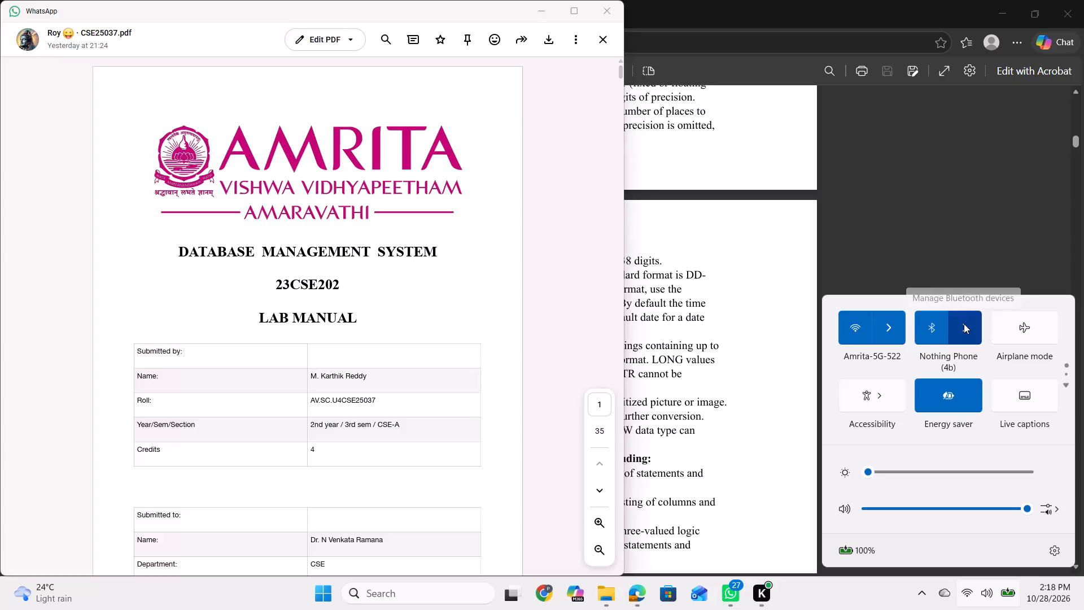
Turn off the computer's Bluetooth and return to the PRAC DBMS.pdf document in Edge.
left_click(964, 324)
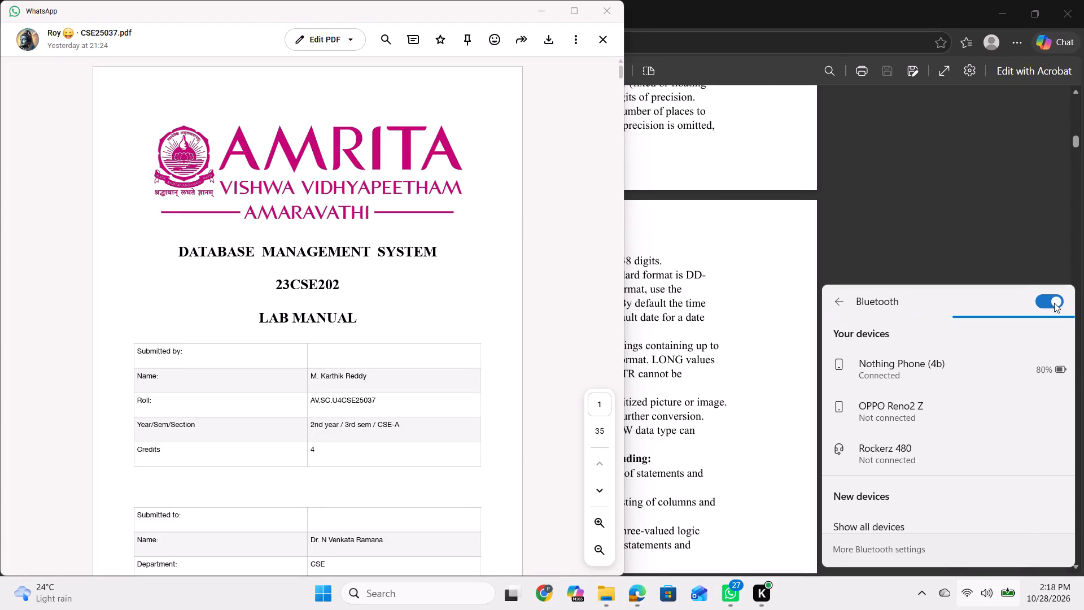
left_click(1054, 305)
left_click(1002, 246)
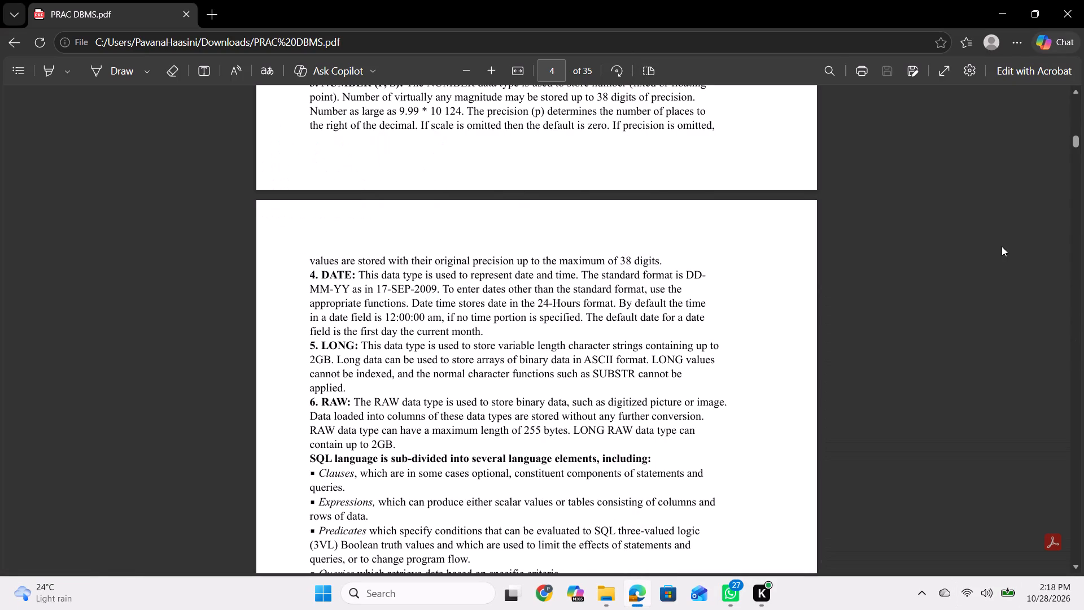
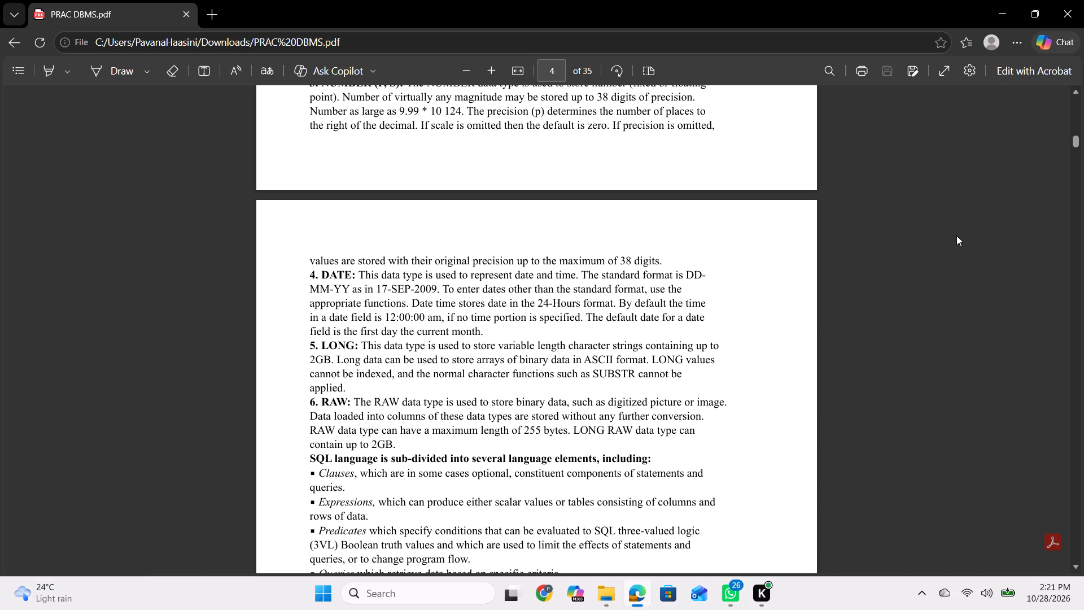
Skim the SQL language elements and the CREATE and ALTER TABLE sections, and return to the lab manual's cover page.
scroll(666, 367, "down", 5)
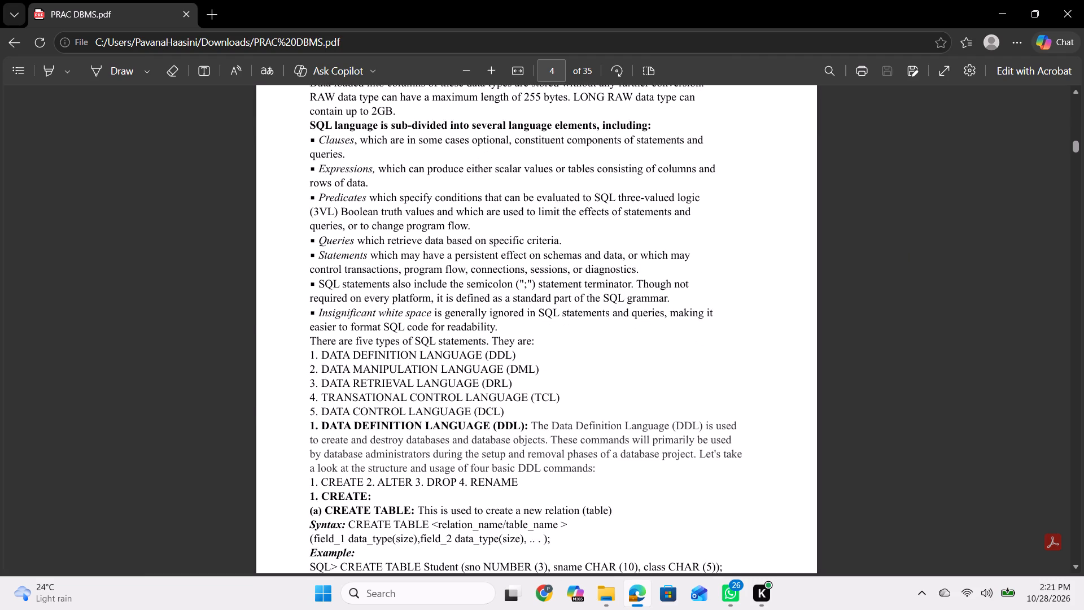
scroll(666, 367, "down", 8)
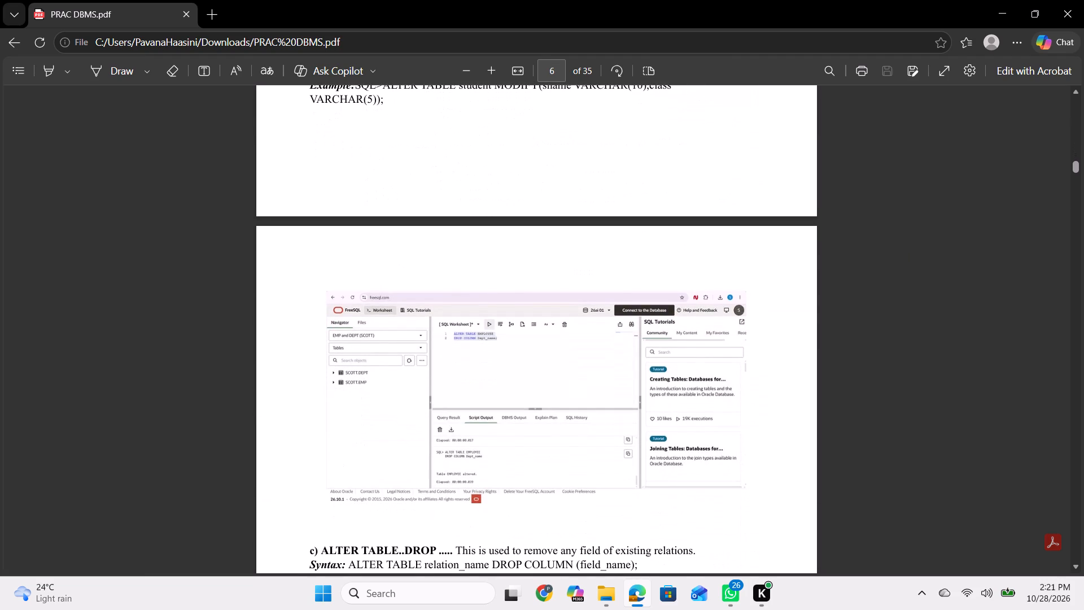
scroll(666, 367, "down", 4)
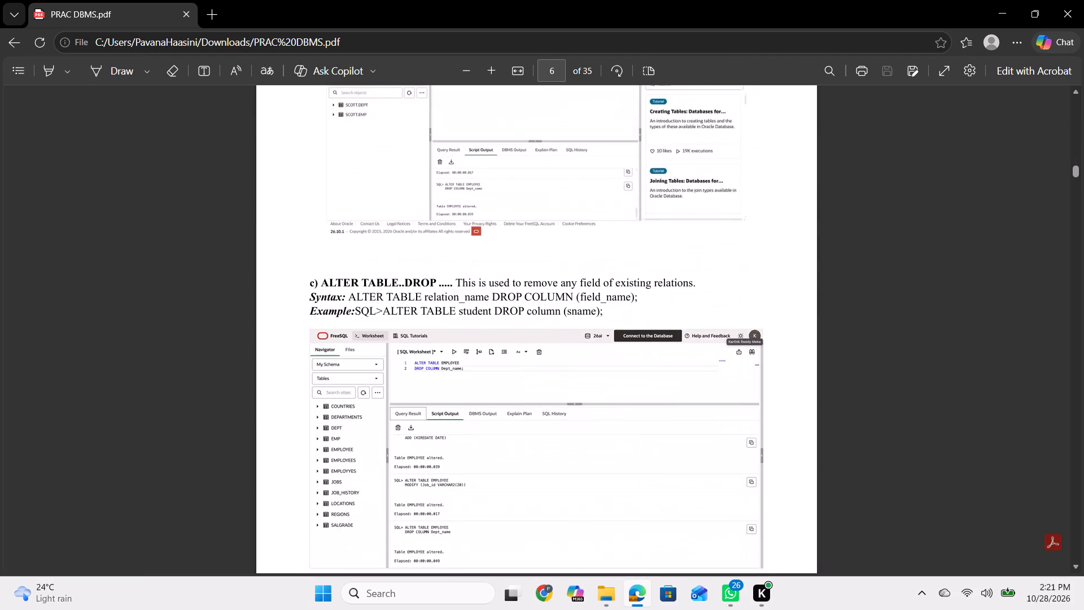
scroll(666, 367, "up", 11)
scroll(666, 367, "up", 10)
scroll(666, 367, "right", 1)
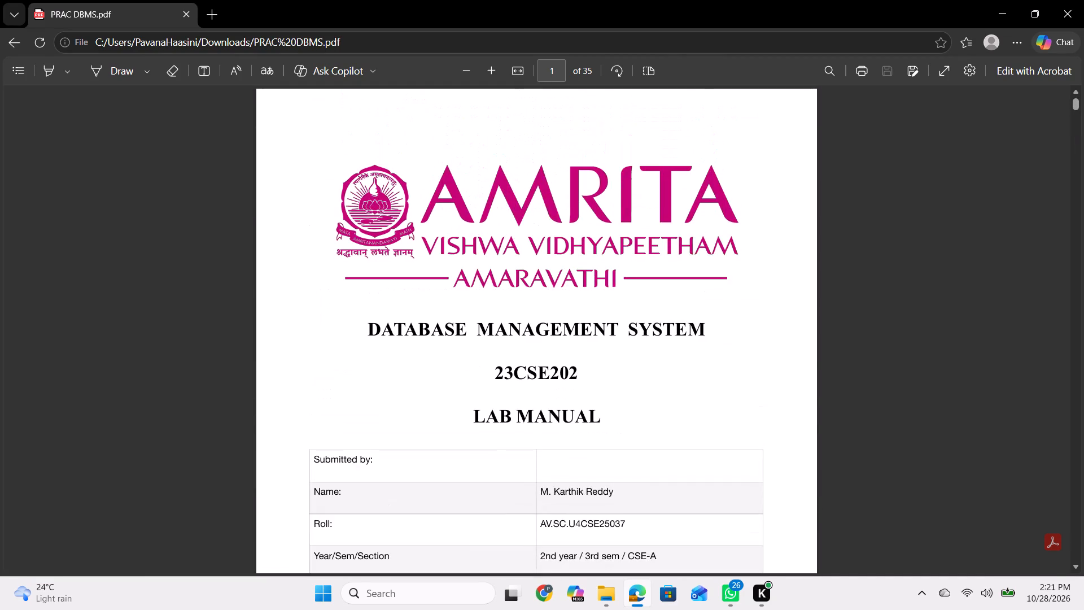
scroll(666, 367, "right", 1)
Review the lab manual from the list of experiments through the DDL commands to the SELECT-FROM-WHERE query.
scroll(666, 367, "down", 2)
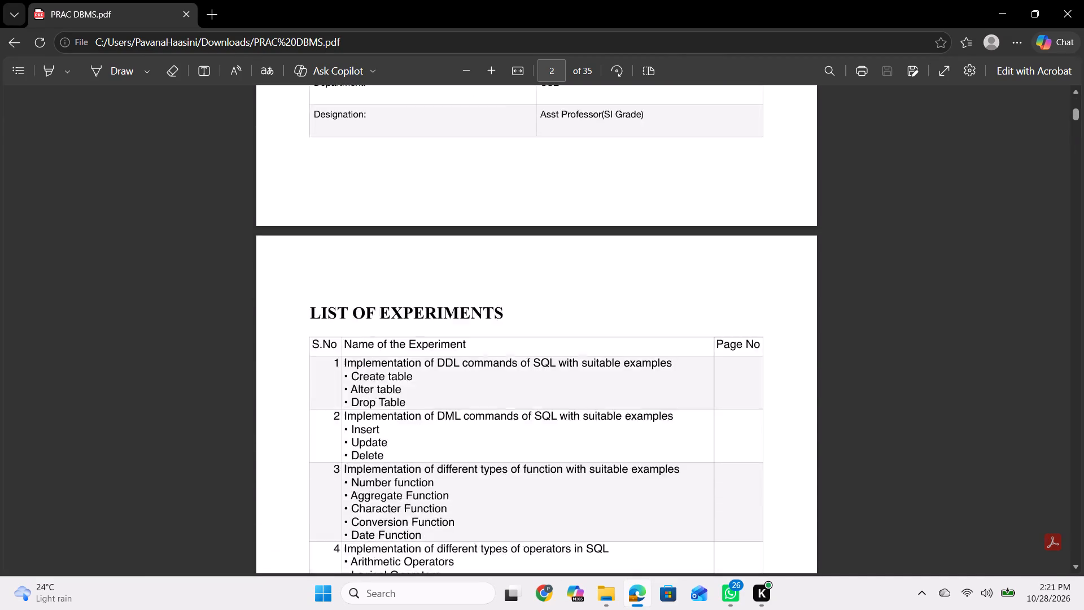
scroll(666, 367, "down", 18)
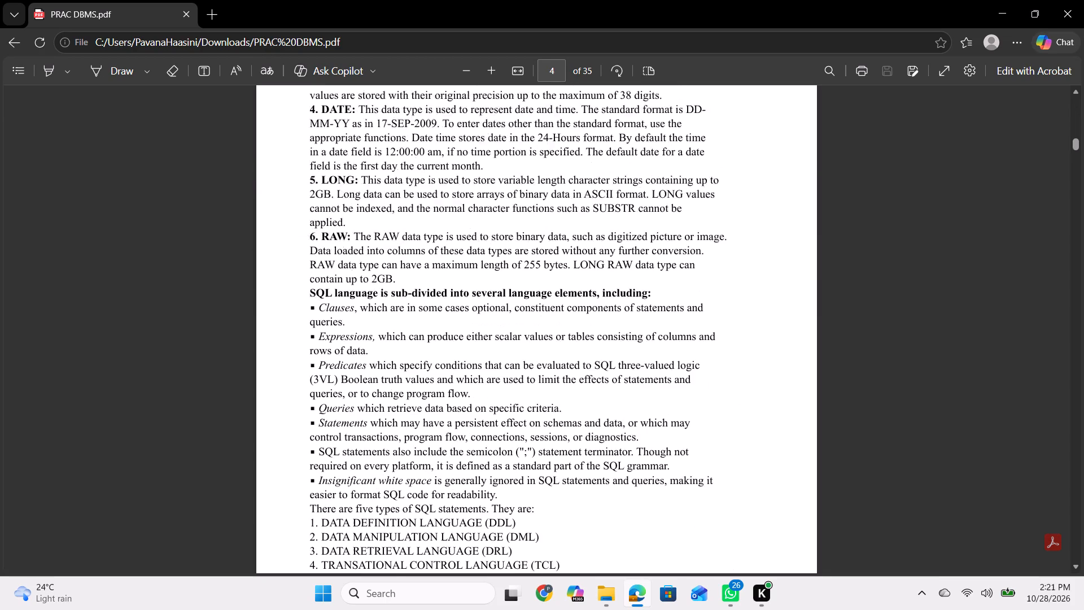
scroll(666, 367, "down", 13)
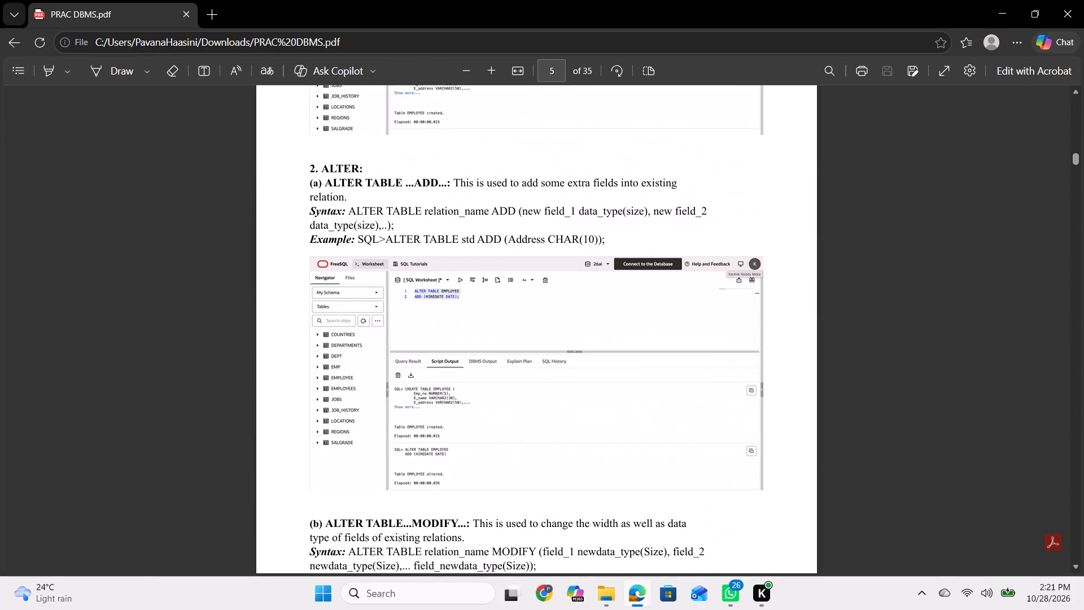
scroll(666, 367, "down", 12)
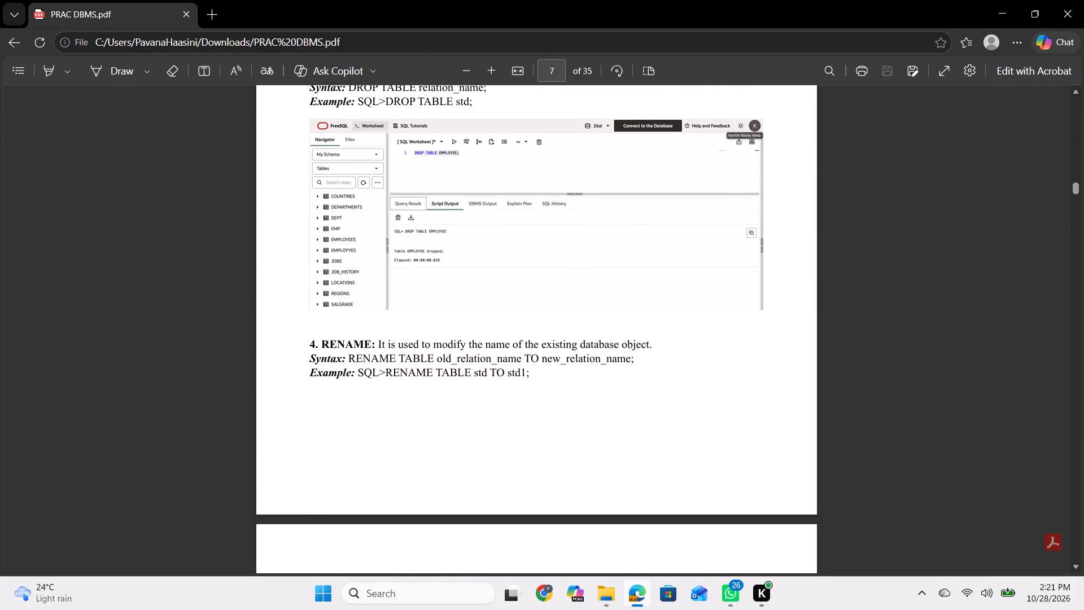
scroll(666, 367, "down", 16)
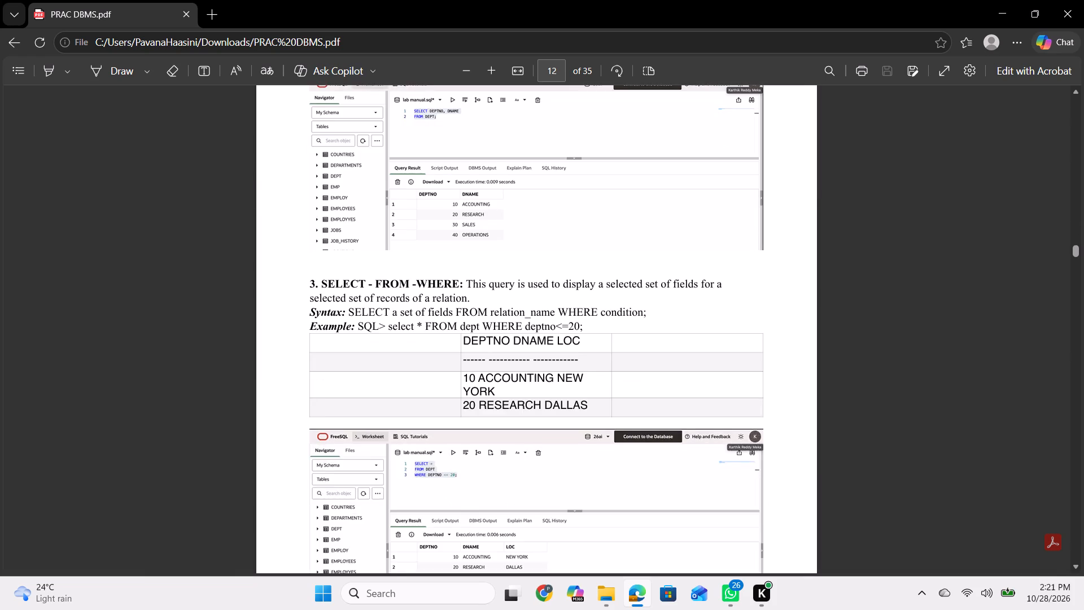
Review the SQL operator sections and the output screenshots for joins, grouping, ordering and indexes.
scroll(666, 367, "down", 8)
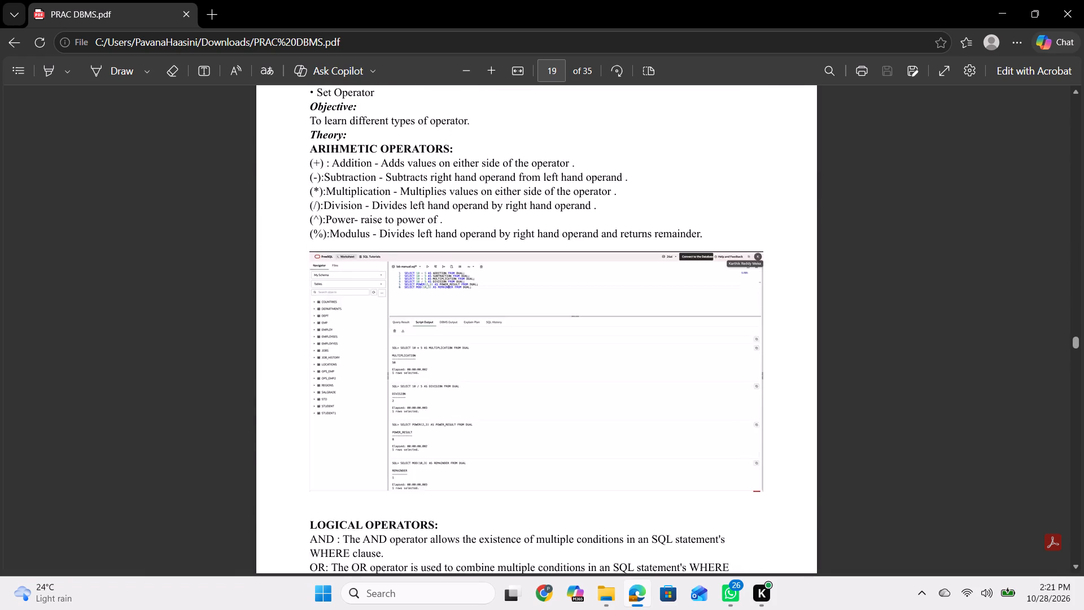
scroll(666, 367, "down", 10)
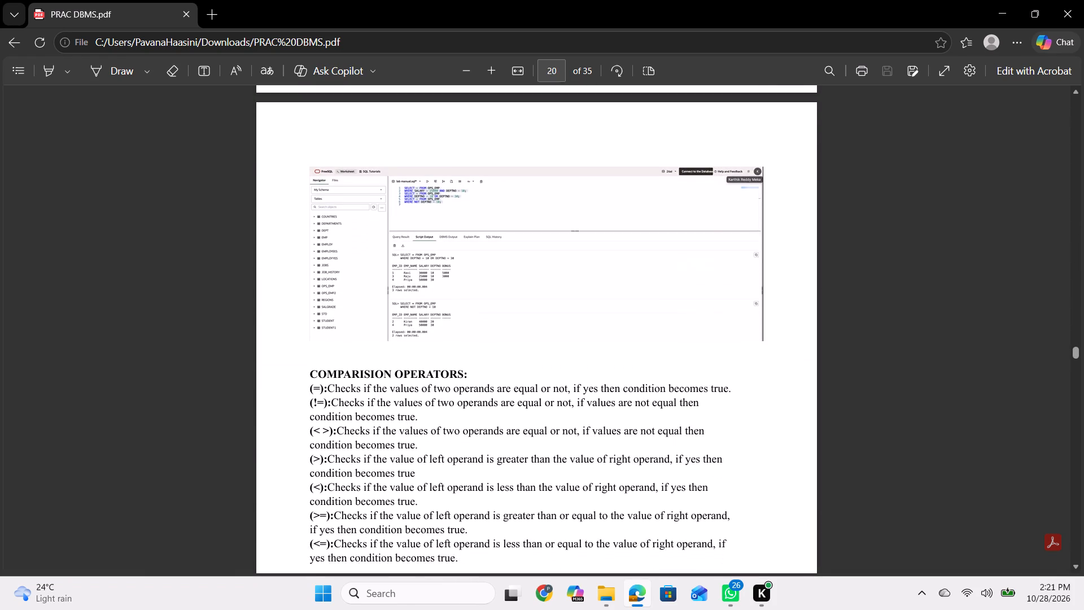
scroll(666, 367, "down", 11)
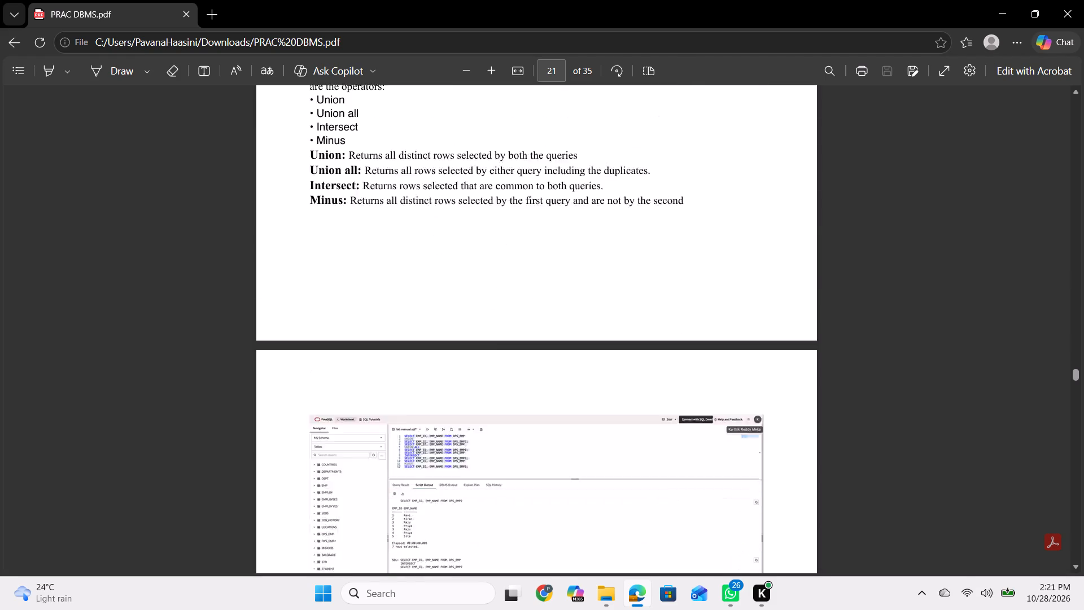
scroll(666, 367, "down", 10)
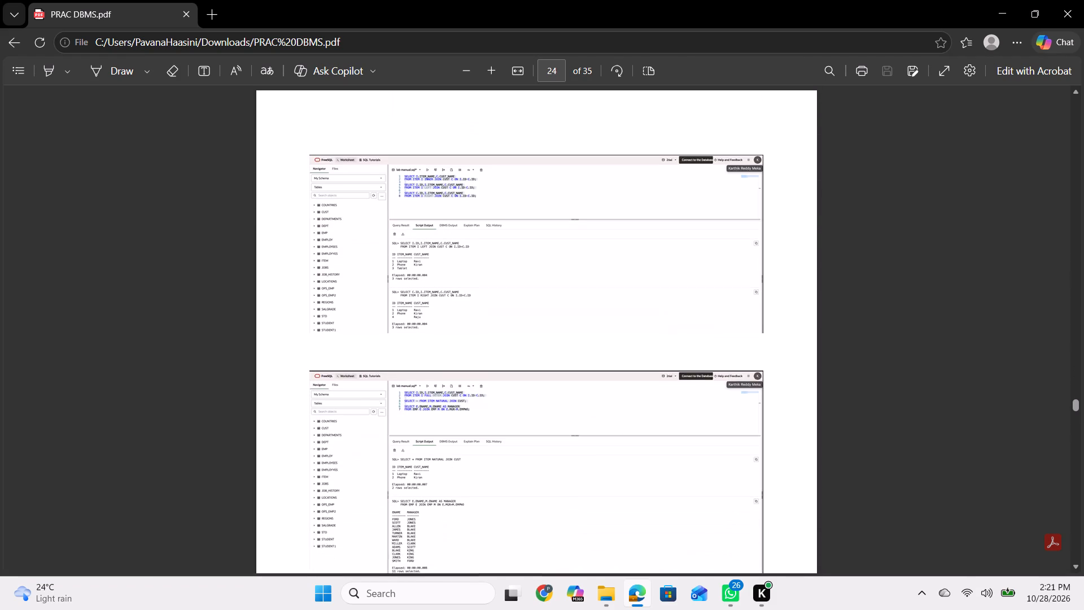
scroll(666, 367, "down", 11)
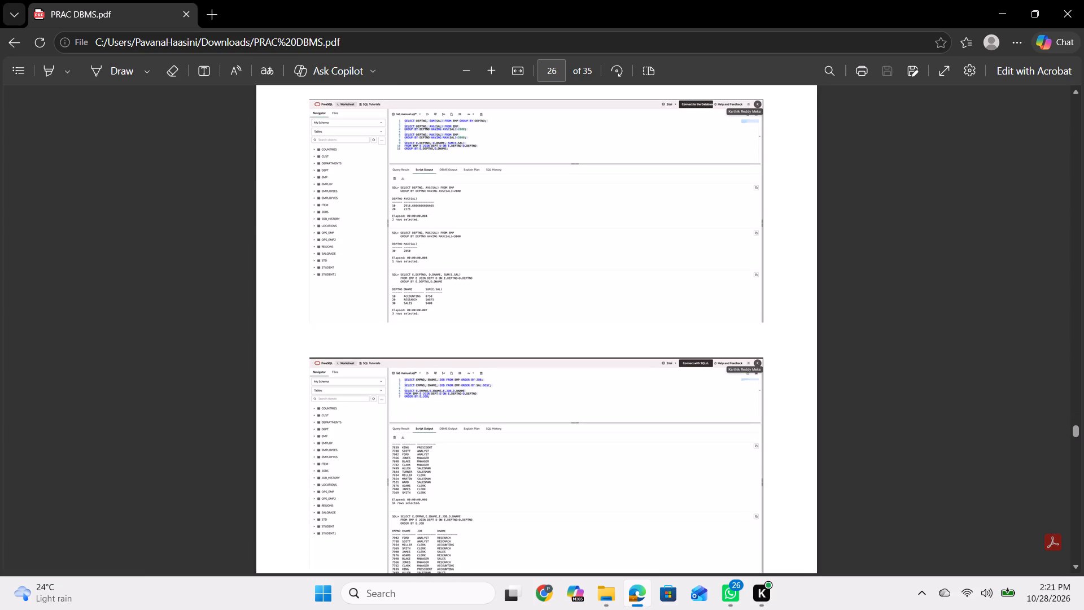
scroll(666, 367, "down", 1)
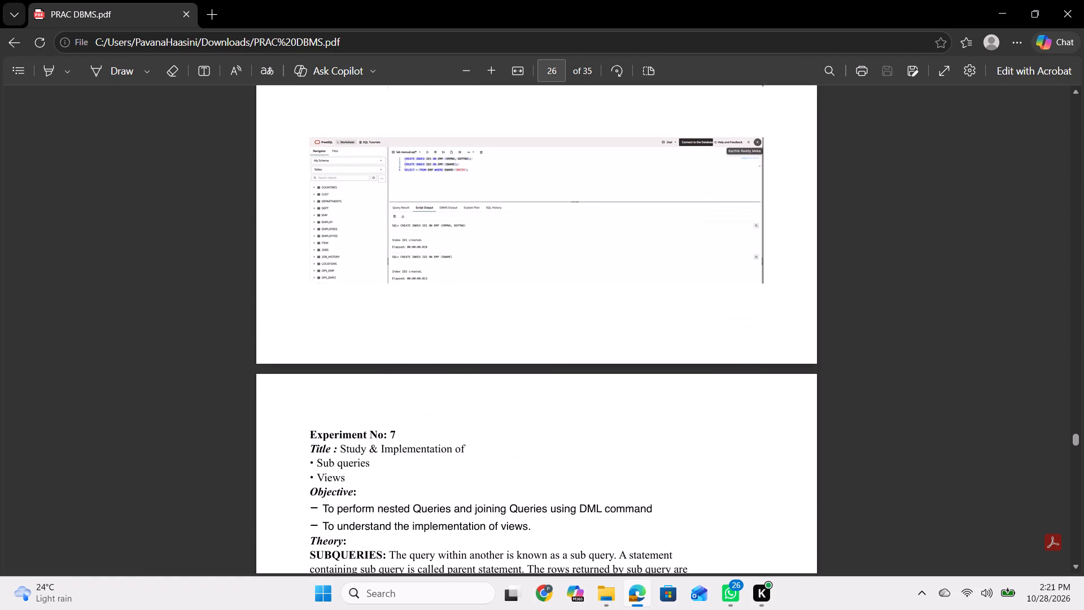
Review Experiment 7 on subqueries and views, the key constraints, and Experiment 9's PL/SQL programs up to the employee increment question.
scroll(666, 367, "down", 8)
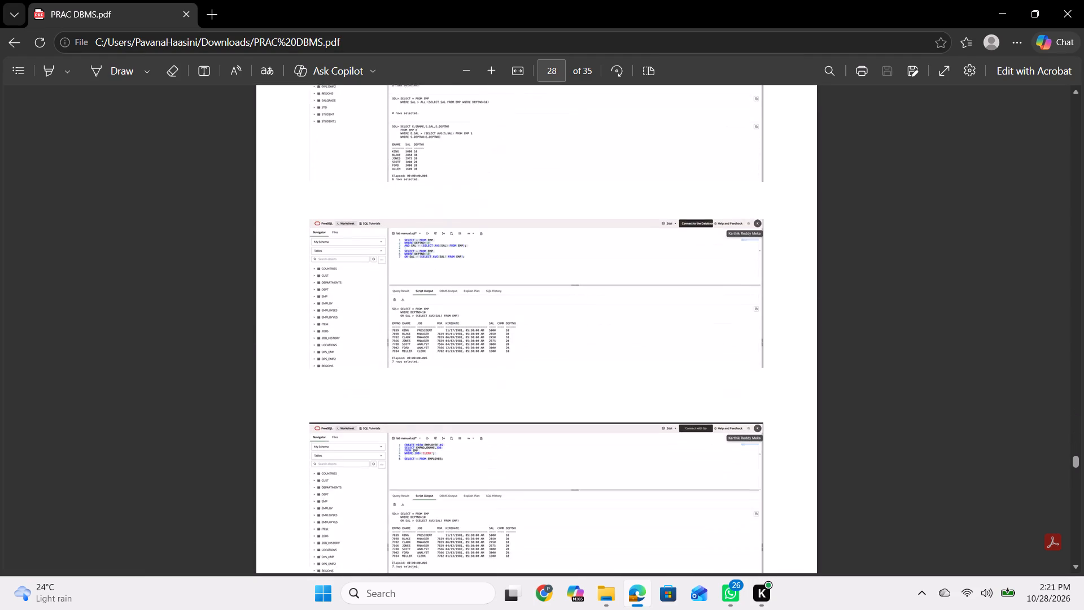
scroll(666, 367, "down", 6)
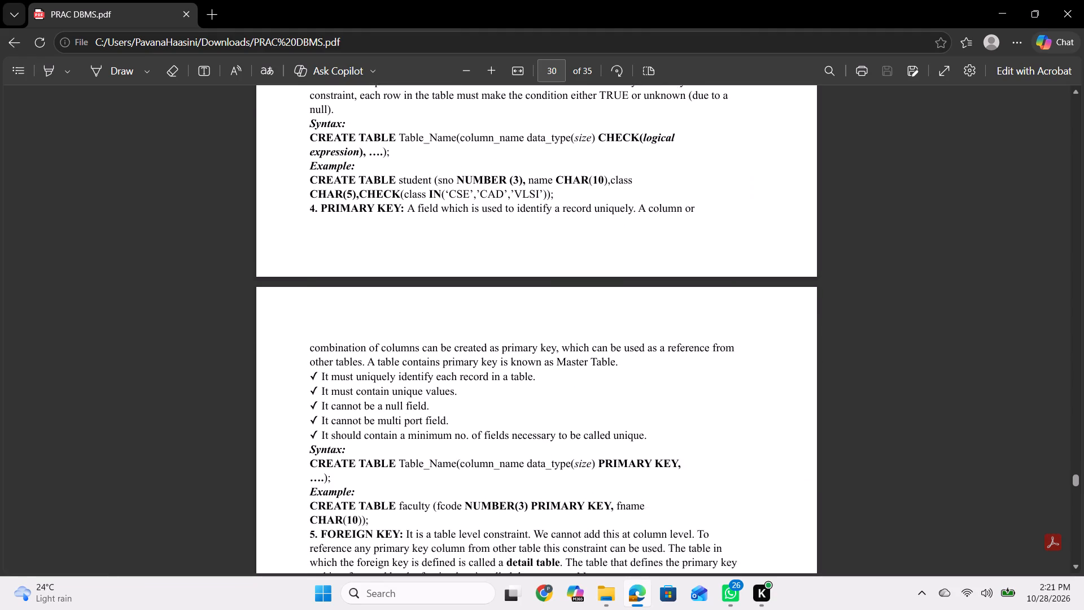
scroll(666, 367, "down", 7)
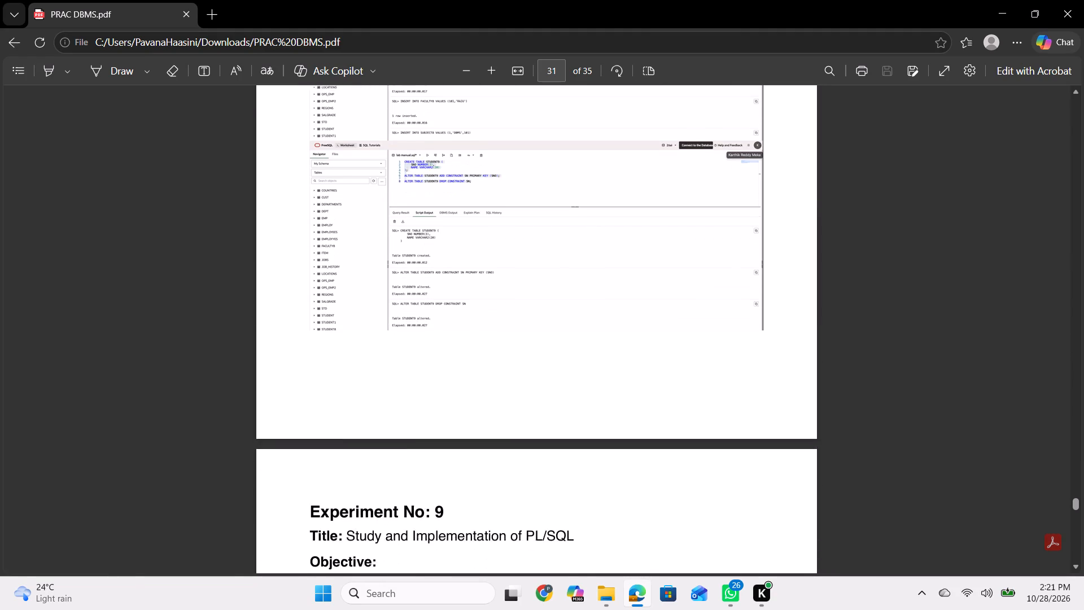
scroll(666, 367, "down", 11)
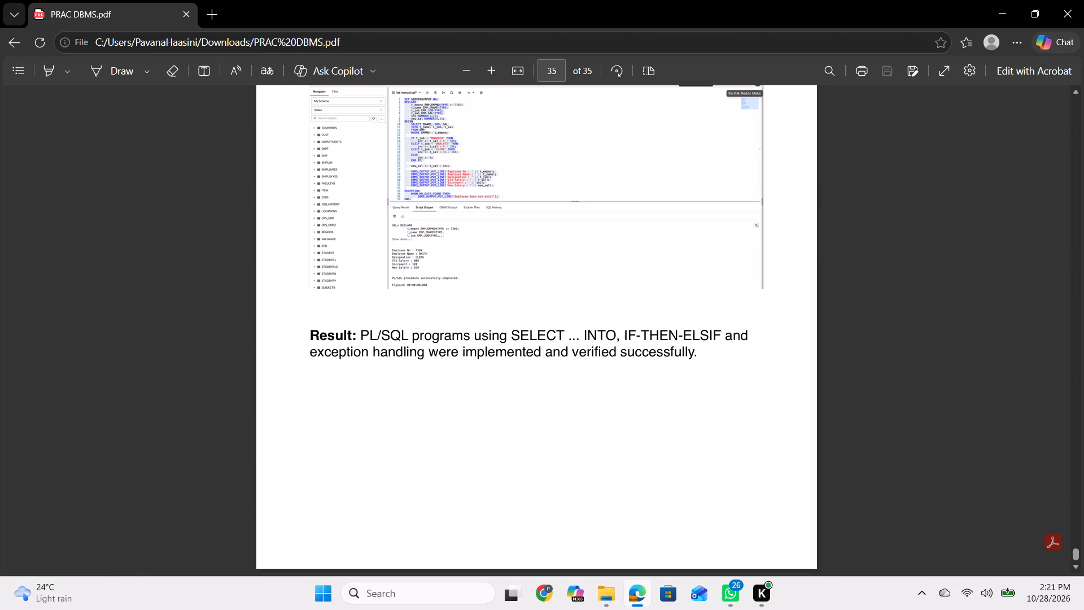
scroll(666, 367, "down", 4)
scroll(666, 367, "up", 5)
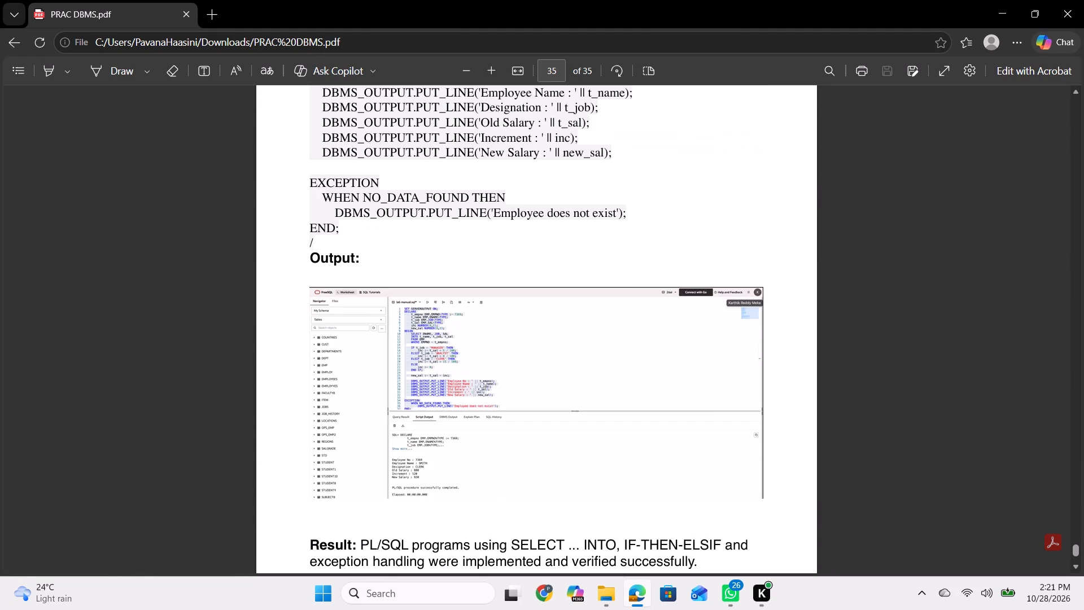
scroll(666, 367, "up", 13)
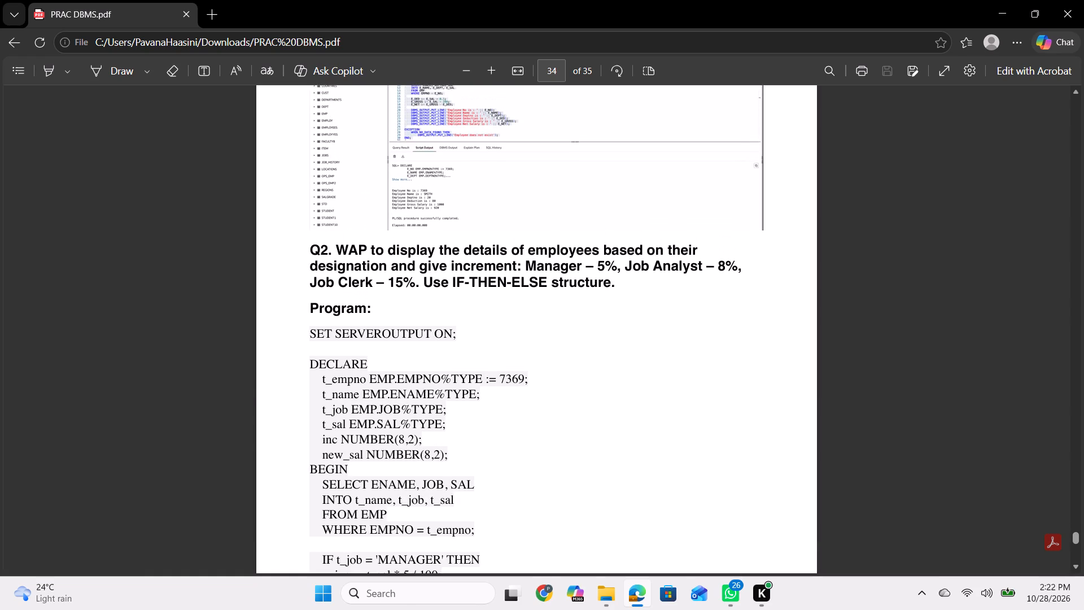
Look back through the lab manual from the PL/SQL increment question to the join outputs and the start of Experiment 6.
scroll(666, 367, "up", 10)
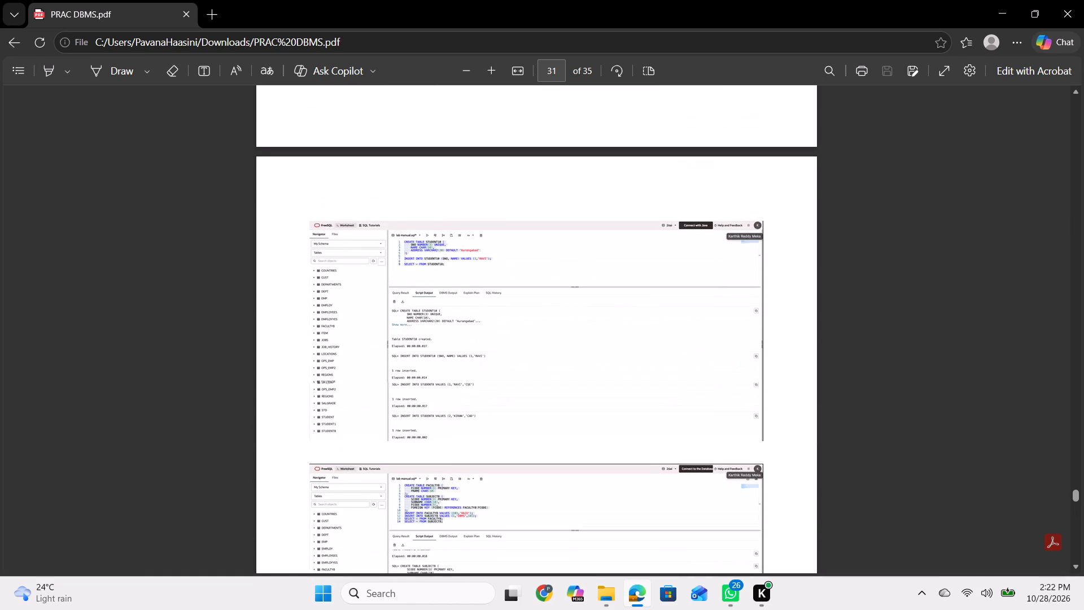
scroll(666, 367, "up", 2)
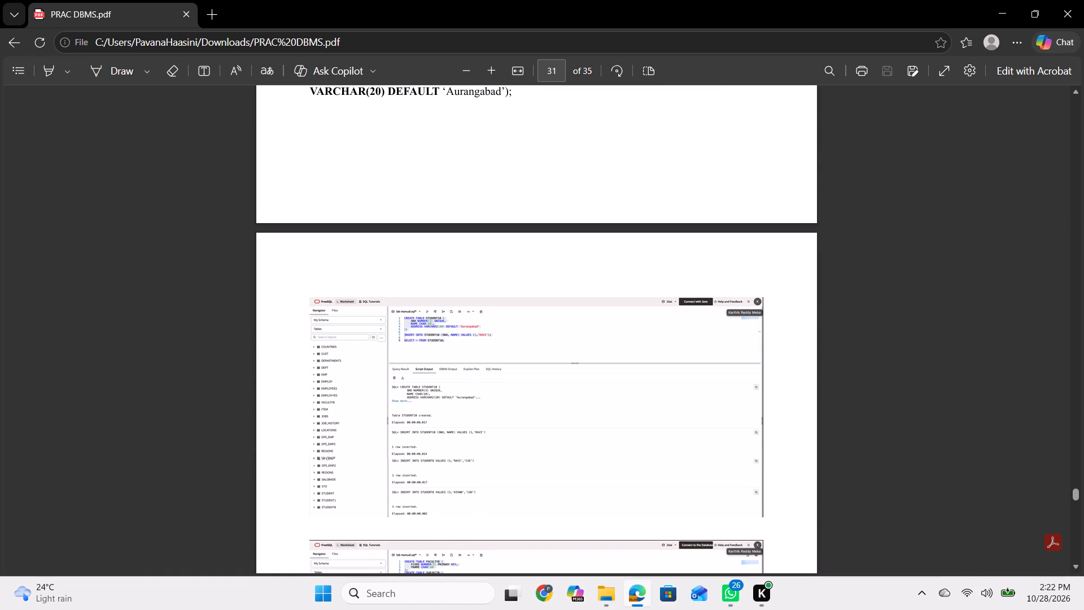
scroll(666, 367, "up", 7)
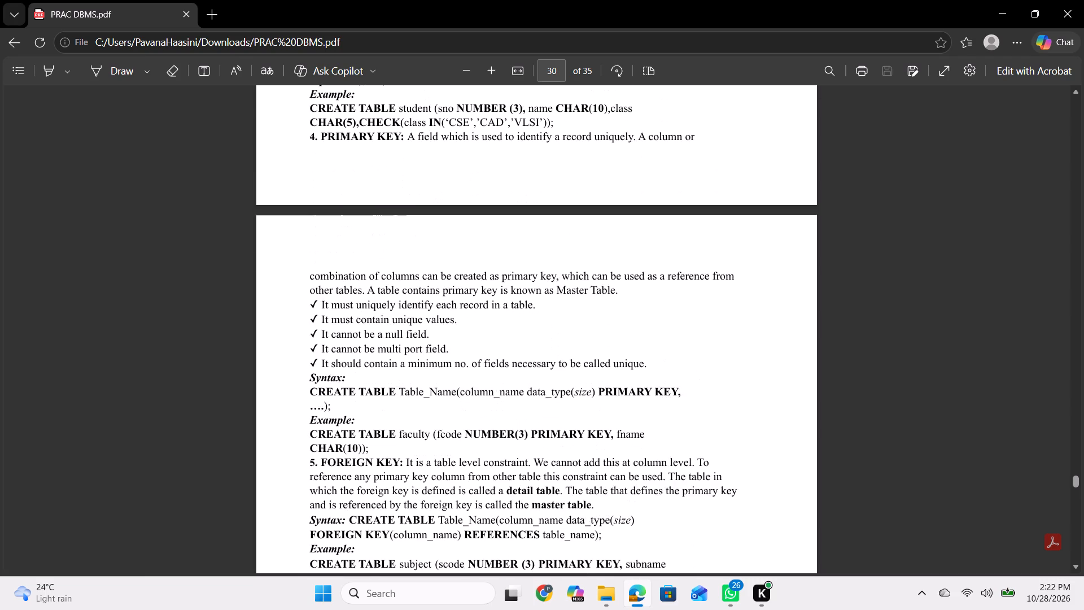
scroll(666, 367, "up", 16)
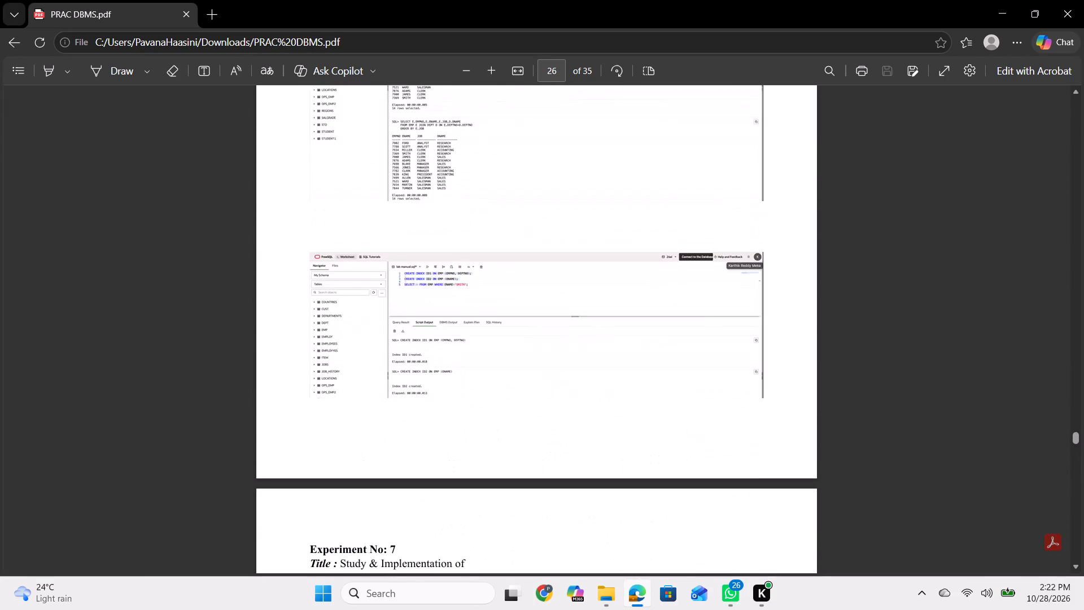
scroll(666, 367, "up", 3)
scroll(666, 367, "right", 1)
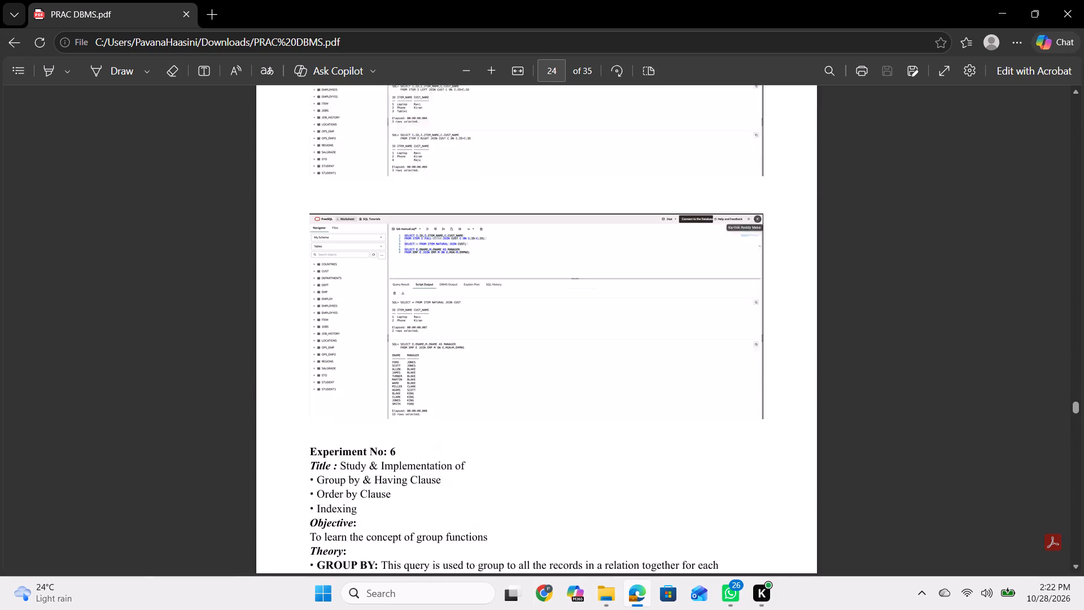
scroll(666, 367, "right", 1)
Review the lab manual from the GROUP BY and HAVING theory through subqueries and views to Experiment 8 on constraints.
scroll(666, 367, "down", 9)
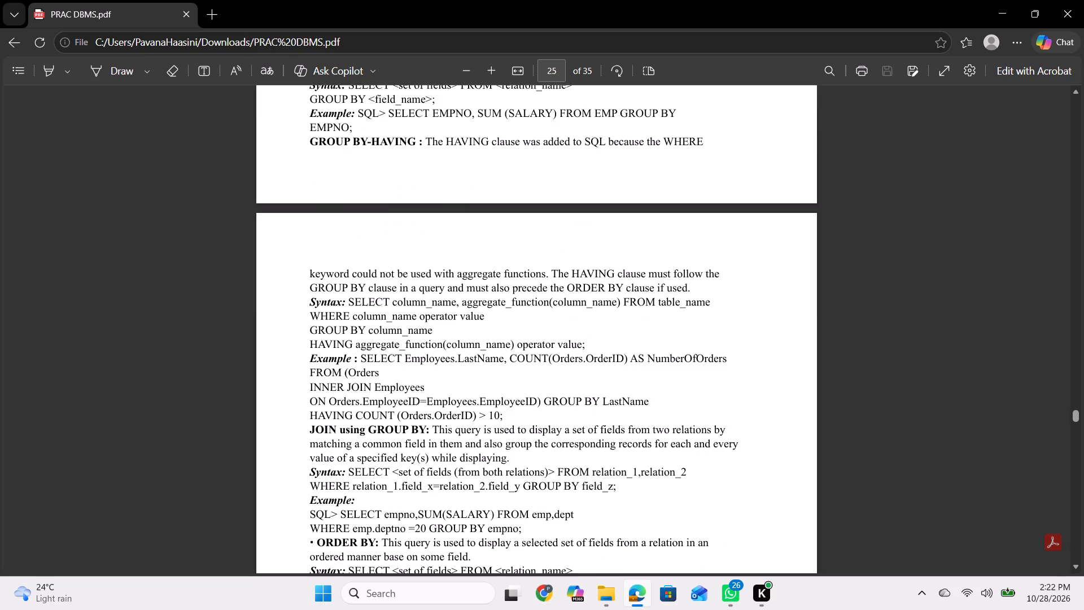
scroll(666, 367, "down", 8)
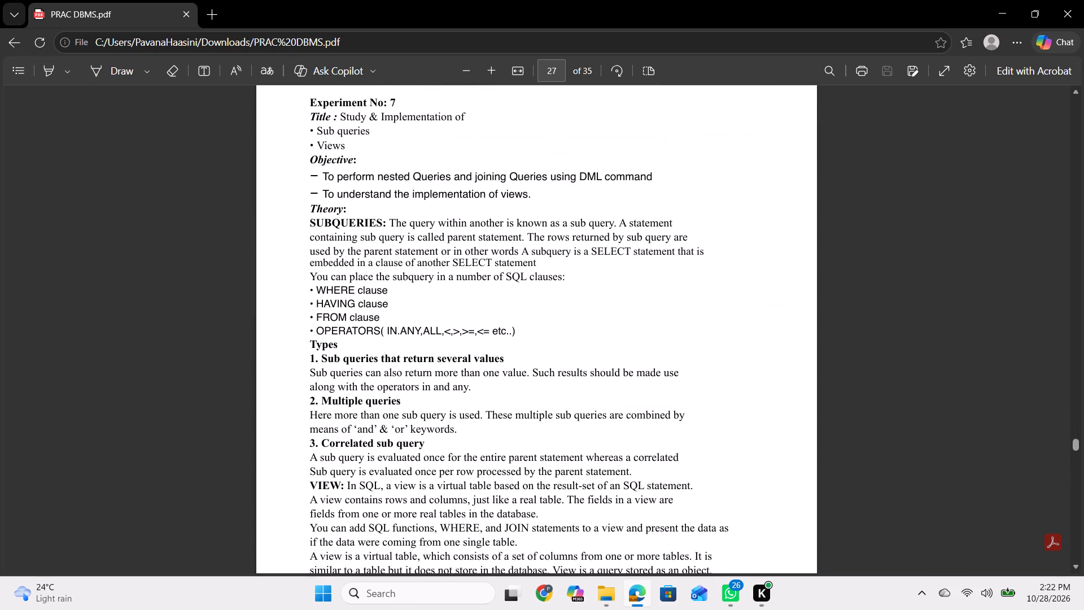
scroll(666, 367, "down", 11)
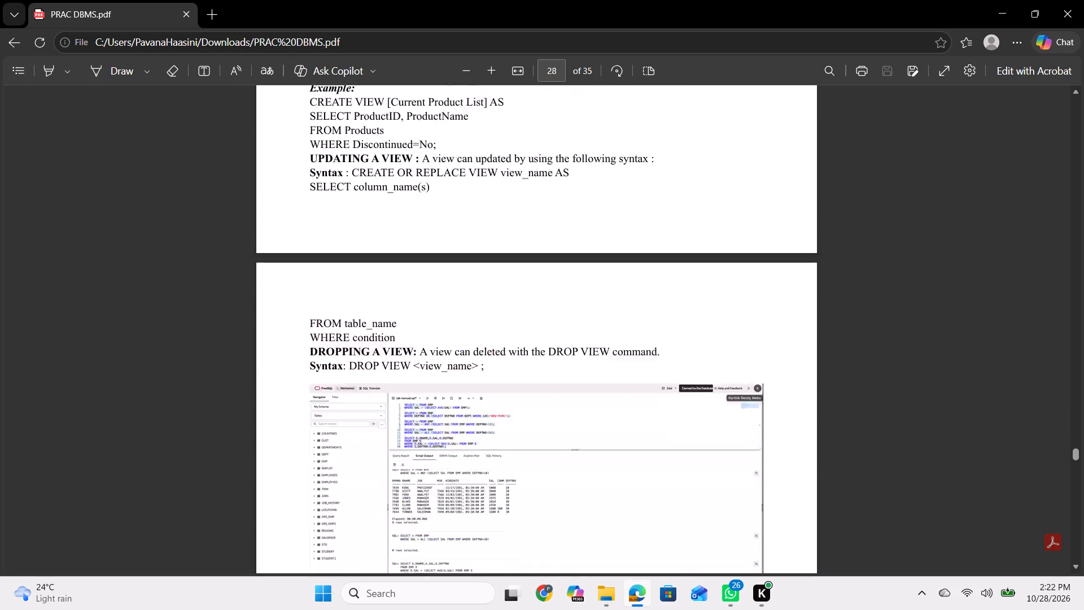
scroll(666, 367, "down", 8)
scroll(666, 367, "up", 1)
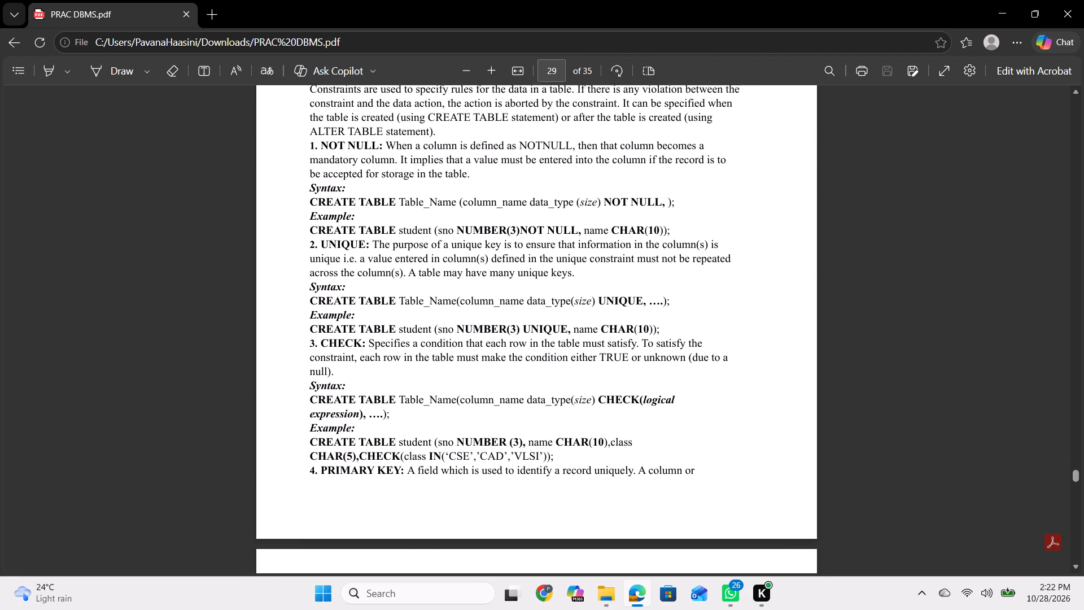
scroll(666, 367, "up", 1)
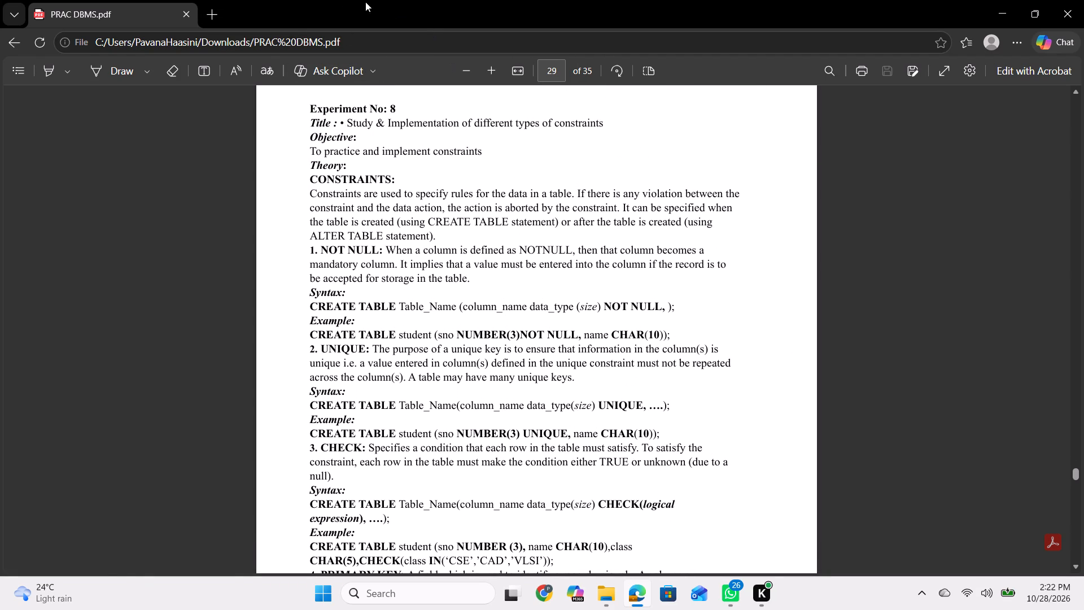
Open a new browser tab alongside the lab manual.
left_click(218, 9)
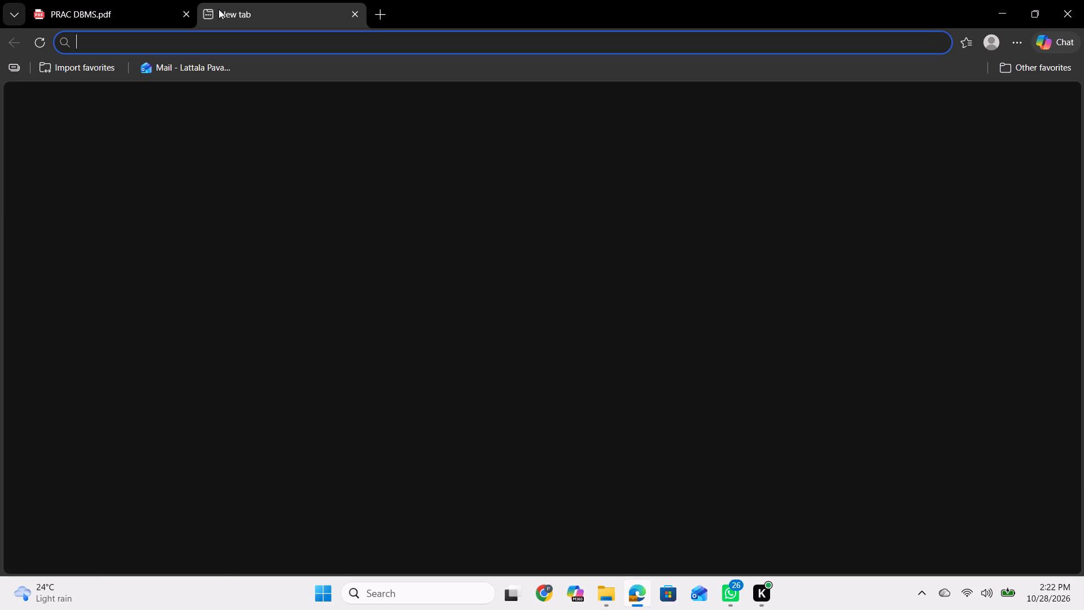
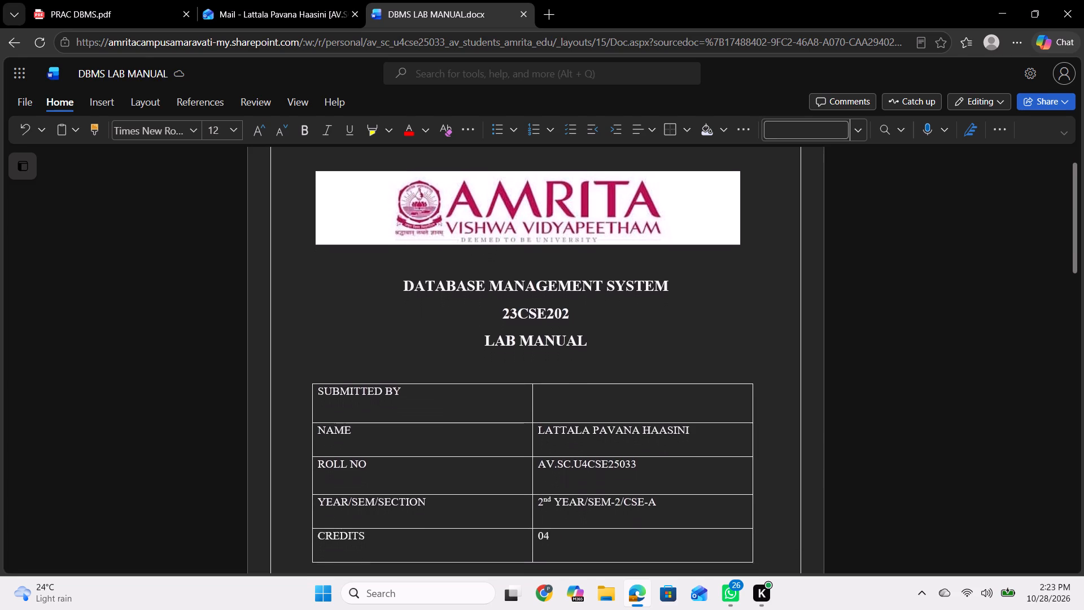
Review the Word version of the lab manual from the cover page and list of experiments to the DROP TABLE section.
scroll(688, 359, "down", 6)
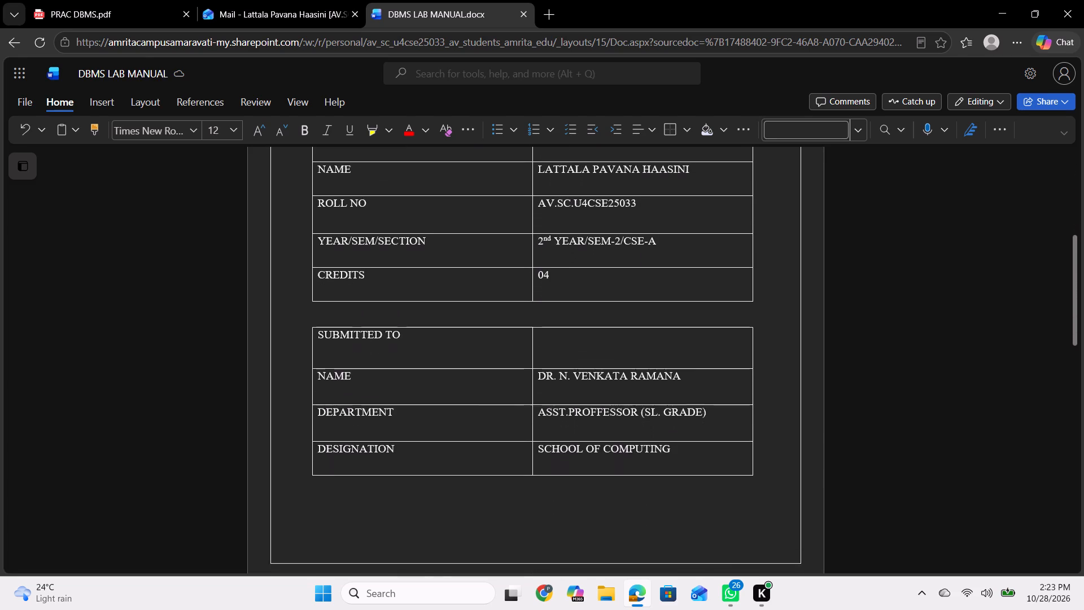
scroll(688, 359, "down", 5)
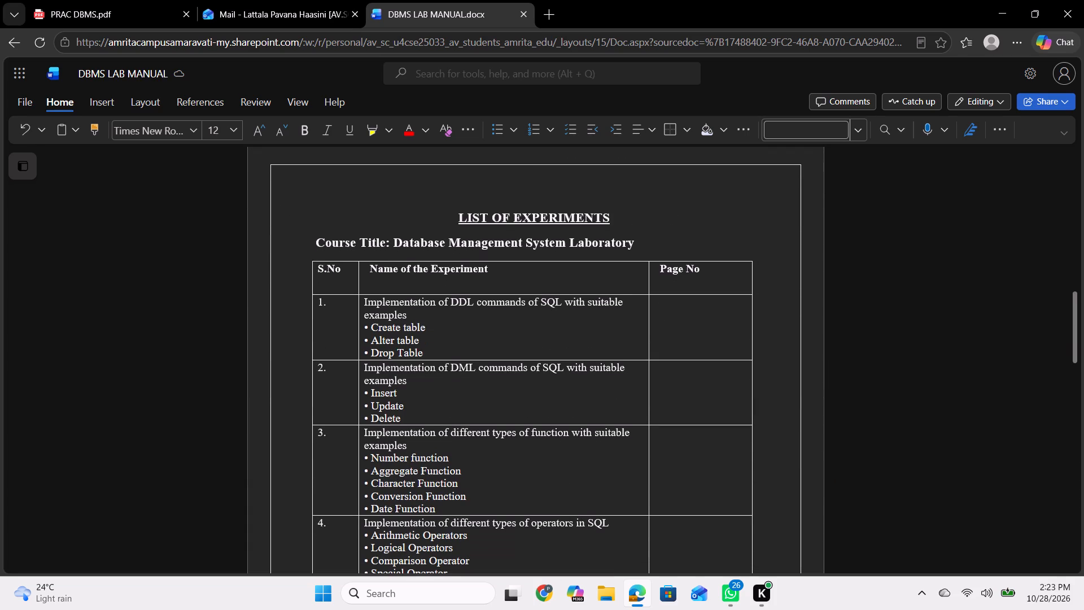
scroll(688, 359, "down", 8)
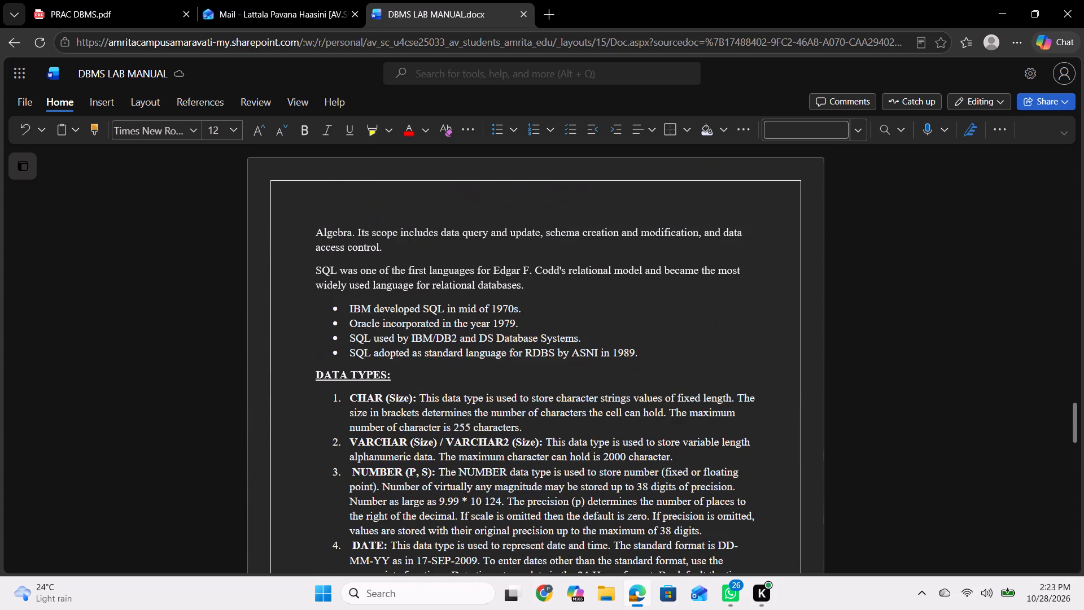
scroll(688, 359, "up", 10)
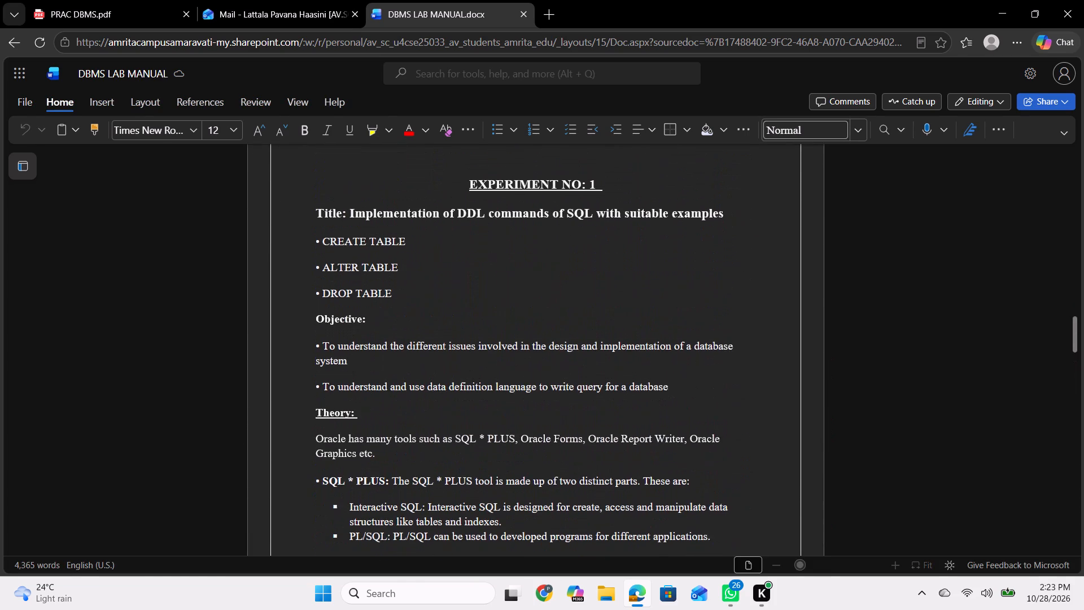
scroll(688, 359, "up", 1)
scroll(688, 359, "down", 7)
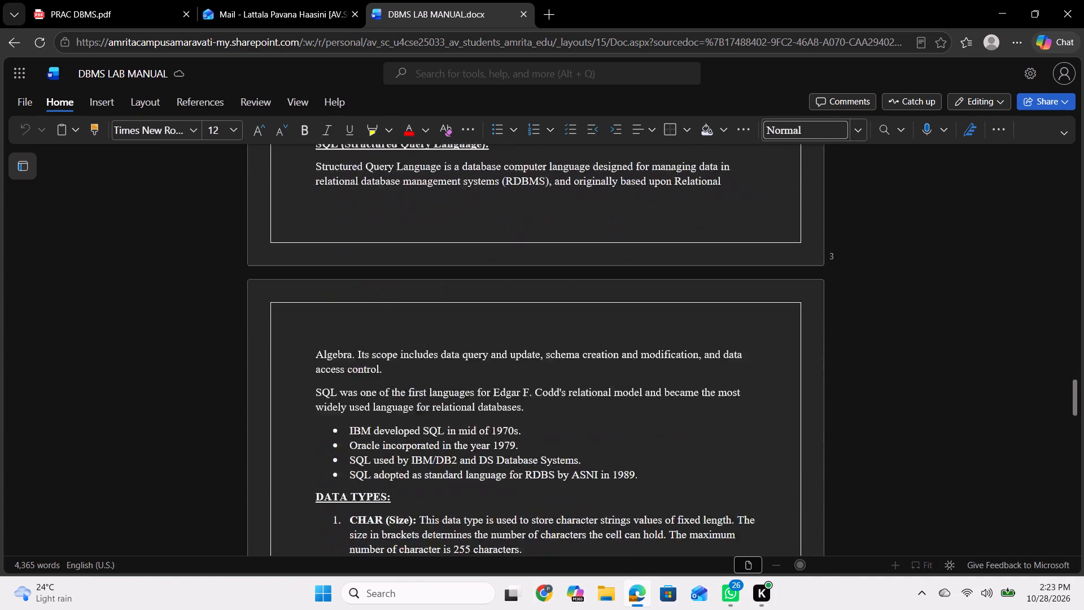
scroll(688, 359, "down", 11)
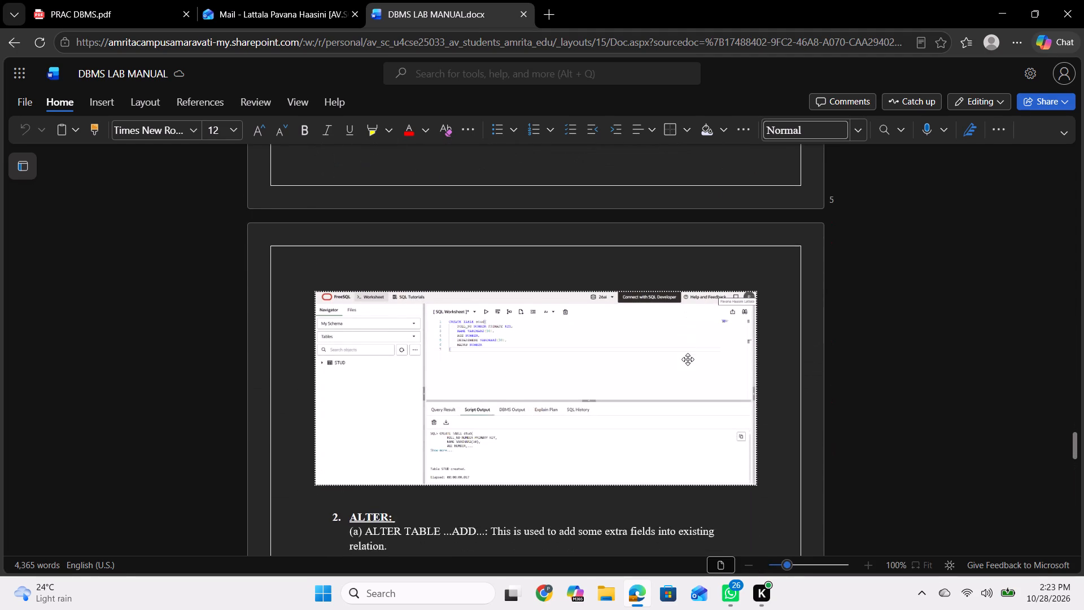
scroll(688, 359, "down", 2)
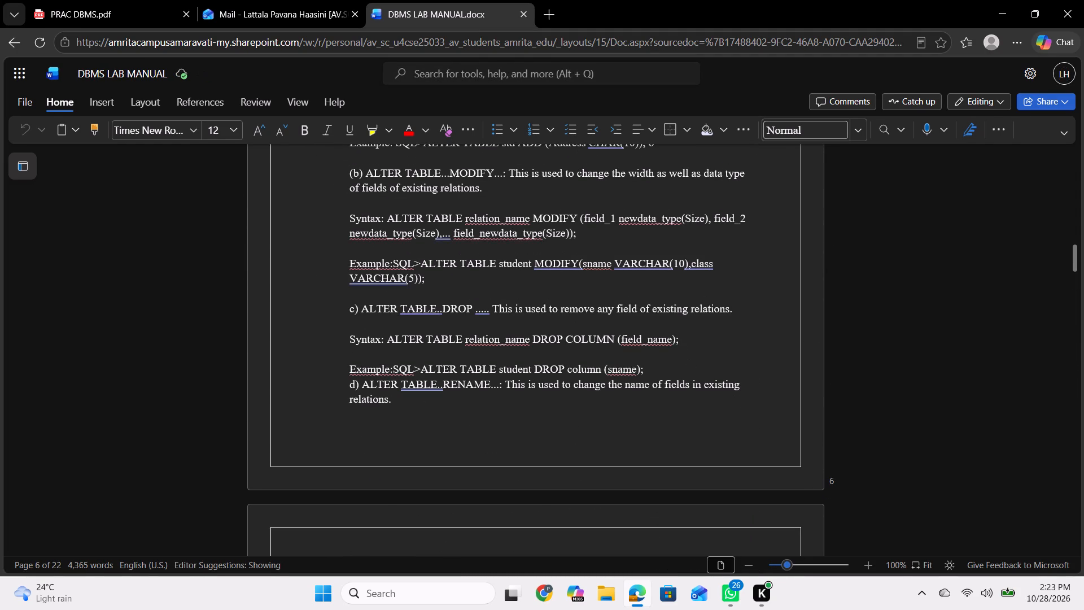
scroll(688, 359, "down", 1)
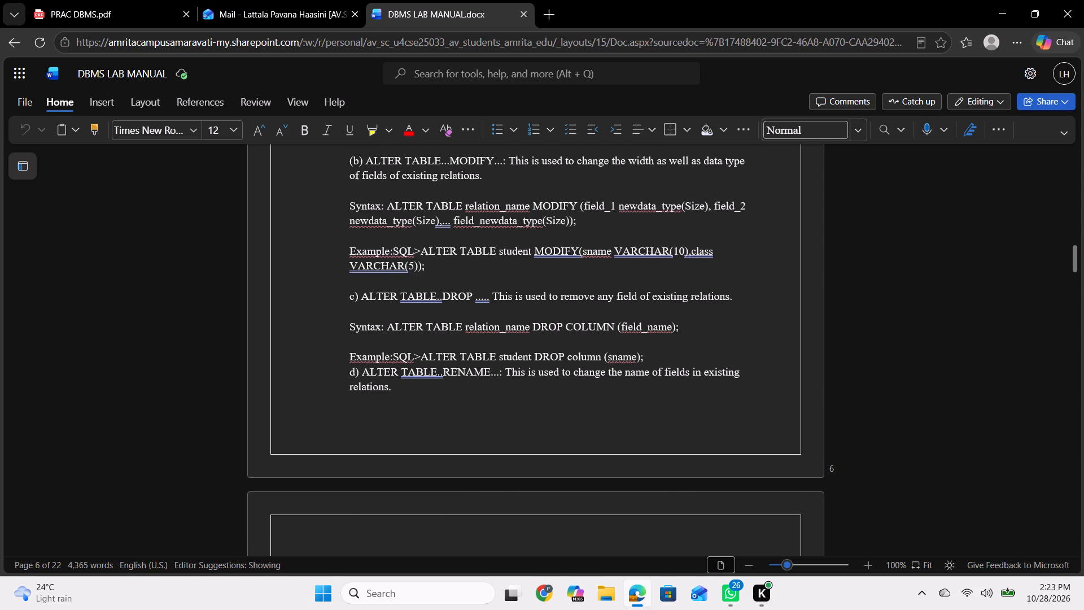
scroll(688, 359, "down", 4)
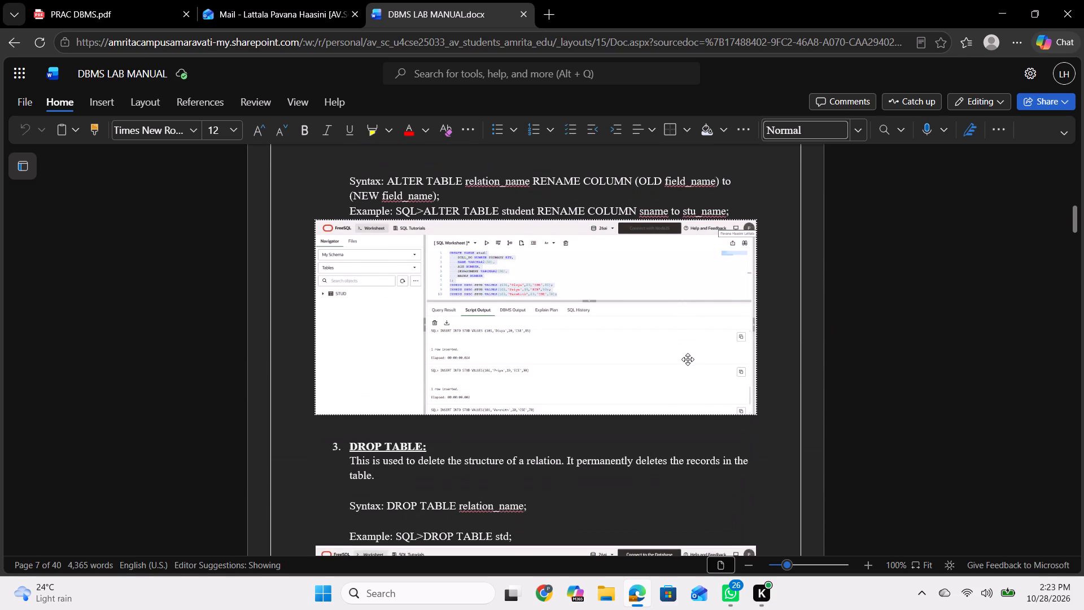
Look back through the ALTER, CREATE and data type sections to Experiment 1's objective and theory.
scroll(688, 359, "up", 4)
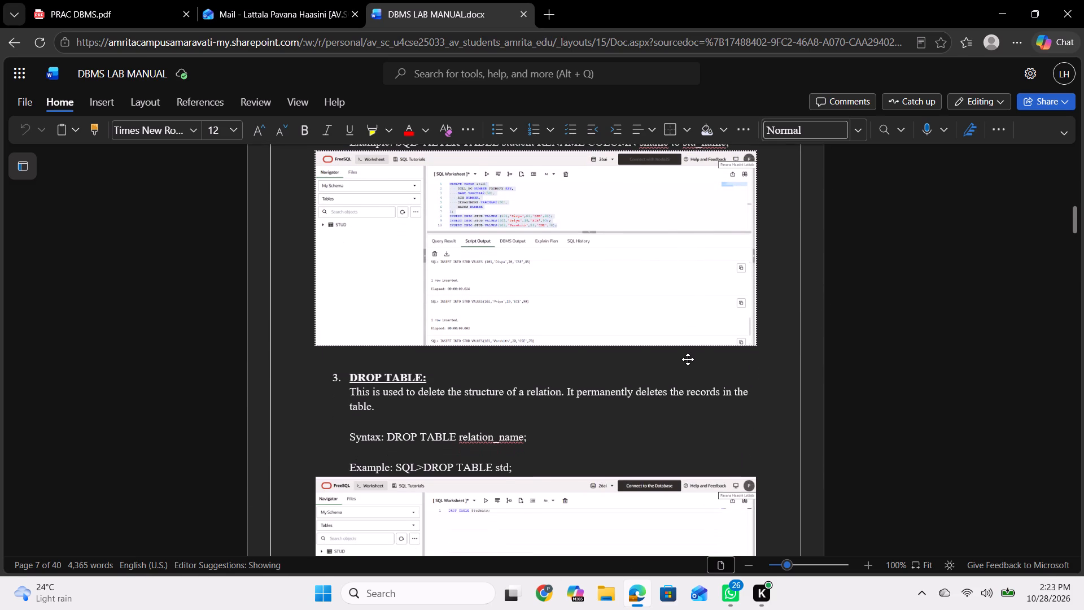
scroll(688, 359, "up", 4)
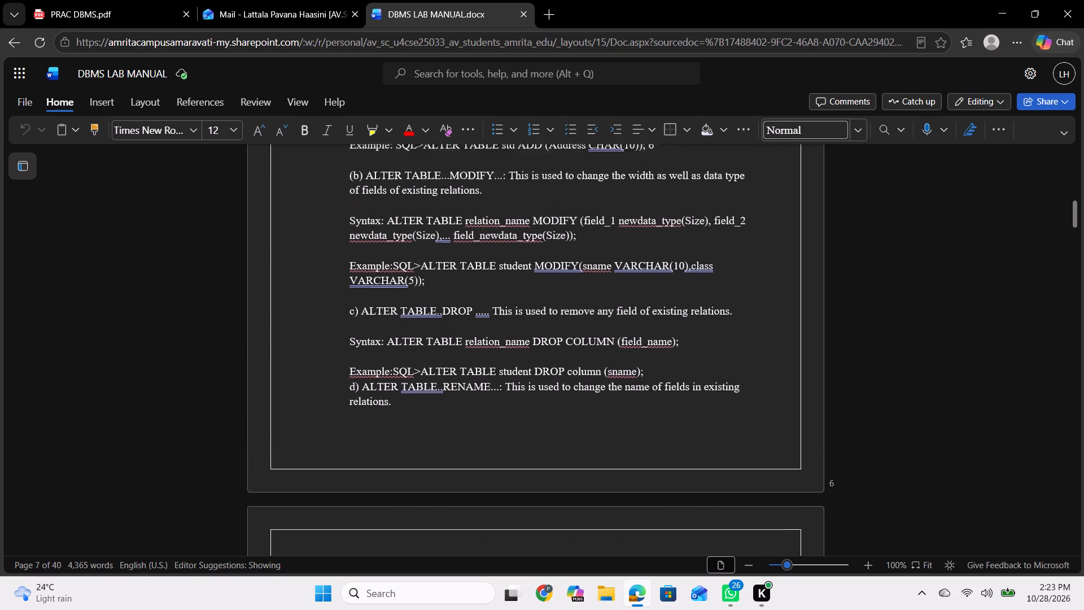
scroll(688, 359, "up", 8)
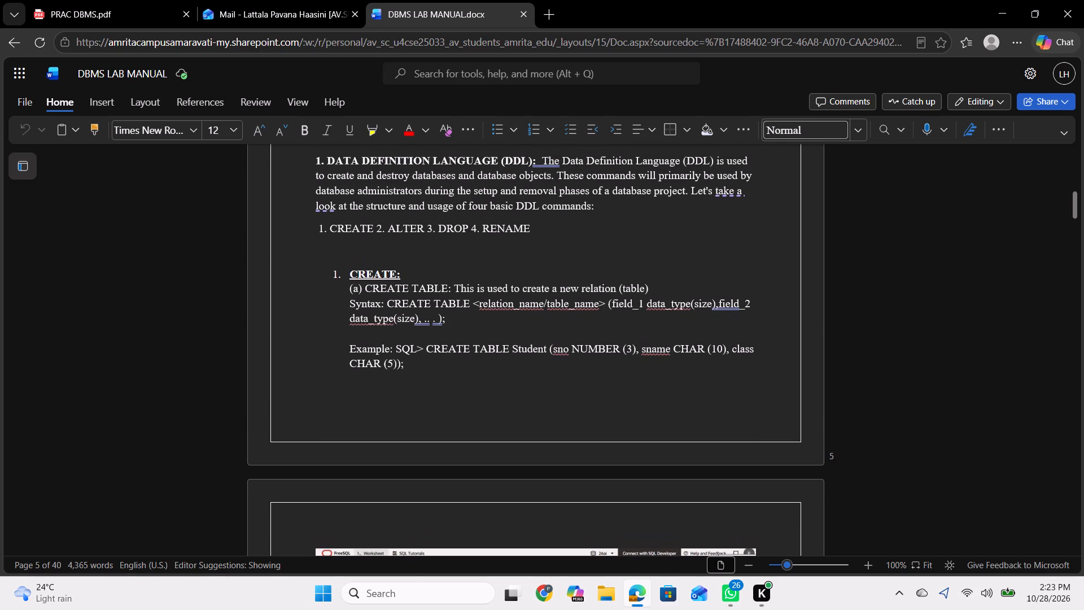
scroll(688, 359, "up", 1)
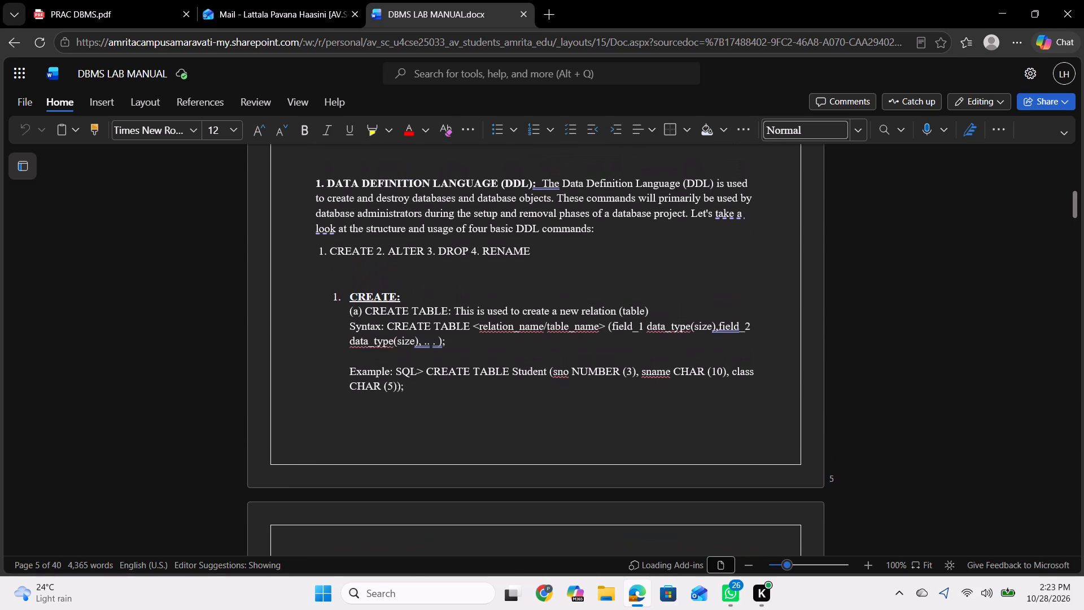
scroll(688, 359, "up", 13)
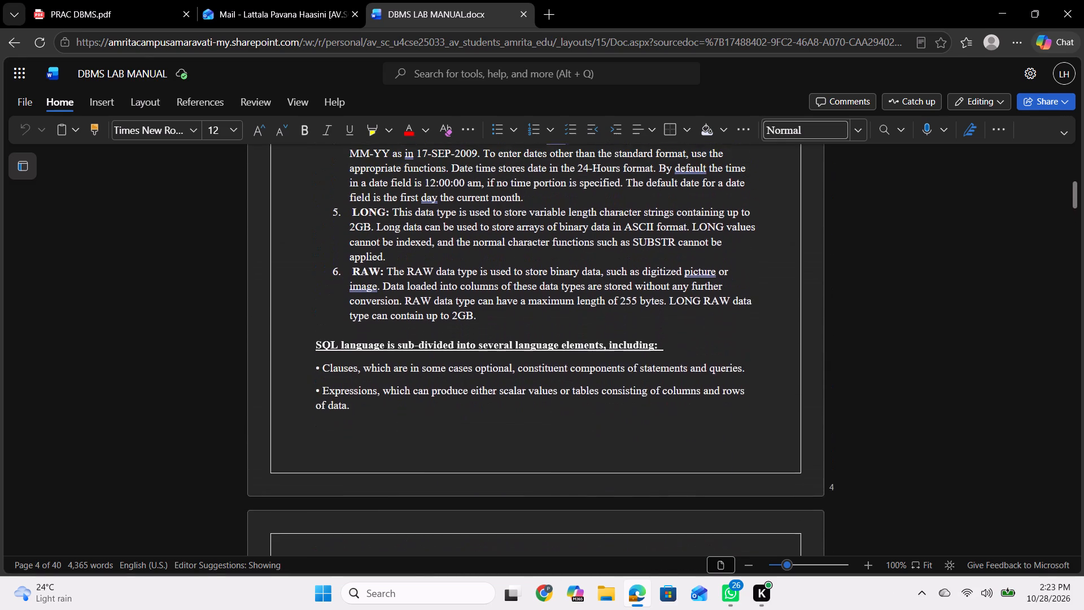
scroll(688, 359, "up", 9)
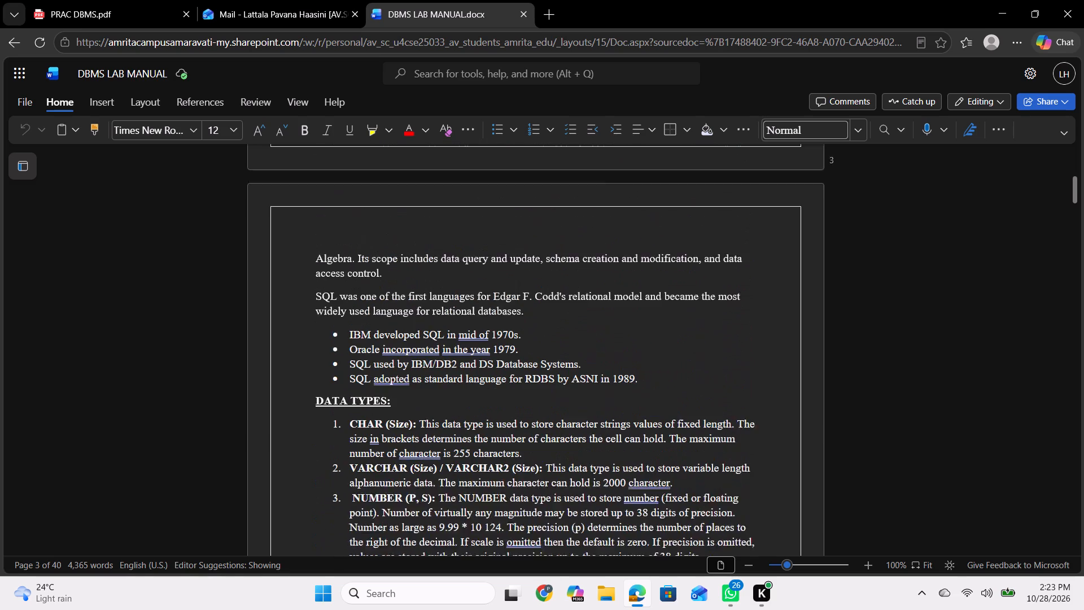
scroll(688, 359, "up", 10)
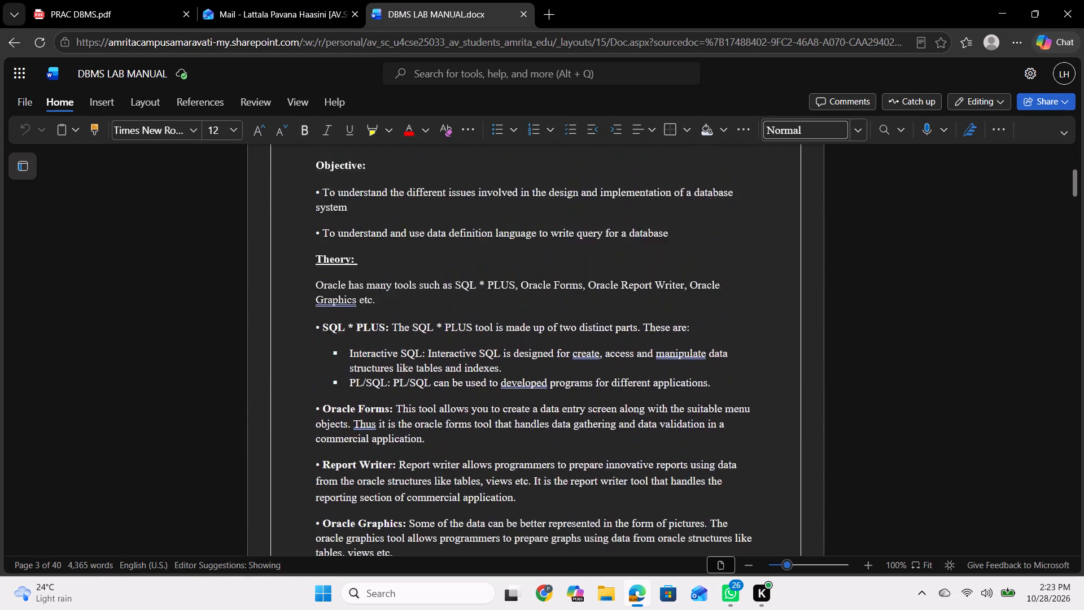
scroll(688, 359, "up", 1)
Make the "Syntax:" and "Example:" labels bold in the CREATE TABLE section on page 5.
scroll(688, 359, "down", 8)
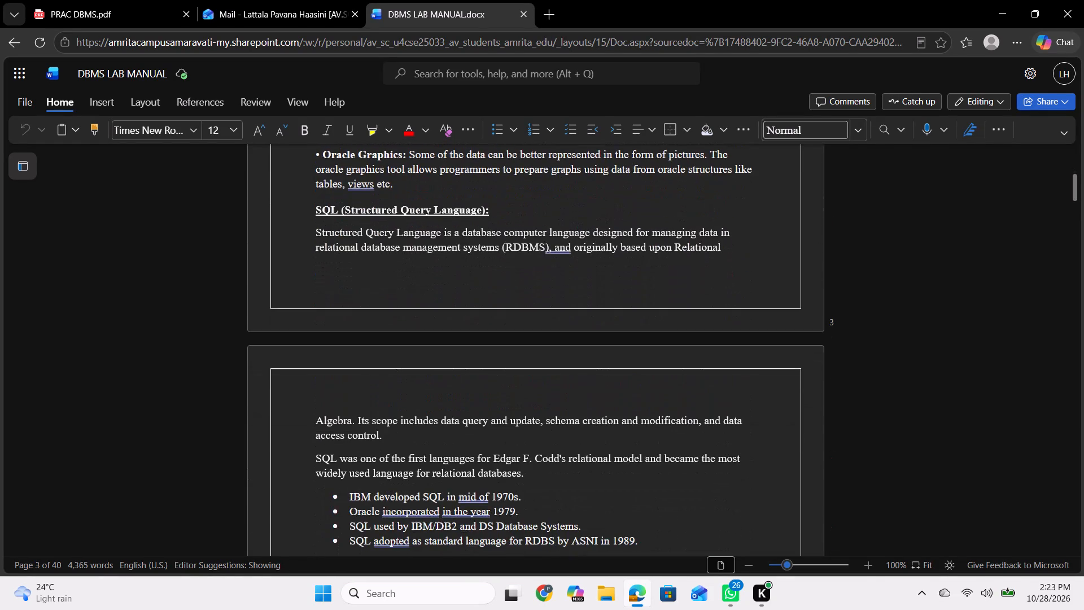
scroll(688, 359, "down", 9)
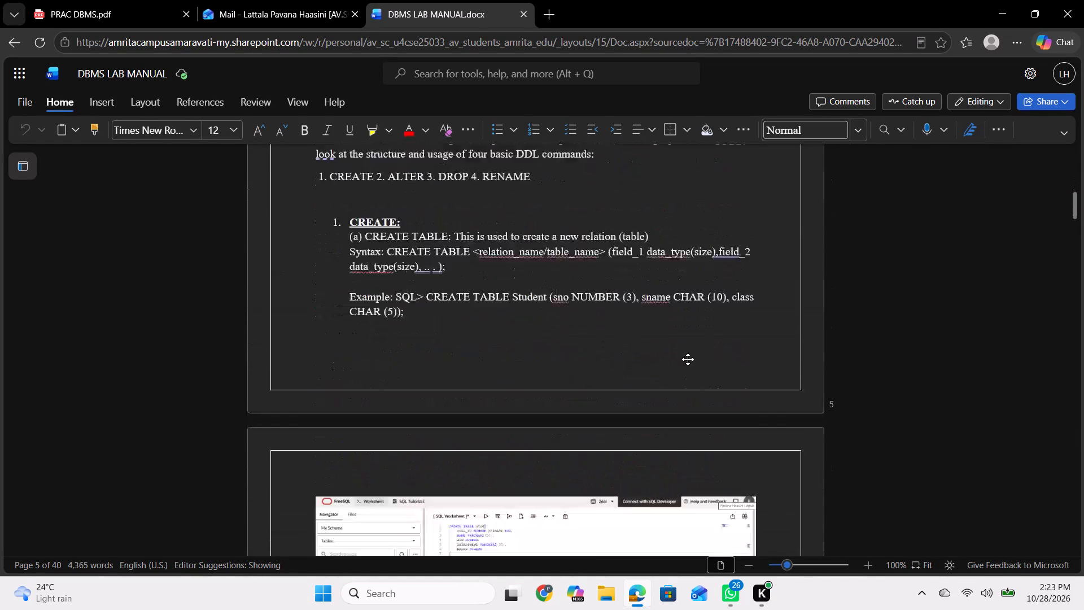
scroll(688, 359, "down", 1)
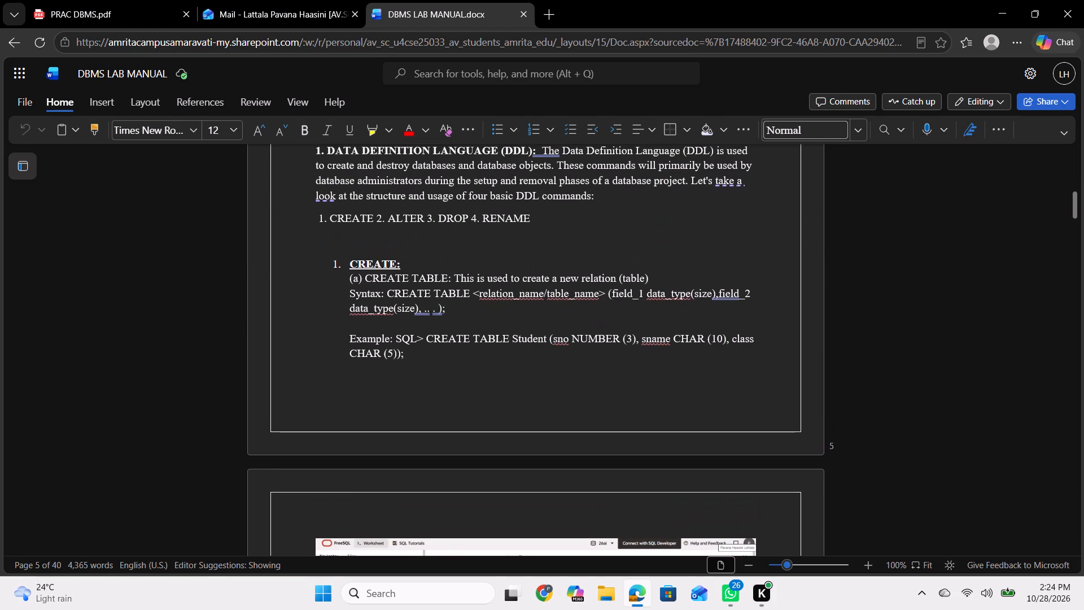
left_click_drag(386, 289, 341, 289)
left_click(457, 262)
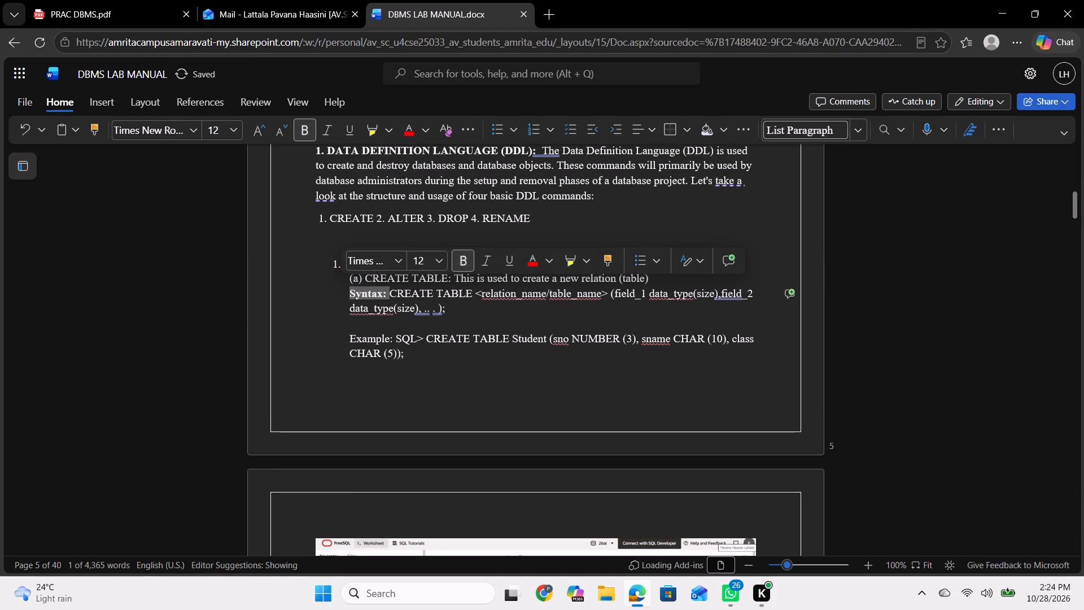
left_click_drag(394, 341, 340, 341)
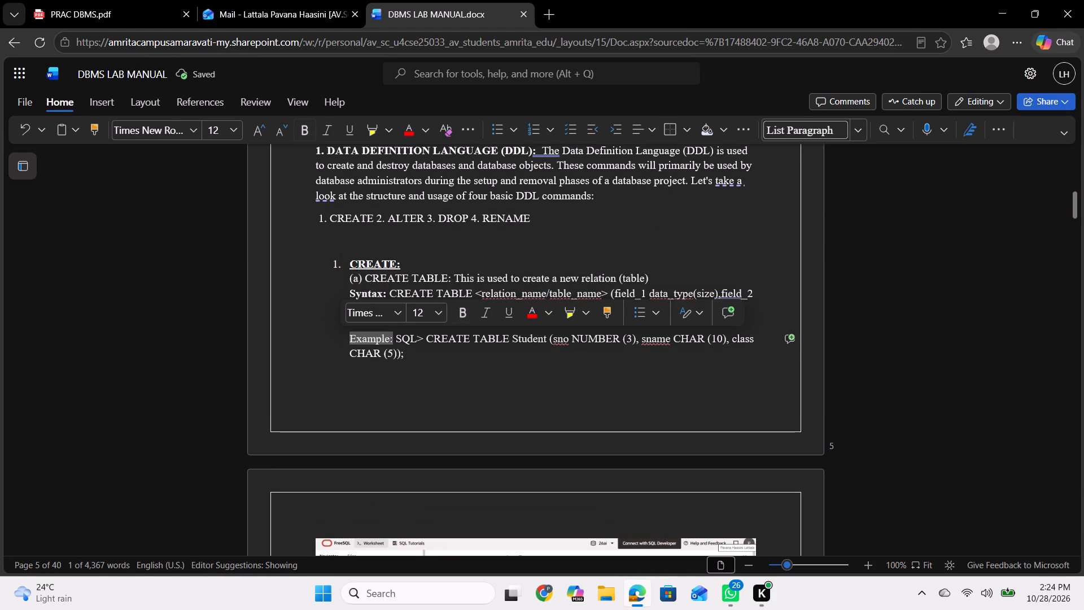
left_click(462, 308)
left_click(514, 400)
Make the "Syntax:" and "Example:" labels bold under ALTER TABLE...ADD on page 6.
scroll(514, 400, "down", 5)
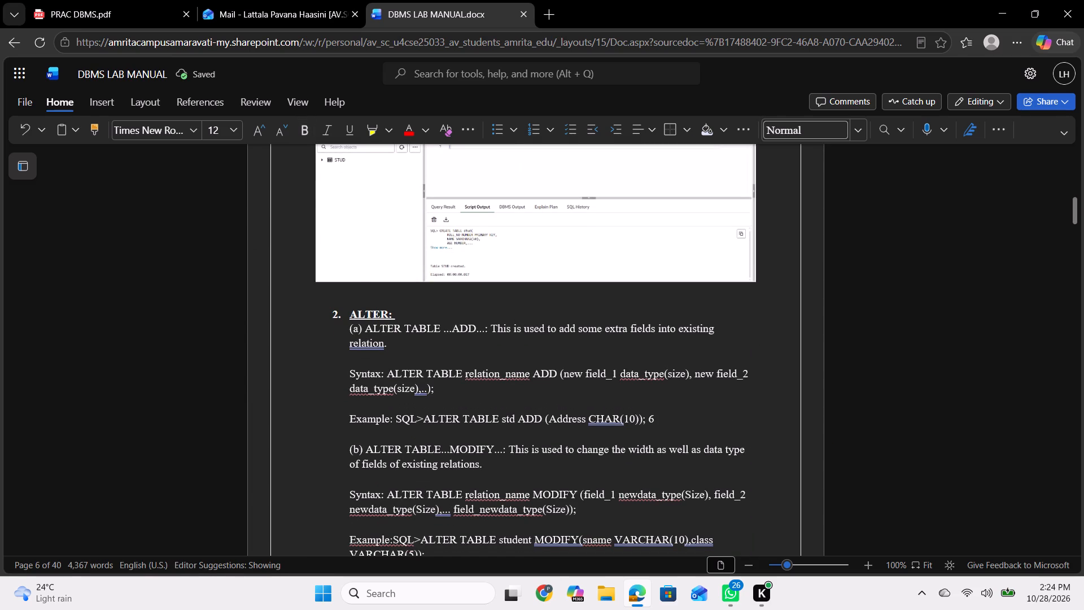
left_click_drag(385, 373, 342, 372)
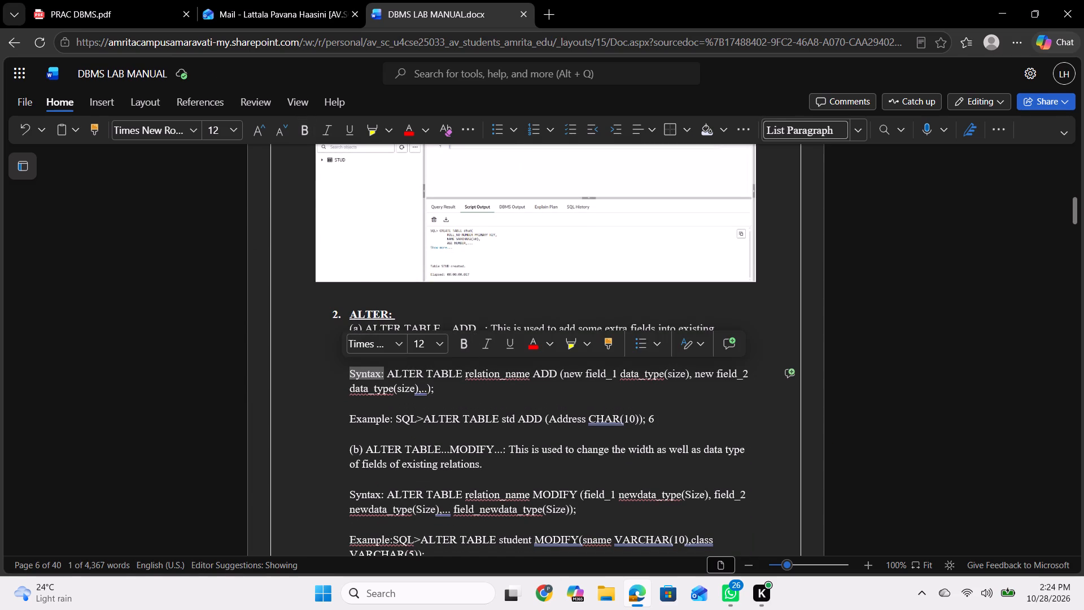
left_click(465, 339)
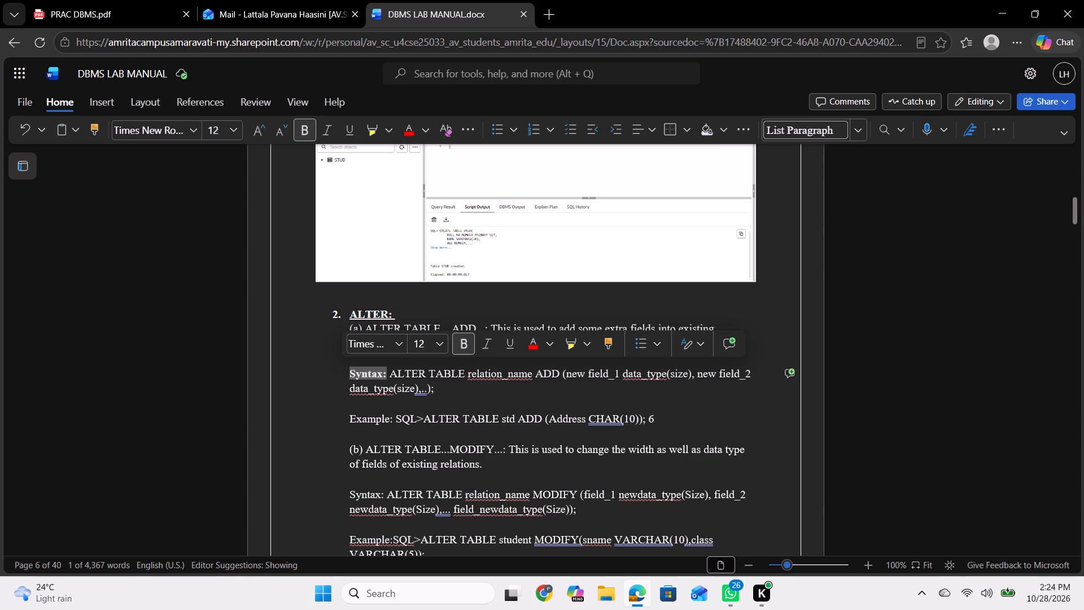
left_click_drag(392, 420, 366, 417)
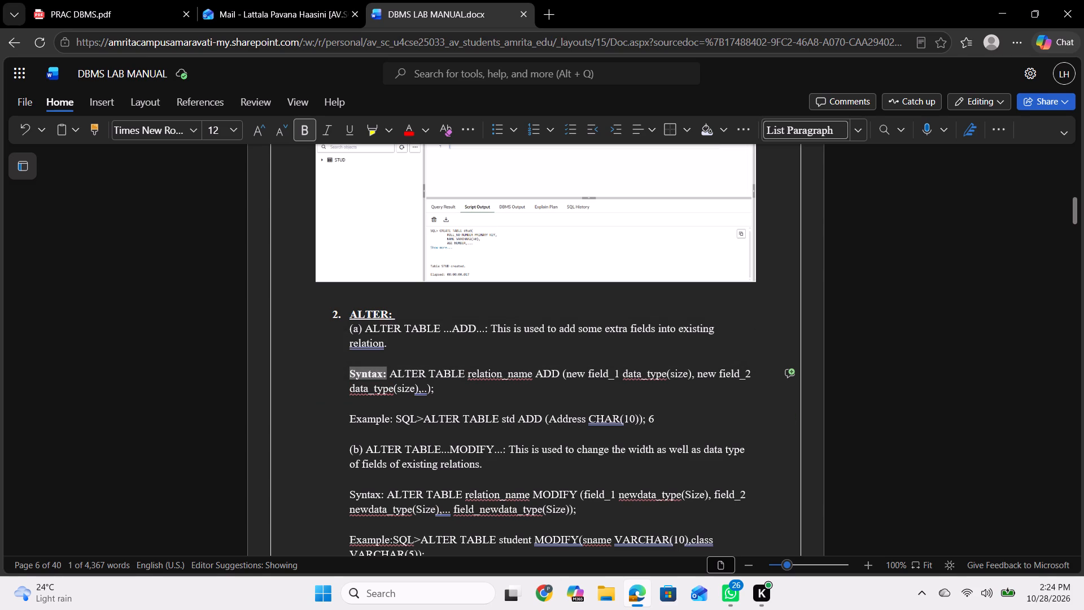
left_click_drag(366, 417, 334, 409)
left_click(457, 377)
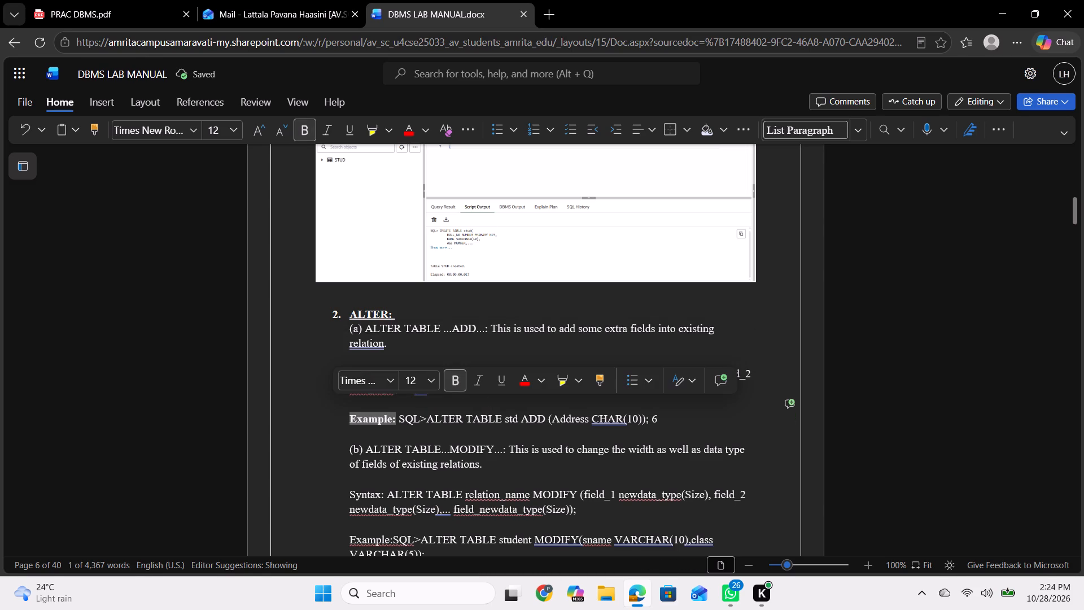
Make the "Syntax:" and "Example:" labels bold under ALTER TABLE...MODIFY.
scroll(736, 482, "down", 2)
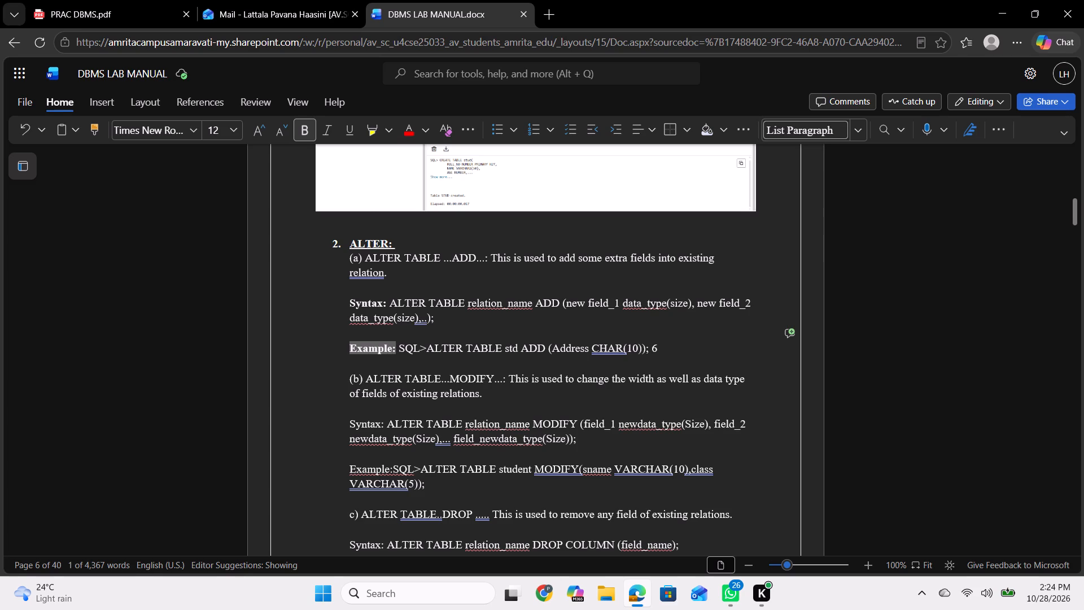
left_click_drag(384, 424, 330, 423)
left_click(453, 400)
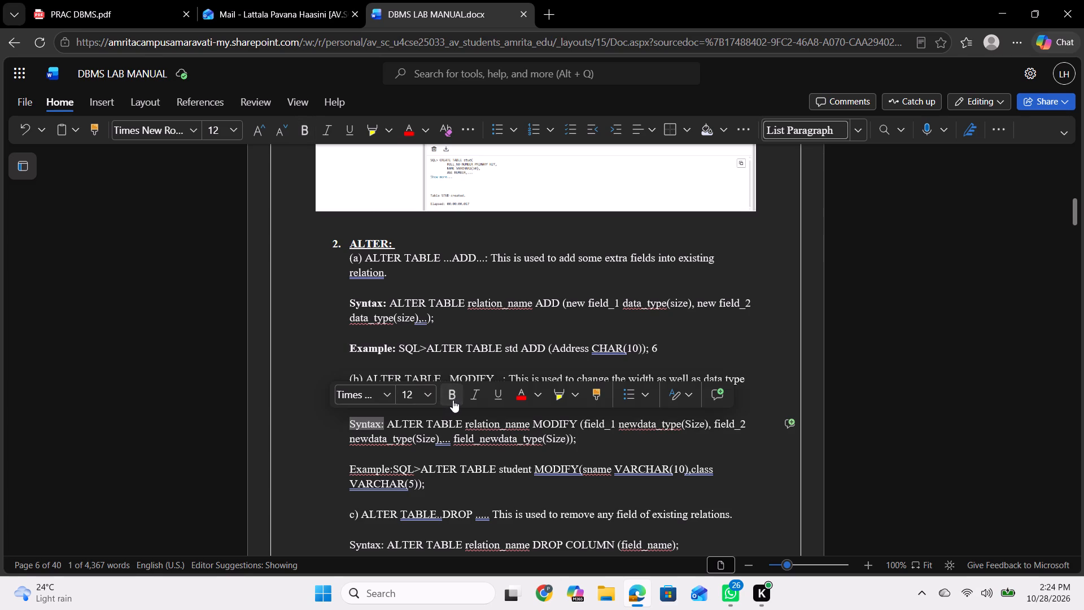
left_click_drag(394, 468, 360, 469)
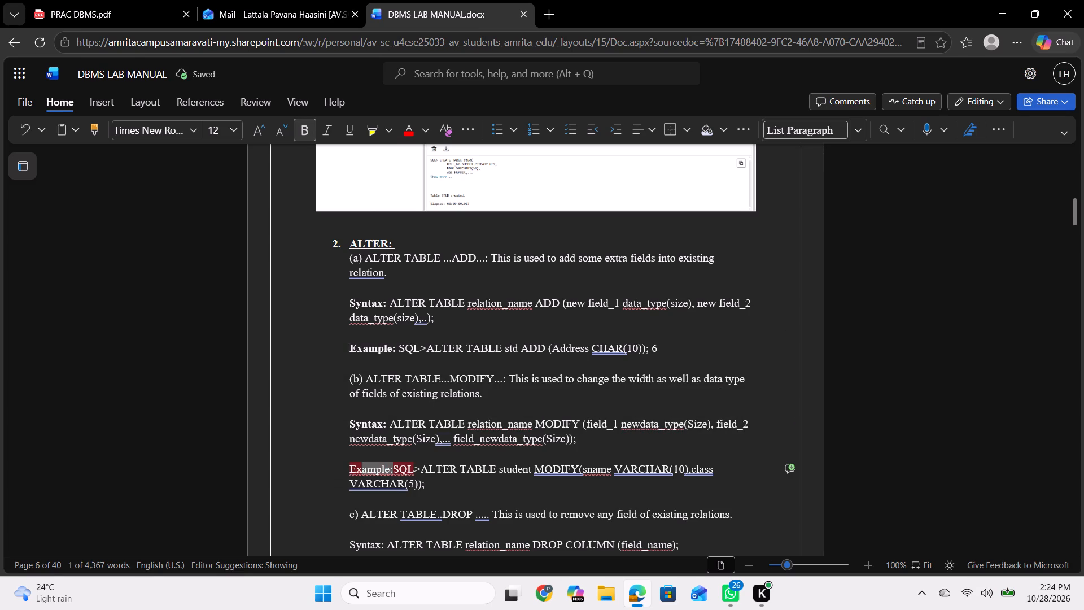
left_click_drag(360, 469, 333, 469)
left_click(454, 441)
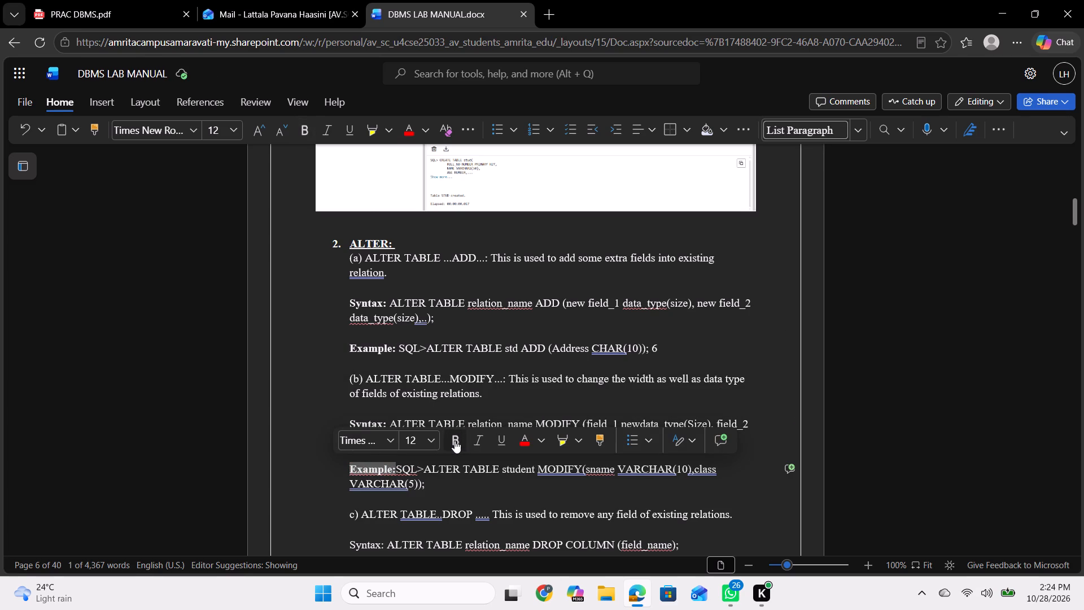
Make the "Syntax:" and "Example:" labels bold under ALTER TABLE..DROP.
scroll(493, 500, "down", 2)
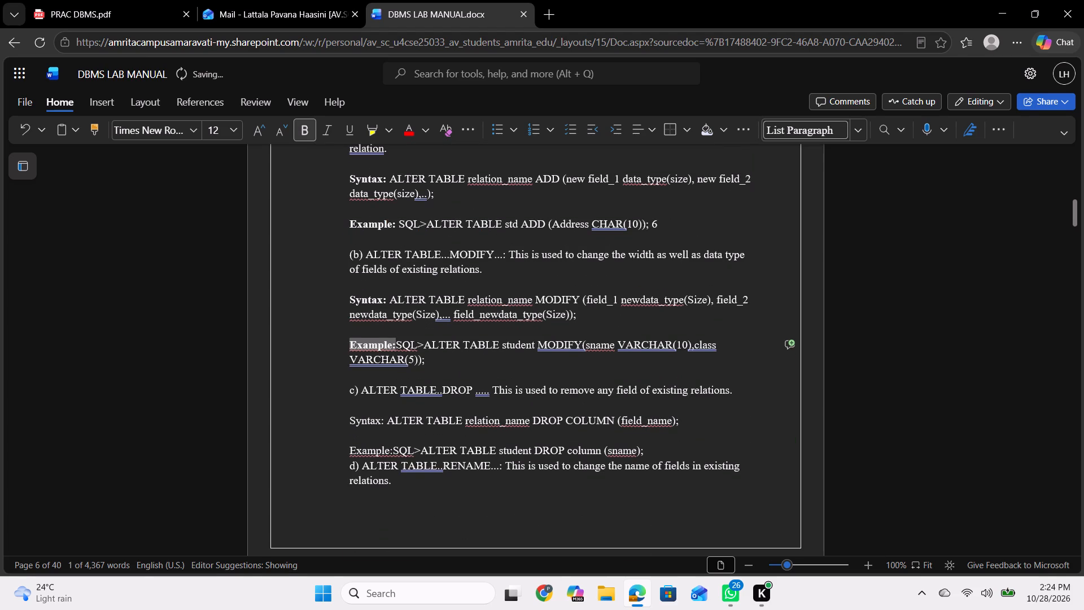
left_click_drag(384, 420, 312, 415)
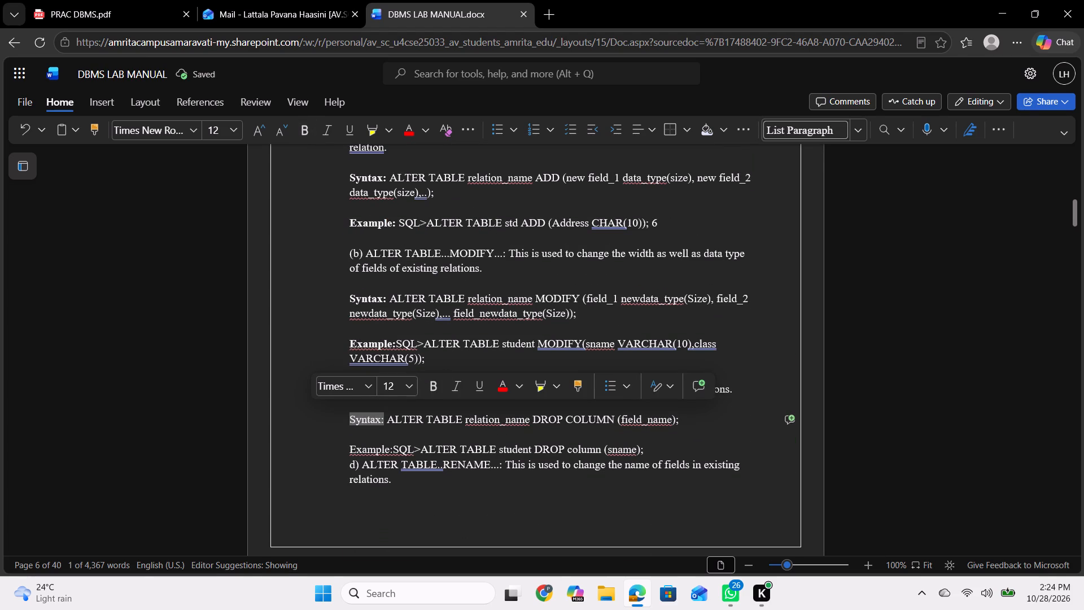
left_click(428, 394)
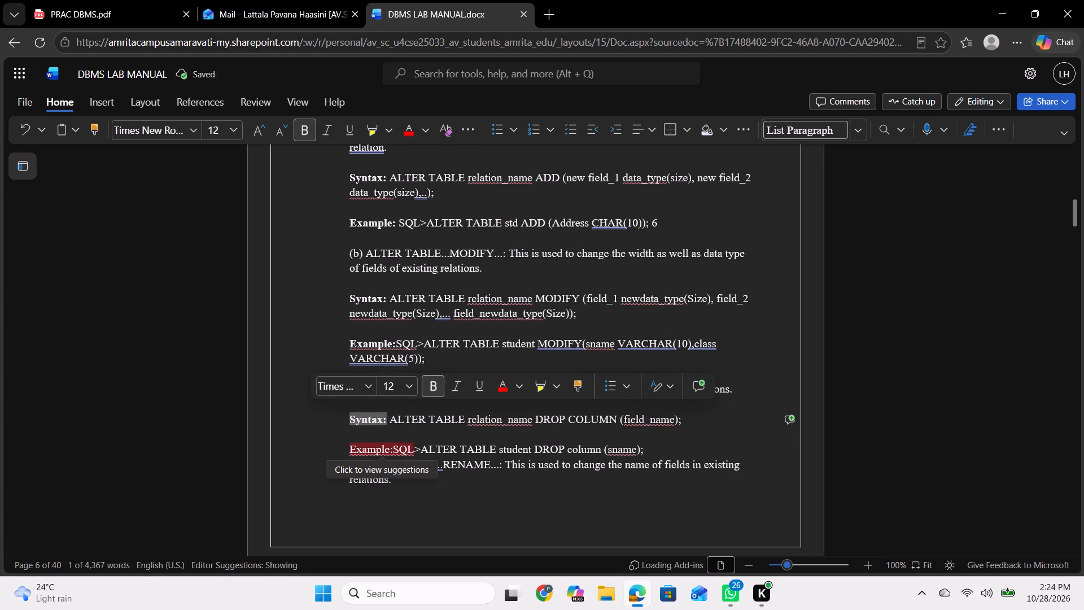
left_click_drag(394, 454, 347, 444)
left_click(472, 408)
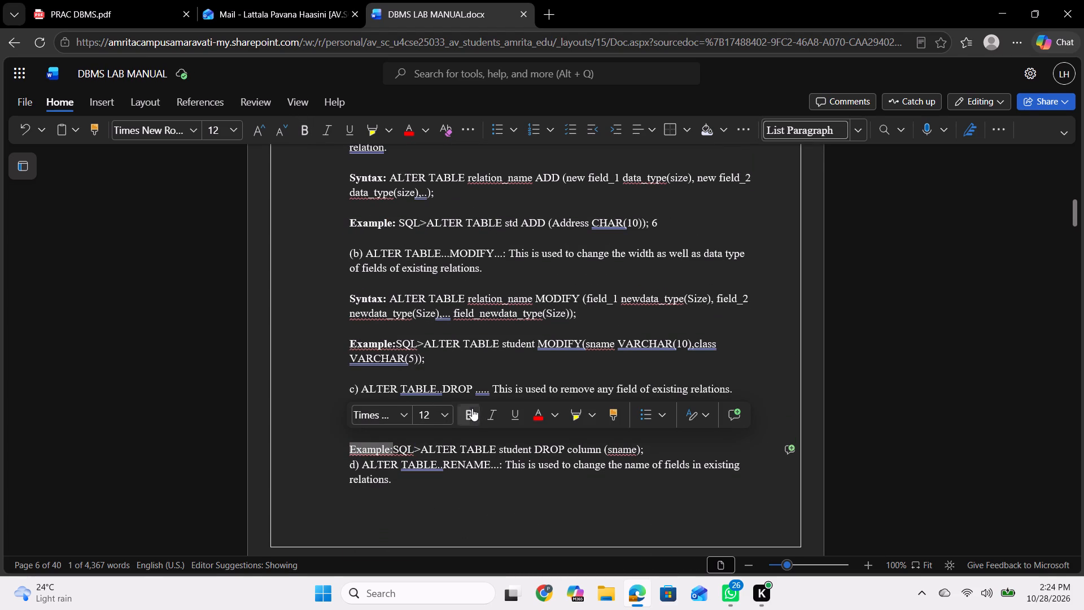
Make the "Syntax:" and "Example:" labels bold for ALTER TABLE..RENAME at the top of page 7.
scroll(509, 504, "down", 4)
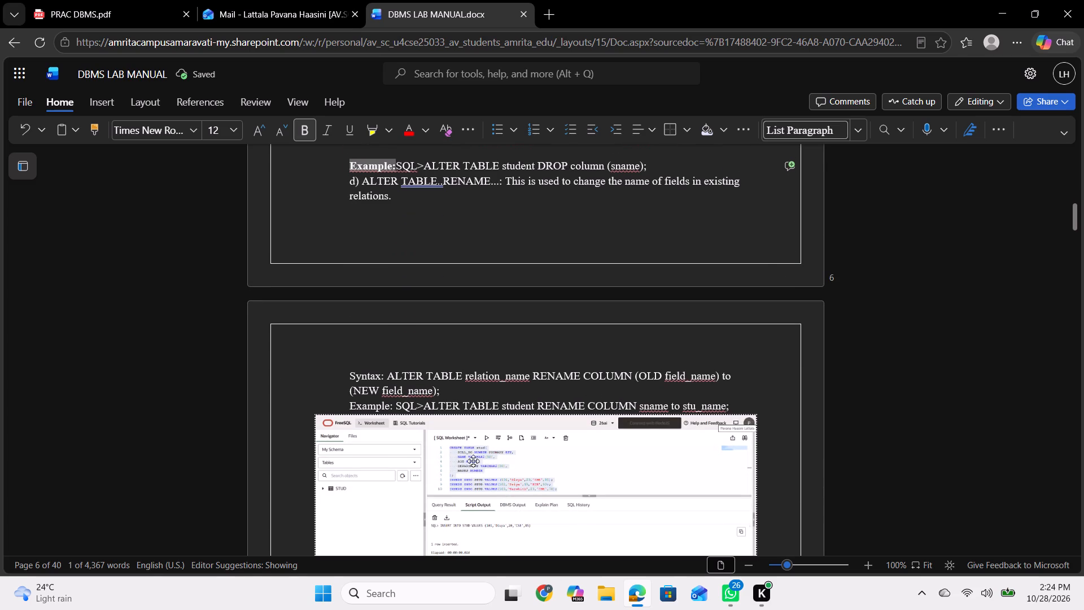
left_click_drag(382, 375, 360, 377)
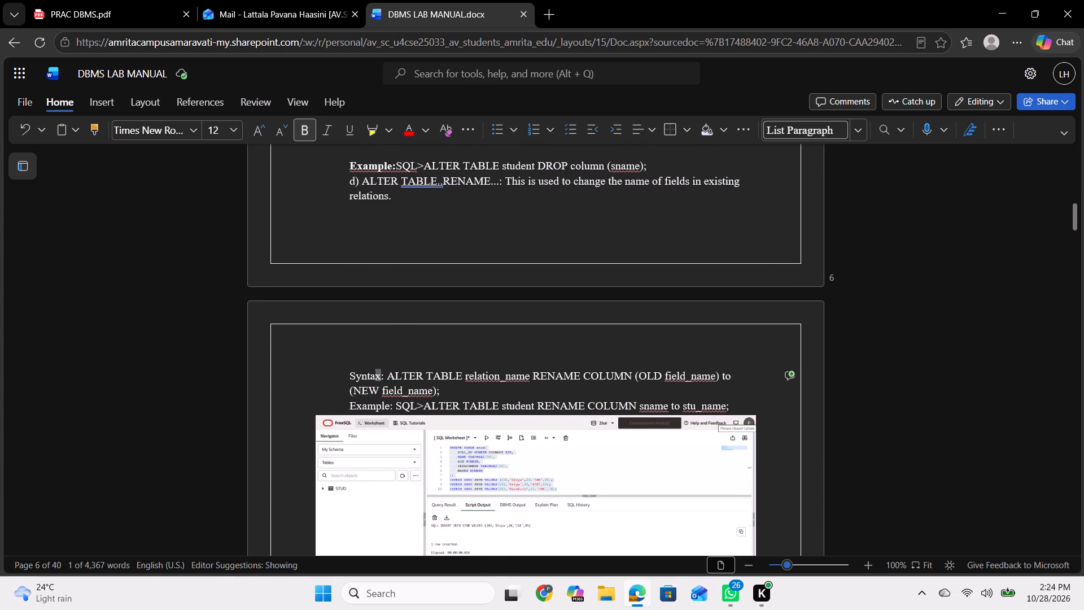
left_click_drag(360, 377, 335, 380)
left_click_drag(387, 376, 323, 371)
left_click(448, 343)
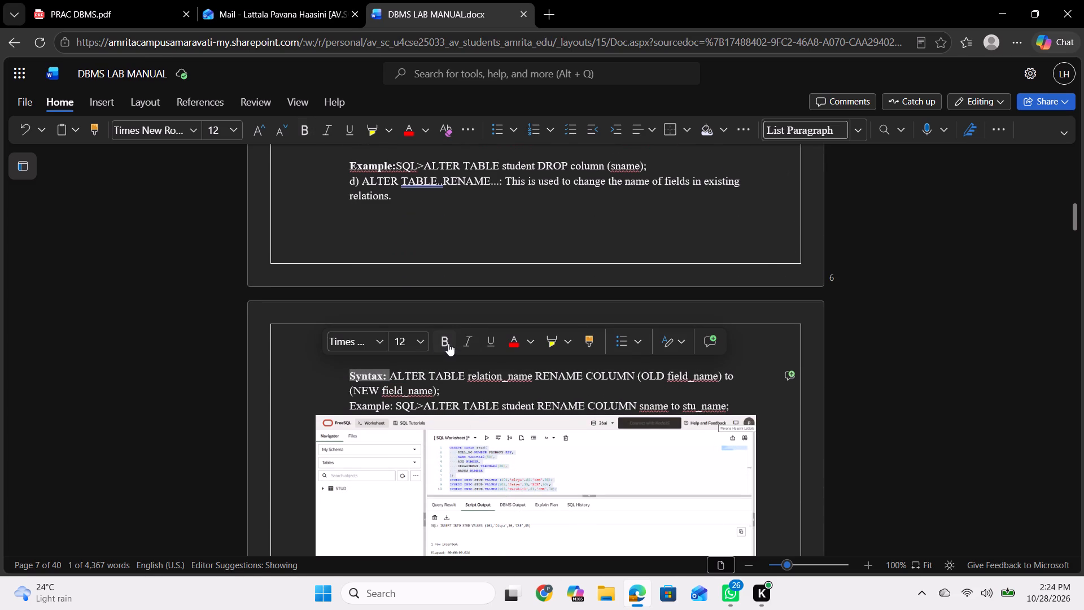
left_click_drag(394, 405, 333, 400)
left_click(454, 377)
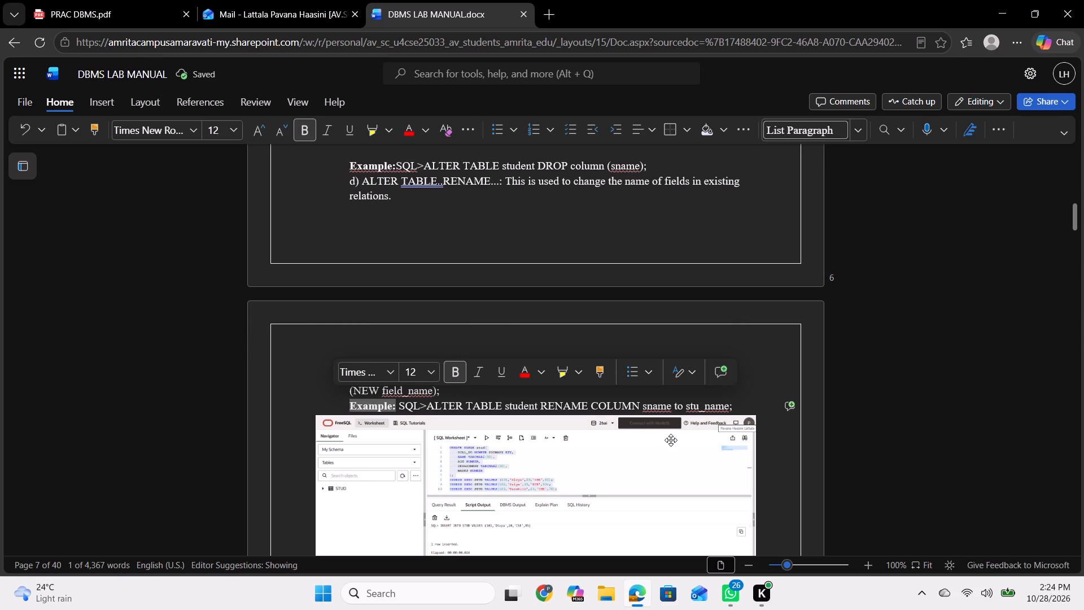
Make the "Syntax:" and "Example:" labels bold in the DROP TABLE section on page 7.
scroll(671, 440, "down", 5)
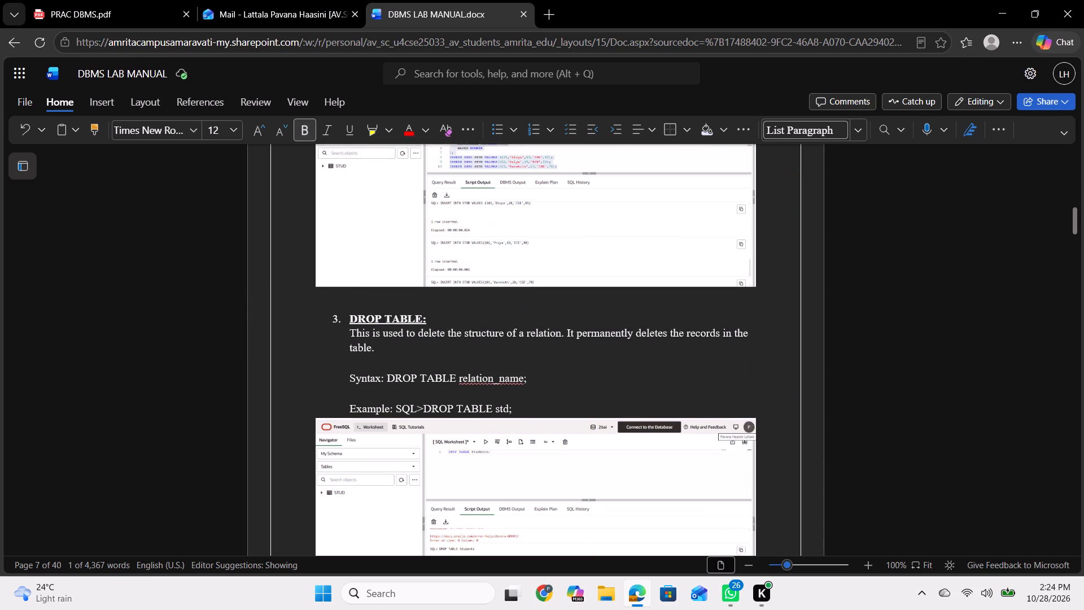
scroll(671, 440, "down", 1)
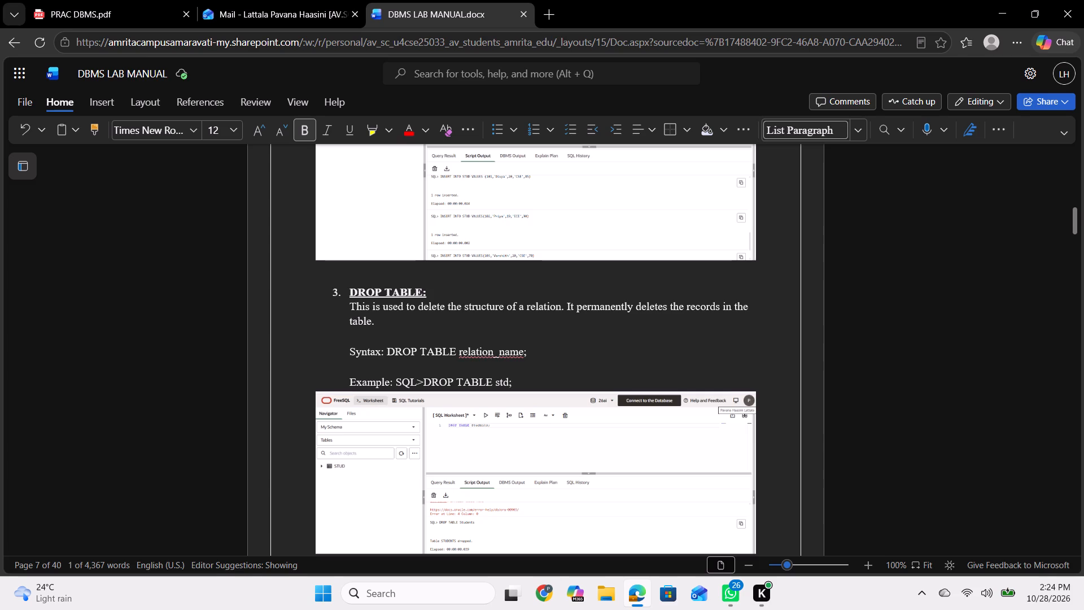
left_click_drag(384, 351, 304, 335)
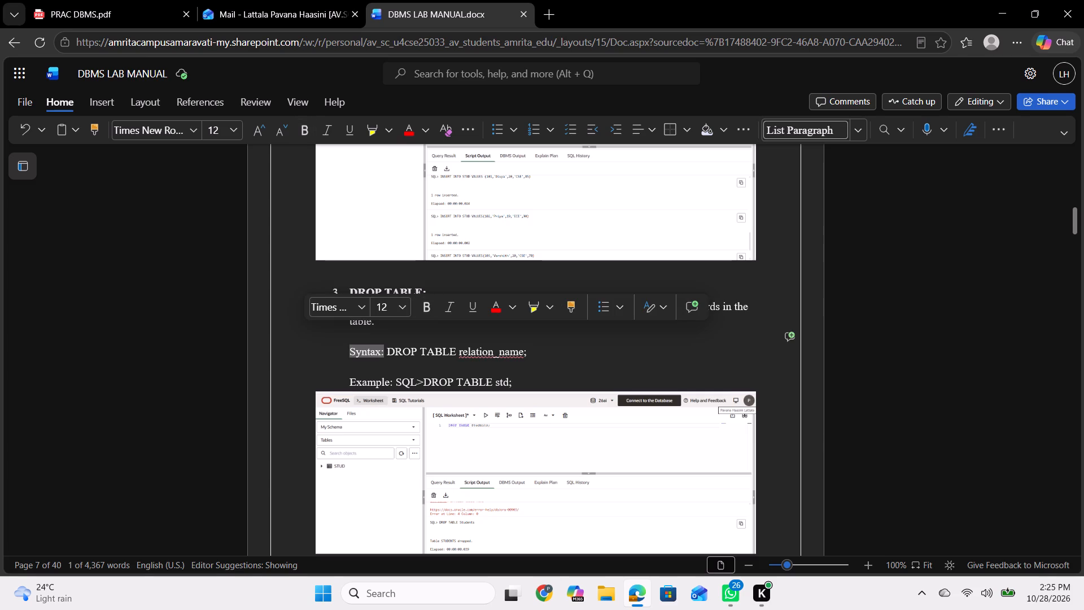
left_click(424, 311)
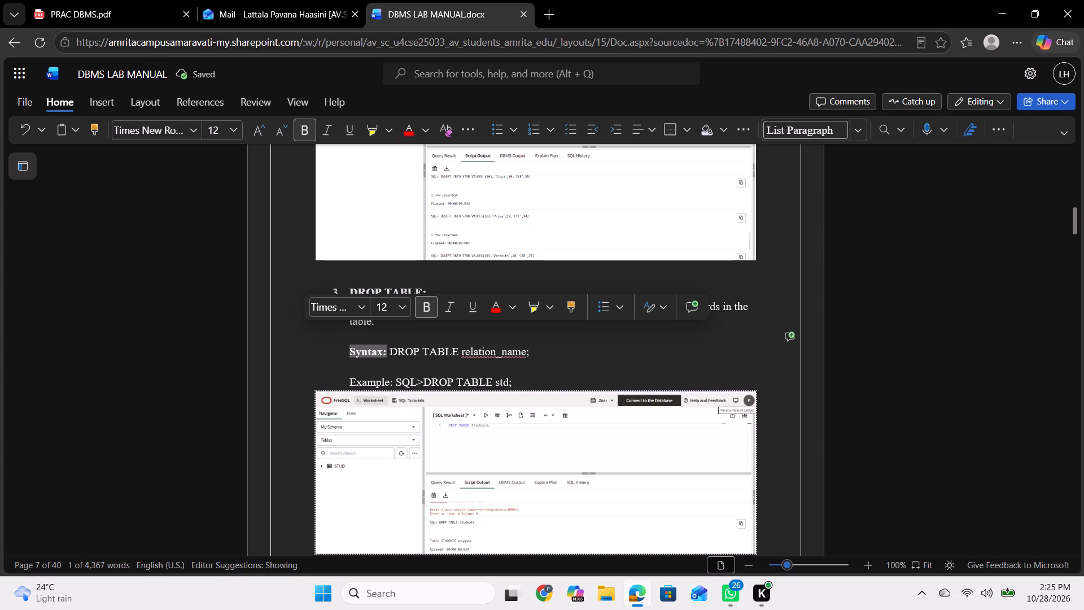
left_click_drag(393, 380, 315, 389)
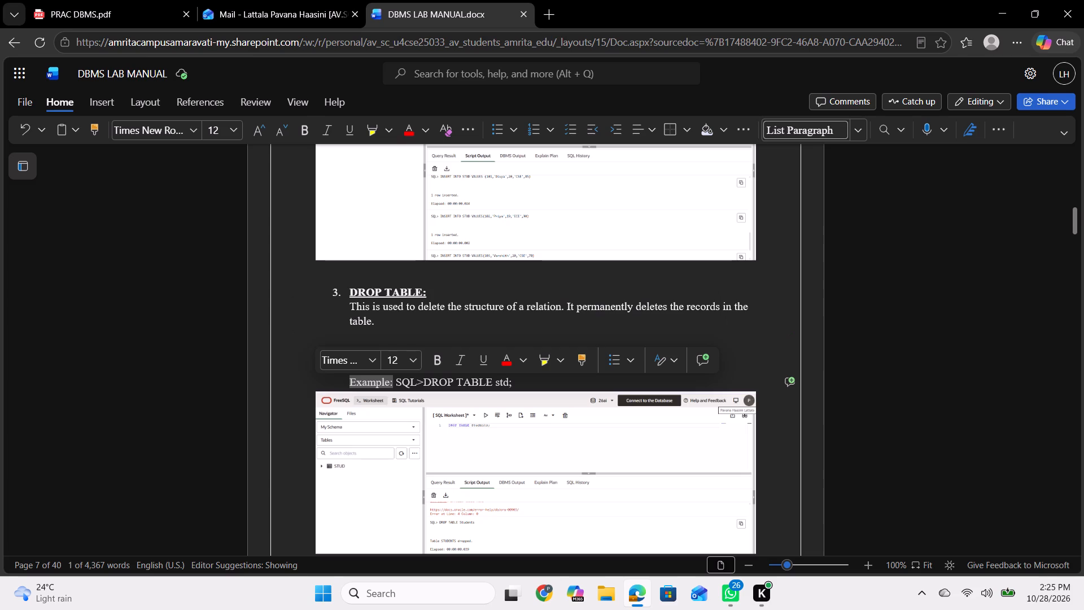
left_click(436, 359)
Make the "Syntax:" and "Example:" labels bold in the RENAME section spanning pages 7 and 8.
scroll(516, 500, "down", 2)
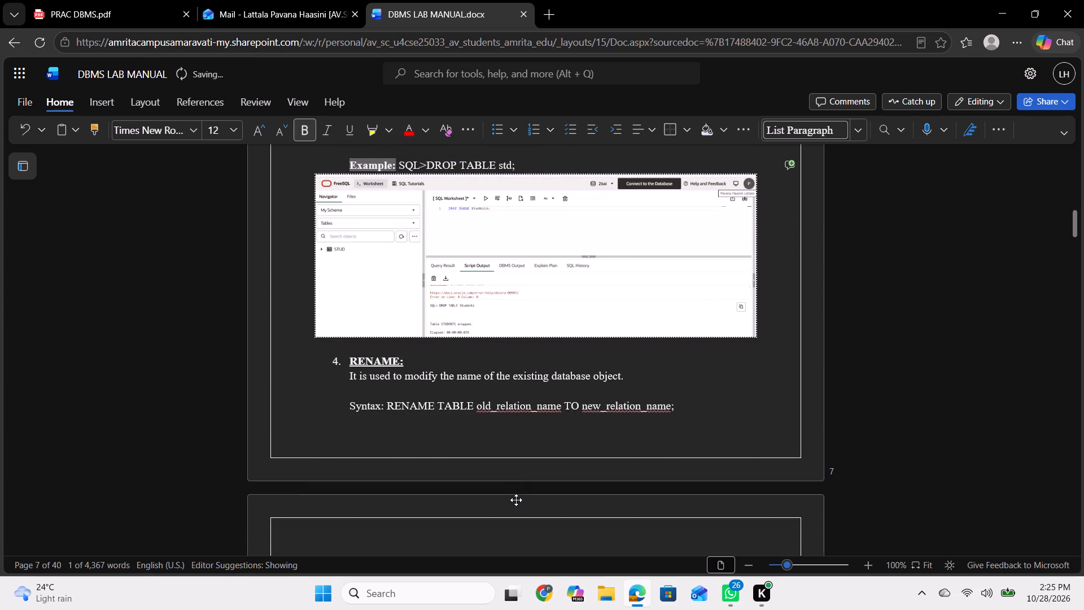
scroll(516, 500, "down", 1)
left_click_drag(386, 404, 323, 401)
left_click(443, 382)
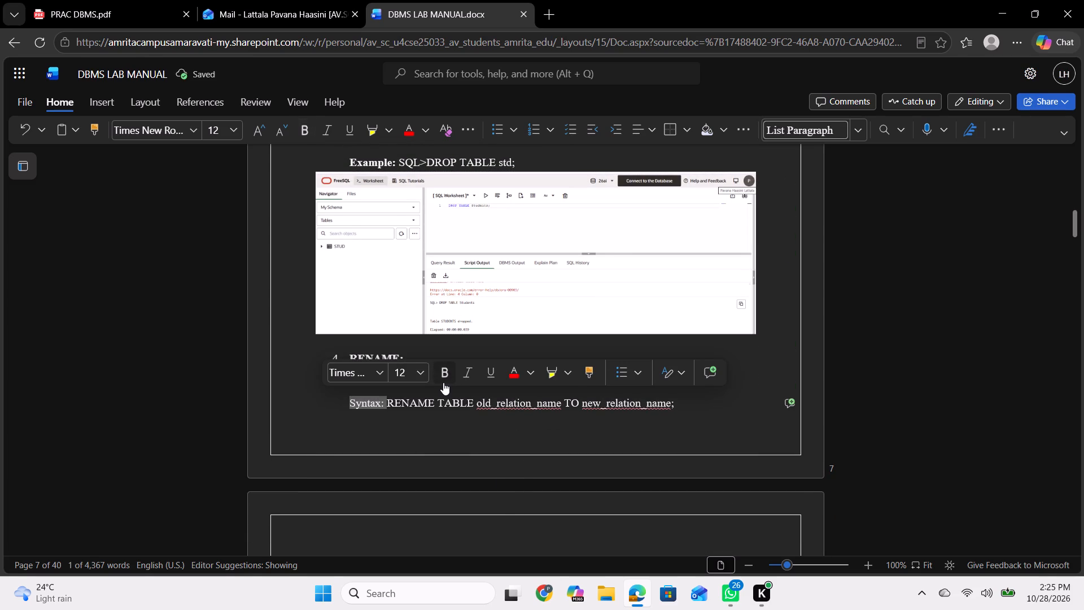
left_click(415, 469)
scroll(415, 469, "down", 2)
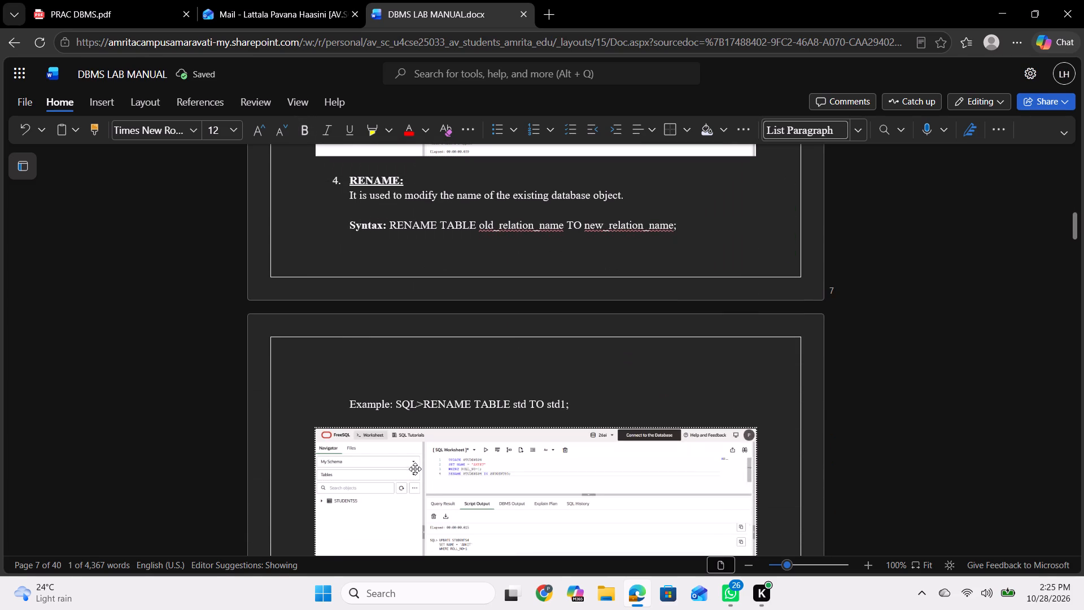
left_click_drag(395, 402, 323, 404)
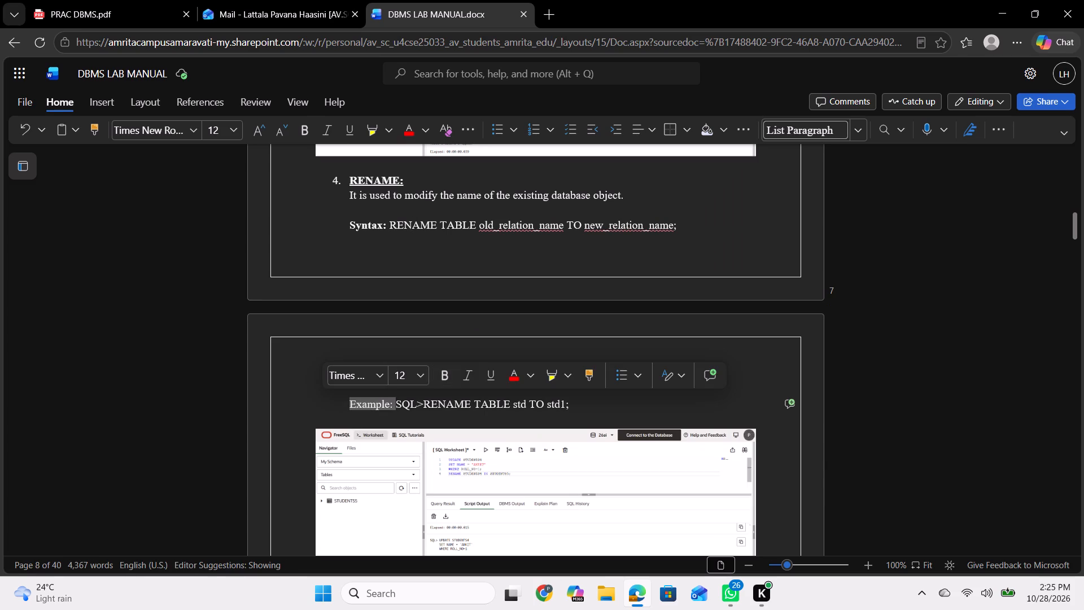
left_click(442, 374)
Make the "Syntax:" and "Example:" labels bold under INSERT INTO item a) Inserting a single record on page 9.
scroll(530, 456, "down", 3)
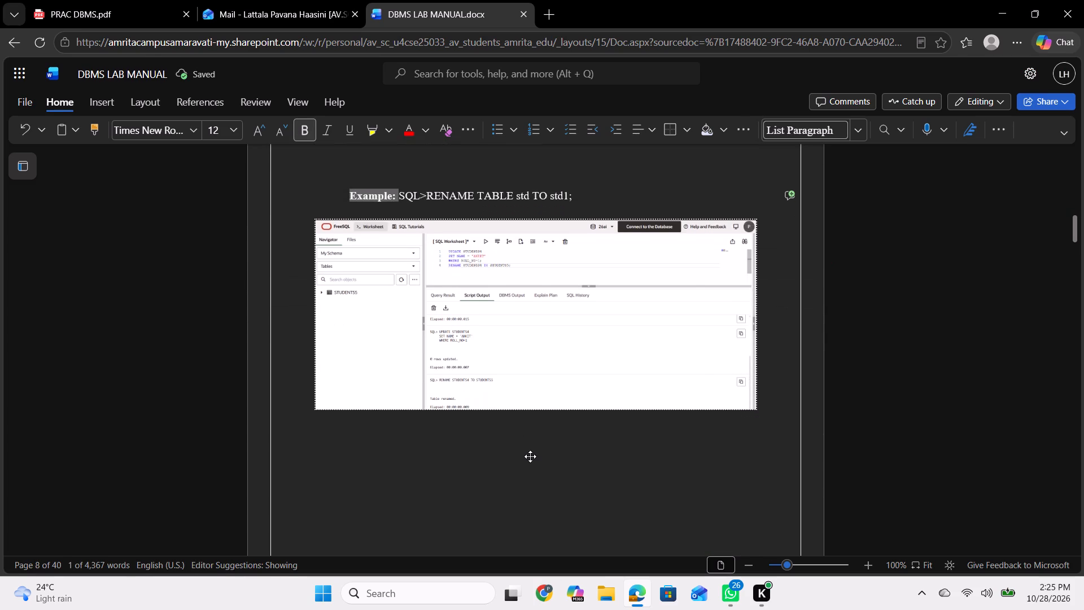
scroll(530, 456, "down", 10)
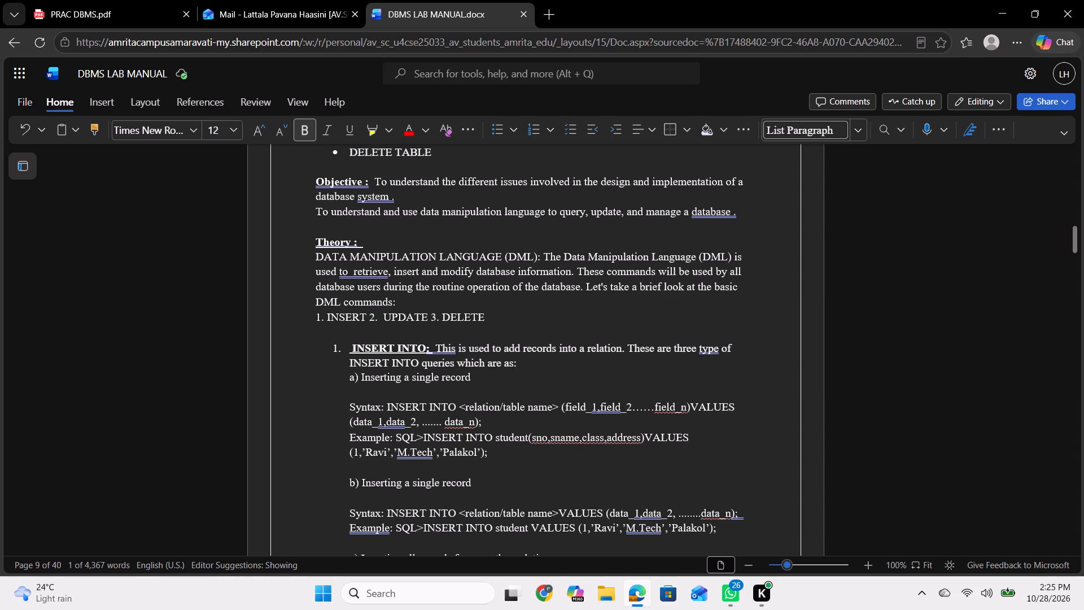
left_click_drag(386, 405, 321, 400)
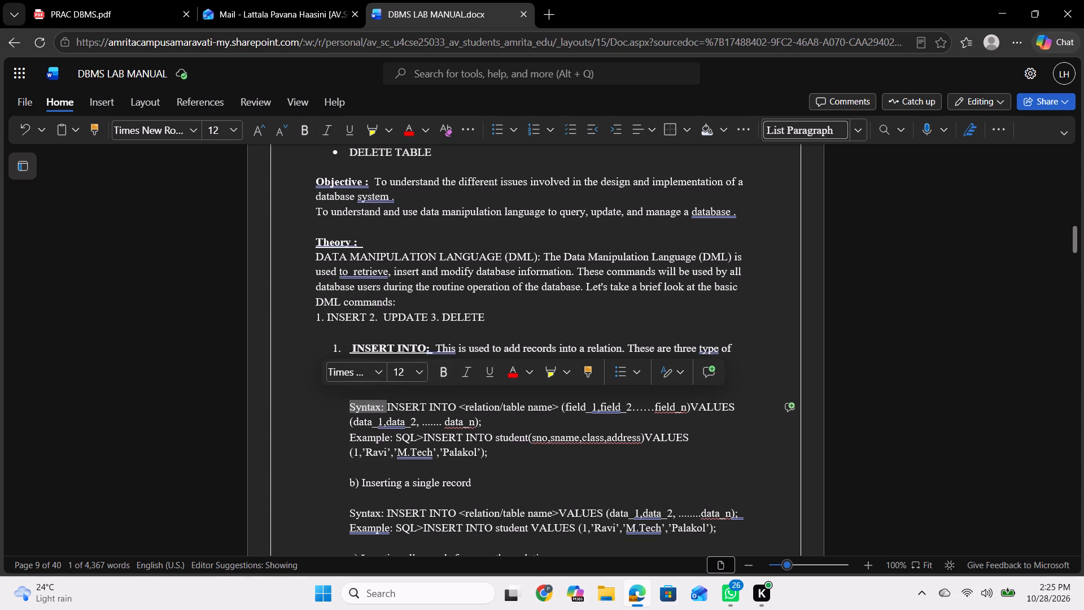
left_click(445, 374)
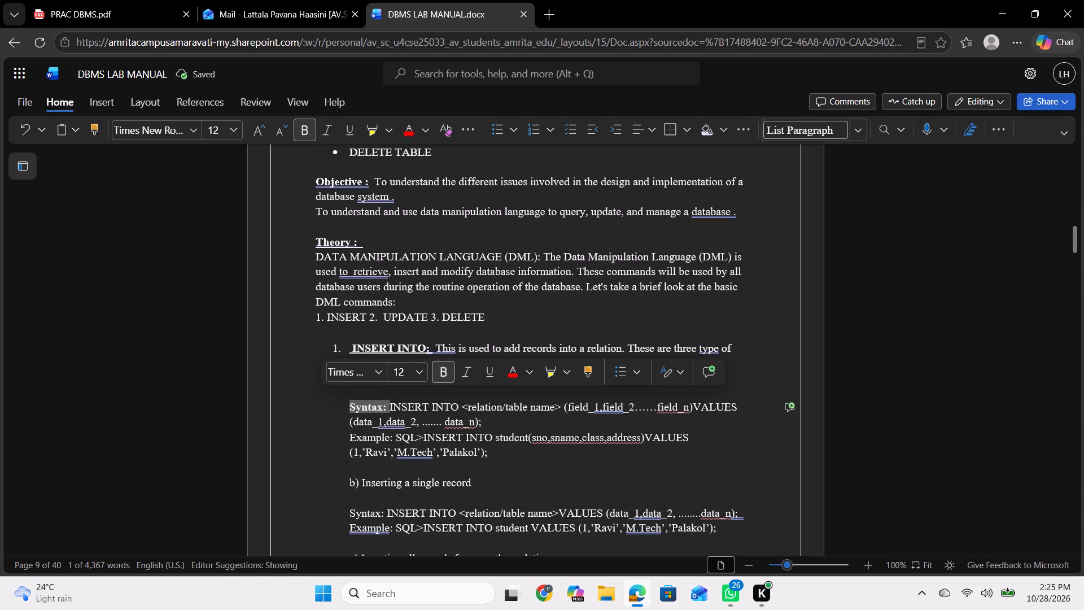
left_click_drag(395, 435, 338, 433)
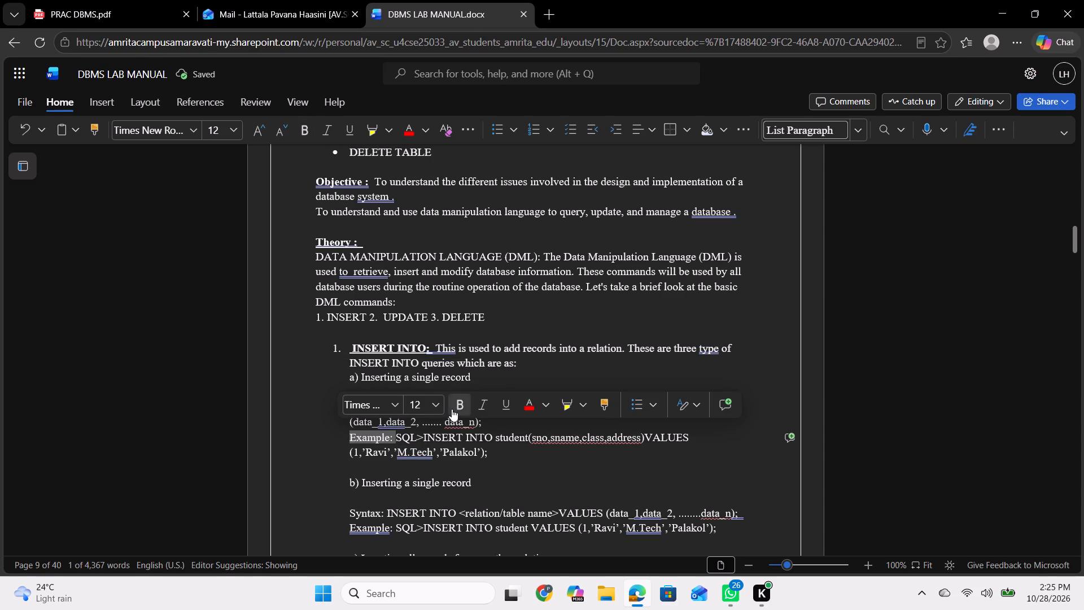
left_click(456, 408)
left_click(489, 477)
Make the "Syntax:" and "Example:" labels bold under INSERT INTO item b) Inserting a single record.
scroll(489, 477, "down", 1)
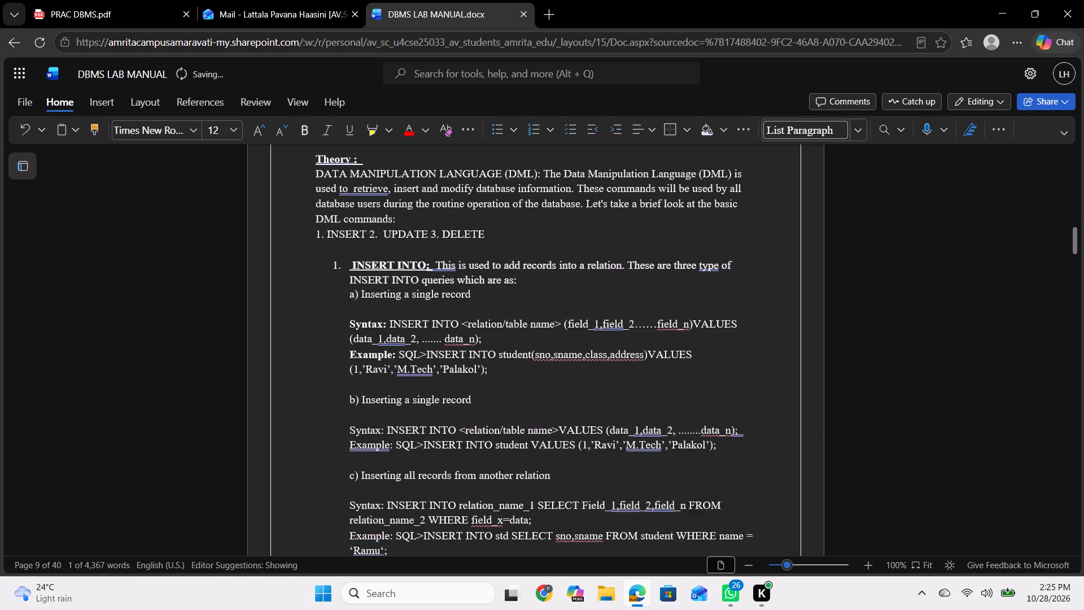
scroll(489, 477, "down", 1)
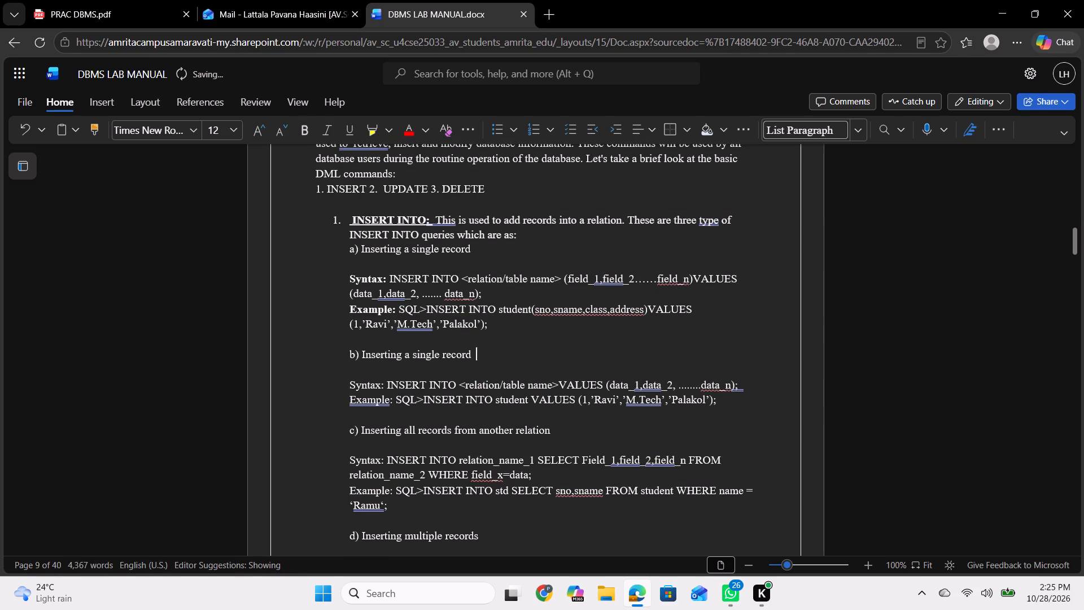
left_click_drag(385, 387, 312, 384)
left_click(438, 346)
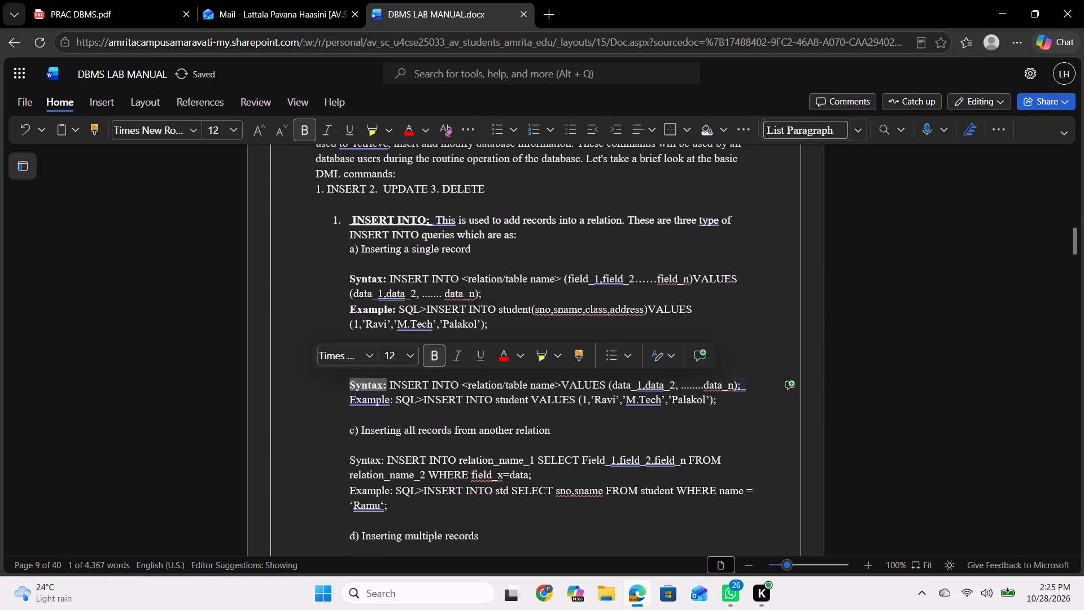
left_click_drag(392, 405, 321, 400)
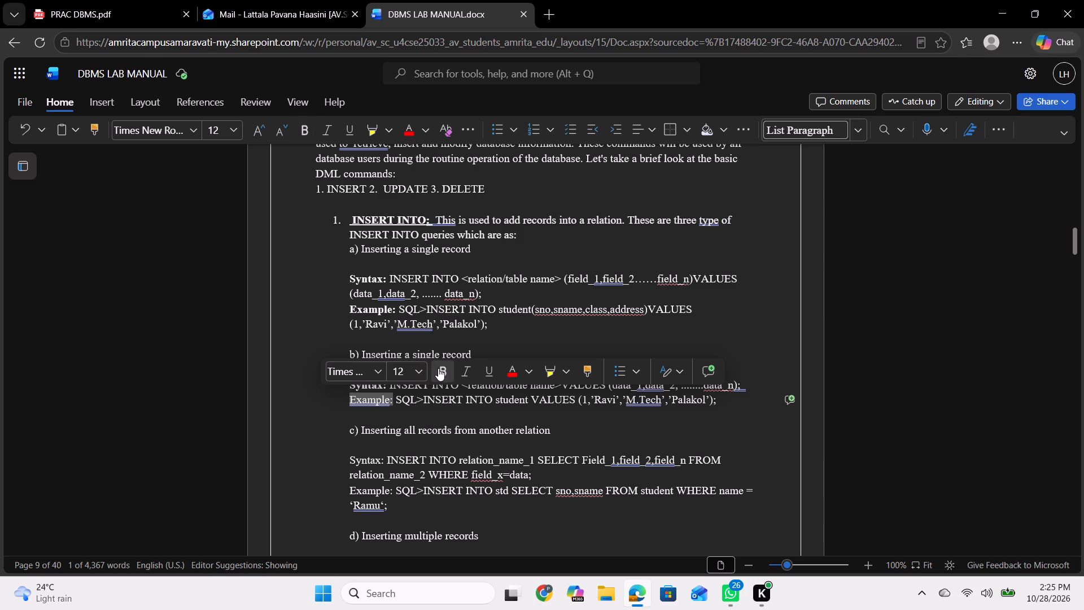
left_click(438, 370)
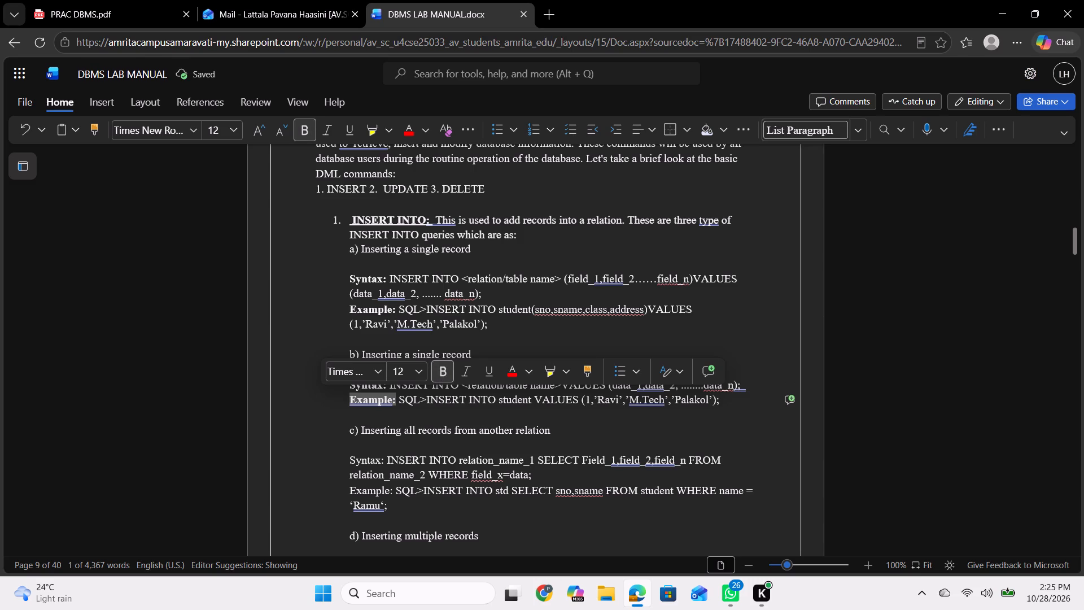
Make the "Syntax:" and "Example:" labels bold under item c) Inserting all records from another relation.
left_click_drag(384, 460, 314, 464)
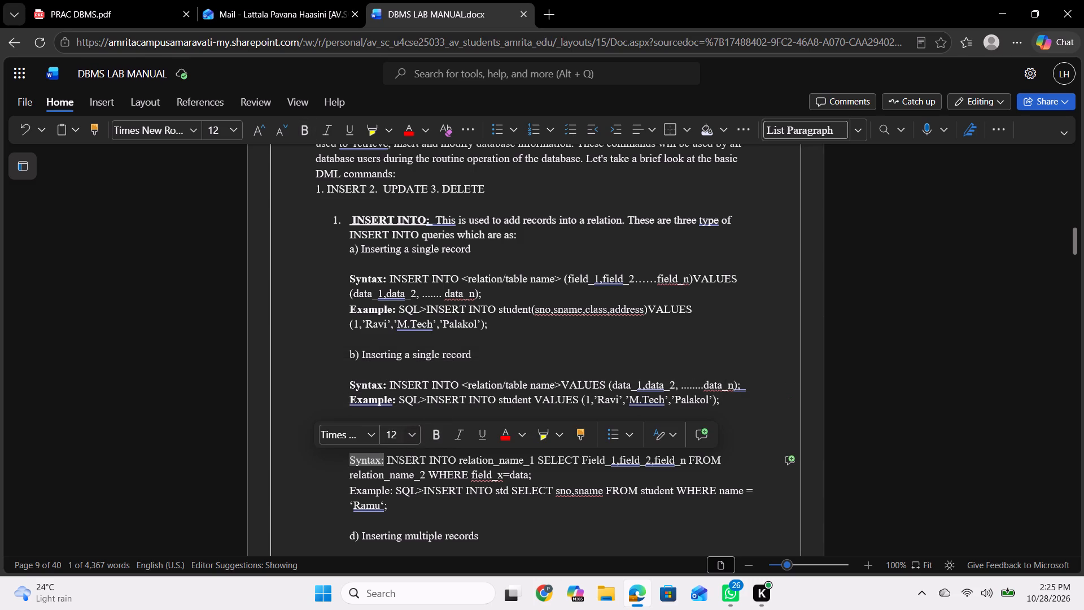
left_click(427, 437)
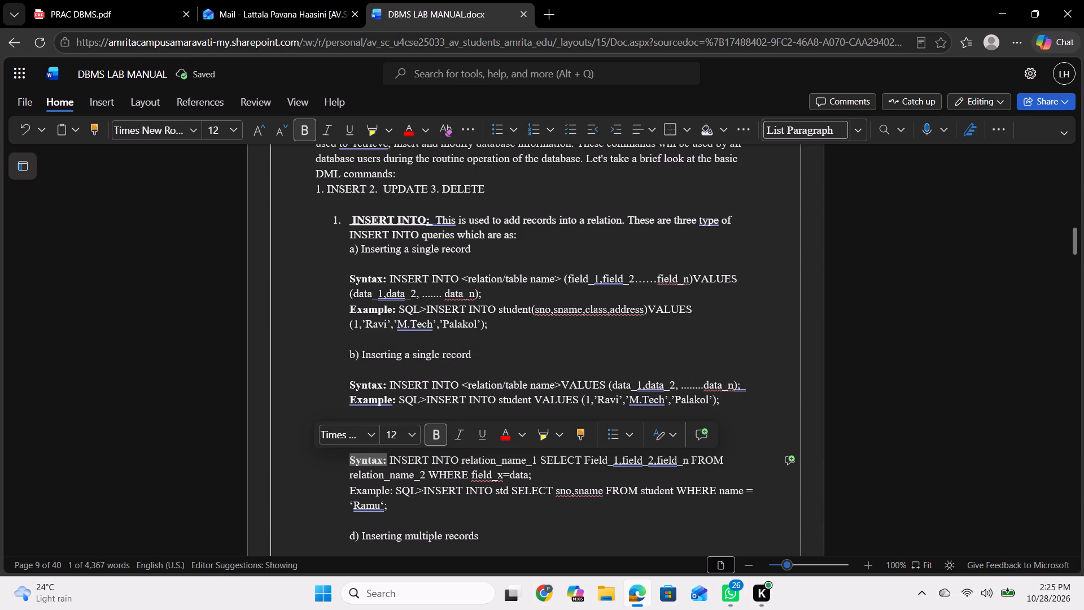
left_click_drag(393, 490, 307, 493)
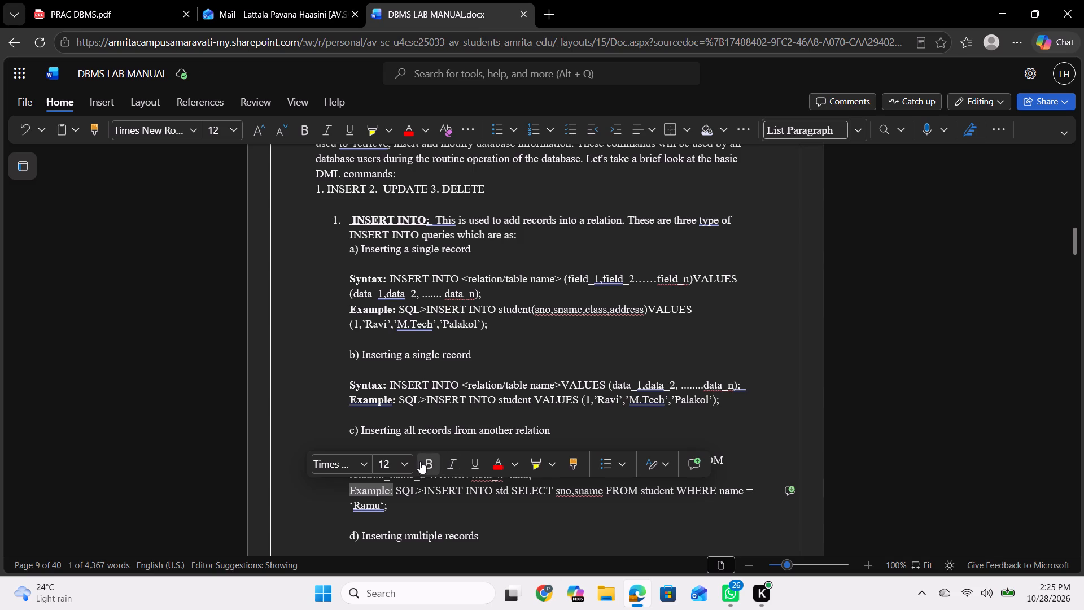
left_click(427, 461)
Make the "Syntax:" and "Example:" labels bold for item d) Inserting multiple records, at the top of page 10.
scroll(516, 519, "down", 3)
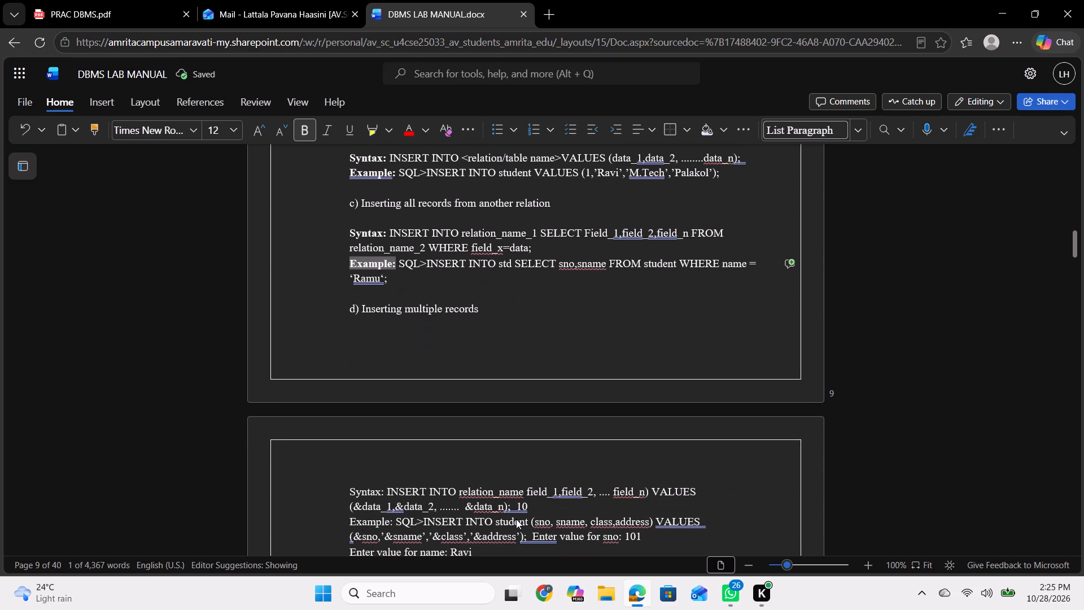
left_click_drag(384, 495, 337, 496)
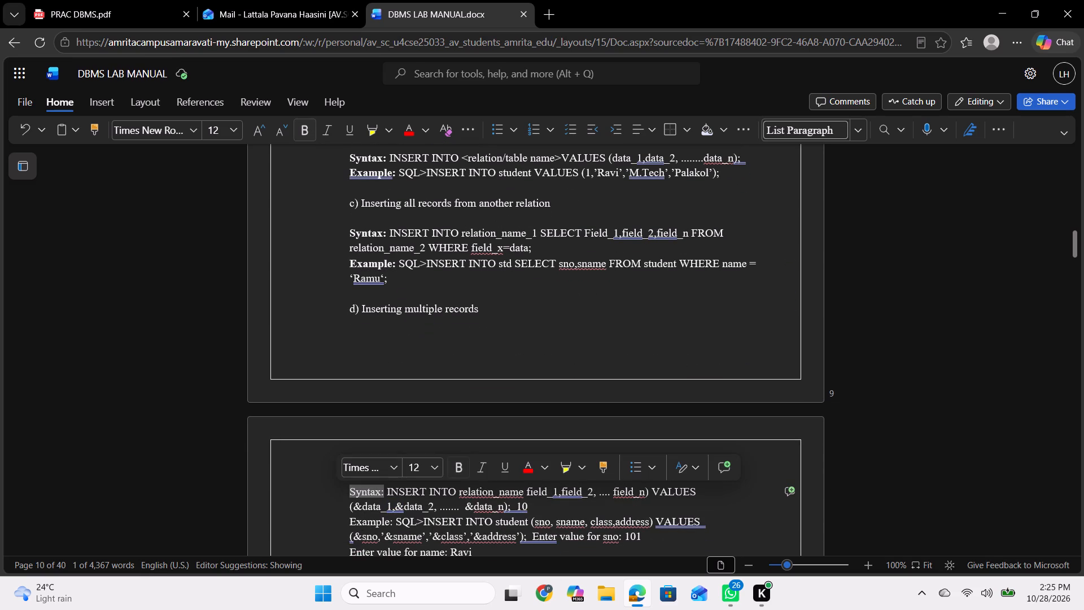
left_click(460, 460)
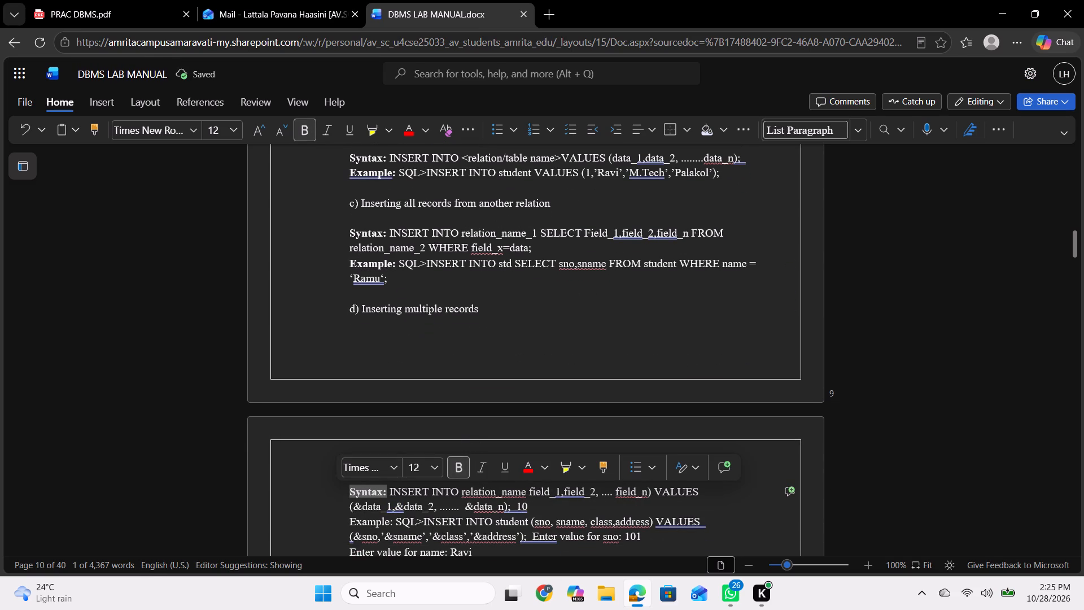
left_click_drag(394, 521, 339, 521)
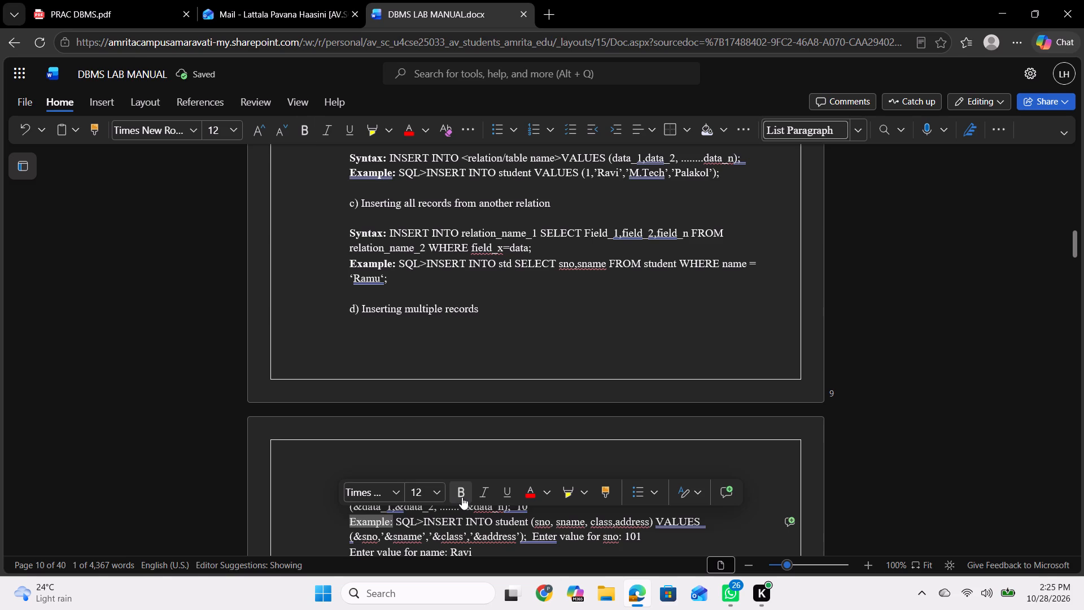
left_click(463, 496)
Make the "Syntax:" and "Example:" labels bold in the UPDATE-SET-WHERE section on page 10.
scroll(473, 404, "down", 7)
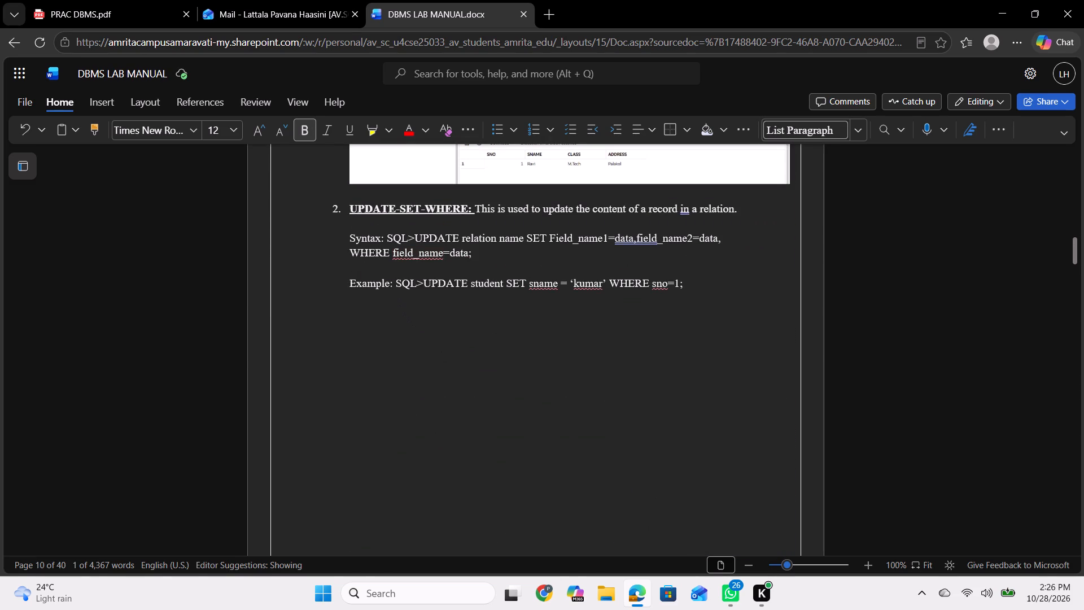
left_click_drag(383, 239, 339, 241)
left_click(454, 210)
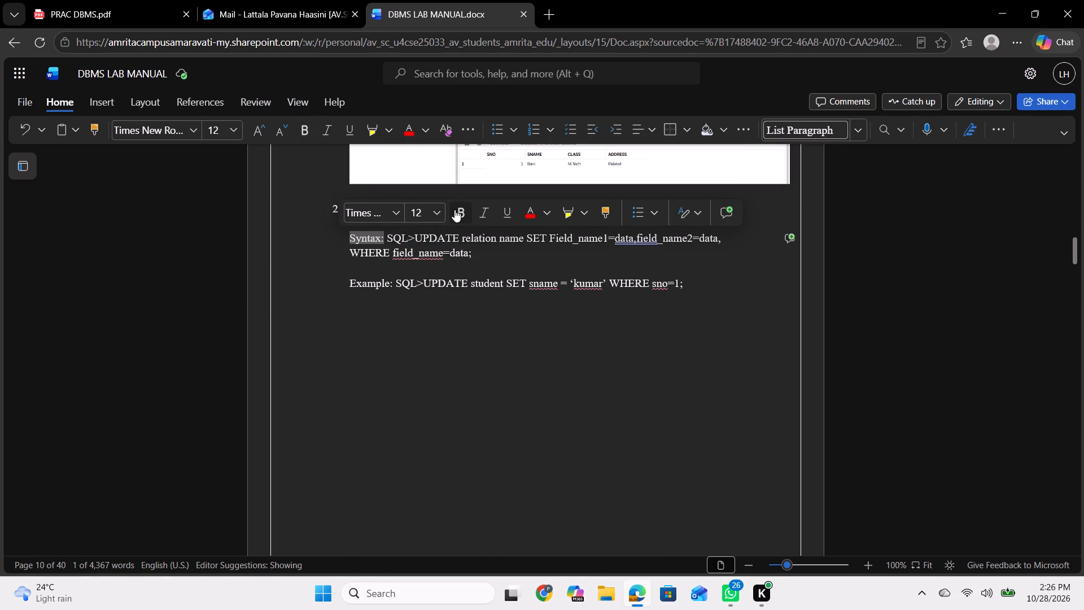
left_click_drag(394, 279, 344, 283)
left_click(470, 254)
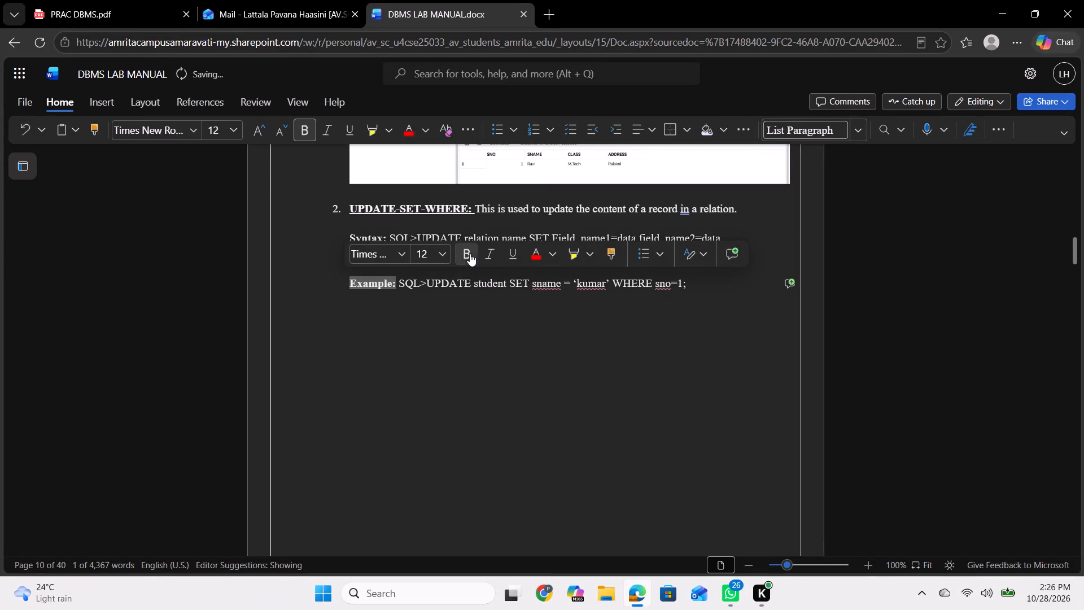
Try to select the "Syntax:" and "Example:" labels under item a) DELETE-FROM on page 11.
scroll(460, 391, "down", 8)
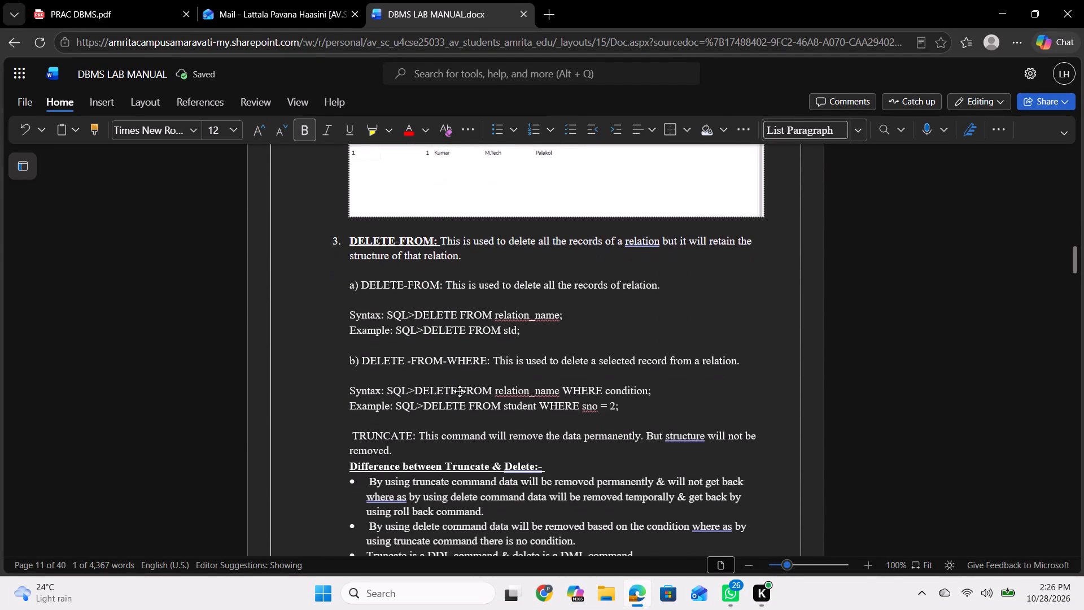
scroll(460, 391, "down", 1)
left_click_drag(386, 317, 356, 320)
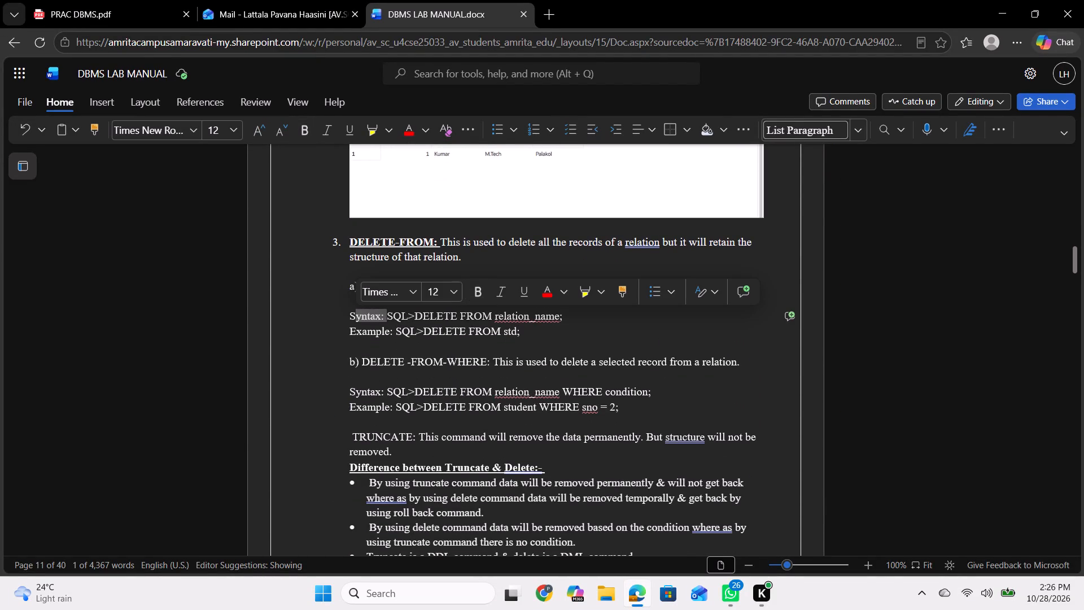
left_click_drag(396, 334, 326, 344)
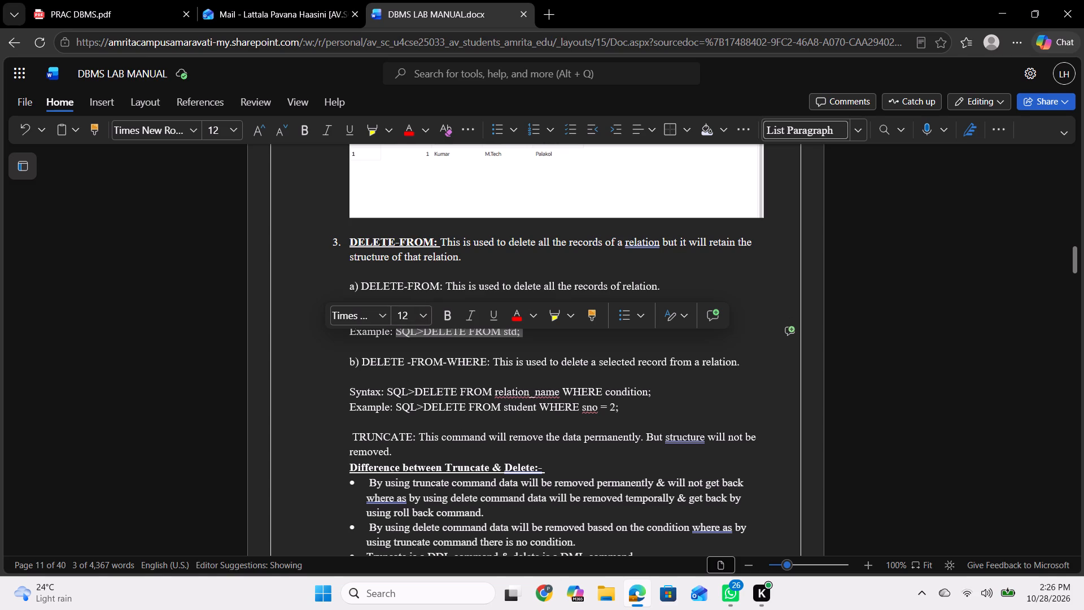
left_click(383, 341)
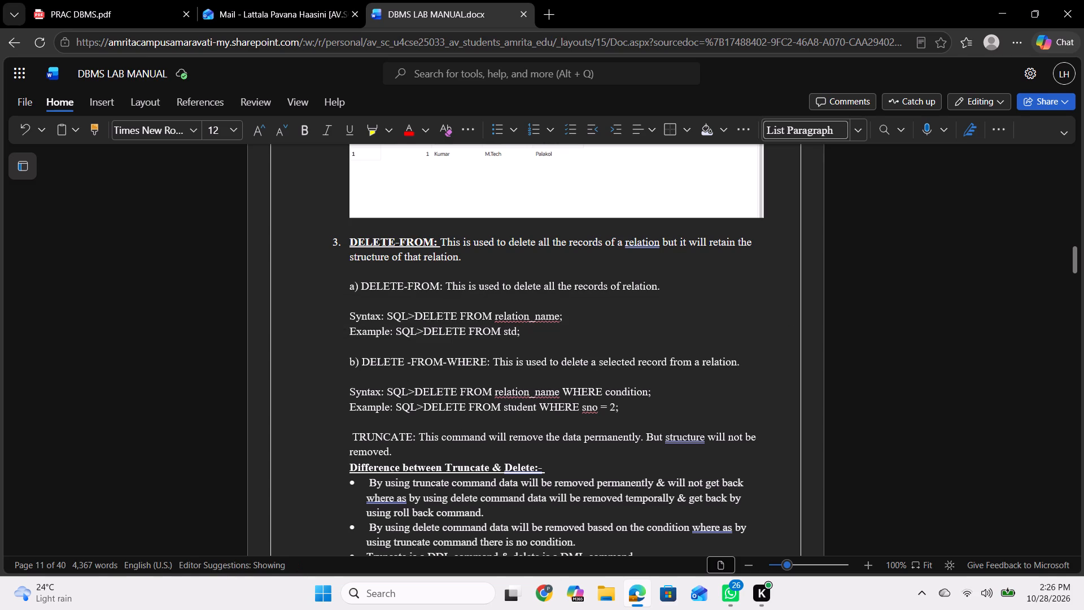
Make the "Example:" and "Syntax:" labels bold under item a) DELETE-FROM on page 11.
left_click_drag(394, 330, 318, 337)
left_click(440, 308)
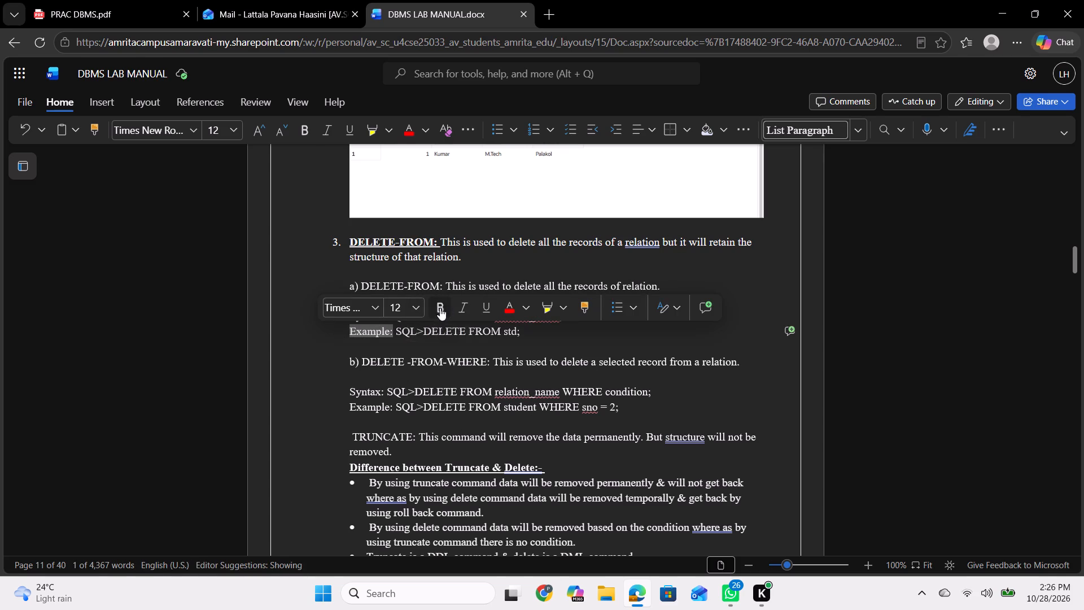
left_click(348, 348)
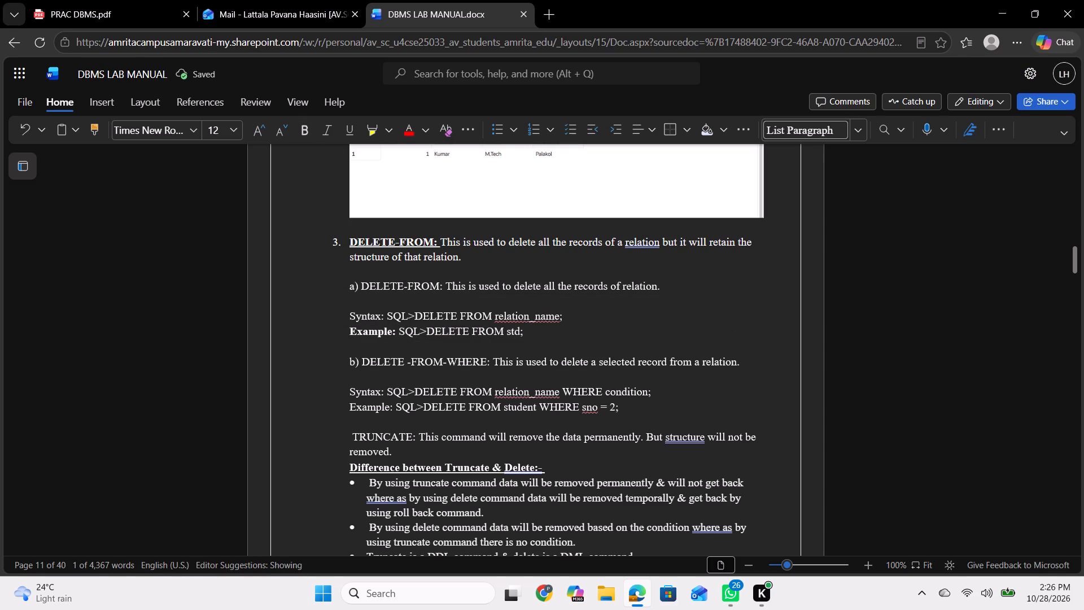
left_click_drag(383, 315, 311, 315)
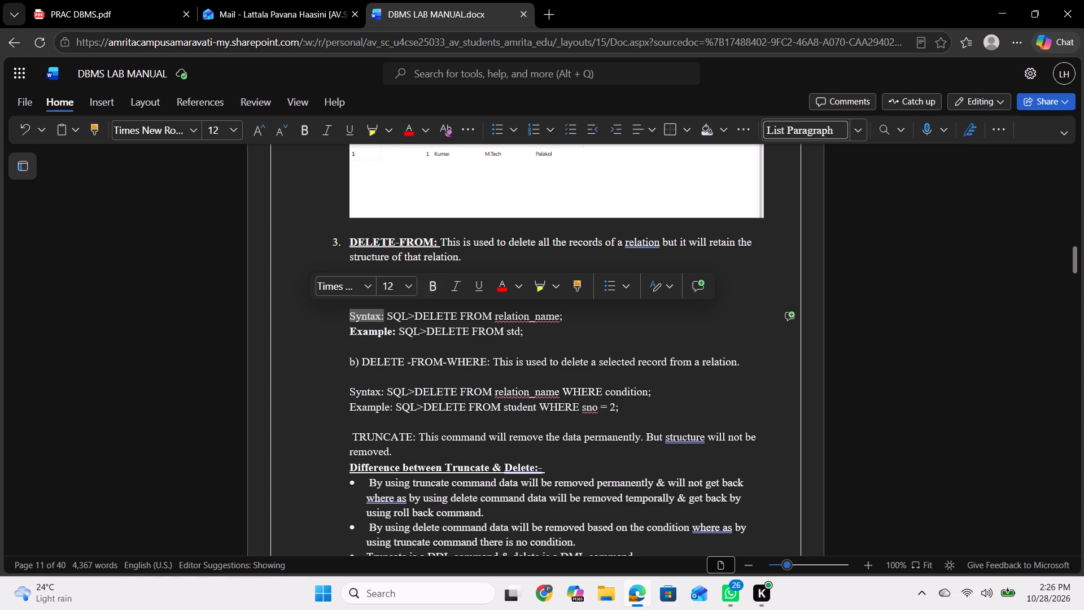
left_click(431, 285)
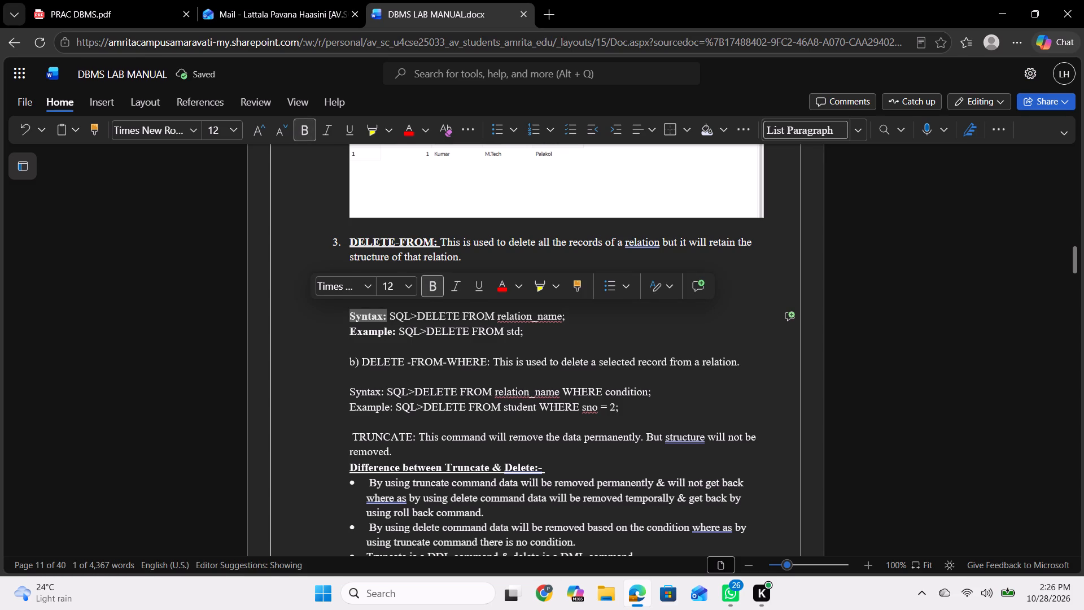
Make the "Syntax:" and "Example:" labels bold under item b) DELETE -FROM-WHERE on page 11.
left_click_drag(384, 392, 322, 384)
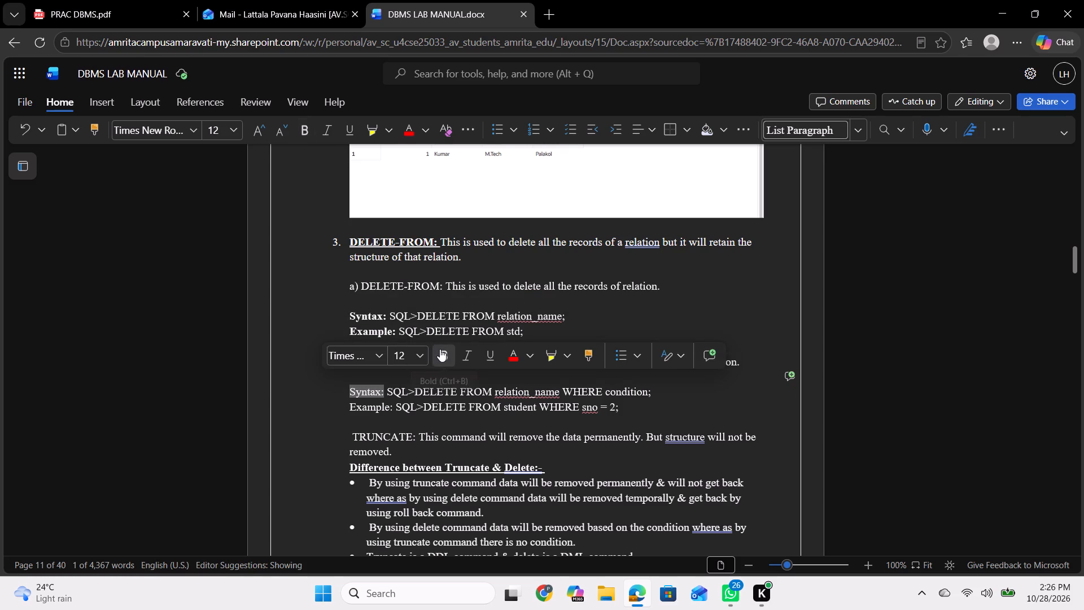
left_click(440, 349)
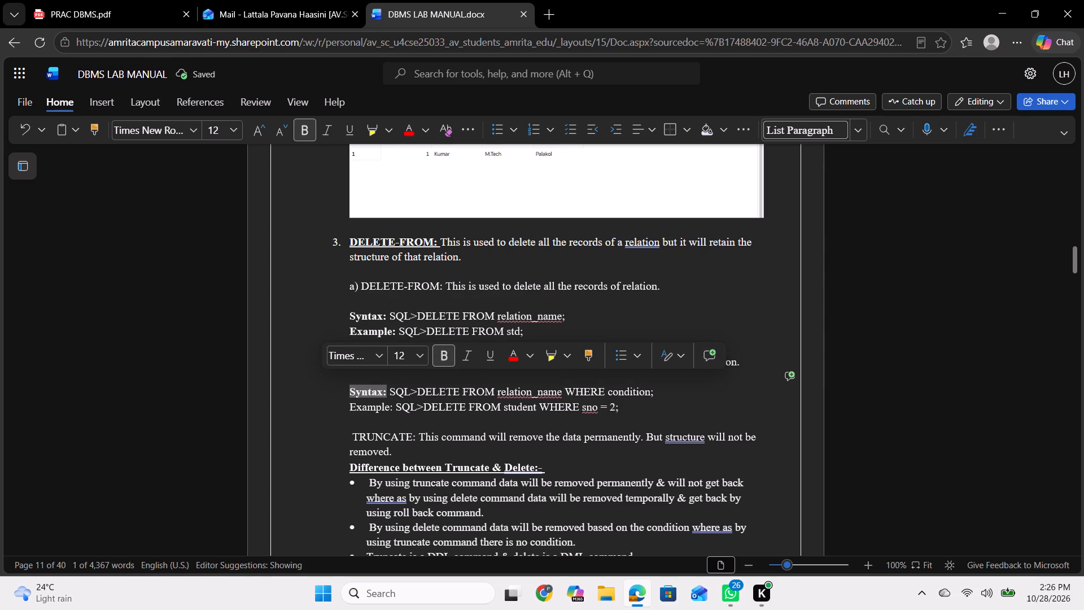
left_click_drag(395, 406, 316, 403)
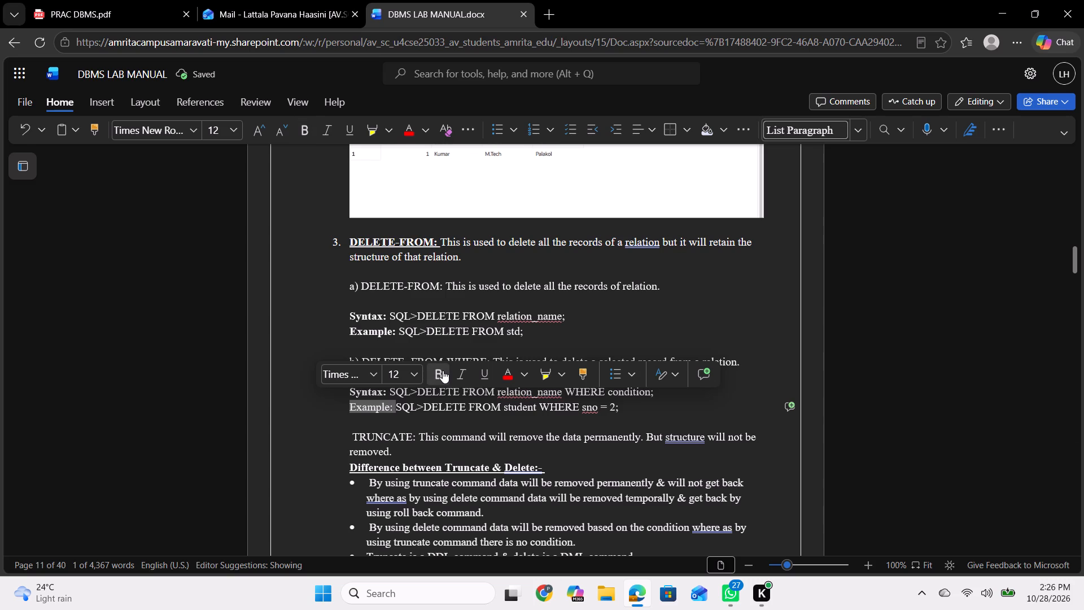
left_click(443, 371)
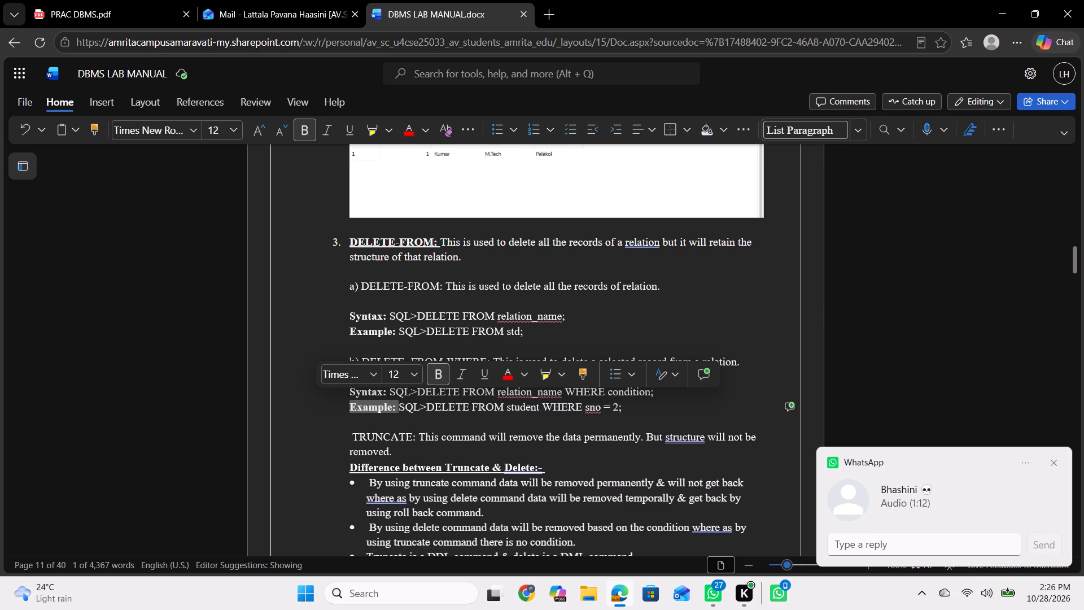
Make the "Syntax:" label bold on the TRUNCATE TABLE line at the end of page 11.
scroll(682, 517, "down", 1)
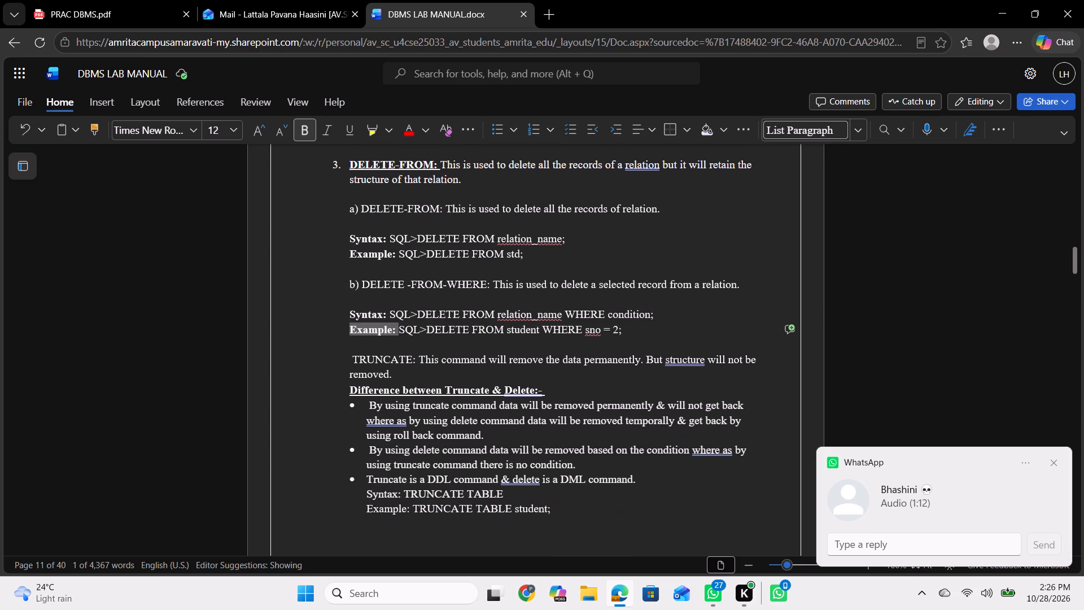
scroll(682, 517, "down", 1)
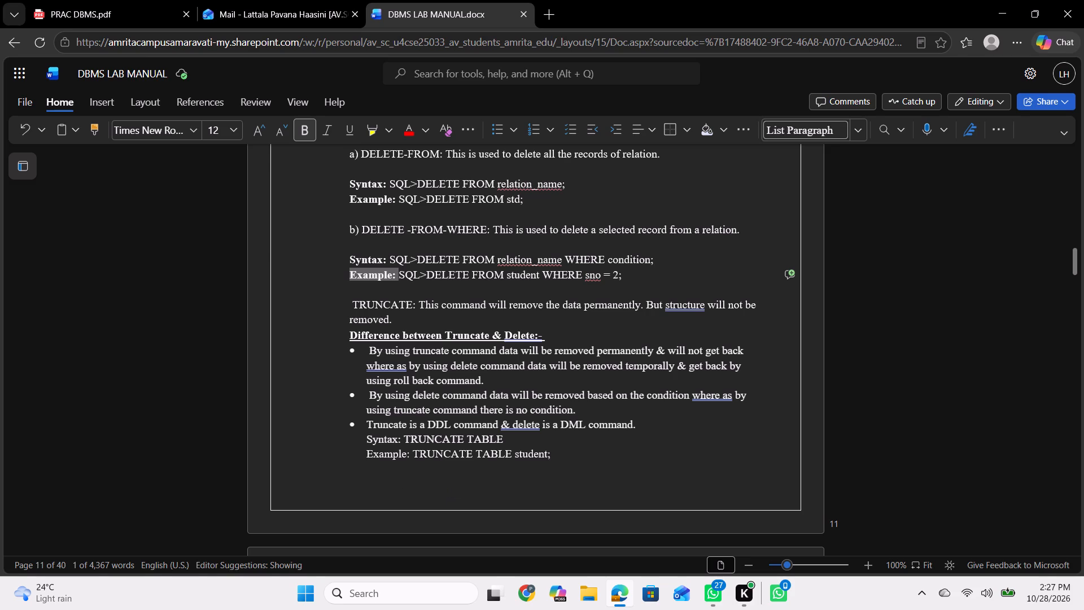
left_click_drag(402, 439, 336, 439)
left_click(462, 409)
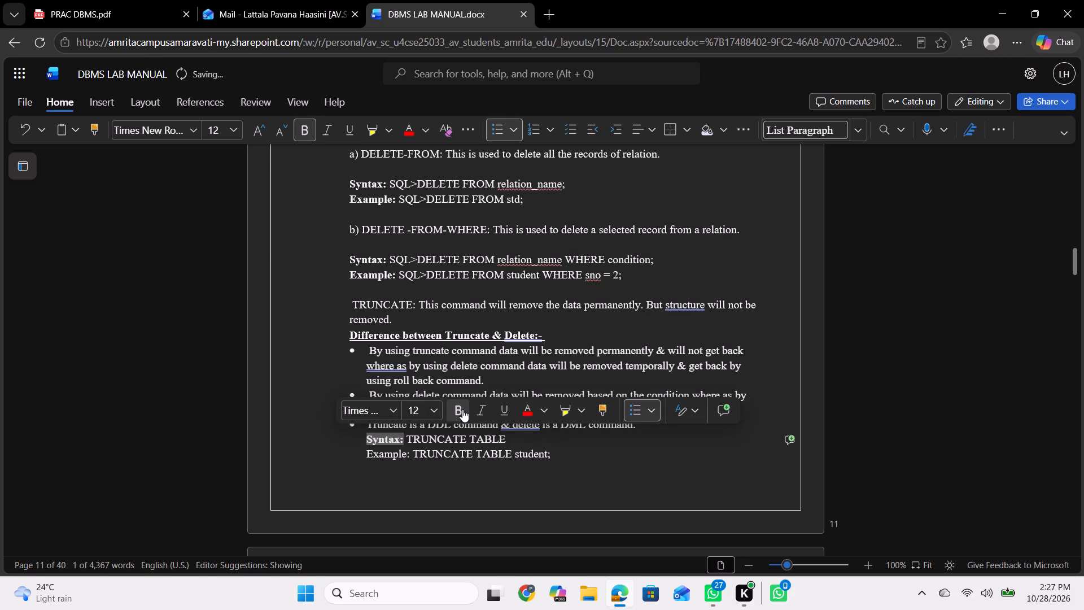
Make the "Example:" label of the TRUNCATE TABLE command bold at the end of page 11.
left_click_drag(411, 455, 350, 457)
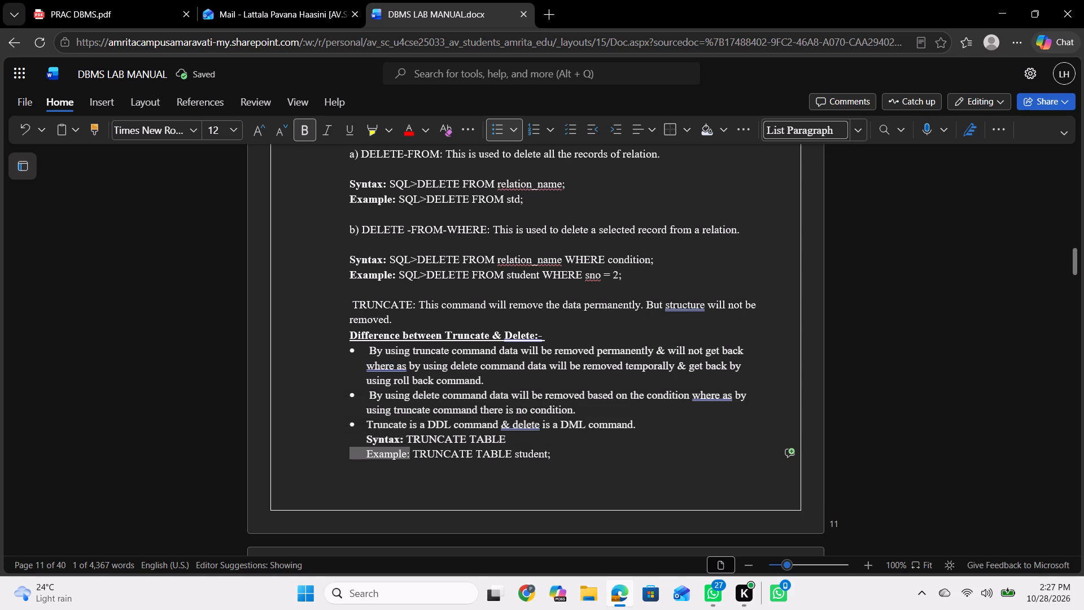
left_click_drag(350, 457, 349, 456)
left_click(476, 430)
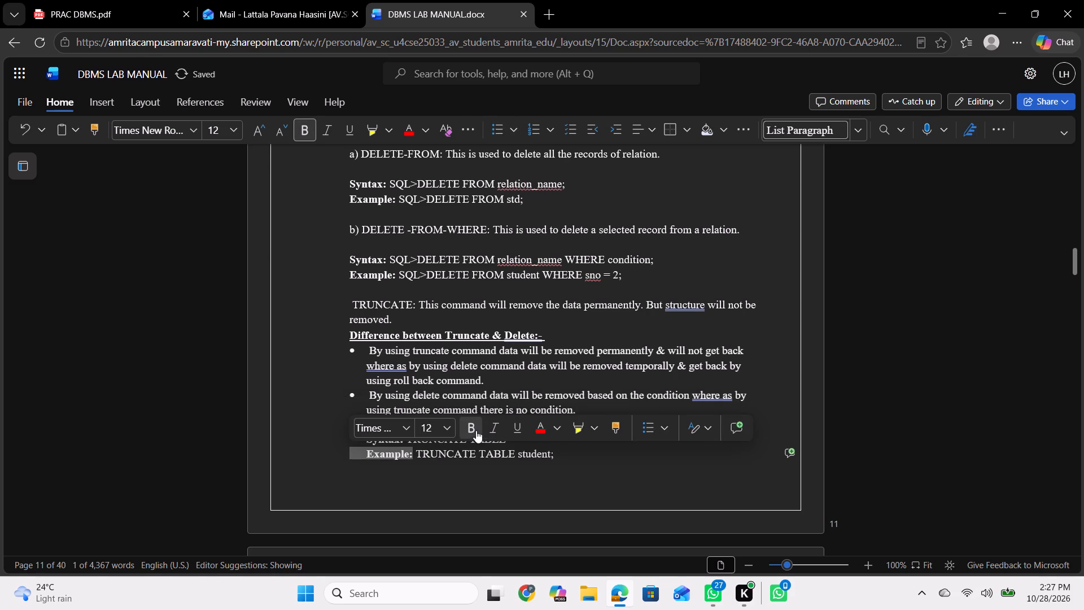
left_click(470, 485)
Make the "Syntax :" and "Example :" labels bold under 1. SELECT FROM in the data retrieval section on page 12.
scroll(470, 485, "down", 7)
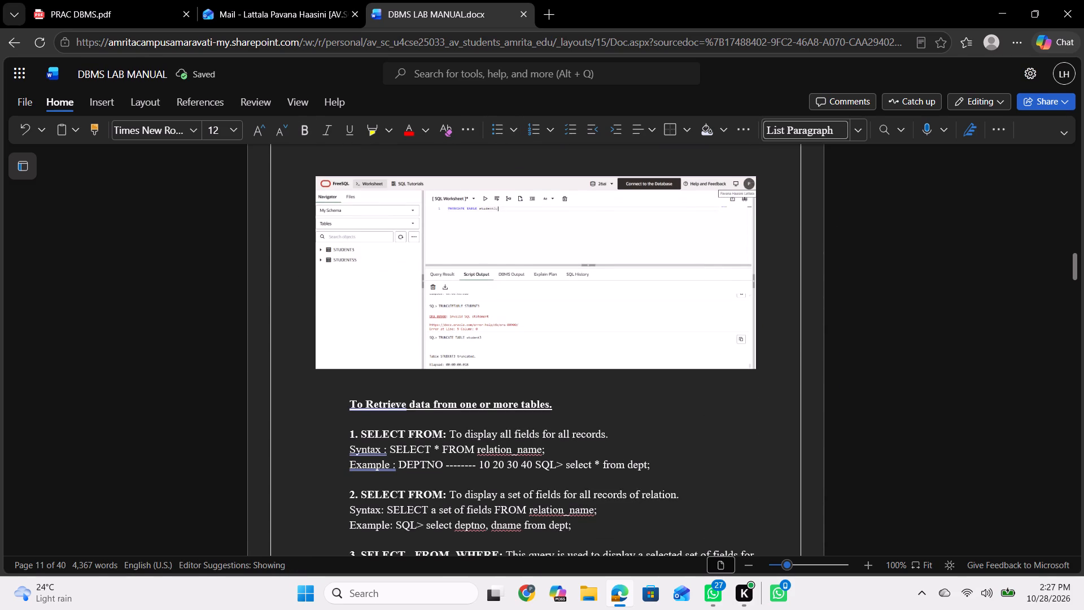
scroll(434, 482, "down", 1)
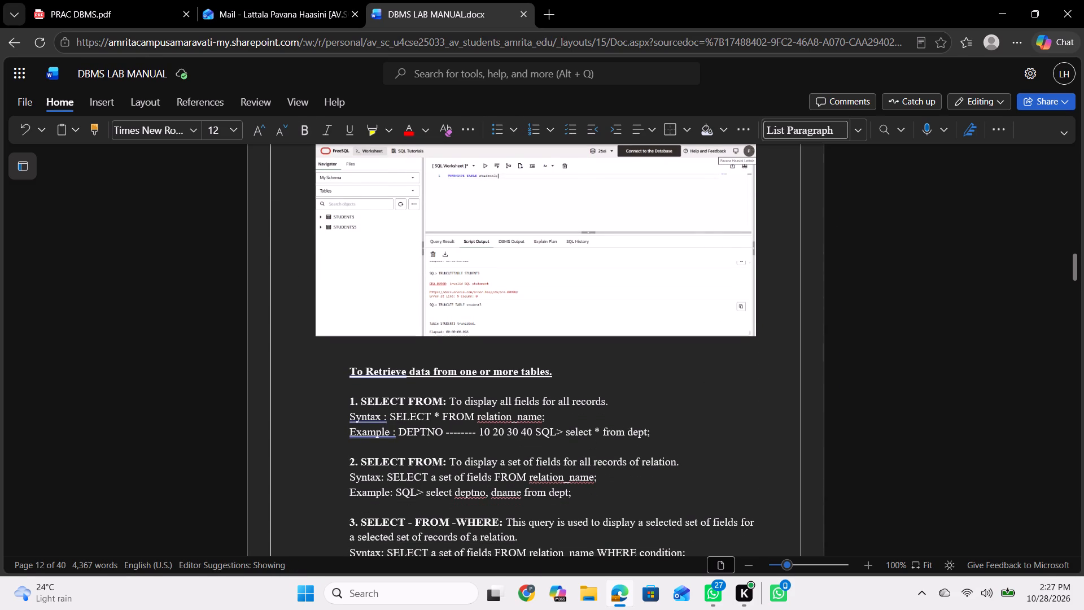
left_click_drag(388, 415, 350, 417)
left_click(473, 387)
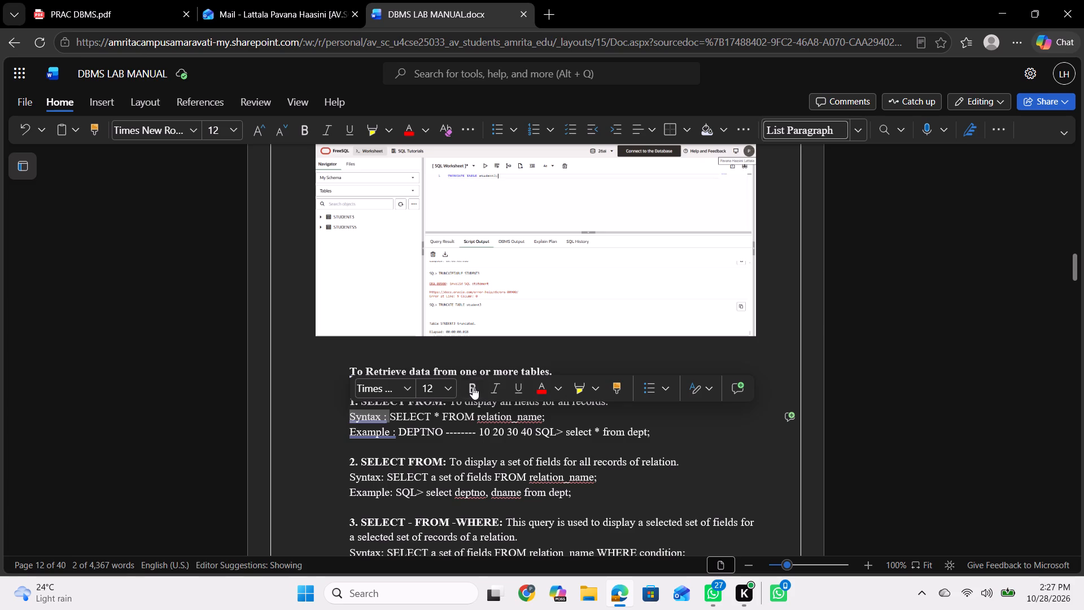
left_click_drag(395, 435, 365, 432)
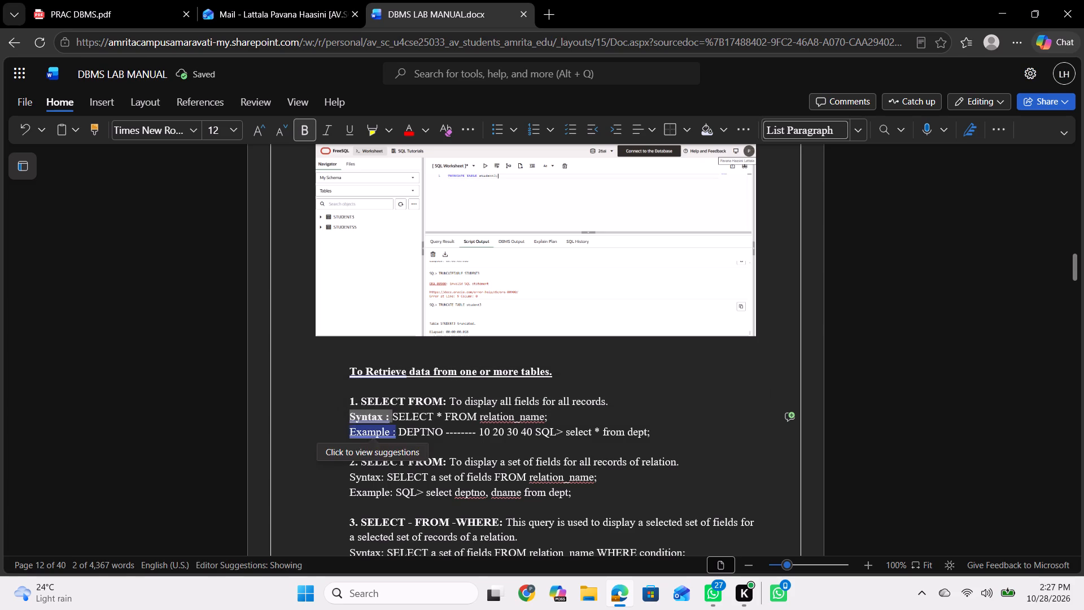
left_click_drag(365, 432, 330, 436)
left_click(445, 405)
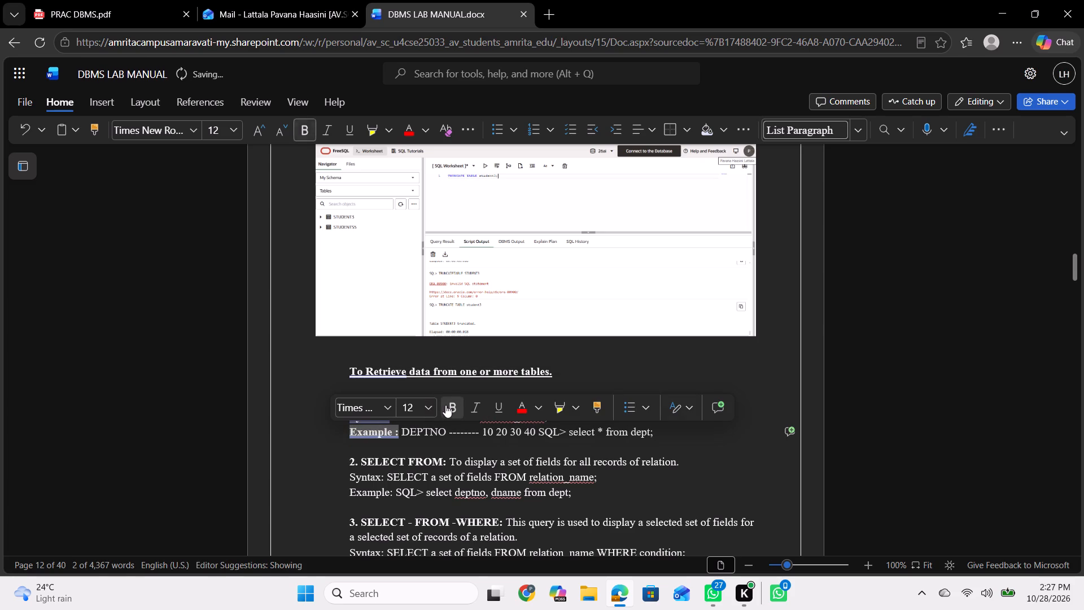
Make the "Syntax:" and "Example:" labels bold under 2. SELECT FROM, the set-of-fields query.
scroll(458, 473, "down", 1)
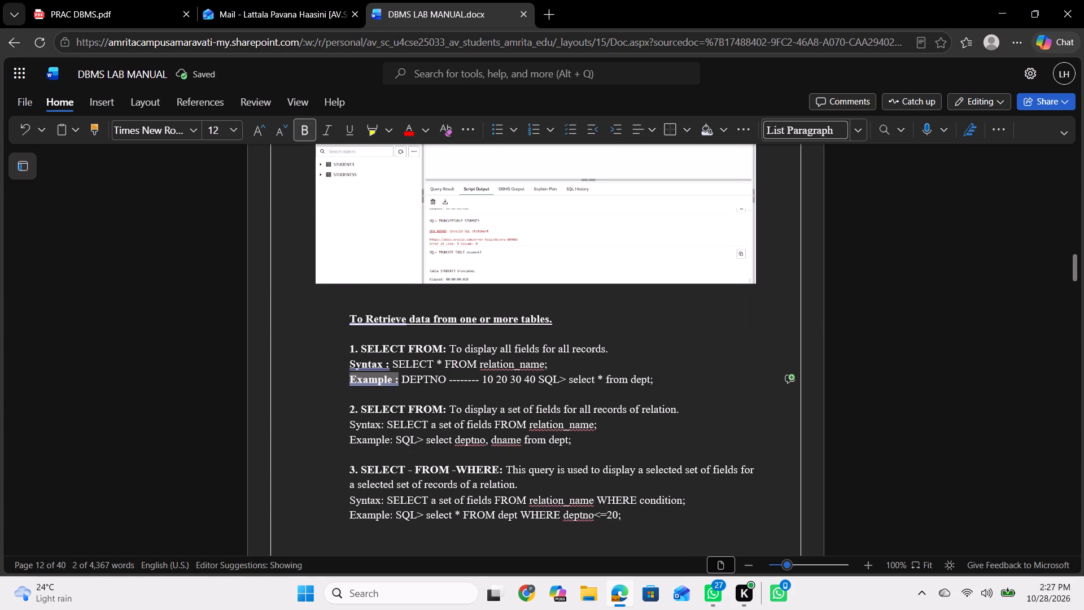
left_click_drag(386, 423, 318, 427)
left_click(447, 400)
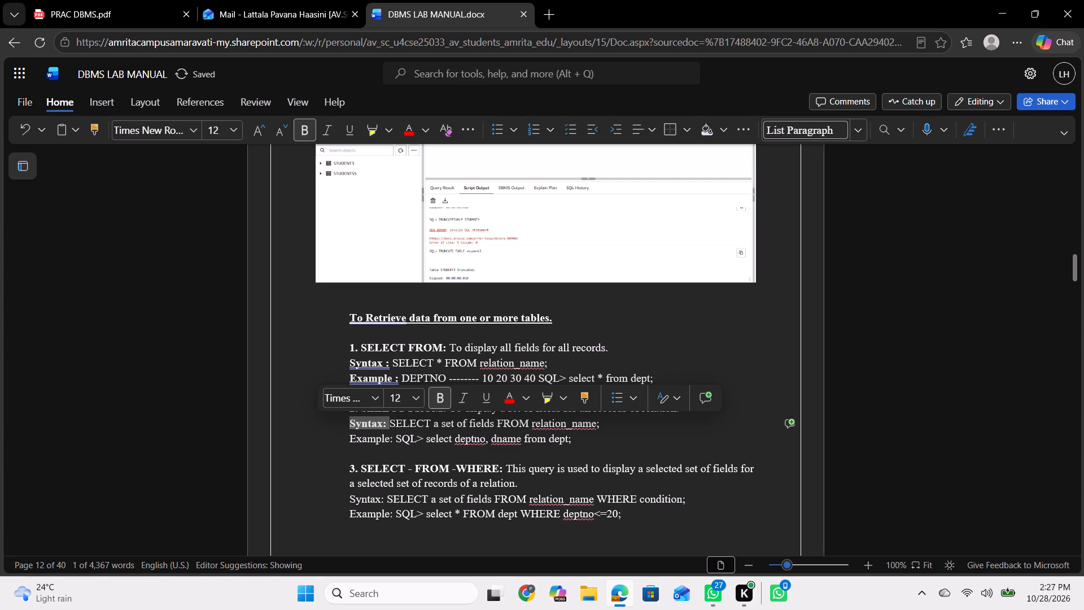
left_click_drag(394, 437, 338, 442)
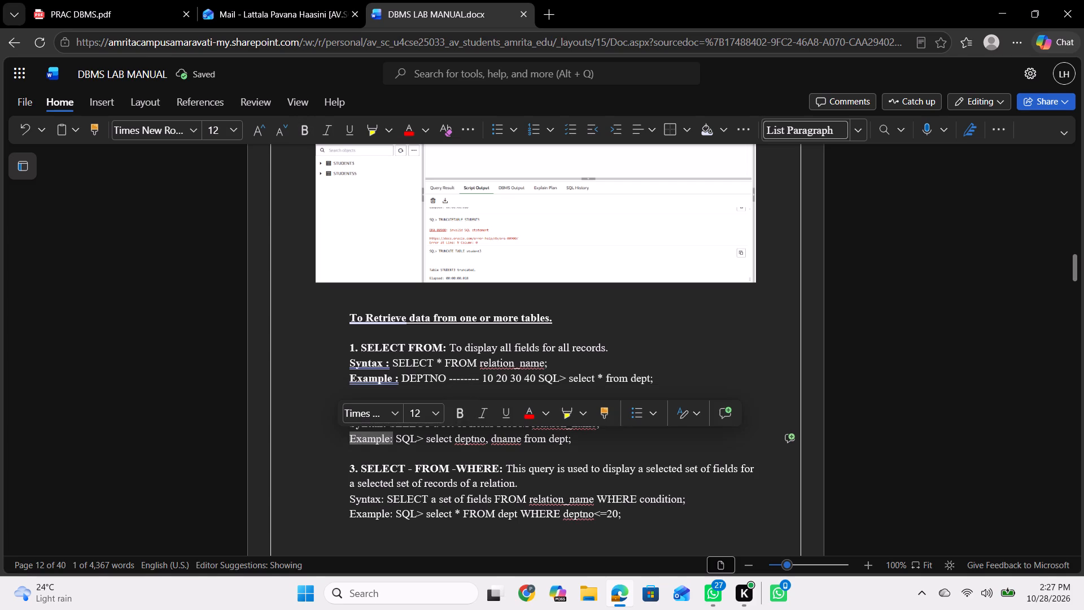
left_click(462, 416)
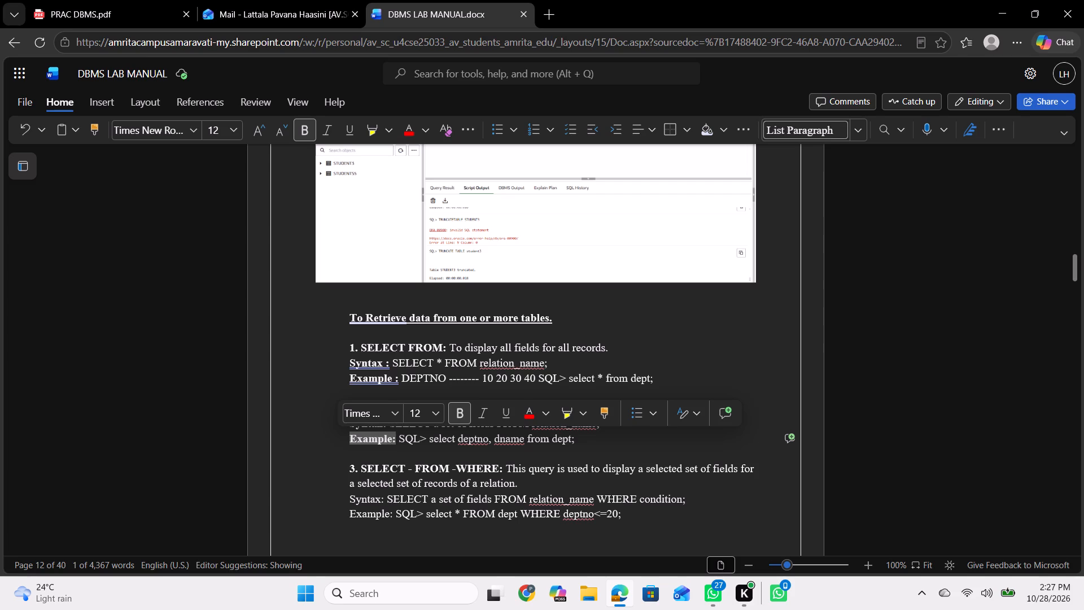
Make the "Syntax:" and "Example:" labels bold under 3. SELECT - FROM -WHERE on page 12.
left_click_drag(386, 495, 339, 500)
left_click(458, 465)
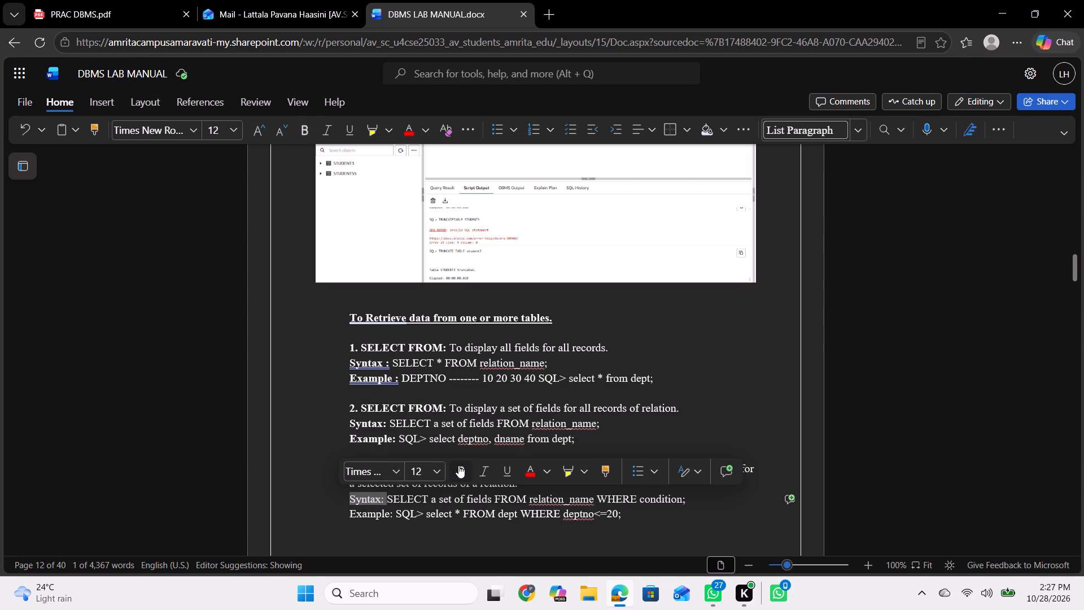
left_click_drag(392, 513, 336, 524)
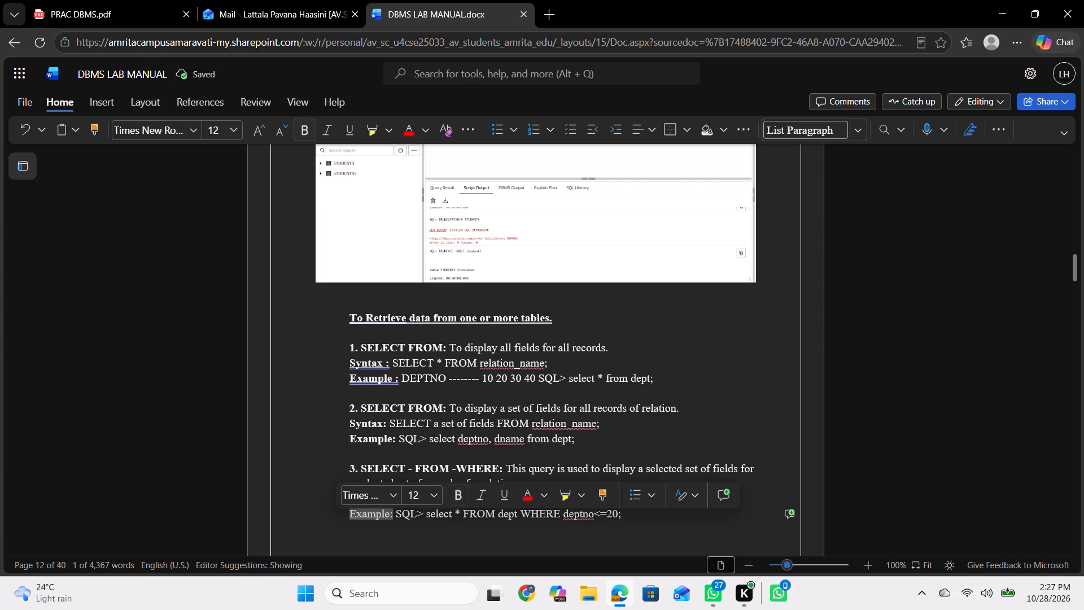
left_click(458, 493)
left_click(697, 422)
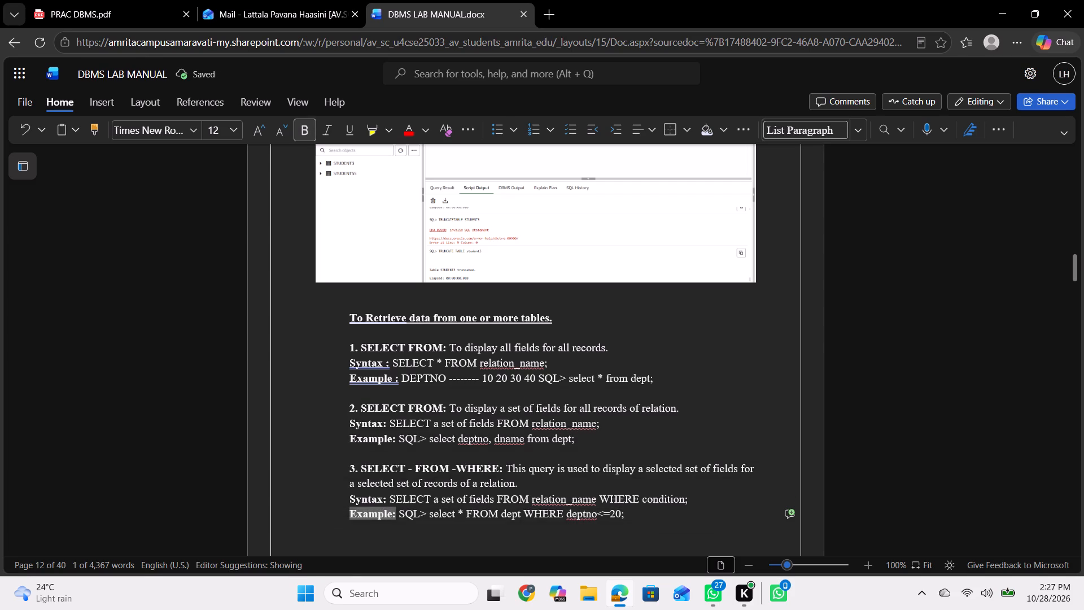
Make the "Syntax:" and "Example:" labels bold for COUNT in the AGGREGATIVE OPERATORS section on page 14.
scroll(697, 422, "down", 9)
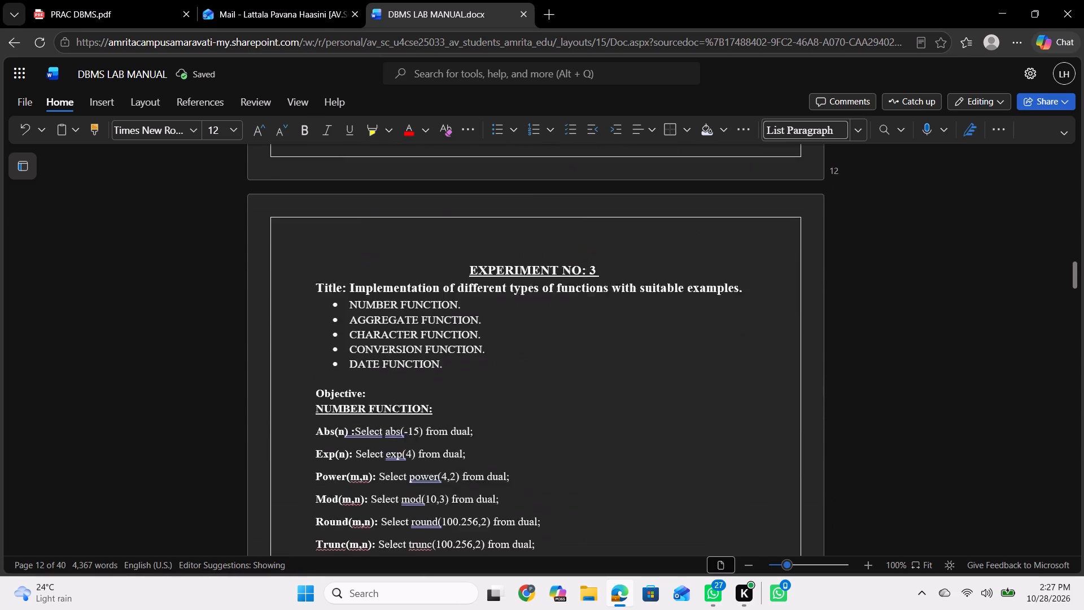
scroll(697, 422, "down", 5)
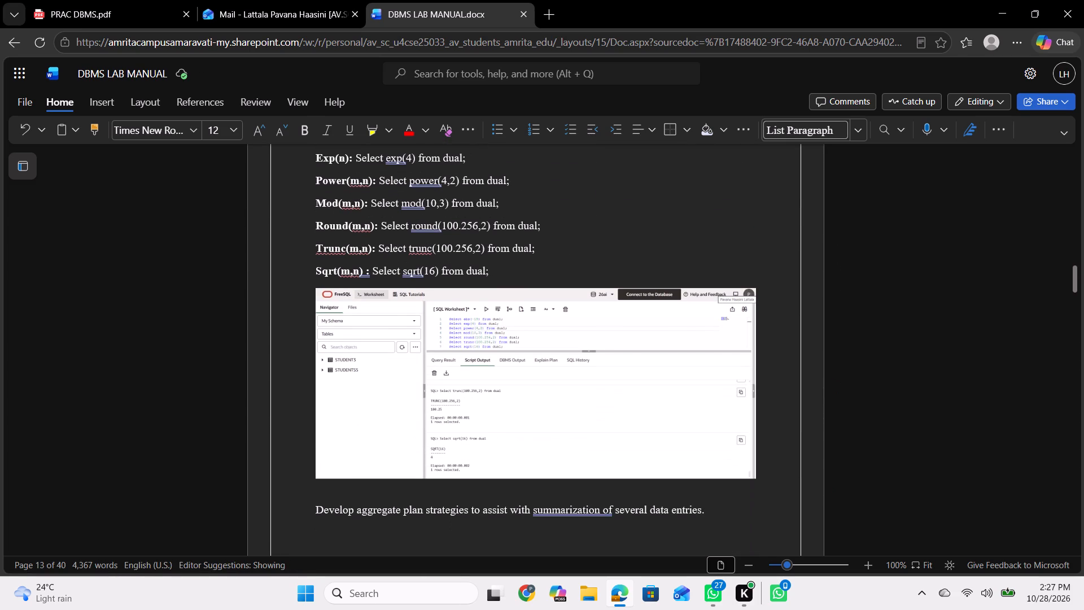
scroll(697, 422, "down", 4)
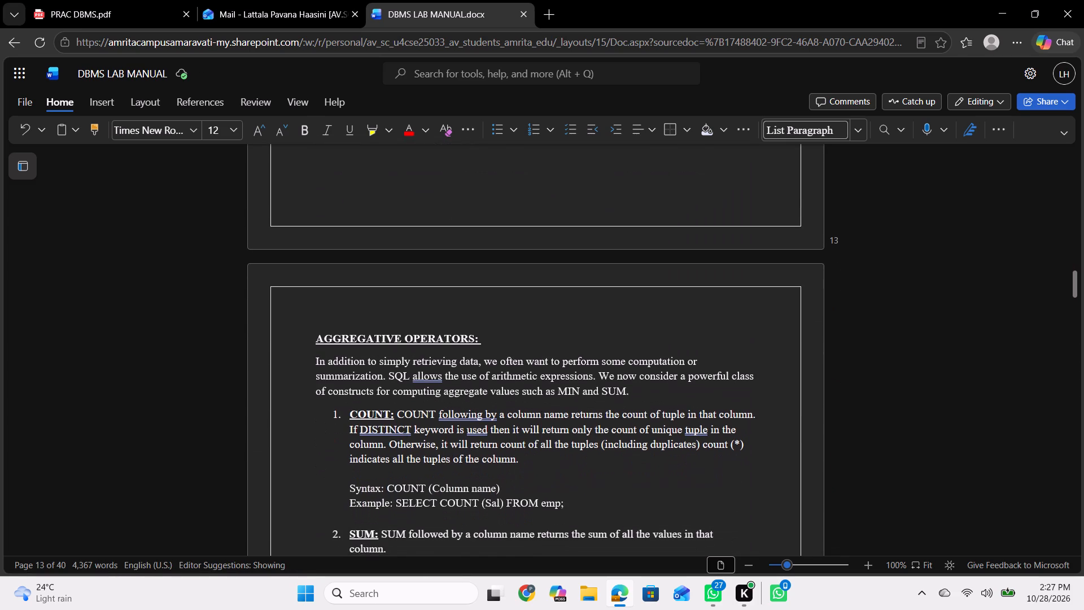
scroll(697, 422, "down", 2)
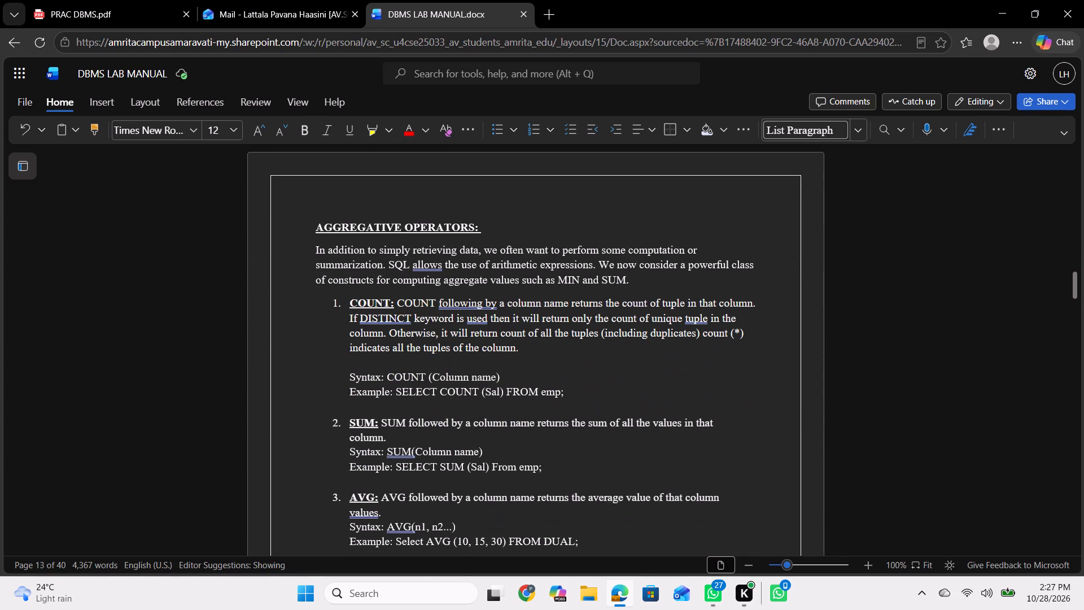
left_click_drag(387, 378, 323, 375)
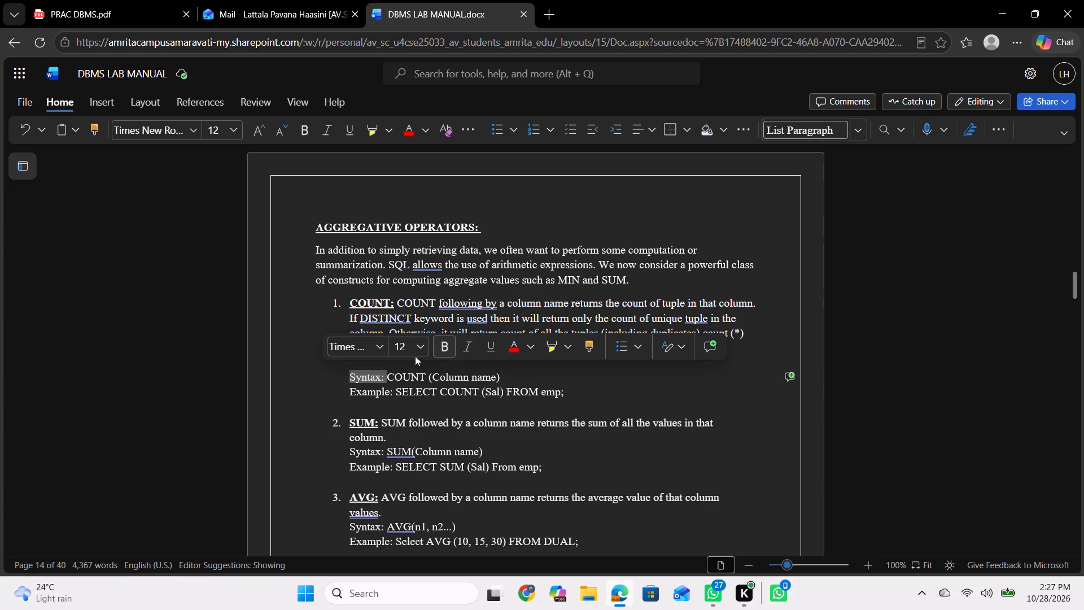
left_click(447, 348)
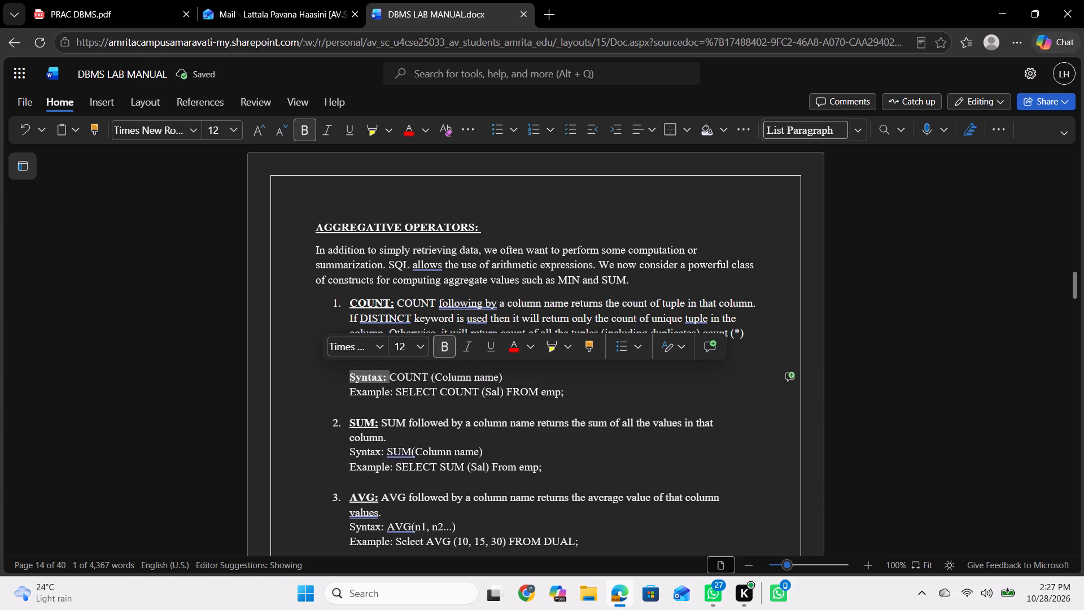
left_click_drag(395, 389, 332, 387)
left_click(457, 363)
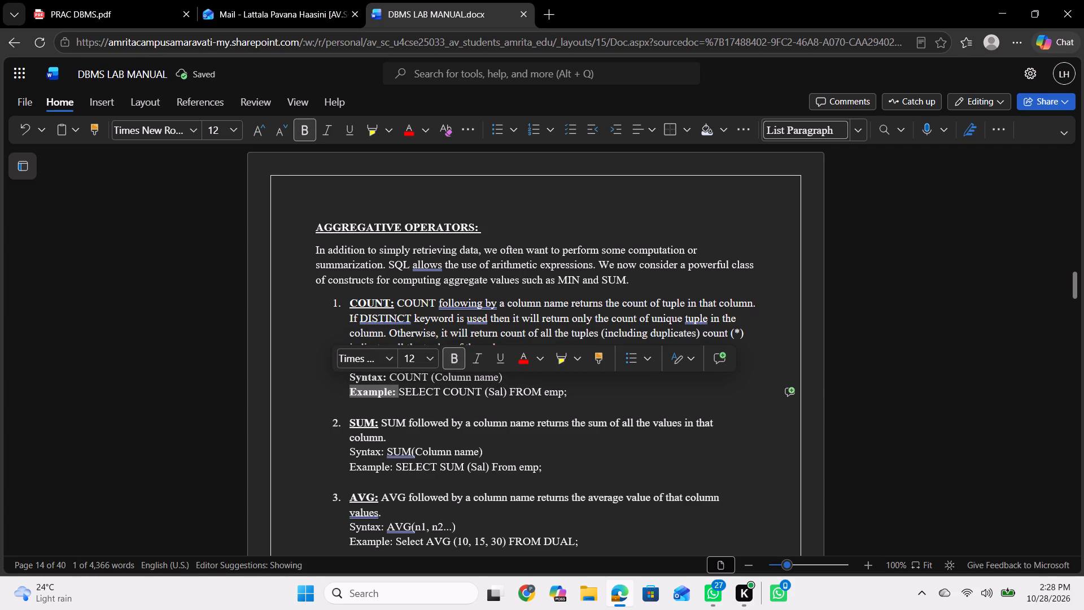
Make the "Syntax:" and "Example:" labels bold for the SUM operator on page 14.
left_click_drag(384, 454, 379, 455)
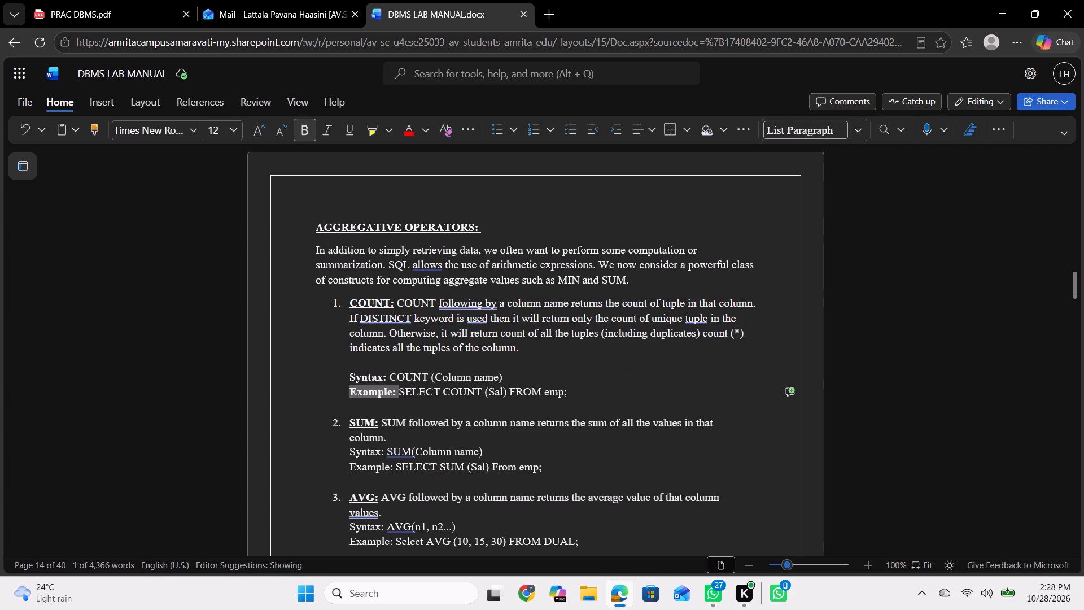
left_click_drag(379, 455, 320, 460)
left_click_drag(393, 468, 325, 474)
left_click(386, 483)
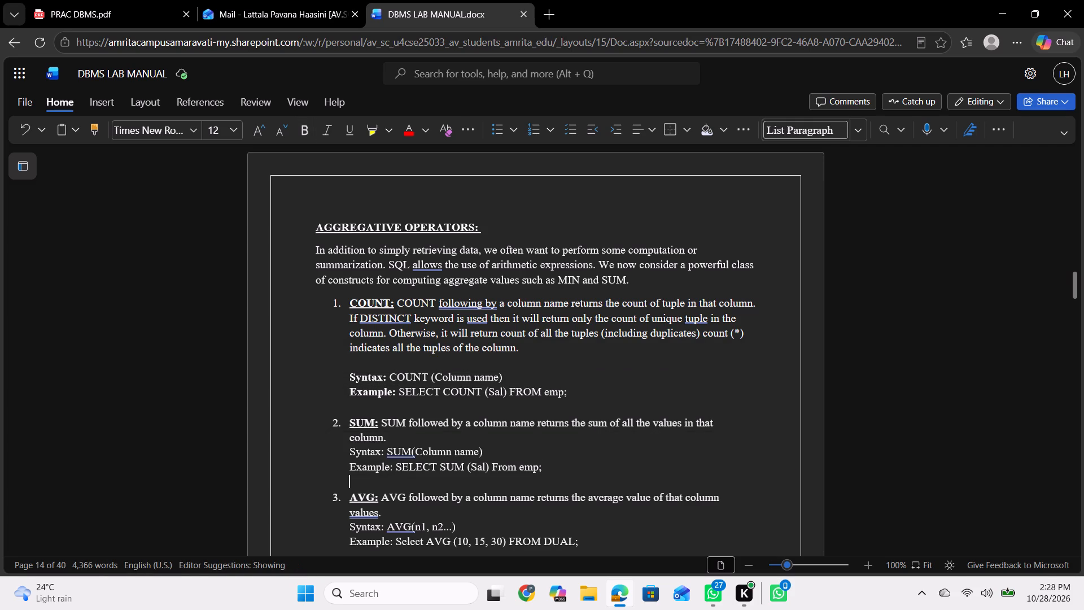
left_click_drag(393, 467, 335, 464)
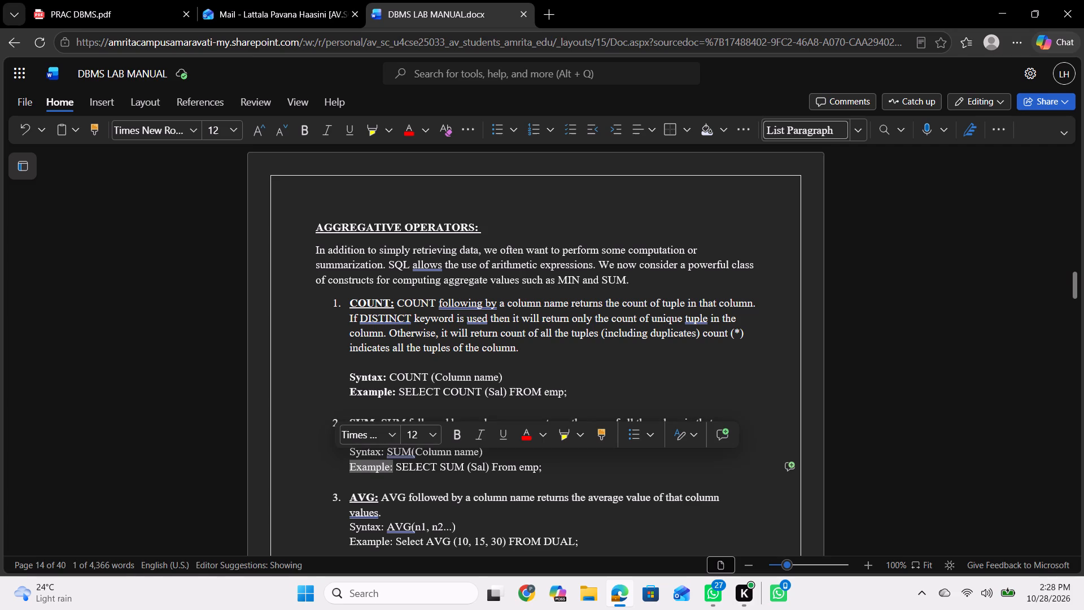
left_click(457, 434)
left_click_drag(385, 454, 343, 452)
left_click(467, 425)
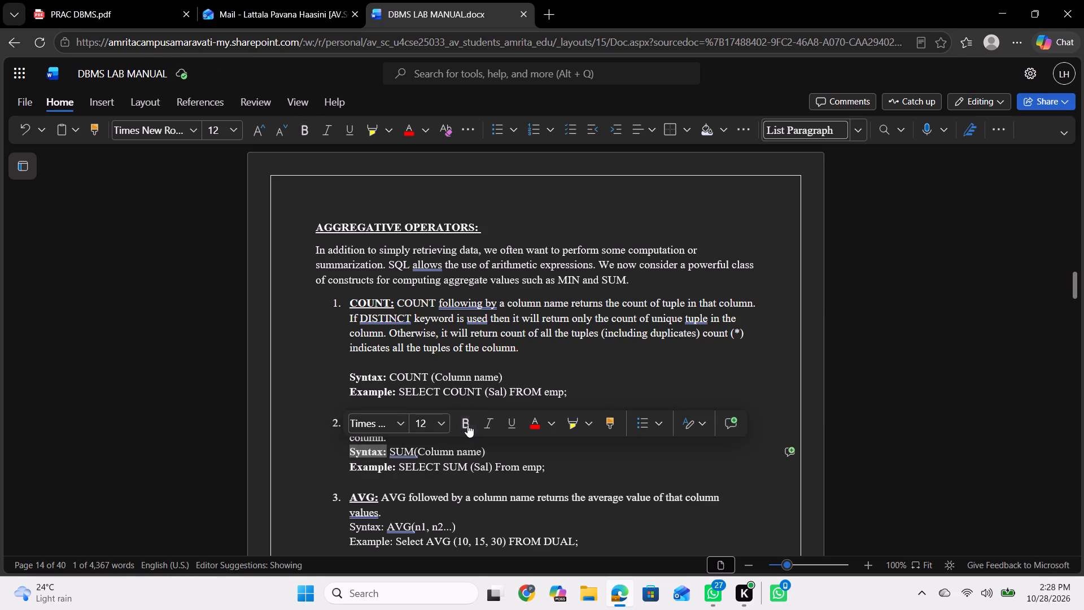
Make the "Syntax:" and "Example:" labels bold for the AVG operator on page 14.
scroll(467, 425, "down", 2)
scroll(595, 355, "down", 1)
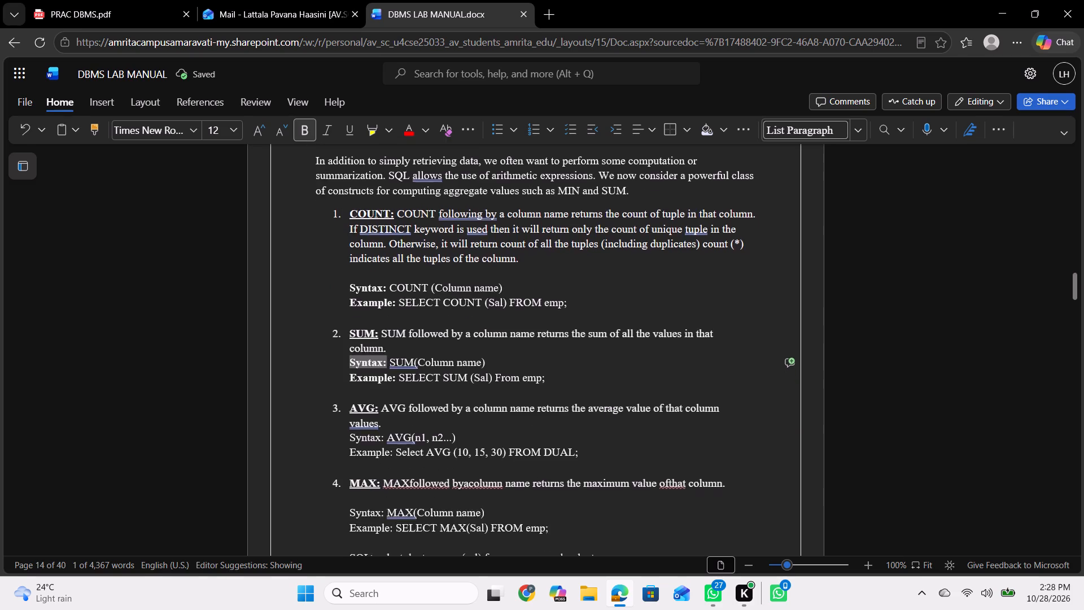
scroll(595, 355, "down", 1)
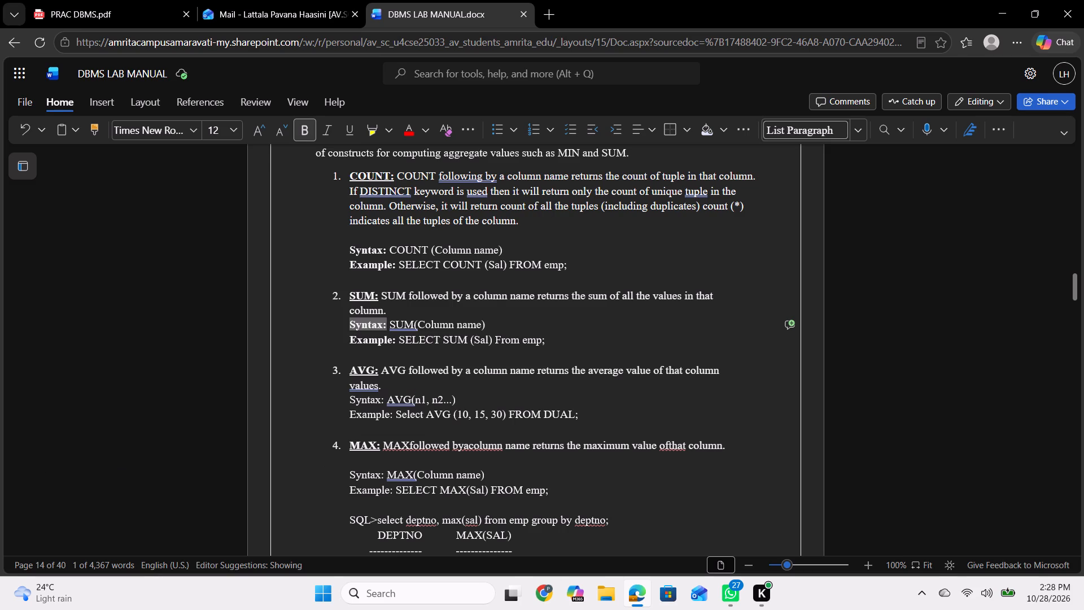
left_click_drag(384, 399, 348, 396)
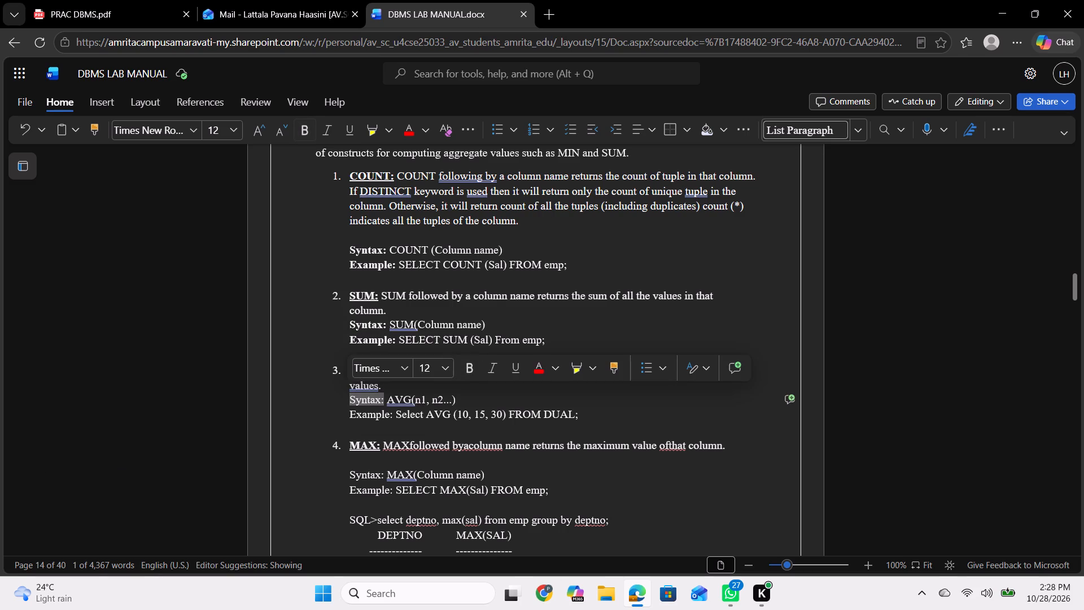
left_click(467, 373)
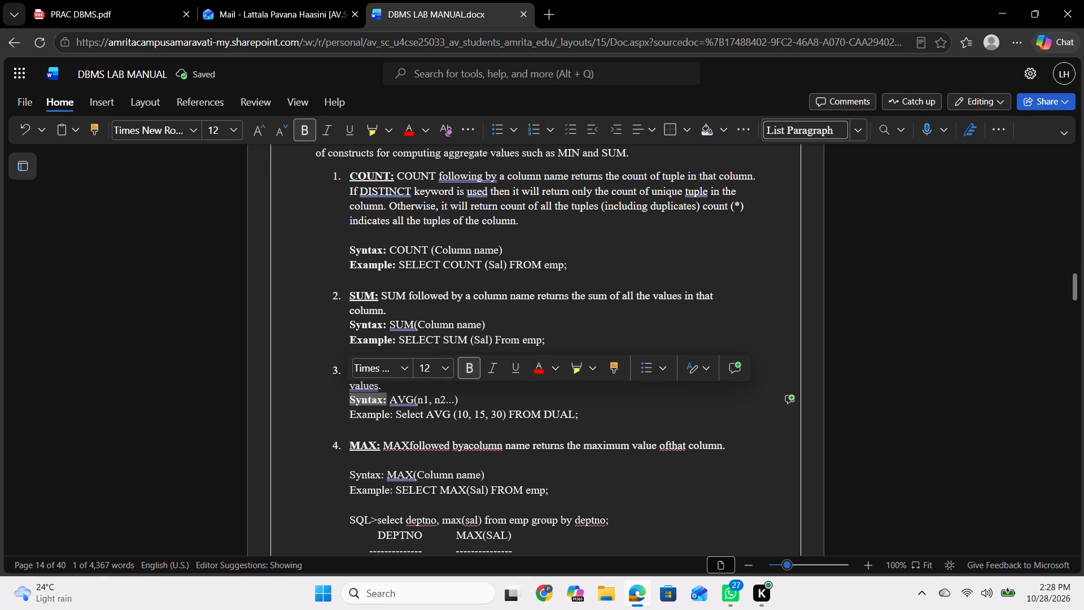
left_click_drag(392, 413, 322, 407)
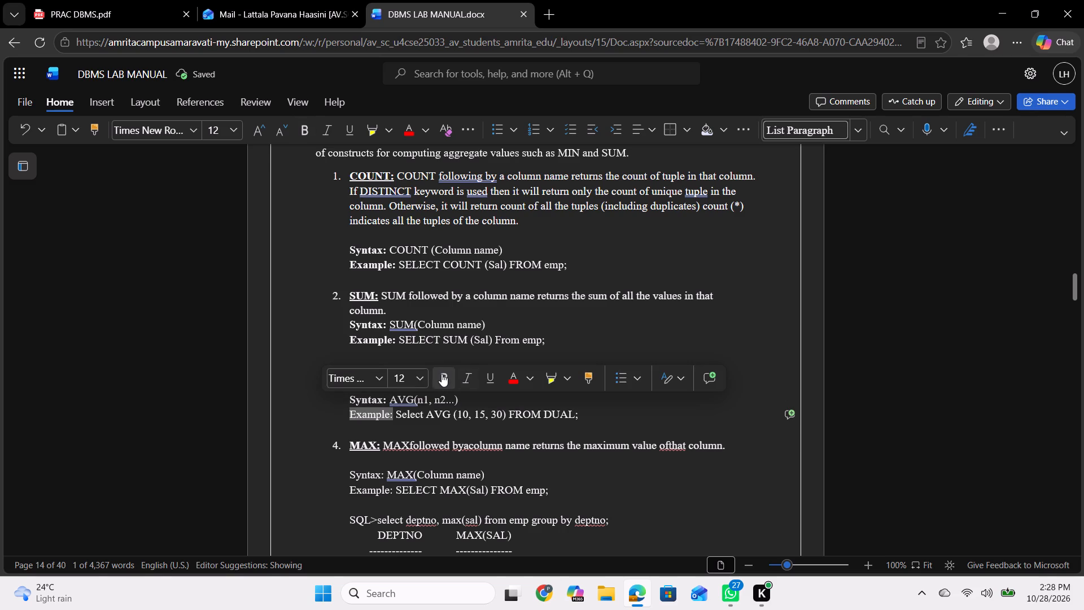
left_click(440, 376)
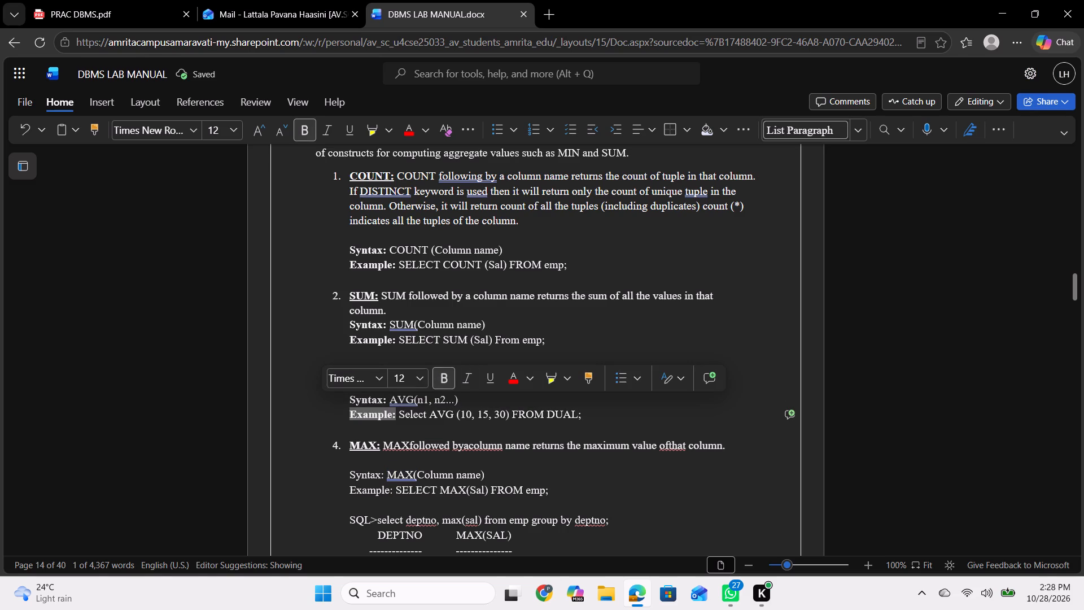
Make the "Syntax:" and "Example:" labels bold for the MAX operator on page 14.
left_click_drag(386, 474, 347, 475)
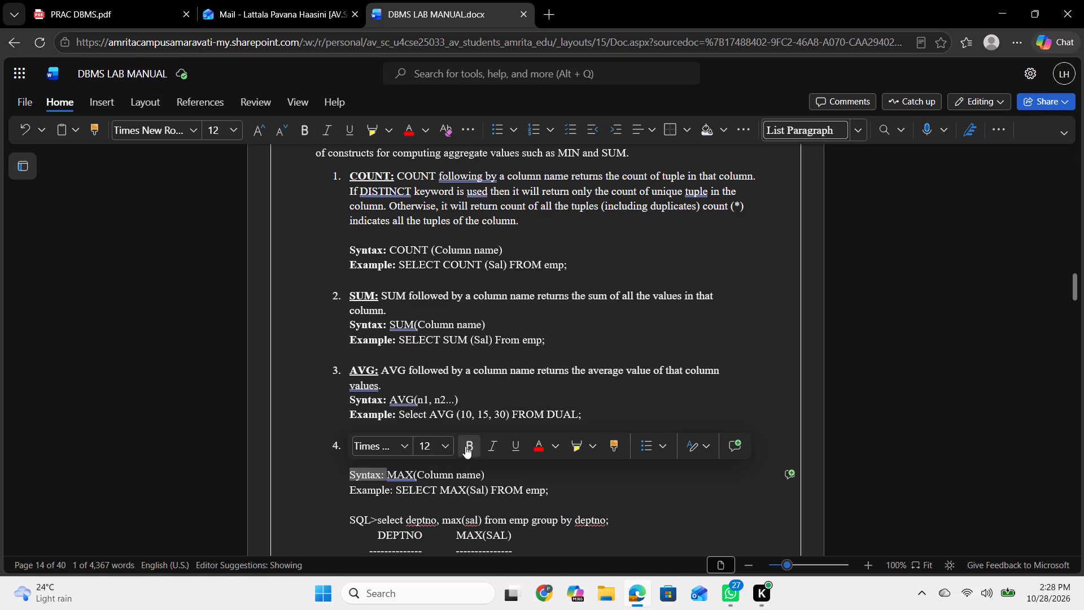
left_click(465, 447)
left_click_drag(395, 492, 346, 489)
left_click(461, 457)
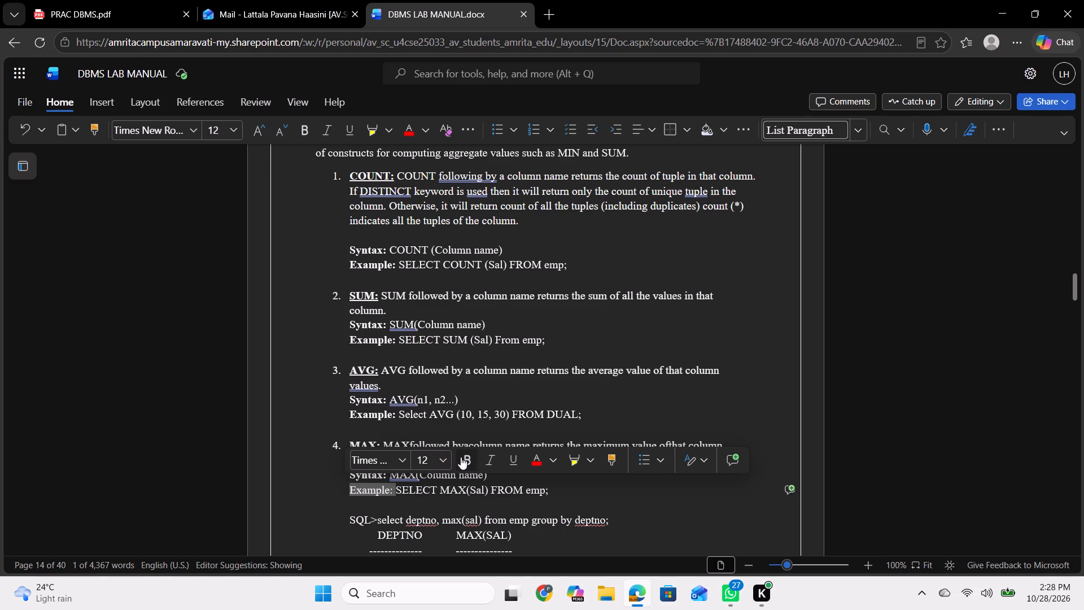
left_click(630, 513)
Make the "Syntax:" and "Example:" labels bold for the MIN operator on page 15.
scroll(630, 513, "down", 2)
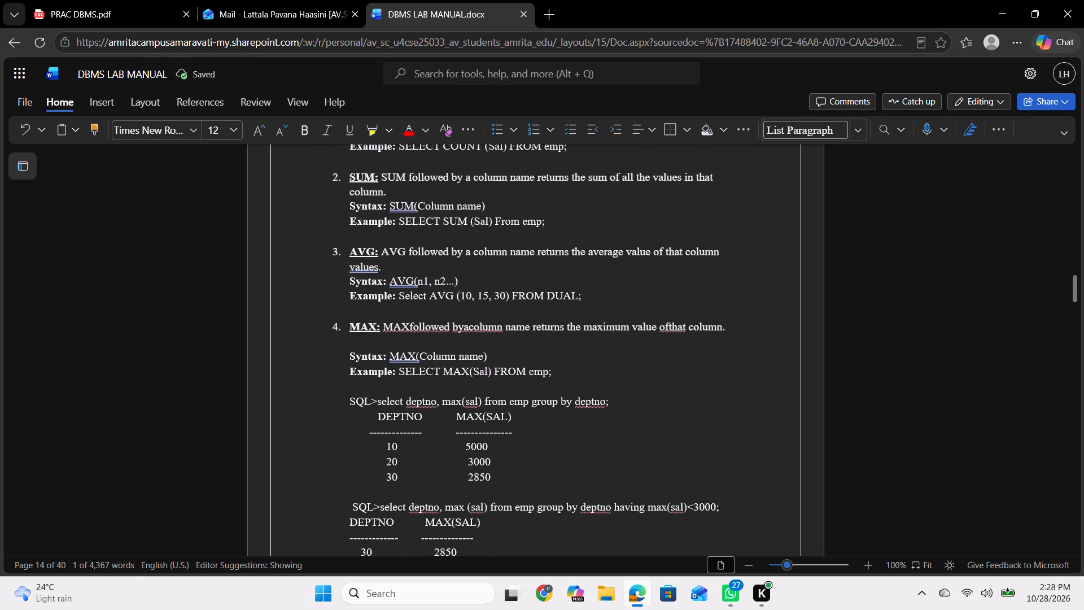
scroll(630, 513, "down", 4)
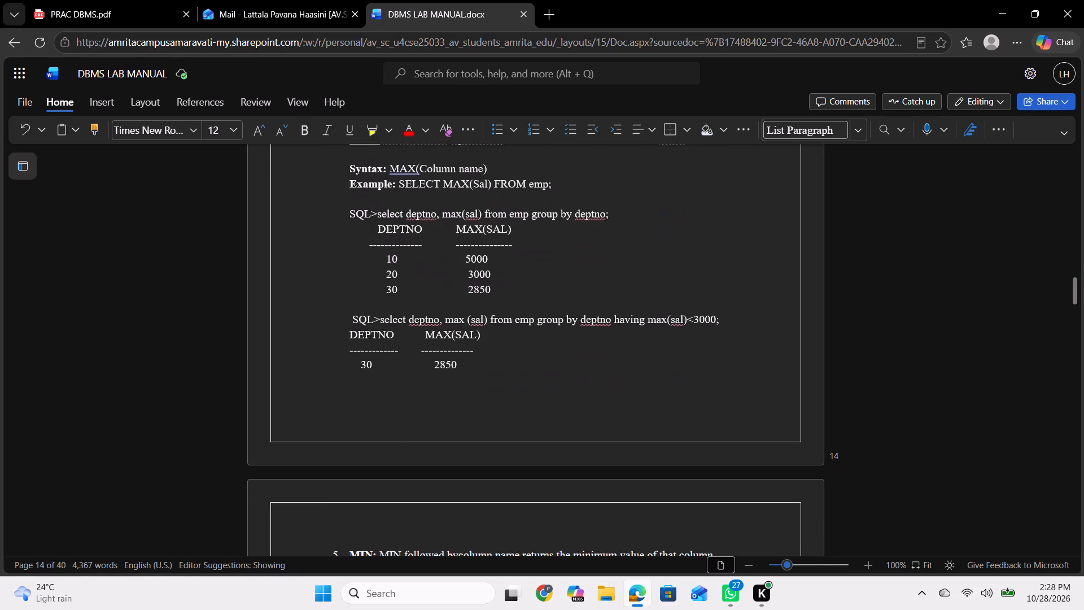
scroll(630, 513, "down", 5)
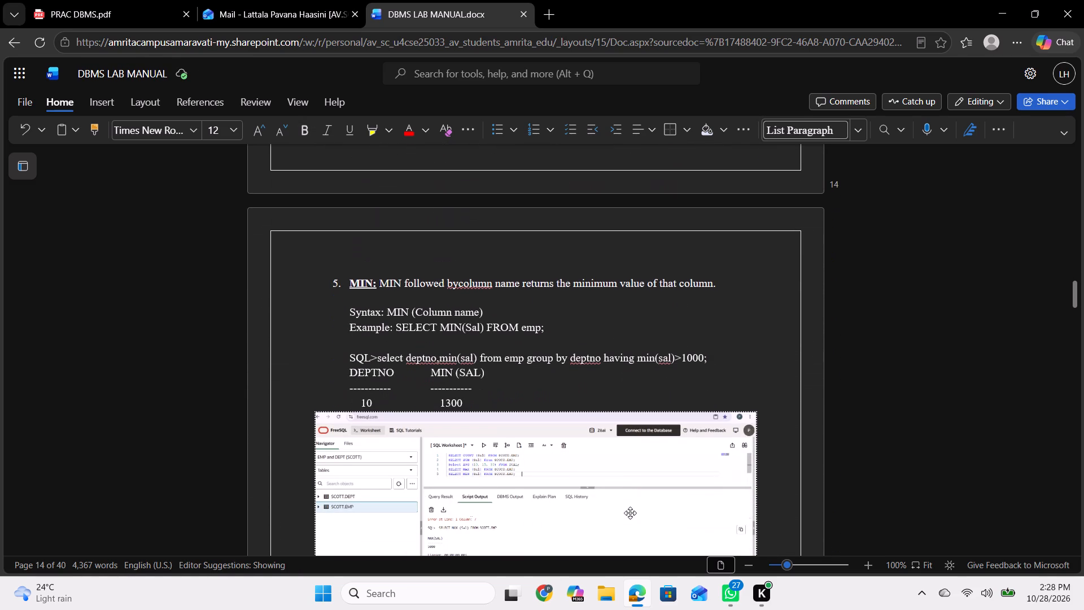
scroll(630, 513, "down", 1)
left_click_drag(384, 310, 335, 314)
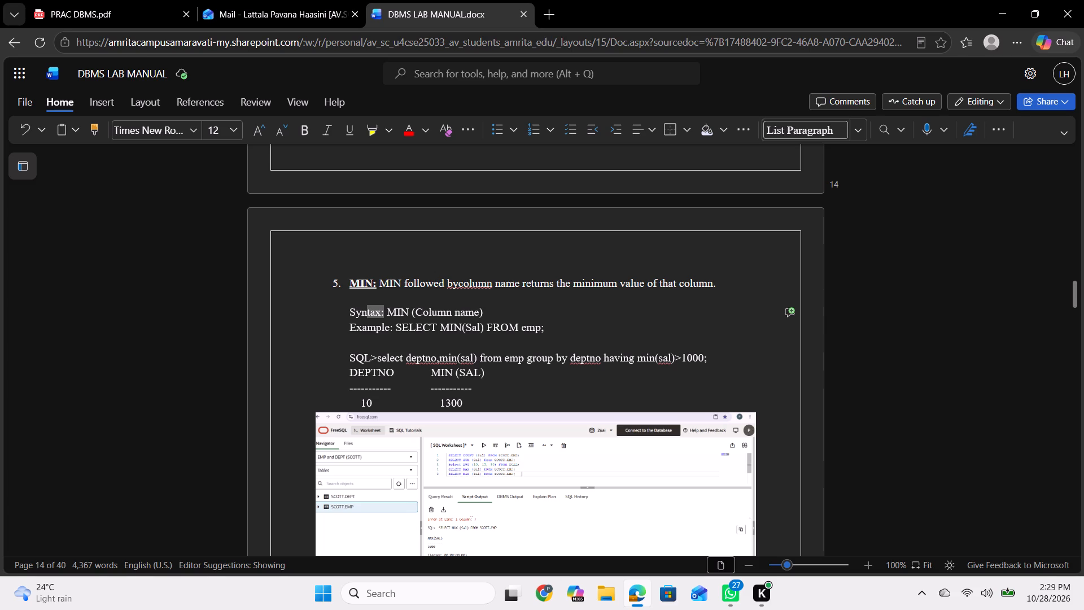
left_click_drag(335, 314, 334, 313)
left_click(457, 286)
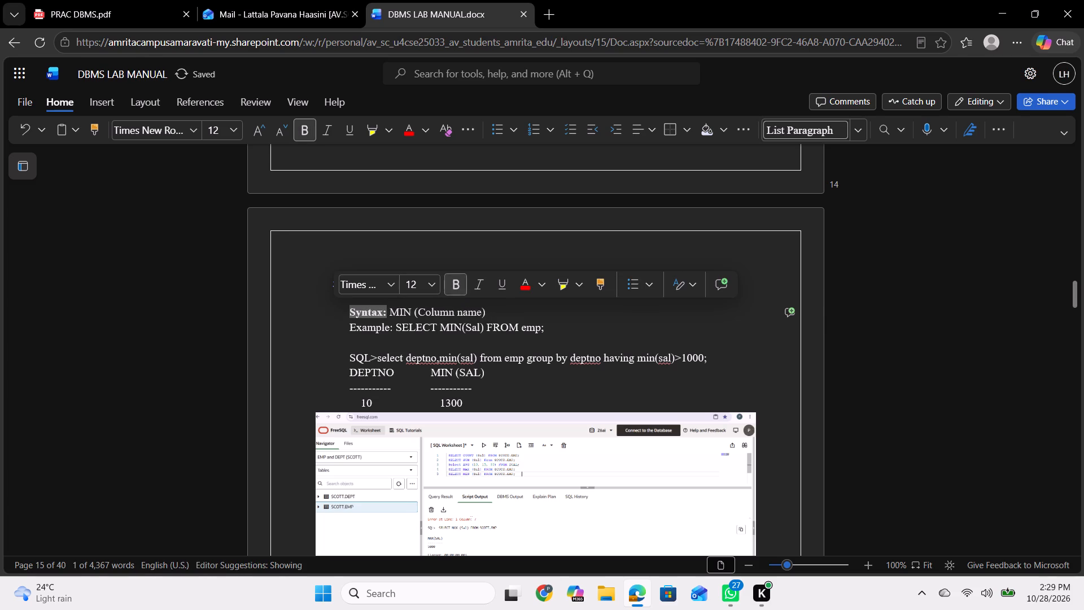
left_click_drag(392, 329, 312, 332)
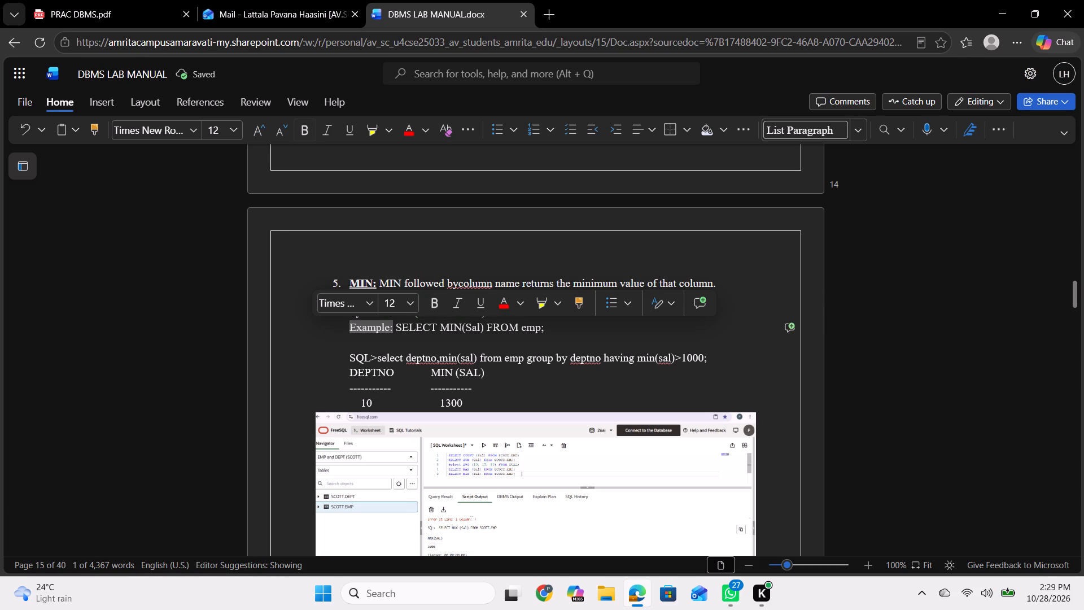
left_click(432, 302)
Make the "initcap(char):", "lower(char):" and "Upper(char) :" labels bold under CHARACTER FUNCTION on page 15.
scroll(496, 395, "down", 4)
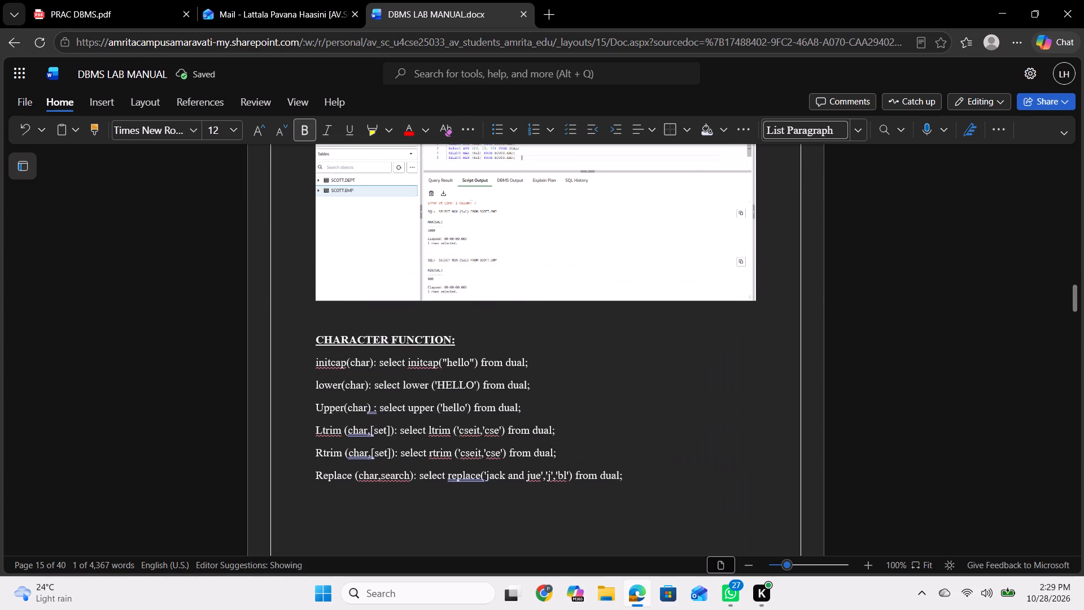
scroll(496, 395, "down", 4)
scroll(496, 395, "up", 1)
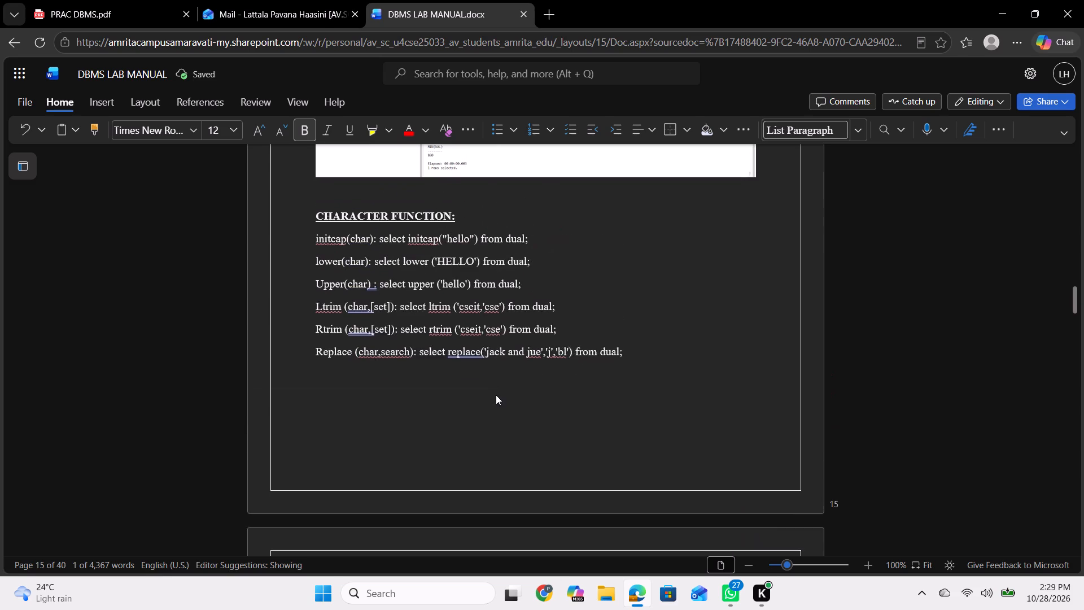
scroll(496, 395, "up", 1)
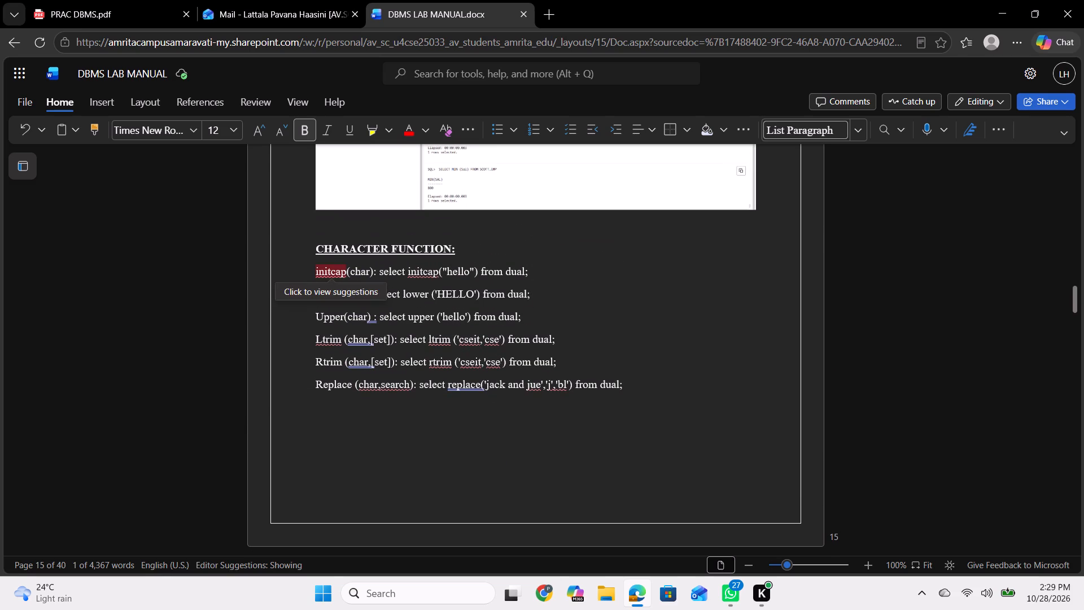
left_click_drag(315, 271, 383, 277)
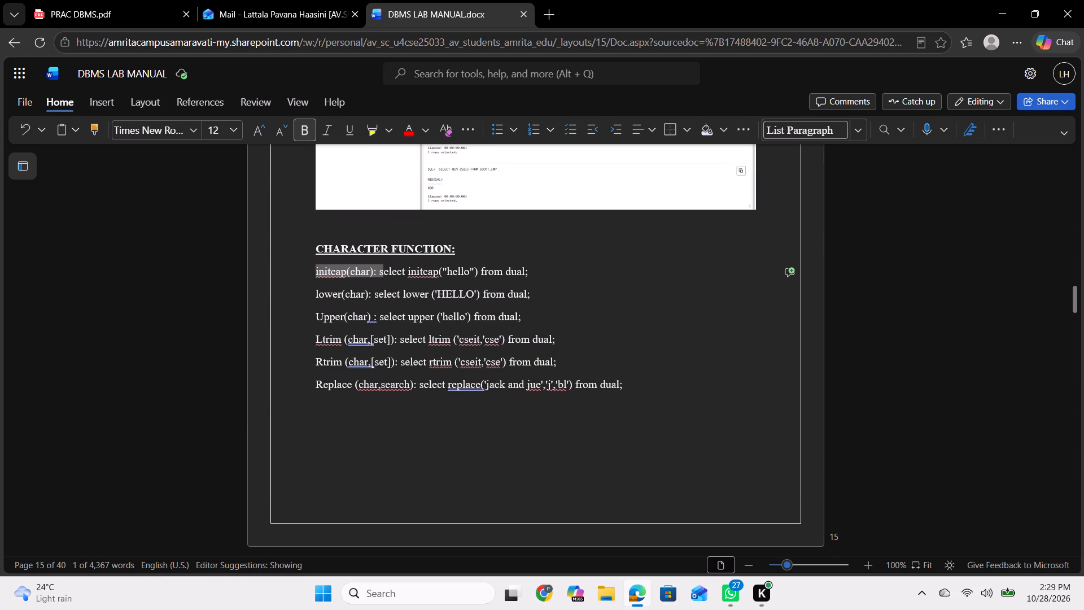
left_click_drag(383, 277, 380, 277)
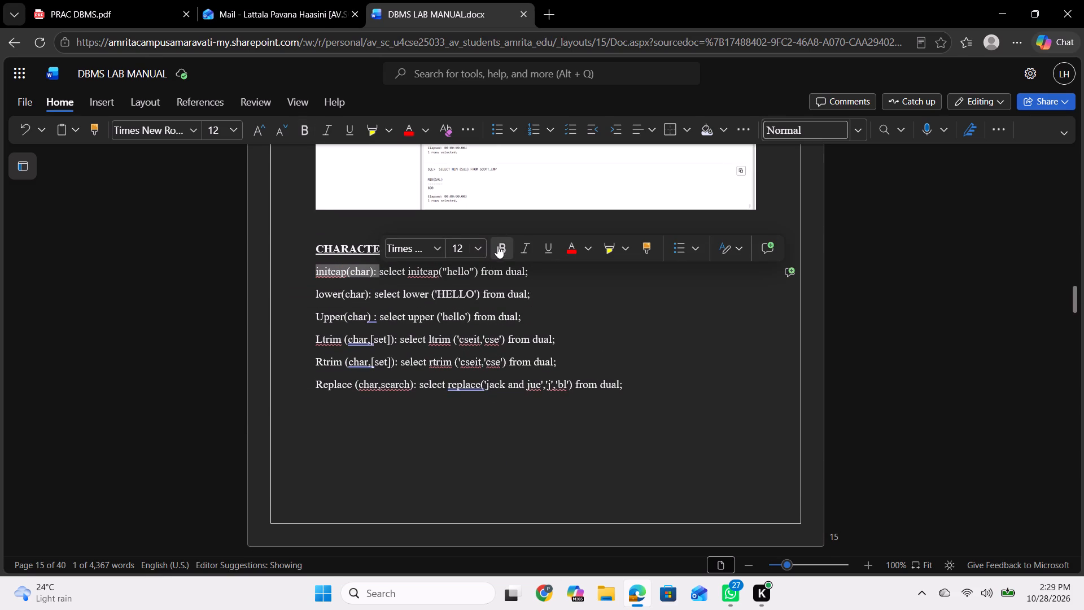
left_click(499, 247)
left_click_drag(313, 293, 351, 288)
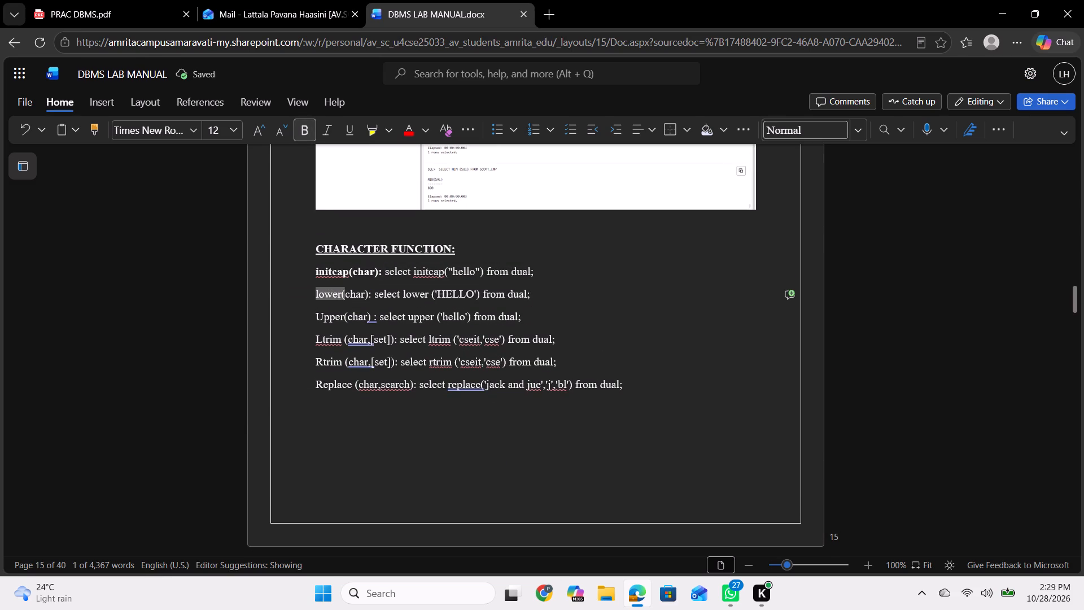
left_click_drag(351, 288, 371, 293)
left_click(490, 259)
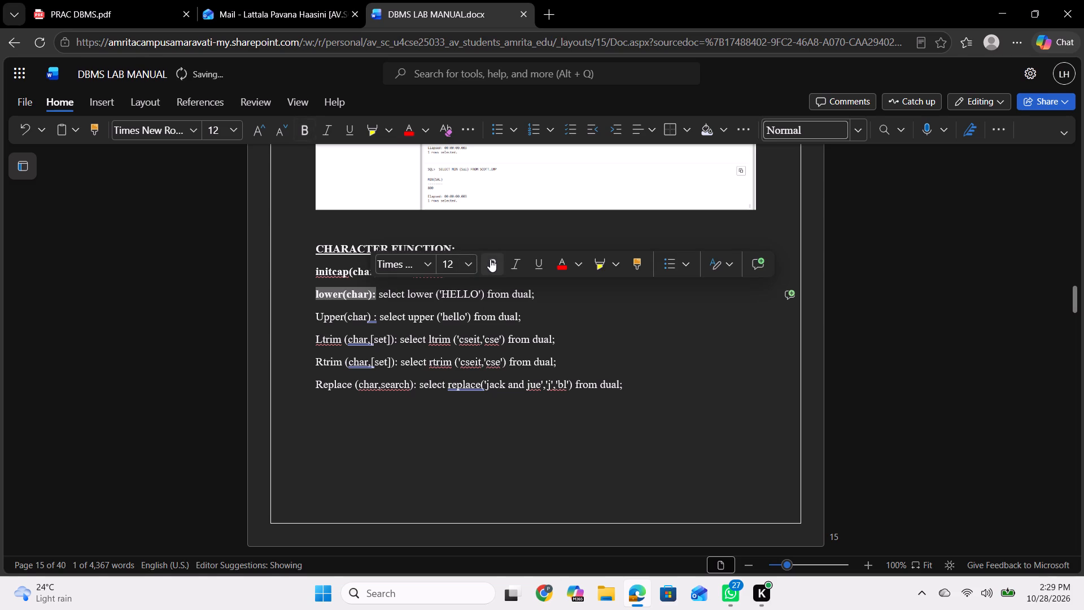
left_click_drag(315, 315, 337, 315)
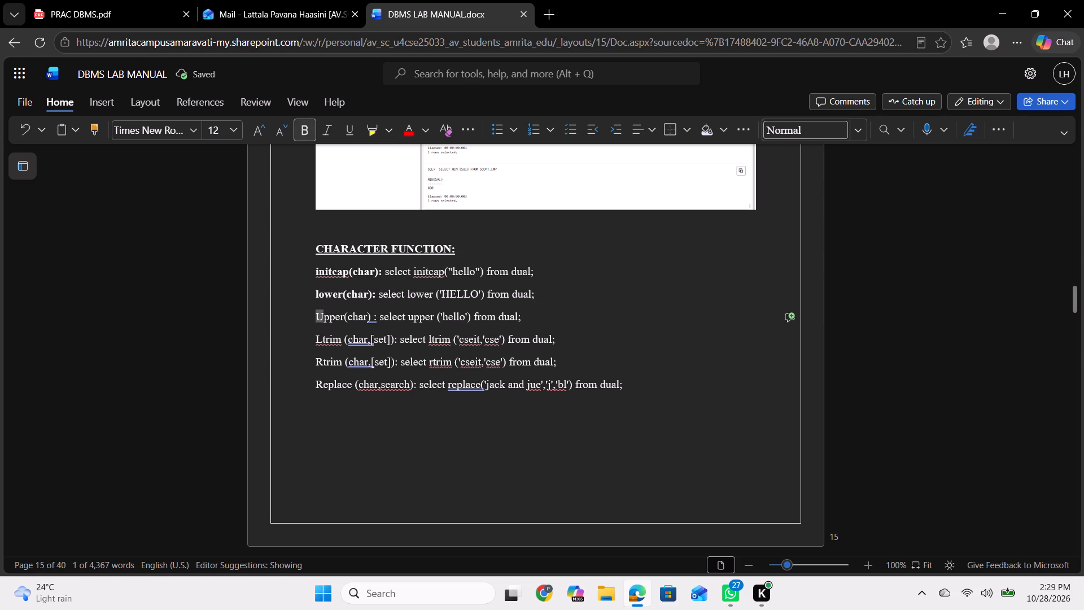
left_click_drag(337, 315, 376, 315)
left_click(502, 281)
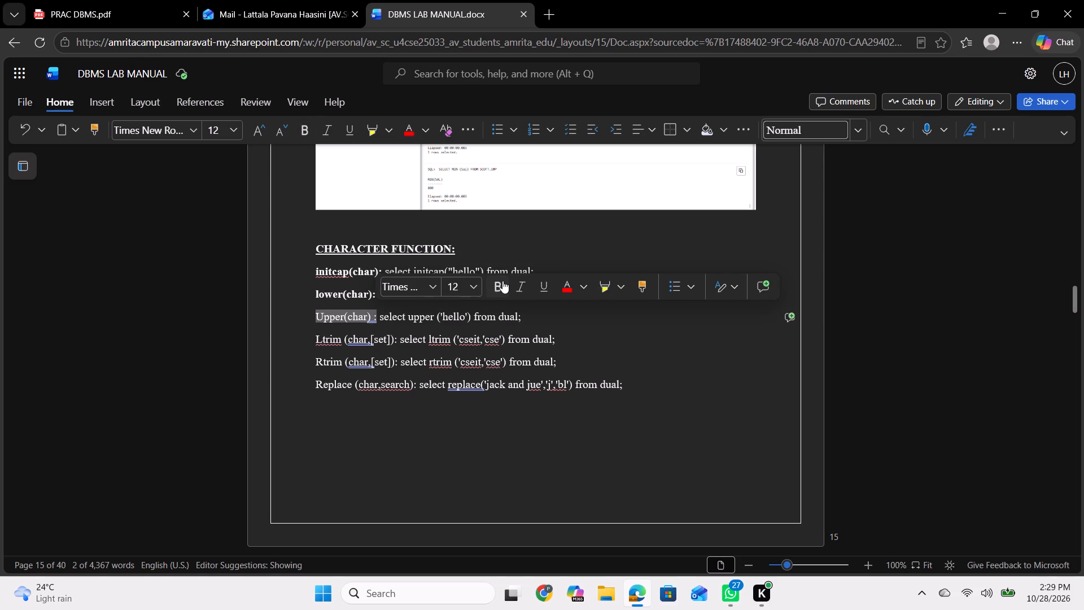
Make the "Ltrim (char,[set]):", "Rtrim (char,[set]):" and "Replace (char,search):" labels bold under CHARACTER FUNCTION.
left_click_drag(317, 338, 374, 338)
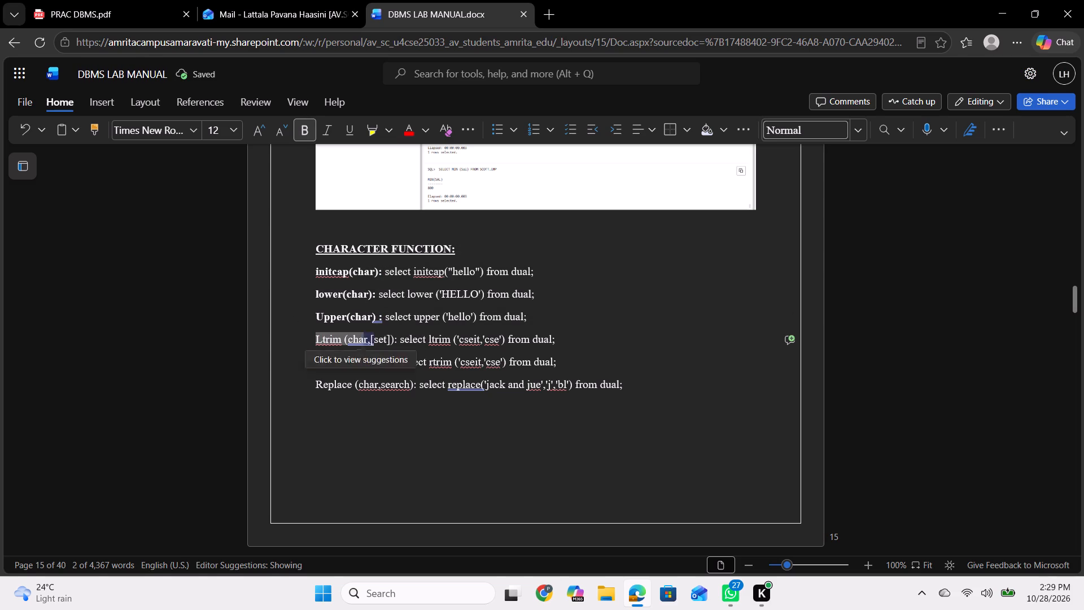
left_click_drag(374, 338, 397, 341)
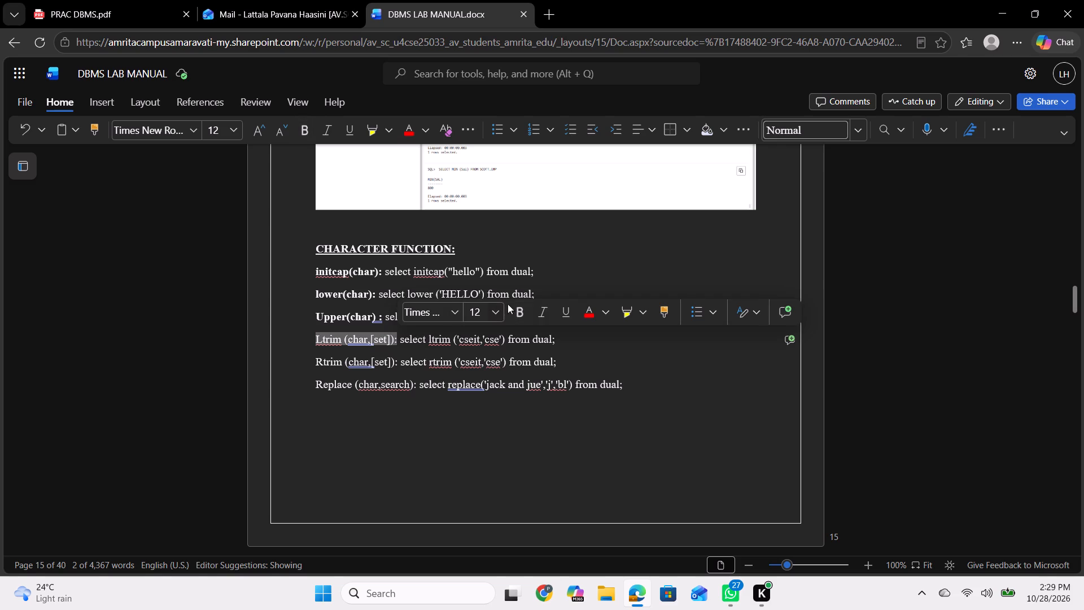
left_click(517, 306)
left_click_drag(313, 362, 399, 367)
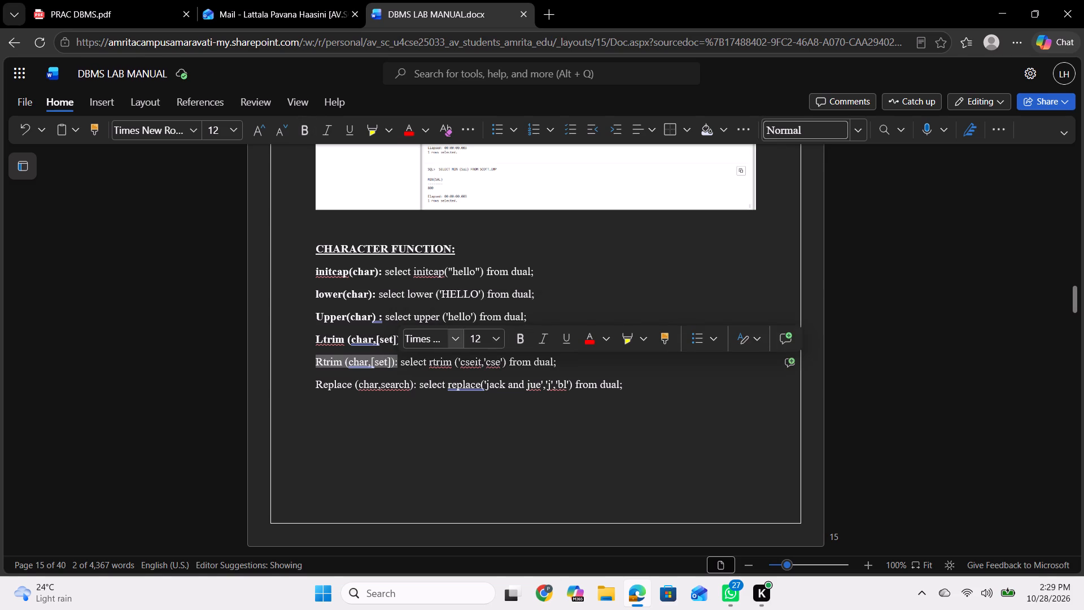
left_click(519, 336)
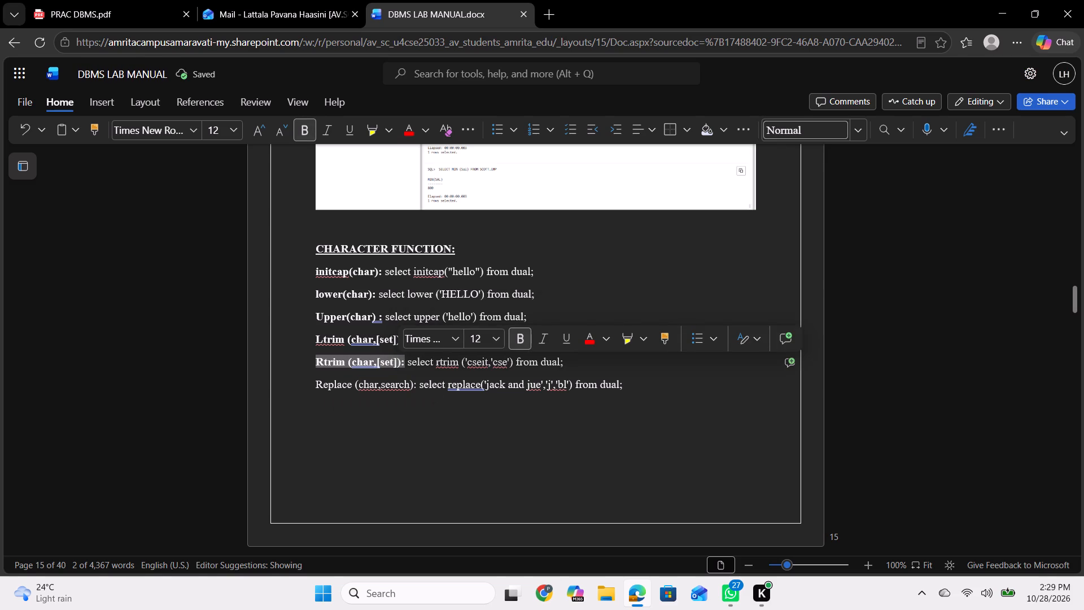
left_click_drag(314, 387, 418, 386)
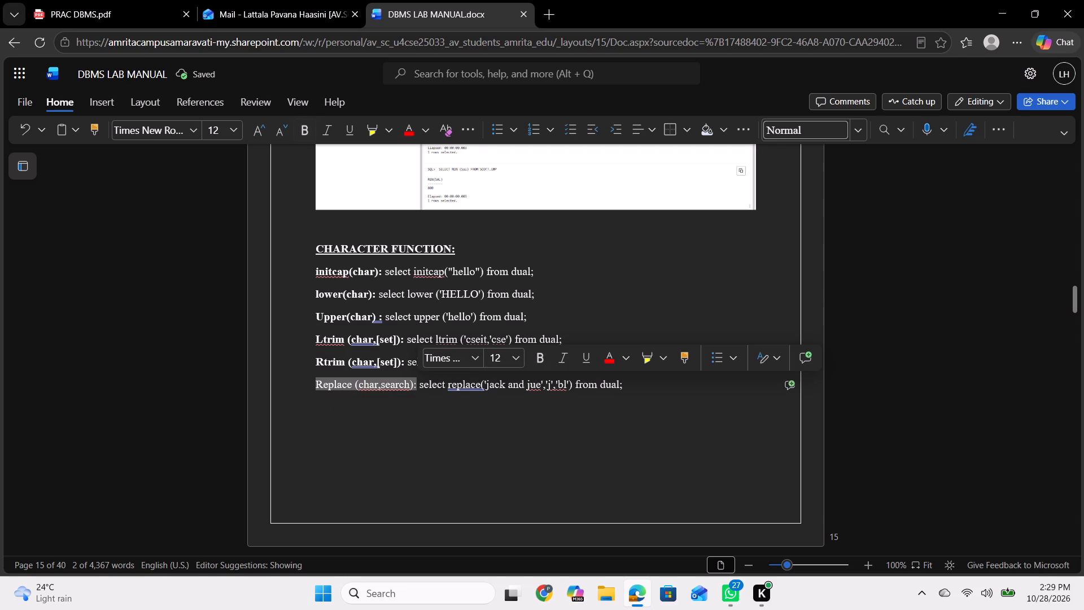
left_click(543, 357)
left_click(517, 450)
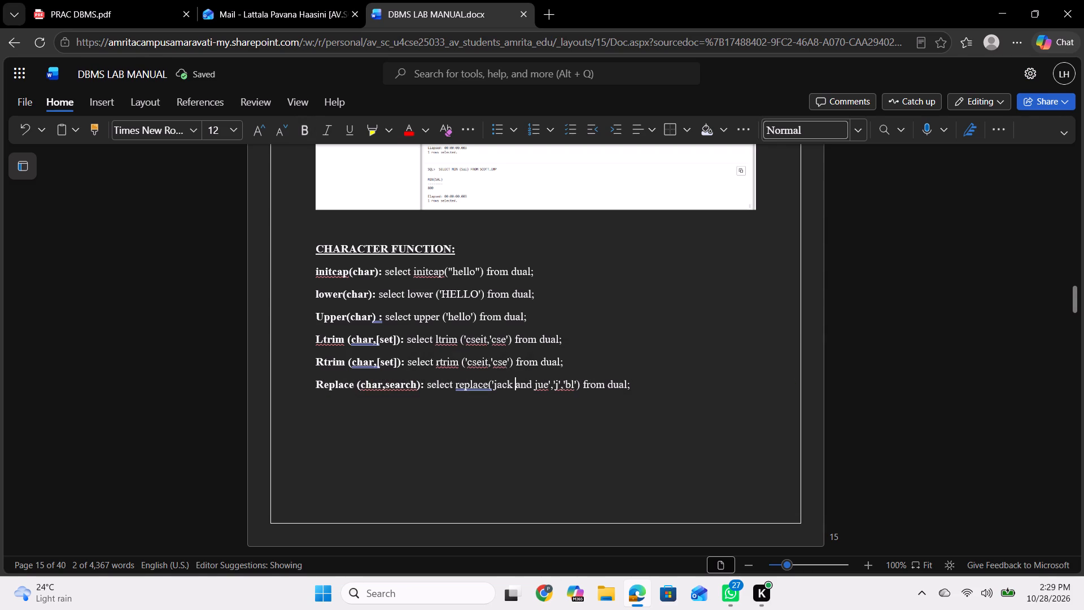
Check the function-name labels in the CONVERSION FUNCTIONS and STRING FUNCTIONS sections on pages 16 to 18 for missing bold formatting.
scroll(517, 450, "down", 7)
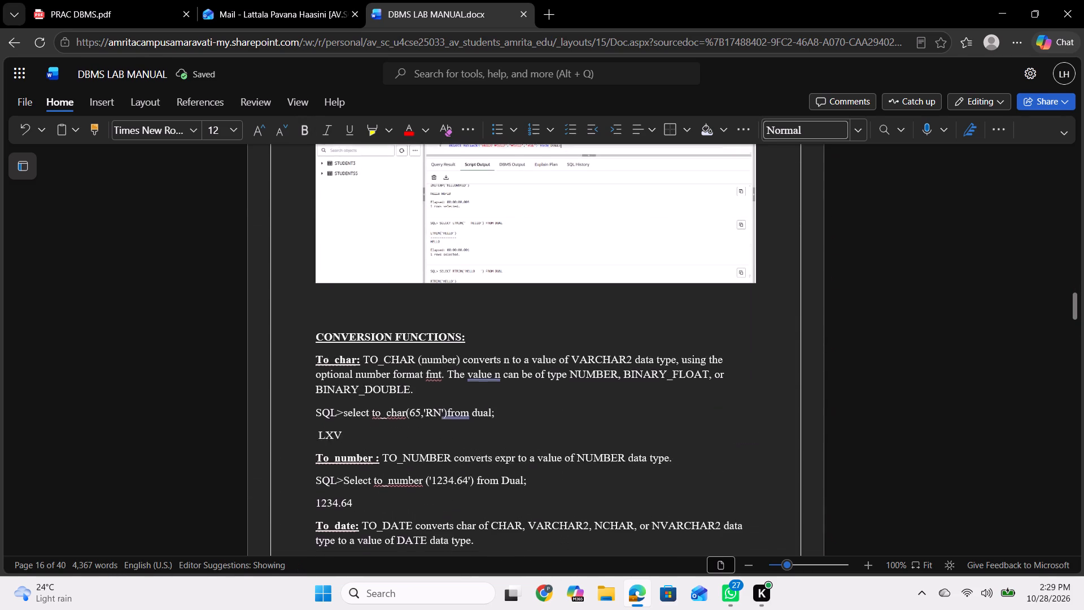
scroll(517, 450, "down", 2)
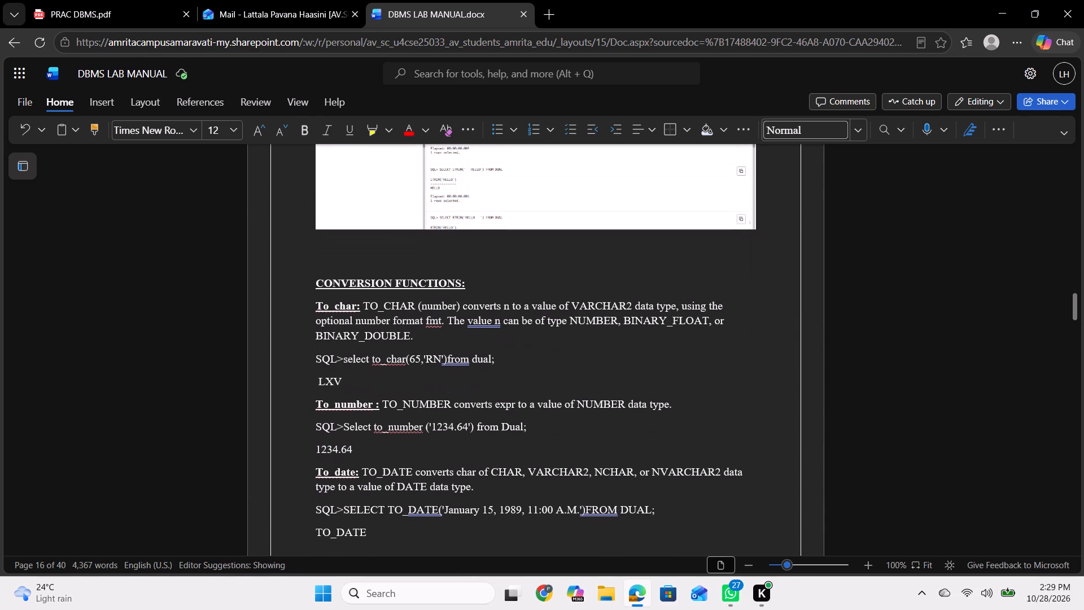
scroll(517, 450, "down", 1)
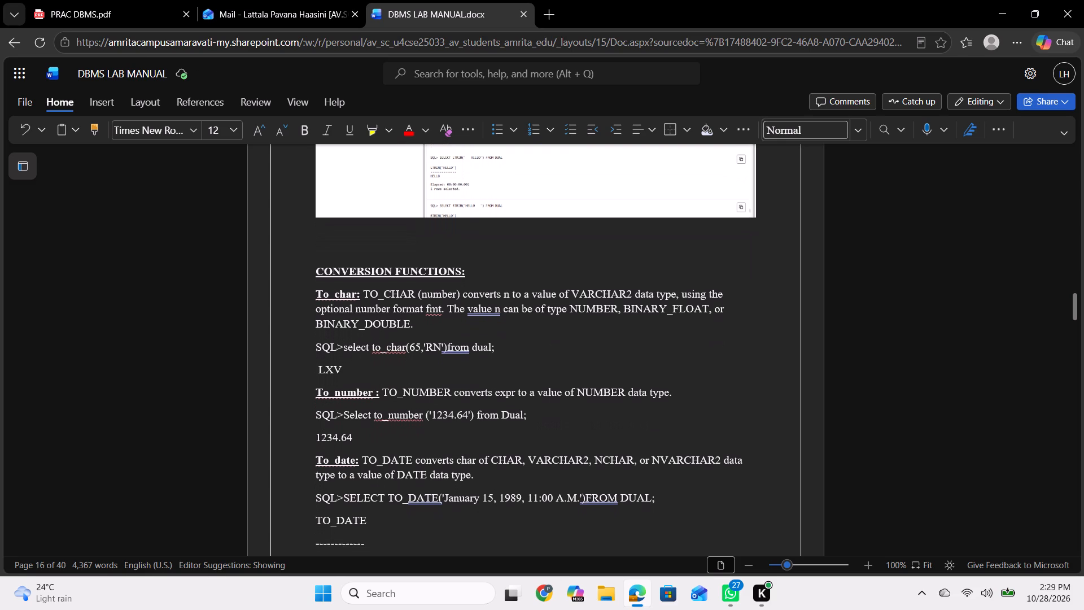
scroll(517, 450, "down", 2)
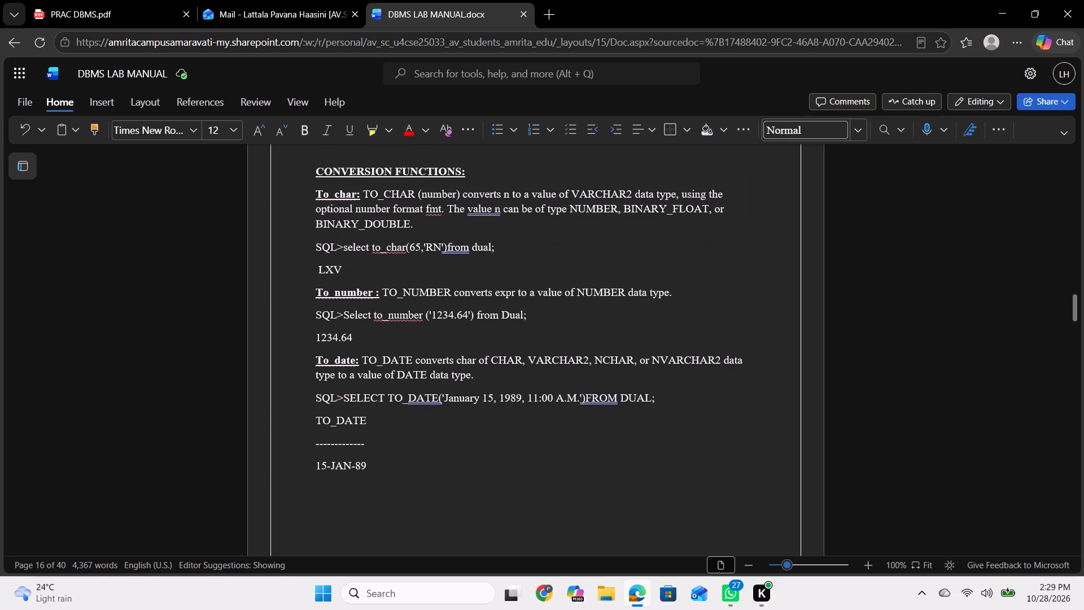
scroll(517, 450, "down", 4)
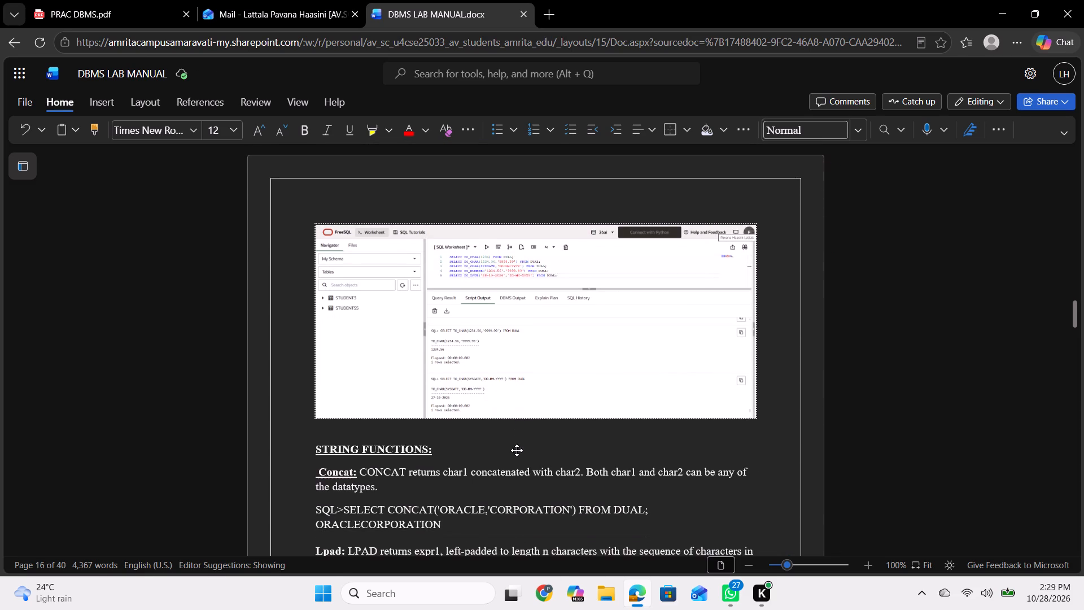
scroll(517, 450, "down", 4)
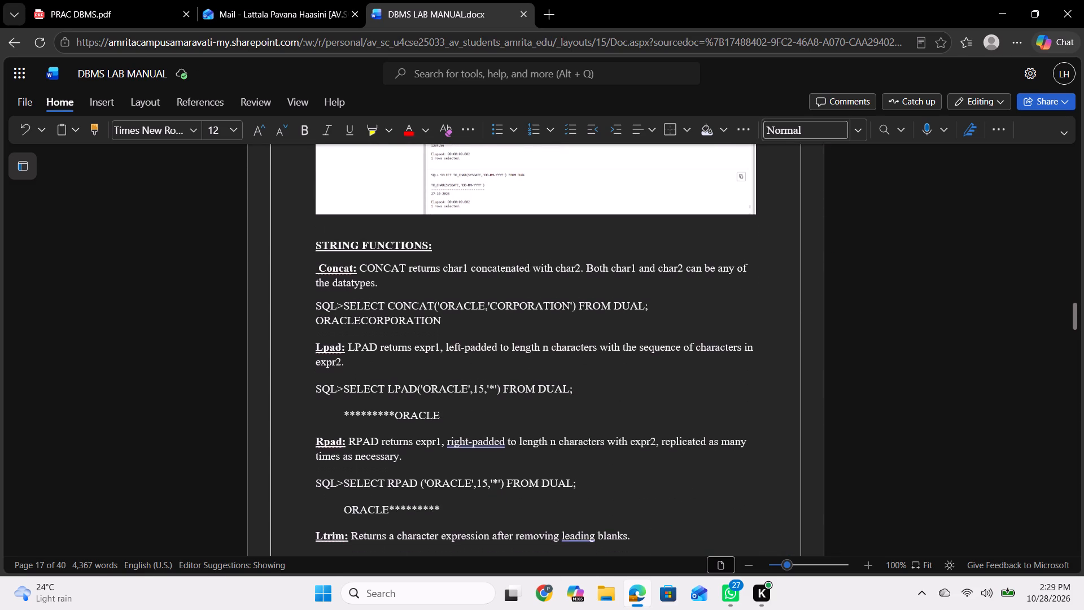
scroll(517, 450, "down", 4)
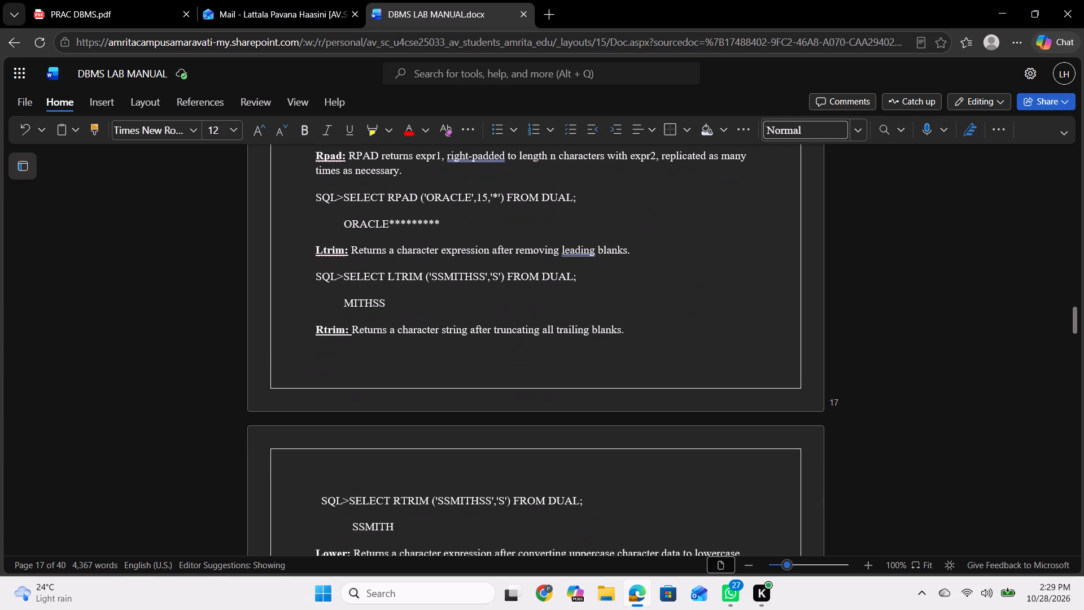
scroll(517, 450, "down", 4)
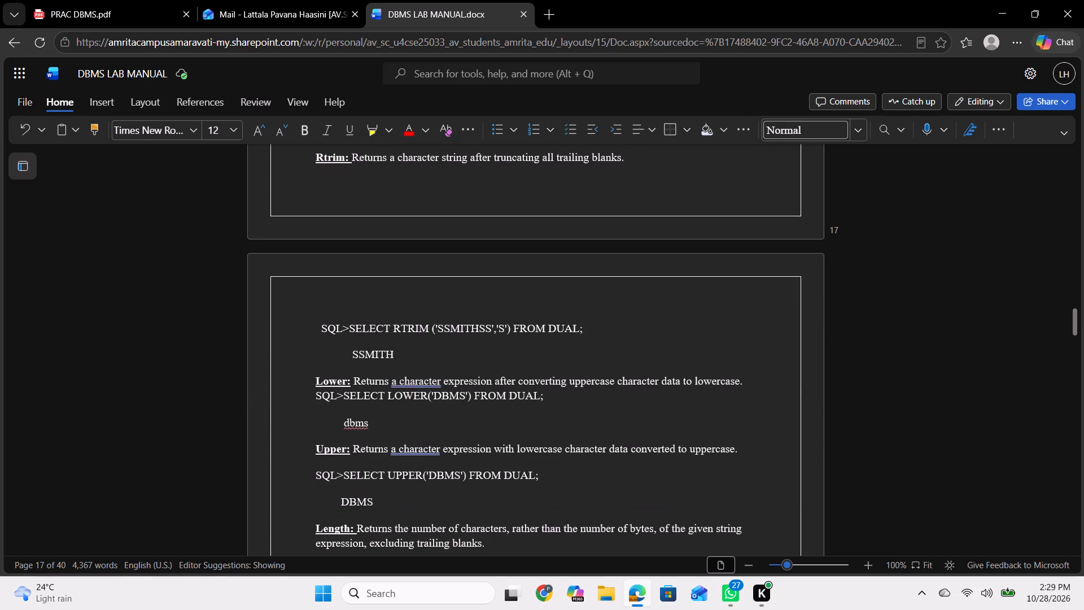
scroll(517, 450, "down", 4)
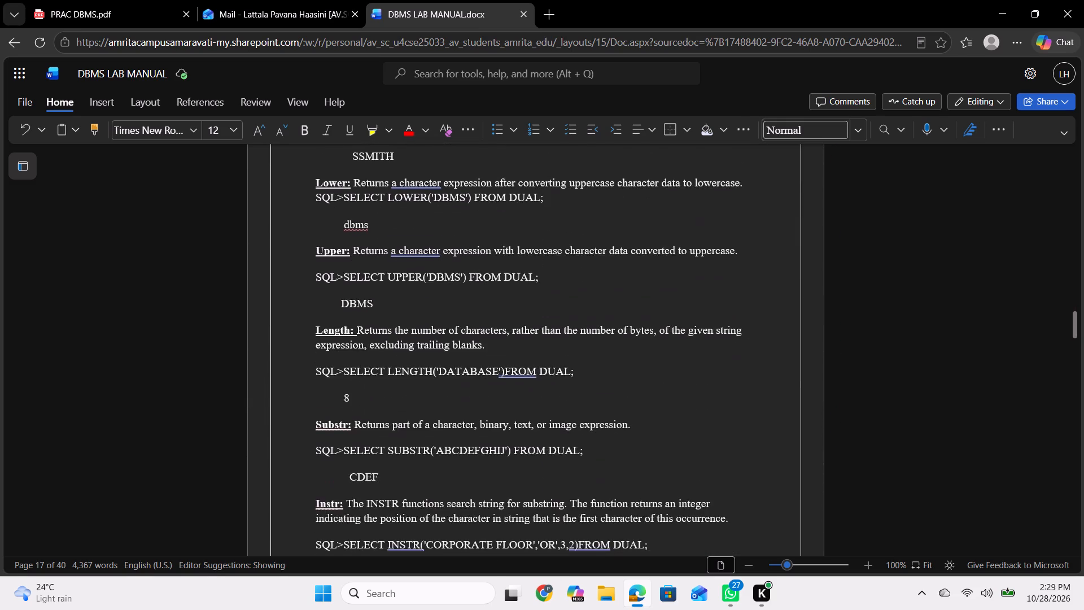
scroll(517, 450, "down", 6)
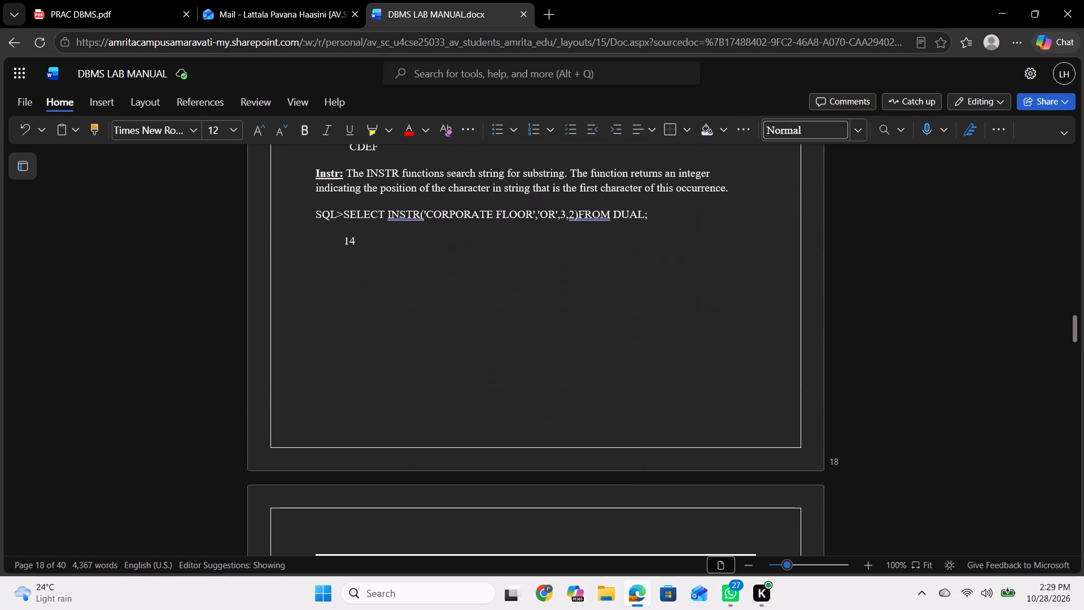
Check the function-name labels in the DATE FUNCTIONS section, from Sysdate to to_date, for missing bold formatting.
scroll(517, 450, "down", 5)
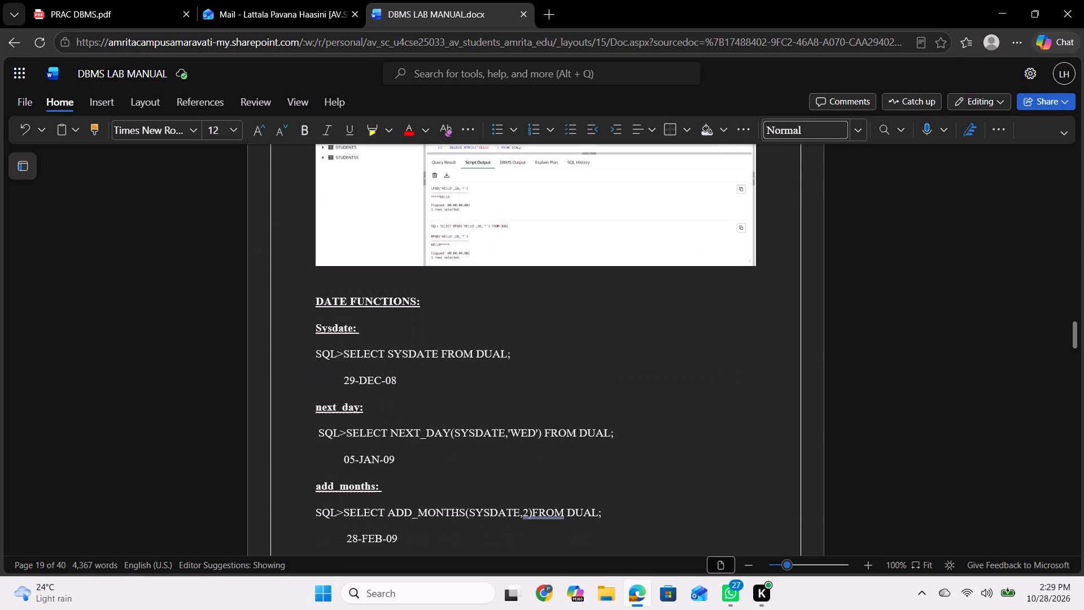
scroll(517, 450, "down", 8)
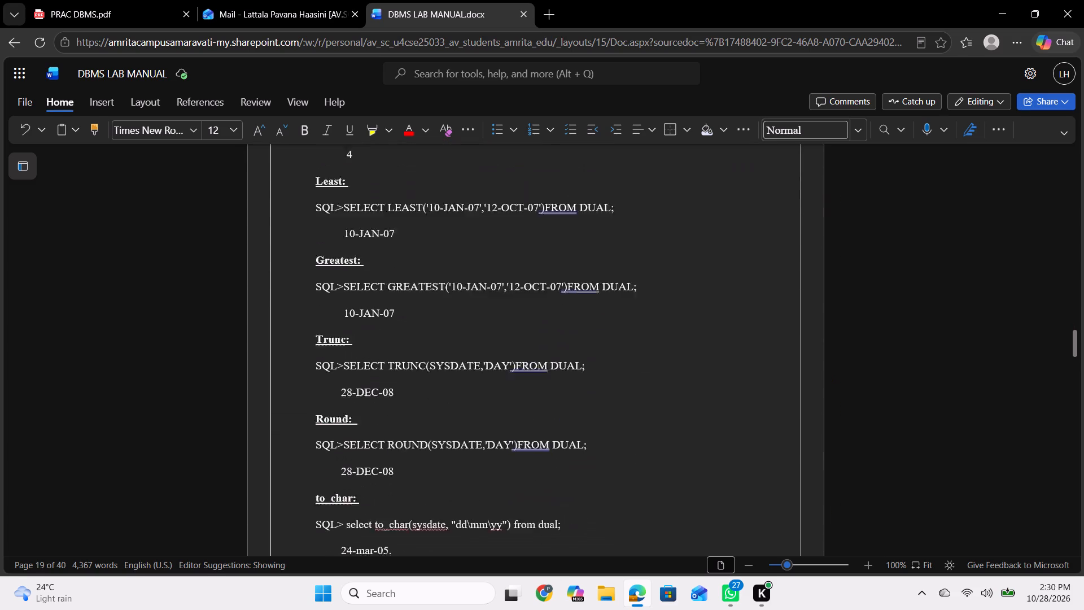
scroll(517, 450, "down", 8)
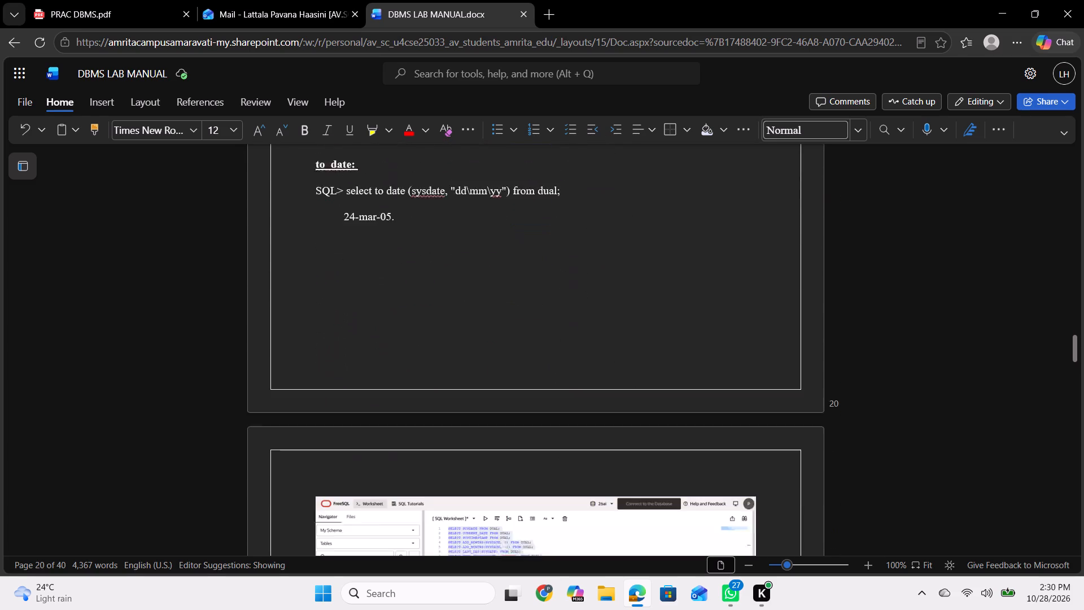
scroll(517, 450, "down", 2)
Review the label formatting in Experiment No. 4 across the arithmetic, logical, comparison, special and set operator sections.
scroll(517, 450, "down", 8)
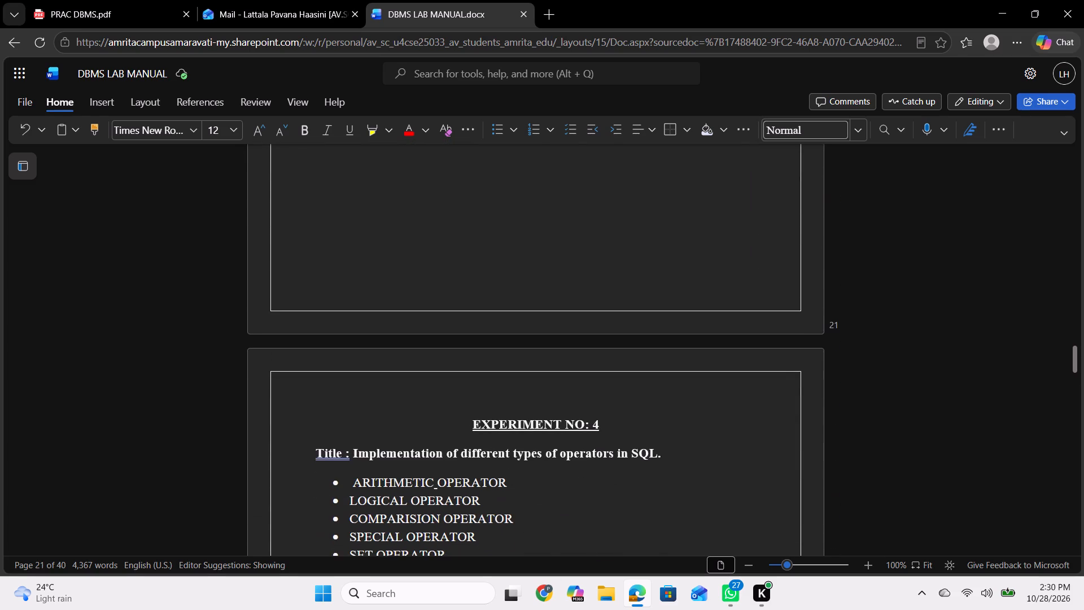
scroll(517, 450, "down", 8)
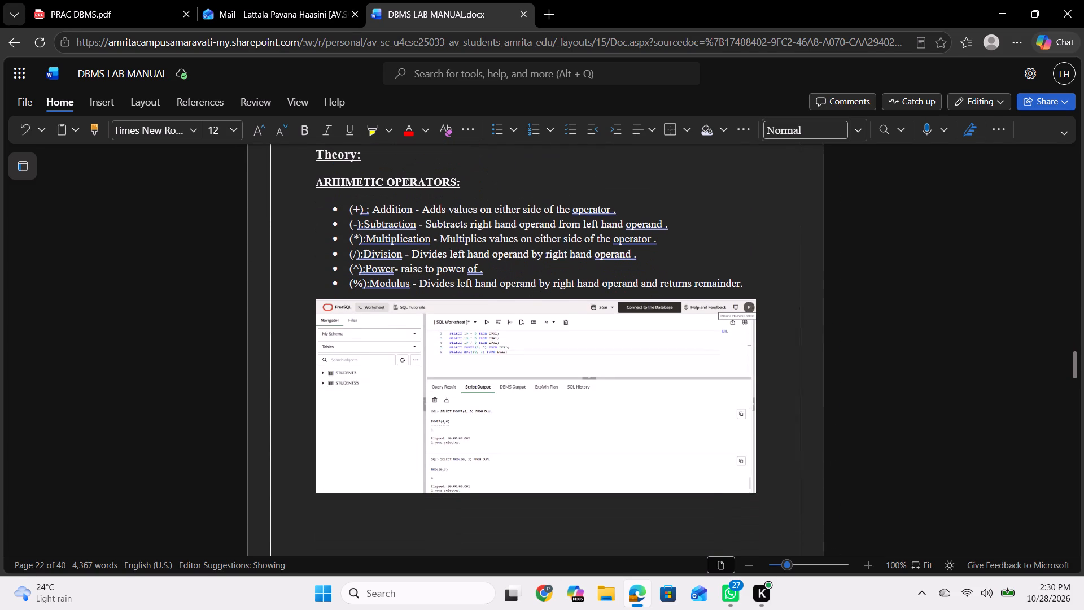
scroll(517, 450, "down", 6)
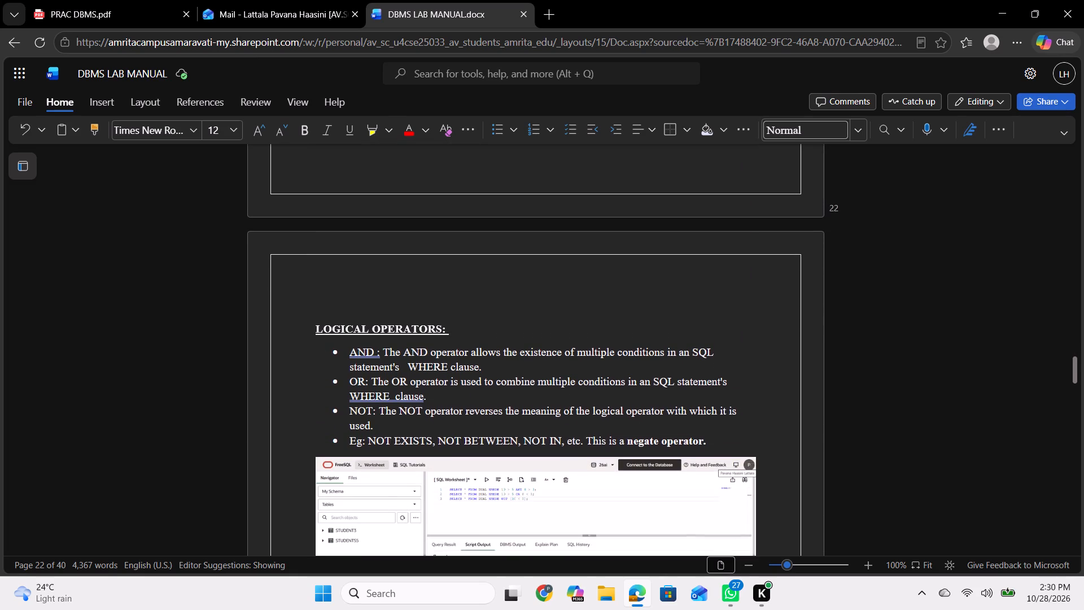
scroll(517, 450, "down", 2)
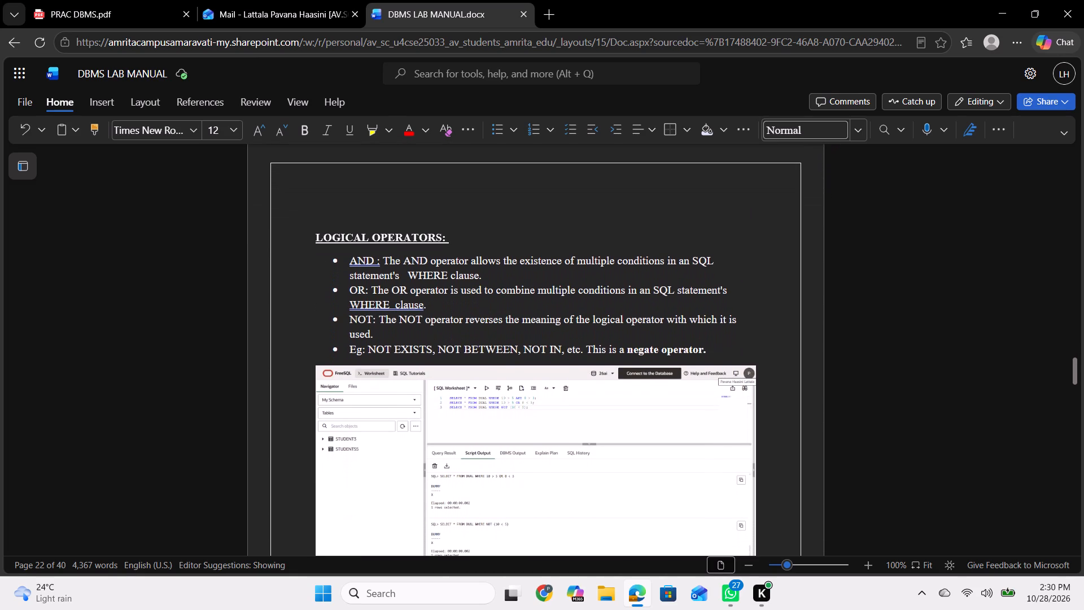
scroll(517, 450, "down", 16)
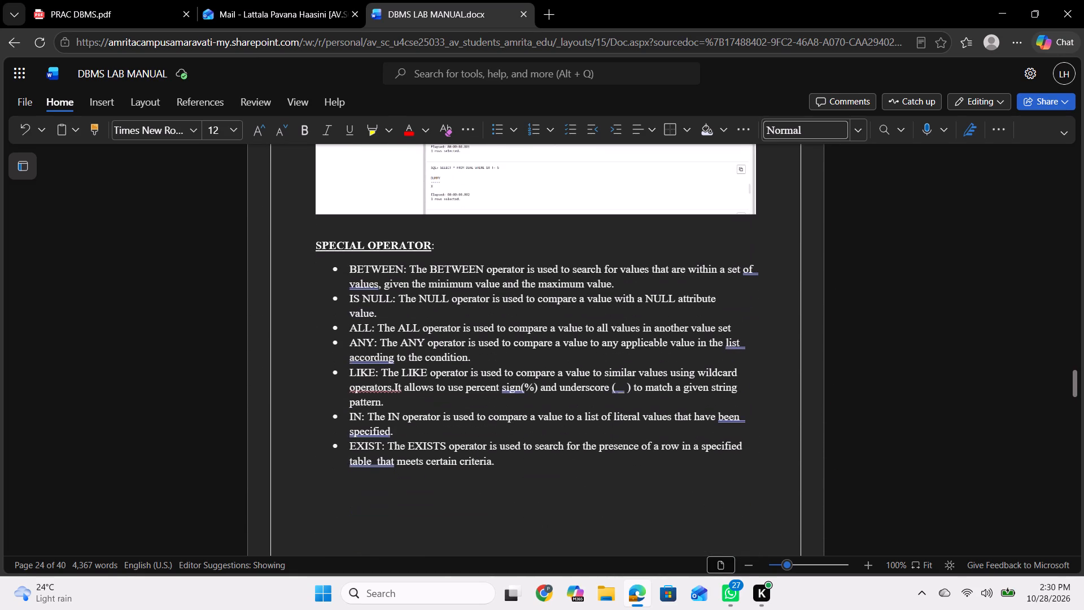
scroll(517, 450, "down", 6)
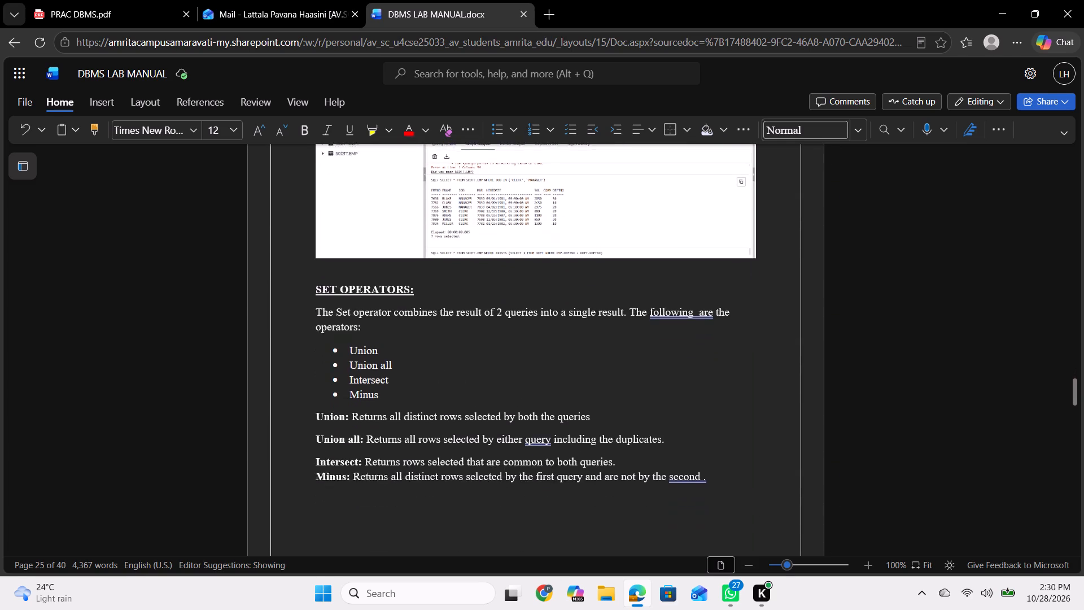
scroll(517, 450, "down", 7)
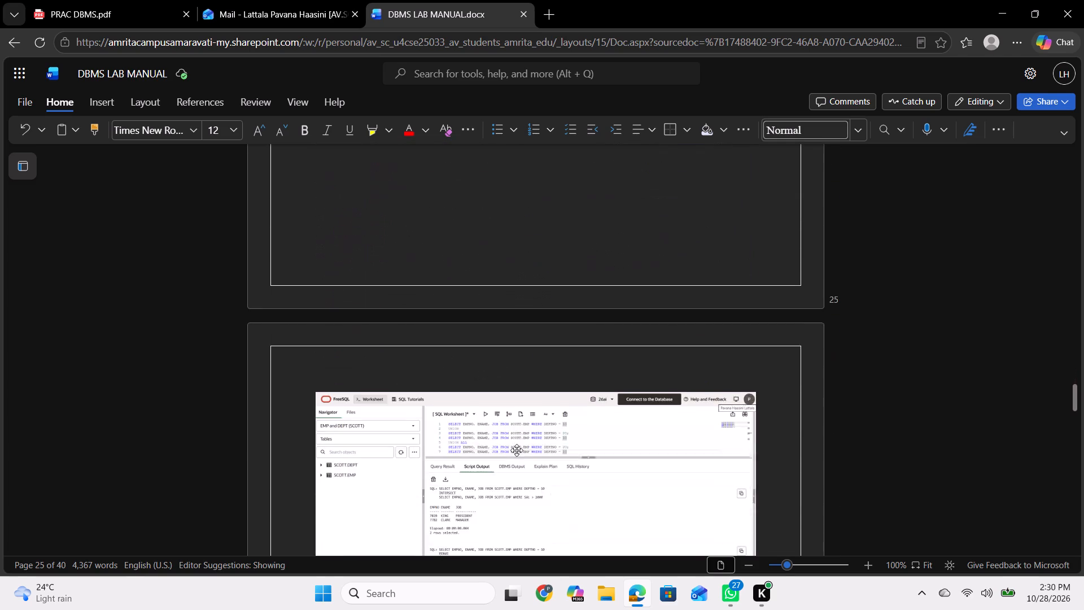
Review the heading and label formatting at the start of Experiment No. 5 on joins, down to the types of joins.
scroll(517, 450, "down", 6)
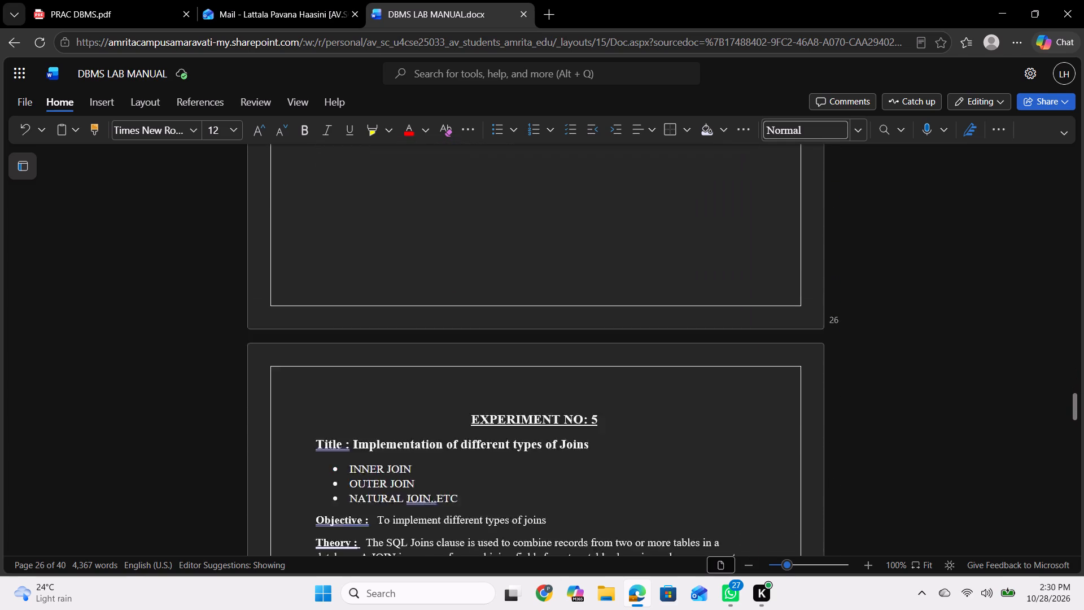
scroll(517, 450, "down", 2)
scroll(517, 450, "up", 9)
scroll(517, 450, "down", 1)
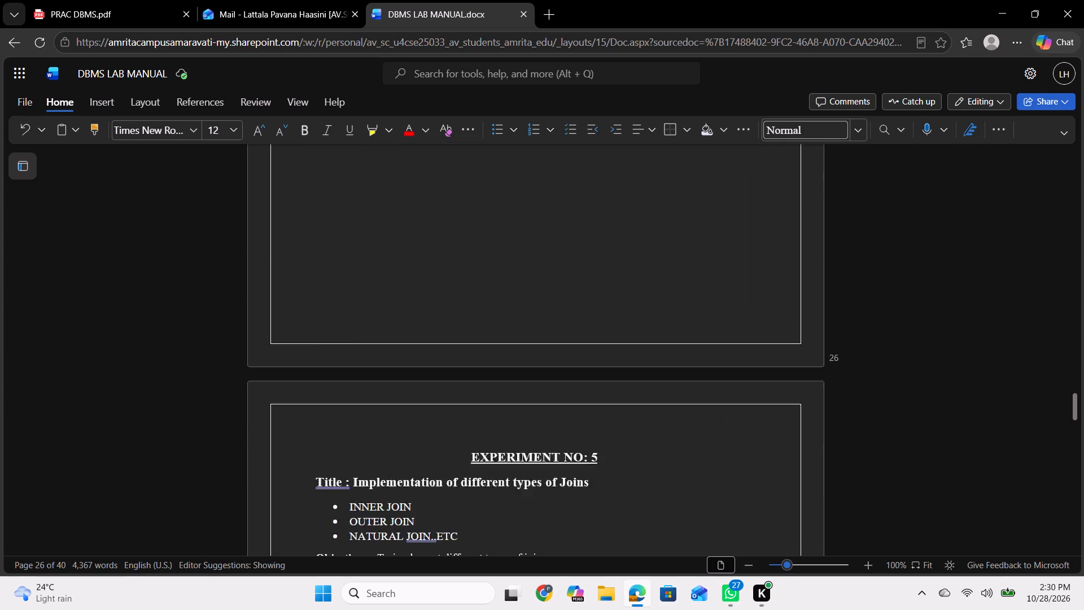
scroll(517, 450, "down", 1)
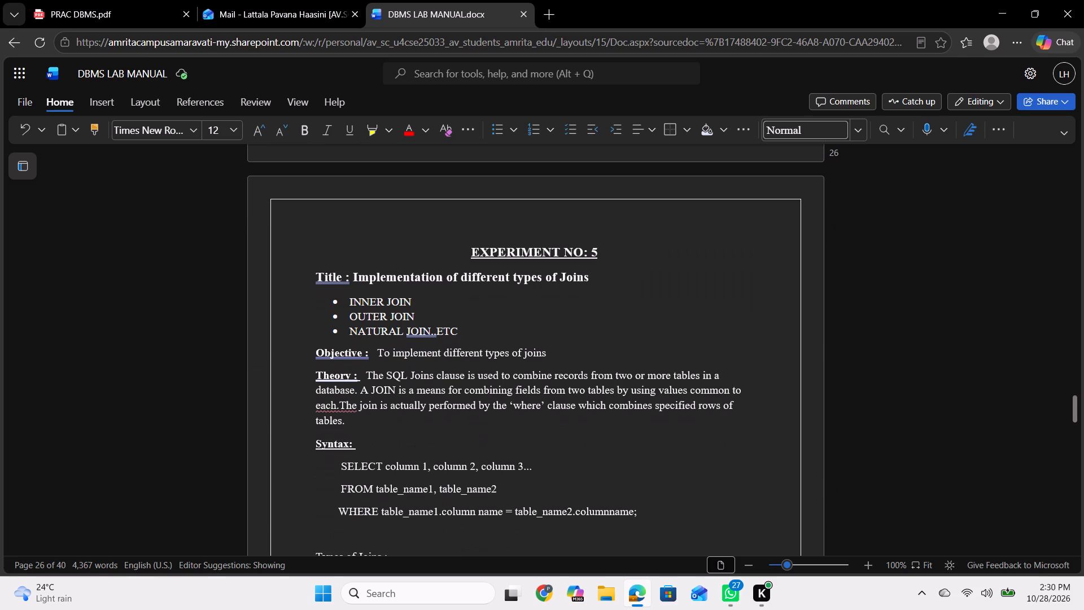
scroll(517, 450, "down", 1)
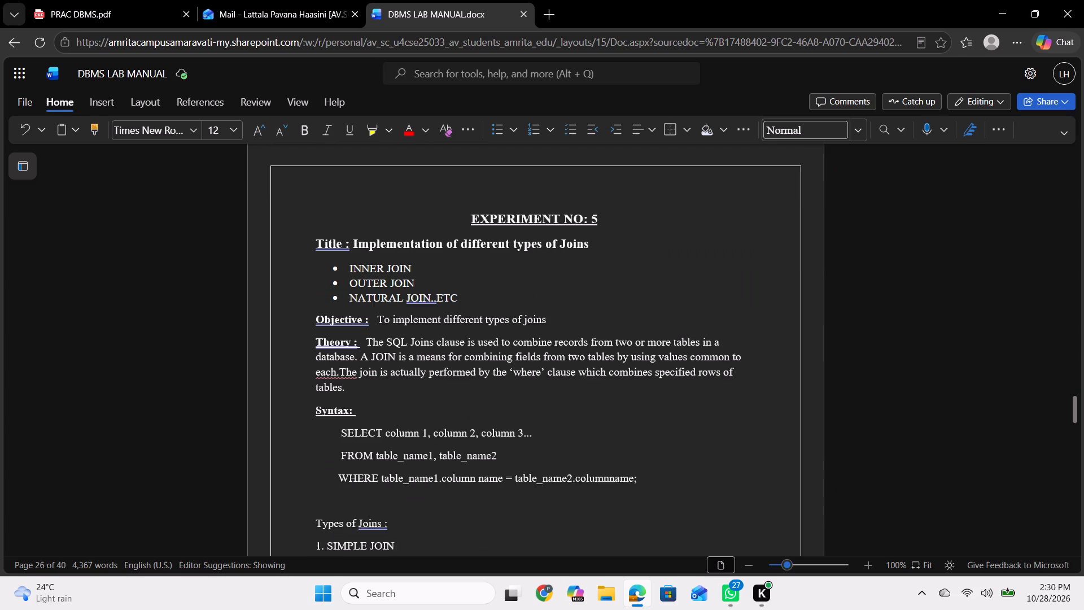
scroll(517, 450, "down", 1)
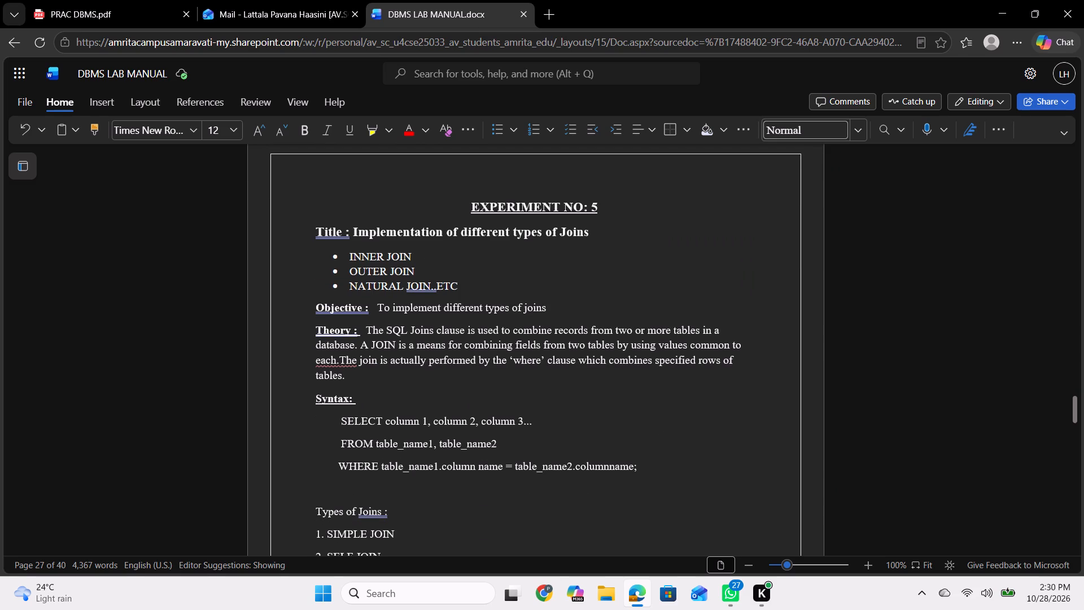
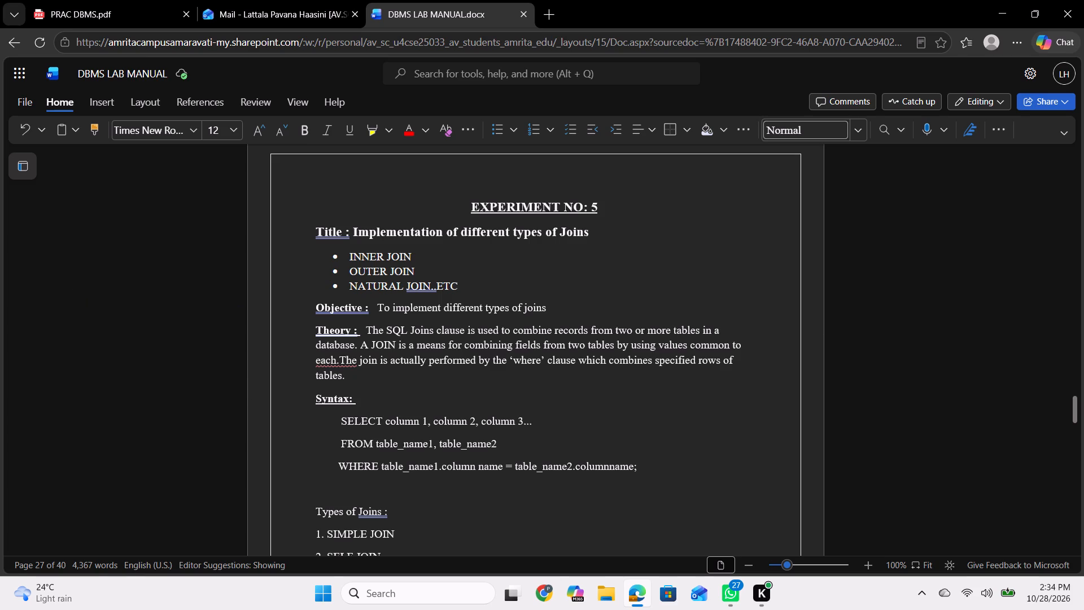
Check the Experiment No. 5 join sections, from Simple Join through Equi-join, Non Equi-join, Self join and Outer Join, for unformatted labels.
scroll(500, 322, "down", 4)
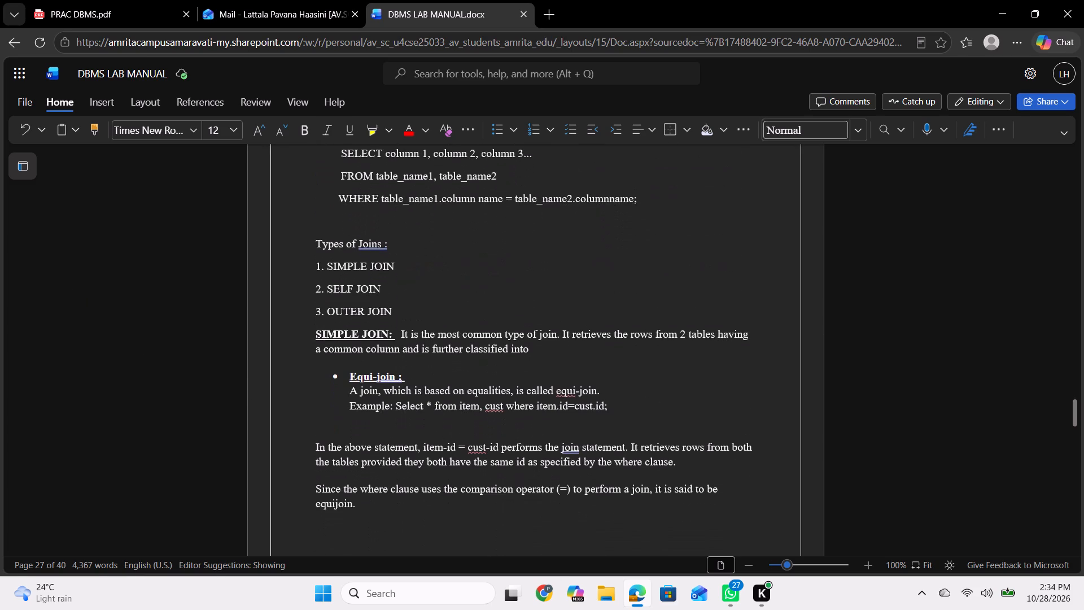
scroll(500, 322, "down", 5)
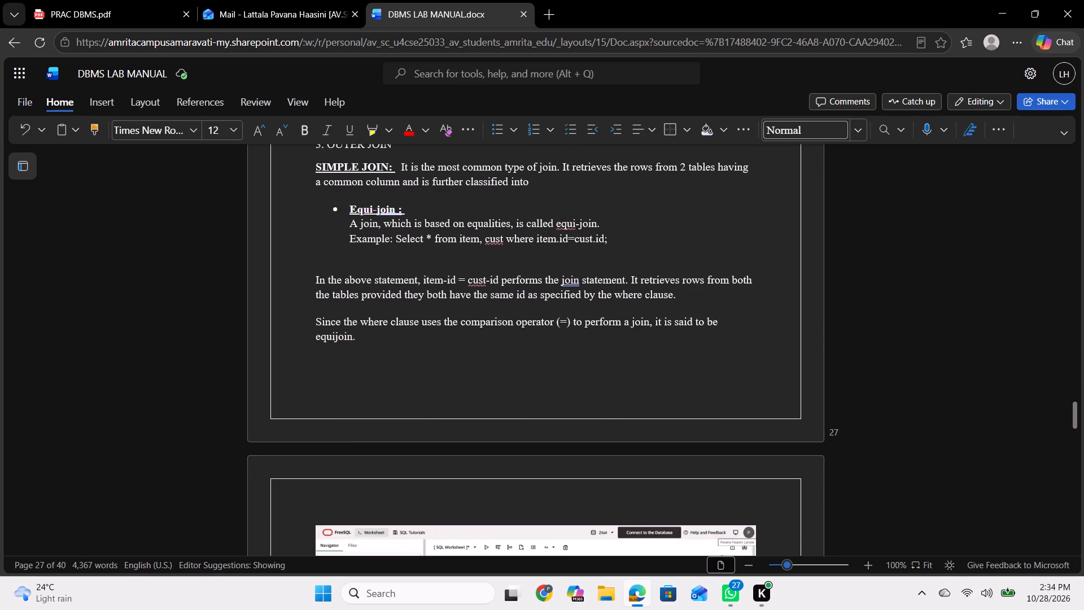
scroll(500, 322, "down", 6)
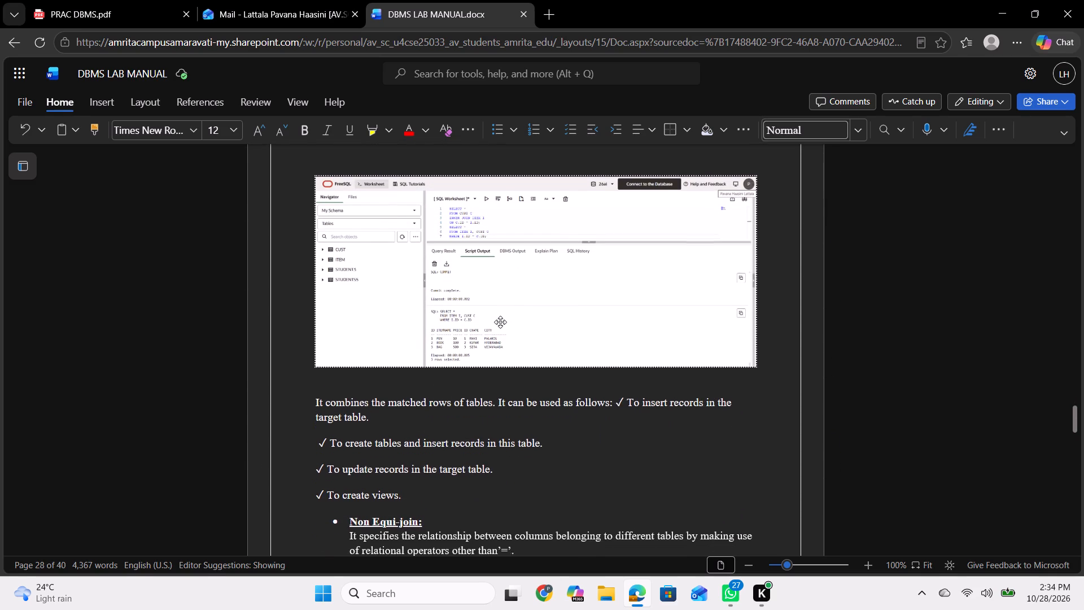
scroll(500, 322, "down", 6)
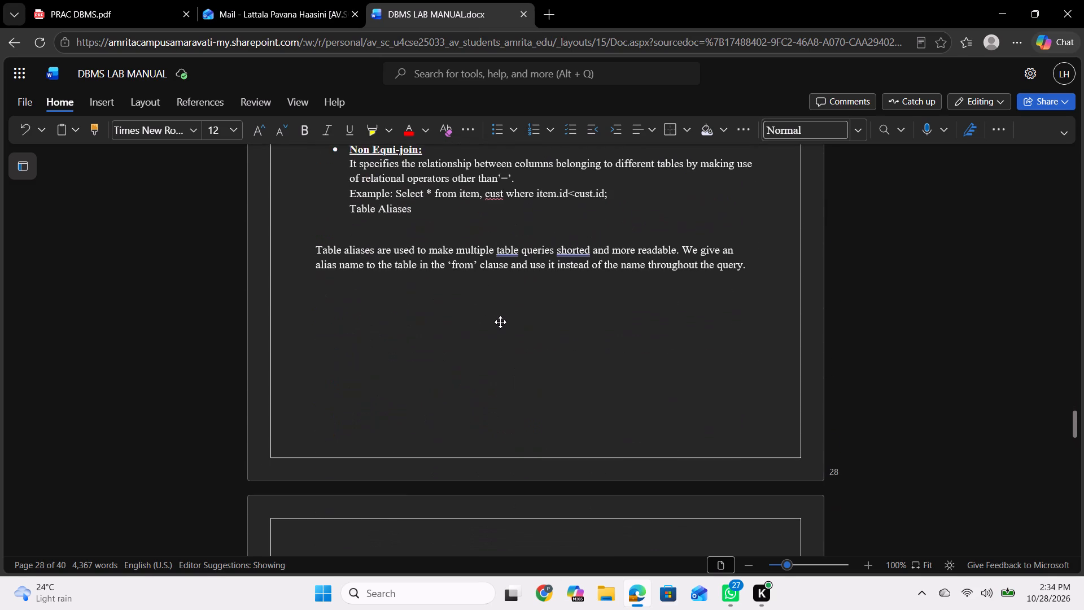
scroll(500, 322, "down", 8)
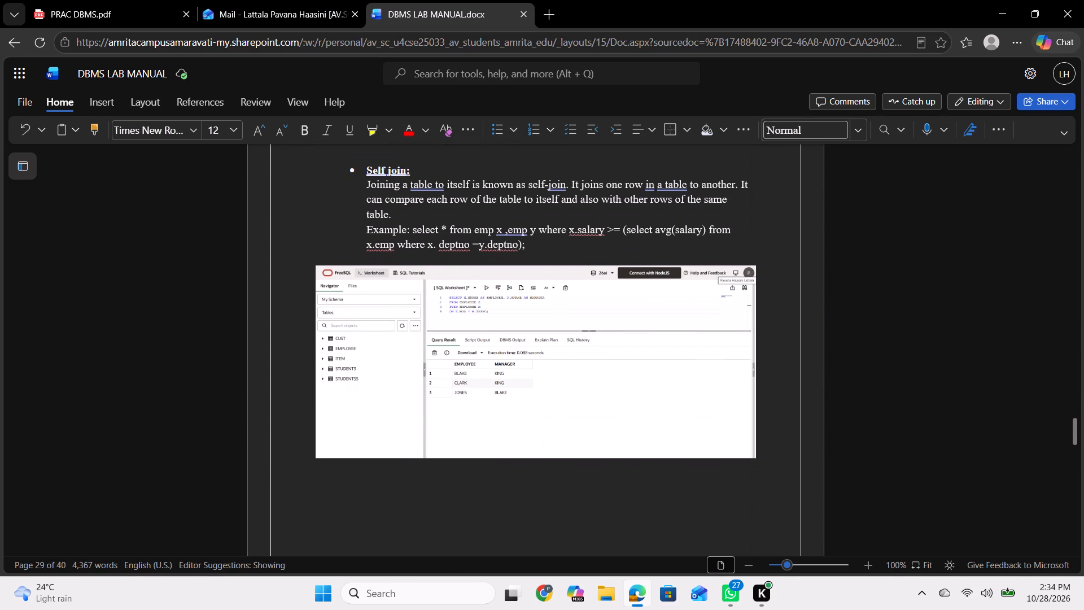
scroll(500, 322, "down", 5)
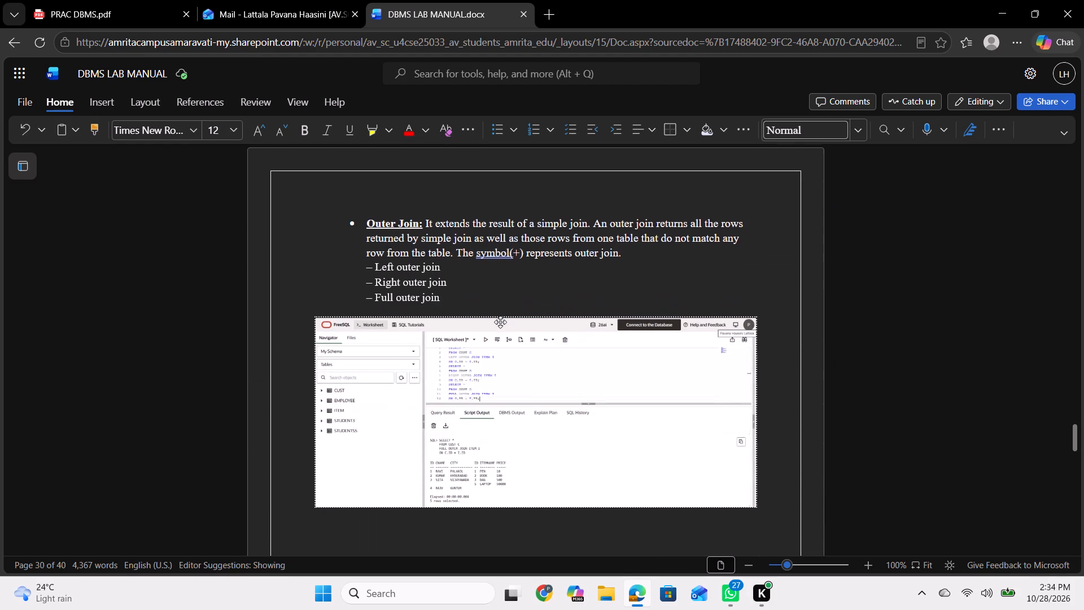
scroll(500, 322, "down", 5)
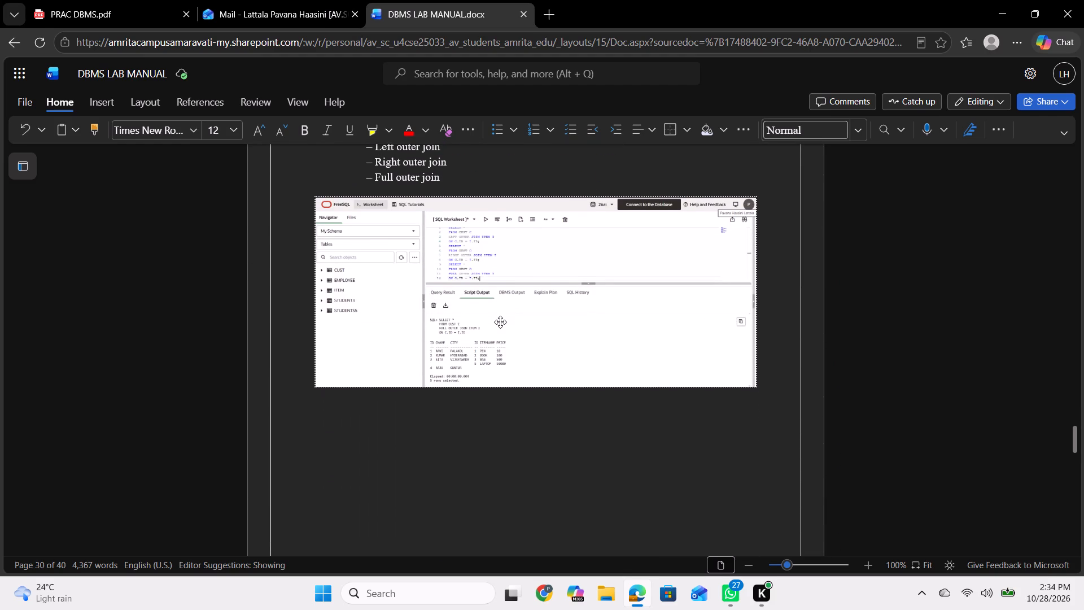
Review the label formatting in the GROUP BY and HAVING syntax and example on pages 31 and 32.
scroll(500, 322, "down", 10)
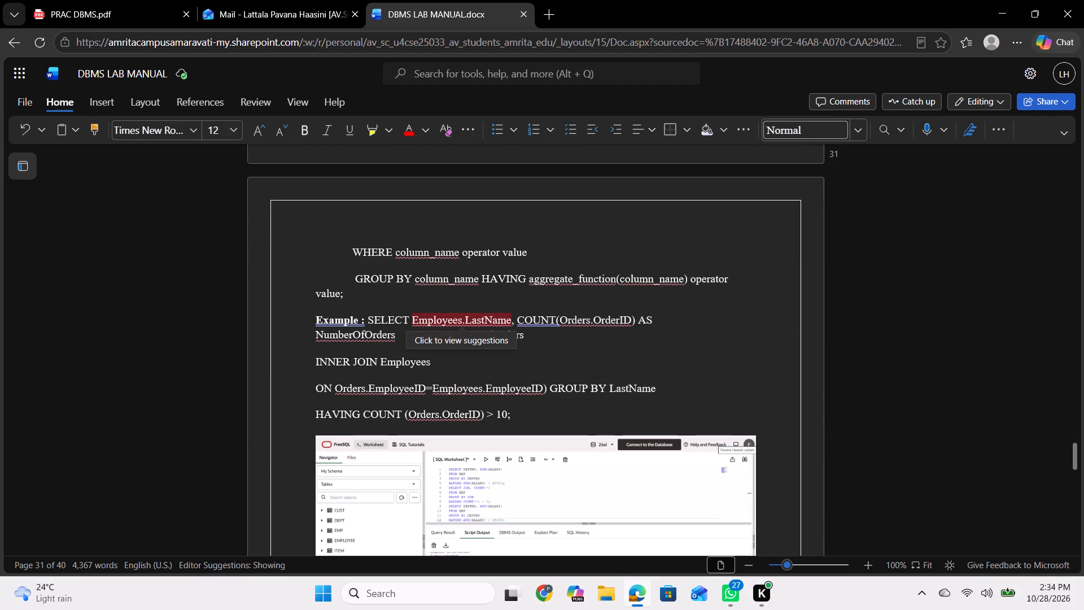
scroll(500, 322, "down", 1)
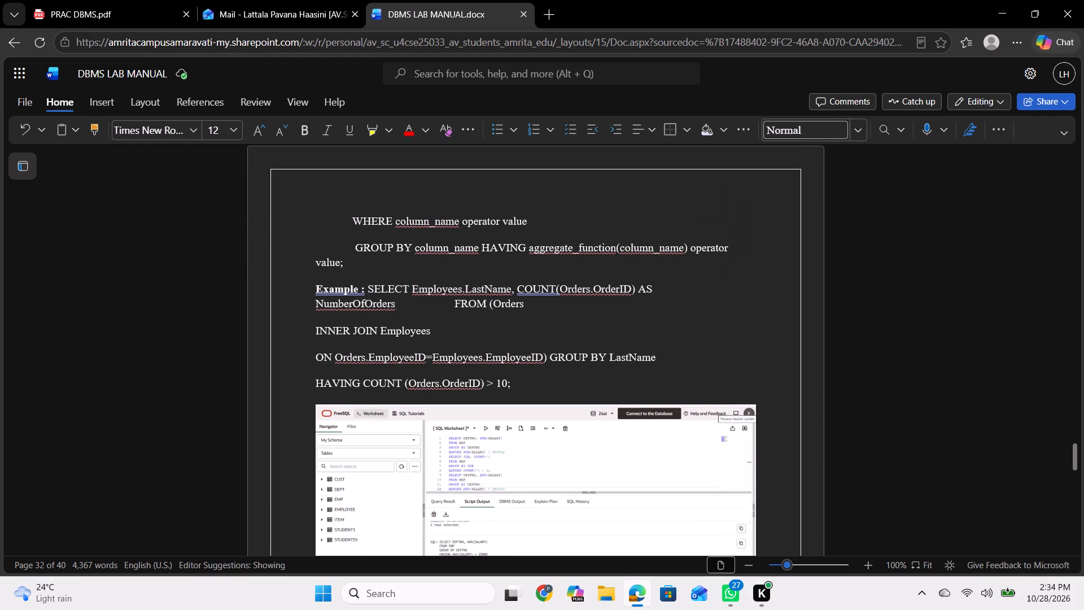
scroll(500, 322, "down", 1)
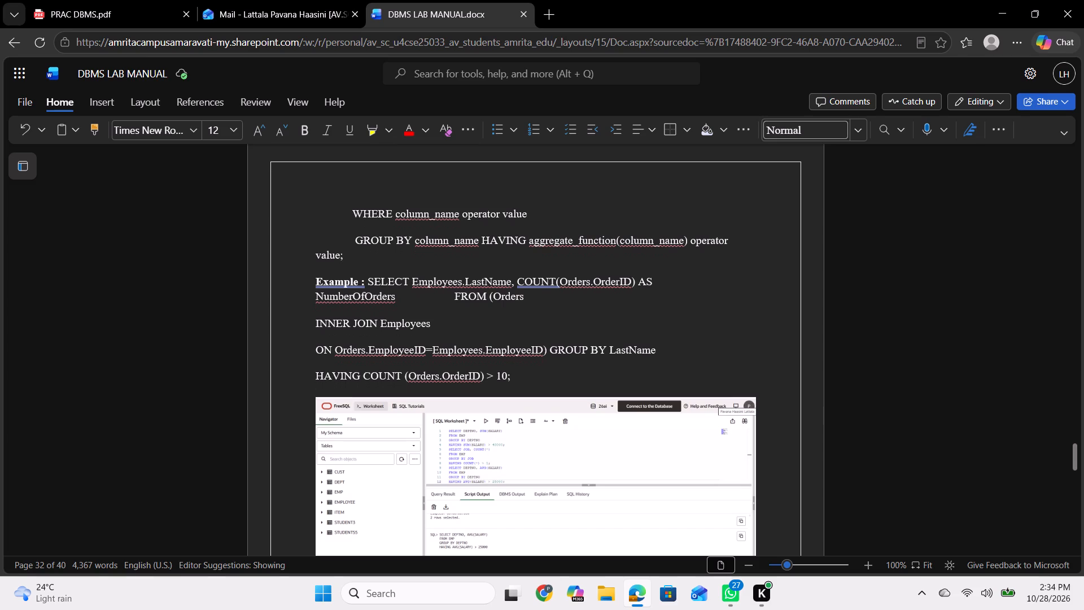
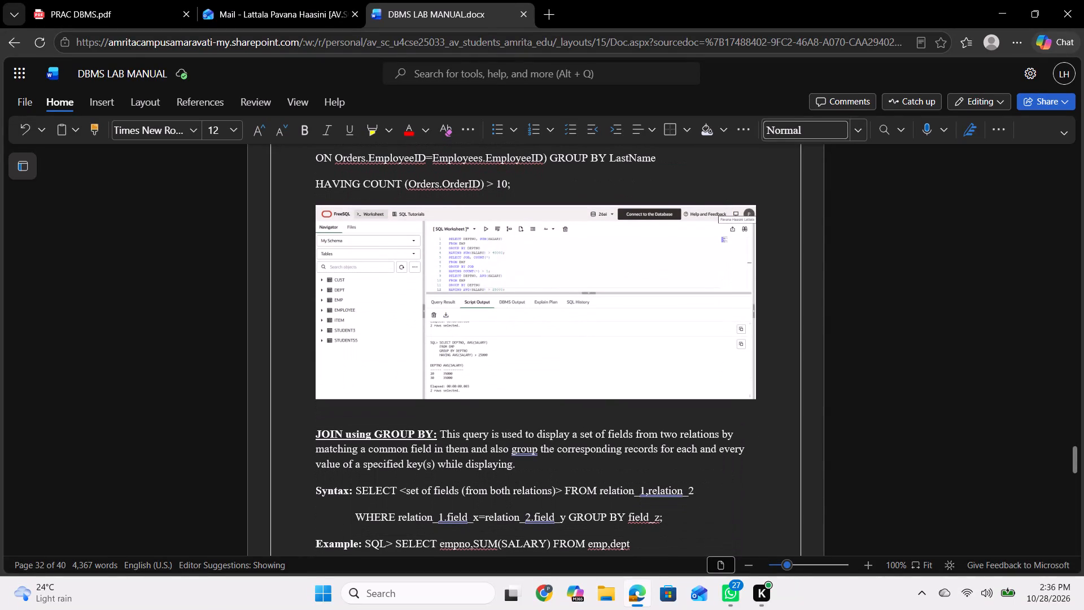
Check the JOIN using GROUP BY and JOIN using ORDER BY sections on pages 32 to 34 for unformatted labels.
scroll(500, 322, "down", 1)
scroll(583, 423, "down", 7)
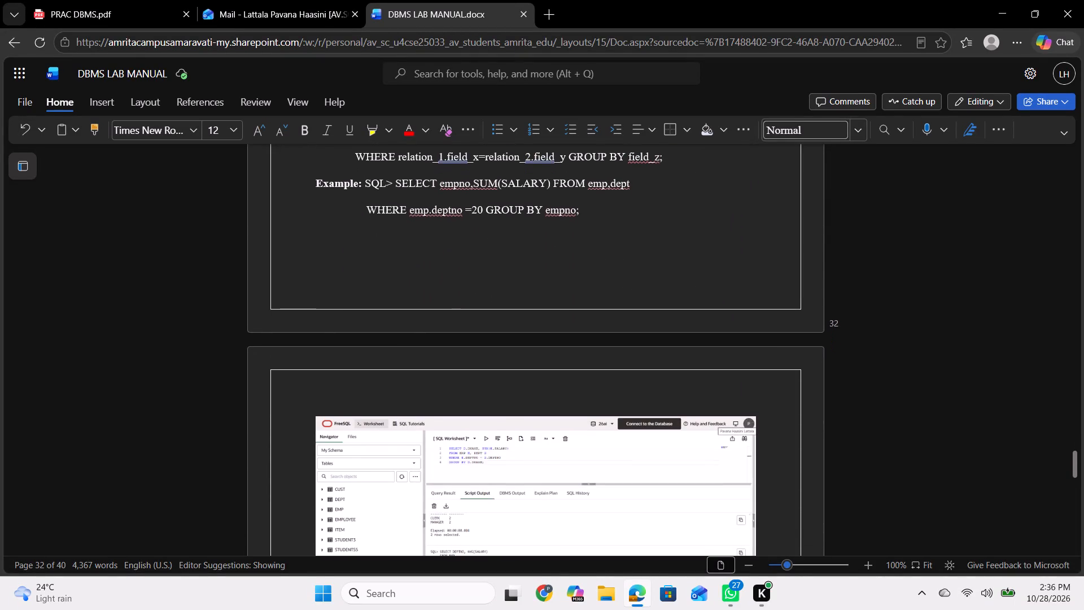
scroll(583, 423, "down", 9)
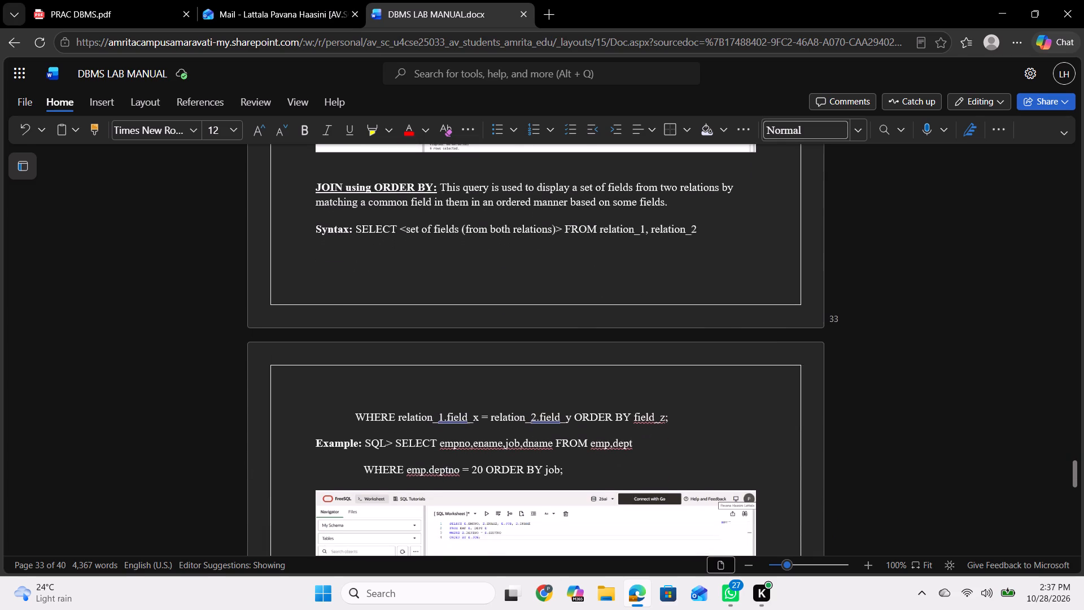
scroll(583, 423, "down", 10)
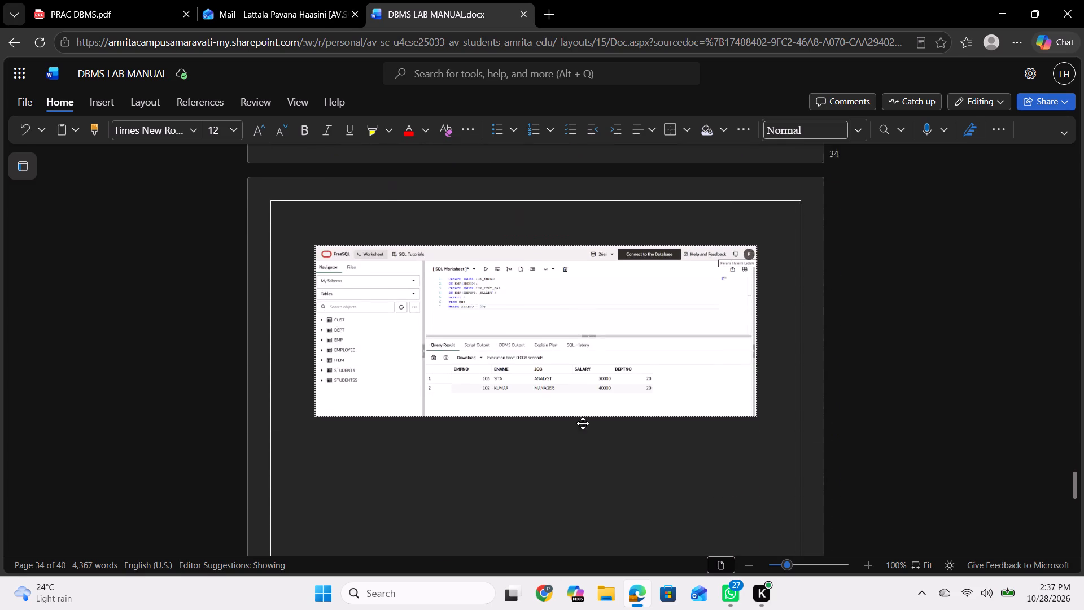
Check the subqueries experiment on pages 36 and 37, from its objective through Multiple queries and Correlated sub query, for unformatted headings.
scroll(583, 423, "down", 10)
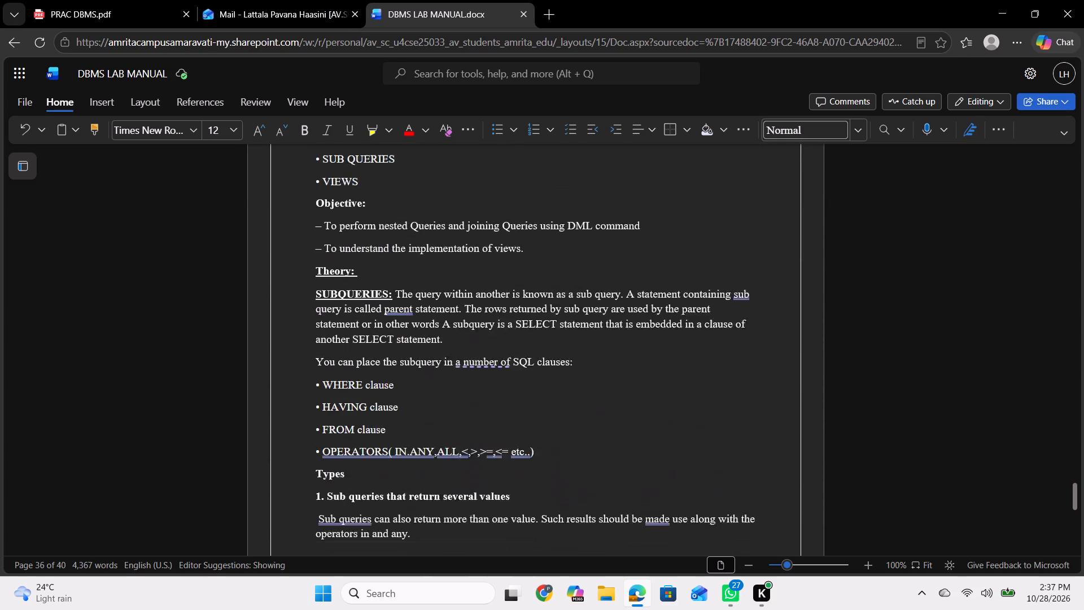
scroll(583, 423, "down", 2)
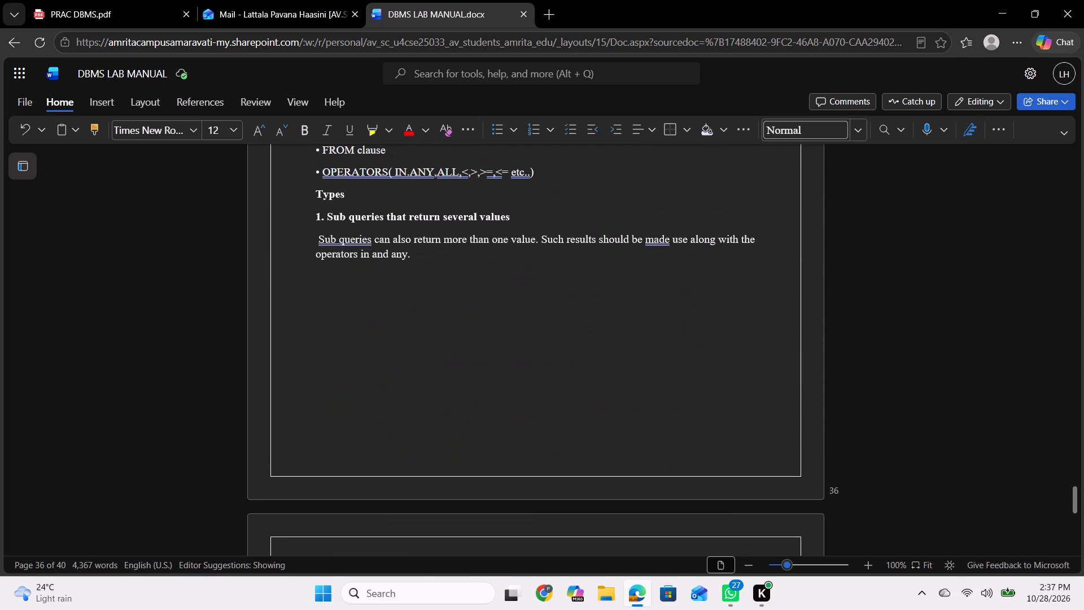
scroll(583, 423, "down", 1)
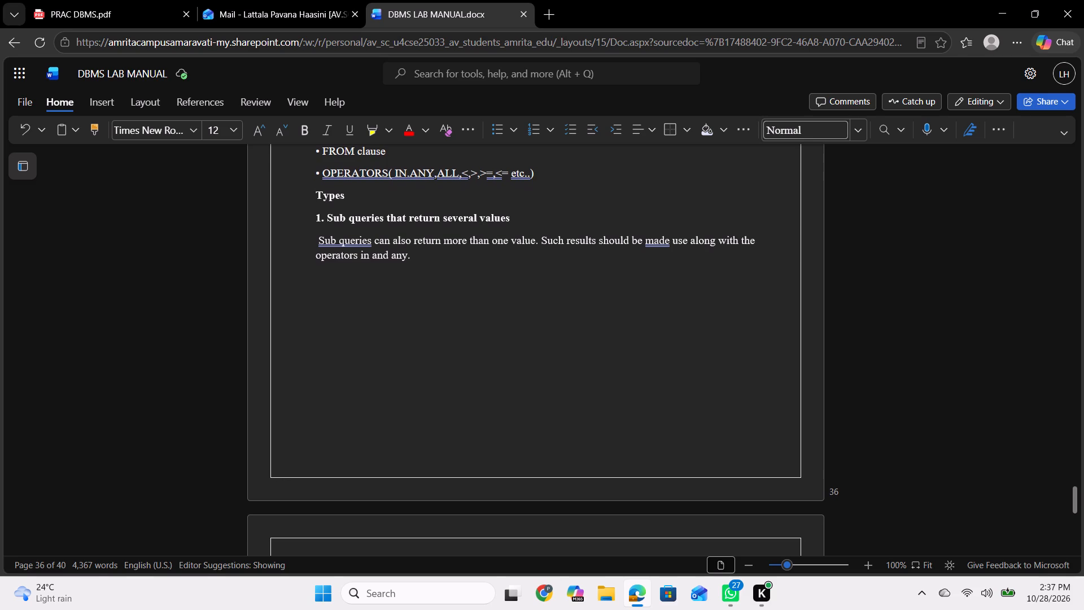
scroll(583, 423, "down", 7)
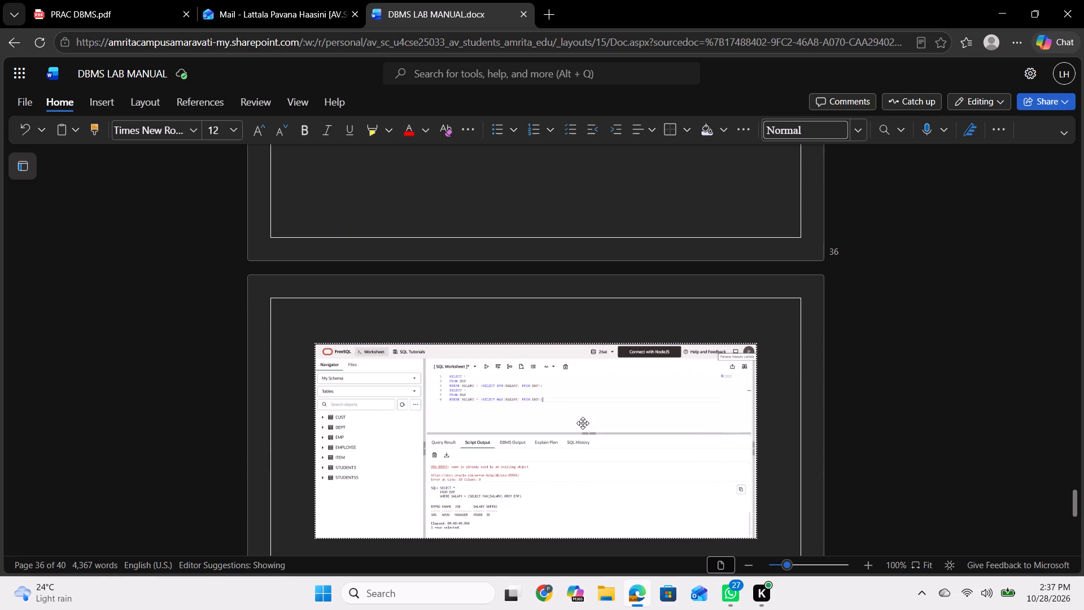
scroll(583, 423, "down", 4)
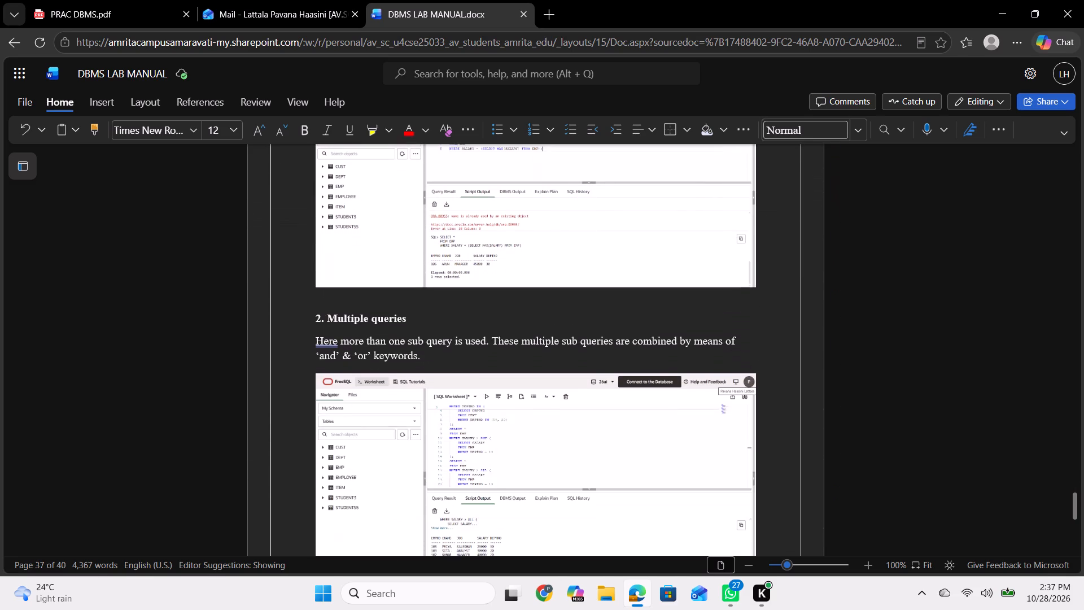
scroll(583, 423, "down", 3)
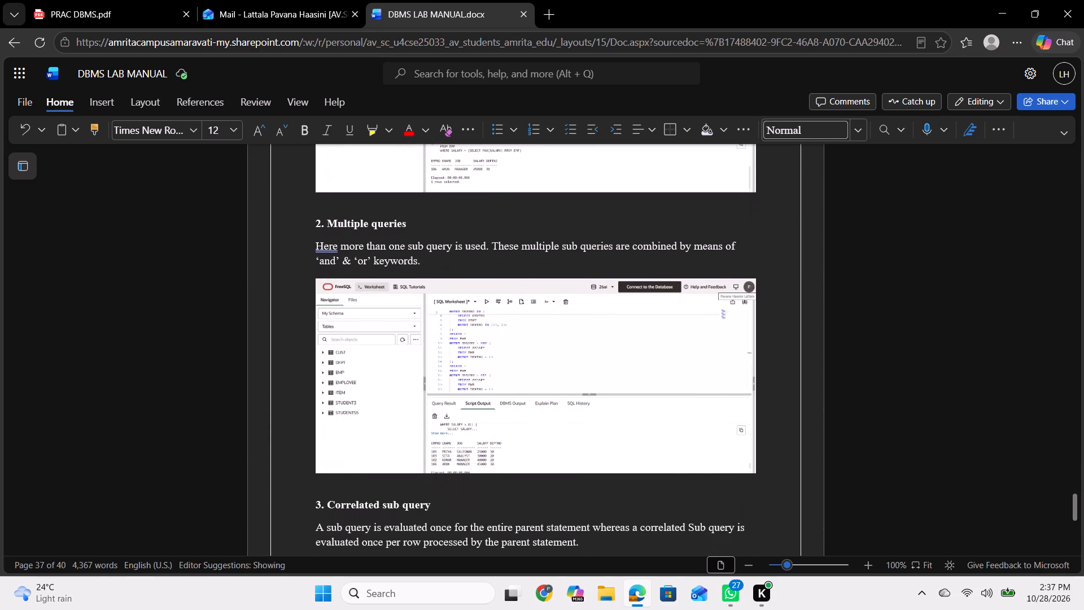
scroll(583, 423, "down", 6)
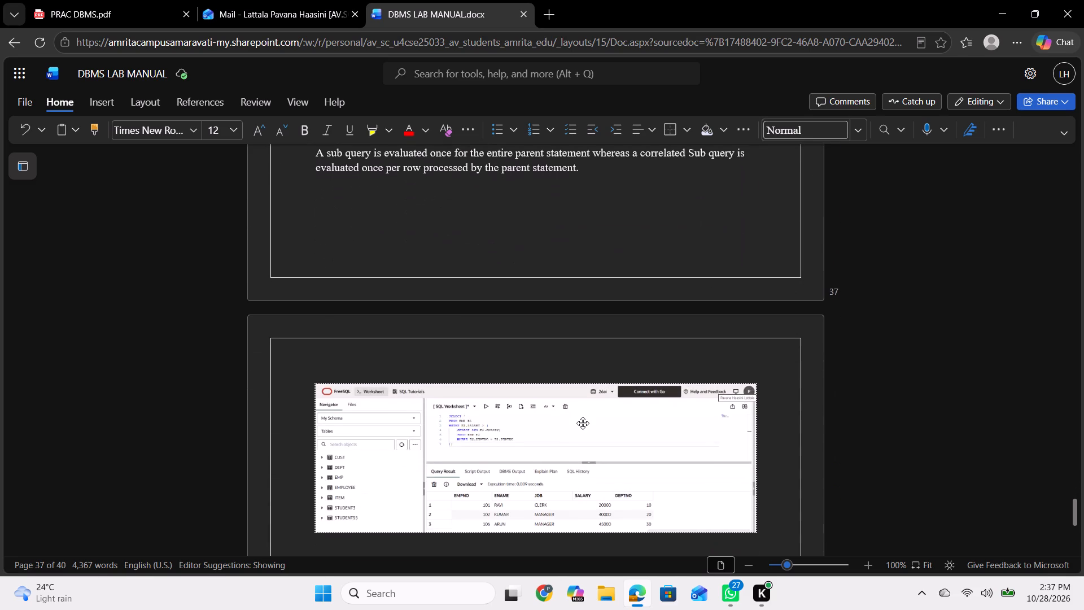
Review the label formatting of the view sections on pages 38 and 39, including updating and dropping a view, through the document's last page.
scroll(583, 423, "down", 5)
scroll(583, 423, "up", 6)
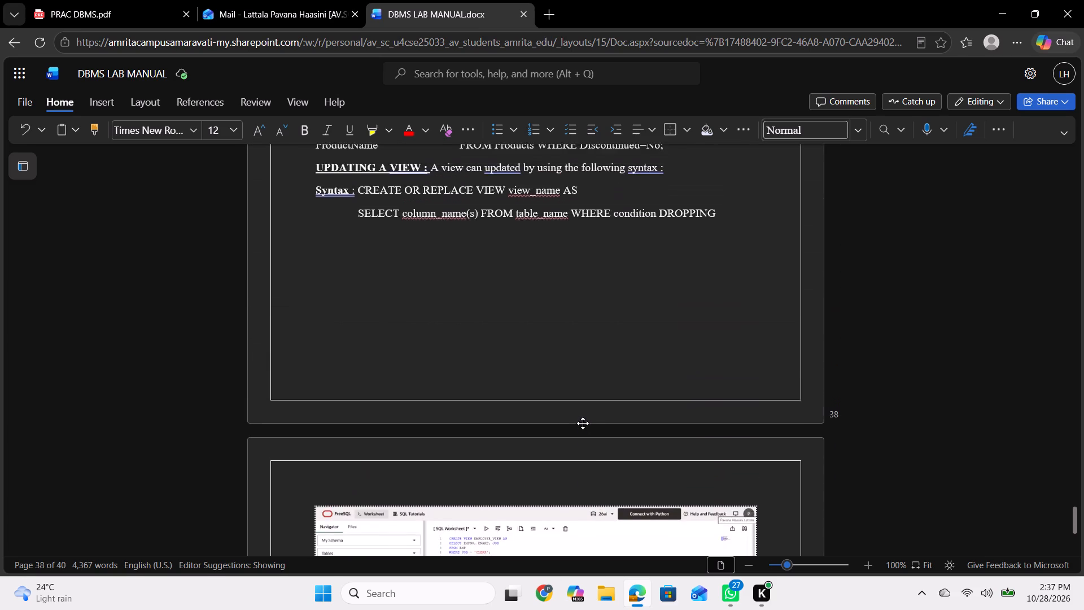
scroll(583, 423, "down", 1)
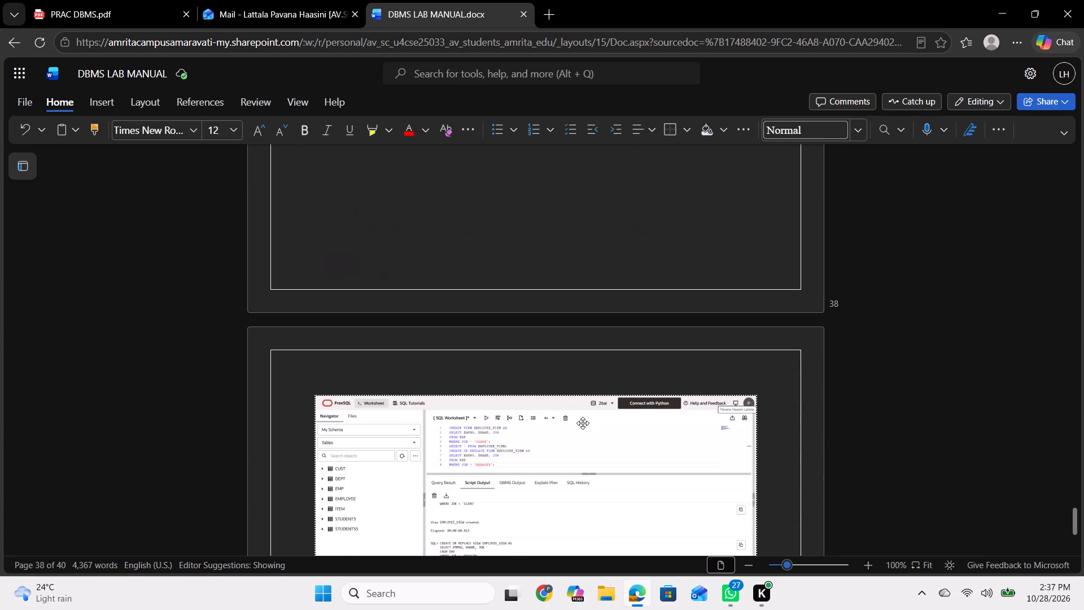
scroll(583, 423, "down", 6)
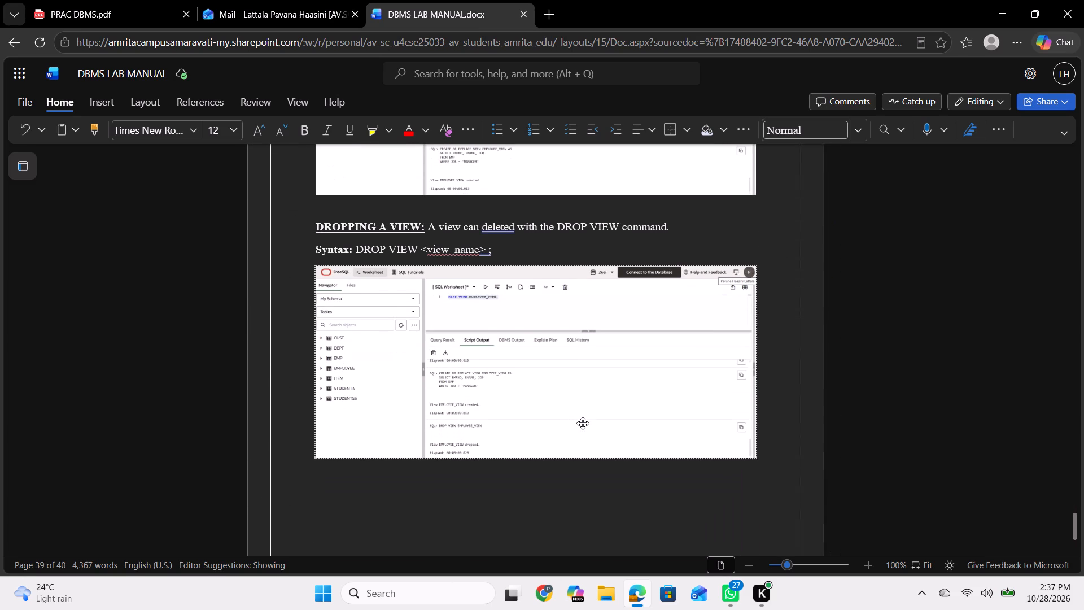
scroll(583, 423, "down", 6)
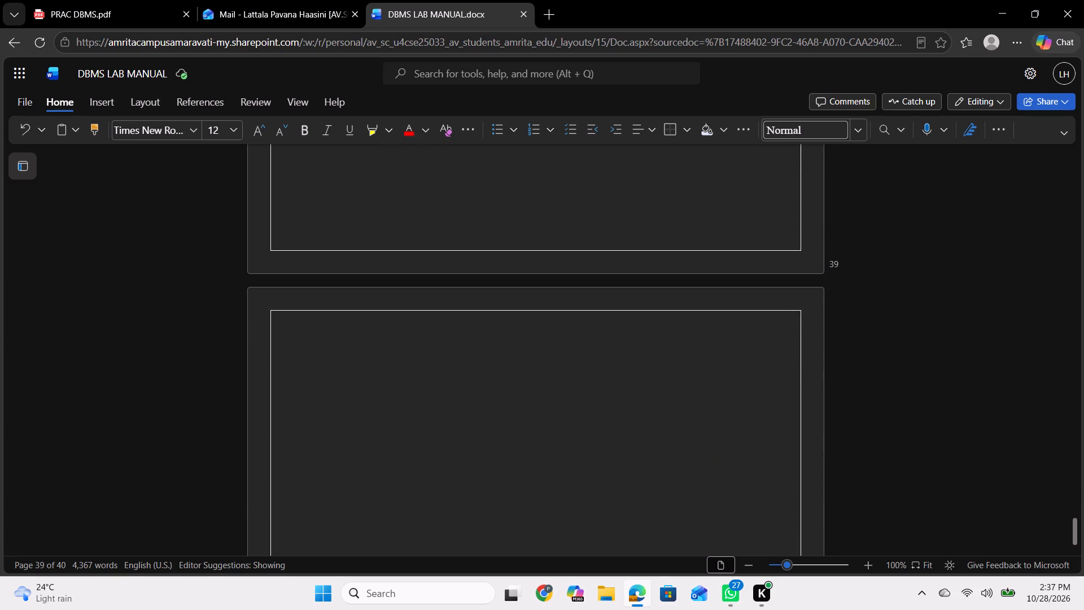
scroll(583, 423, "down", 5)
scroll(583, 423, "up", 5)
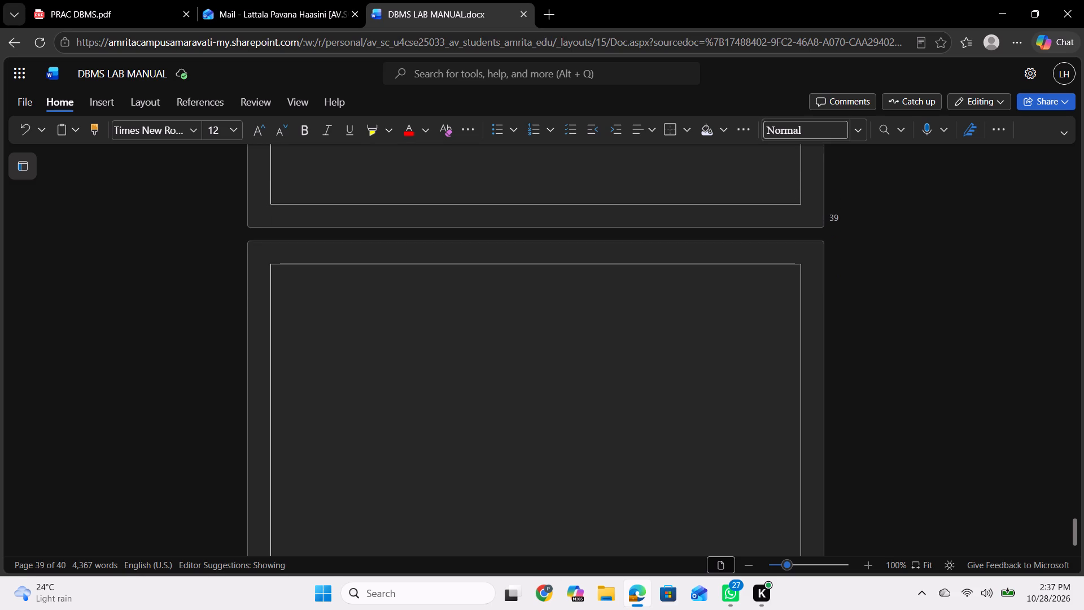
scroll(583, 423, "down", 6)
scroll(583, 423, "up", 5)
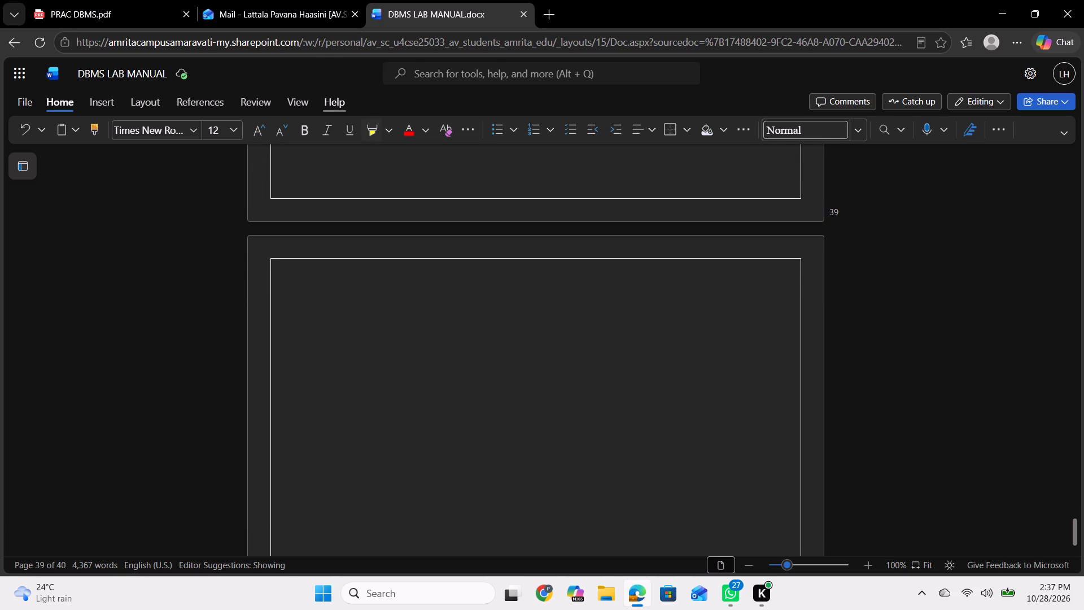
Close the open mail page in the browser.
left_click(352, 17)
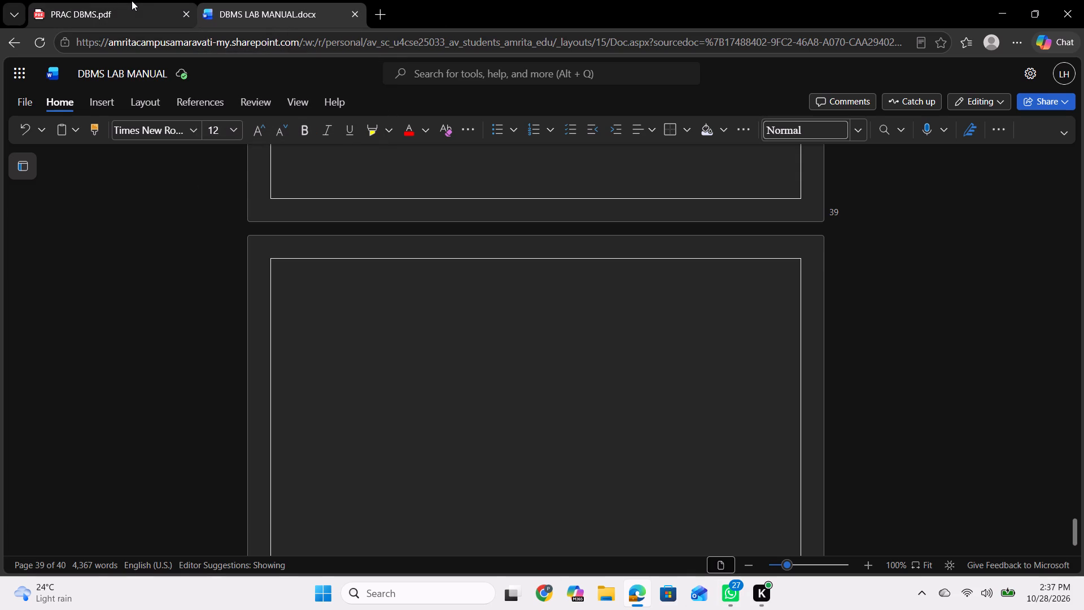
Copy the heading "Experiment No: 8" from PRAC DBMS.pdf and paste it on blank page 40 of the DBMS LAB MANUAL document.
left_click(132, 7)
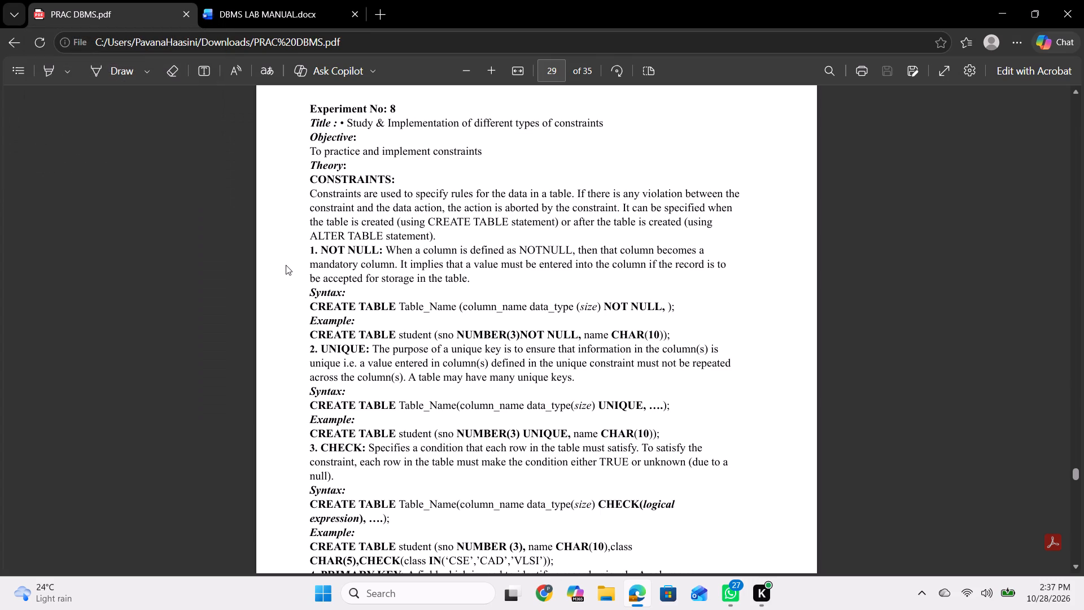
scroll(286, 265, "up", 1)
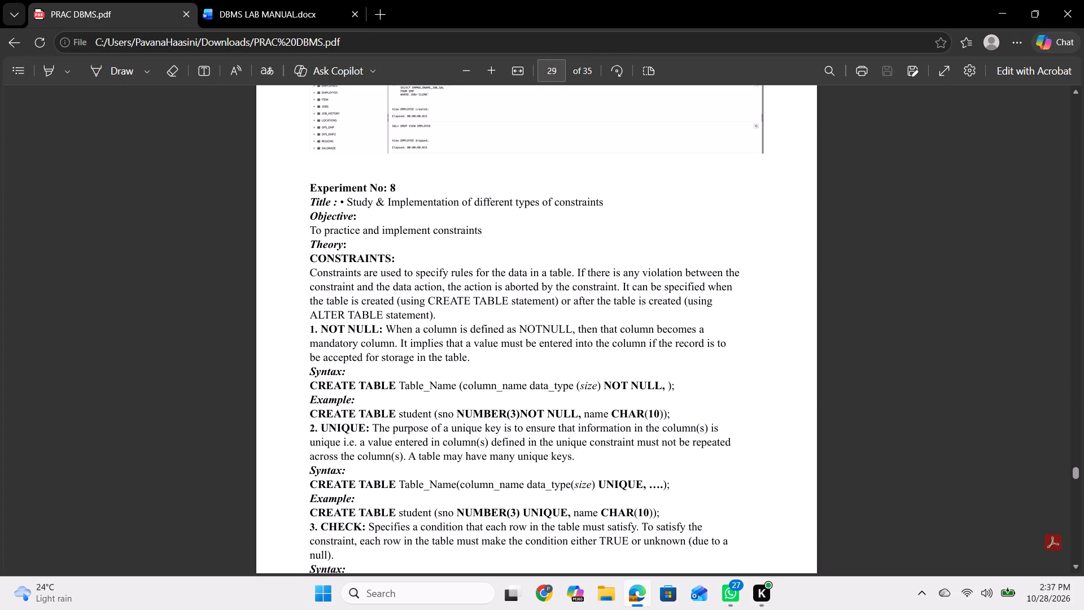
left_click_drag(307, 189, 405, 171)
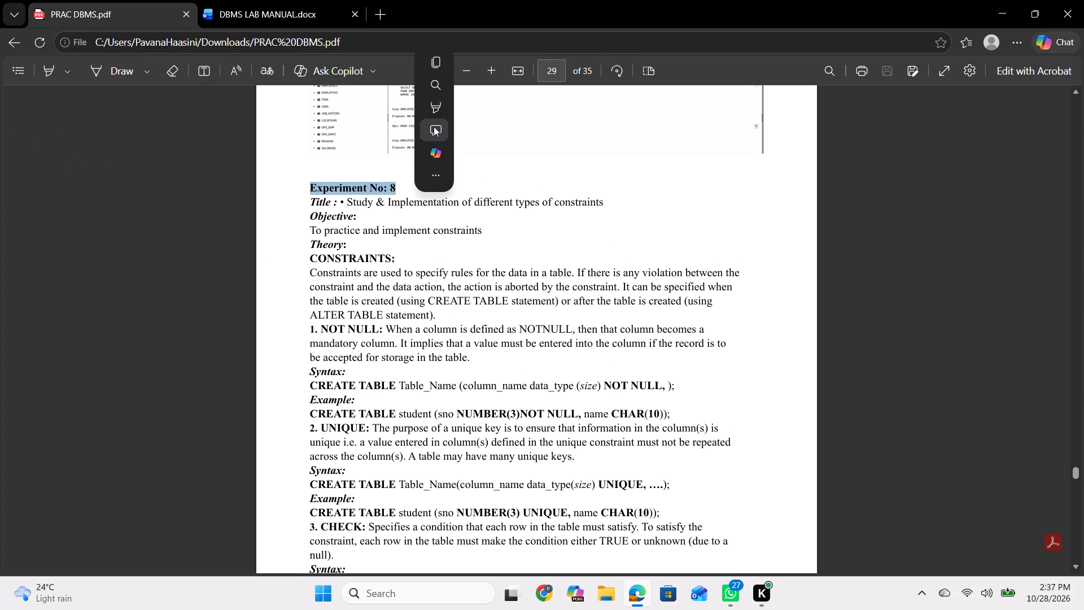
left_click(443, 56)
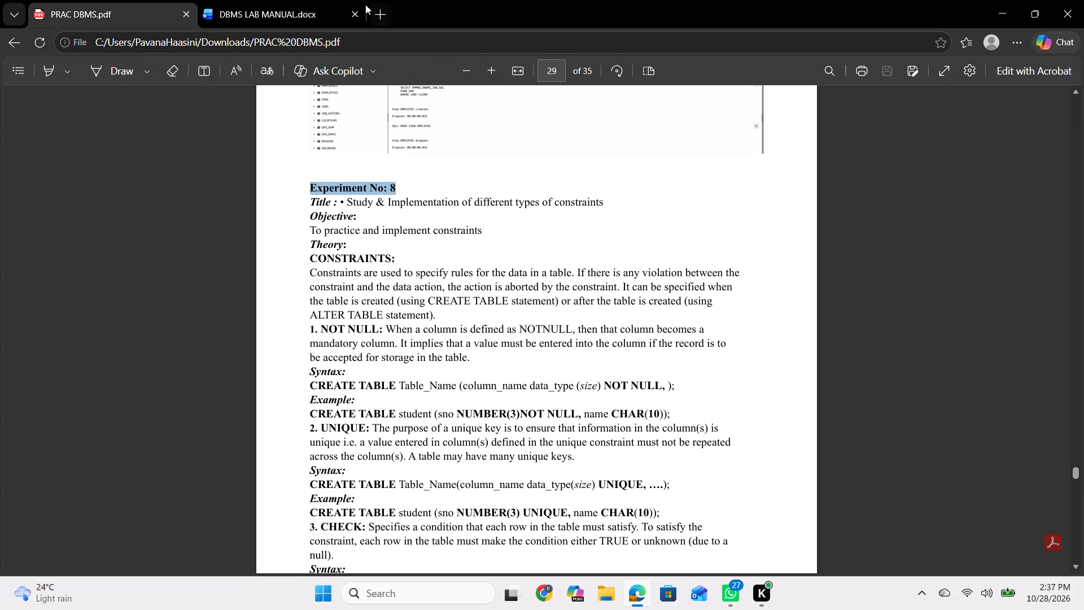
left_click(299, 6)
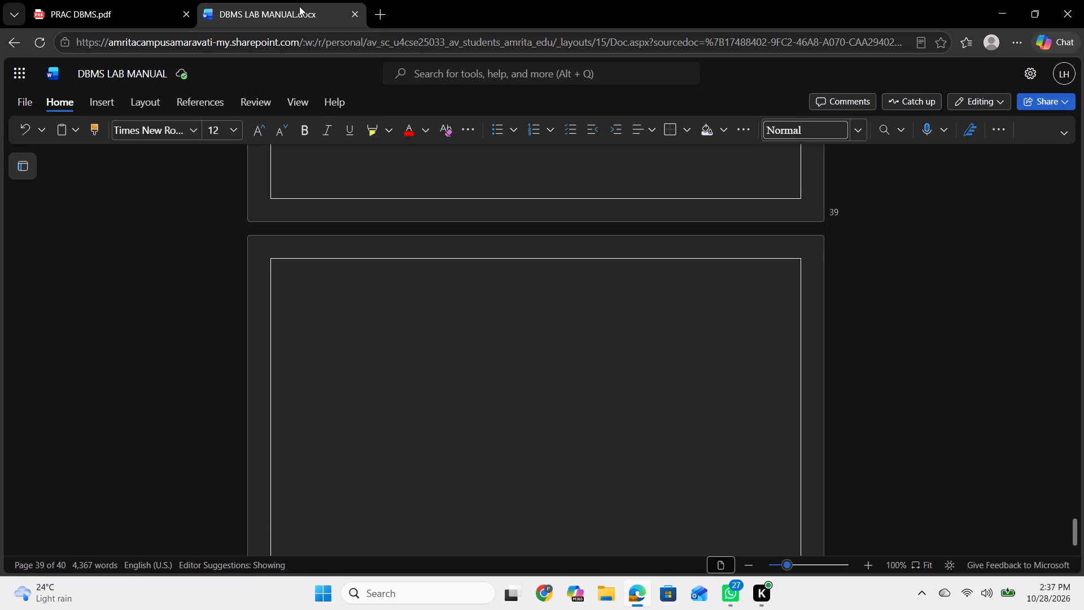
left_click(442, 268)
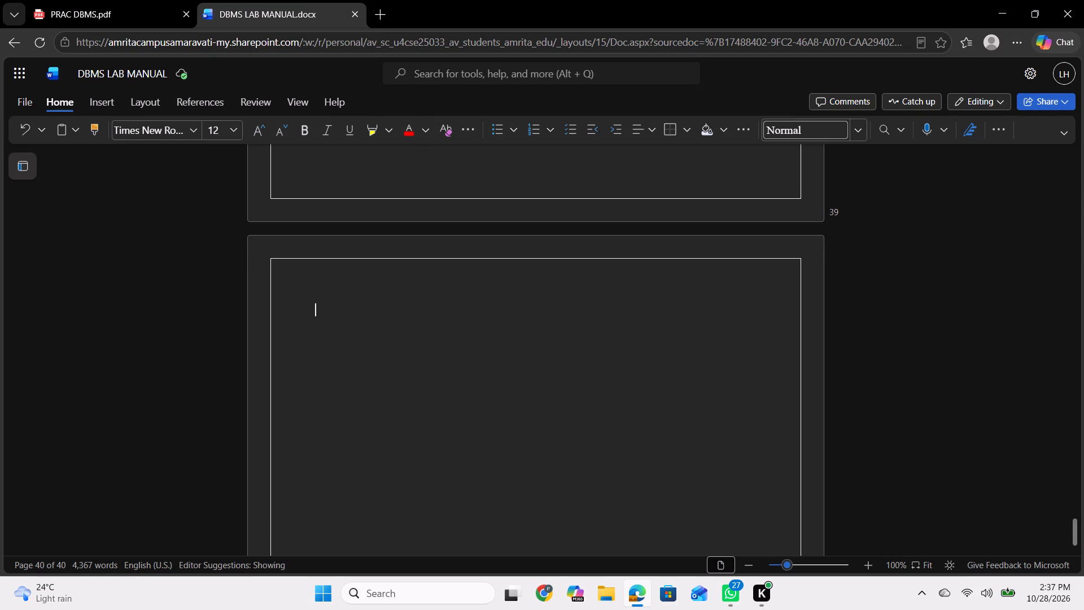
right_click(442, 268)
left_click(477, 351)
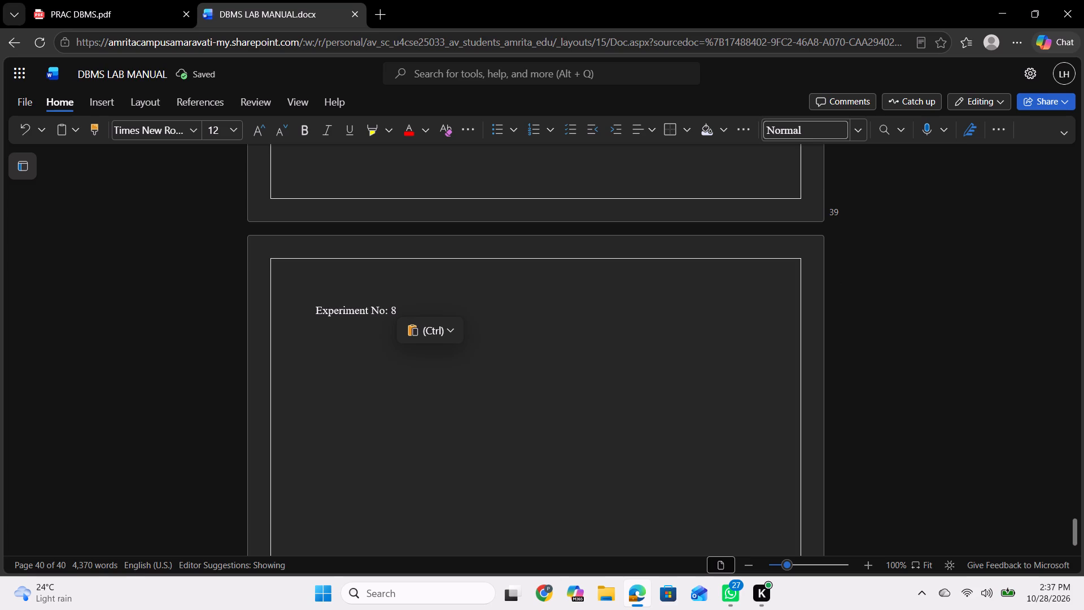
Format the Experiment No: 8 heading as underlined, bold, size 14, centred and upper case.
left_click_drag(403, 306, 302, 308)
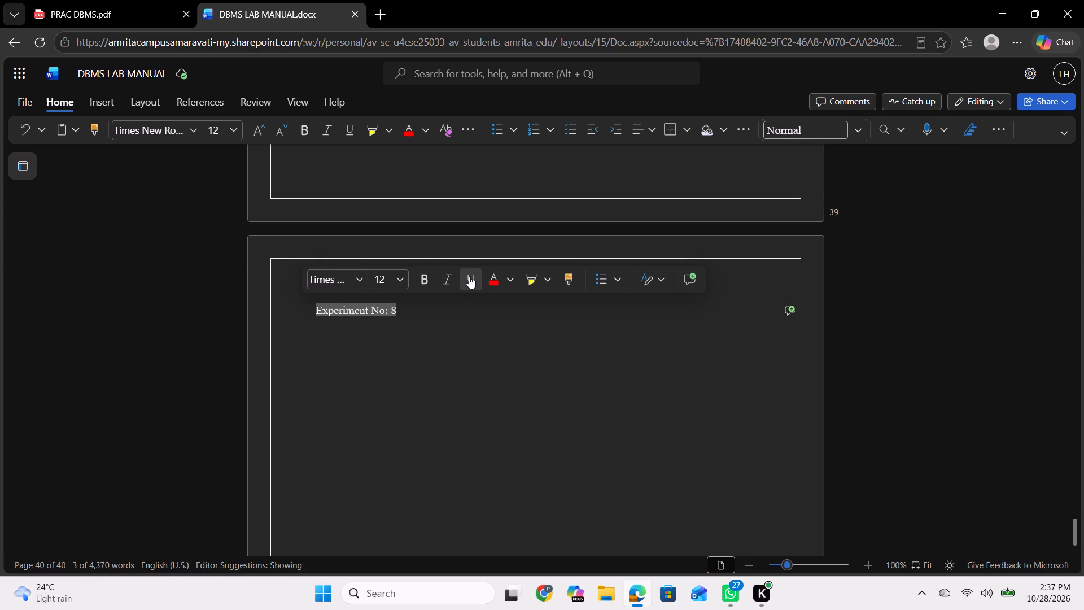
left_click(469, 276)
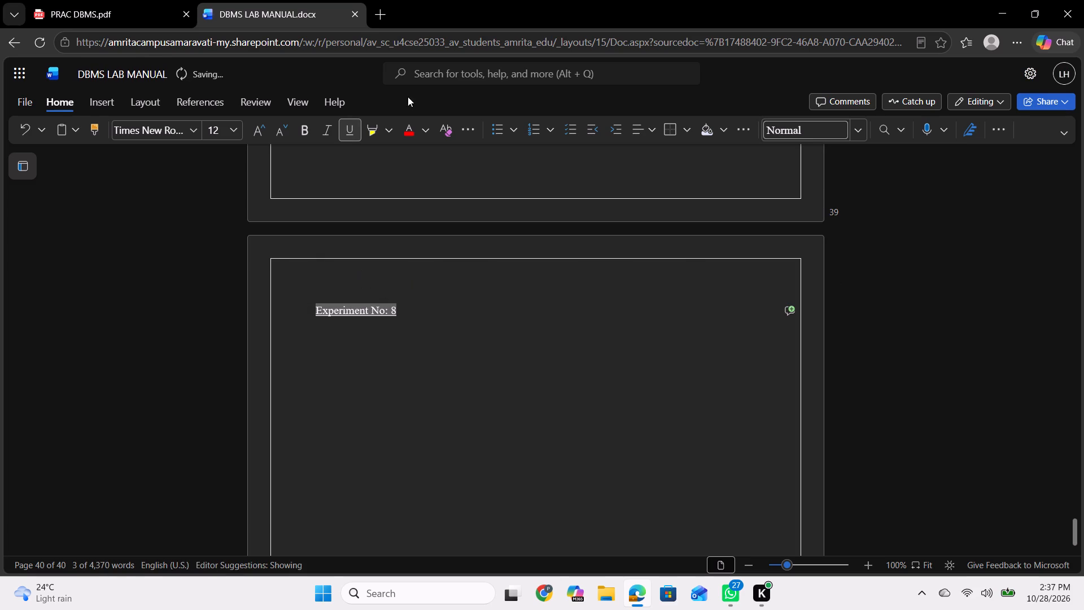
left_click(231, 125)
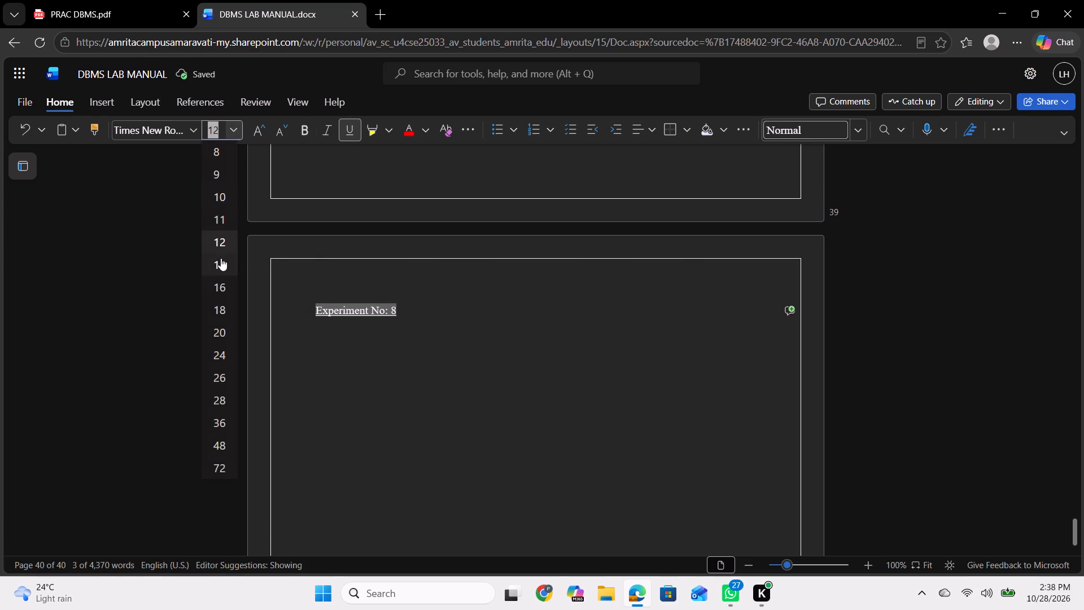
left_click(221, 257)
left_click(304, 123)
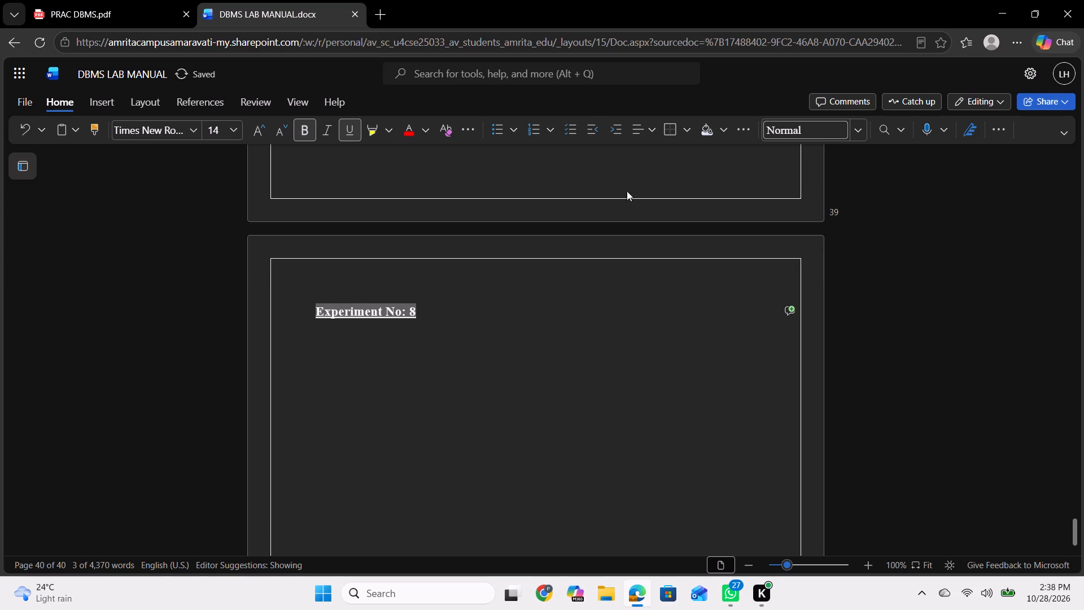
left_click(648, 136)
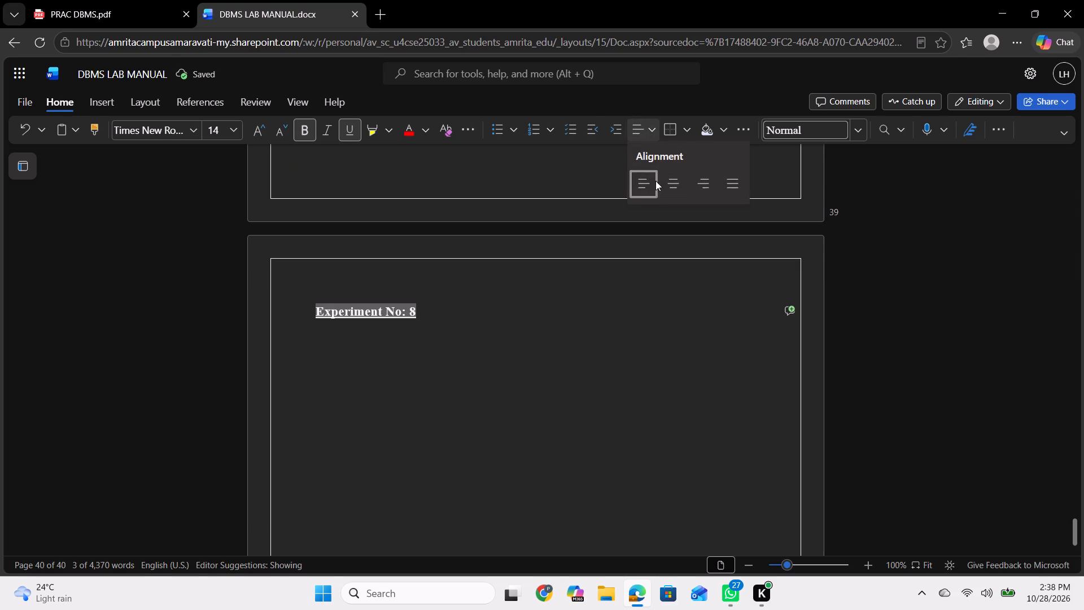
left_click(665, 181)
left_click(495, 72)
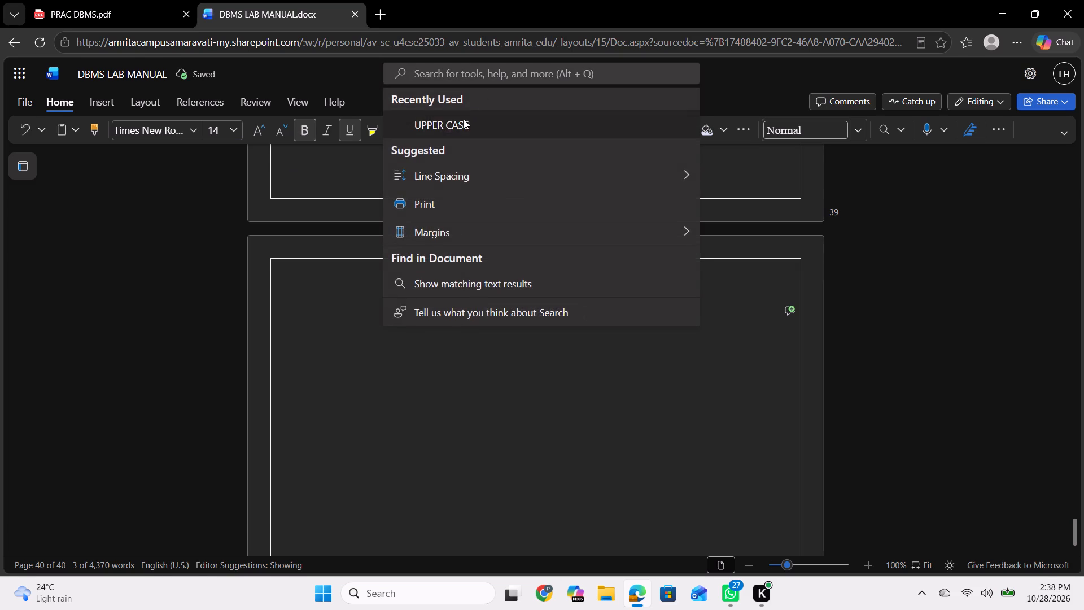
left_click(461, 124)
left_click(425, 385)
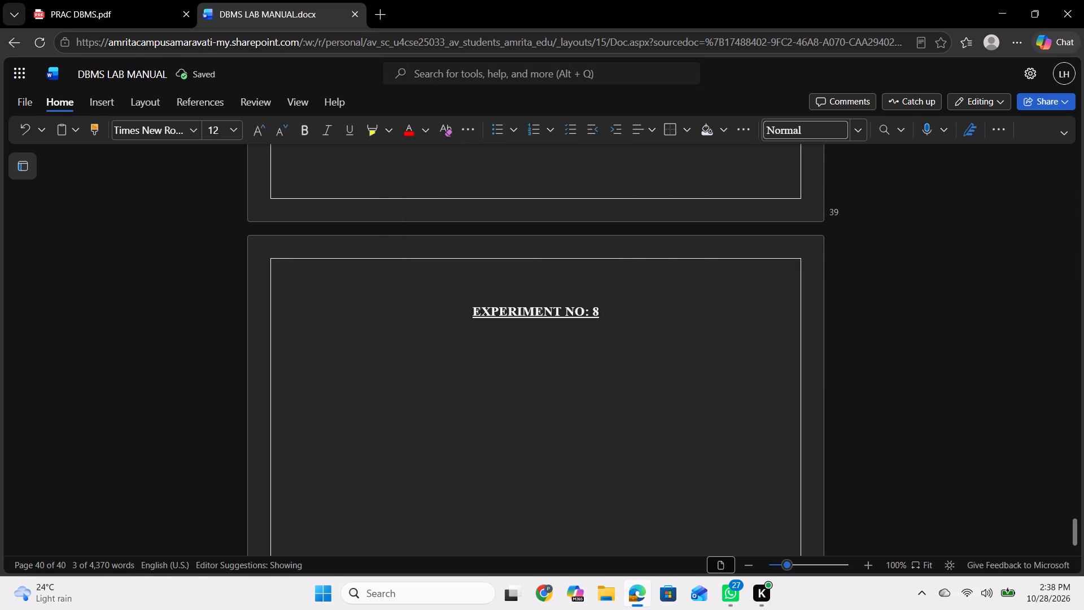
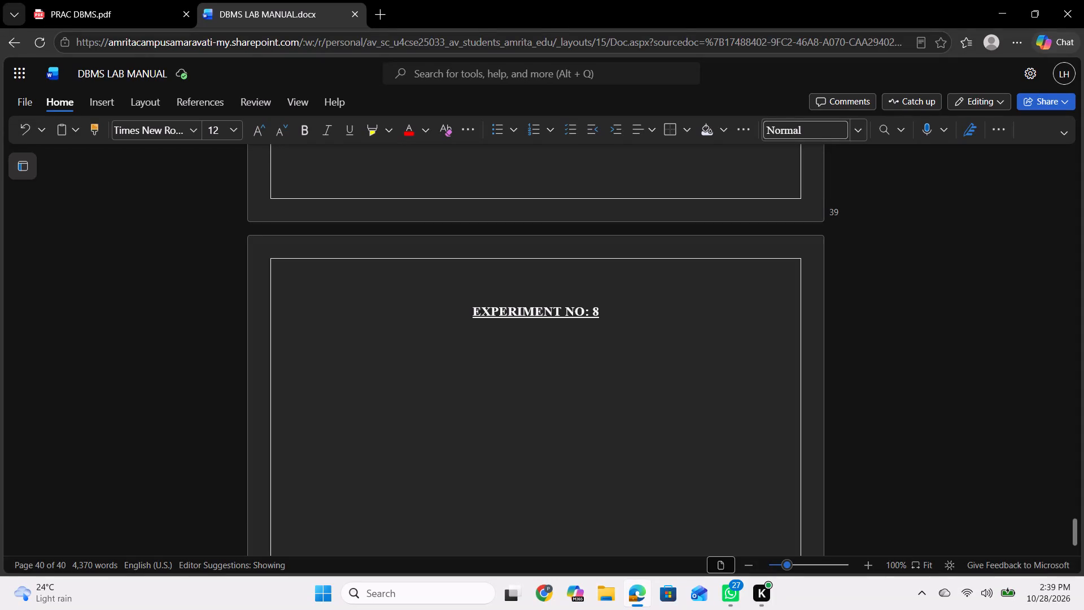
Copy Experiment 8's text from the Title line through "ALTER TABLE statement)." in PRAC DBMS.pdf and paste it under the manual's EXPERIMENT NO: 8 heading.
left_click(123, 10)
left_click(378, 253)
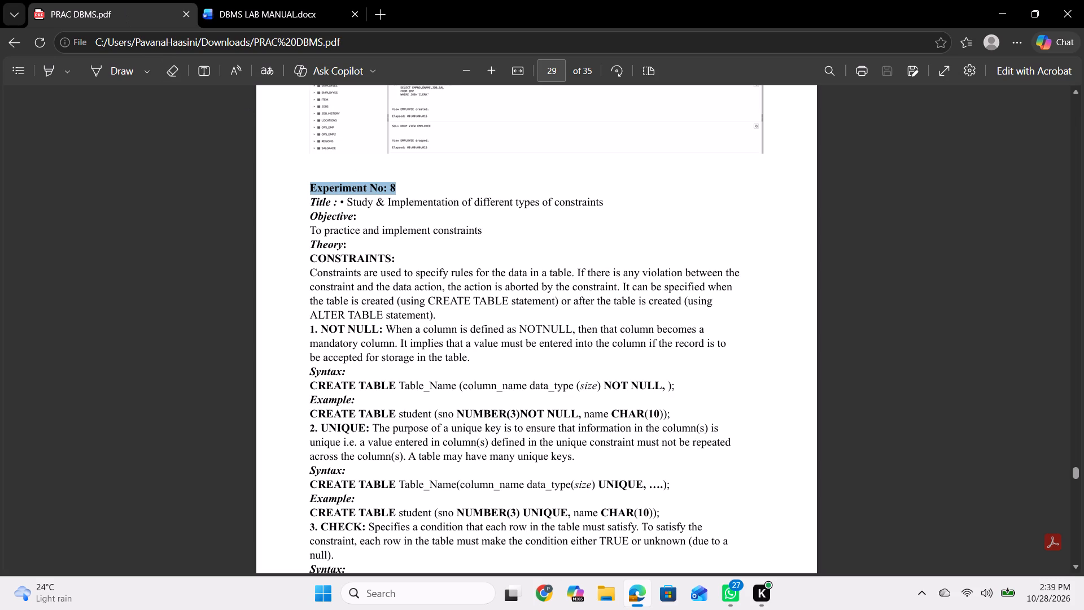
left_click_drag(310, 203, 404, 305)
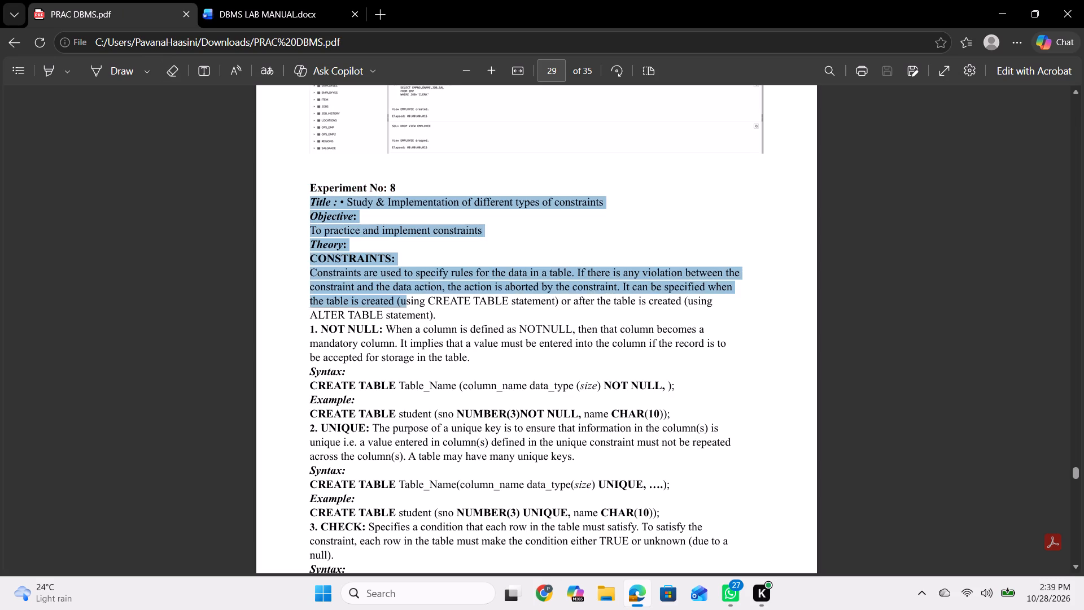
left_click_drag(404, 305, 442, 317)
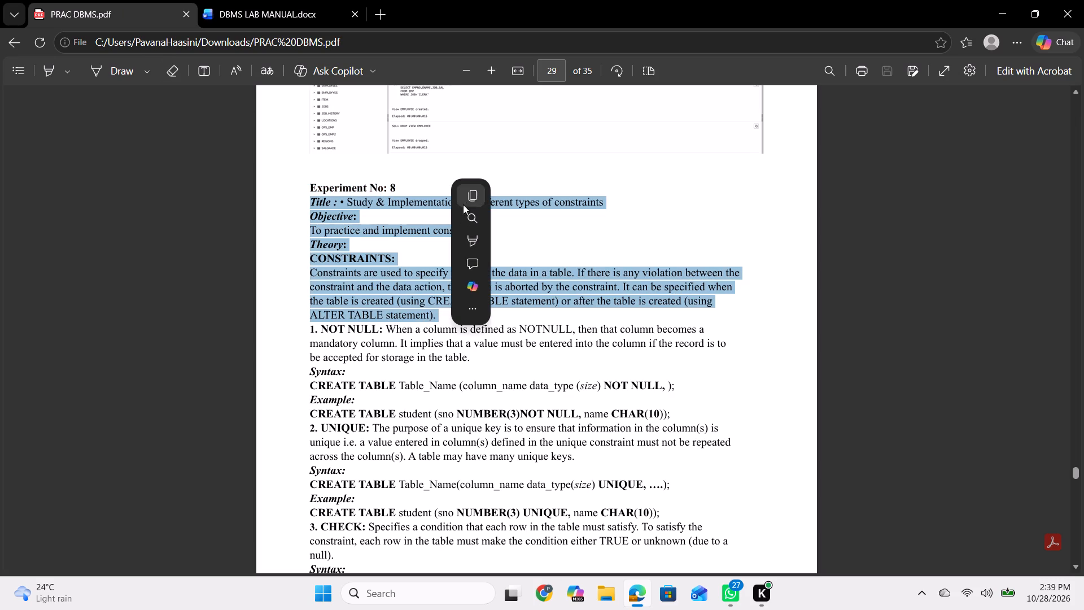
left_click(470, 202)
left_click(278, 0)
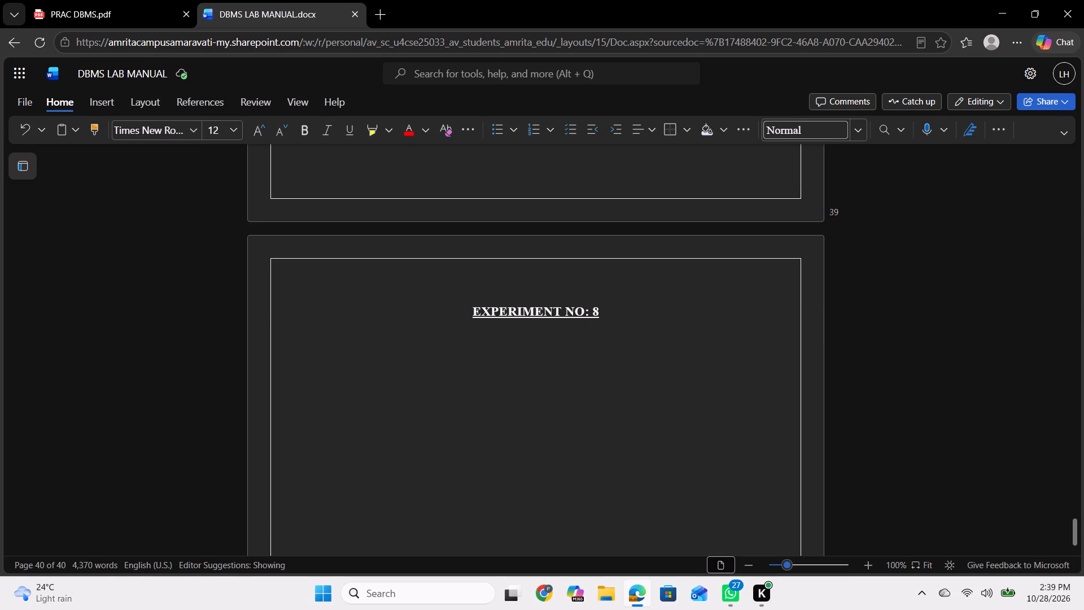
key("BackSpace")
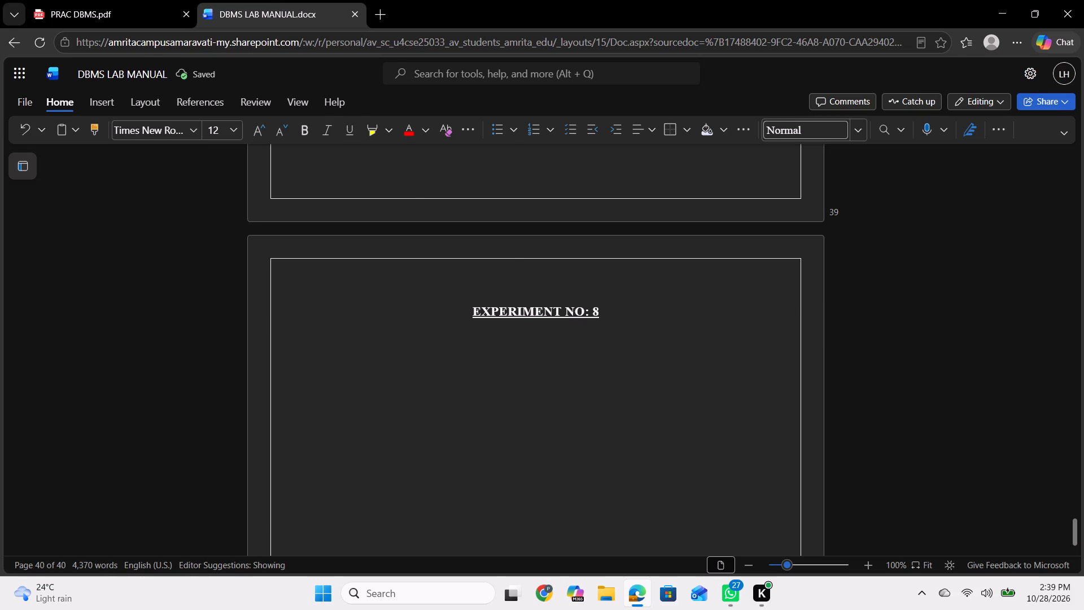
right_click(317, 335)
left_click(356, 134)
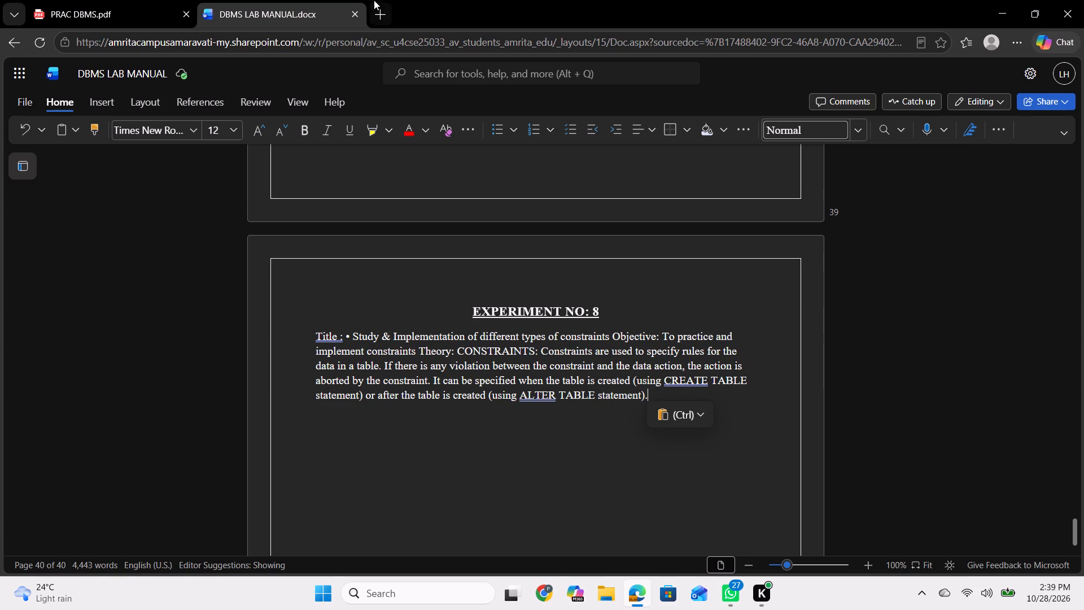
Format "Title : • Study & Implementation of different types of constraints" in the pasted text as size 14 and bold.
left_click(84, 0)
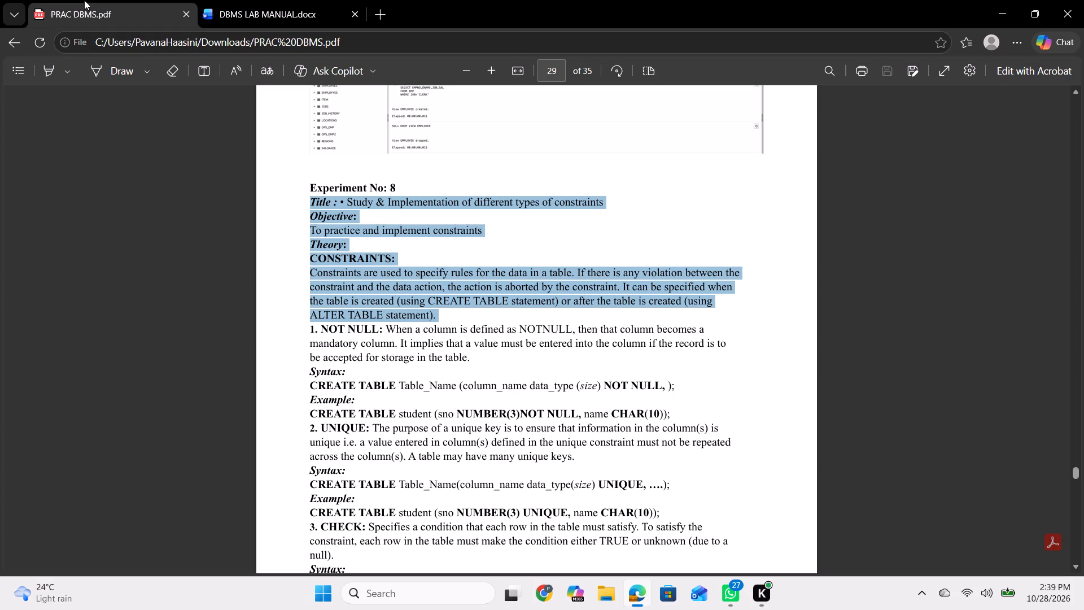
left_click(247, 1)
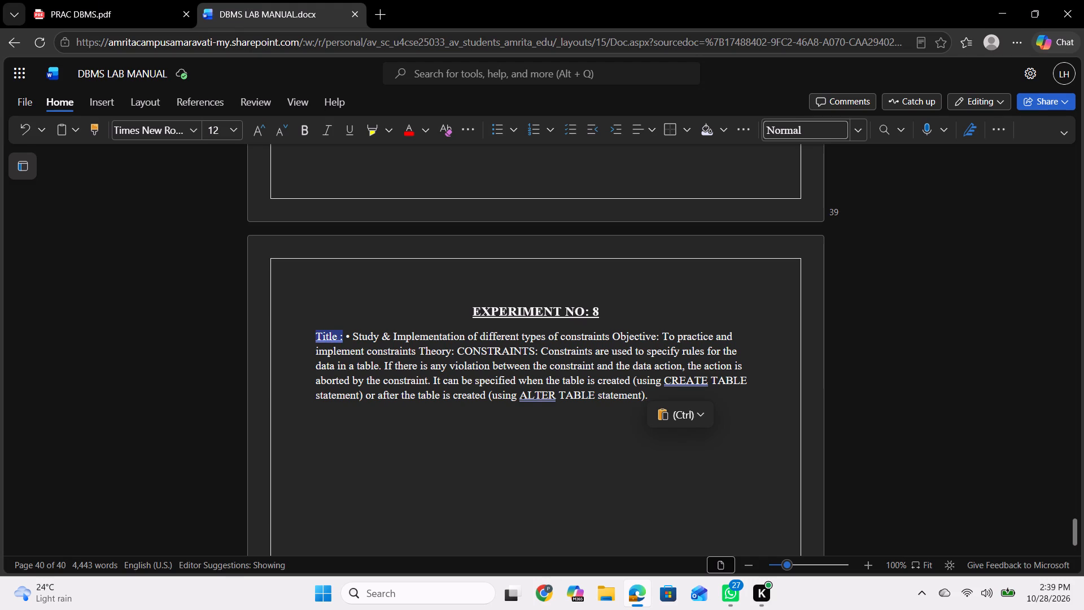
left_click_drag(316, 333, 579, 335)
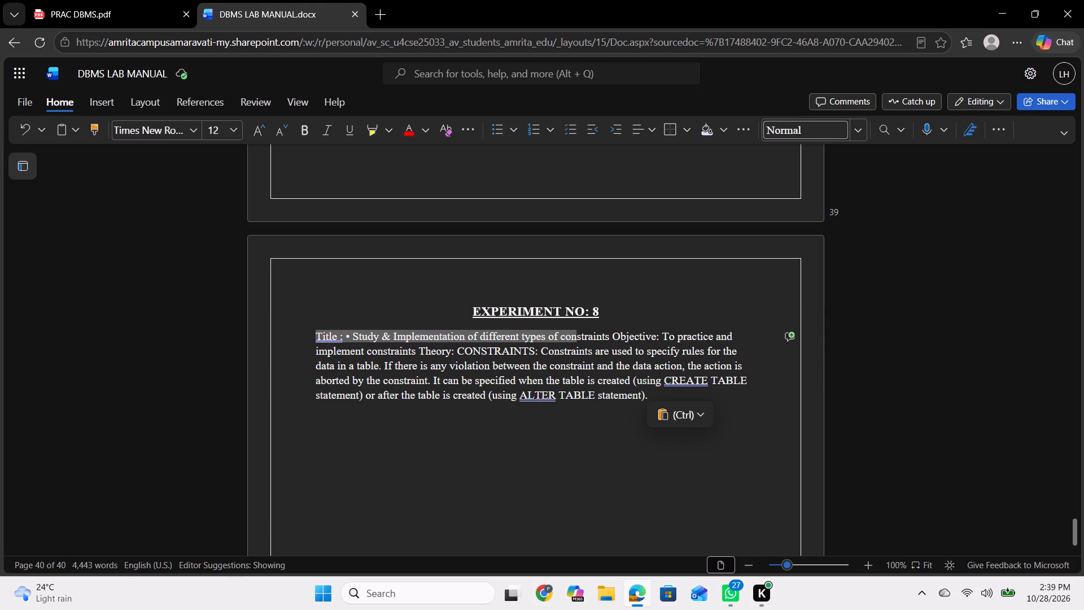
left_click_drag(579, 335, 601, 333)
left_click_drag(601, 333, 615, 333)
left_click_drag(615, 333, 615, 334)
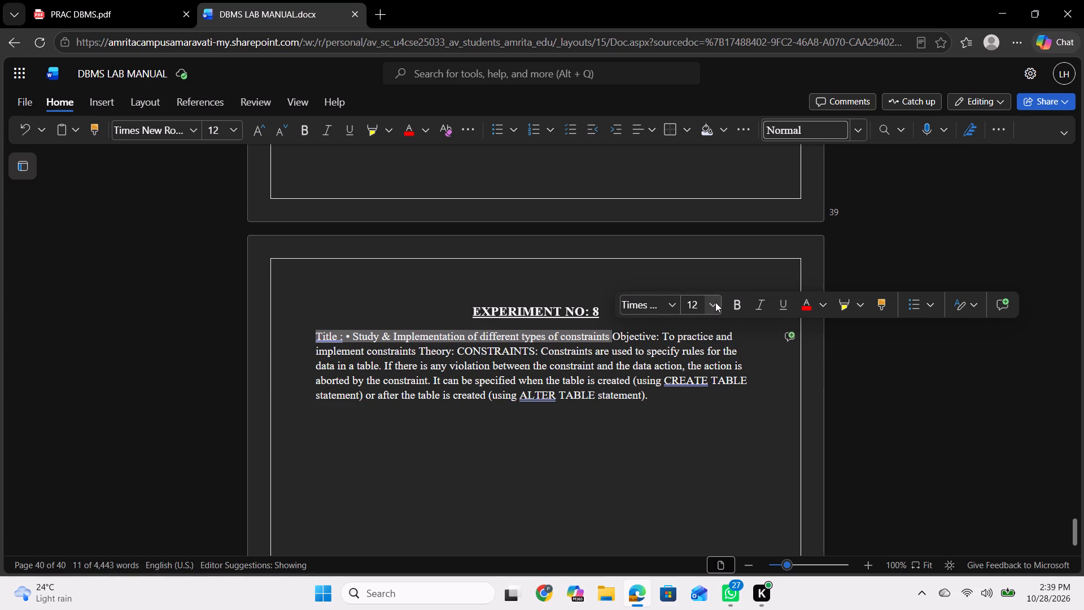
left_click(715, 302)
left_click(730, 351)
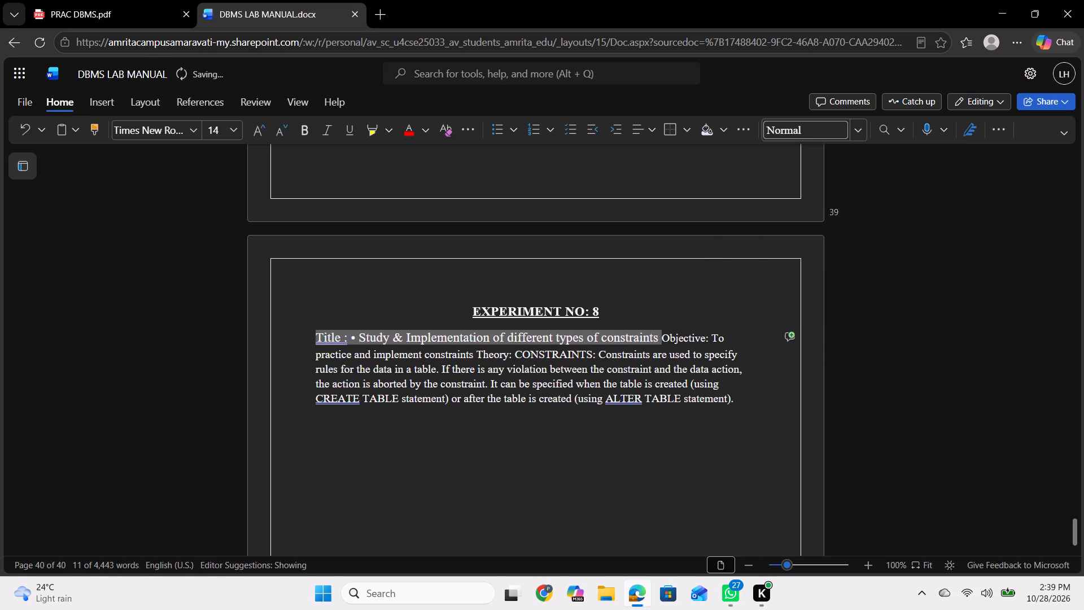
left_click(300, 121)
left_click(449, 447)
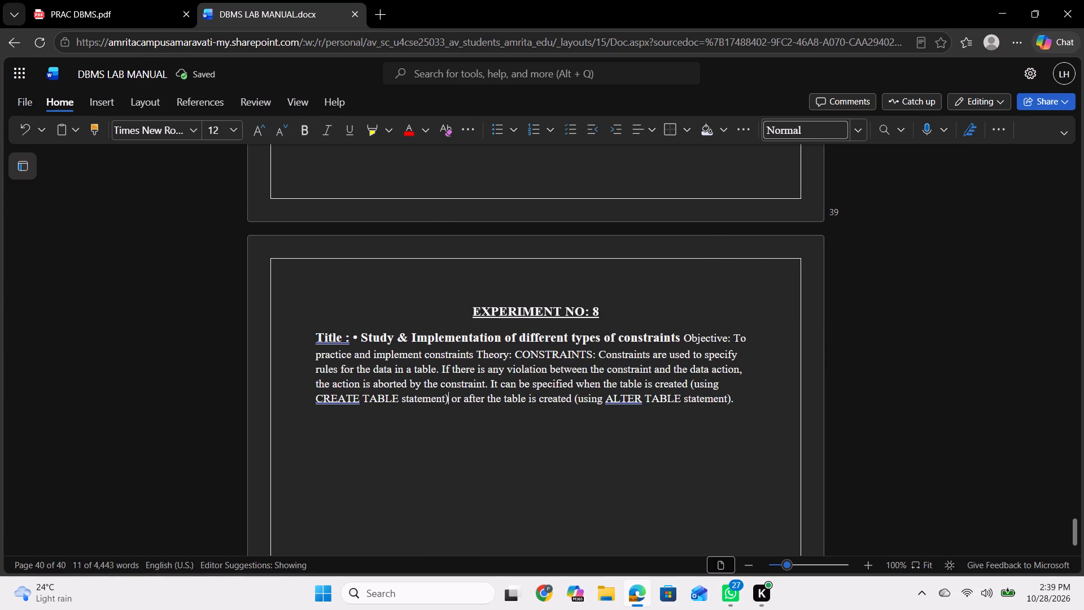
Remove the bullet from the Title line, end it with a full stop, and start the Objective text in a new paragraph.
left_click(357, 334)
key("BackSpace")
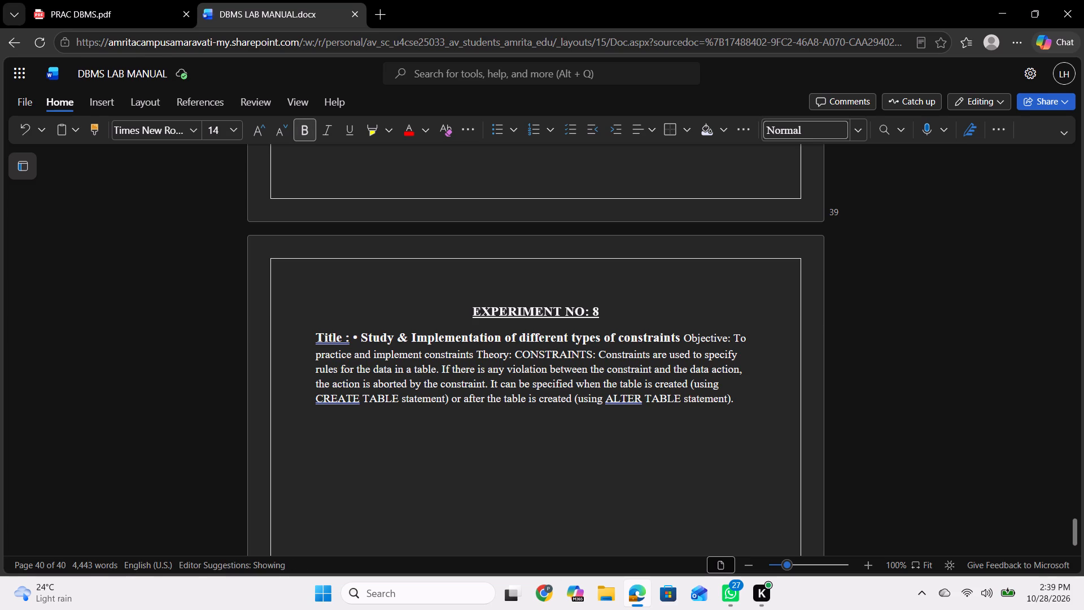
left_click(678, 337)
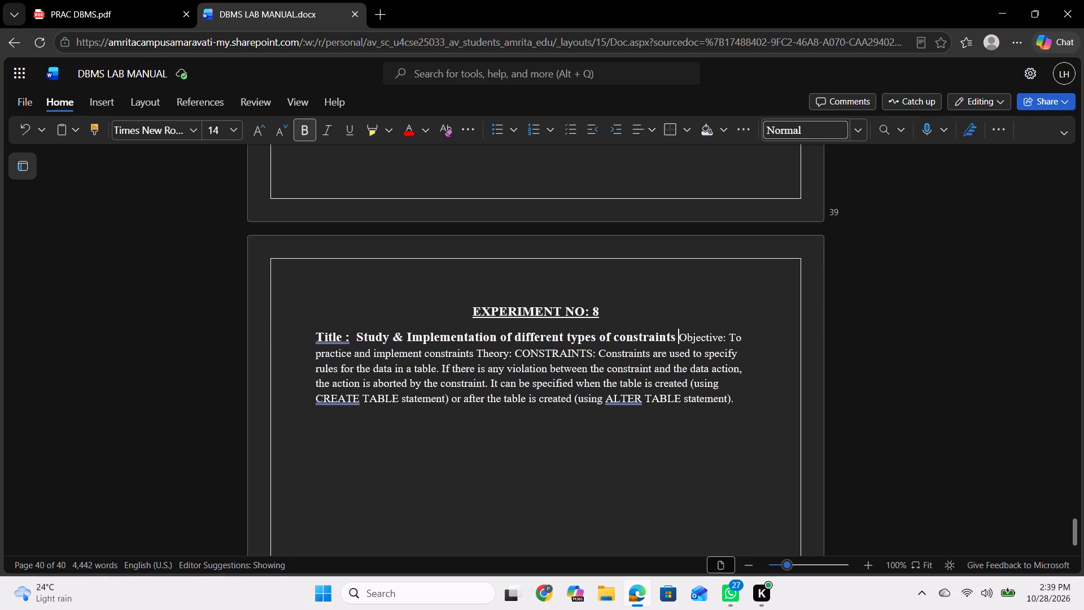
key("Left")
key("period")
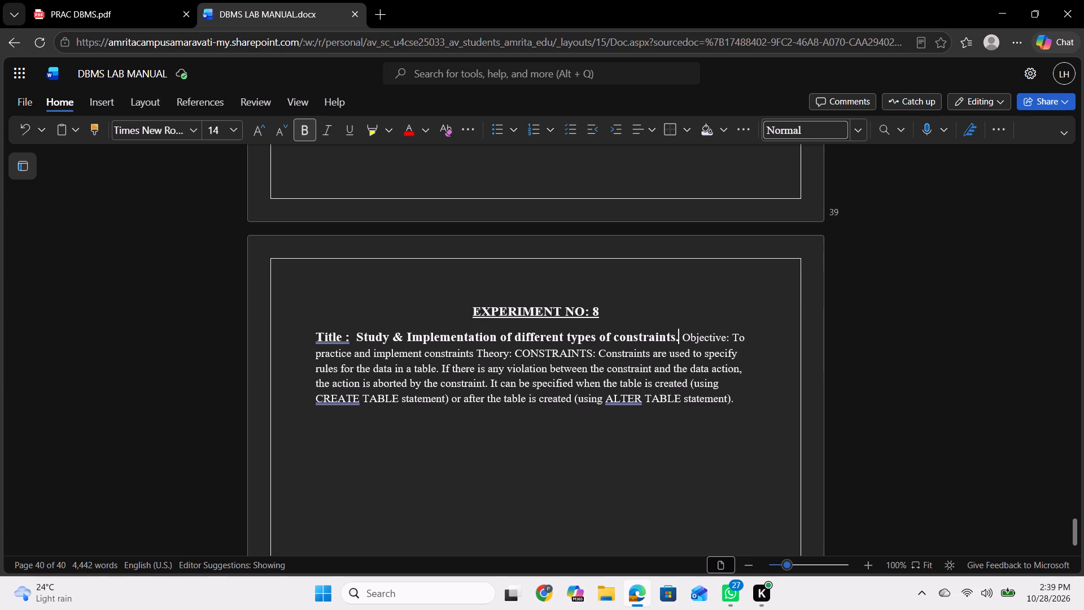
key("Right")
key("Return")
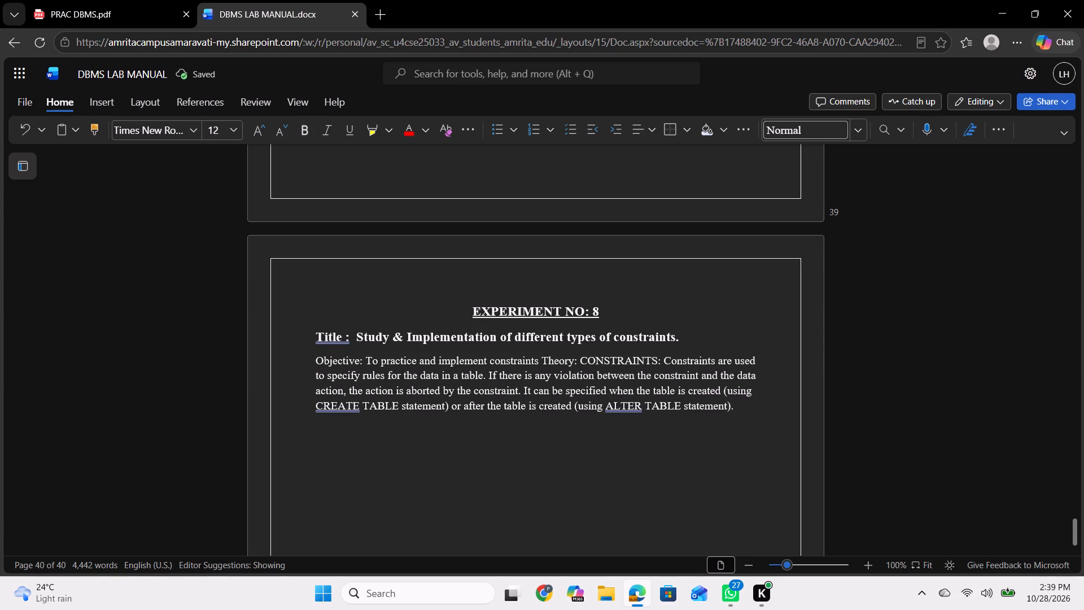
Make the "Objective:" label bold.
left_click_drag(314, 361, 372, 363)
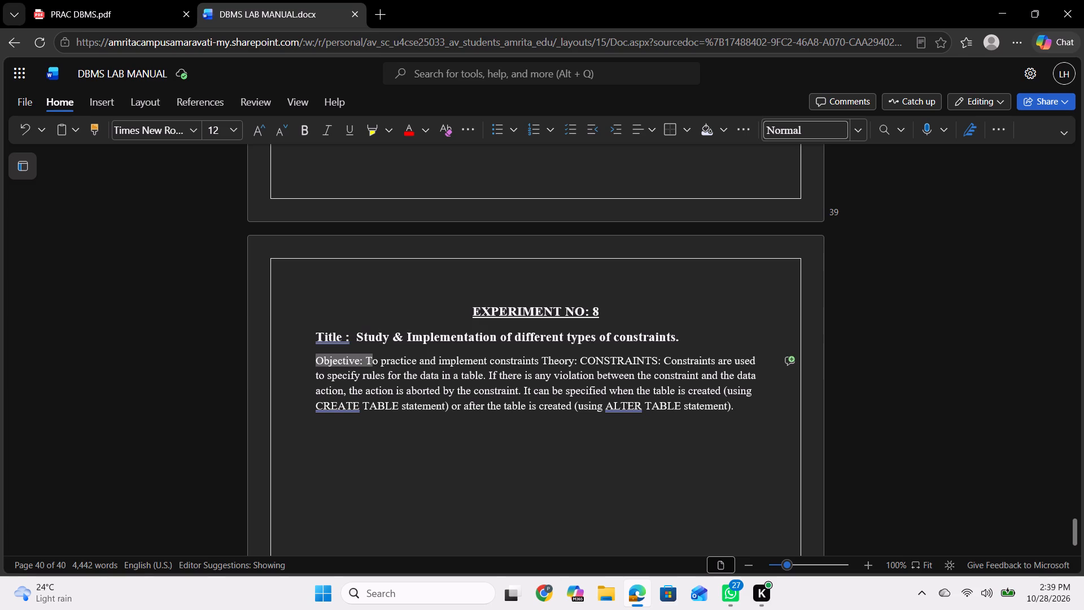
left_click_drag(372, 363, 365, 361)
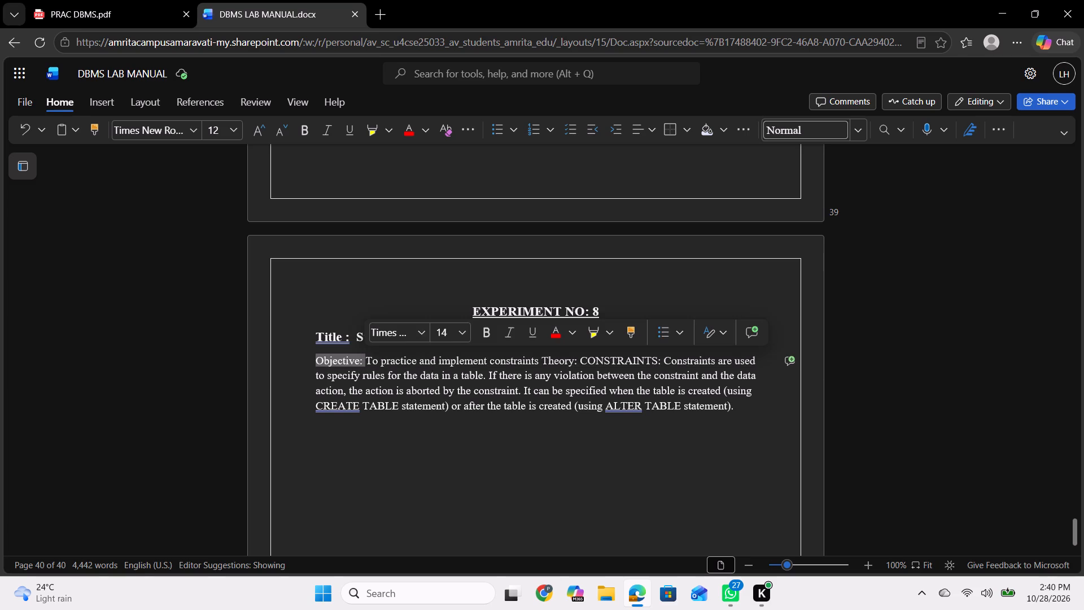
left_click(481, 333)
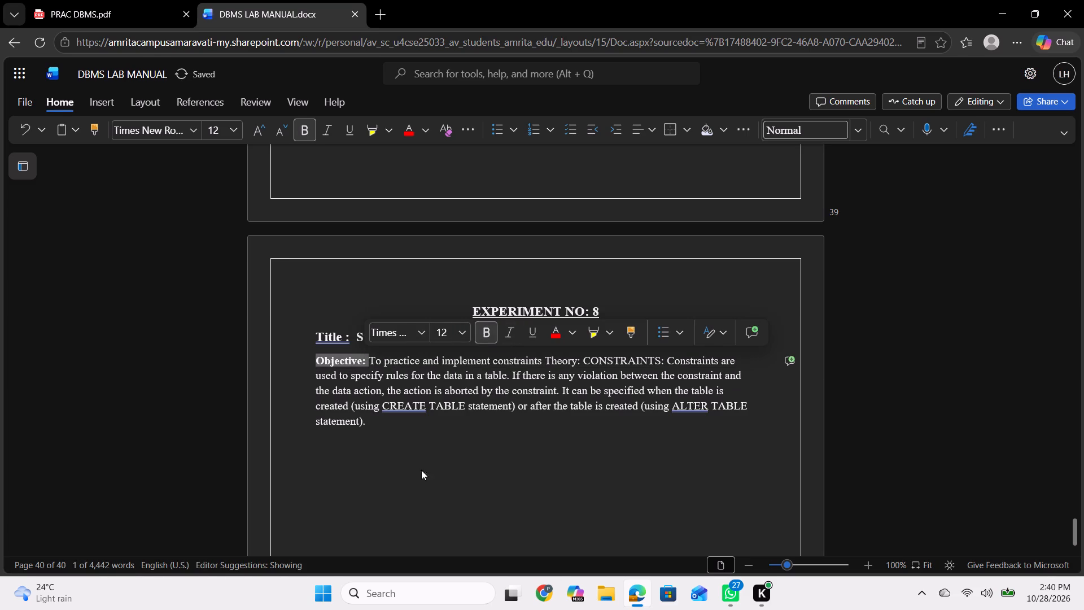
left_click(430, 517)
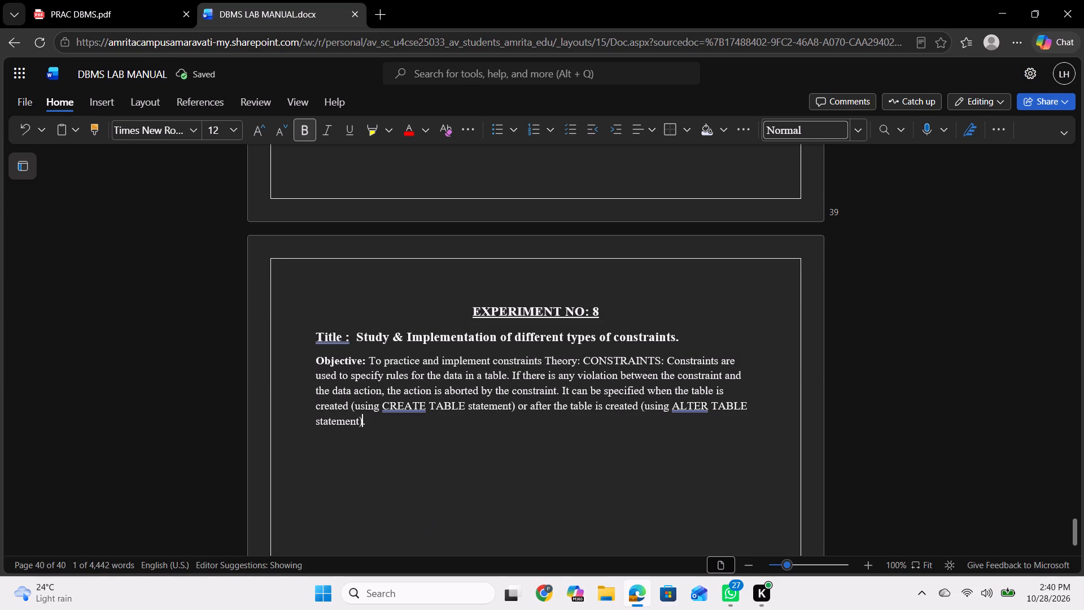
Place the "Theory:" label in its own paragraph between the objective and the constraints text, and make it bold and underlined.
left_click(545, 360)
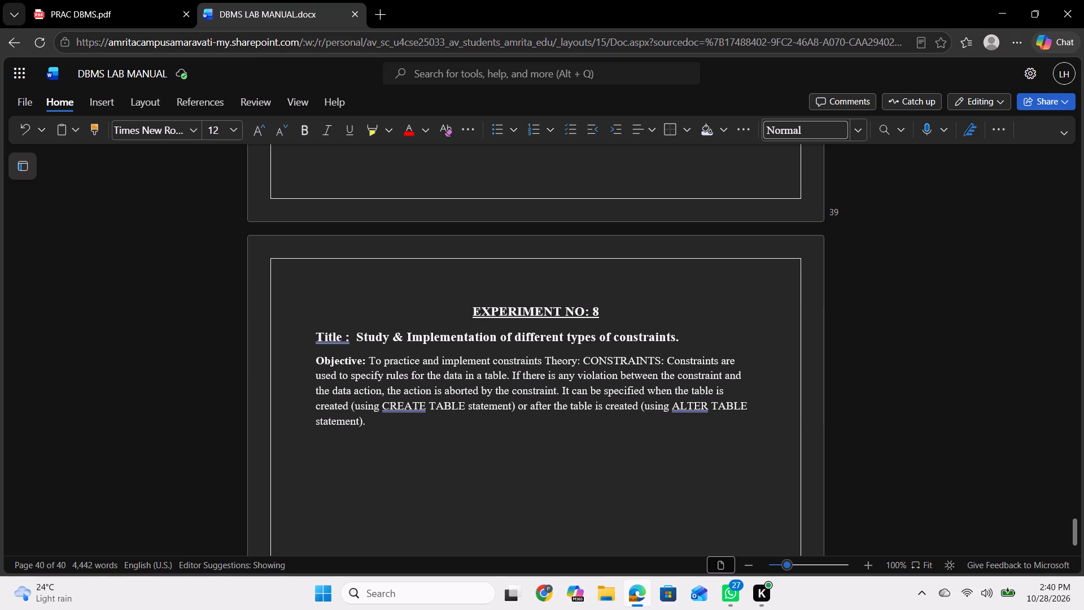
key("Return")
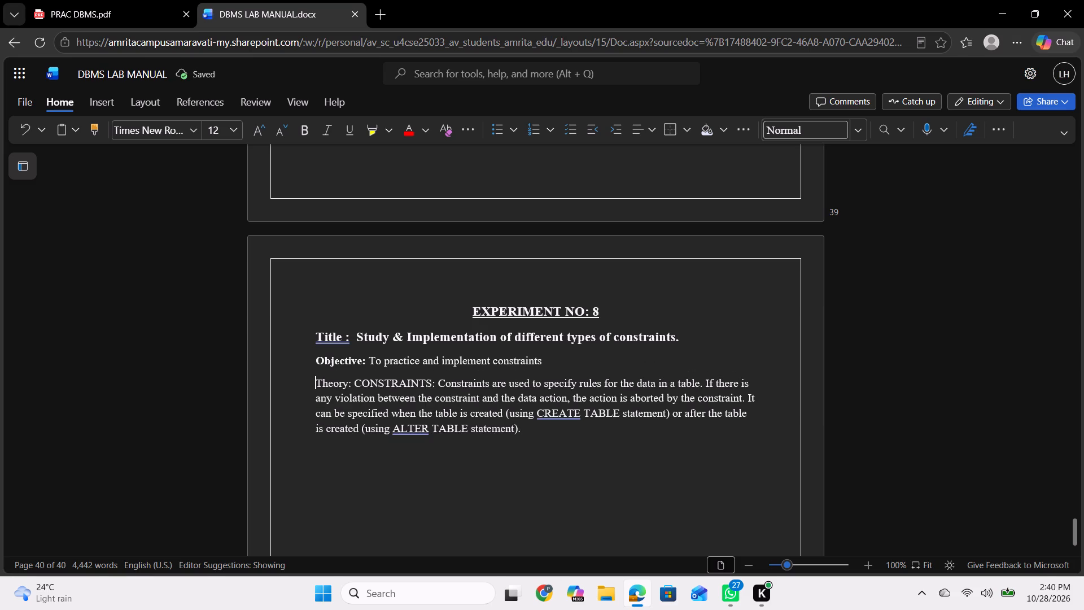
left_click_drag(351, 382, 276, 395)
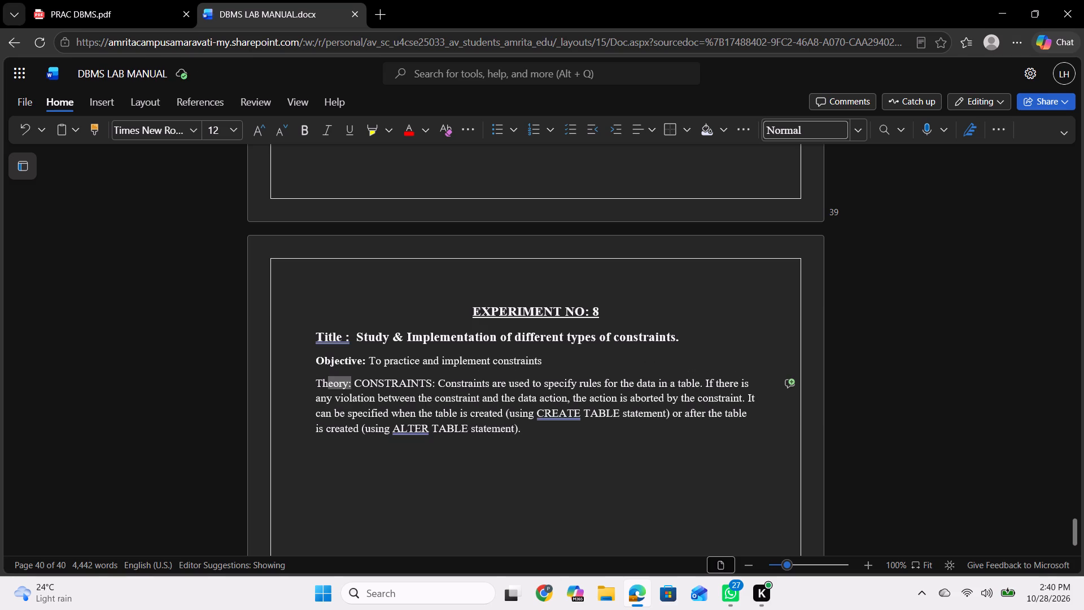
left_click_drag(276, 395, 276, 394)
left_click(308, 387)
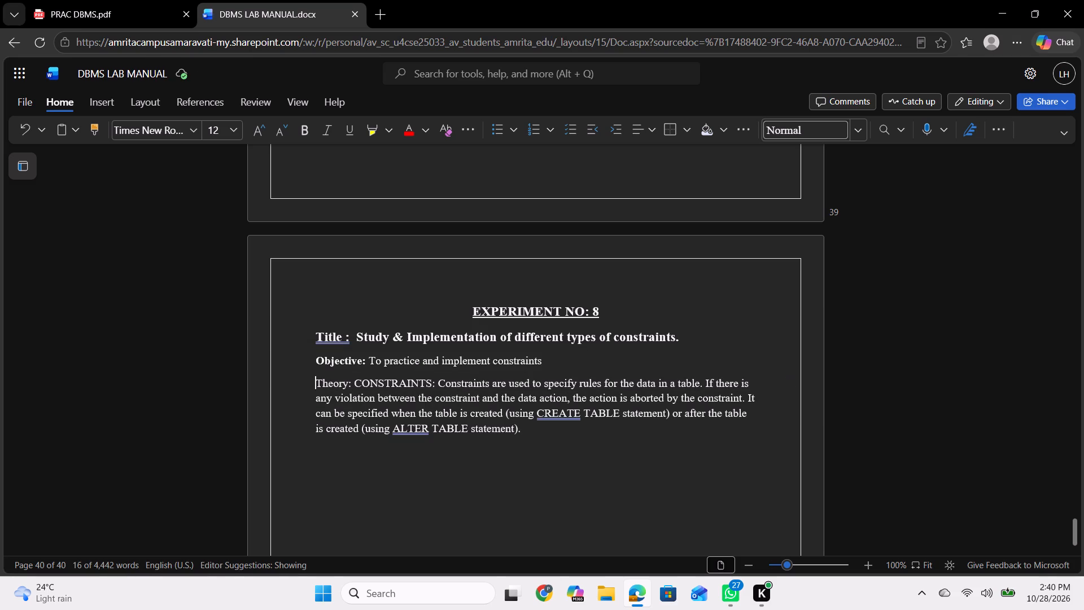
left_click_drag(308, 387, 350, 385)
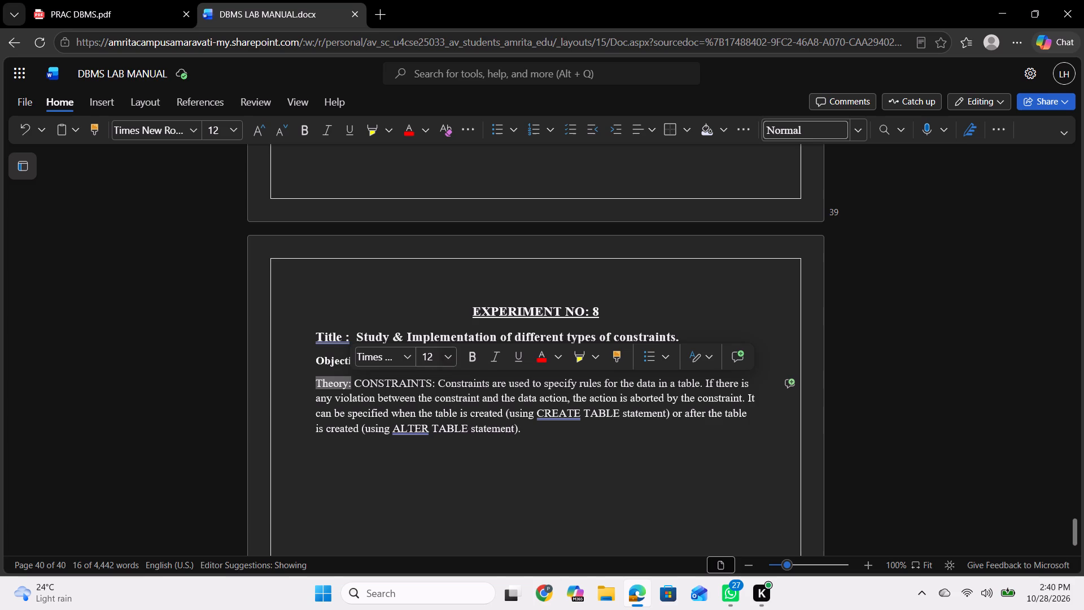
left_click(469, 358)
left_click(516, 352)
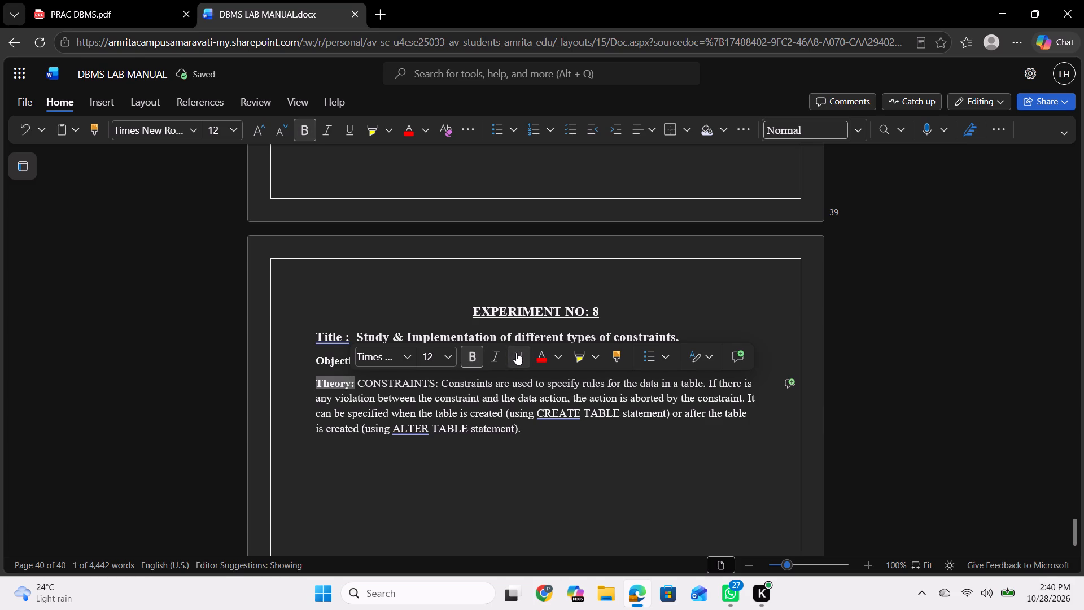
key("Right")
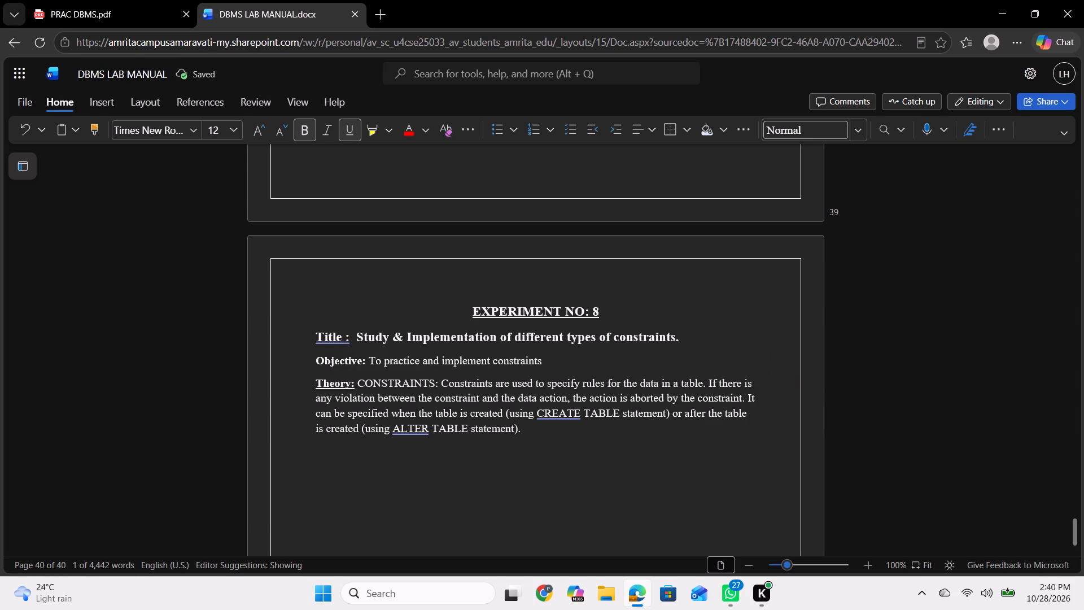
key("Right")
key("Return")
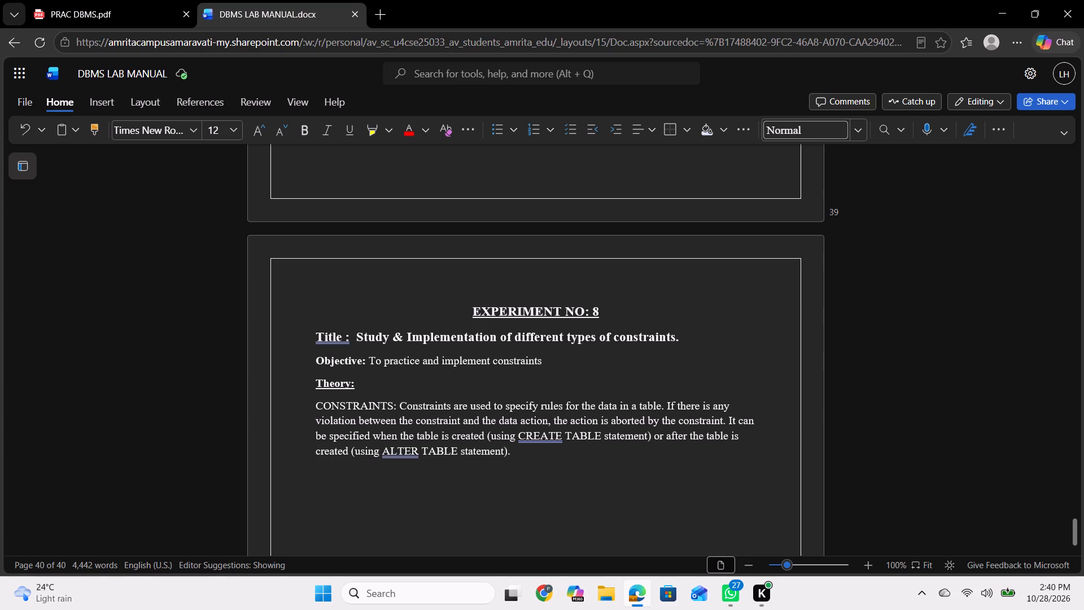
Compare the layout with PRAC DBMS.pdf and move the text following "CONSTRAINTS:" into a new paragraph.
left_click(119, 0)
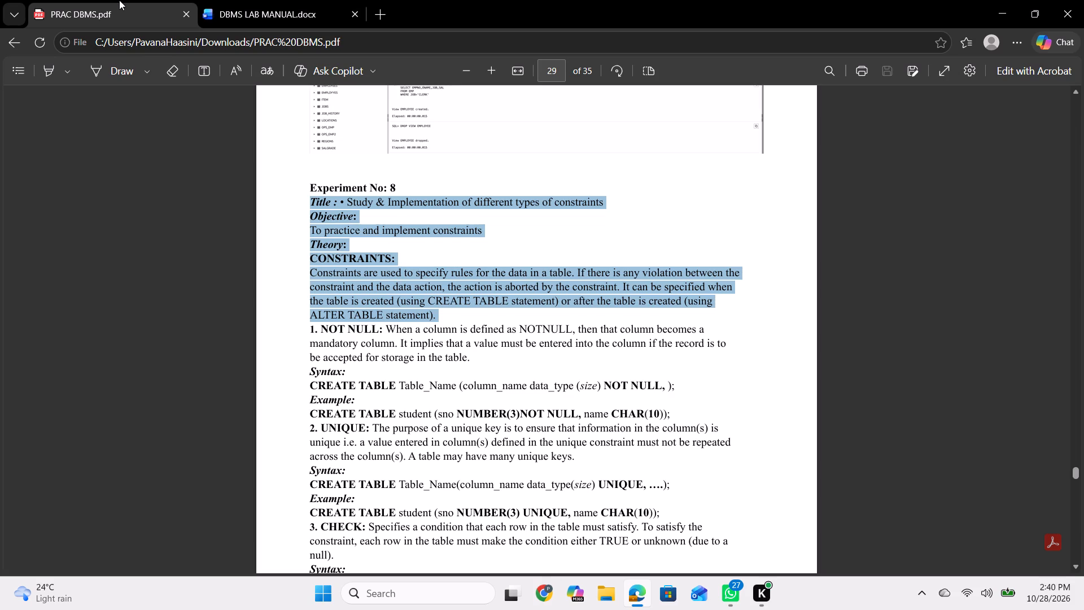
left_click(279, 333)
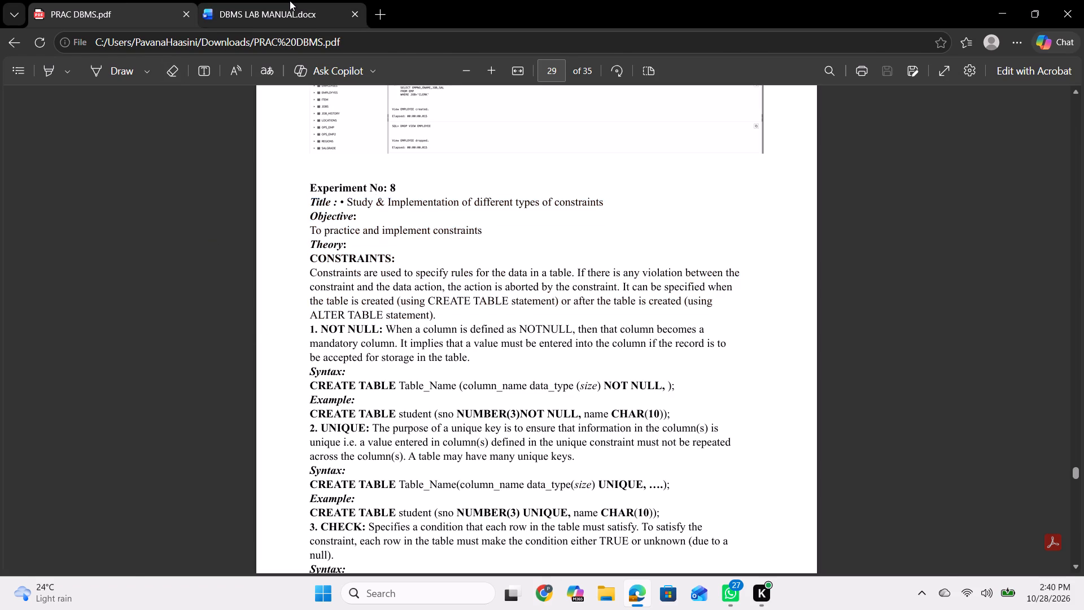
left_click(290, 1)
left_click(400, 407)
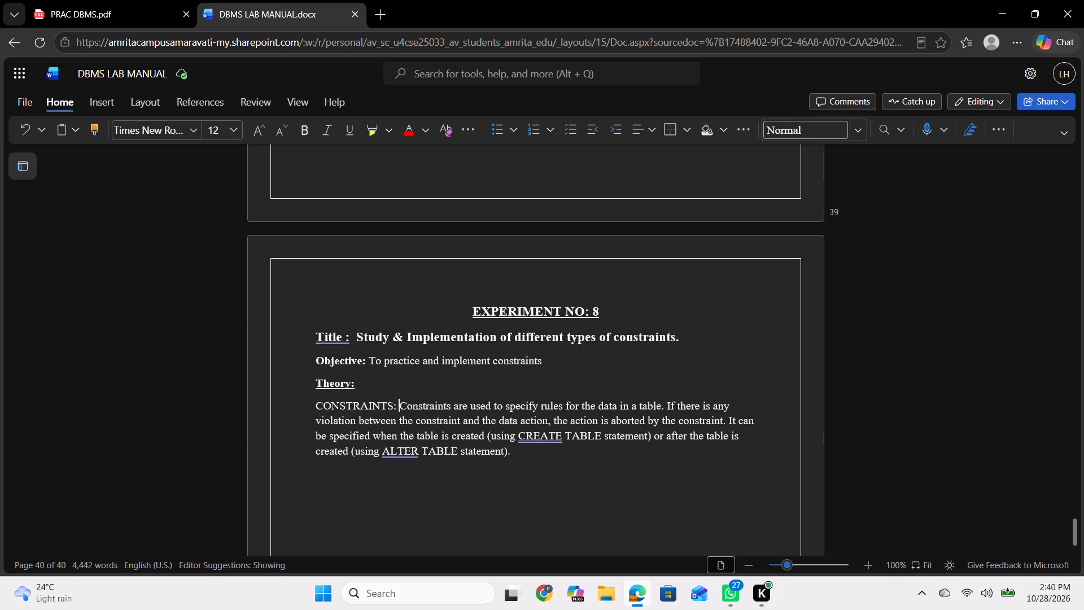
key("Return")
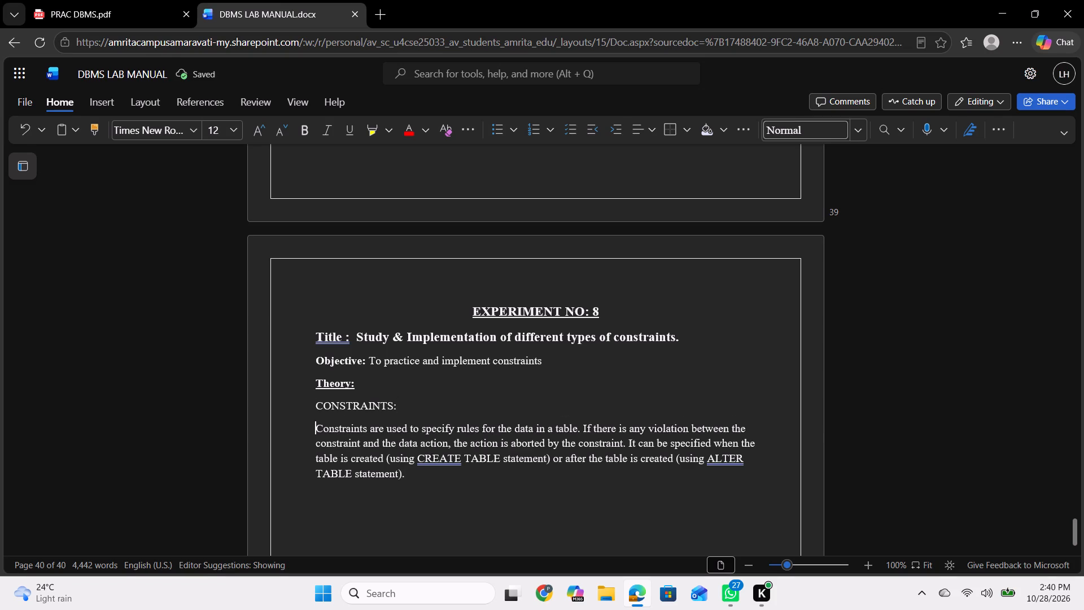
Review the Experiment No. 8 theory in PRAC DBMS.pdf, from the NOT NULL constraint through the DEFAULT constraint.
left_click(139, 3)
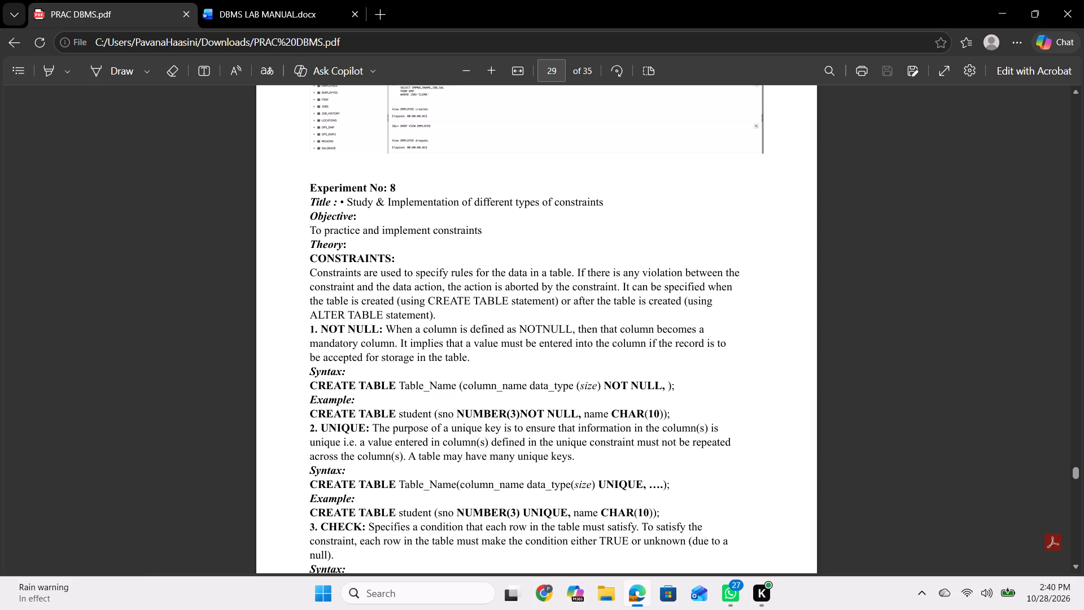
scroll(420, 378, "down", 1)
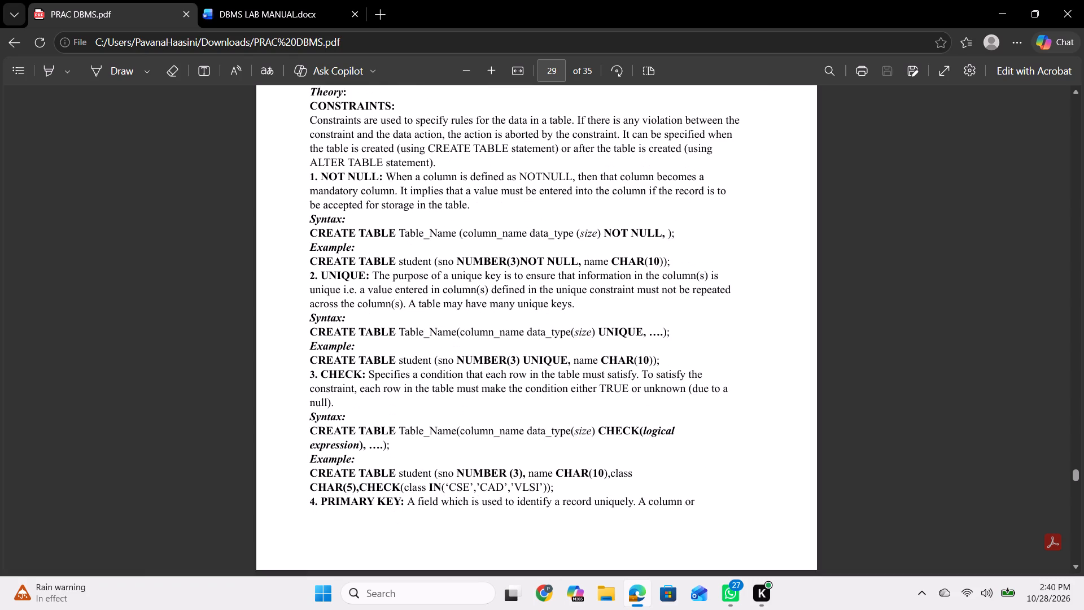
scroll(420, 378, "down", 2)
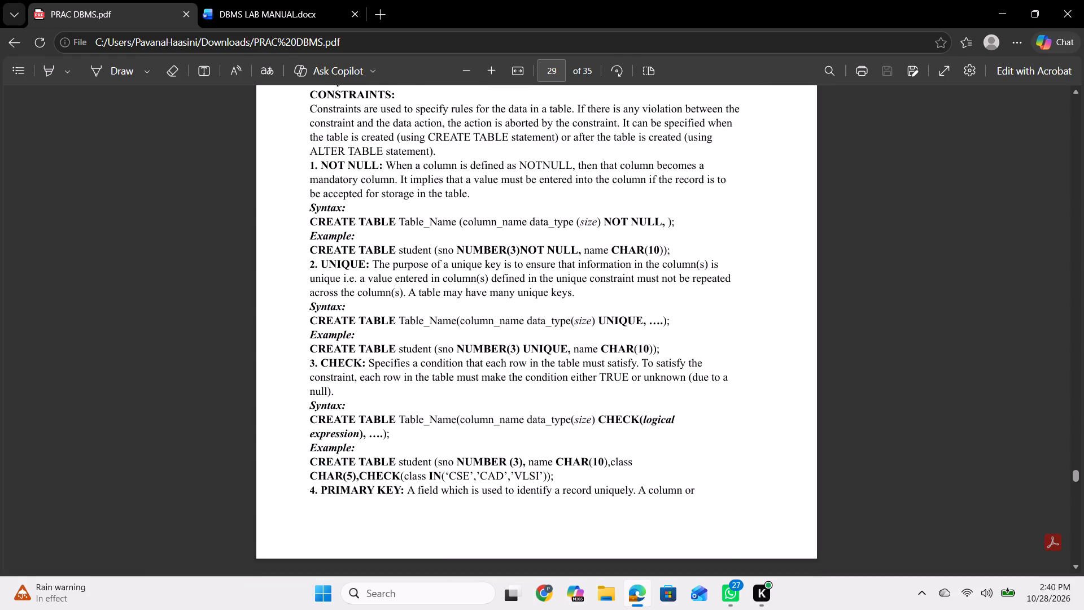
scroll(420, 378, "down", 1)
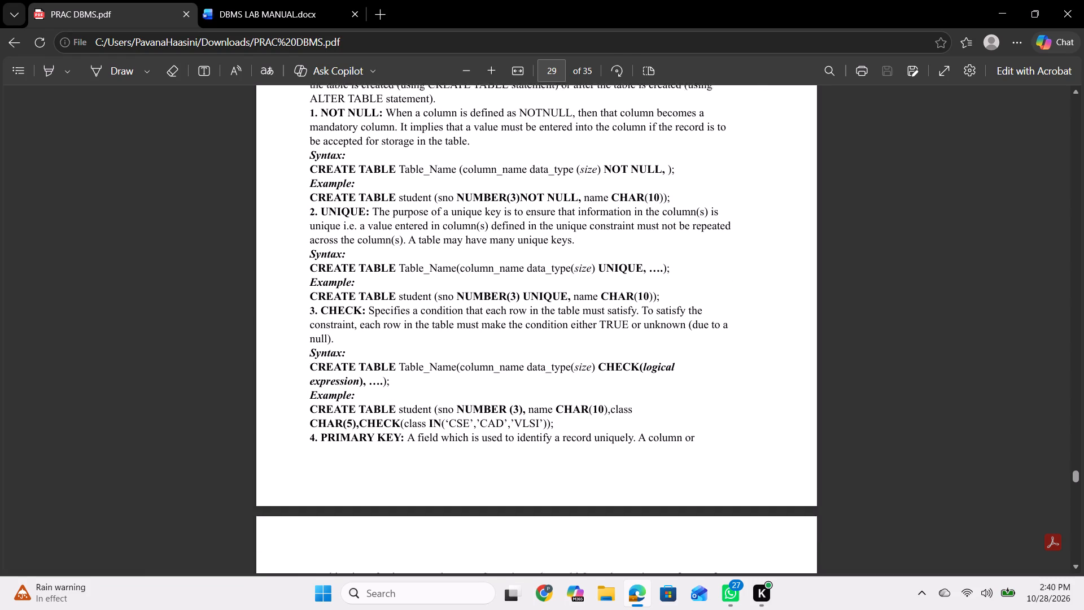
scroll(420, 378, "down", 7)
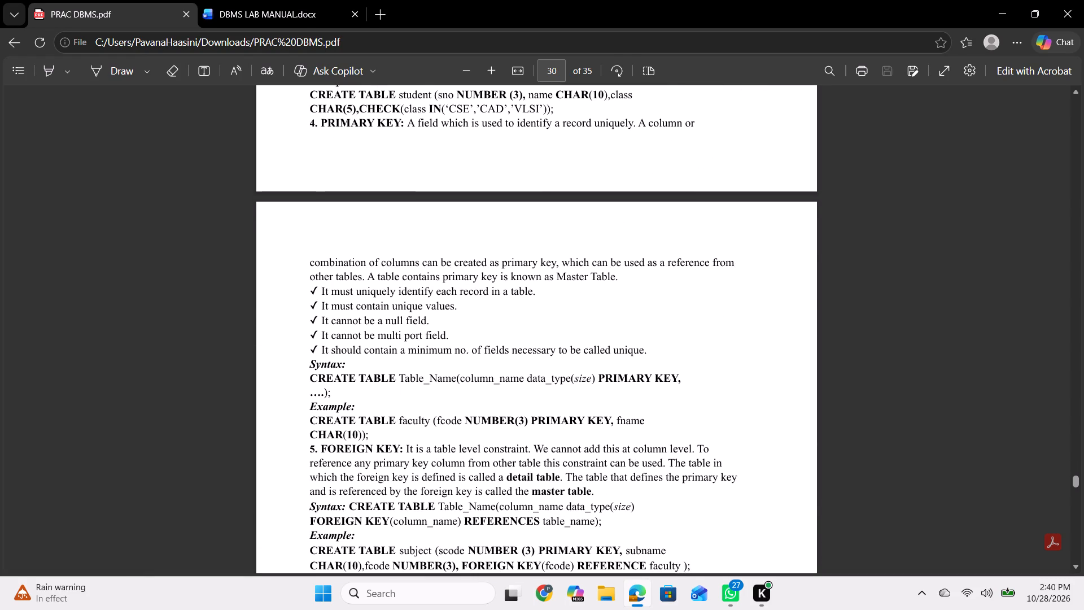
scroll(420, 378, "down", 6)
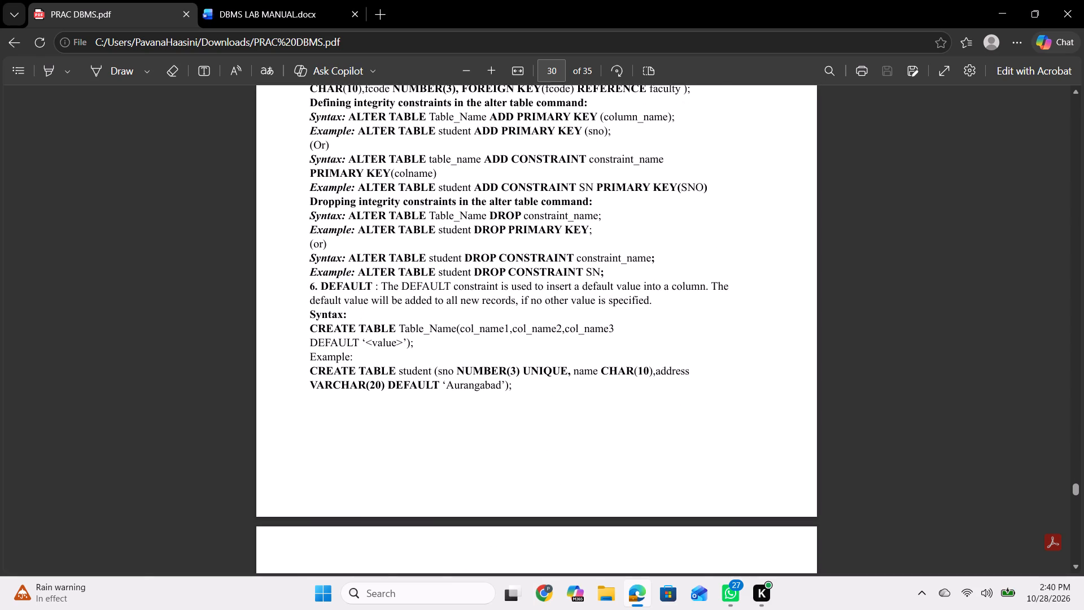
scroll(420, 378, "down", 1)
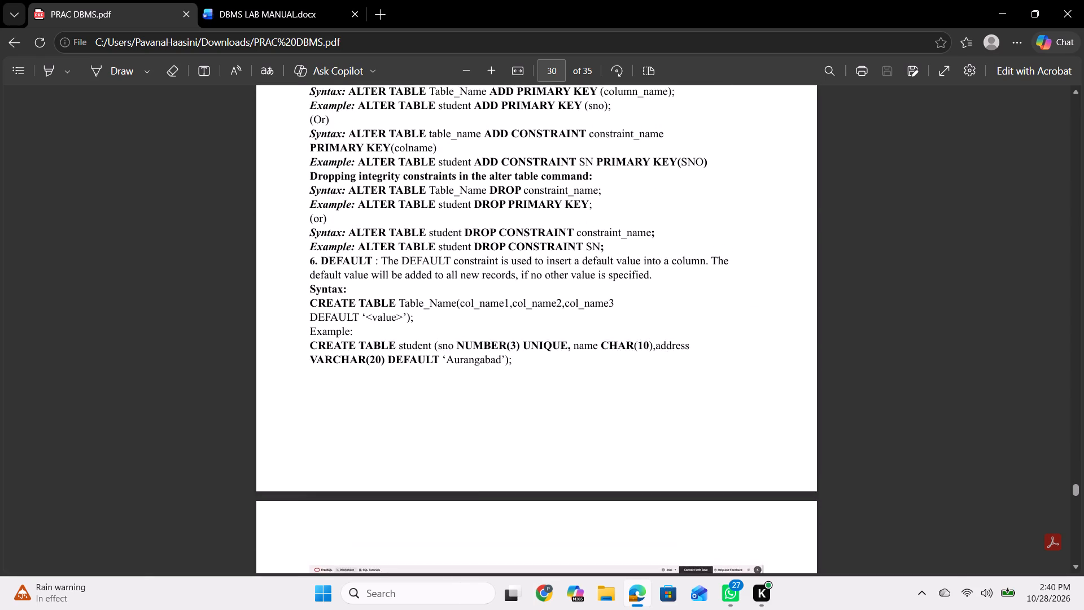
scroll(420, 378, "up", 7)
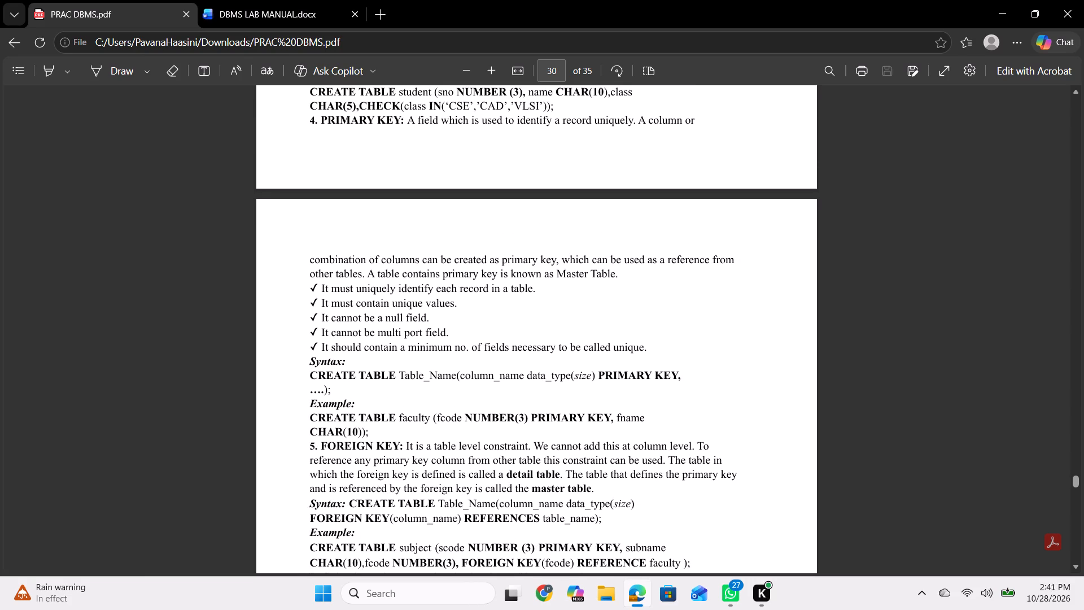
In DBMS LAB MANUAL, give the "CONSTRAINTS:" line an arrow bullet and make it bold and underlined.
left_click(273, 10)
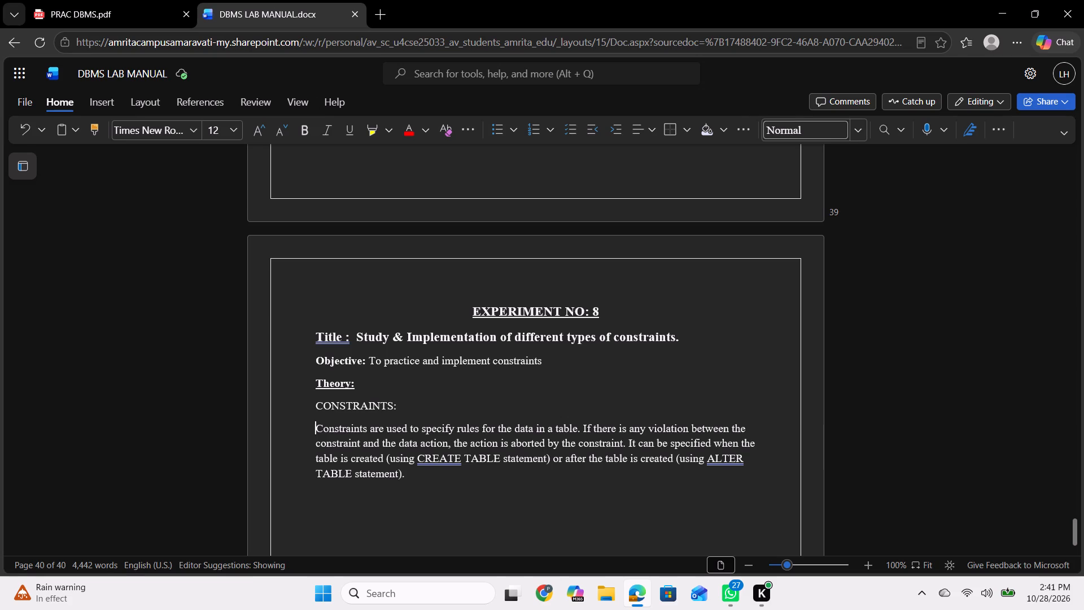
left_click_drag(400, 405, 306, 405)
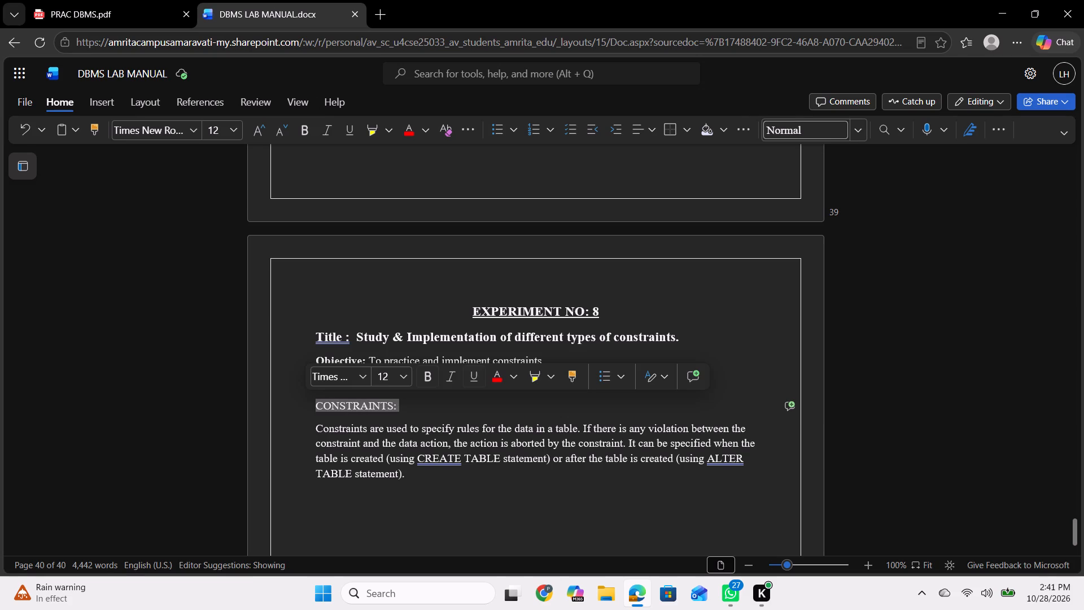
left_click(623, 377)
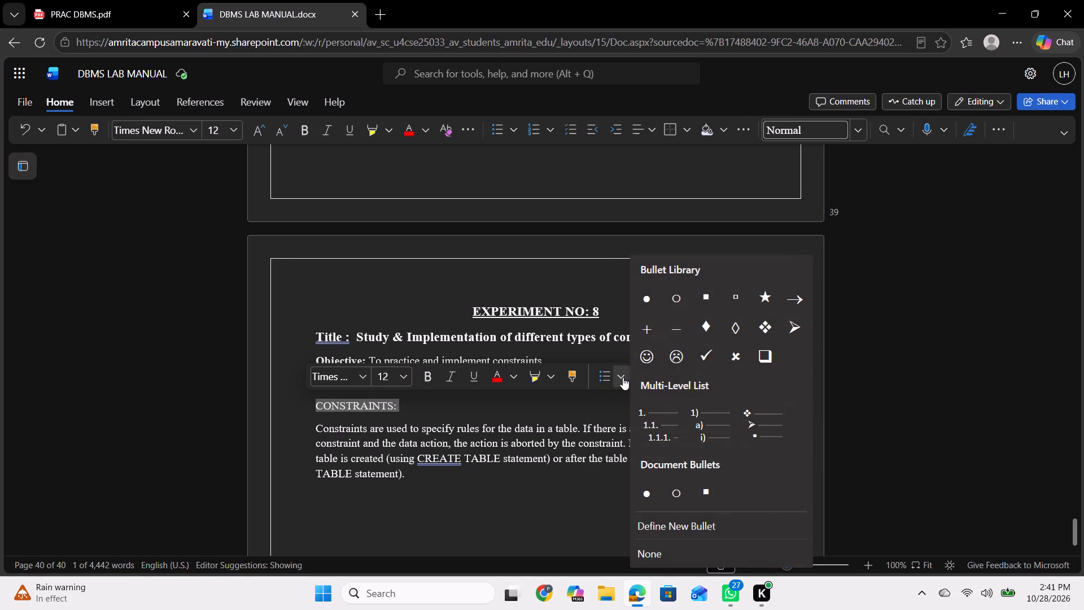
left_click(794, 307)
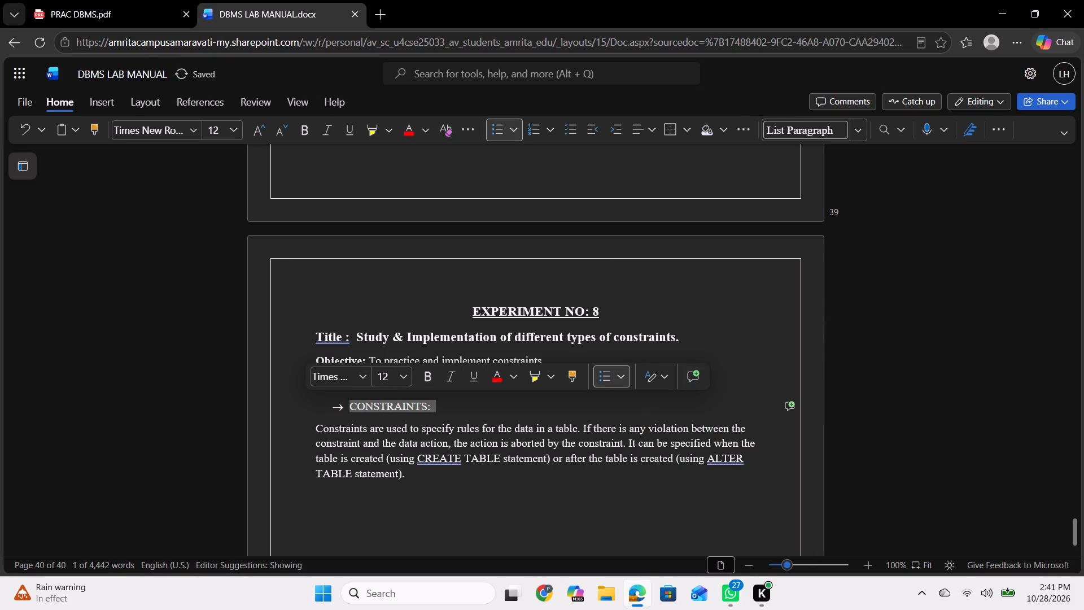
left_click(429, 371)
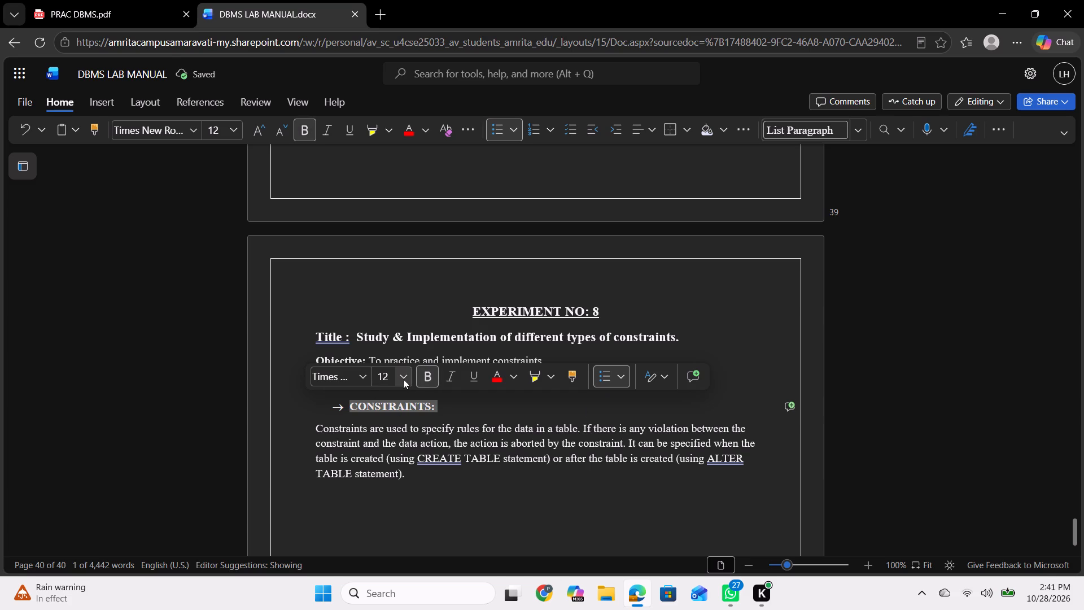
left_click(471, 379)
left_click(467, 410)
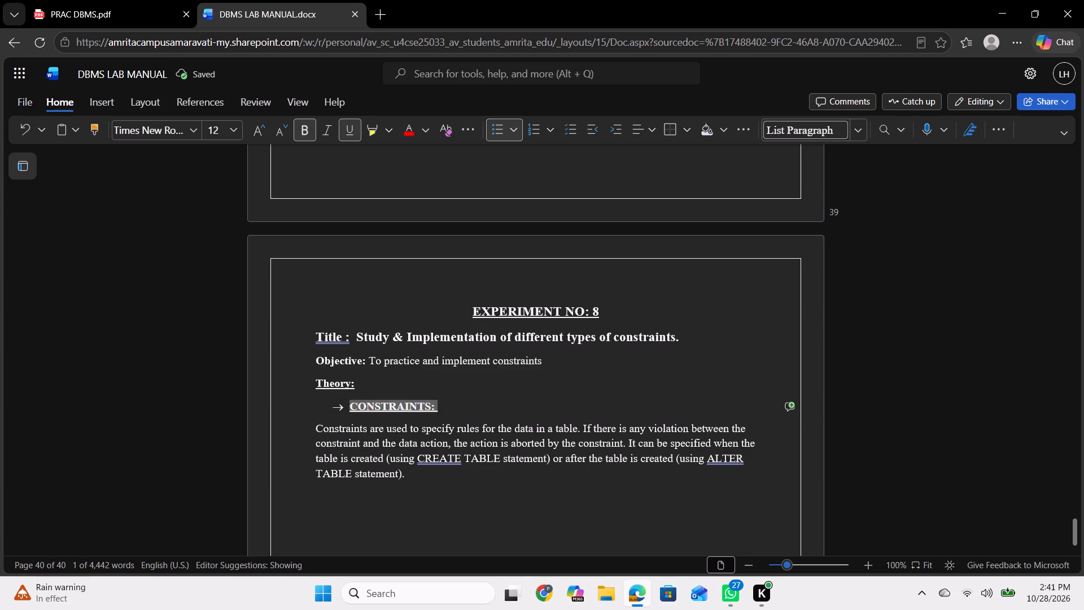
Start a new empty paragraph below the constraints definition that ends with "TABLE statement).".
left_click(428, 483)
key("Return")
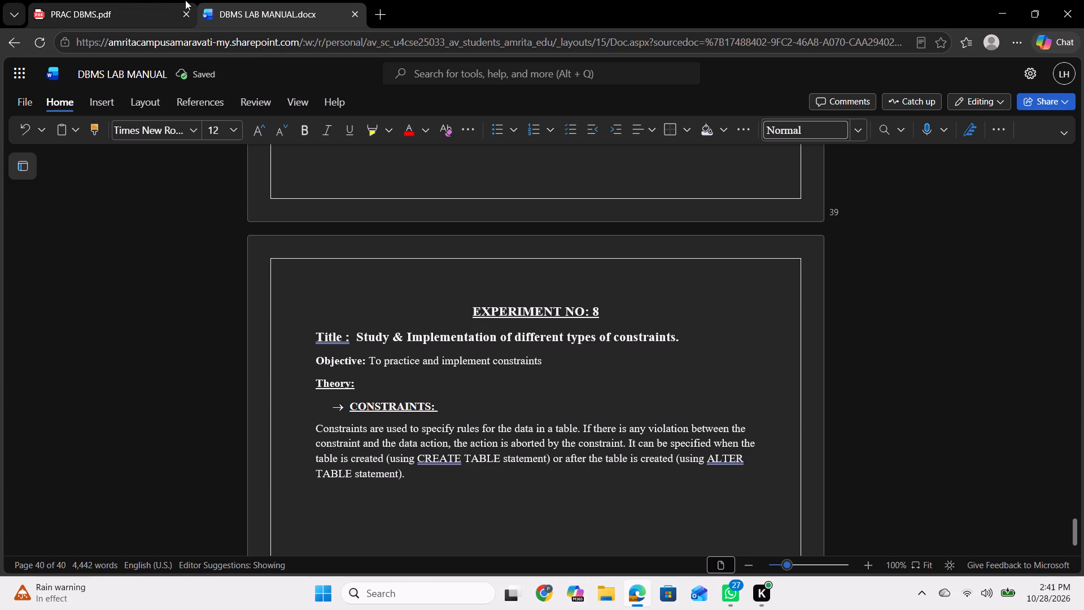
Move PRAC DBMS.pdf into its own window and arrange it side by side with the DBMS LAB MANUAL document.
left_click_drag(129, 0, 470, 4)
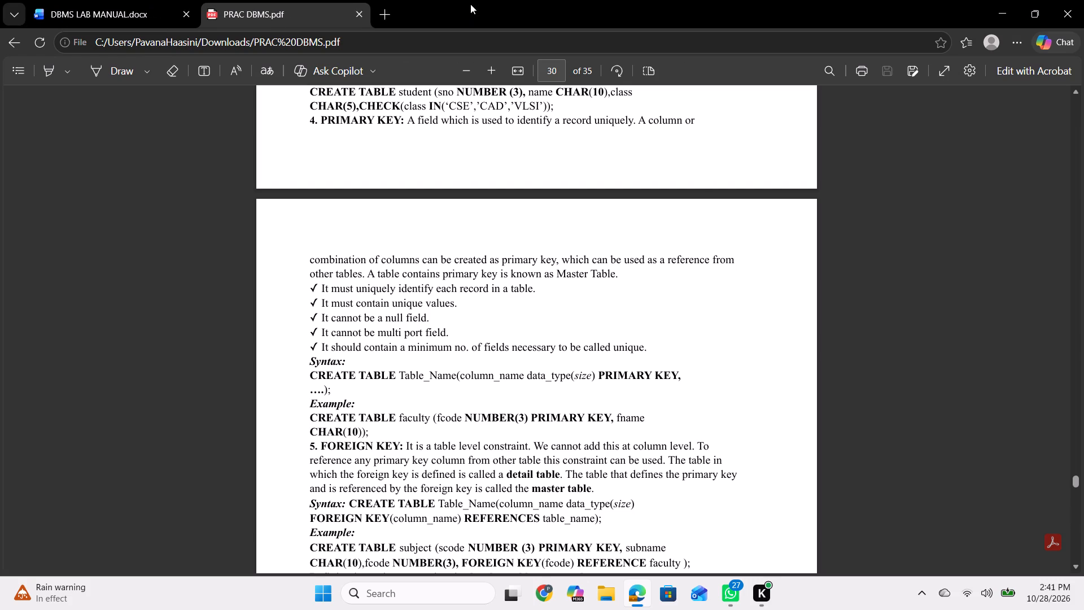
left_click_drag(307, 15, 403, 123)
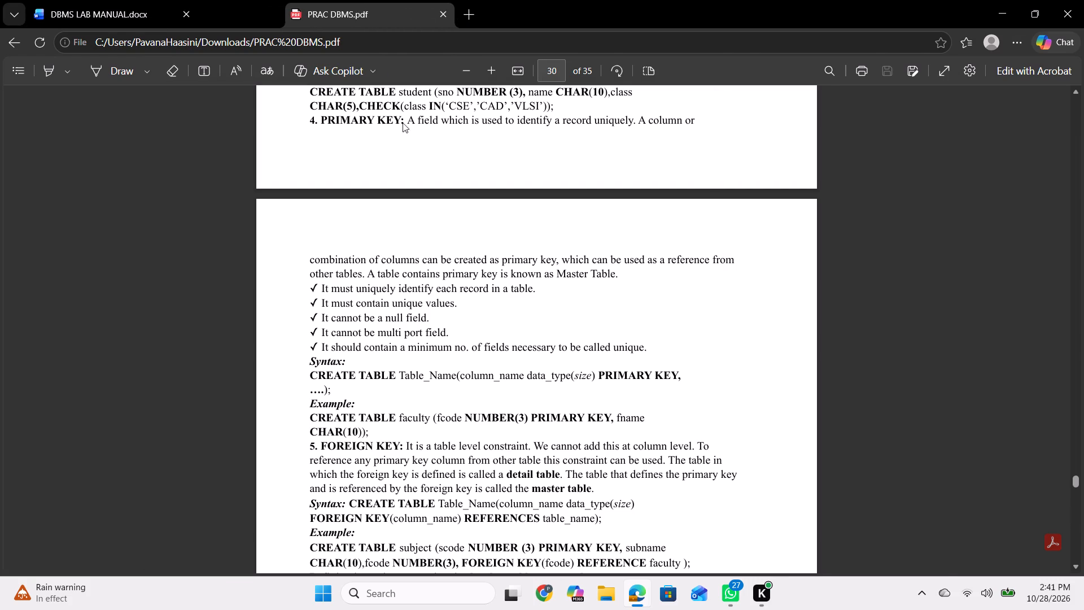
left_click_drag(403, 123, 395, 140)
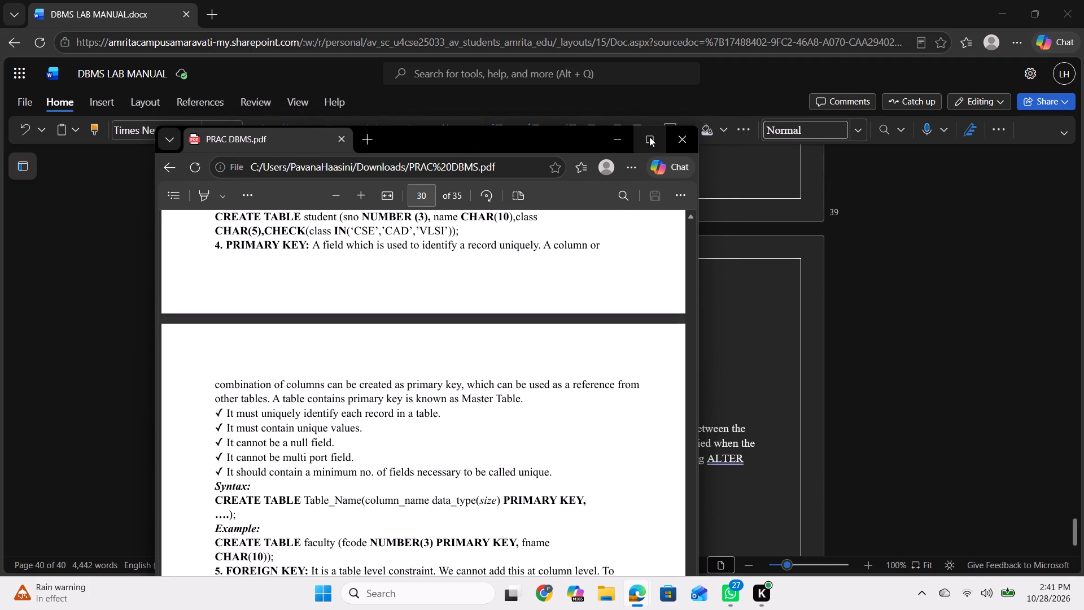
left_click(620, 181)
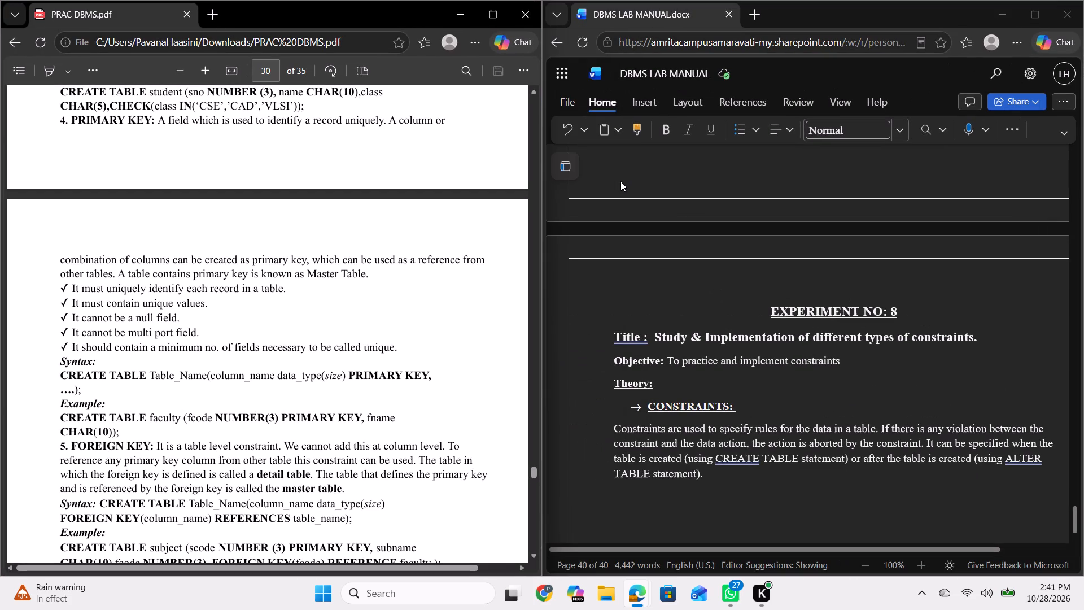
Copy the NOT NULL and UNIQUE sections, with their syntax and examples, from PRAC DBMS.pdf and paste them below the constraints definition.
scroll(698, 324, "down", 1)
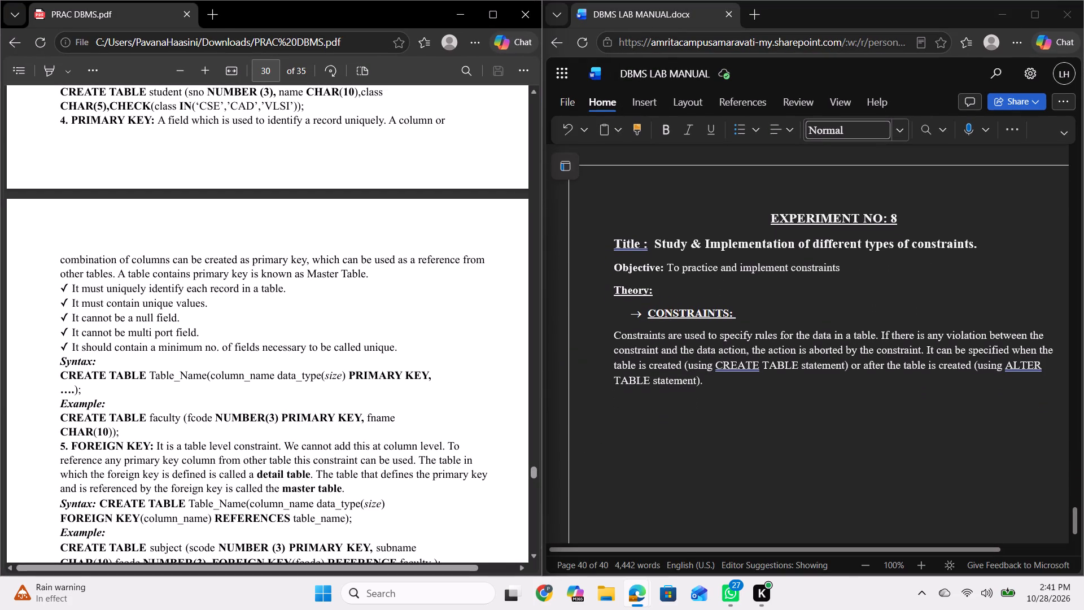
scroll(698, 324, "down", 1)
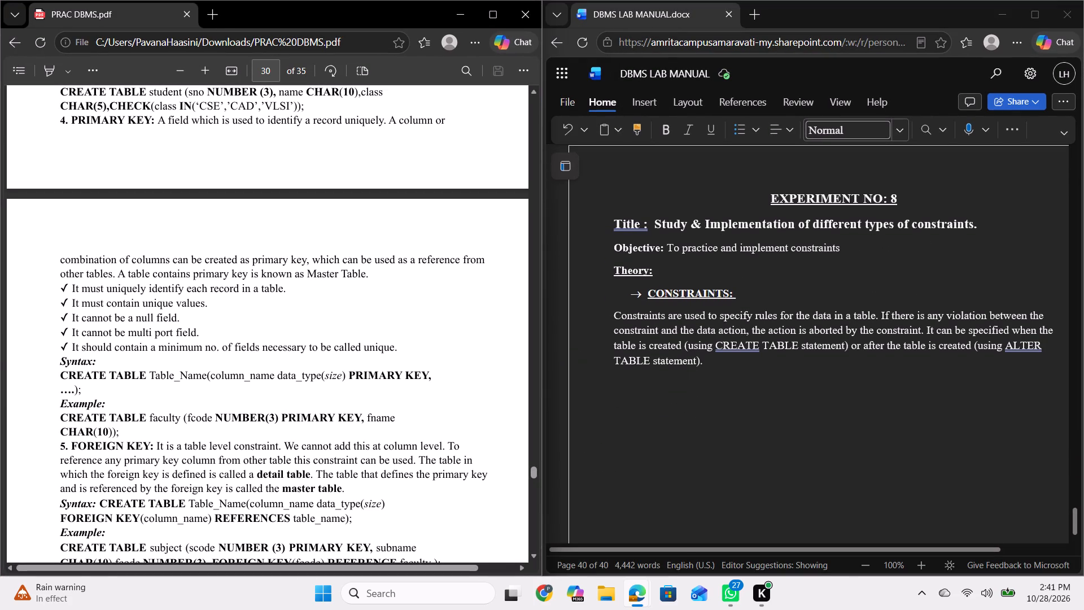
scroll(262, 366, "up", 16)
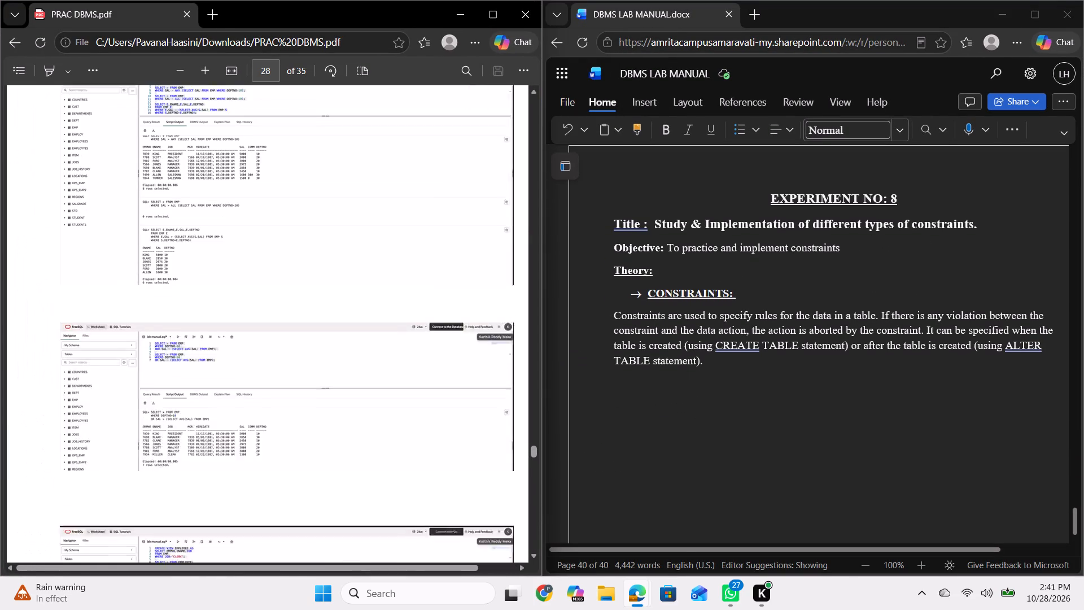
scroll(262, 366, "down", 7)
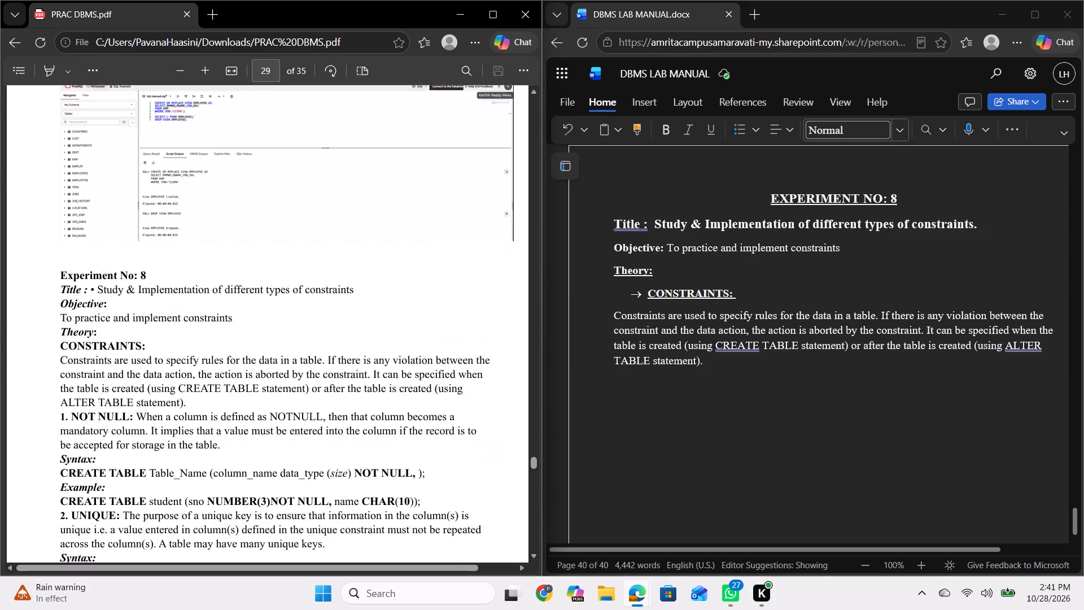
scroll(262, 366, "down", 3)
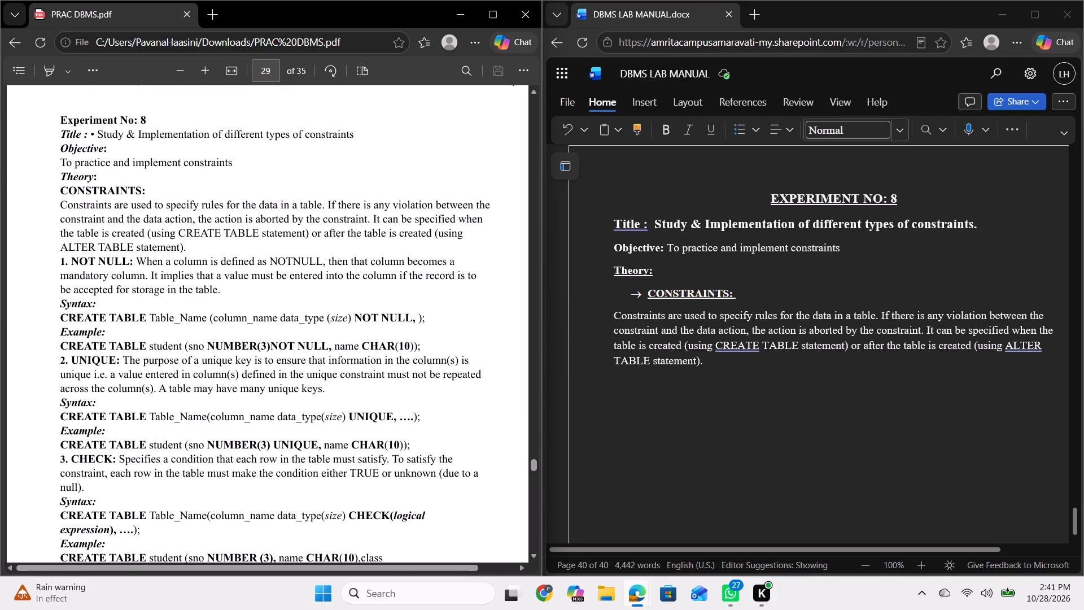
left_click_drag(58, 264, 139, 347)
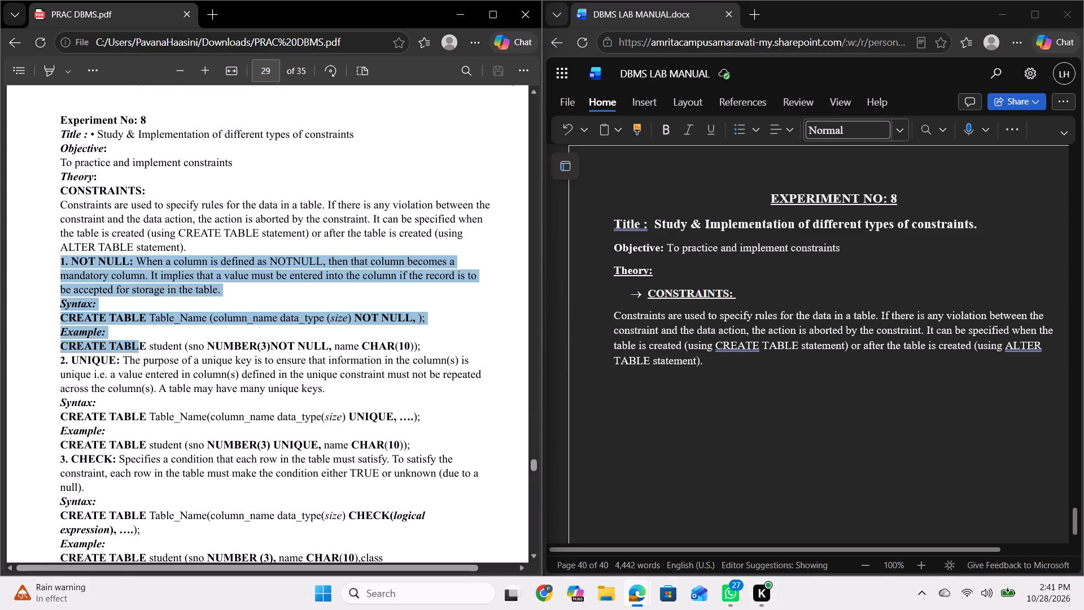
left_click_drag(139, 347, 159, 418)
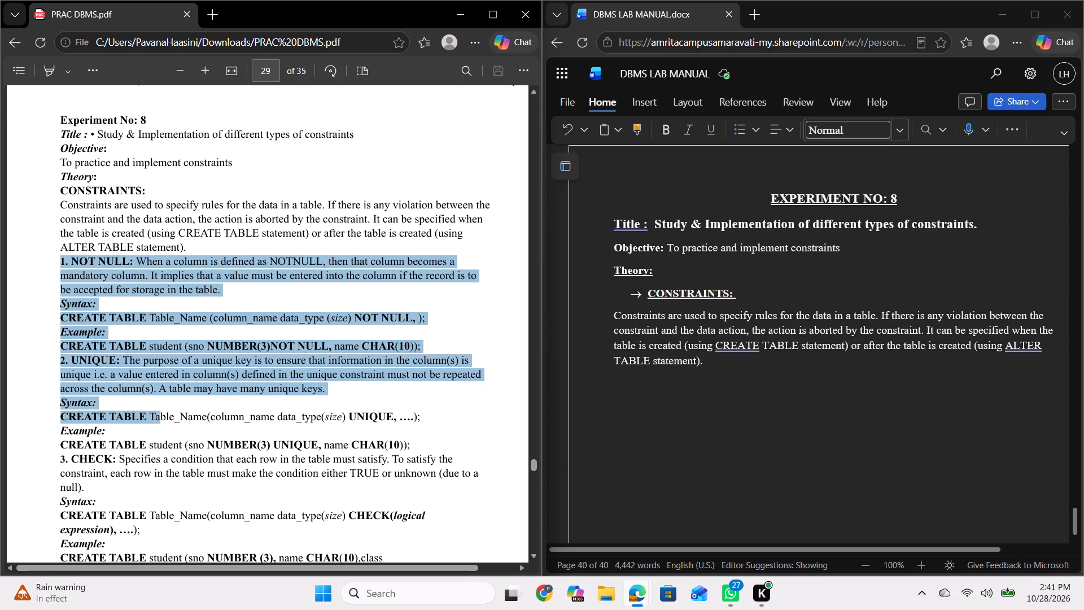
left_click_drag(159, 418, 350, 442)
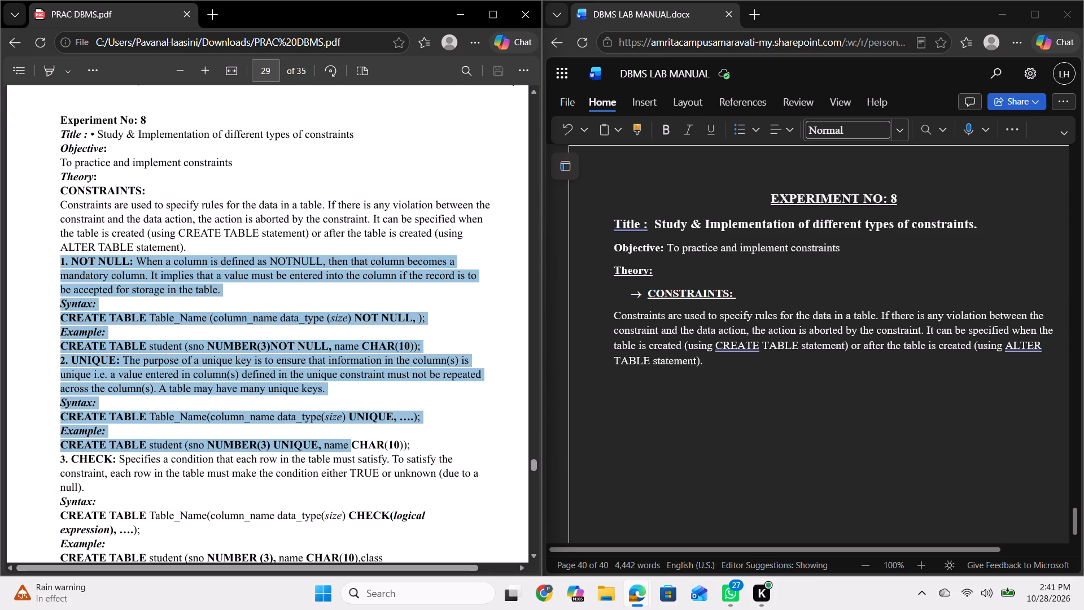
left_click_drag(350, 442, 414, 441)
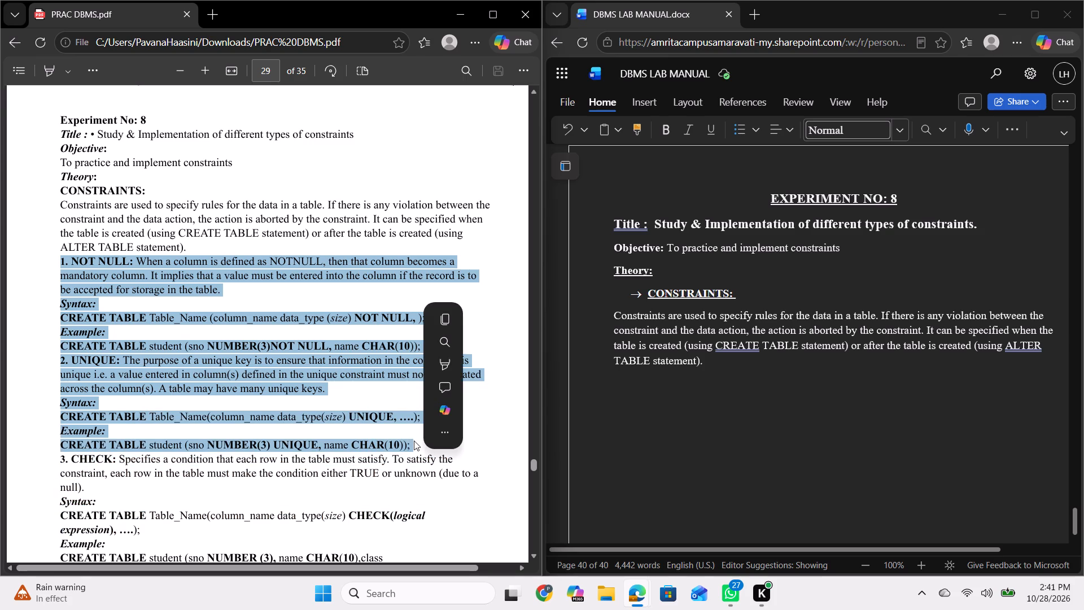
left_click(444, 323)
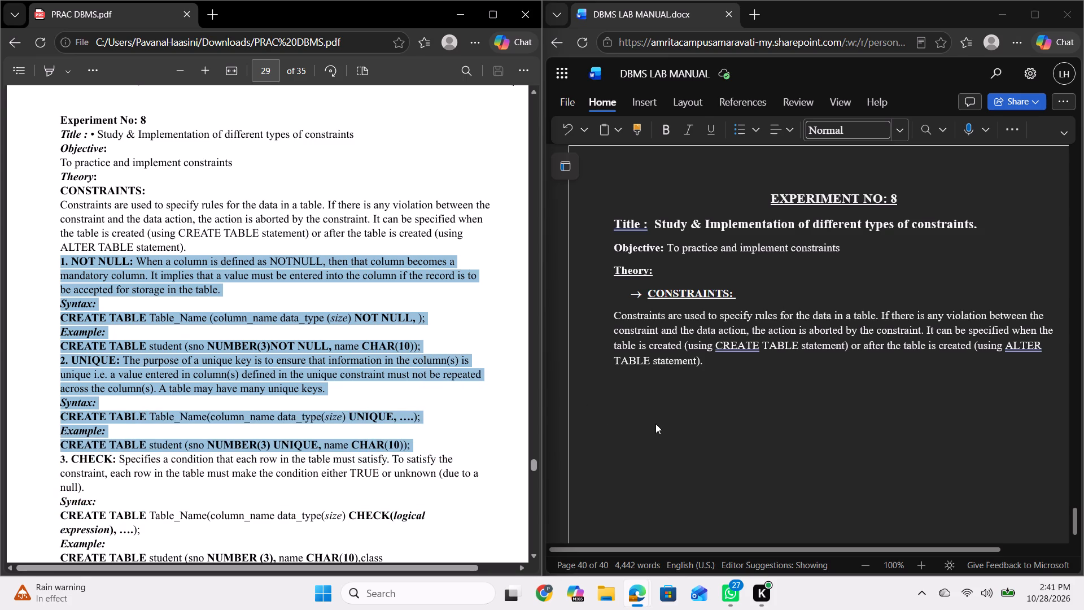
left_click(613, 387)
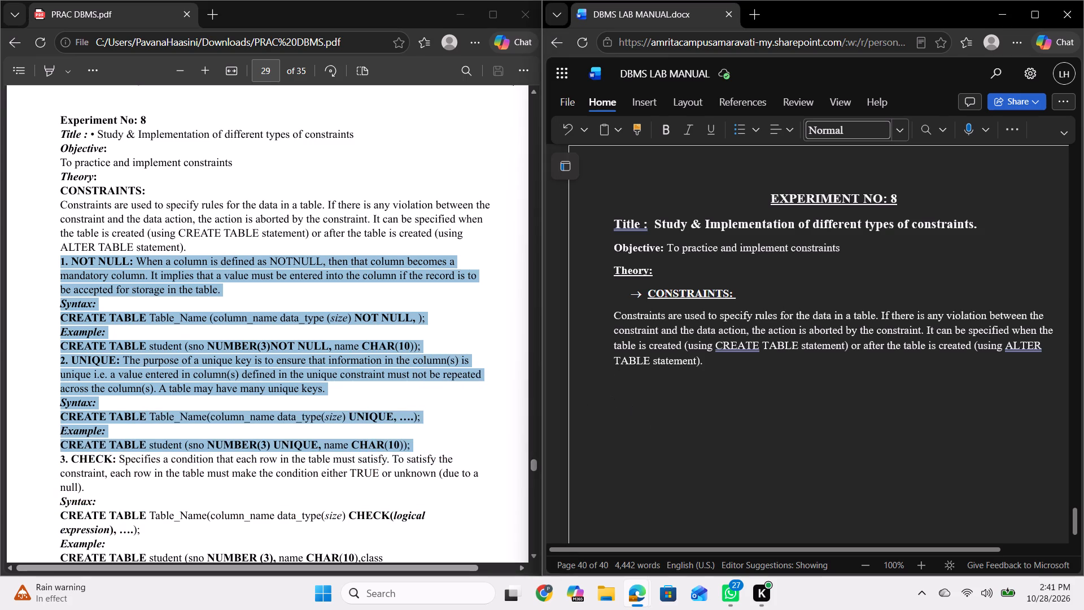
right_click(613, 387)
left_click(683, 191)
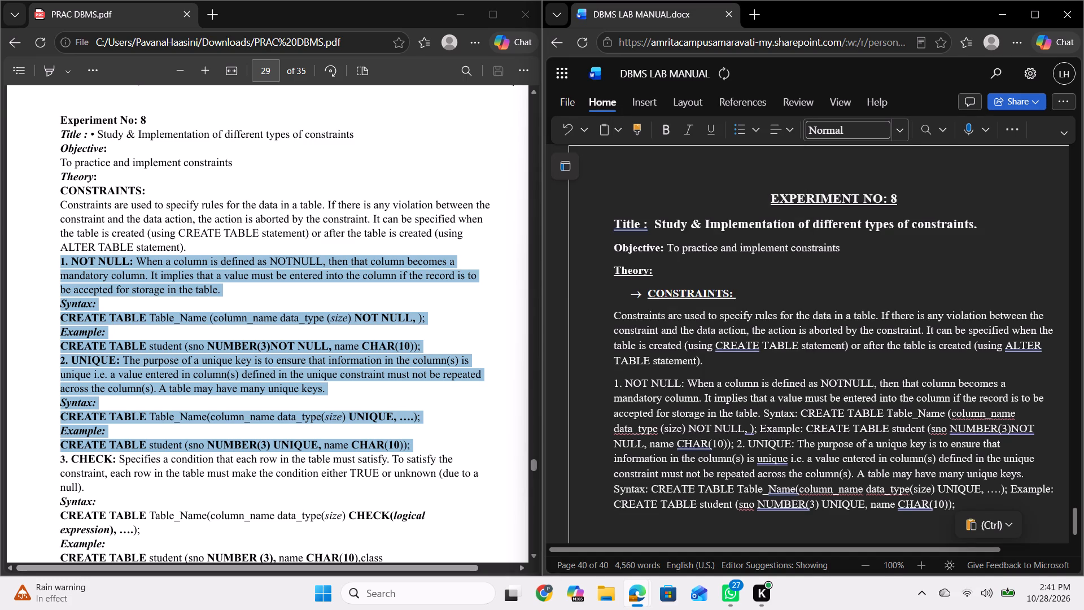
Make the "1. NOT NULL:" label bold and underlined.
left_click_drag(685, 382, 597, 387)
left_click(722, 359)
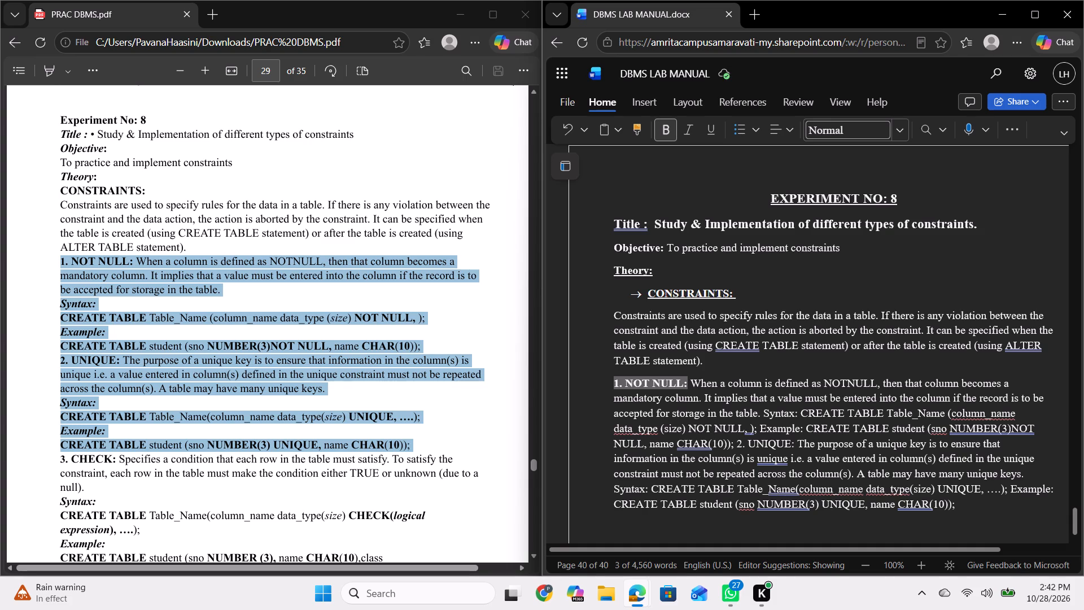
left_click(711, 132)
Move the text starting at the NOT NULL section's "Syntax:" label into a new paragraph.
left_click(764, 416)
key("Return")
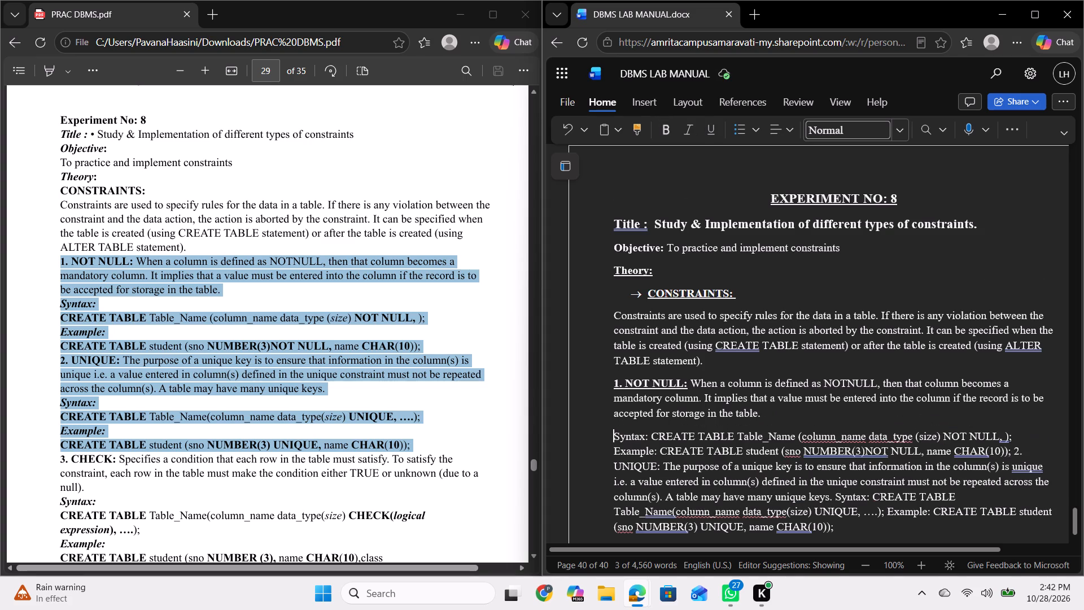
scroll(764, 416, "down", 1)
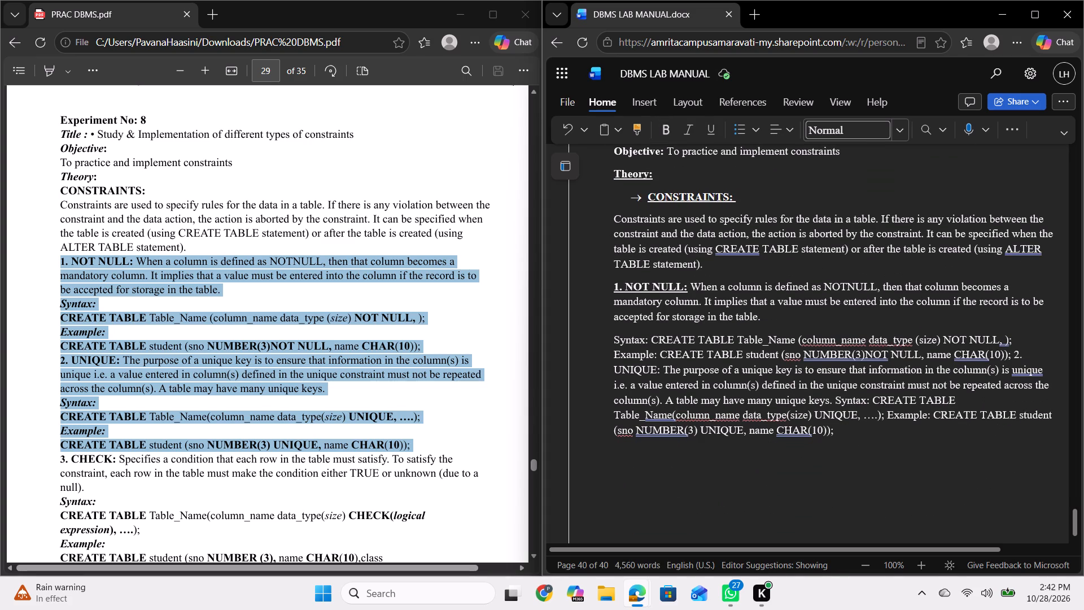
Move the text starting at "2. UNIQUE:" into a new paragraph, leaving an empty paragraph below the NOT NULL example.
left_click(1017, 357)
key("Return")
key("Return")
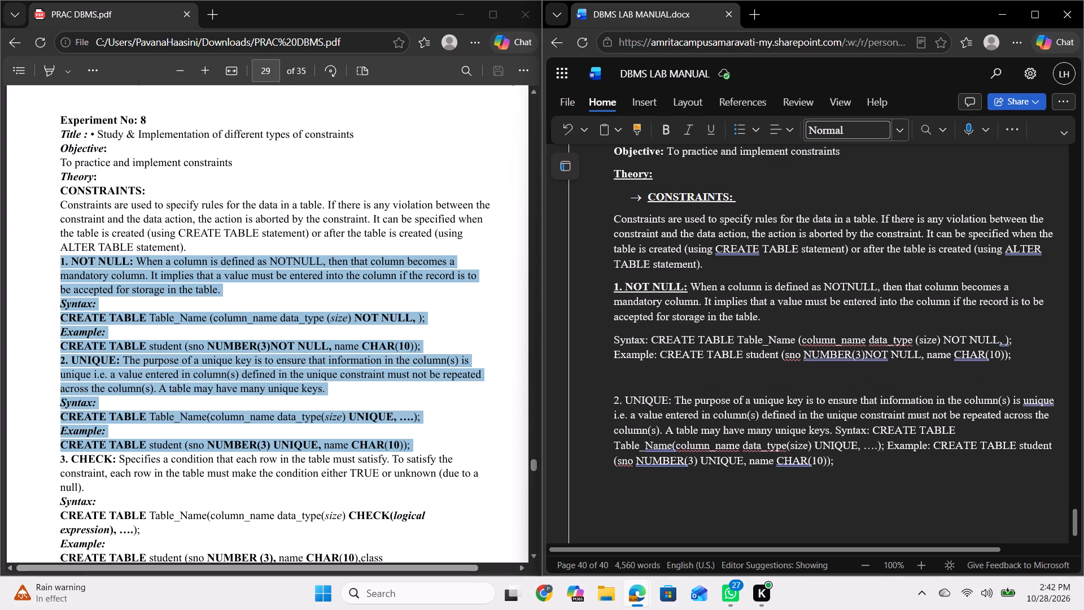
Make the "2. UNIQUE:" label bold and underlined.
left_click_drag(672, 400, 617, 398)
left_click_drag(617, 398, 593, 396)
left_click(715, 366)
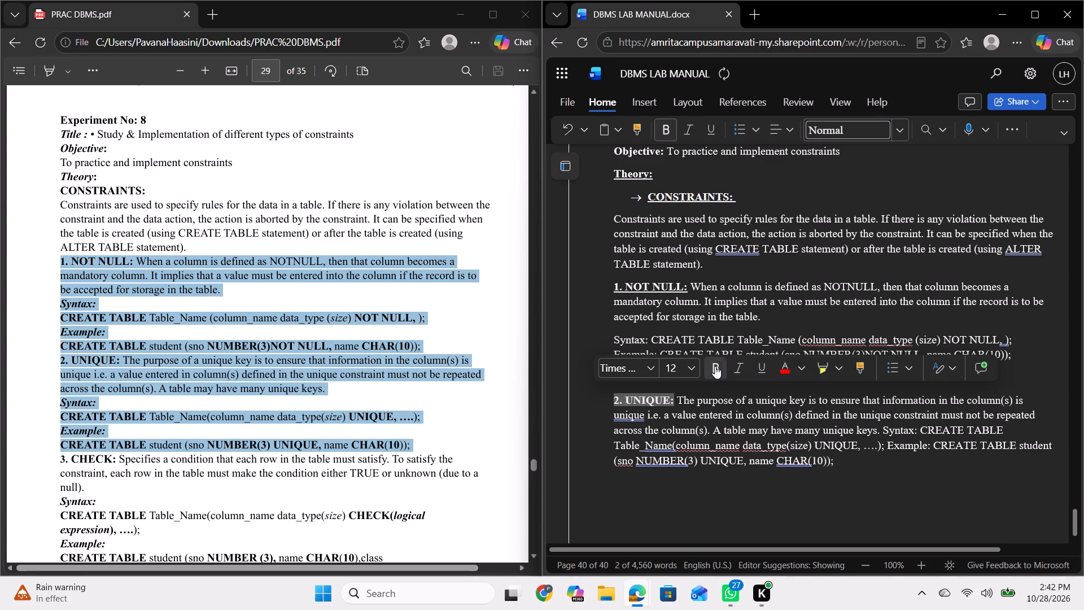
left_click(758, 364)
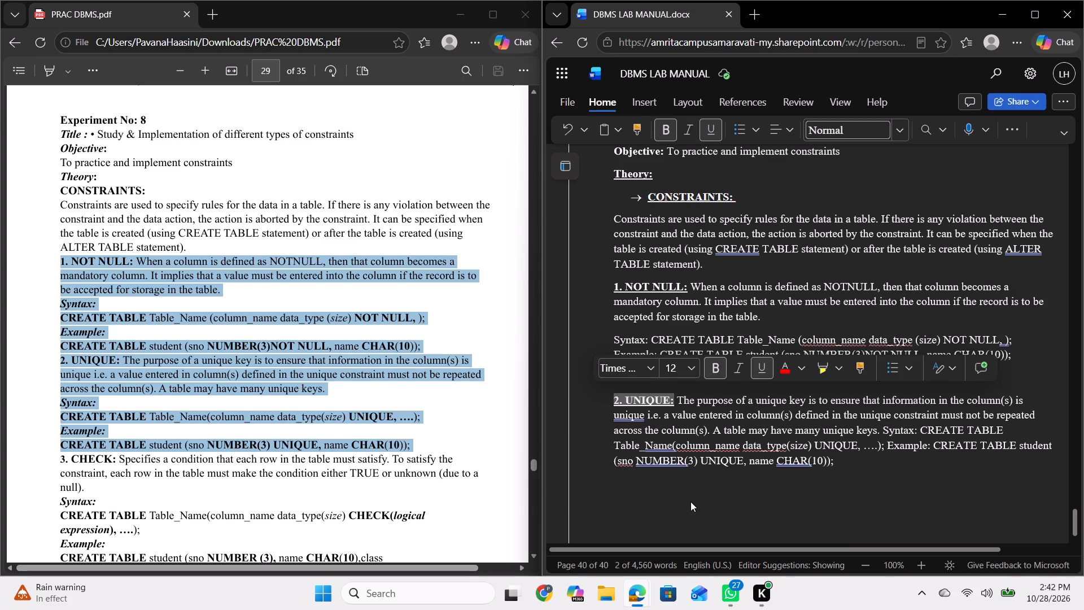
left_click(691, 500)
Make the "Syntax:" and "Example:" labels in the NOT NULL section bold.
left_click_drag(650, 339, 611, 339)
left_click(733, 308)
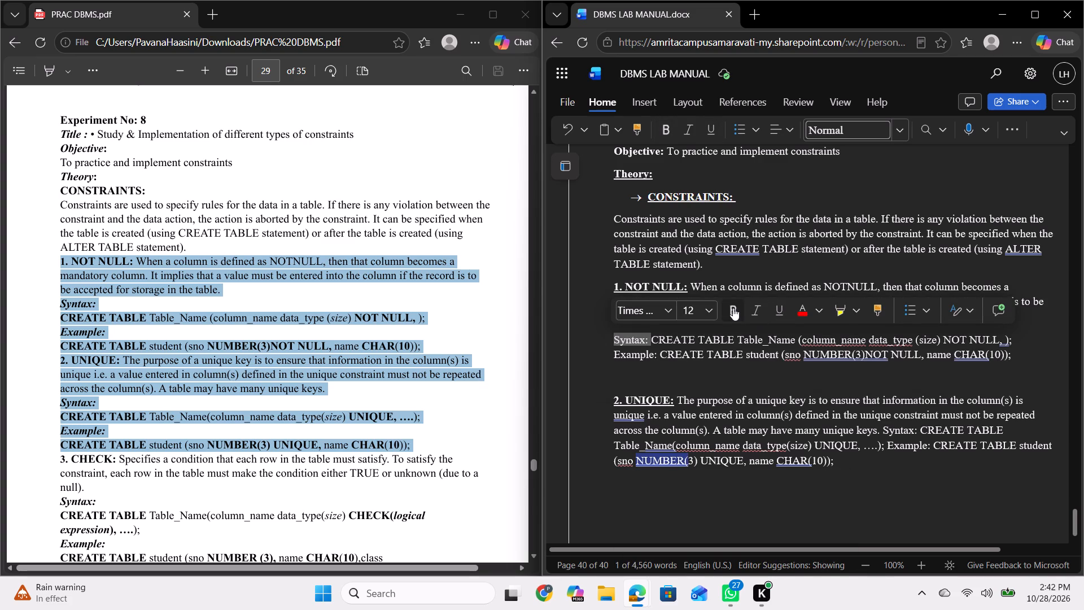
left_click_drag(657, 353, 586, 367)
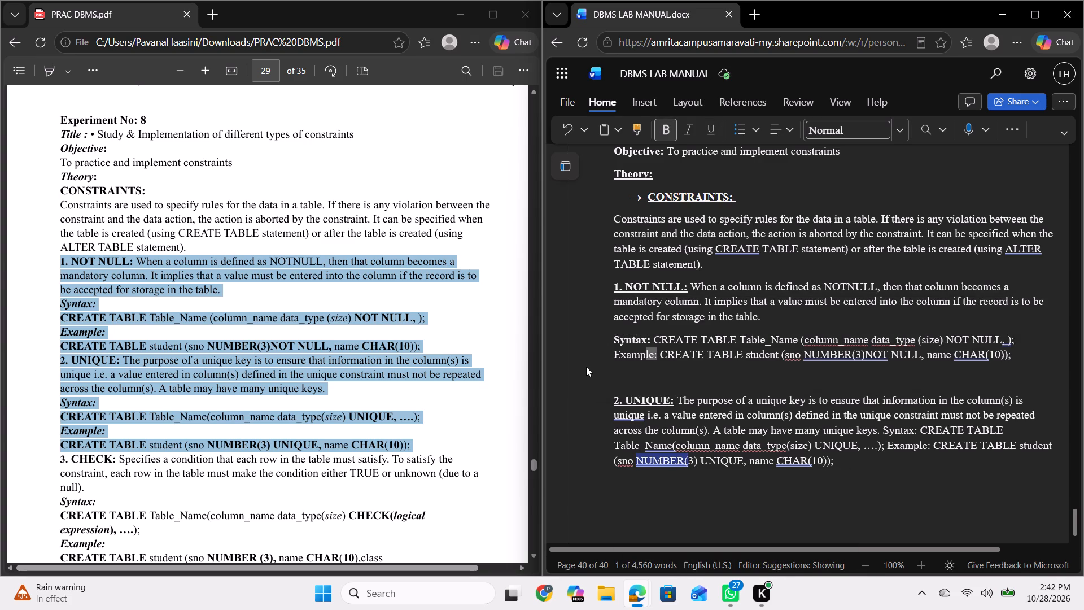
left_click_drag(586, 367, 579, 367)
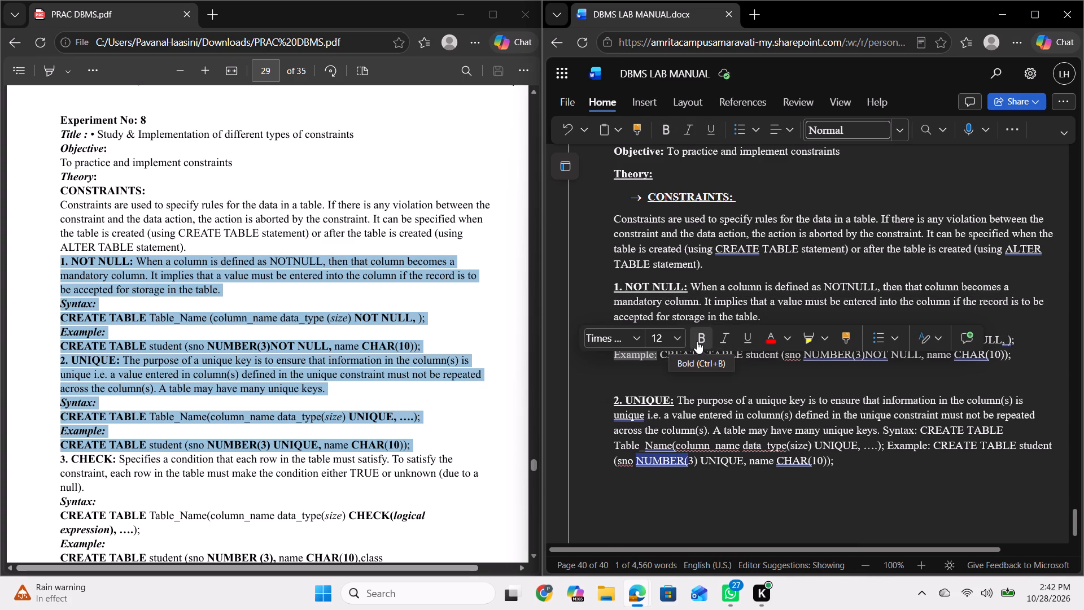
left_click(697, 341)
left_click(675, 385)
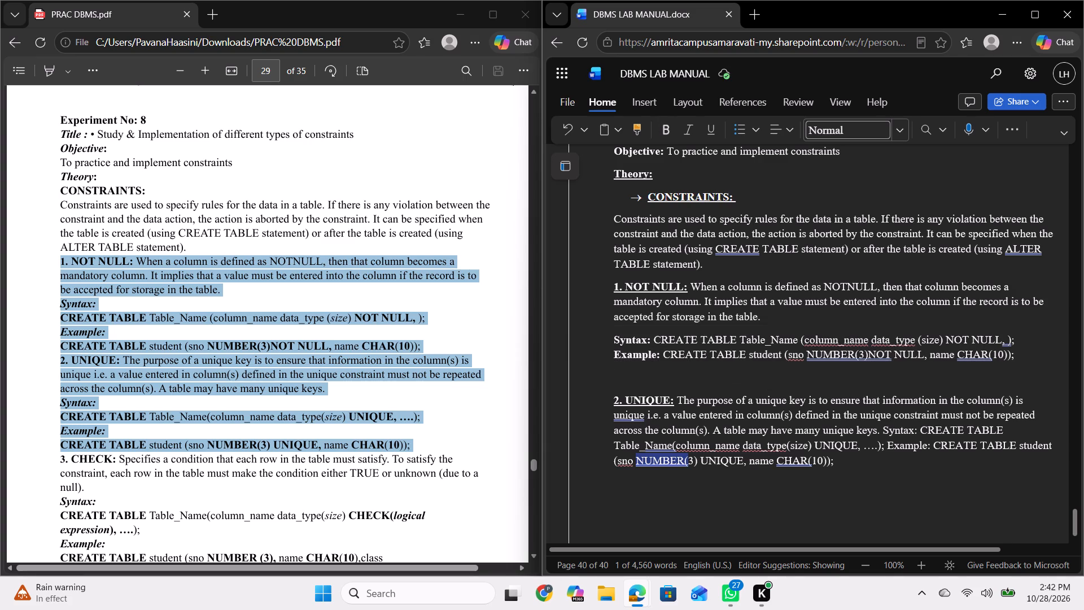
Split the UNIQUE section so that its "Syntax:" and "Example:" text each start a new paragraph.
left_click(886, 429)
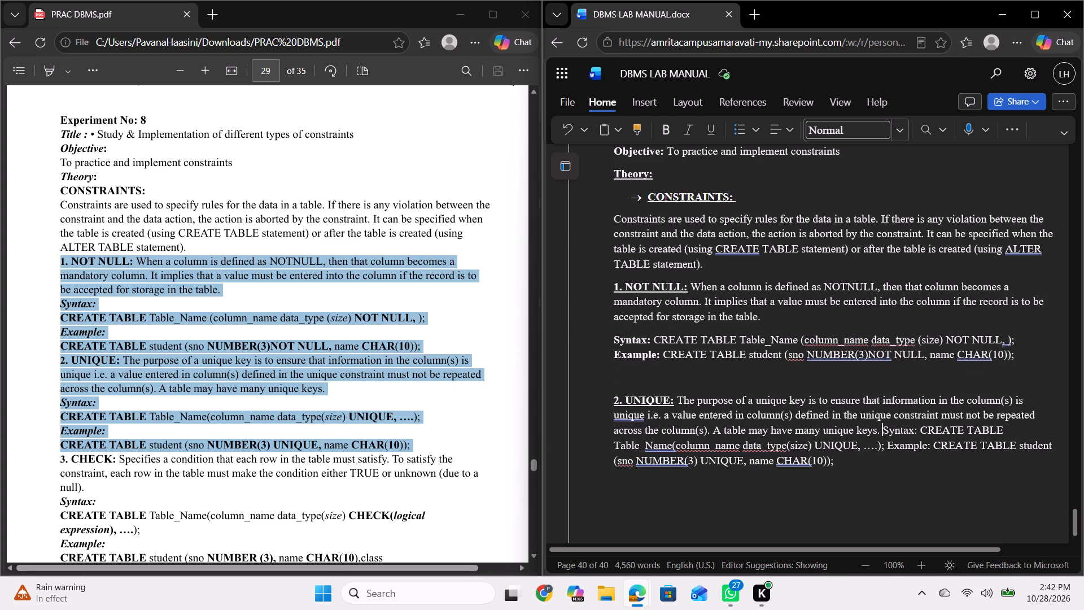
key("Return")
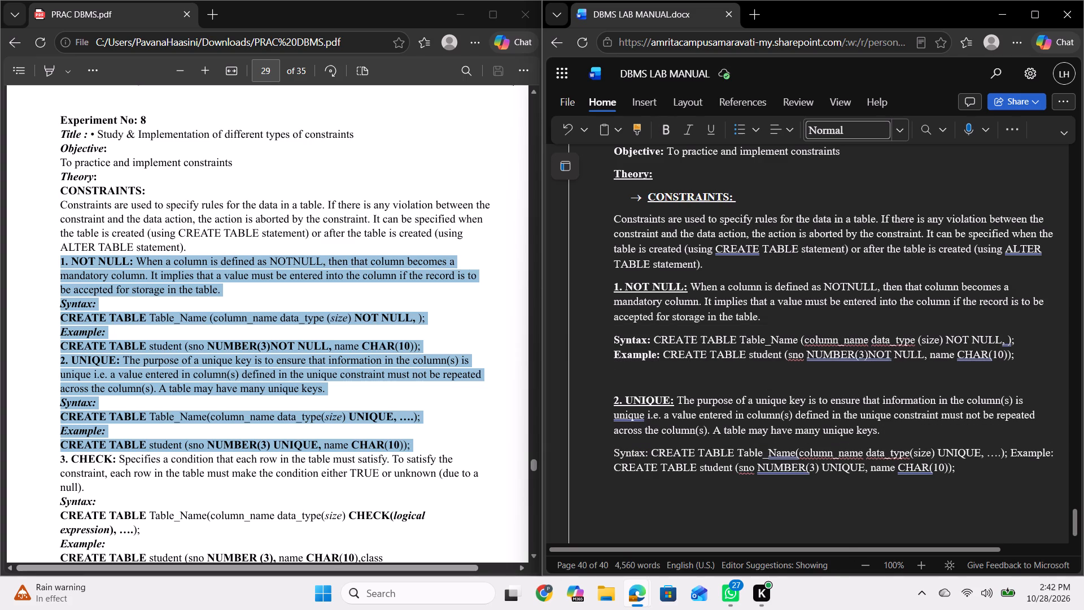
left_click(1011, 460)
key("Return")
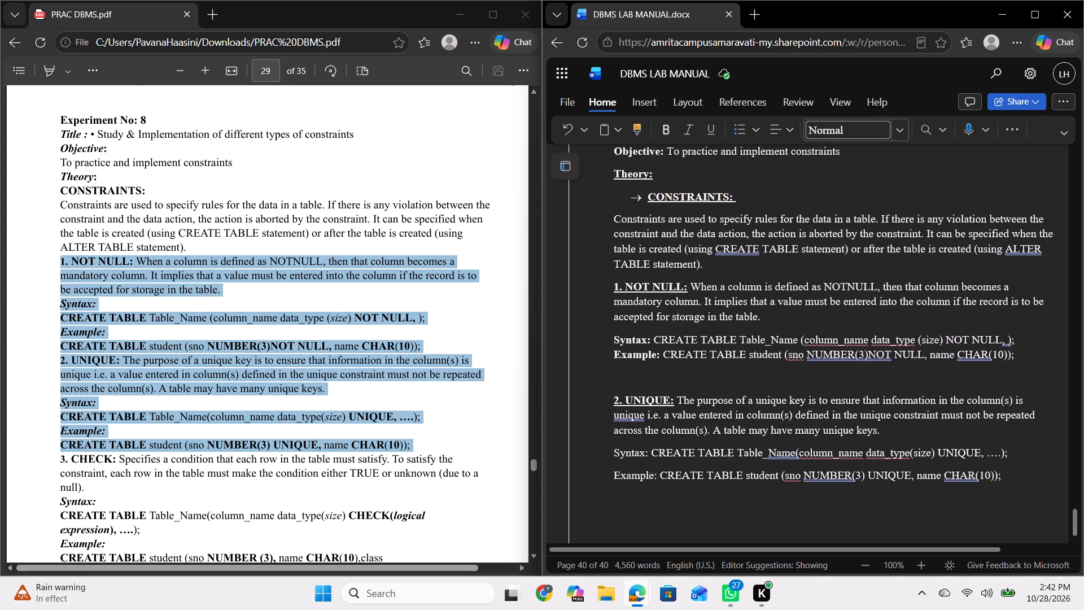
Make the "Syntax:" and "Example:" labels in the UNIQUE section bold.
left_click_drag(655, 451, 610, 455)
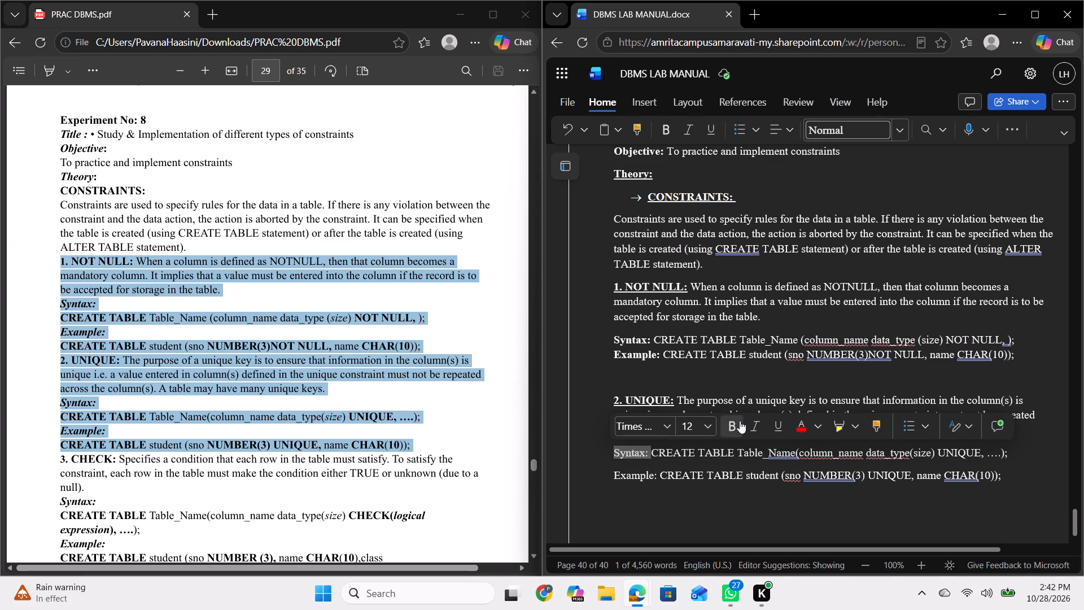
left_click(740, 422)
left_click_drag(658, 473, 589, 476)
left_click(709, 448)
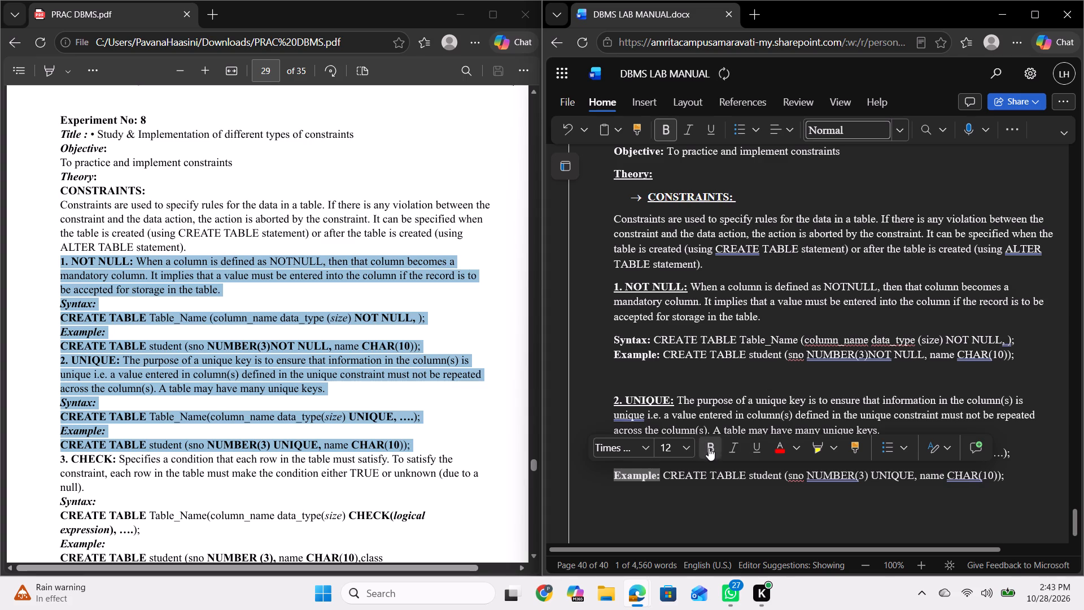
left_click(689, 519)
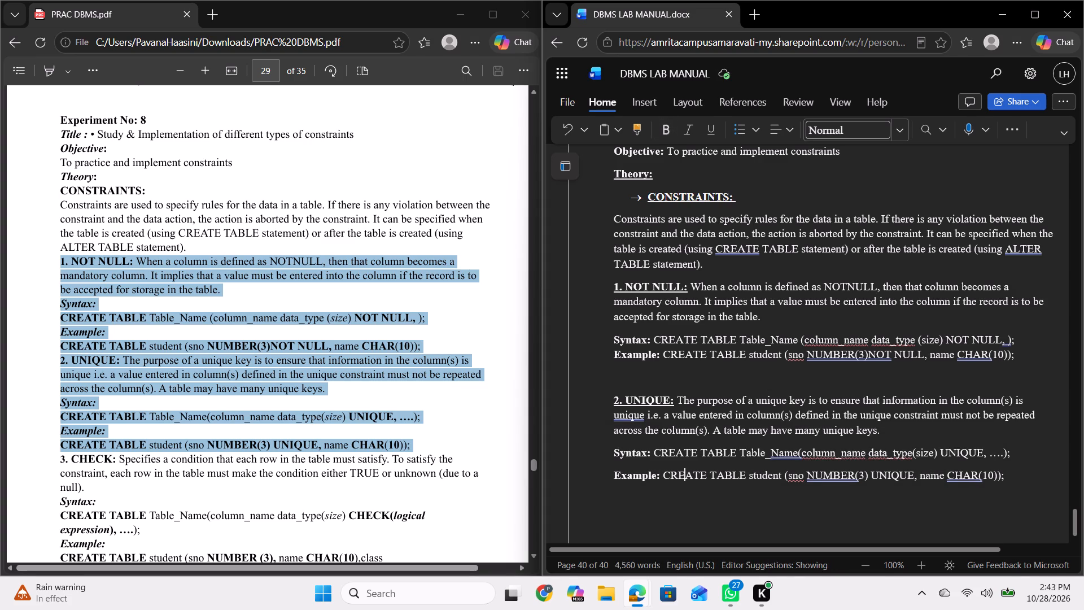
Add two empty paragraphs after the UNIQUE section's example at the end of the document.
left_click(1030, 477)
scroll(1030, 477, "down", 1)
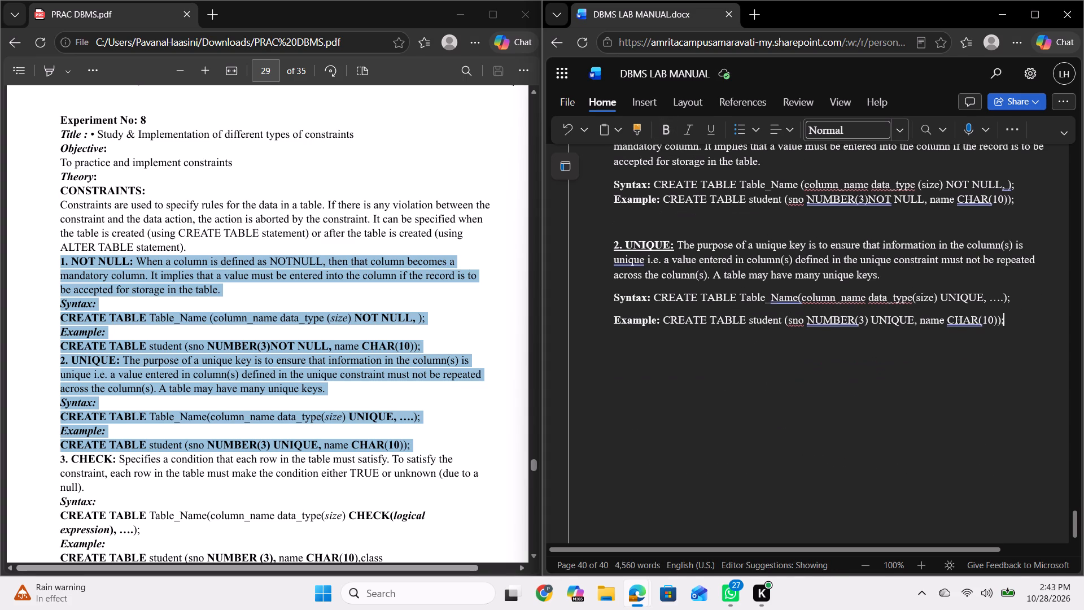
scroll(1030, 477, "down", 1)
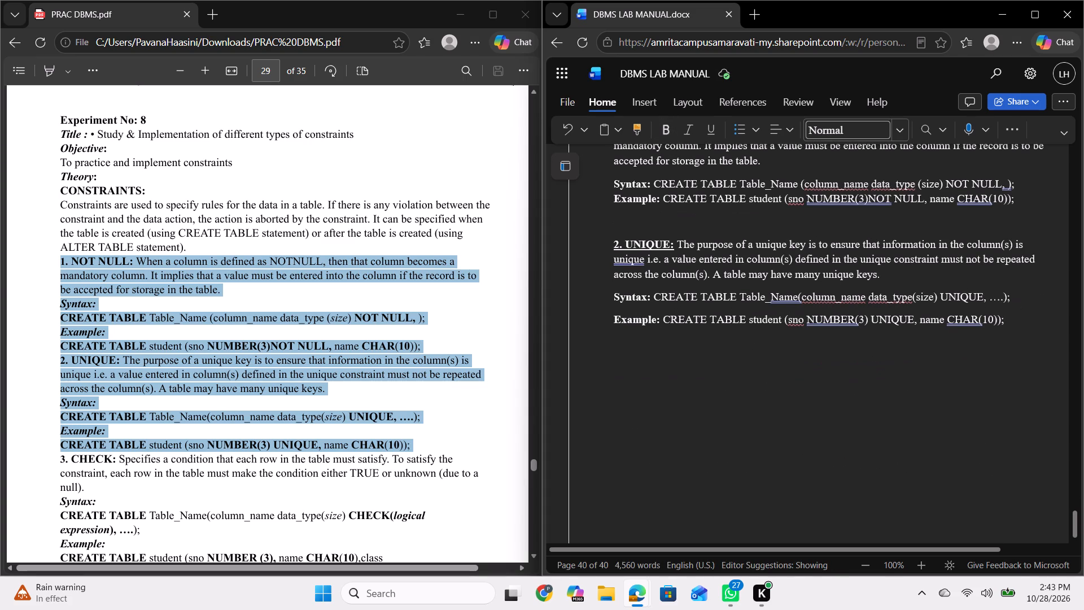
scroll(1030, 477, "down", 2)
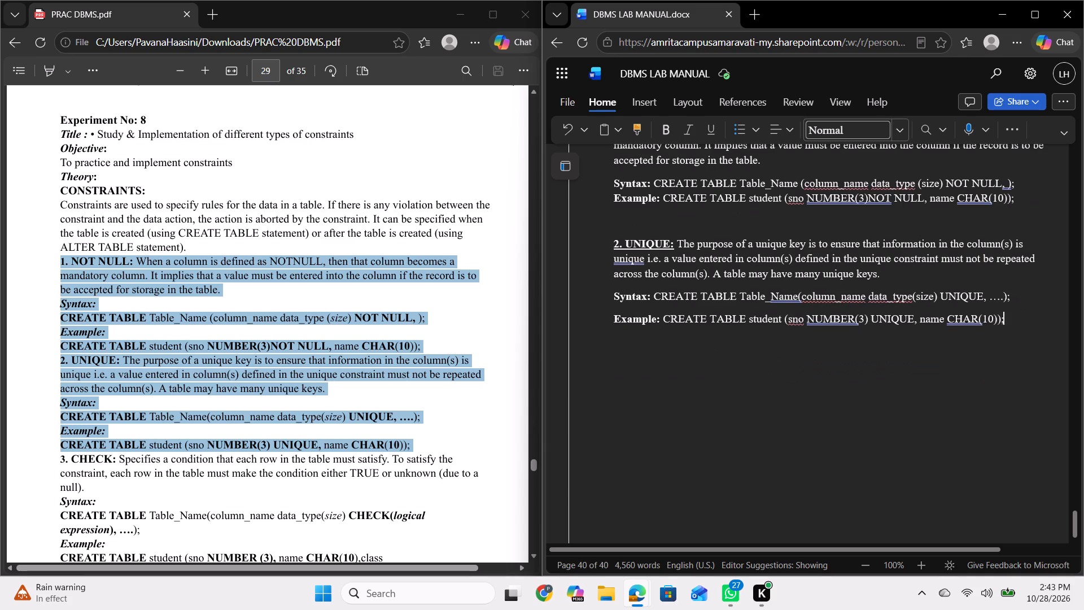
scroll(1030, 477, "down", 1)
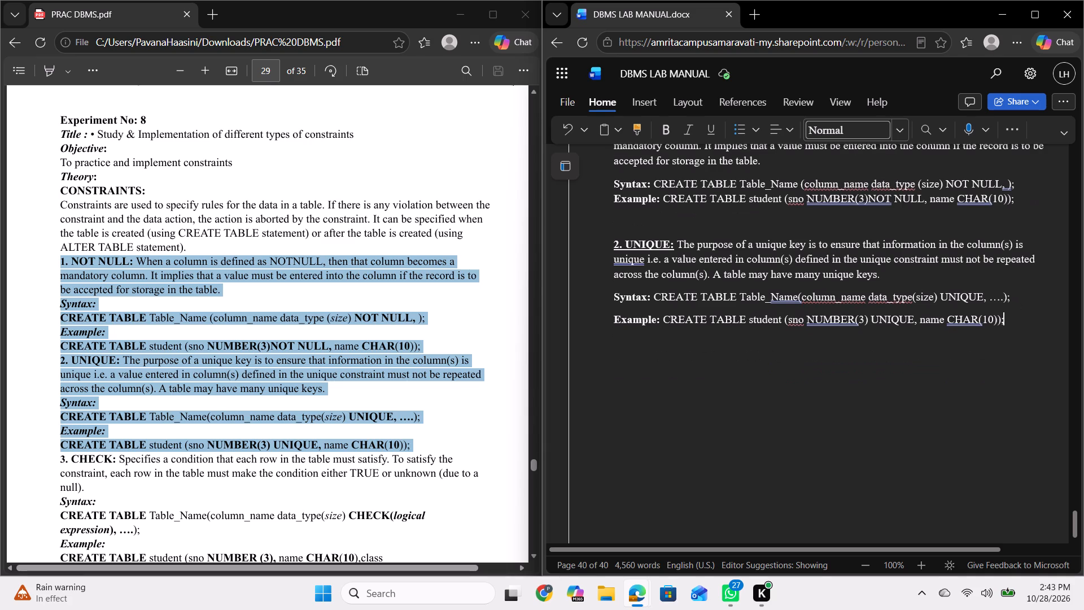
key("Return")
key("Return")
Copy the CHECK and PRIMARY KEY sections, with their syntax and examples, from PRAC DBMS.pdf and paste them below the UNIQUE section.
left_click(457, 422)
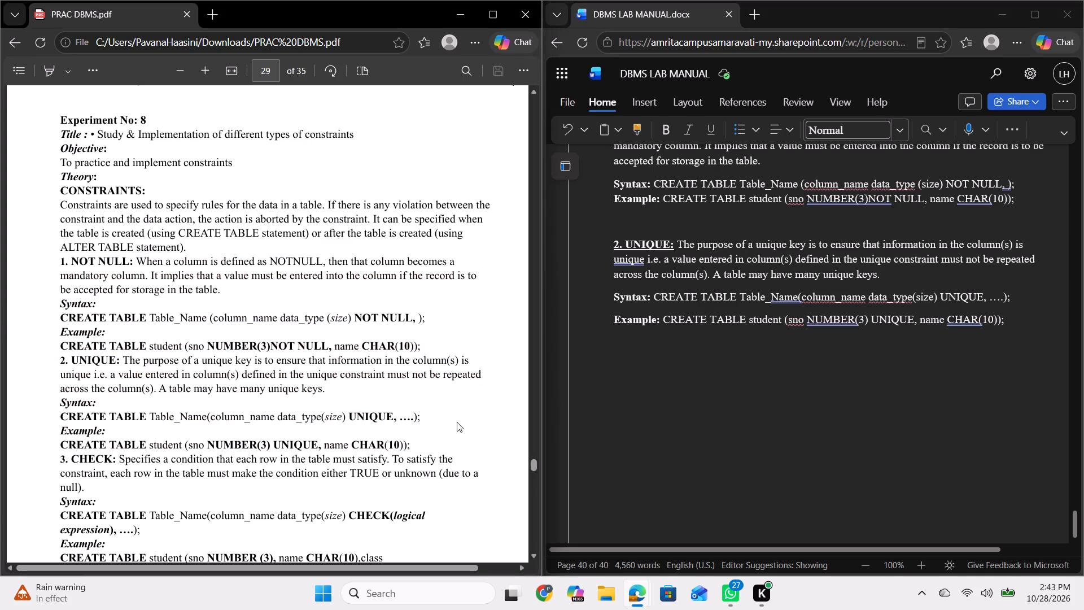
scroll(457, 422, "down", 2)
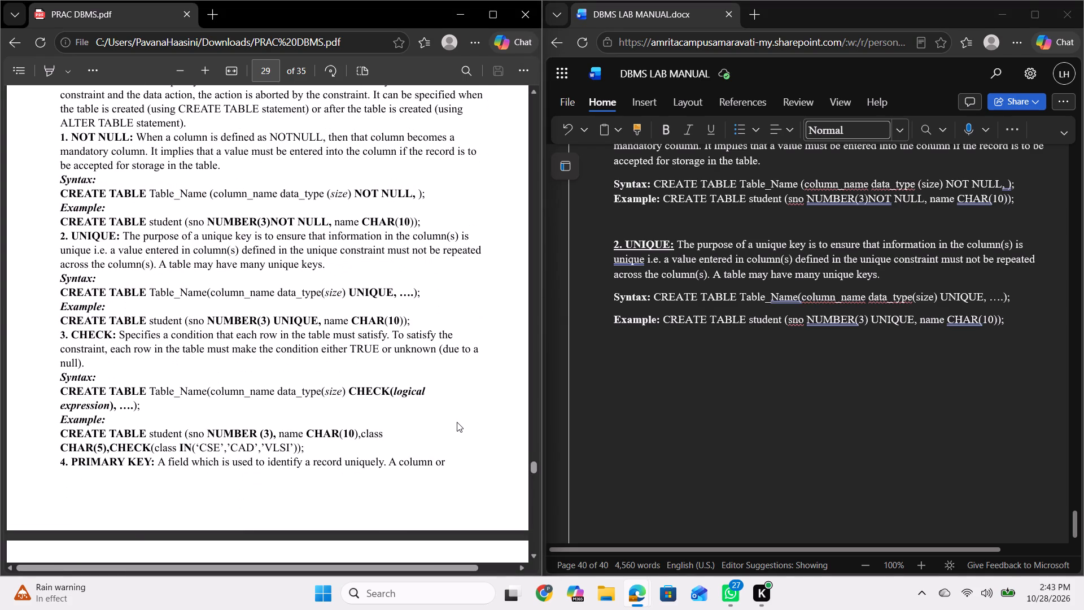
scroll(457, 422, "down", 1)
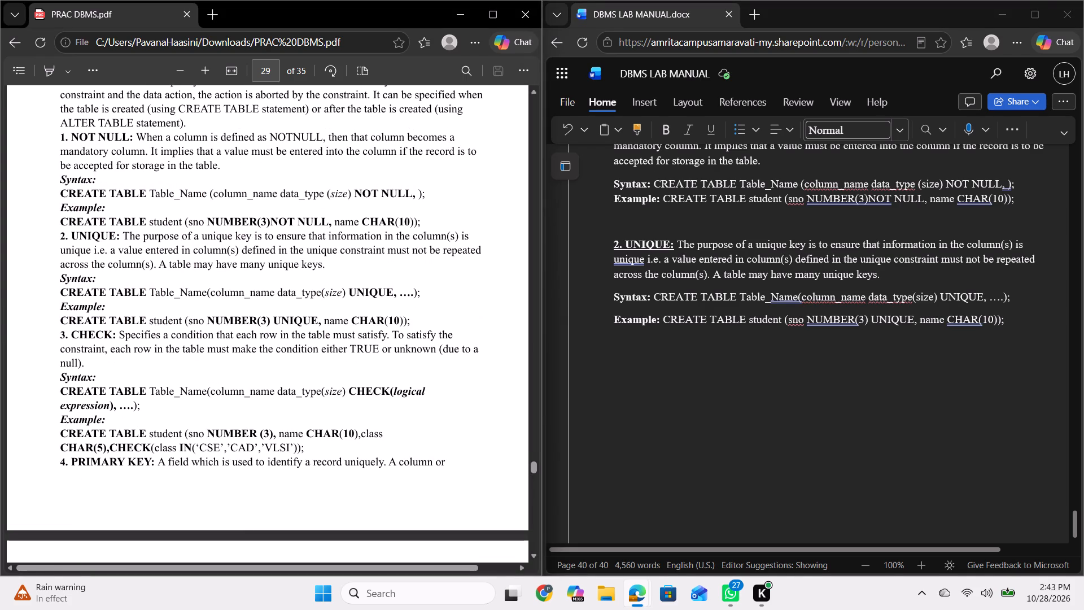
left_click_drag(57, 336, 331, 531)
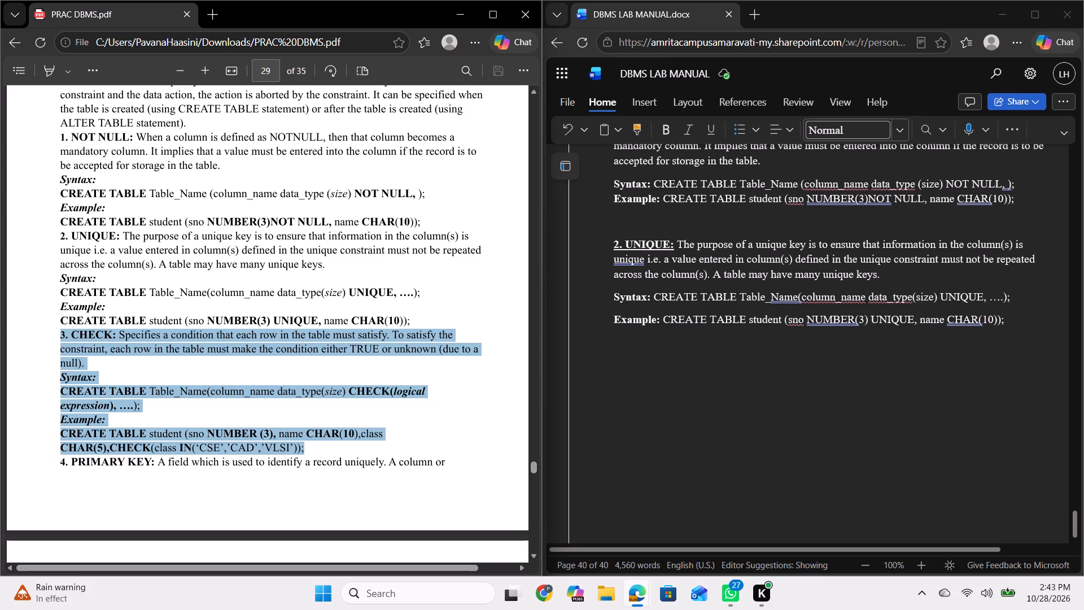
left_click_drag(331, 531, 450, 477)
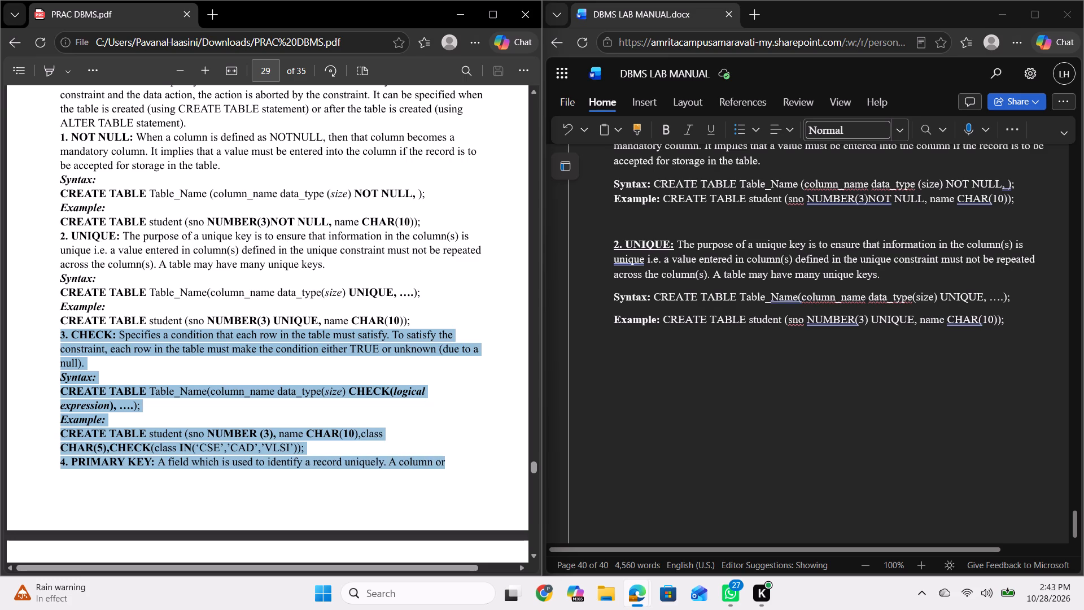
left_click_drag(450, 477, 457, 500)
left_click_drag(457, 500, 352, 400)
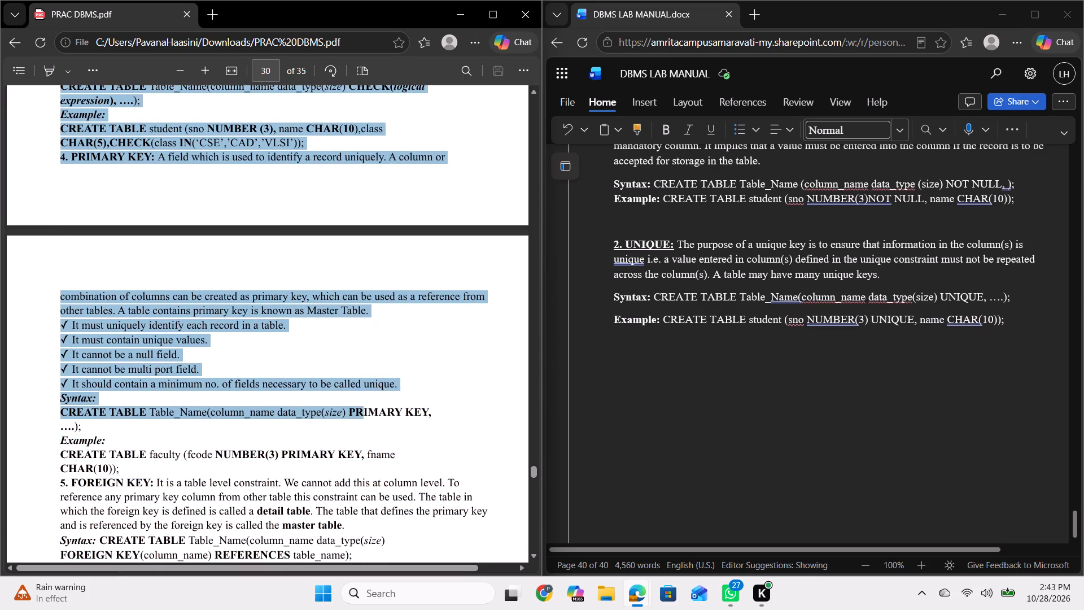
left_click_drag(352, 400, 387, 459)
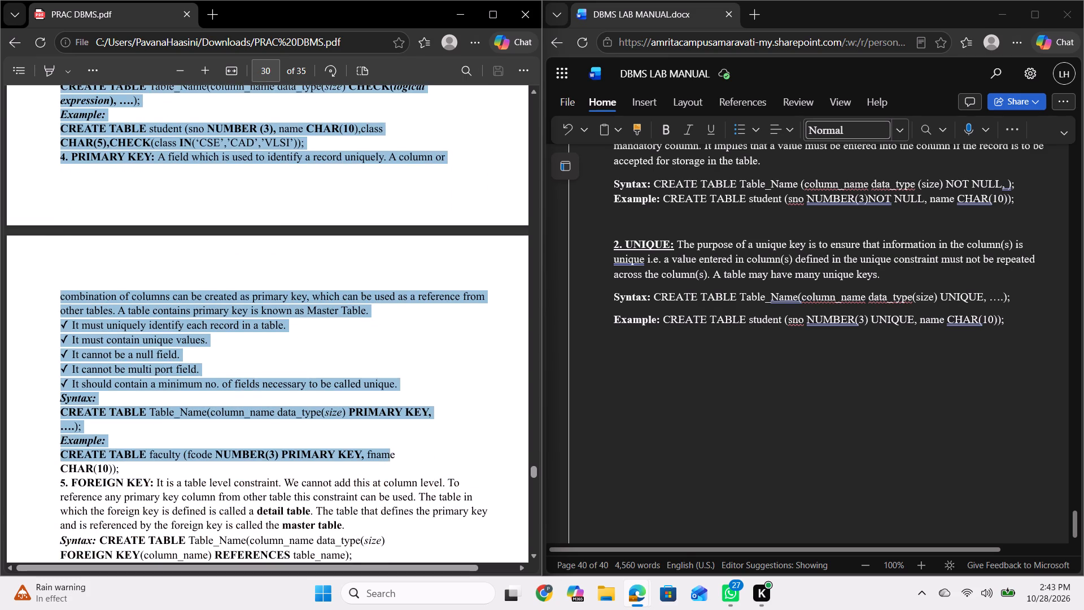
left_click_drag(387, 459, 381, 453)
left_click_drag(381, 453, 124, 470)
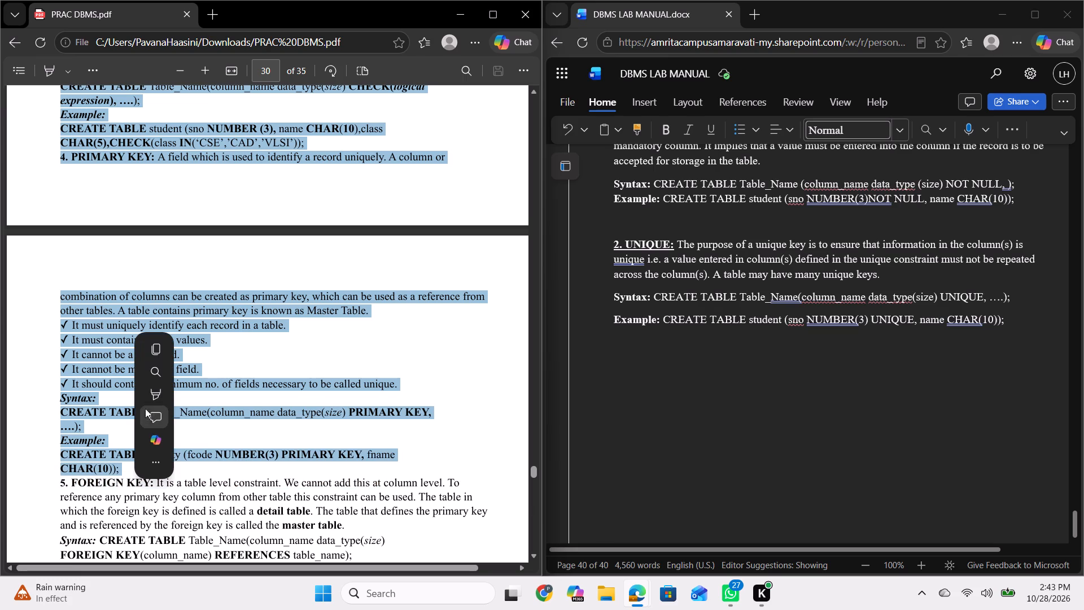
left_click(158, 348)
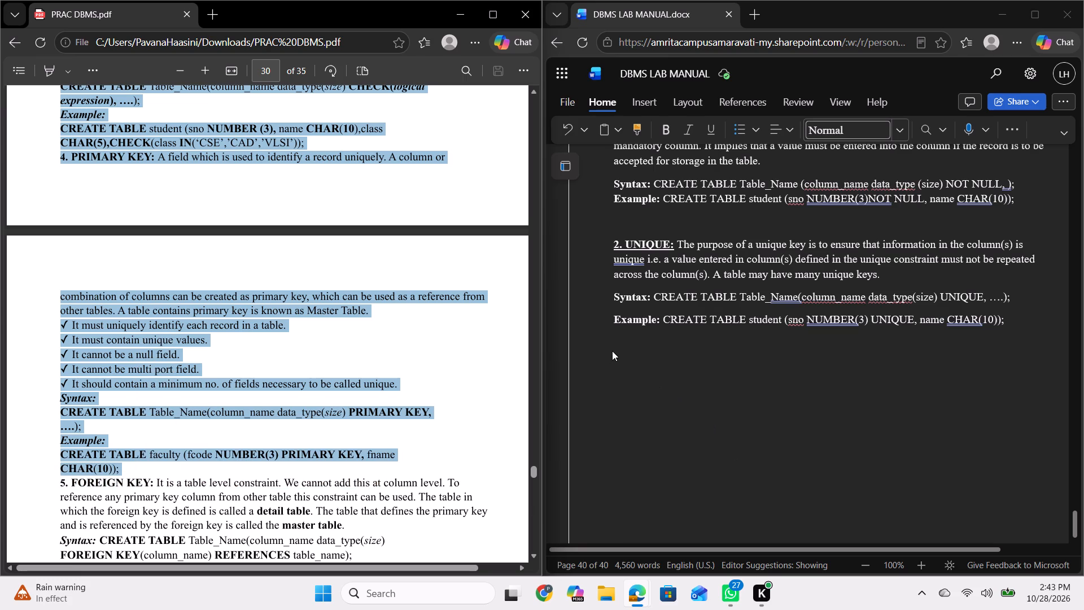
left_click(612, 348)
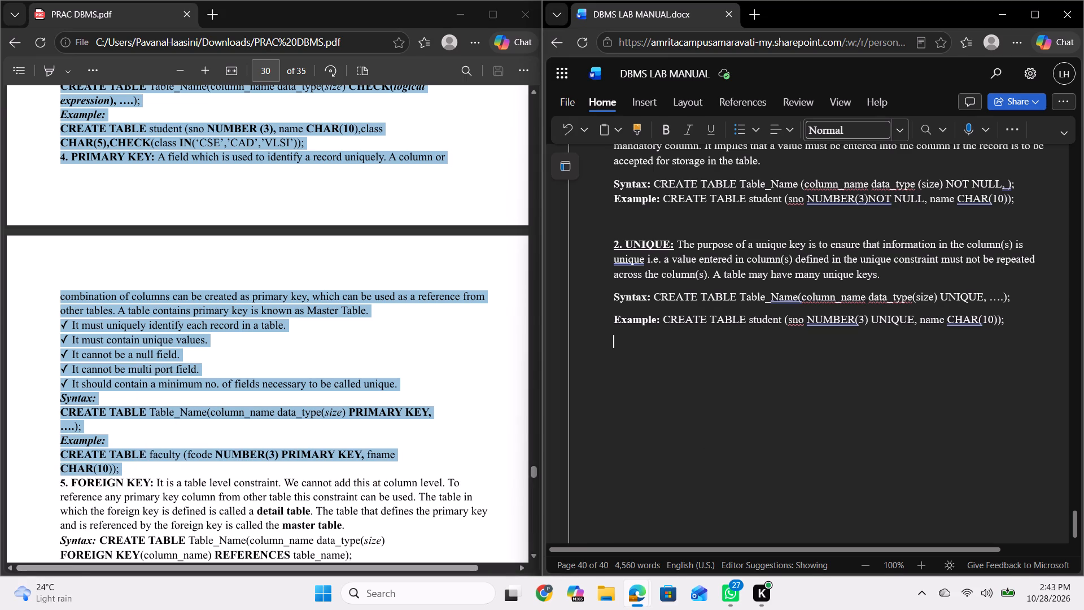
key("Return")
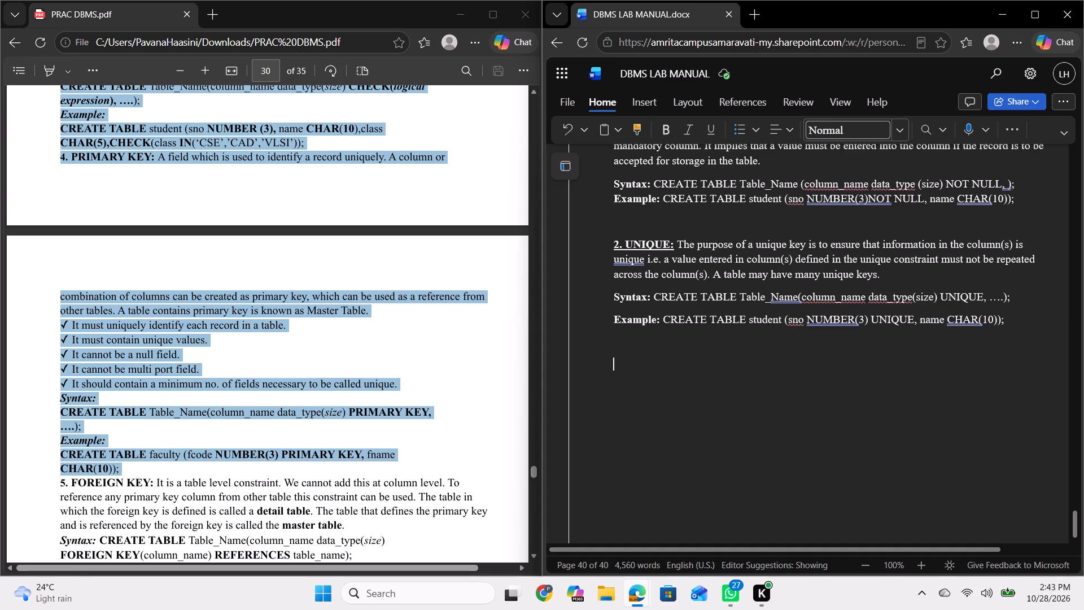
right_click(610, 365)
left_click(695, 164)
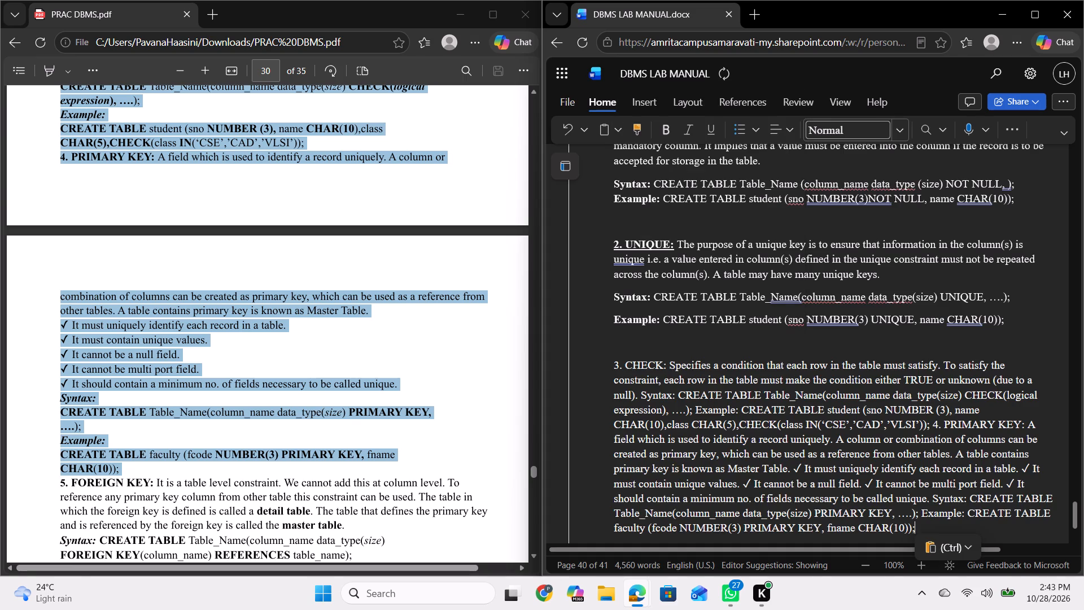
Make the "3. CHECK:" heading bold and underlined.
left_click_drag(668, 366, 592, 374)
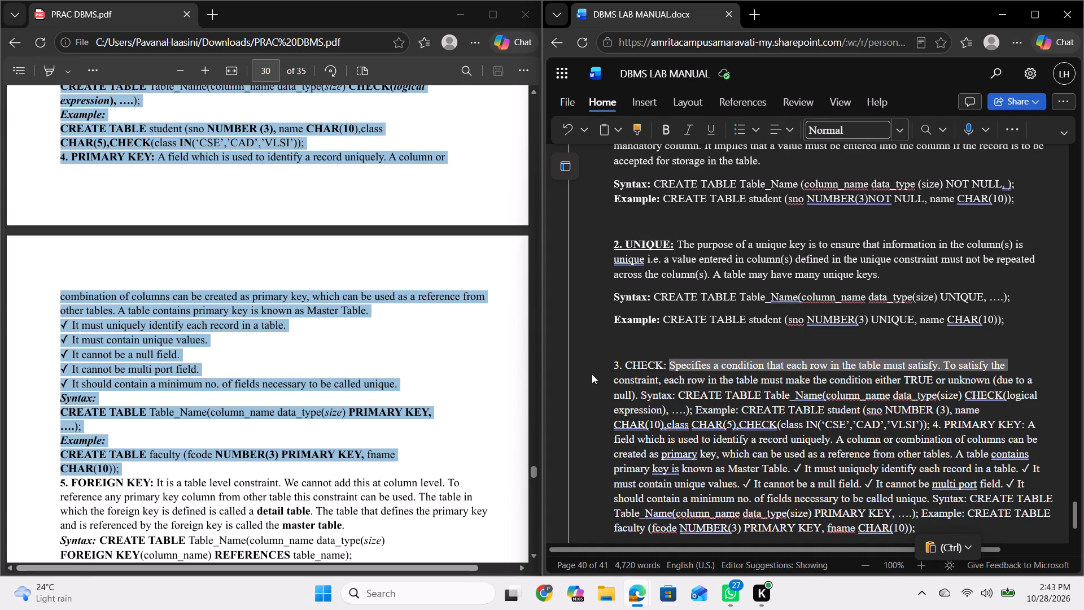
left_click_drag(592, 374, 592, 365)
left_click(719, 333)
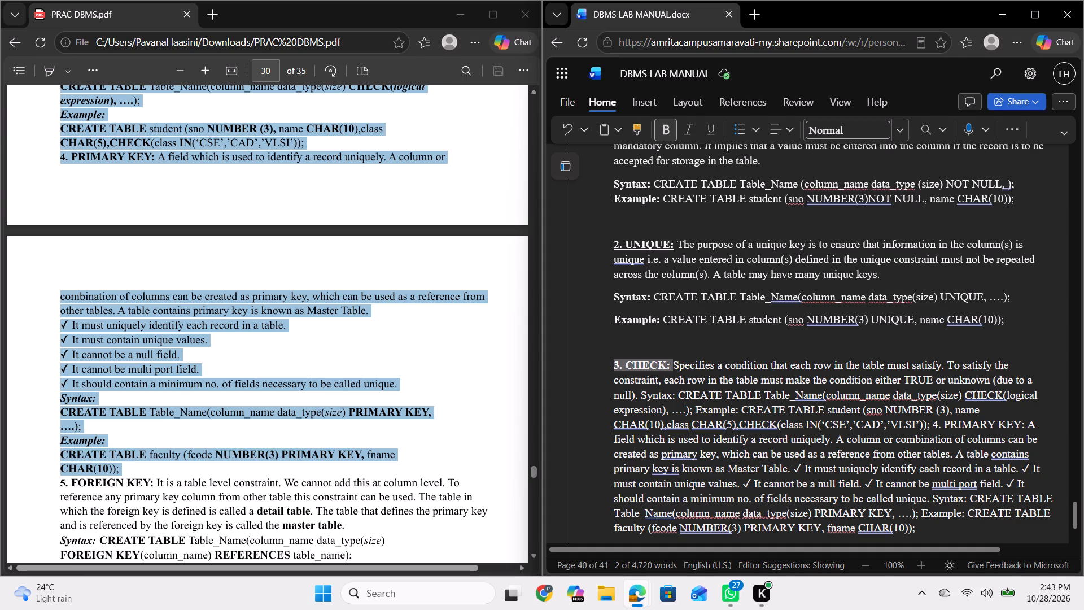
left_click(706, 134)
Split the CHECK section so that its "Syntax:" and "Example:" text each start a new paragraph.
left_click(644, 396)
key("Left")
key("Return")
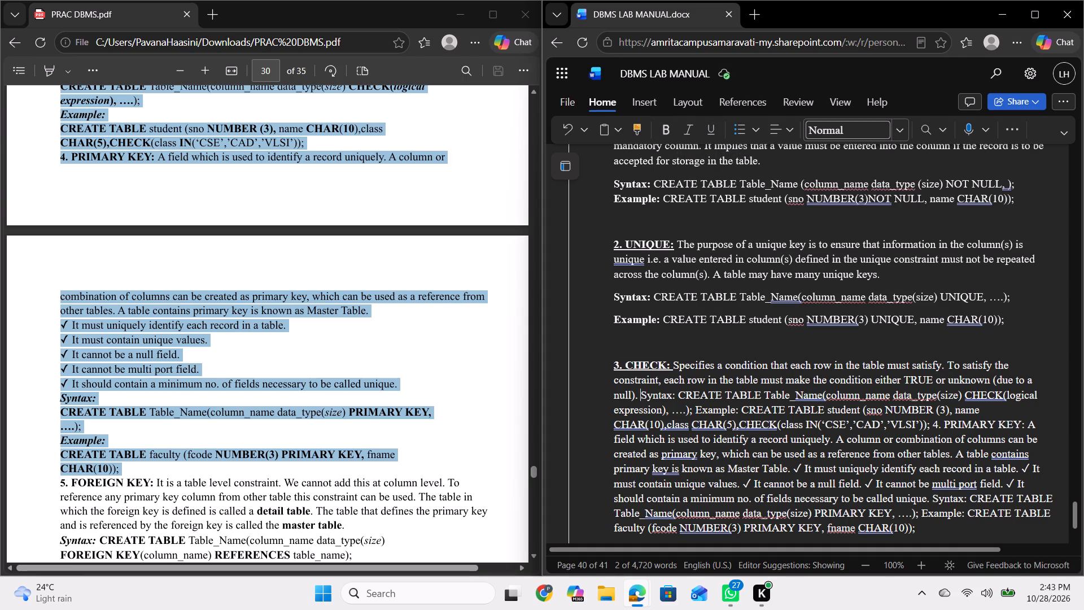
left_click(695, 426)
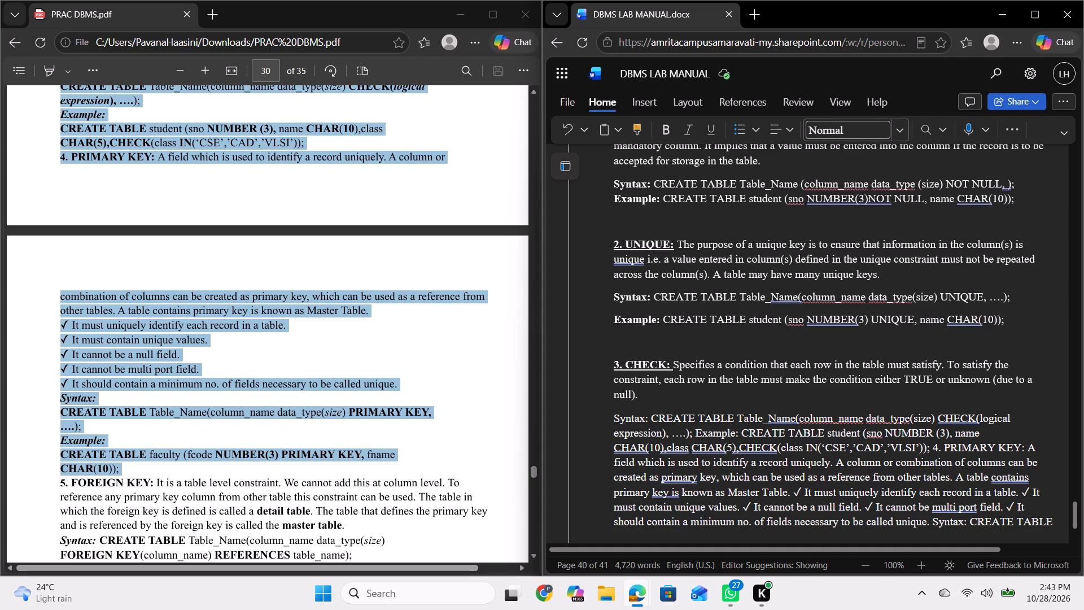
key("Return")
Move the "4. PRIMARY KEY:" text to its own paragraph, with an empty paragraph between it and the CHECK example.
scroll(695, 426, "down", 1)
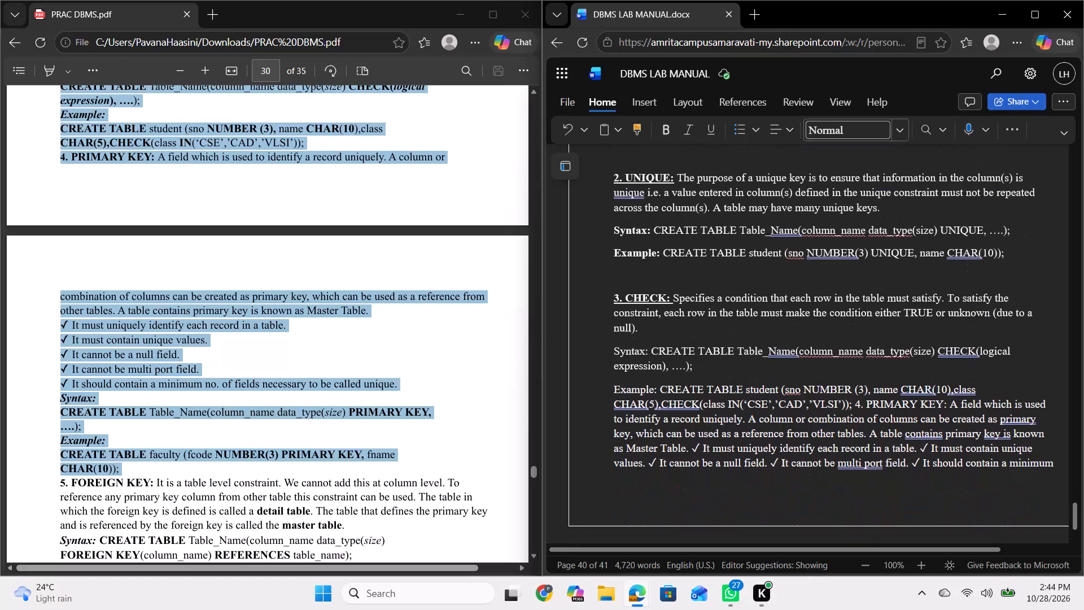
scroll(695, 426, "down", 1)
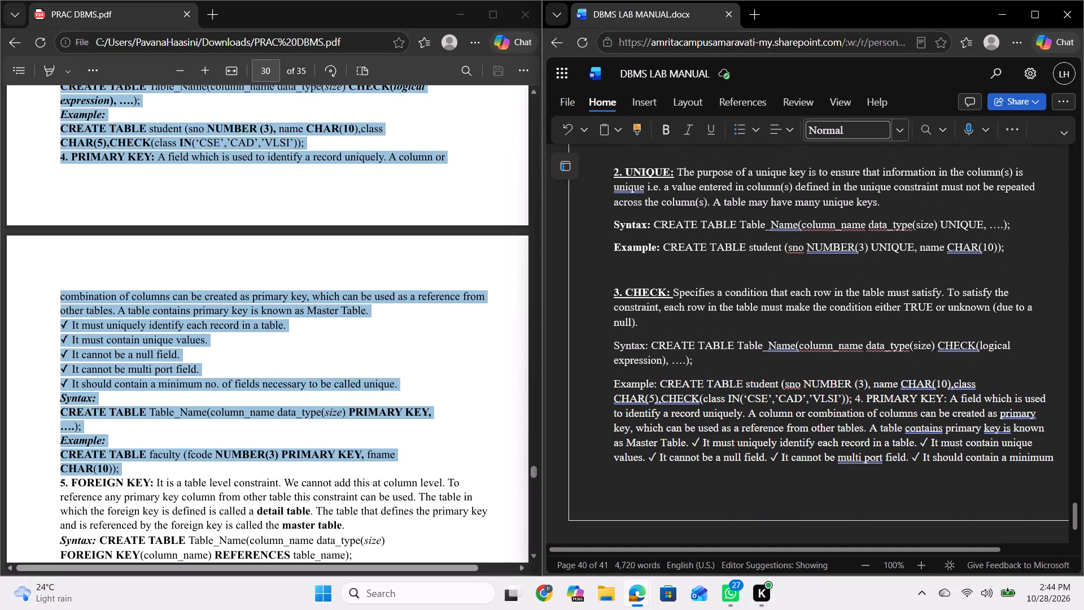
left_click(854, 394)
key("Right")
key("Return")
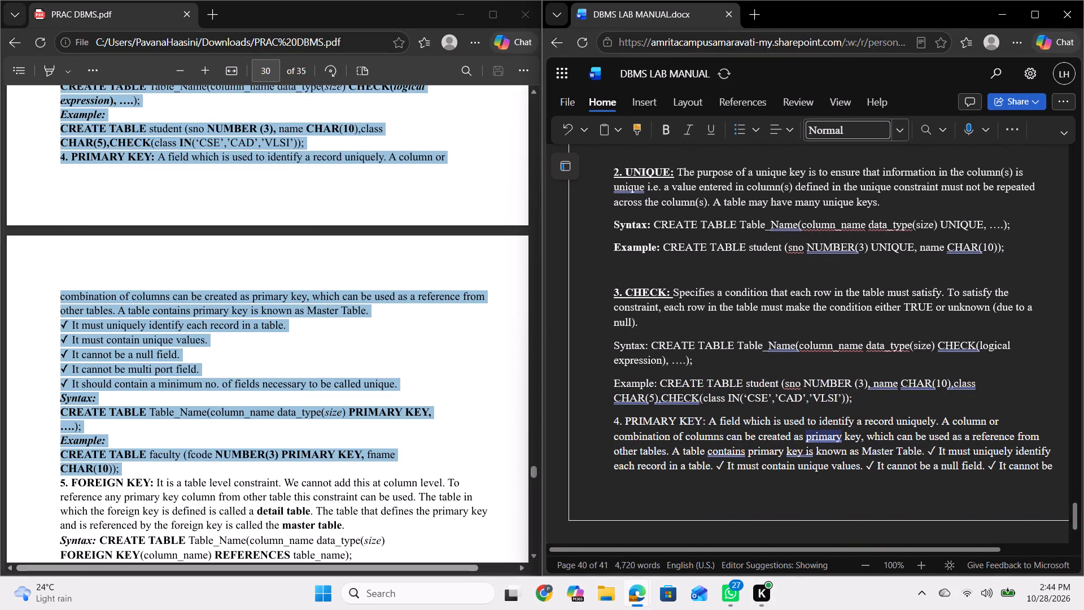
key("Return")
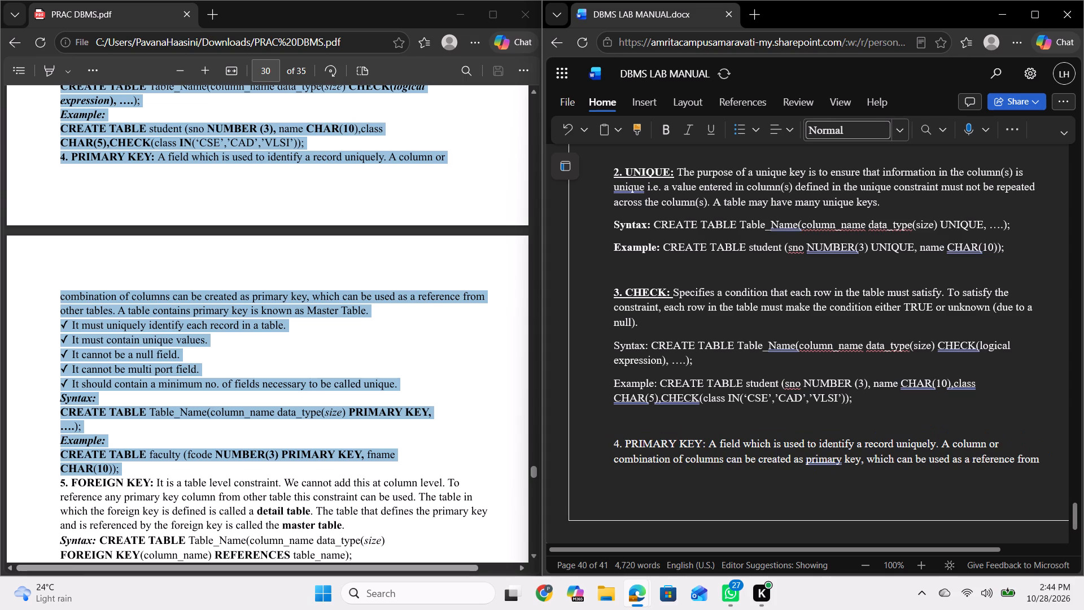
Make the "4. PRIMARY KEY:" heading bold and underlined.
scroll(716, 374, "right", 1)
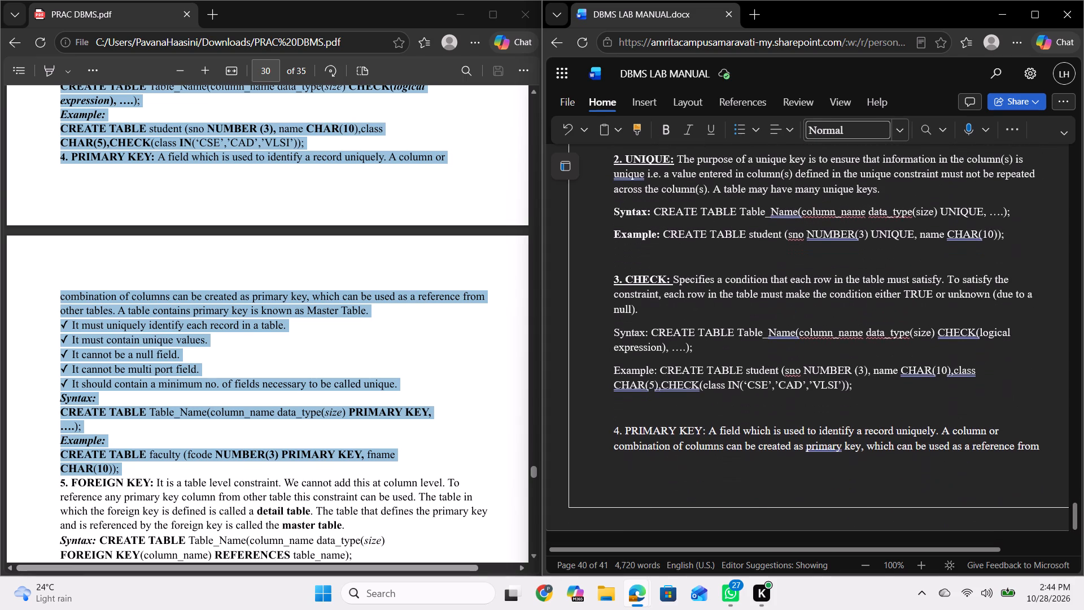
left_click_drag(613, 434, 731, 430)
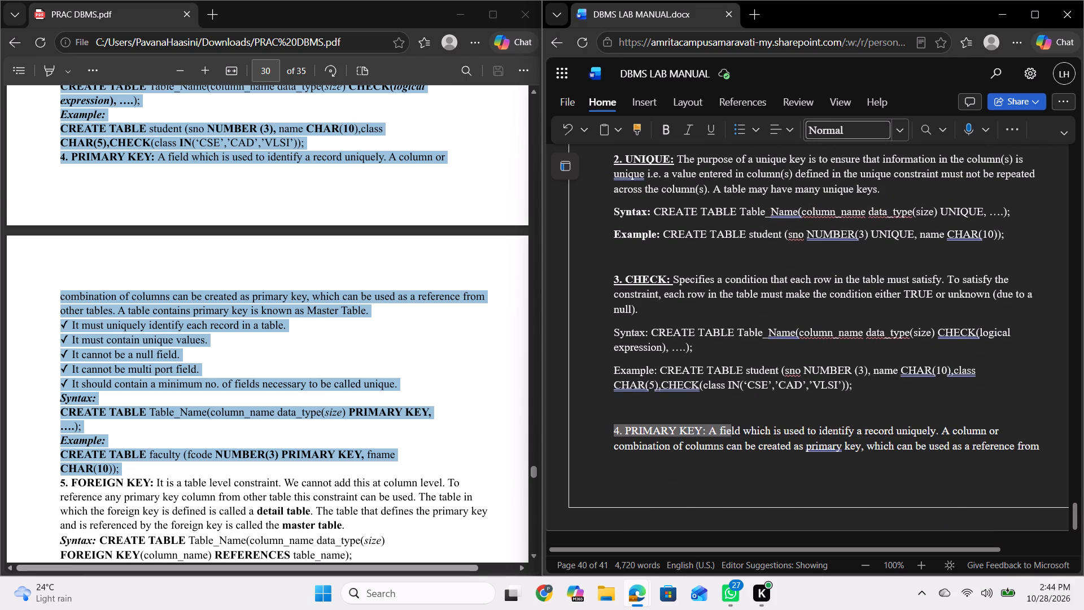
left_click_drag(731, 430, 709, 429)
left_click_drag(709, 429, 706, 430)
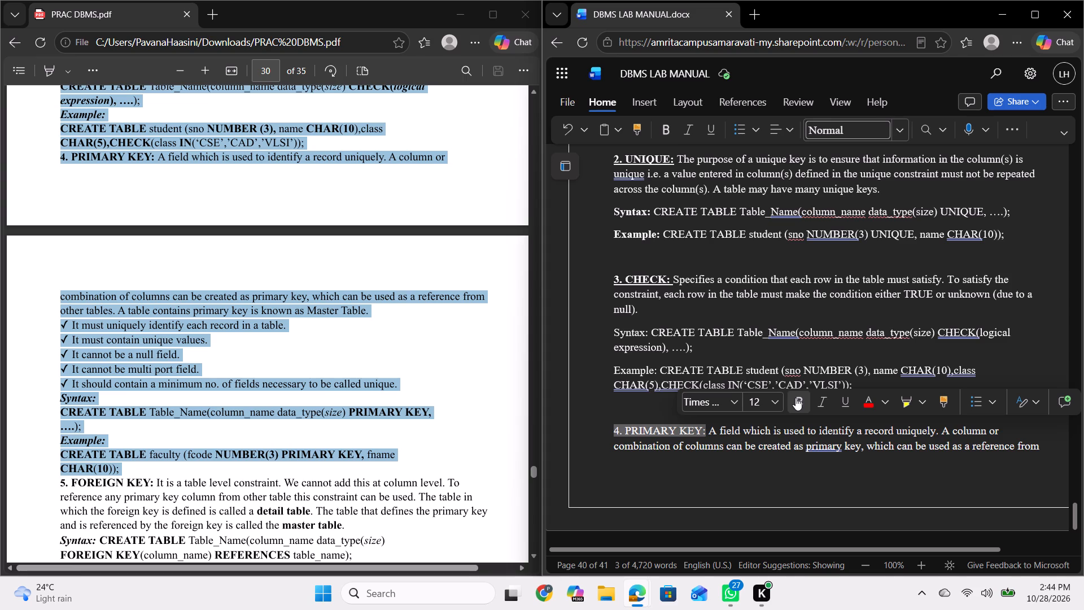
left_click(795, 398)
left_click(839, 397)
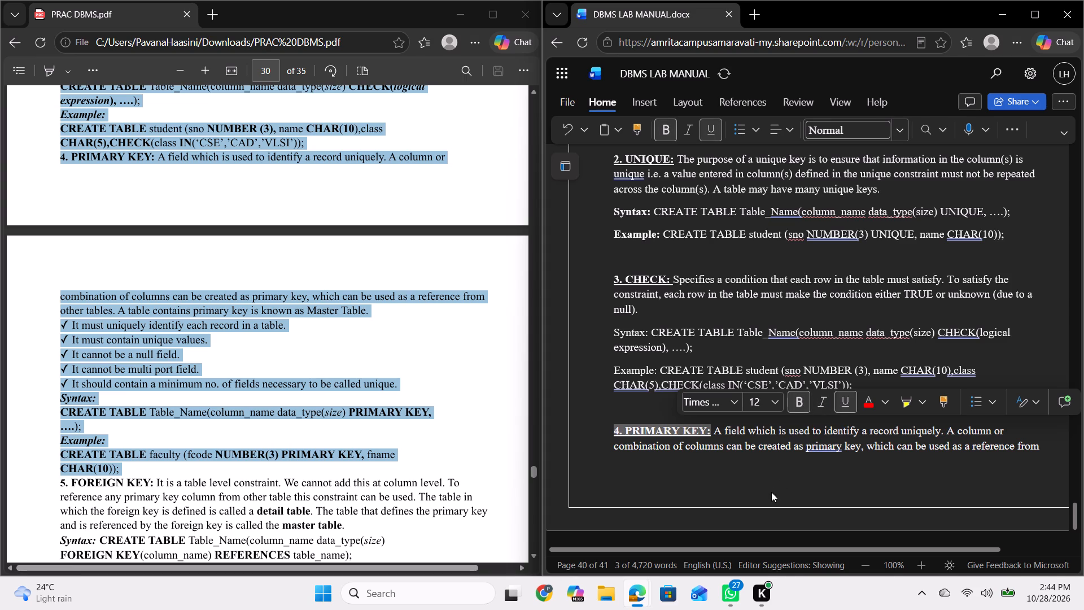
left_click(771, 492)
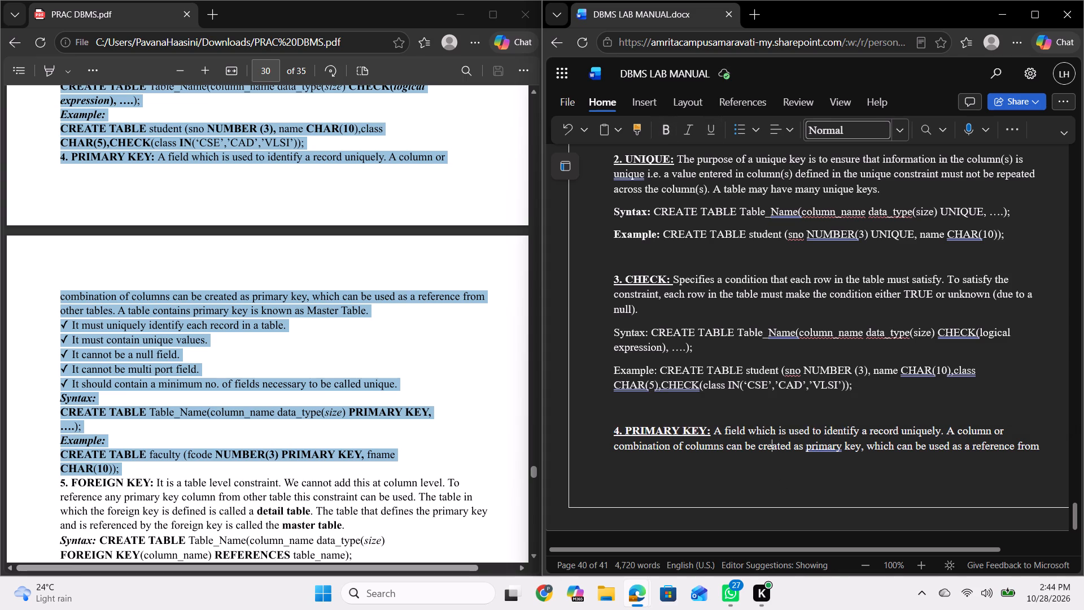
Make only the "Syntax:" and "Example:" labels in the CHECK section bold.
left_click_drag(650, 334, 606, 332)
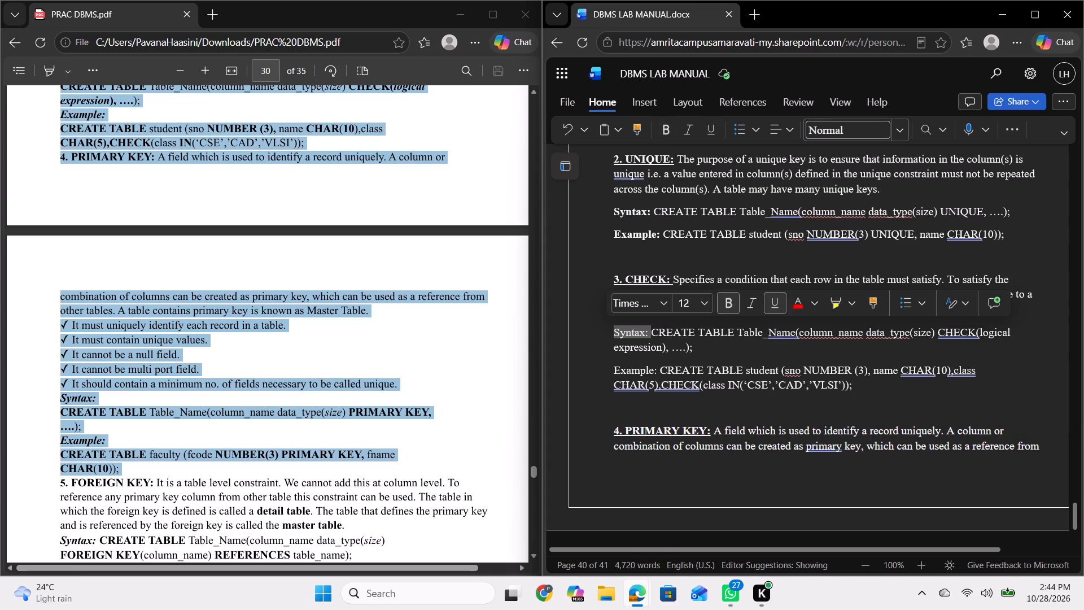
left_click(729, 303)
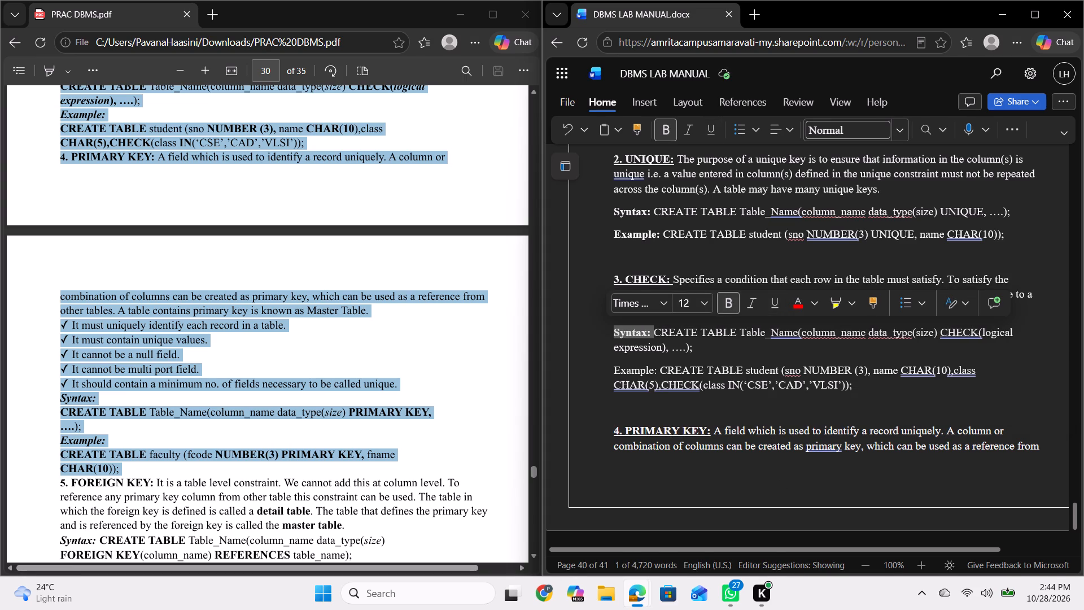
left_click_drag(657, 372, 606, 373)
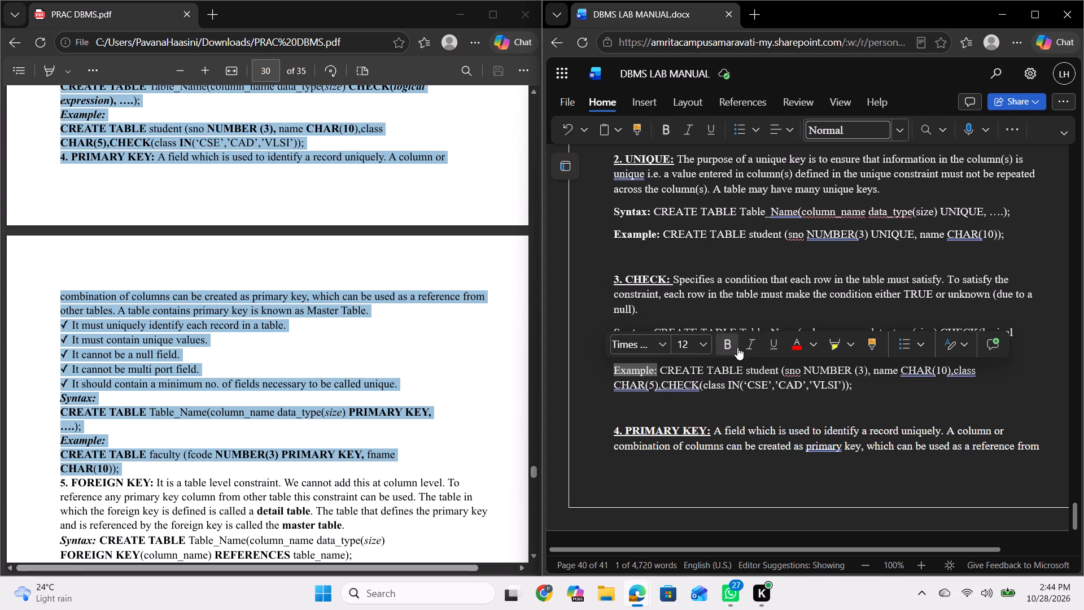
left_click(731, 347)
left_click(916, 383)
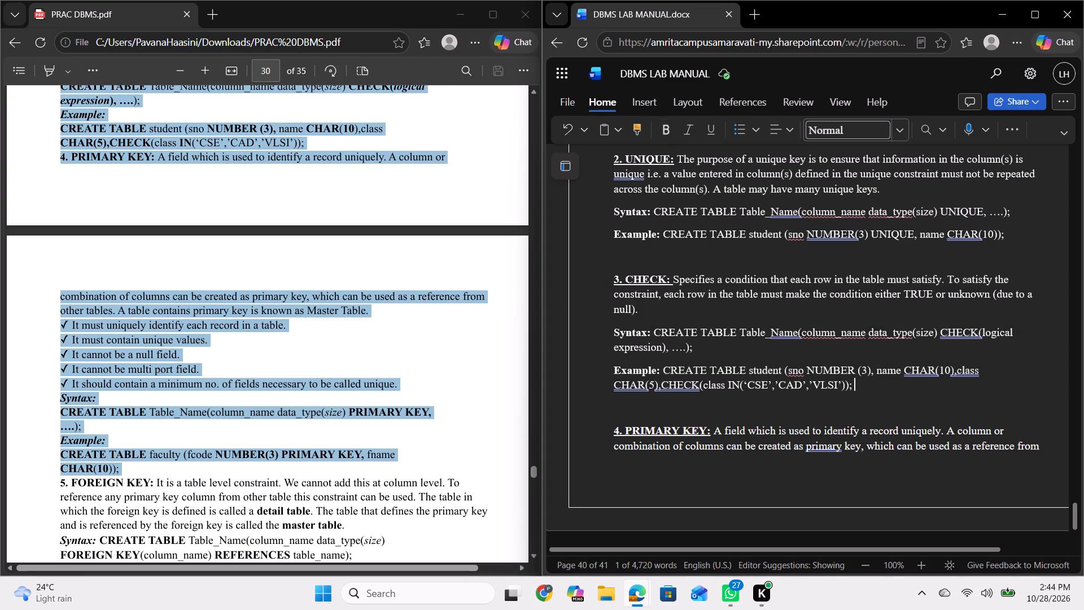
Split the PRIMARY KEY section so that each of its five ✓ points and the "Syntax:" text start a new paragraph.
scroll(916, 383, "up", 2)
scroll(916, 383, "down", 1)
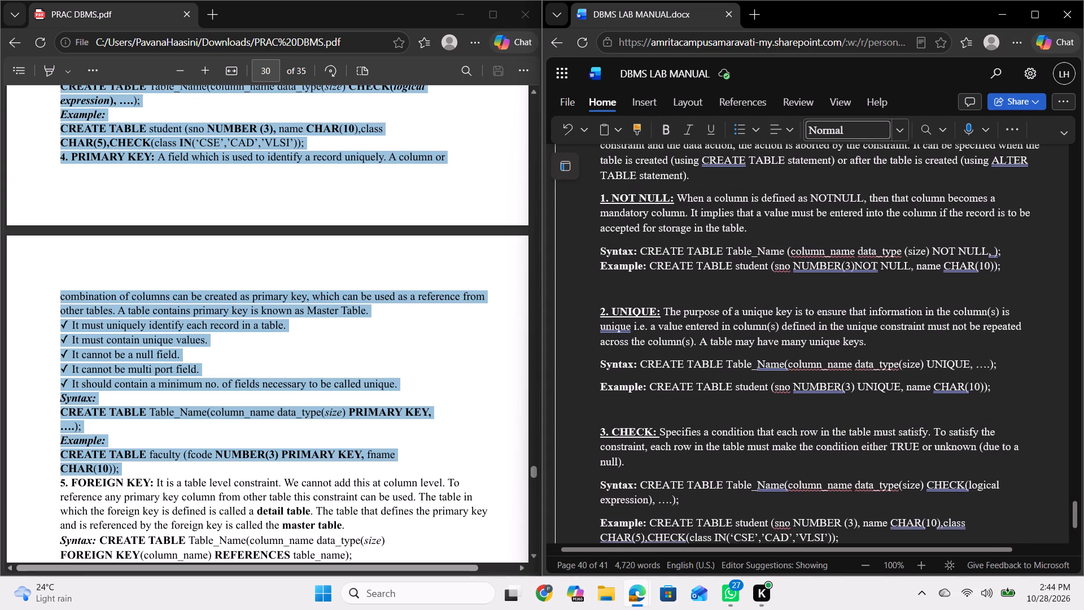
scroll(916, 383, "down", 1)
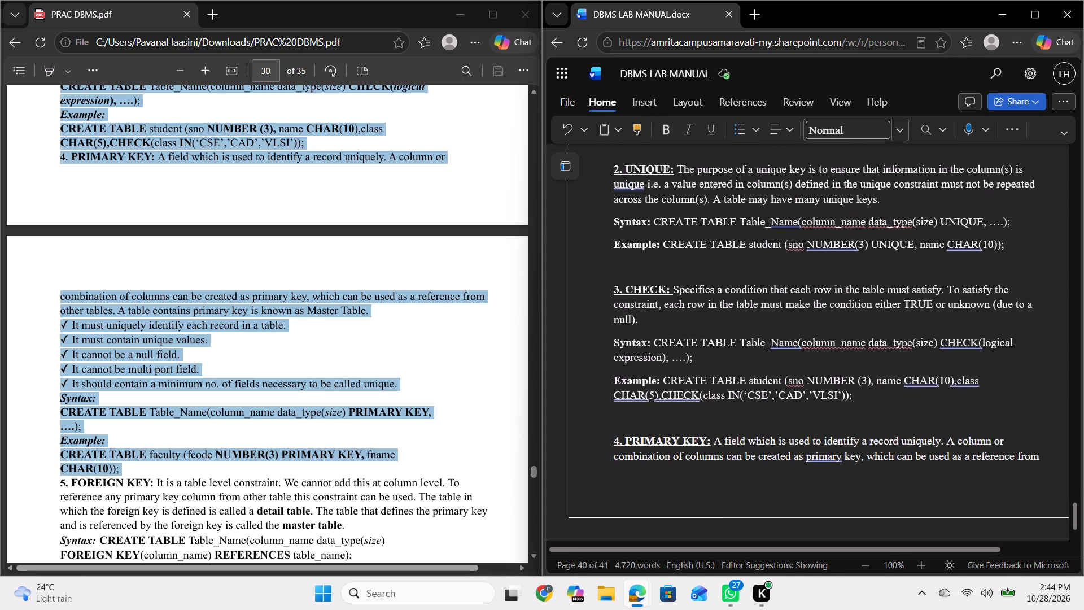
scroll(916, 383, "down", 3)
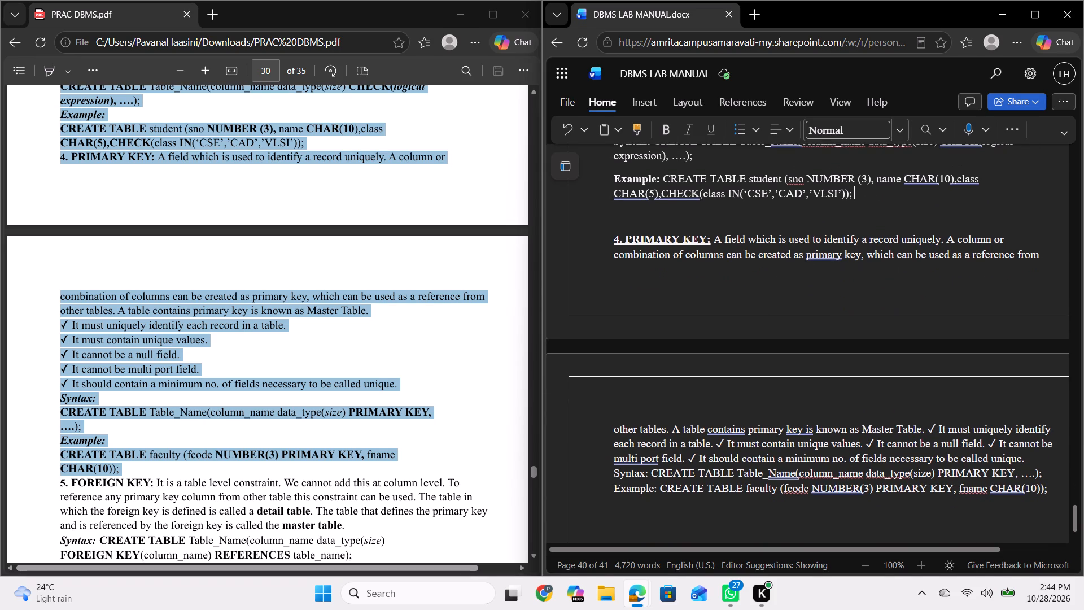
left_click(926, 426)
key("Return")
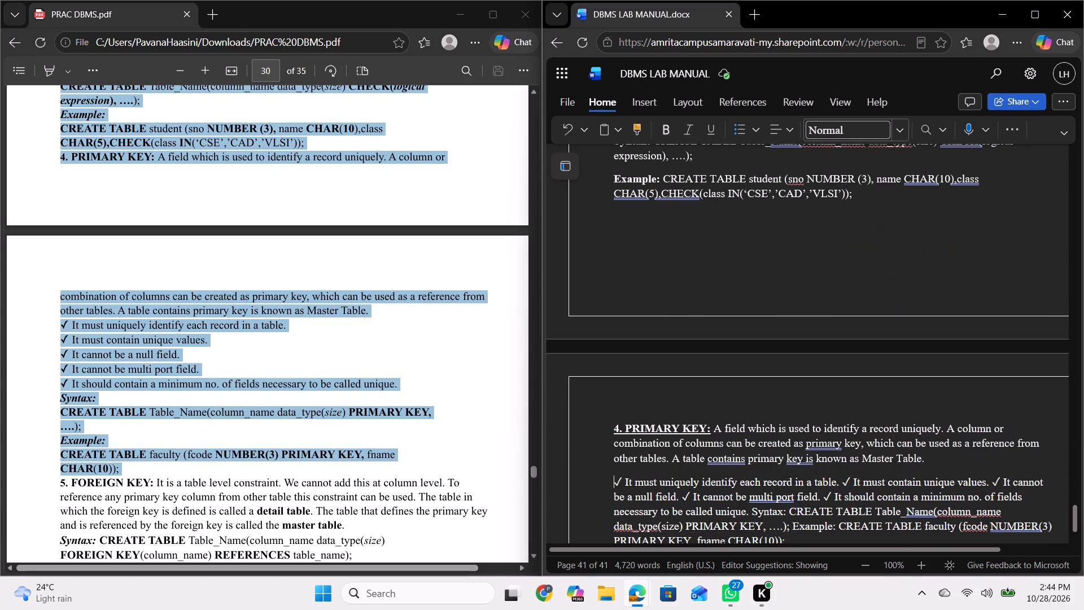
left_click(844, 478)
key("Return")
scroll(844, 474, "down", 1)
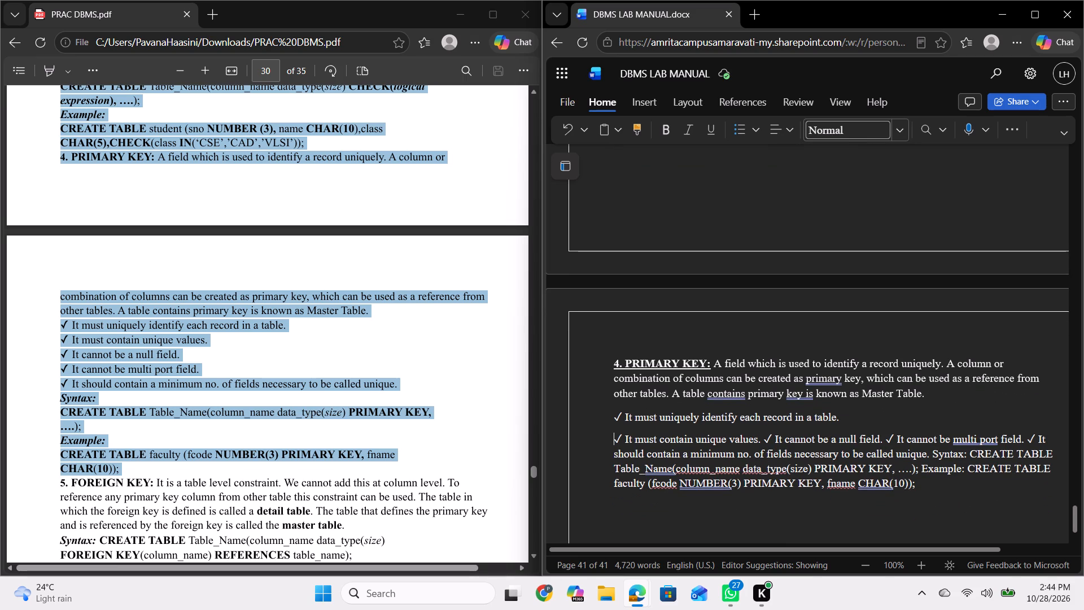
left_click(766, 438)
key("Return")
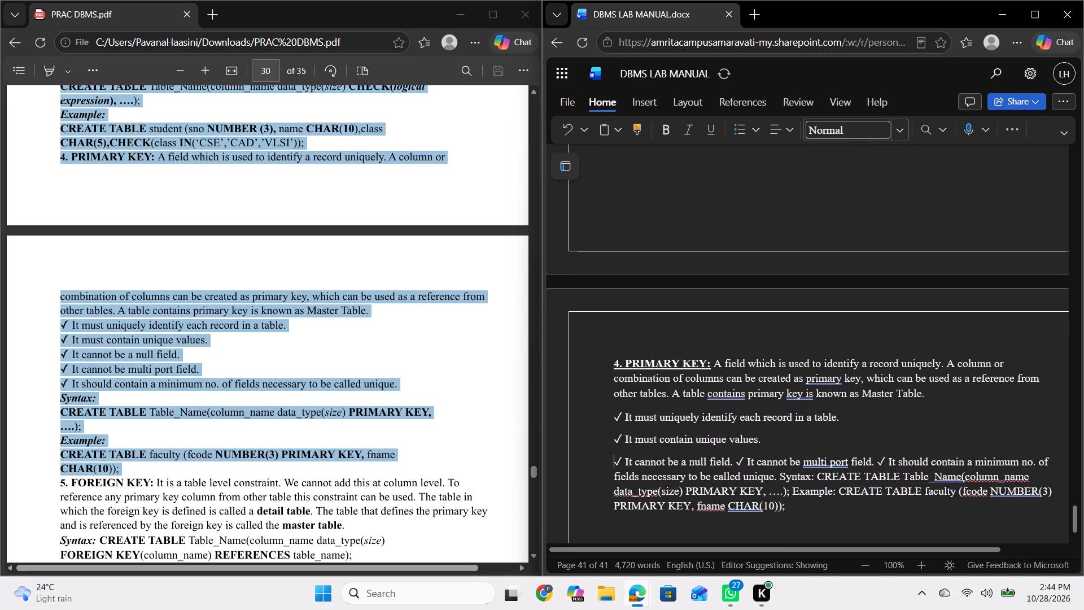
left_click(739, 464)
key("Return")
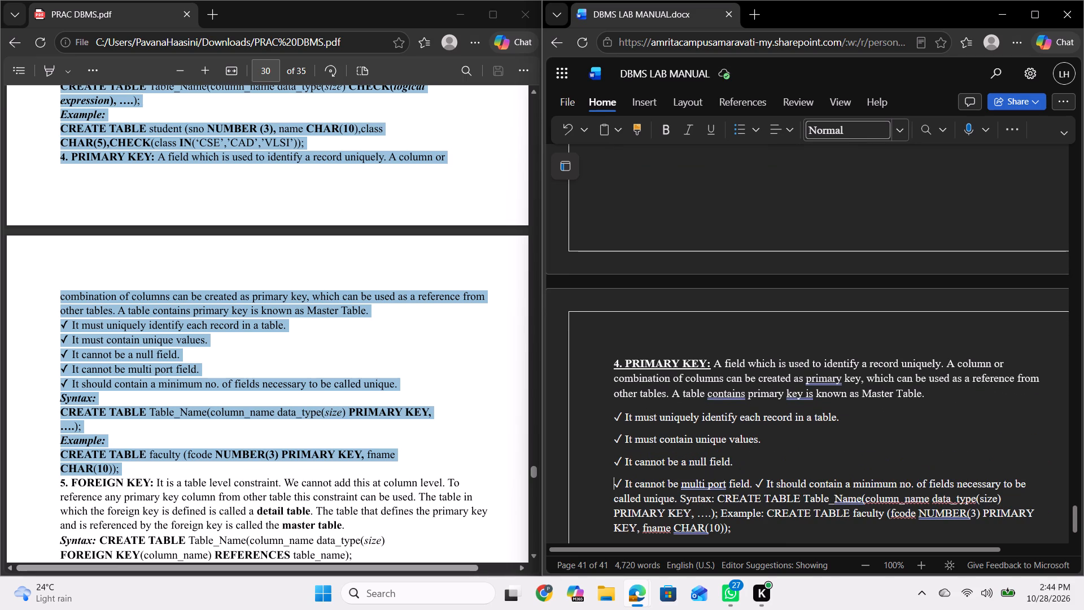
left_click(758, 481)
key("Return")
scroll(758, 481, "down", 1)
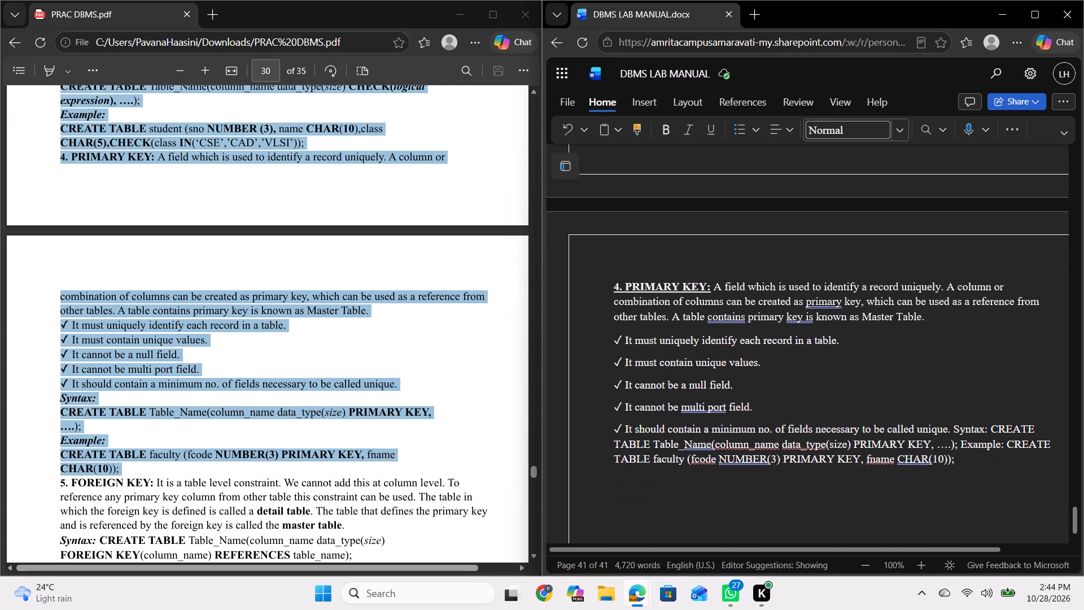
left_click(956, 426)
key("Return")
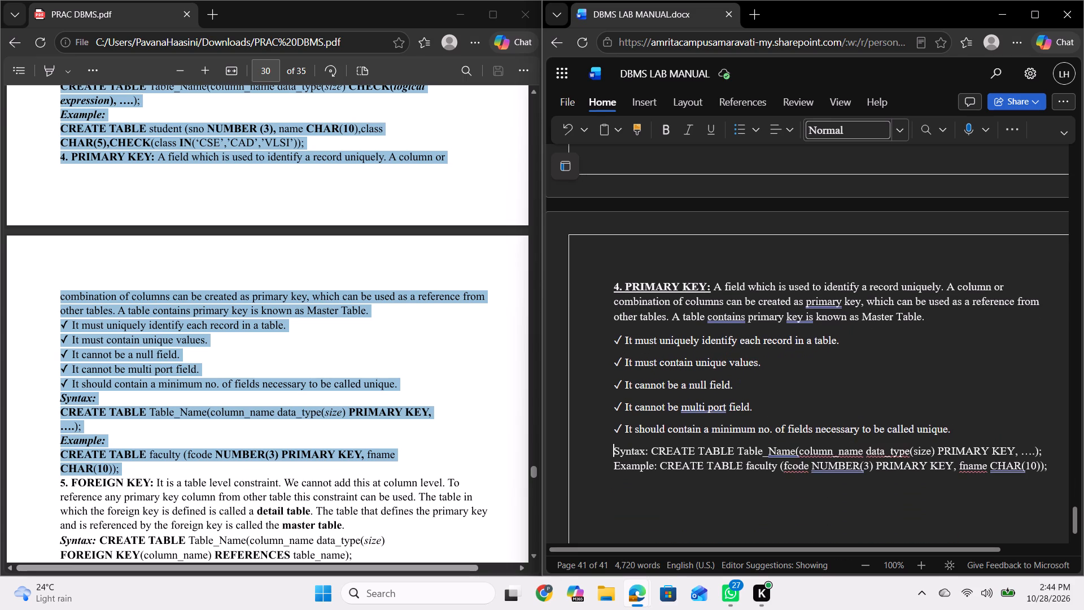
Make only the "Syntax:" and "Example:" labels in the PRIMARY KEY section bold, and add an empty paragraph after the example.
left_click_drag(610, 451, 639, 452)
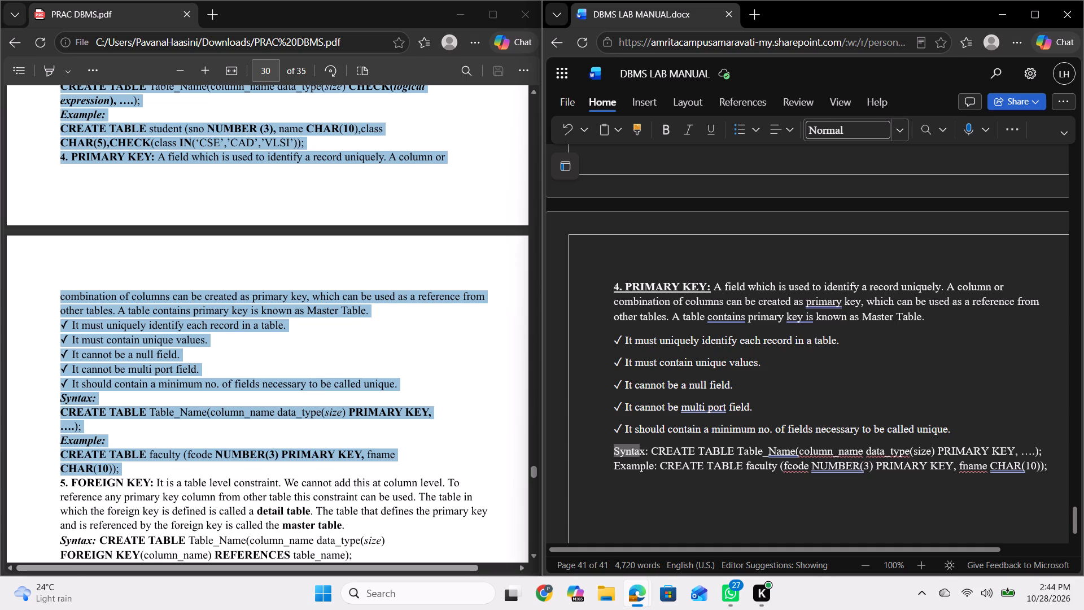
left_click_drag(639, 452, 650, 457)
left_click_drag(650, 457, 646, 450)
left_click_drag(646, 450, 650, 452)
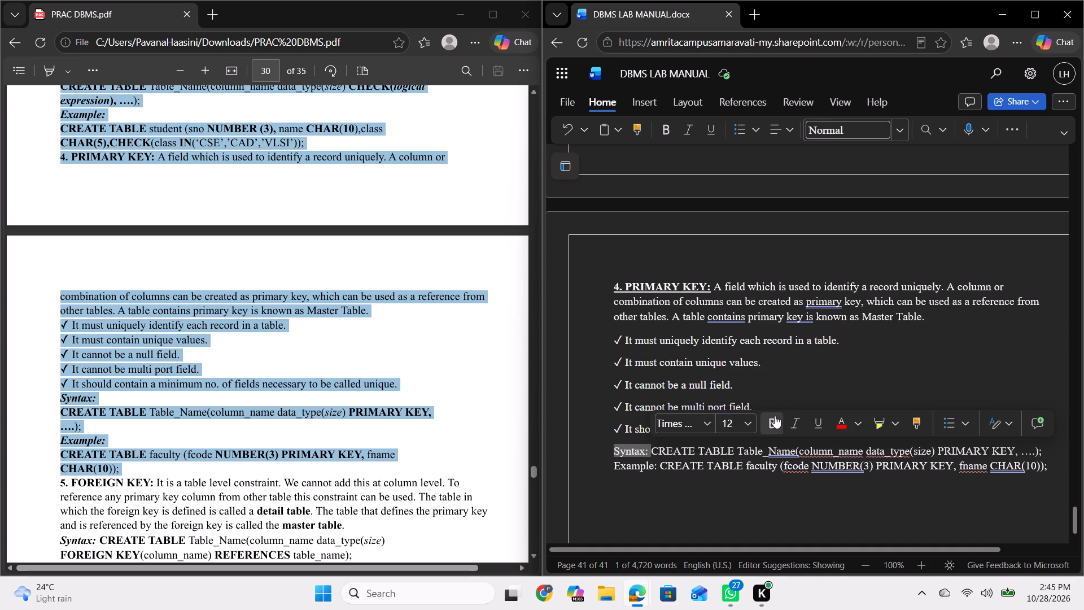
left_click(772, 421)
left_click(688, 557)
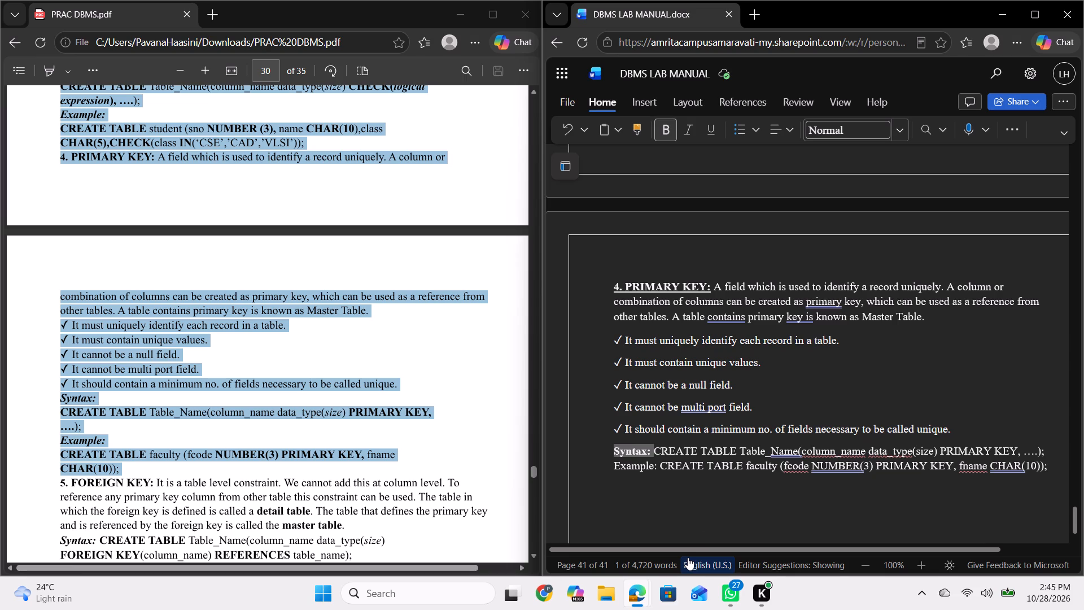
left_click(667, 507)
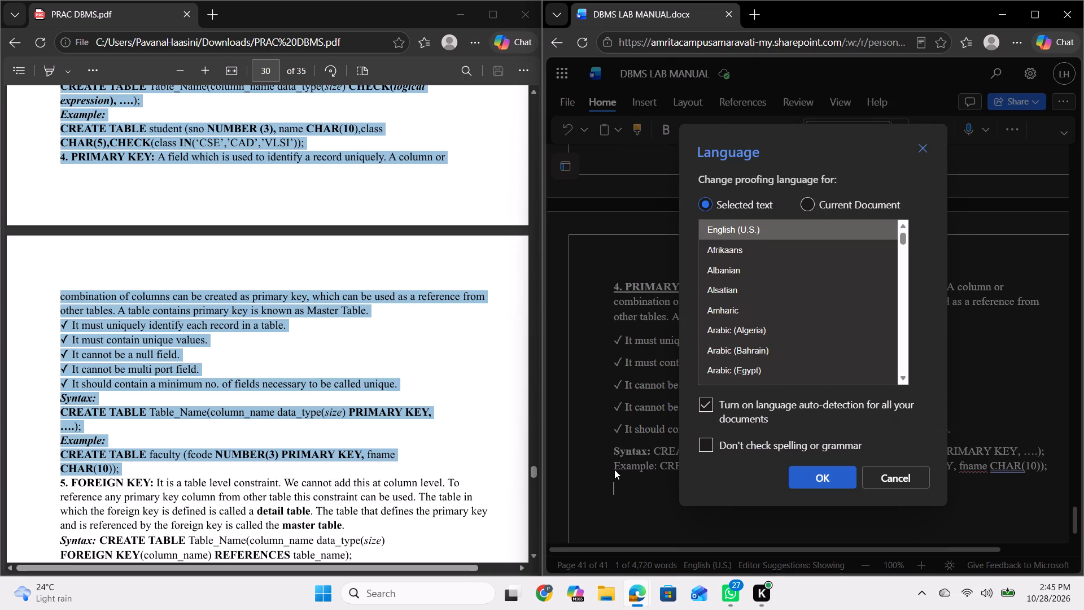
left_click(895, 479)
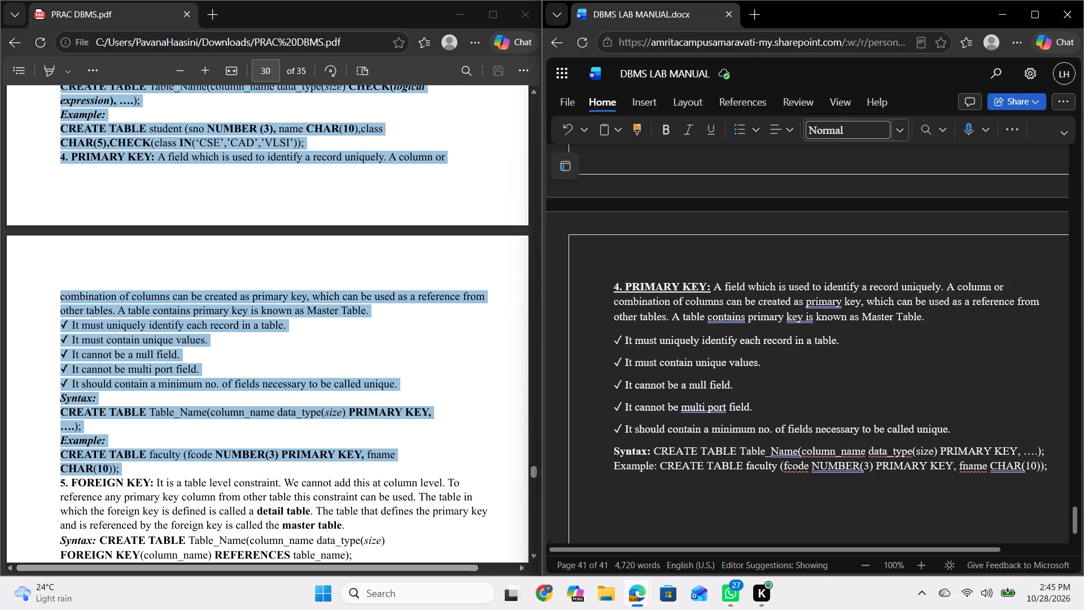
left_click_drag(614, 468, 668, 463)
left_click_drag(668, 463, 659, 466)
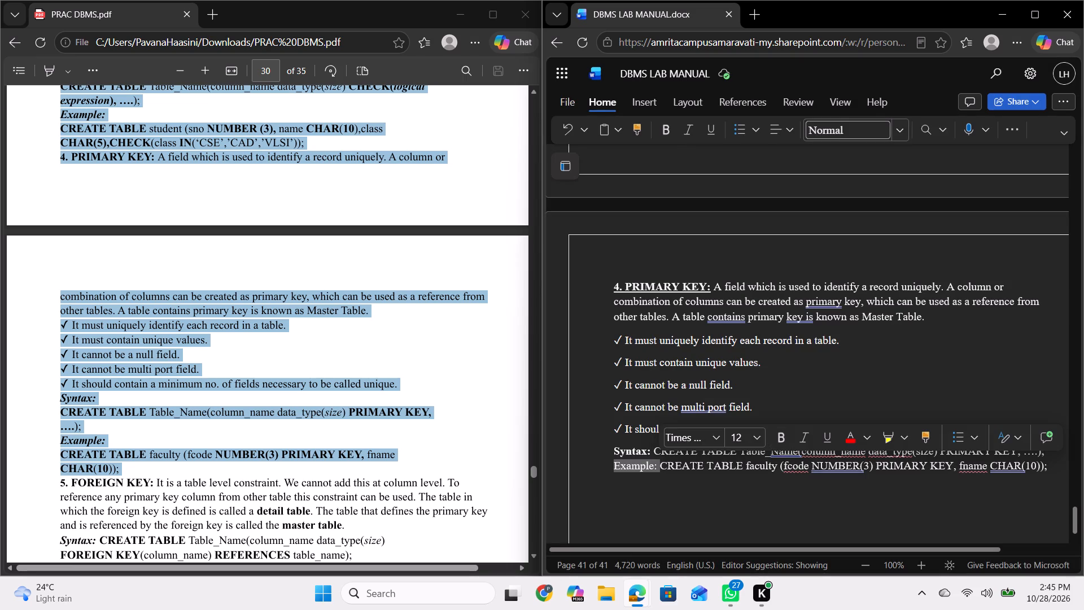
left_click(777, 435)
left_click(645, 493)
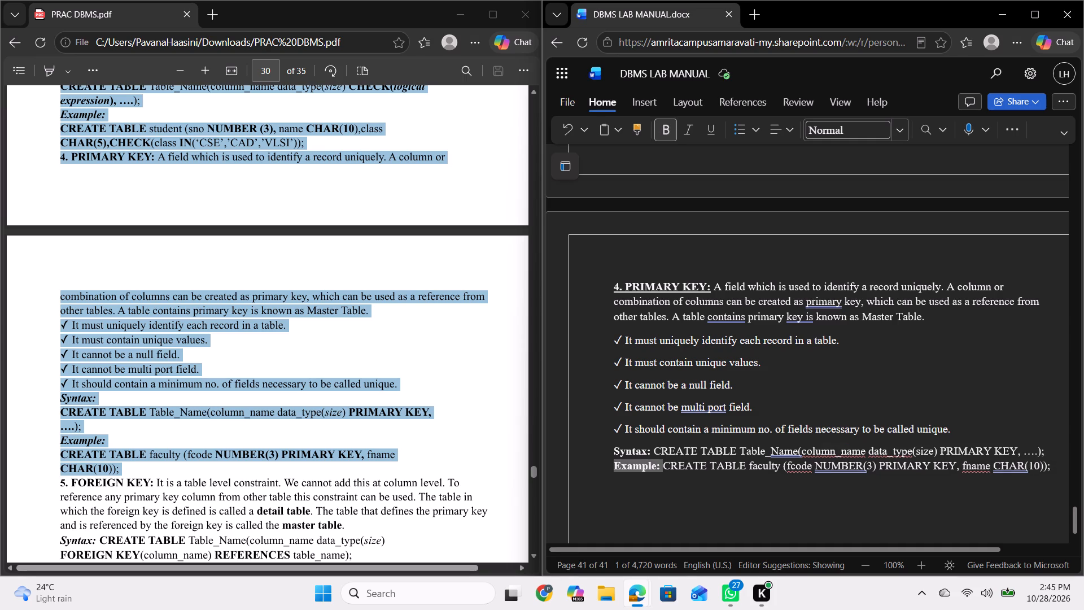
key("Return")
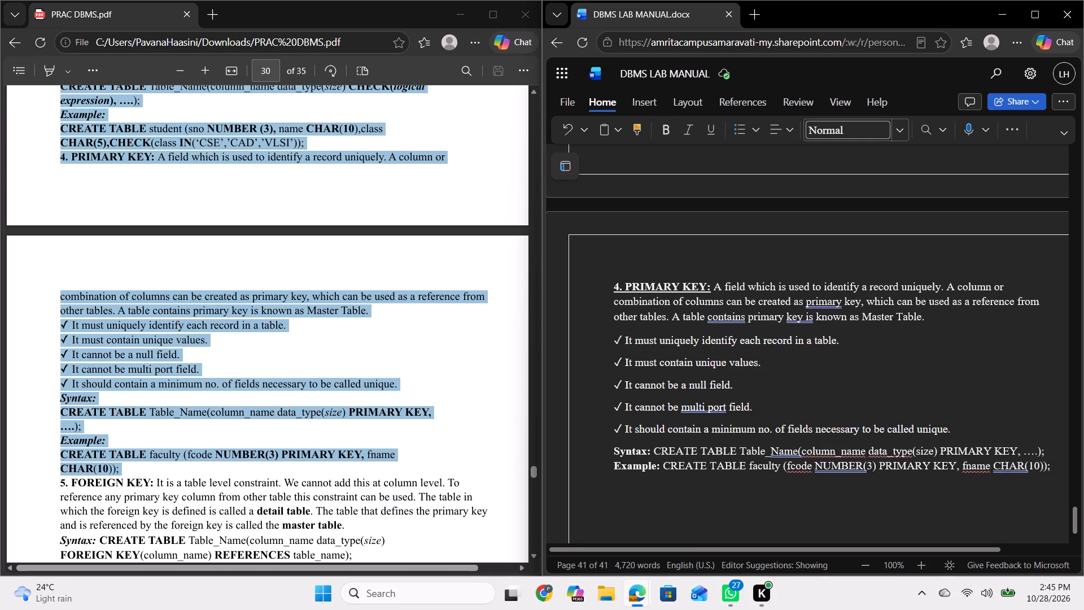
Copy the text in PRAC DBMS.pdf from "5. FOREIGN KEY:" through the end of the DEFAULT constraint's example ending in ‘Aurangabad’);.
left_click(444, 390)
scroll(444, 390, "down", 2)
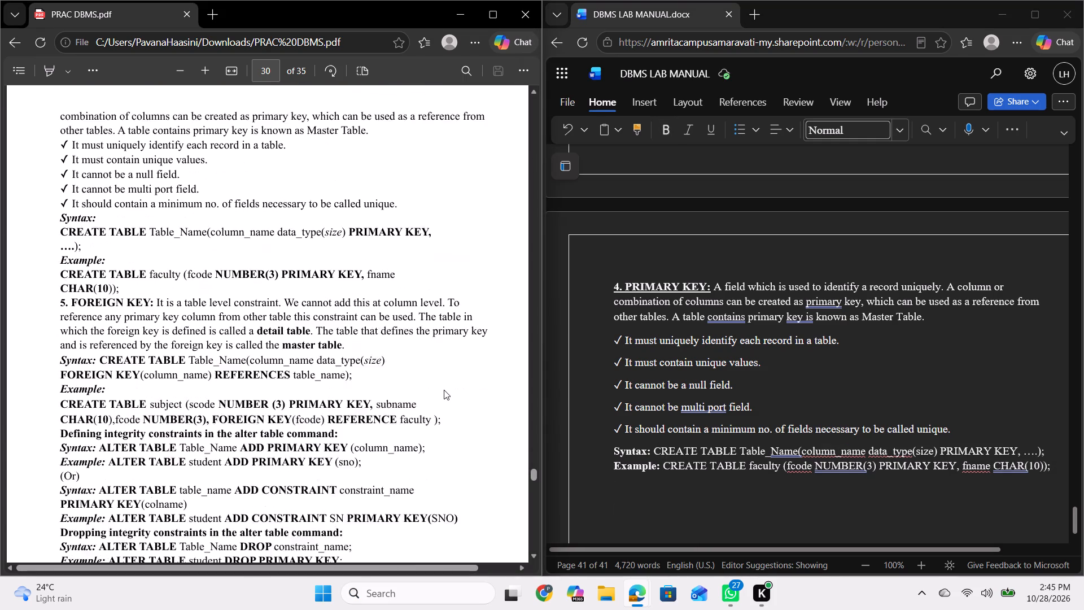
scroll(444, 390, "down", 2)
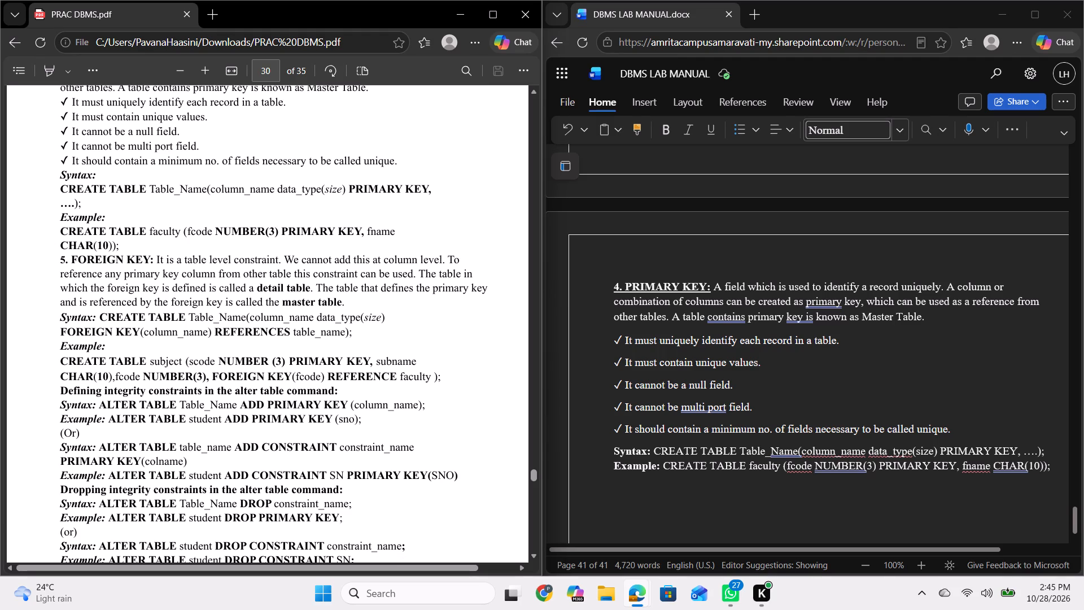
left_click_drag(58, 258, 244, 585)
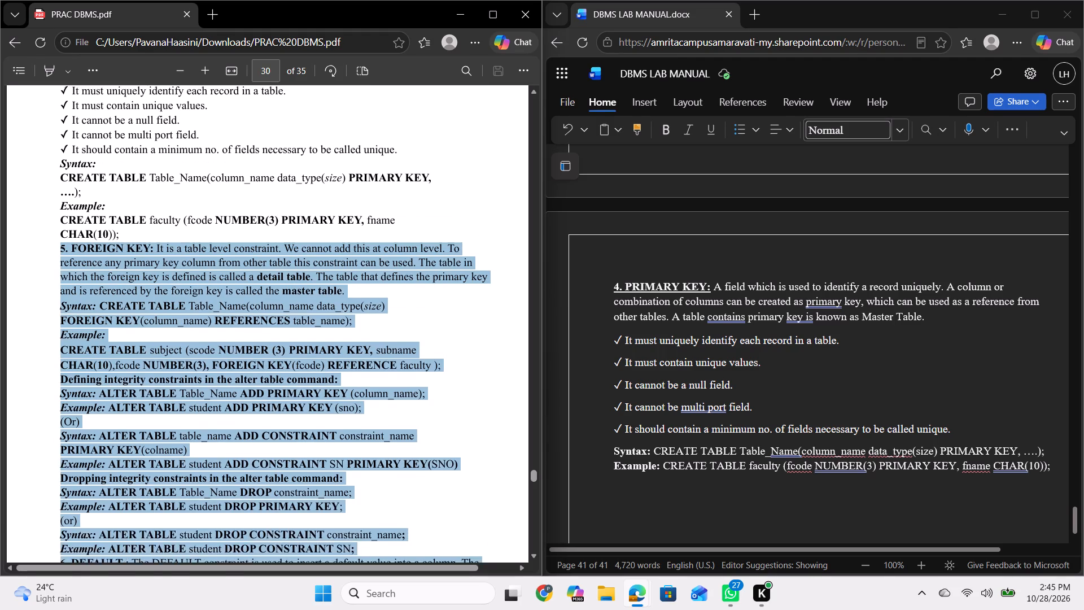
left_click_drag(244, 585, 186, 467)
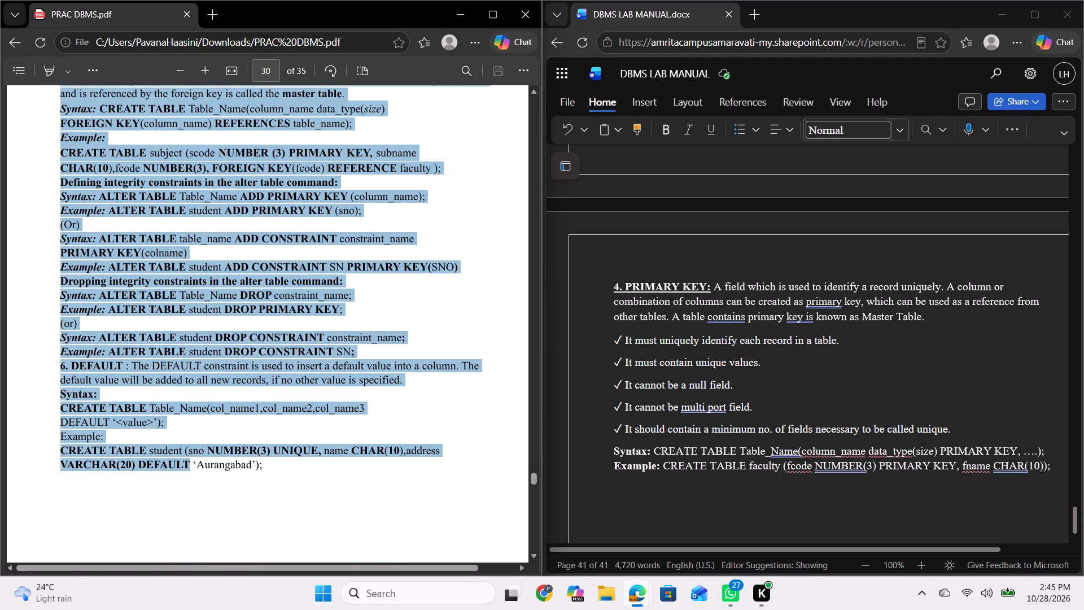
left_click_drag(186, 467, 268, 489)
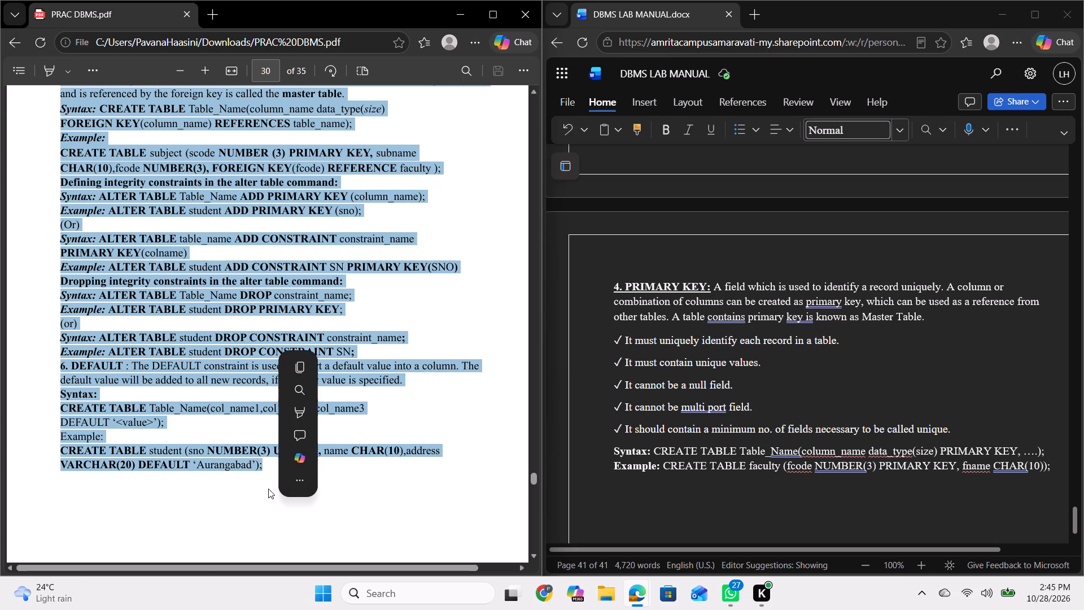
scroll(268, 489, "down", 4)
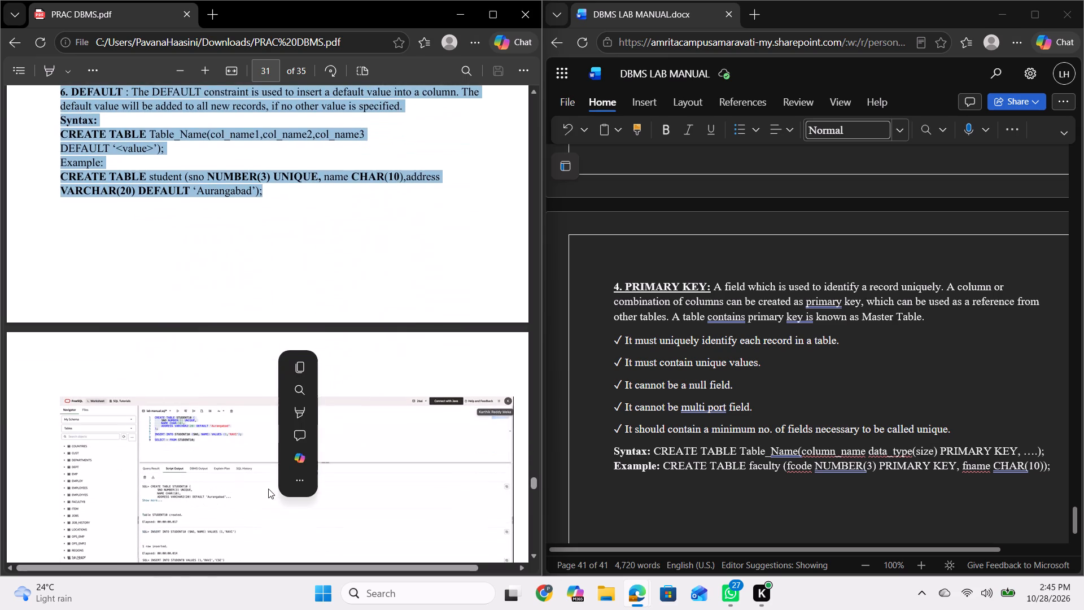
left_click(305, 364)
scroll(305, 364, "up", 4)
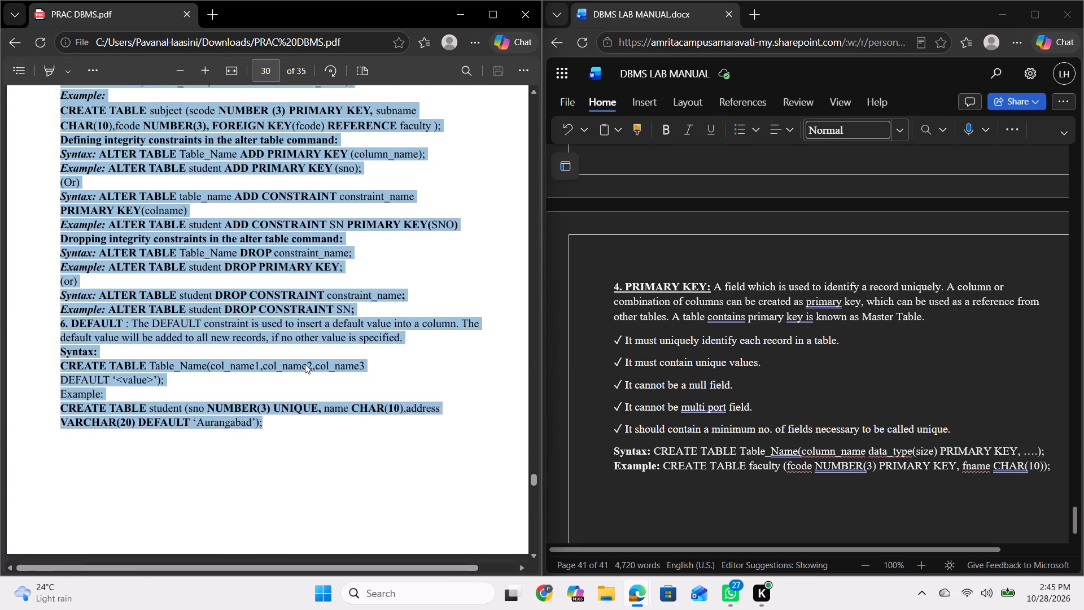
scroll(305, 364, "up", 3)
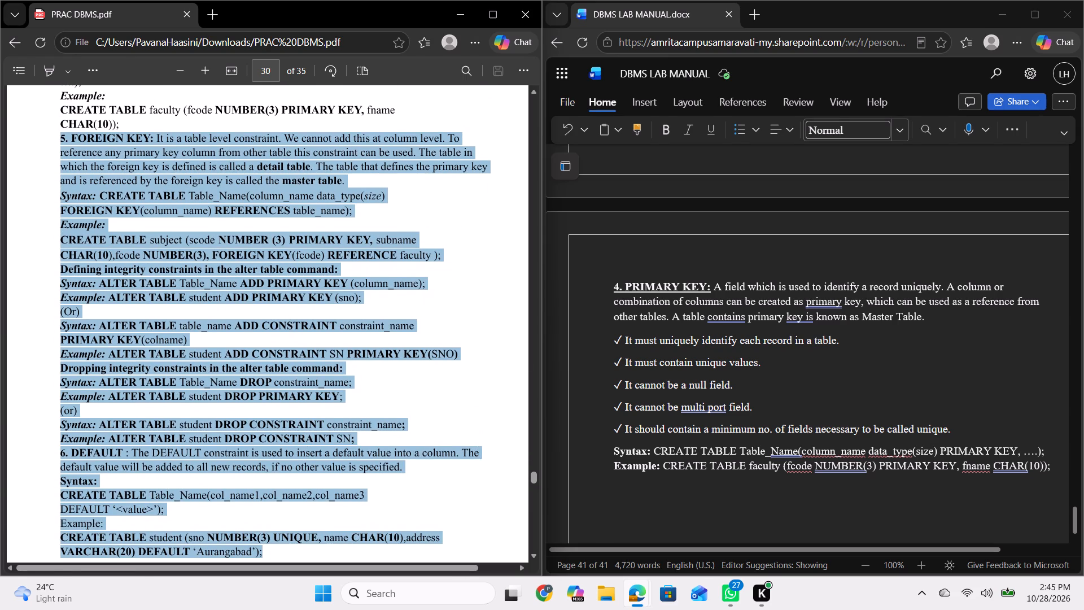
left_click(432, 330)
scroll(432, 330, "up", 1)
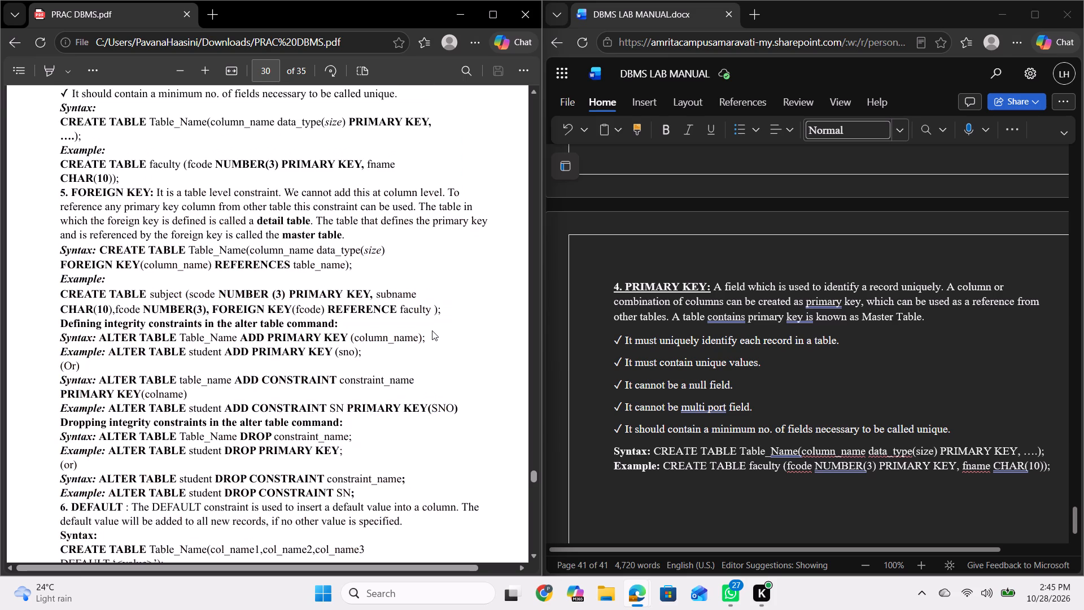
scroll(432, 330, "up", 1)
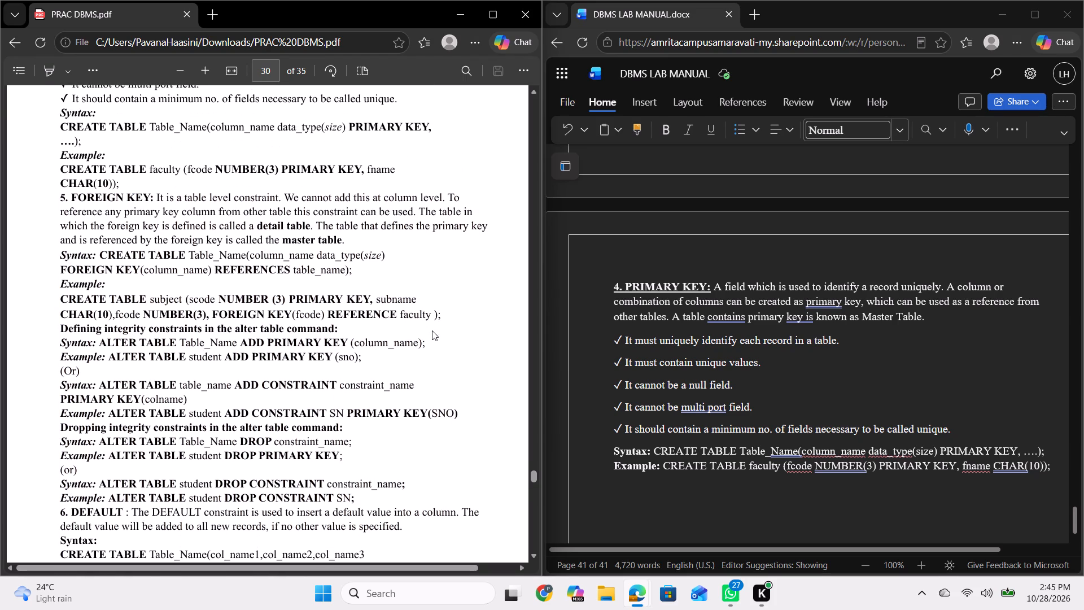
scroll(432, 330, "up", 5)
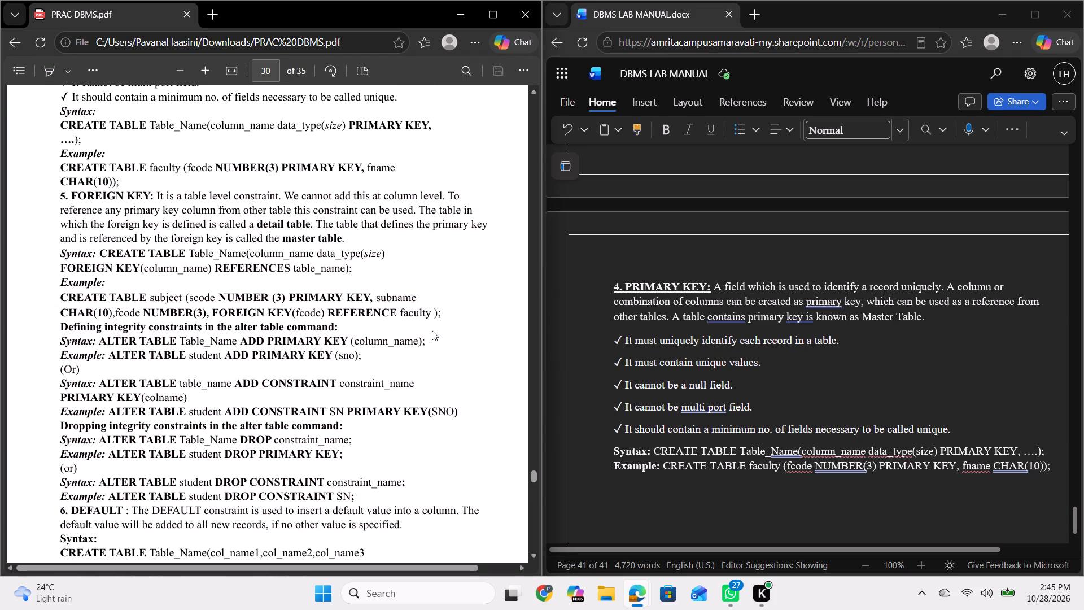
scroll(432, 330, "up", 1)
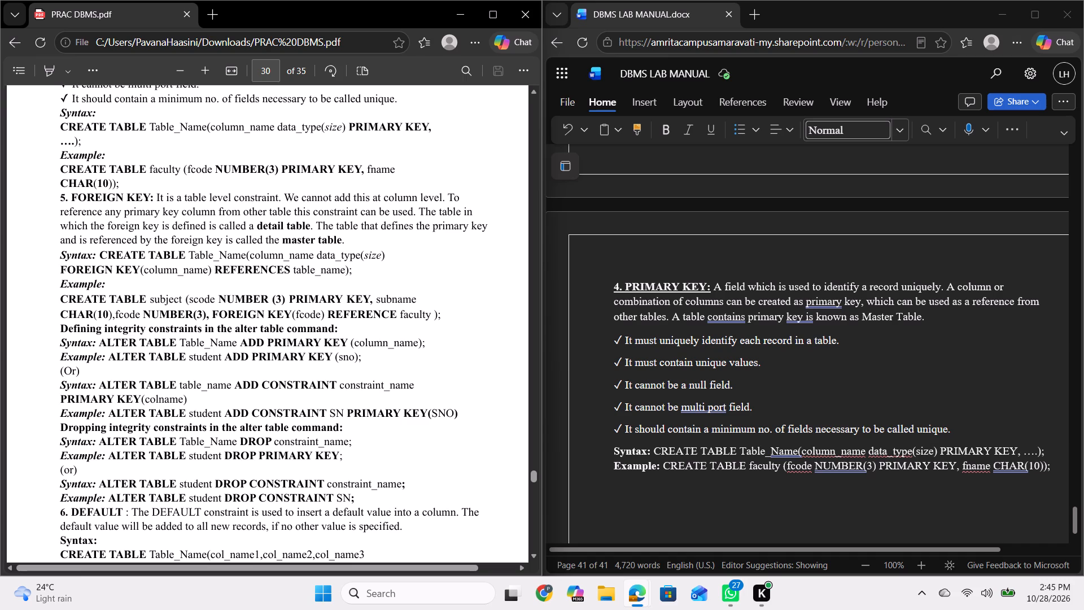
Paste the copied FOREIGN KEY to DEFAULT text below the PRIMARY KEY example in the lab manual, leaving a blank gap between them.
left_click(621, 494)
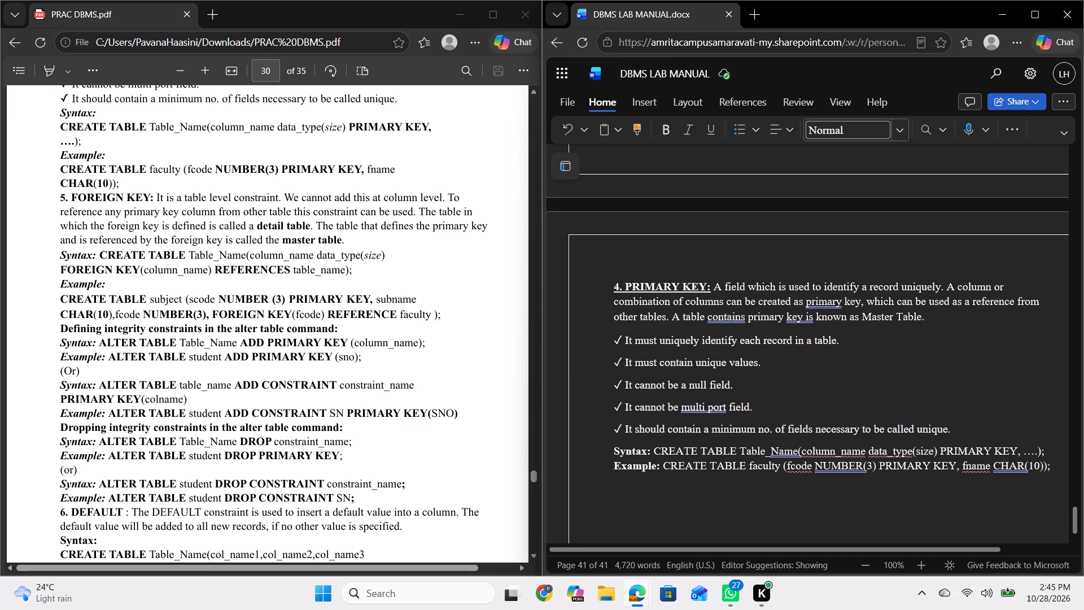
key("Return")
scroll(622, 506, "down", 1)
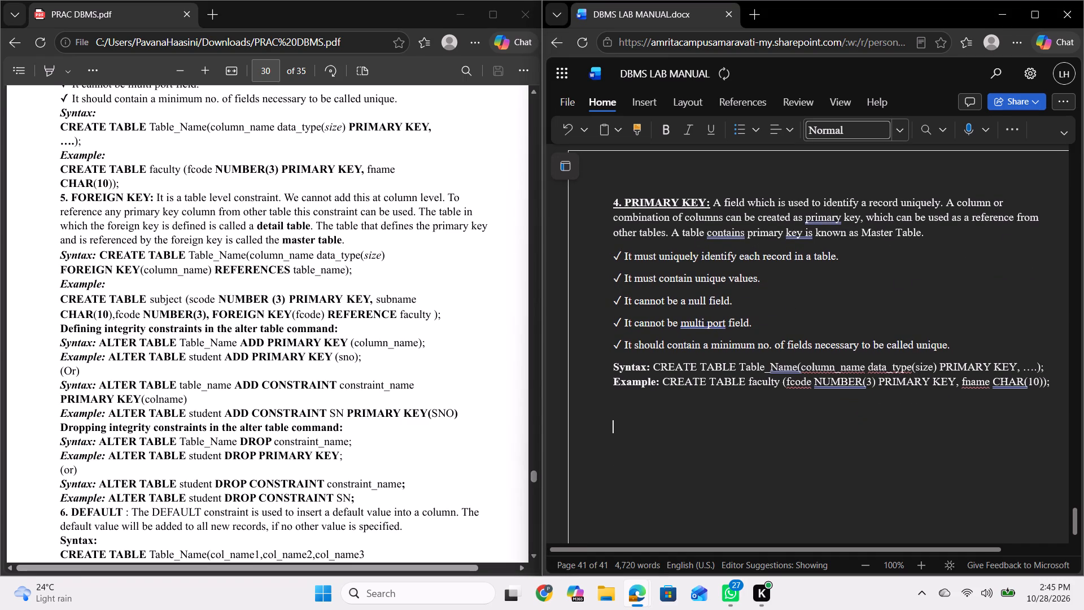
right_click(617, 429)
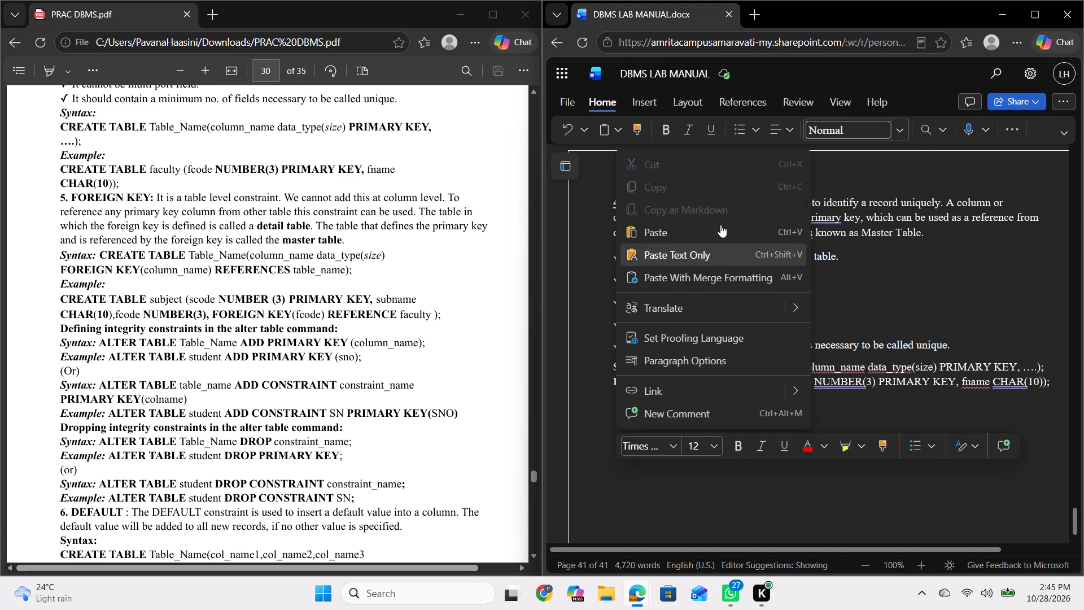
left_click(702, 224)
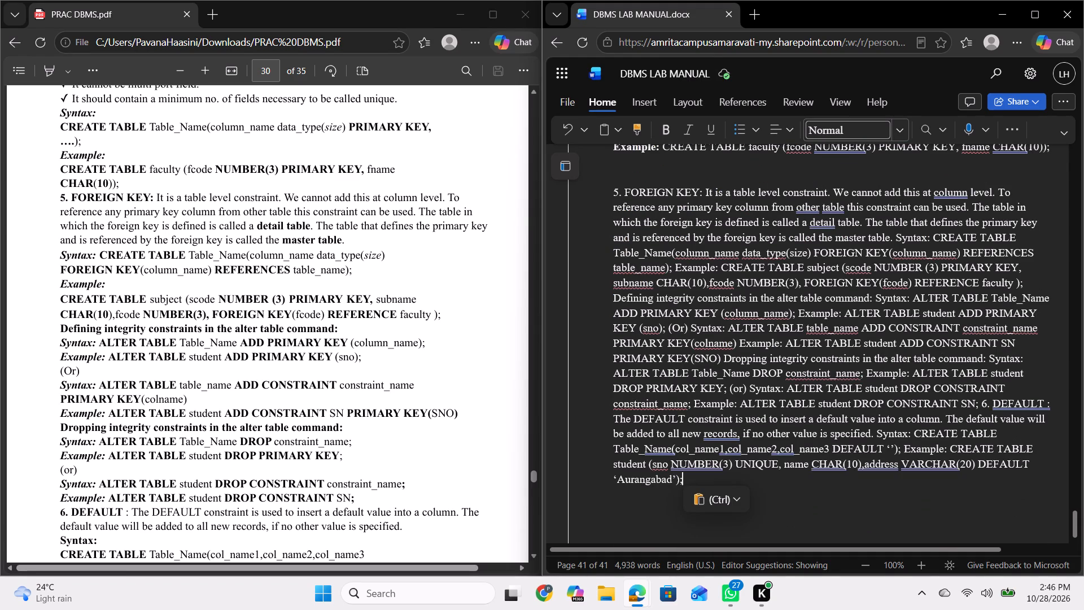
Make the "5. FOREIGN KEY:" heading bold and underlined.
left_click_drag(704, 191, 605, 197)
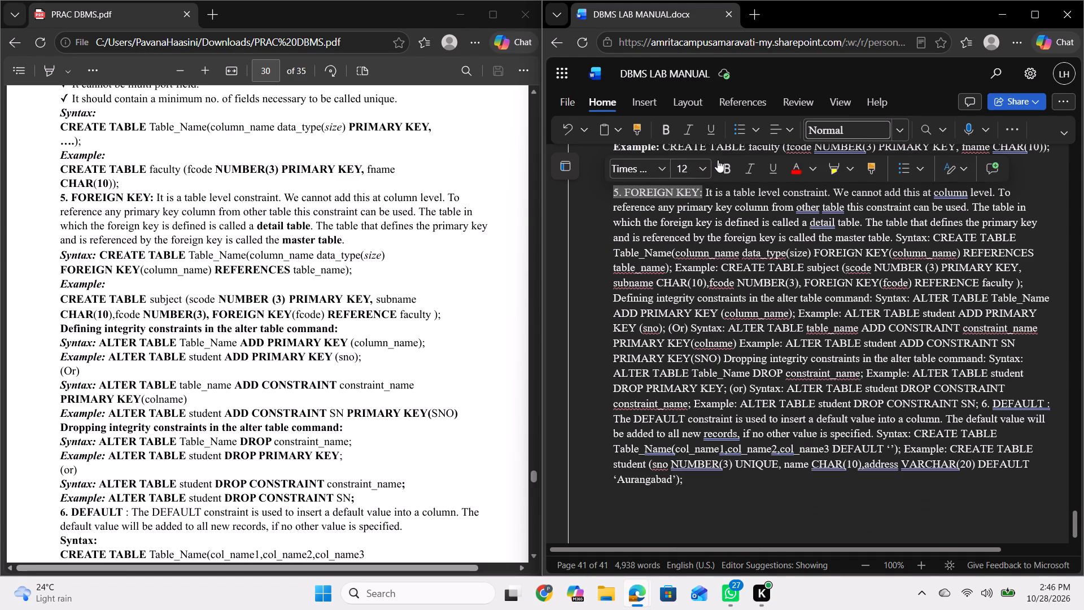
left_click(720, 160)
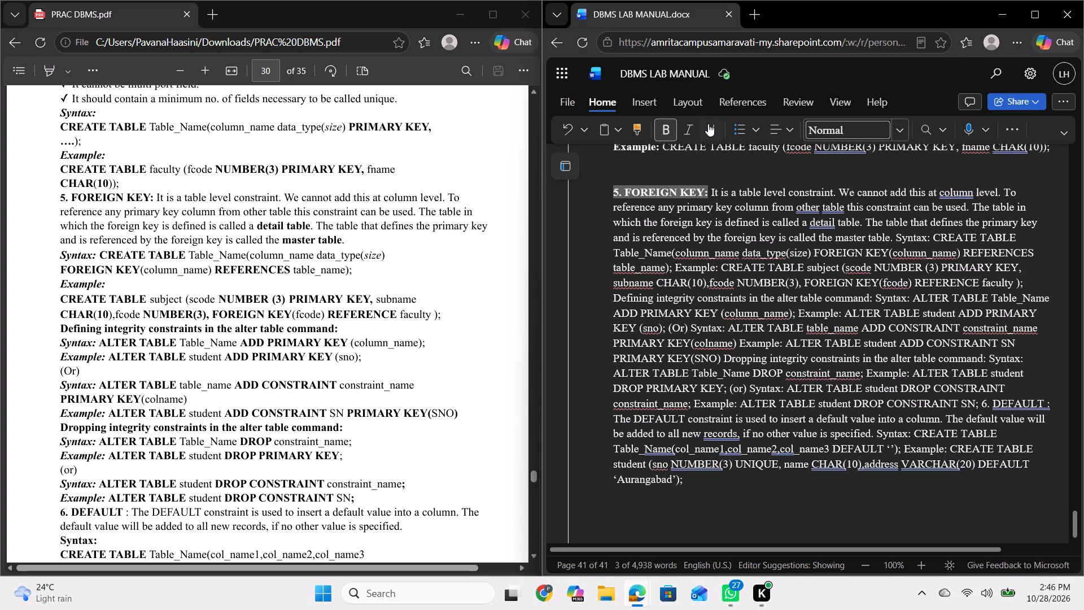
left_click(712, 127)
Split the FOREIGN KEY section so that its first "Syntax:" and first "Example:" texts each start a new paragraph.
left_click(898, 235)
key("Return")
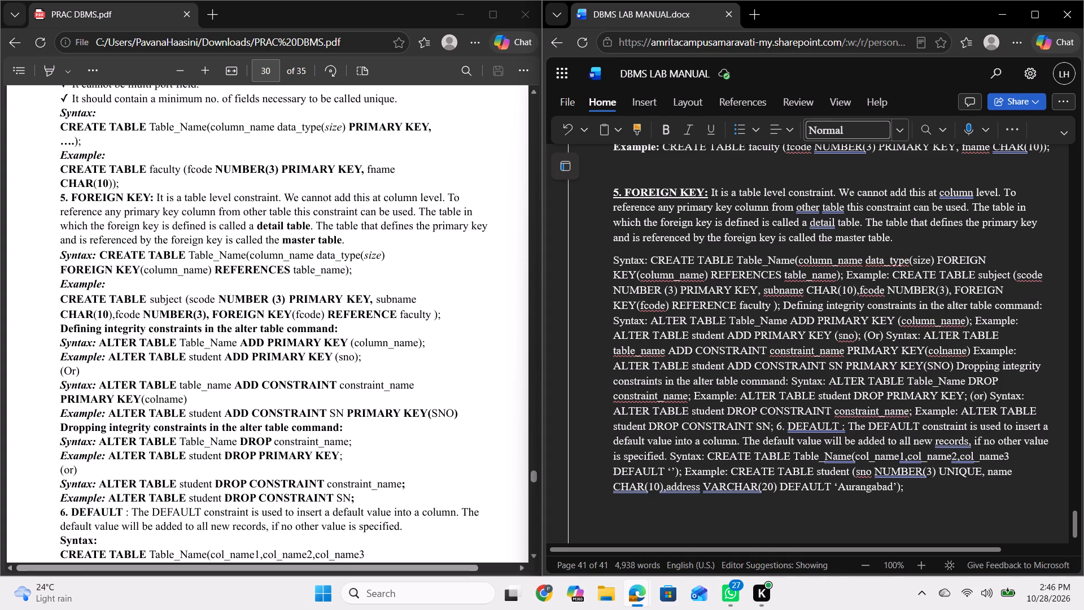
left_click(849, 272)
key("Return")
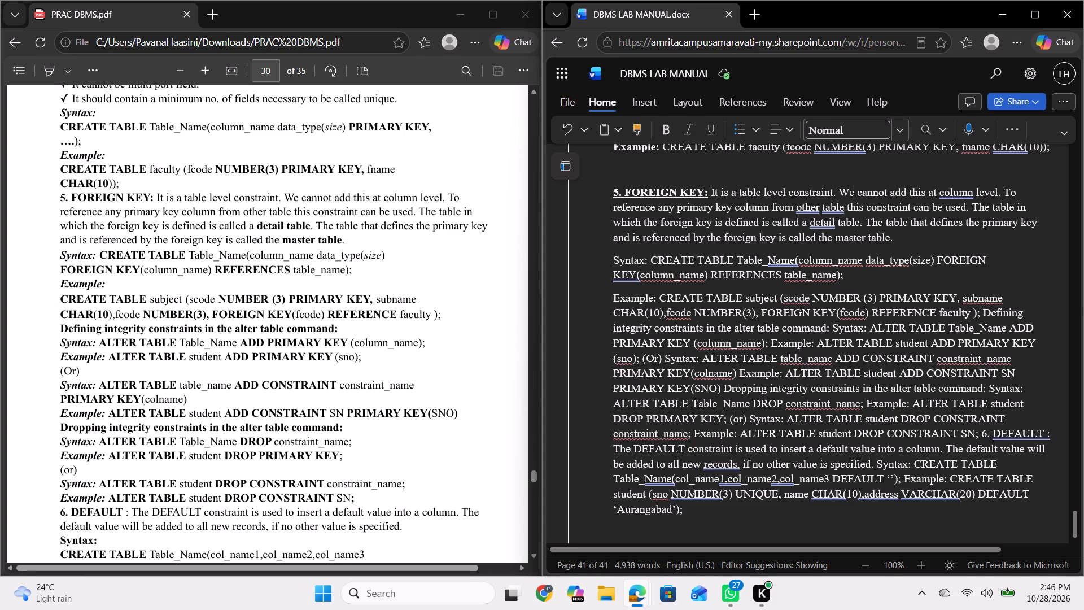
Make the "Syntax:" and "Example:" labels of the FOREIGN KEY section's CREATE TABLE statements bold.
left_click_drag(648, 258, 587, 264)
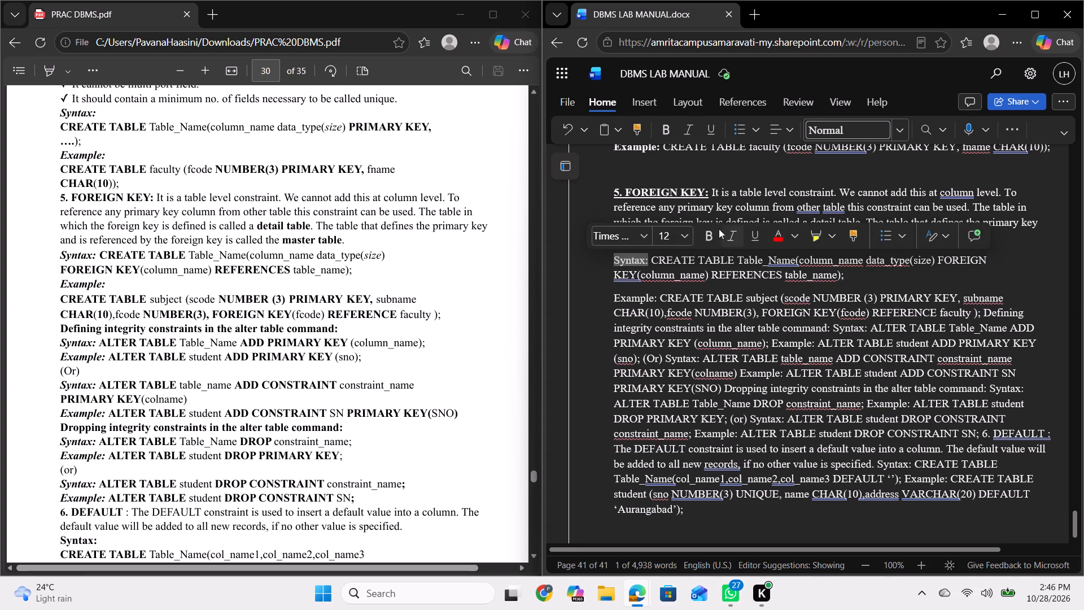
left_click(708, 233)
left_click_drag(655, 298, 613, 297)
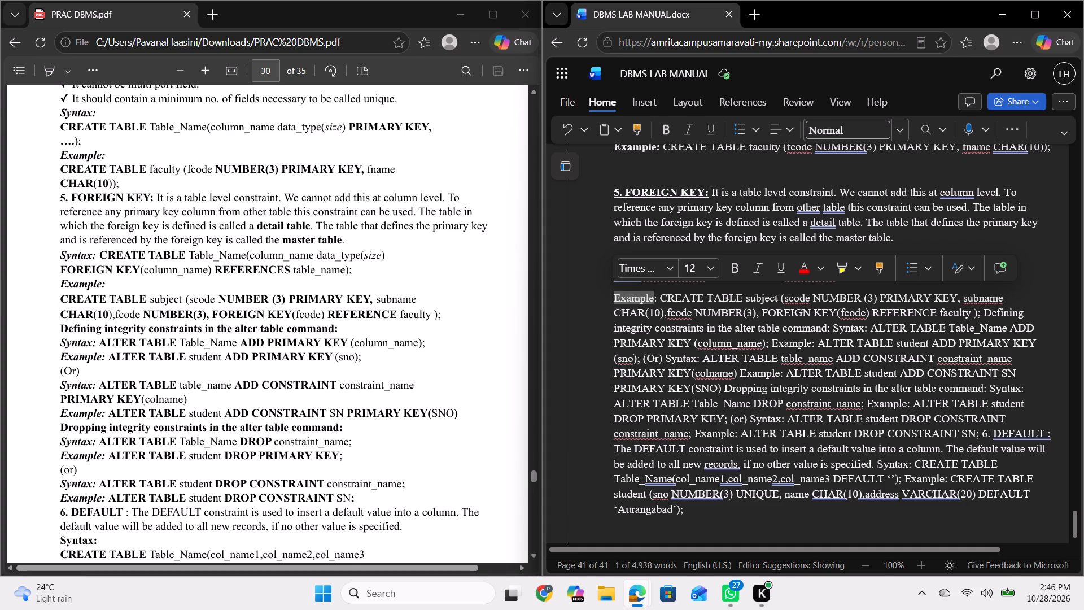
left_click_drag(658, 298, 598, 302)
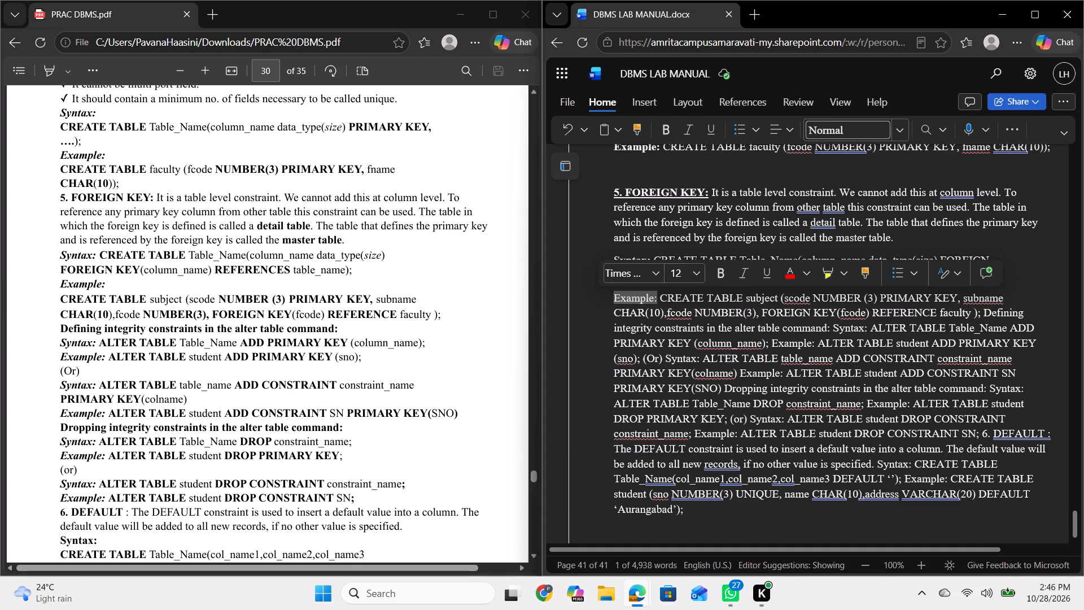
left_click(722, 271)
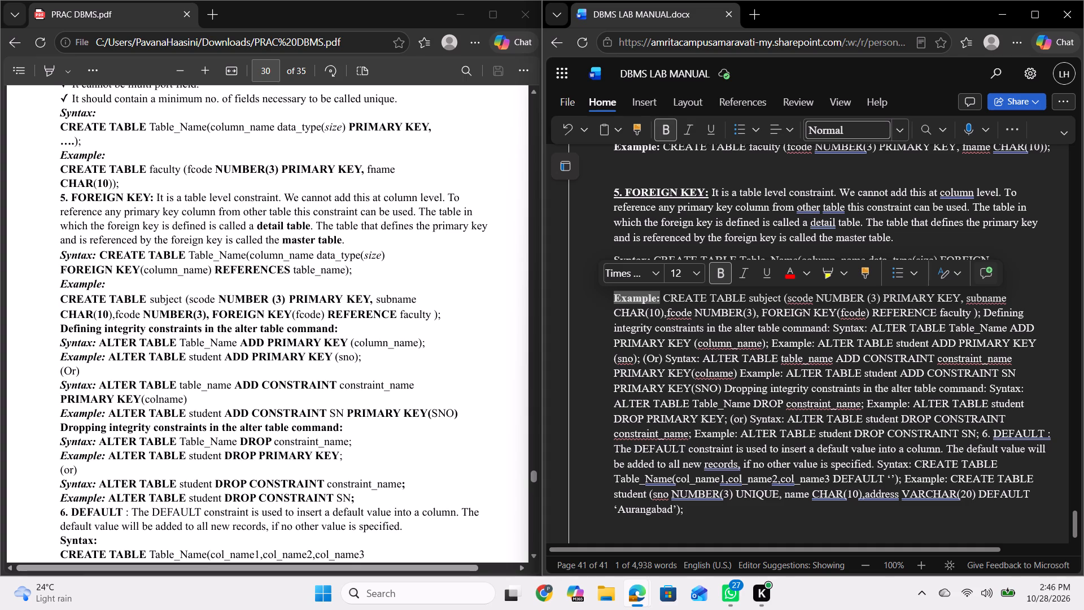
Put "Defining integrity constraints in the alter table command:" in its own paragraph below the FOREIGN KEY example and make it bold.
left_click(981, 310)
key("Right")
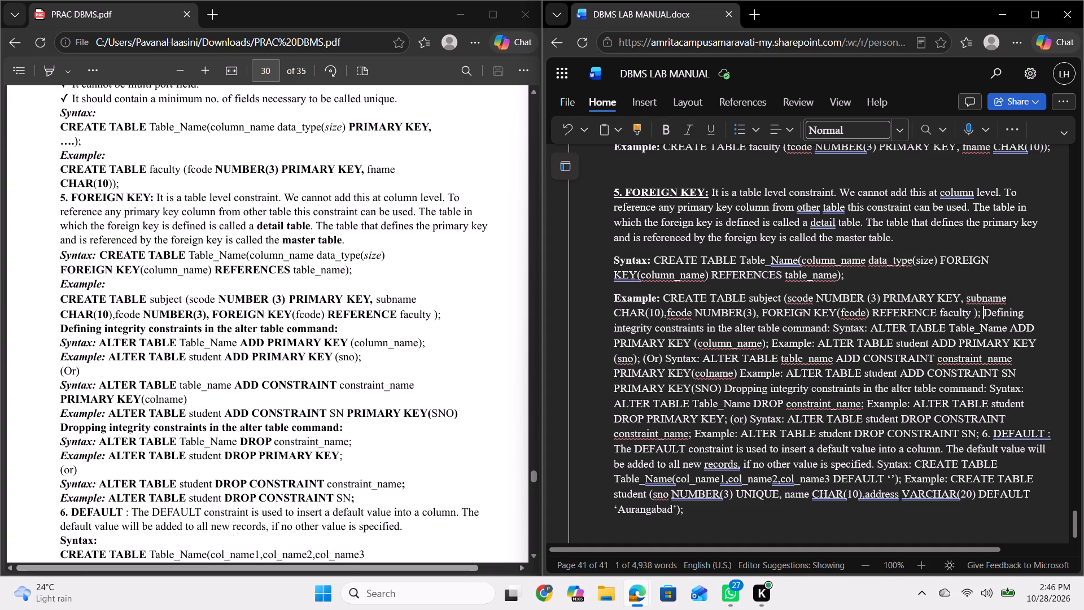
key("Return")
key("Return")
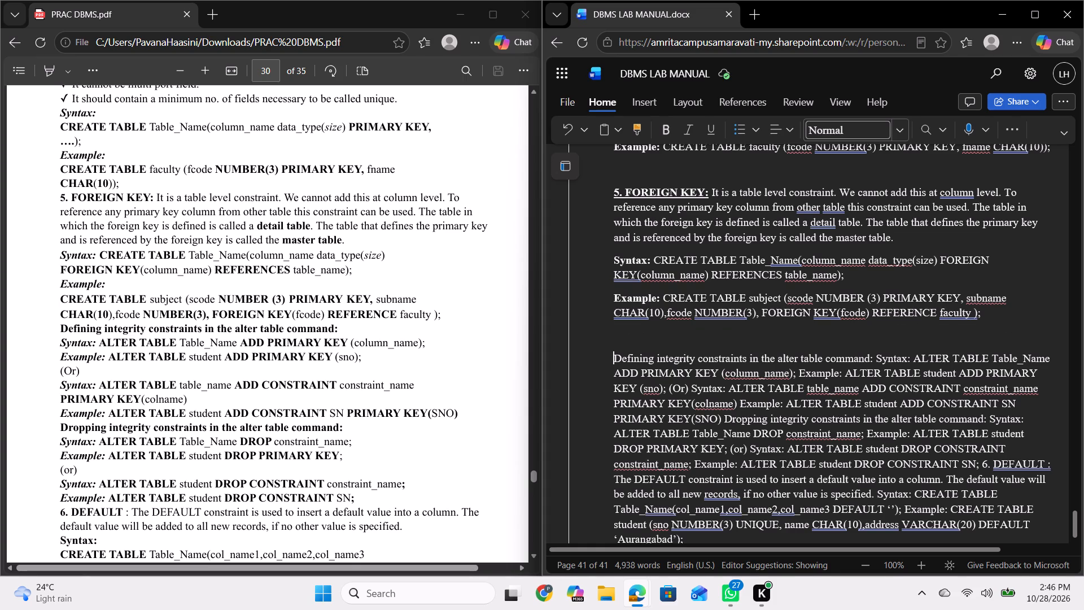
key("BackSpace")
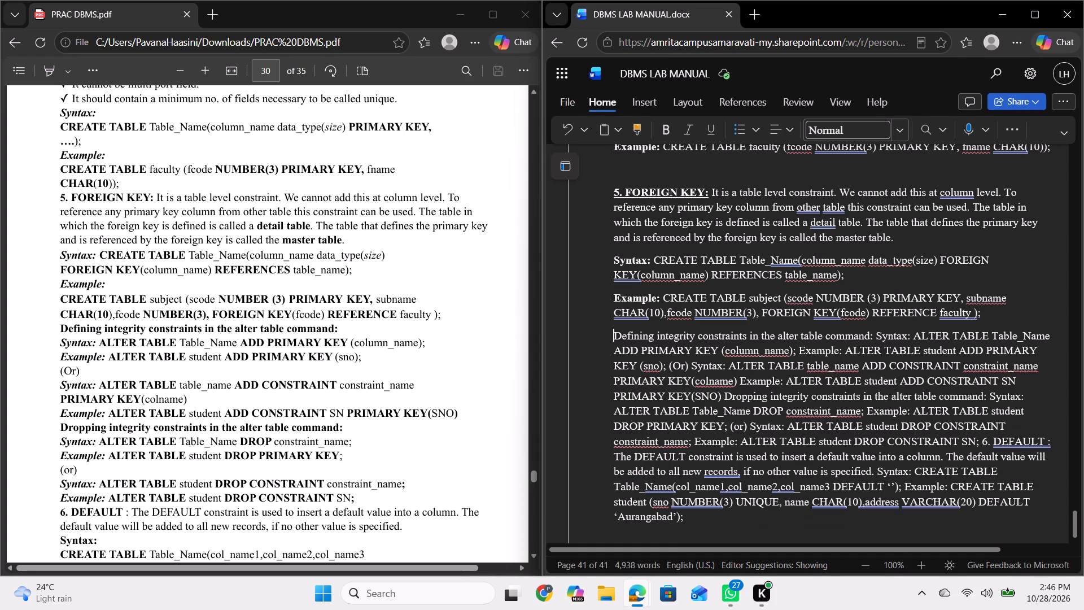
left_click_drag(613, 337, 877, 337)
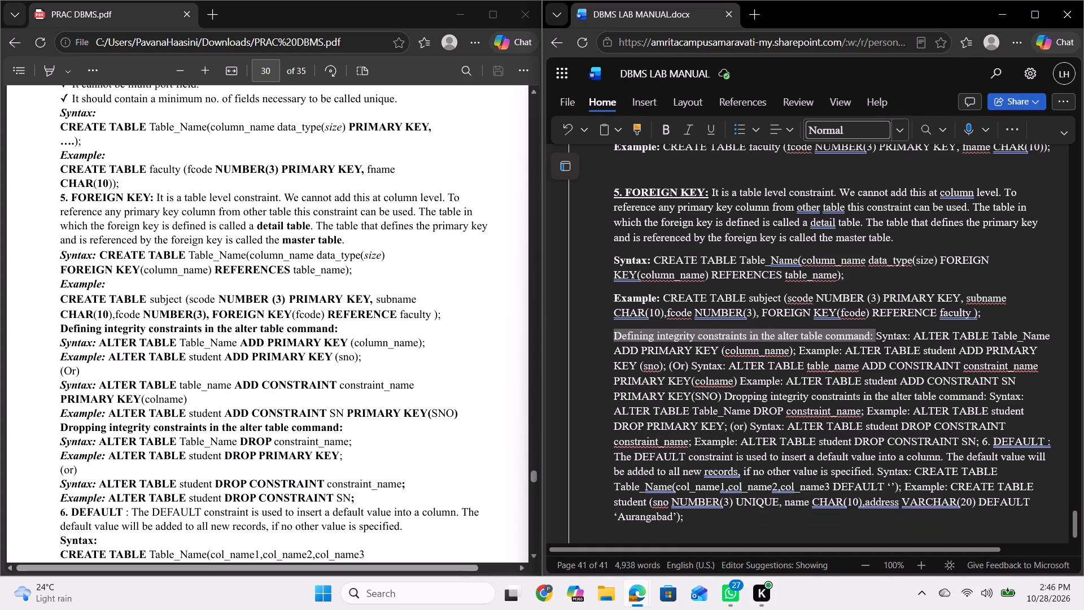
left_click_drag(877, 337, 873, 337)
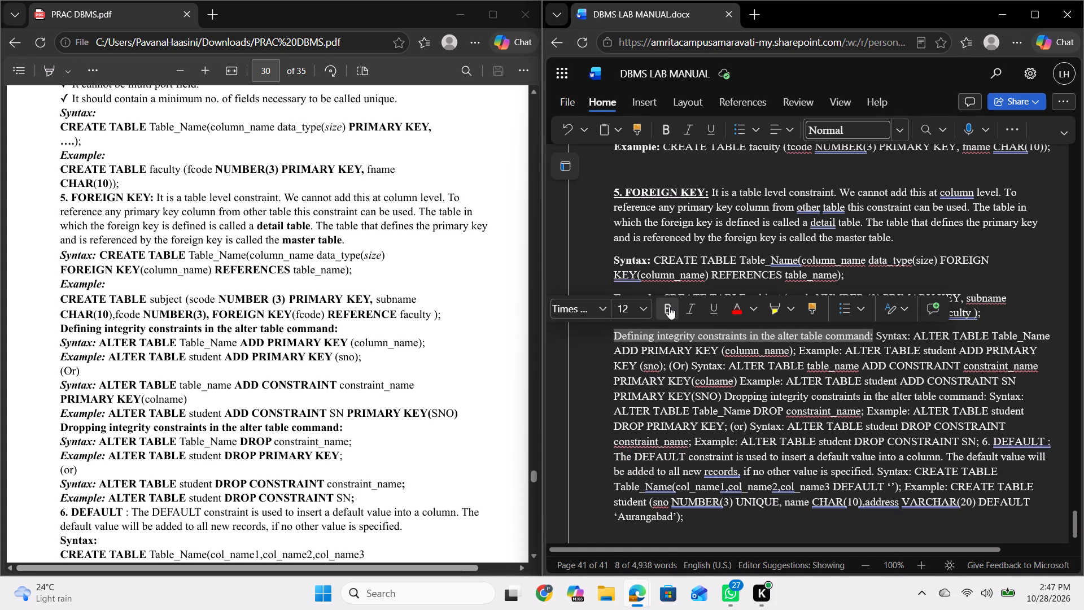
left_click(669, 307)
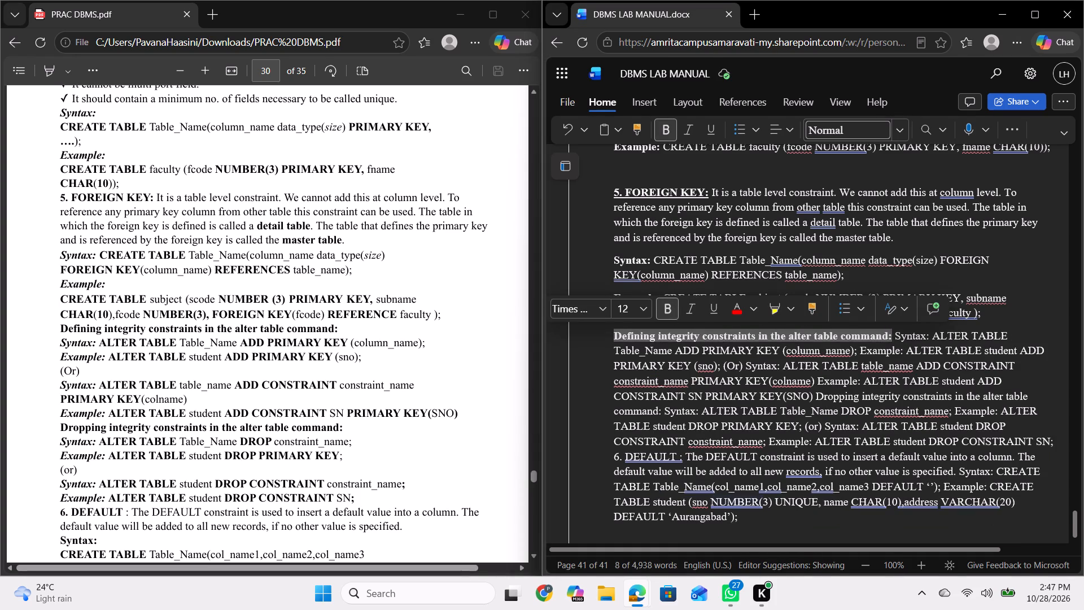
left_click(592, 437)
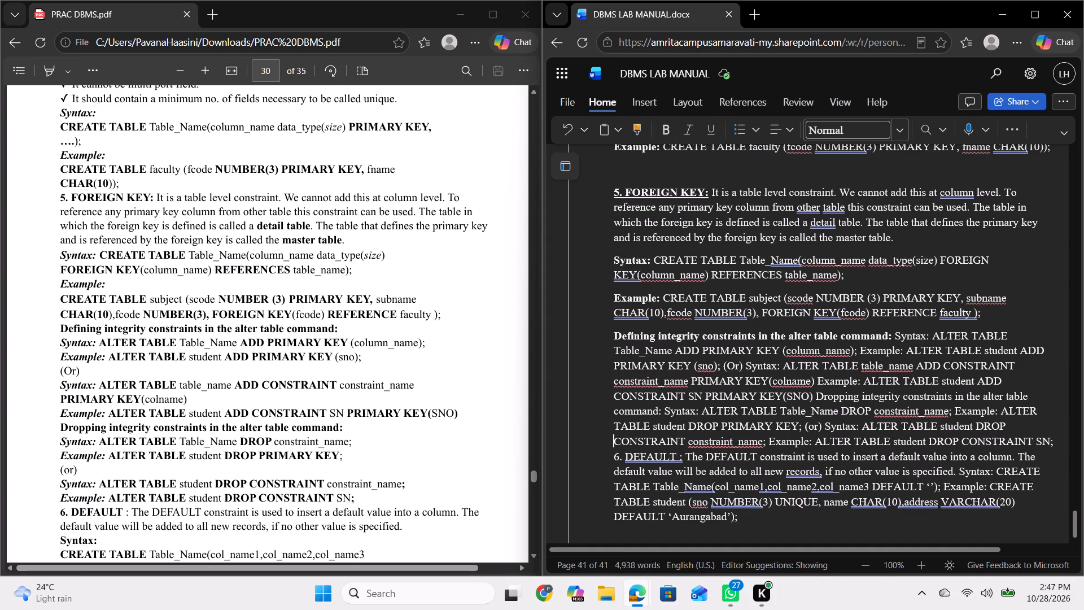
left_click(900, 332)
key("Left")
key("Return")
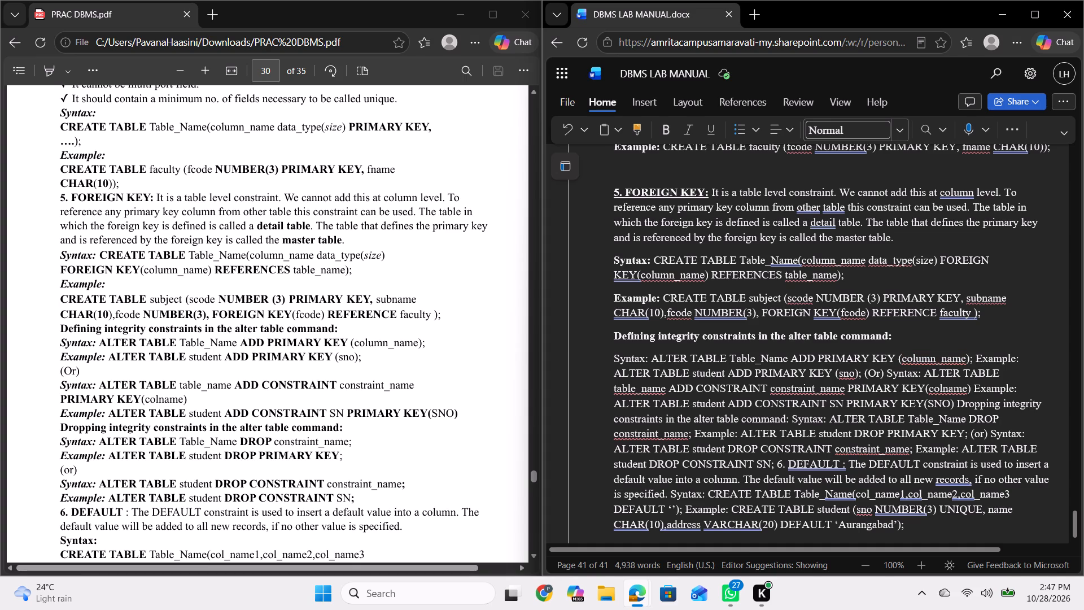
Split the text under the Defining integrity constraints heading into separate paragraphs for each Syntax, each Example and "(Or)".
left_click(973, 360)
key("Right")
key("Return")
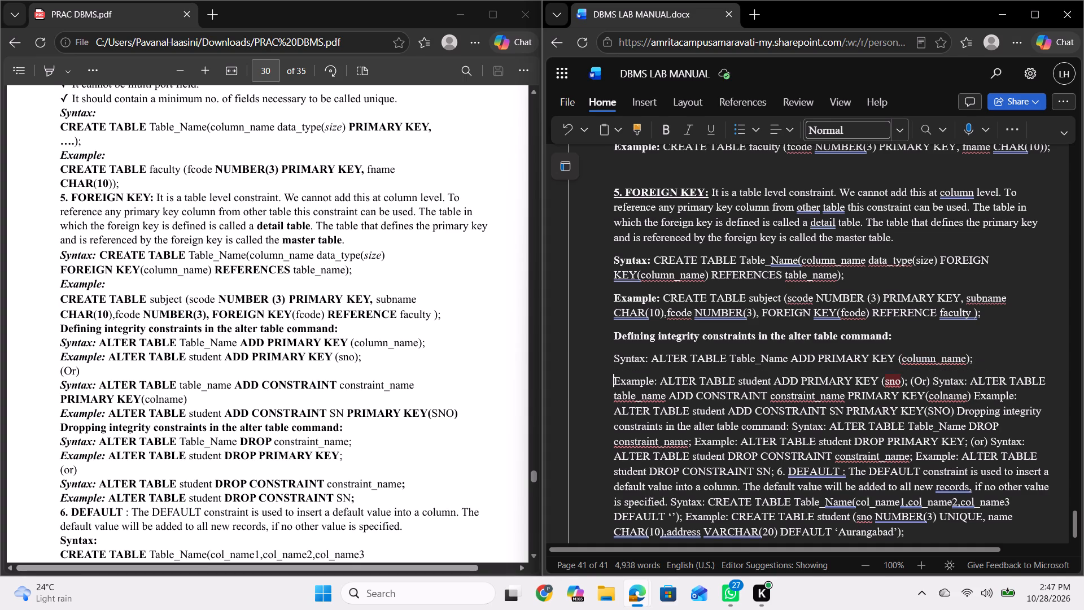
left_click(913, 381)
key("Return")
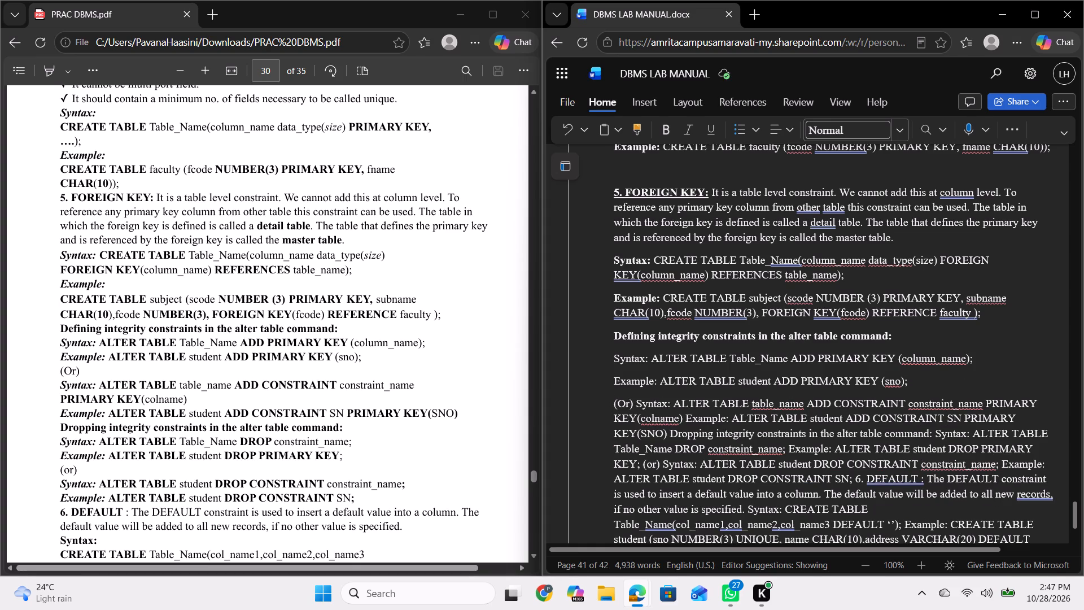
left_click(639, 403)
key("Return")
scroll(639, 403, "down", 1)
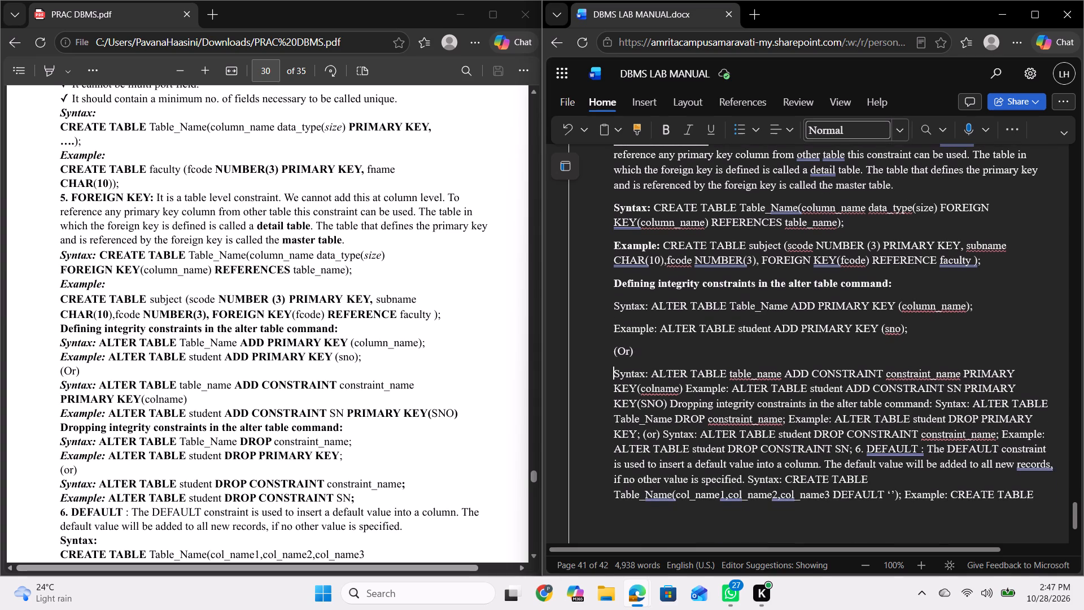
left_click(687, 392)
key("Return")
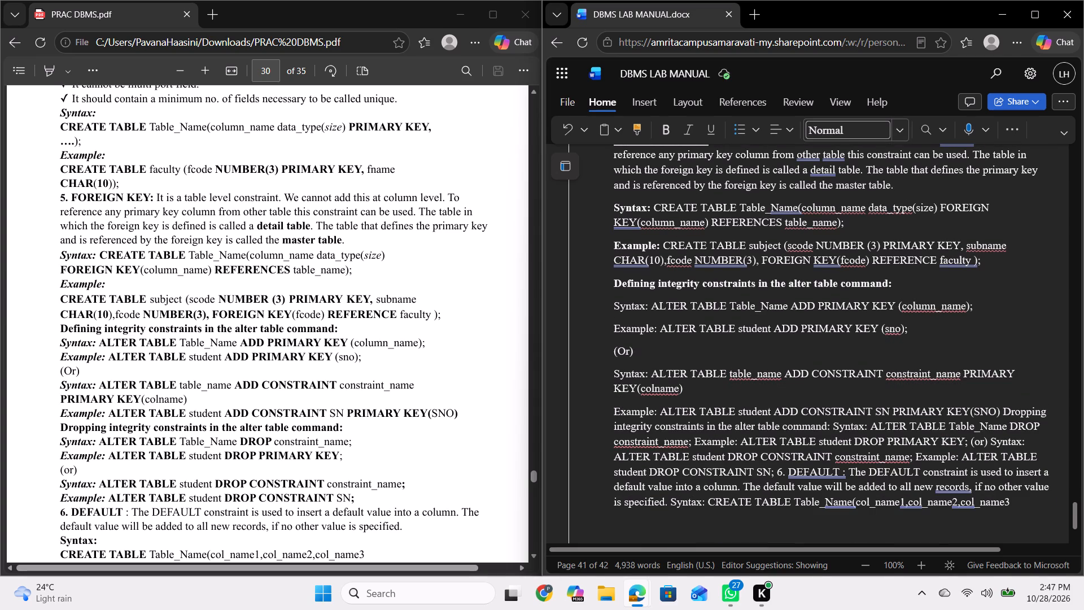
Make both "Syntax:" and both "Example:" labels under the Defining integrity constraints heading bold.
left_click_drag(612, 306, 650, 305)
left_click(765, 282)
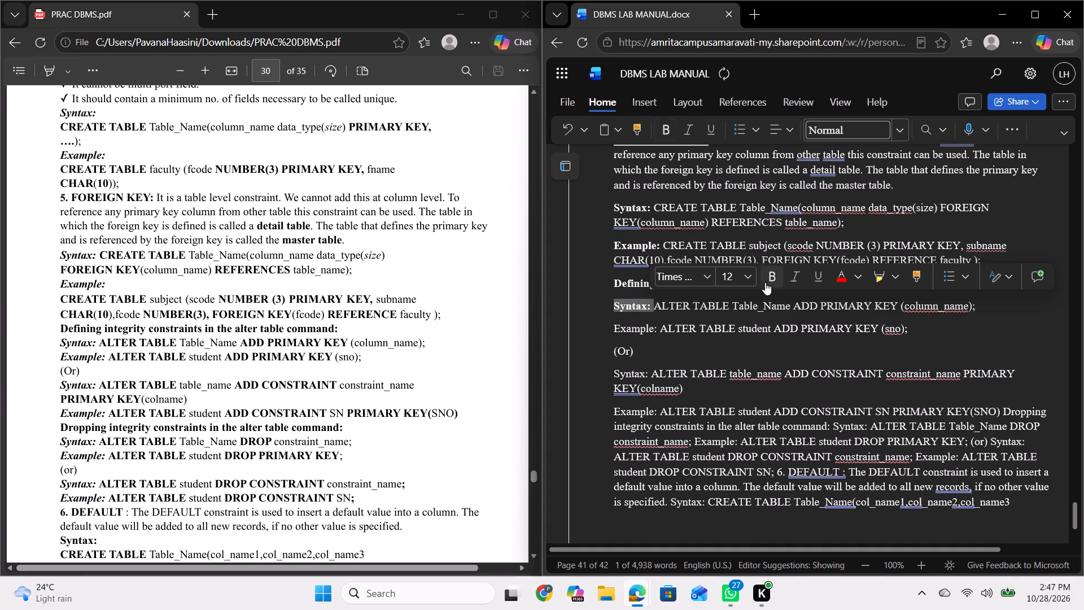
left_click_drag(612, 327, 653, 332)
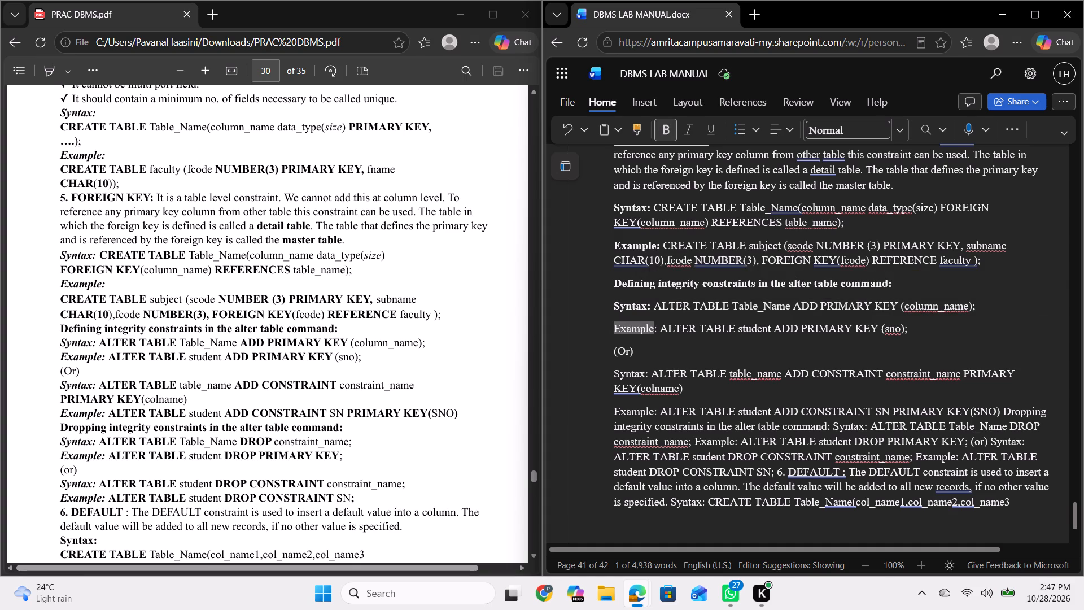
left_click_drag(653, 332, 662, 333)
left_click(780, 306)
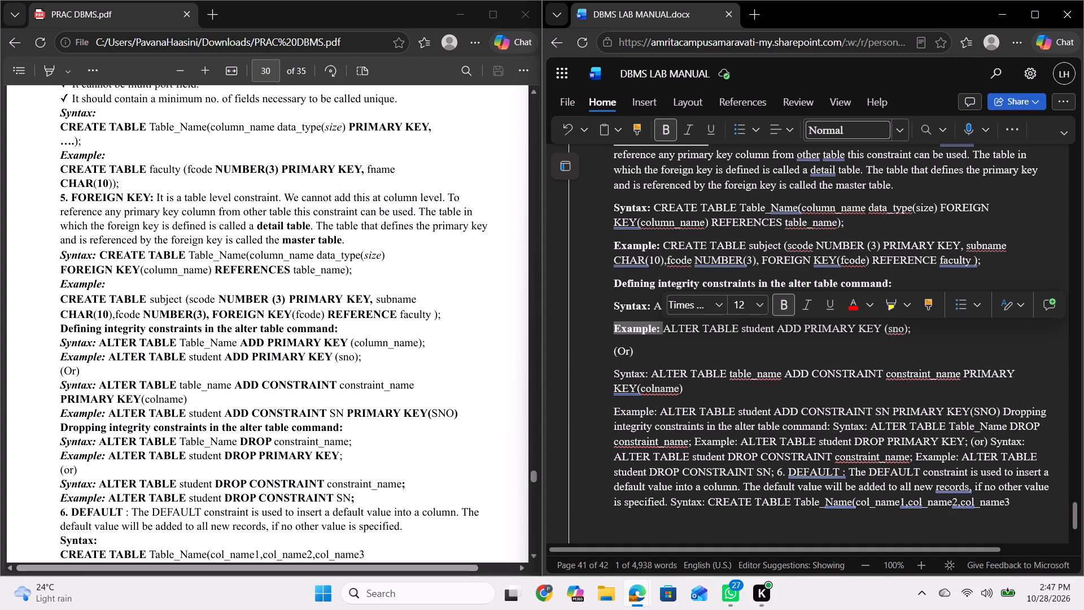
left_click_drag(648, 374, 602, 374)
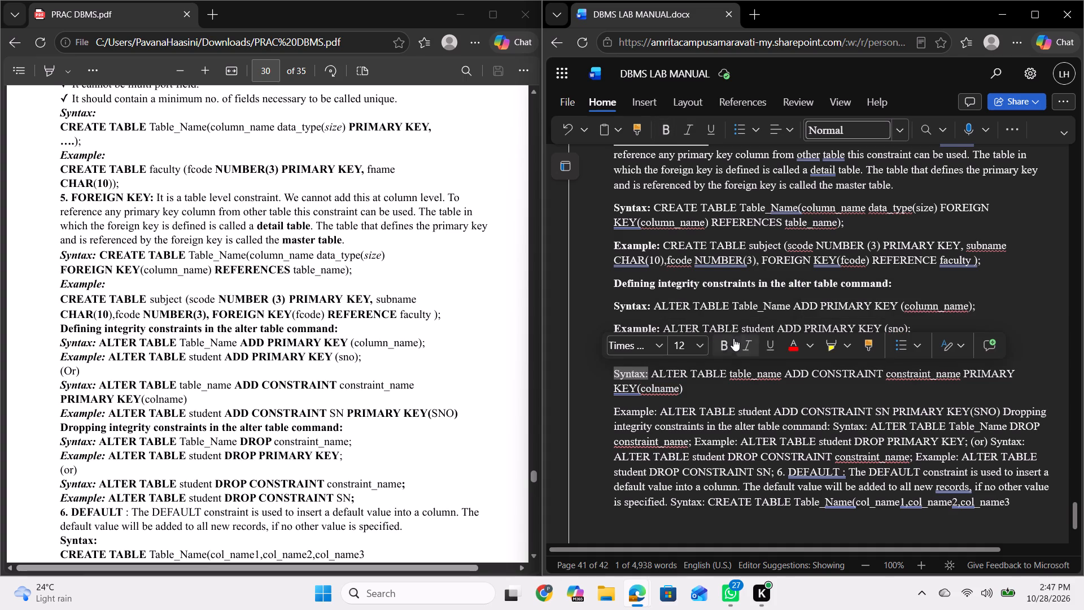
left_click(730, 341)
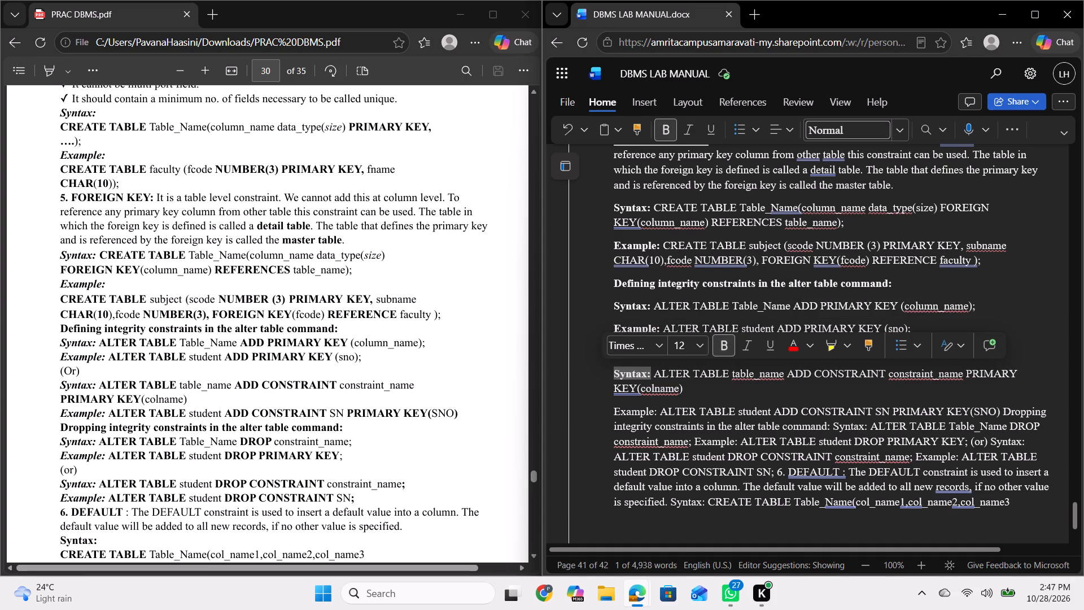
left_click_drag(658, 411, 612, 407)
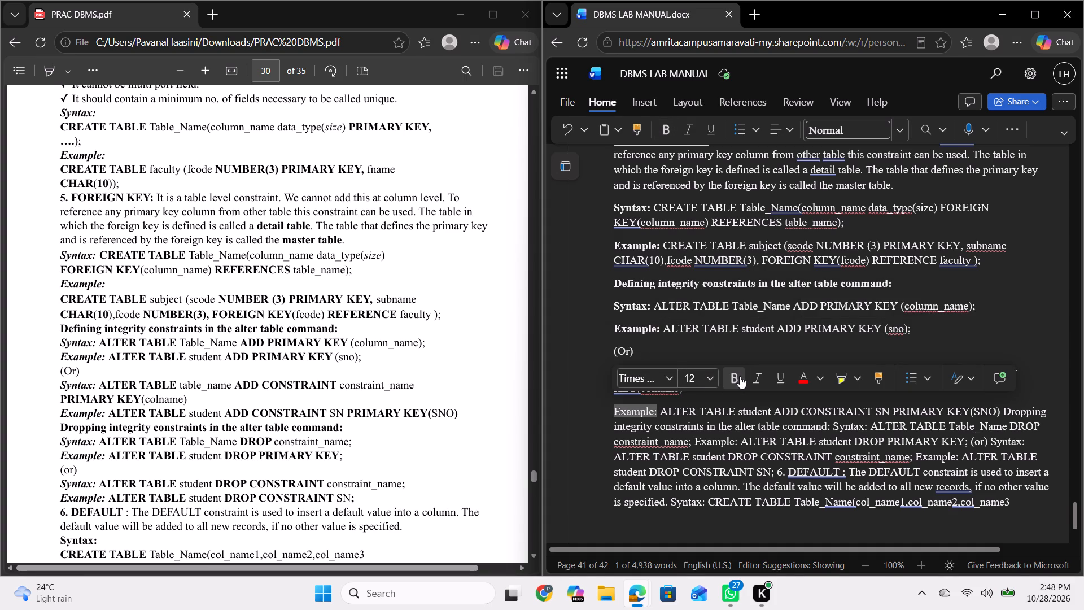
left_click(740, 376)
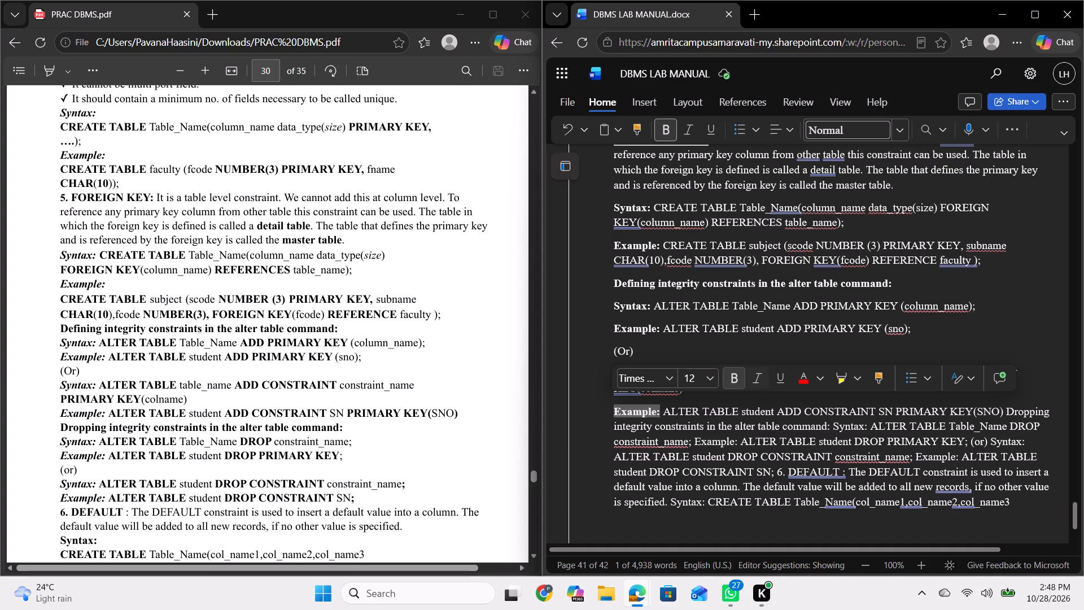
Put "Dropping integrity constraints in the alter table command:" in its own paragraph after the ADD CONSTRAINT example and make it bold.
left_click(1008, 411)
key("Return")
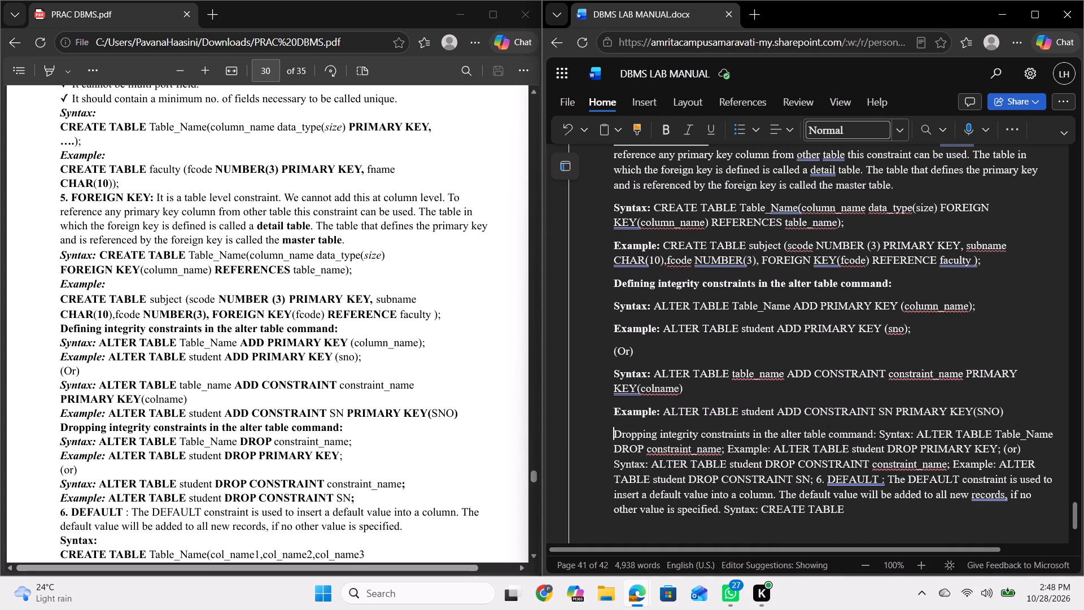
left_click_drag(613, 434, 881, 433)
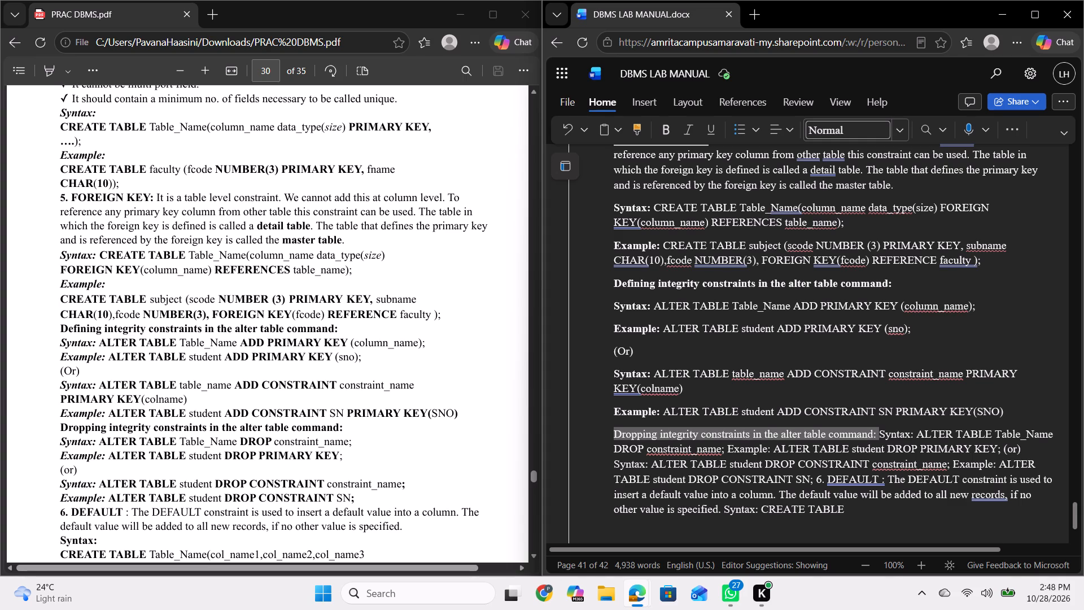
left_click_drag(881, 433, 878, 434)
left_click(670, 402)
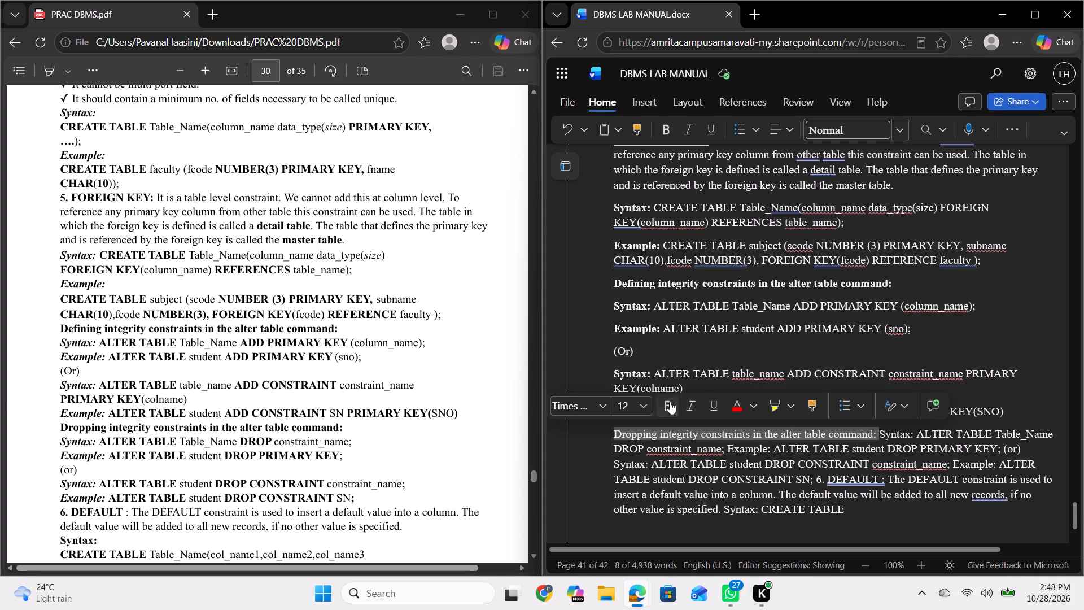
left_click(902, 433)
key("Return")
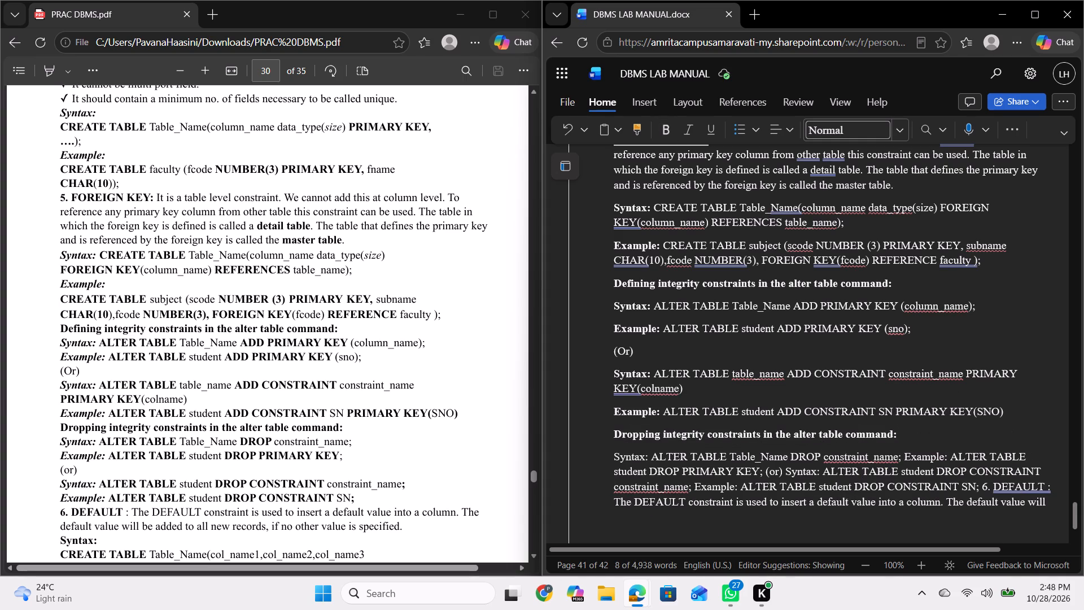
Start a new paragraph at the DROP PRIMARY KEY example and bold the first "Syntax:" and "Example:" labels under the Dropping heading.
left_click(905, 452)
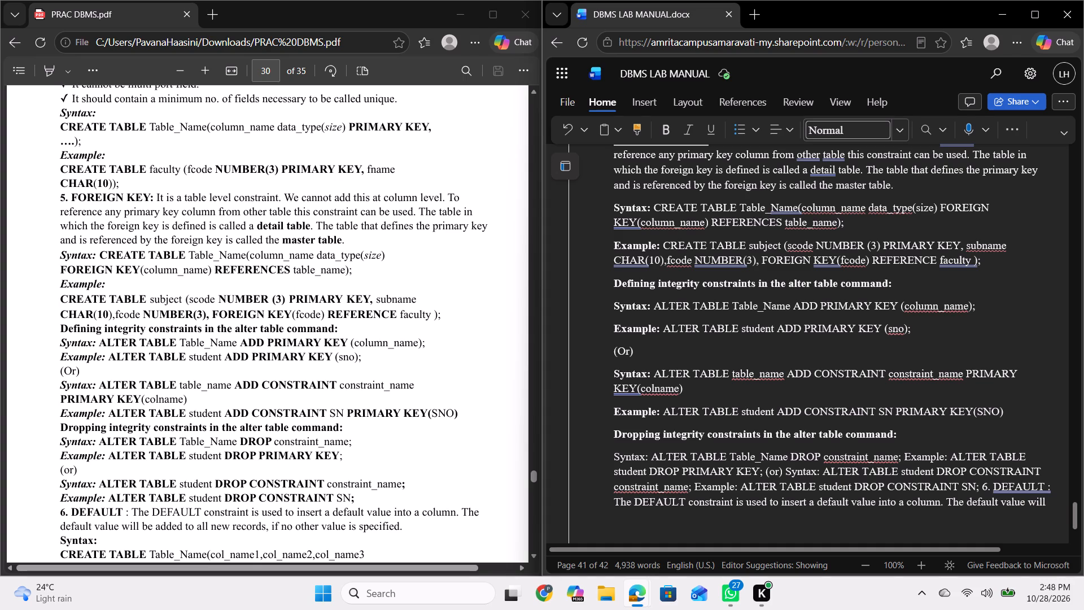
key("Return")
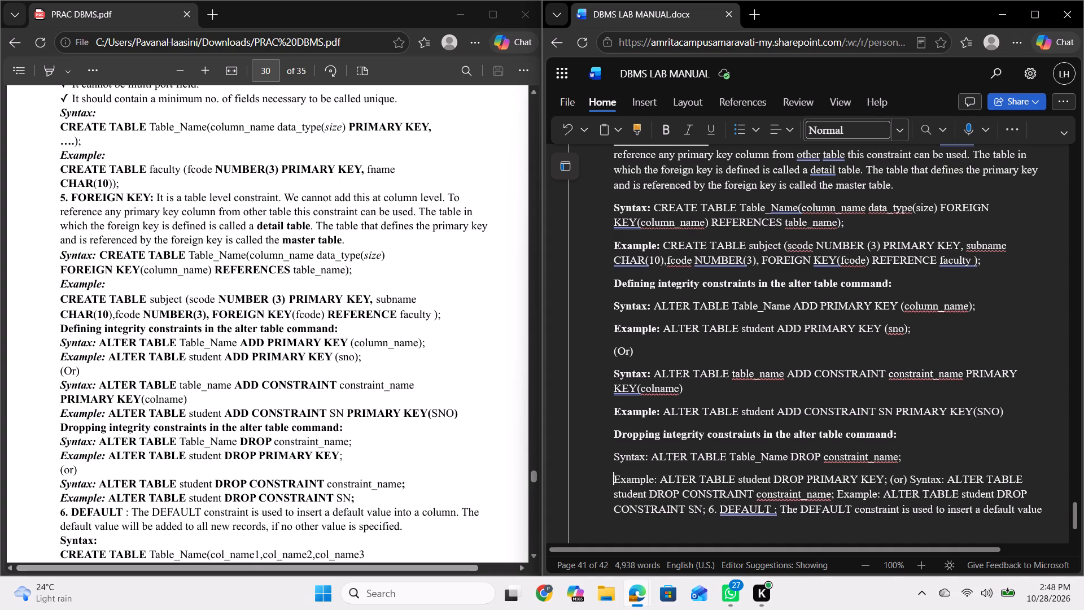
left_click_drag(613, 457, 649, 457)
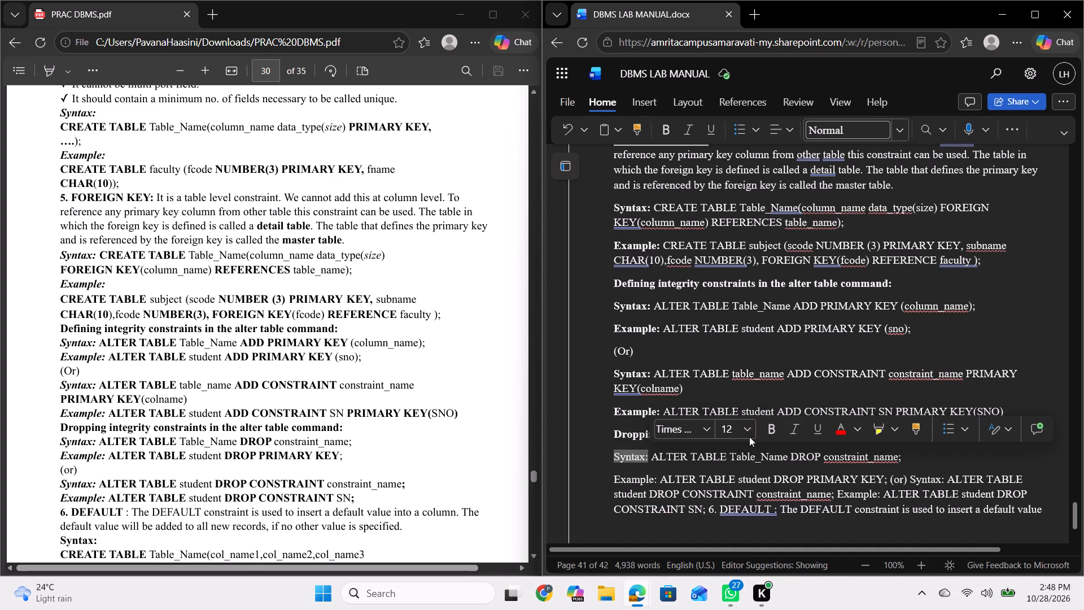
left_click(771, 438)
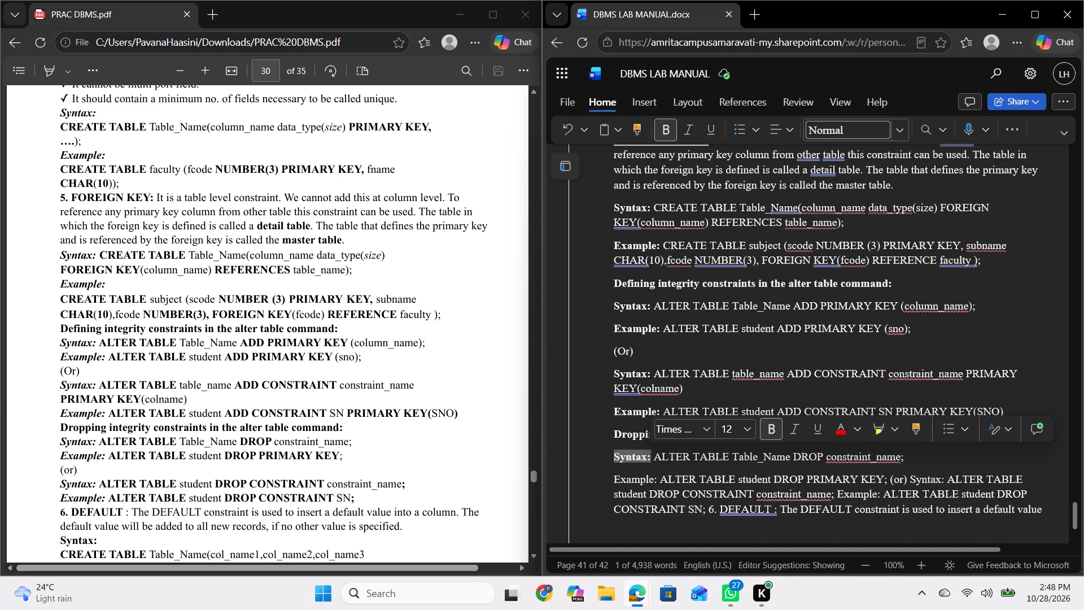
left_click_drag(658, 481, 602, 482)
left_click(724, 456)
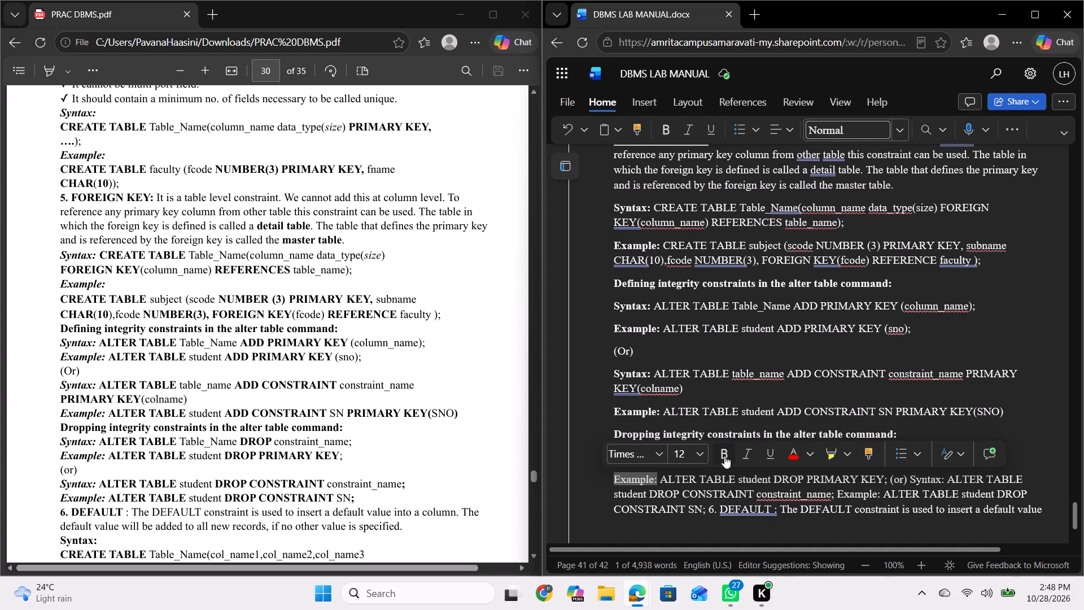
Under the Dropping heading, put "(or)", the DROP CONSTRAINT syntax and its example in separate paragraphs, capitalising the first as "(Or)".
left_click(895, 480)
key("Left")
key("Return")
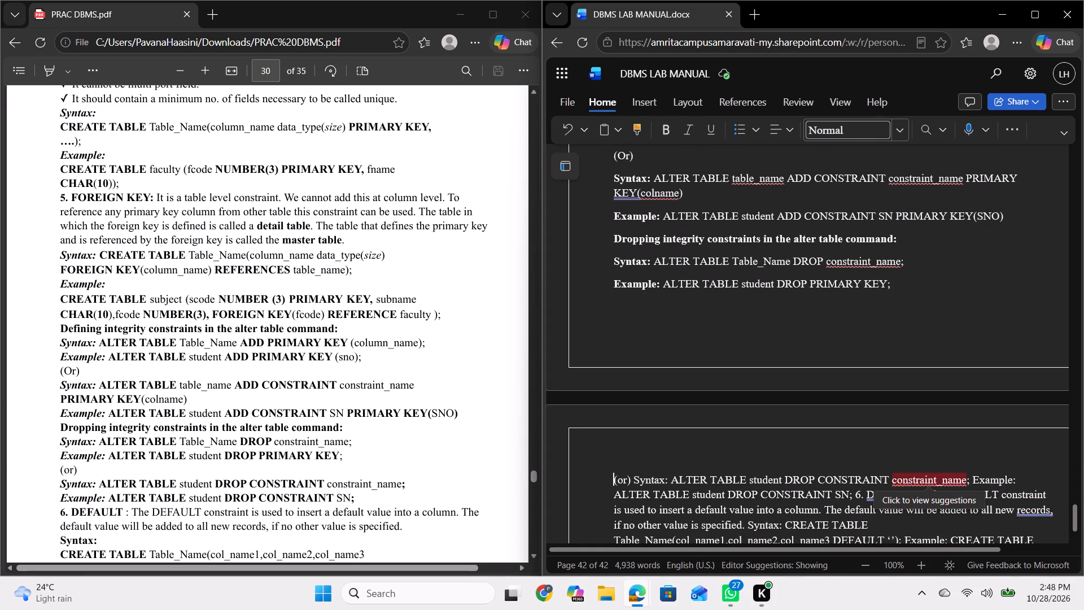
key("Right")
key("Right")
key("BackSpace")
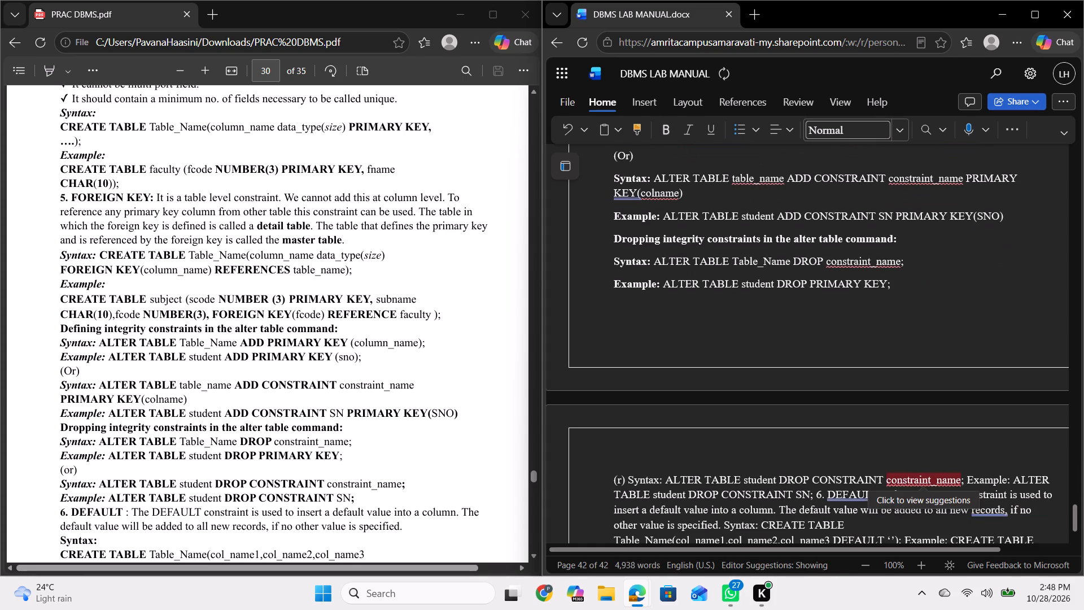
key("shift+o")
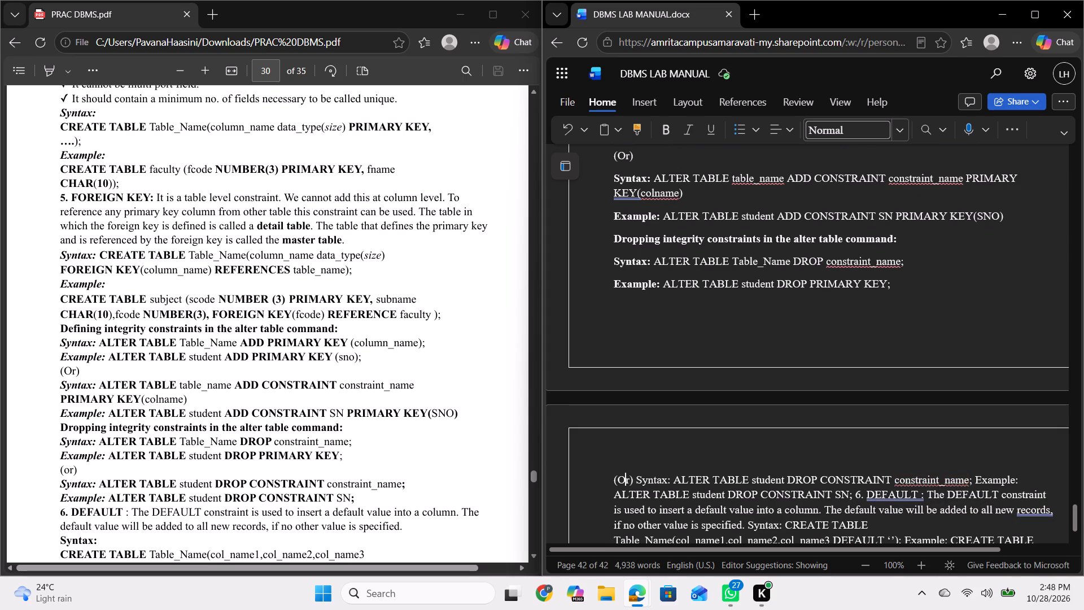
left_click(635, 482)
key("Return")
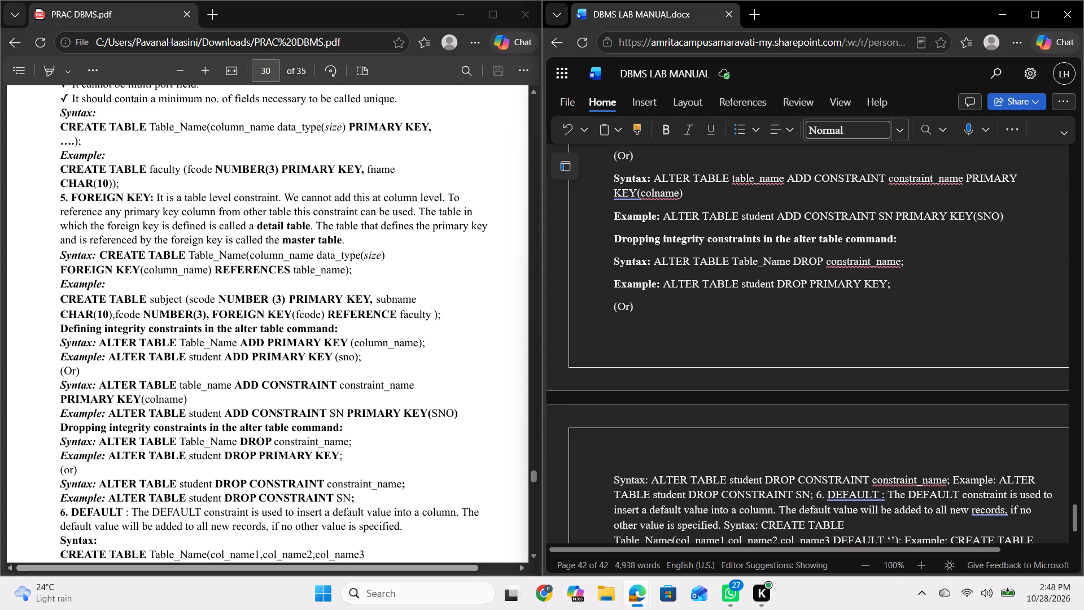
left_click(953, 480)
key("Return")
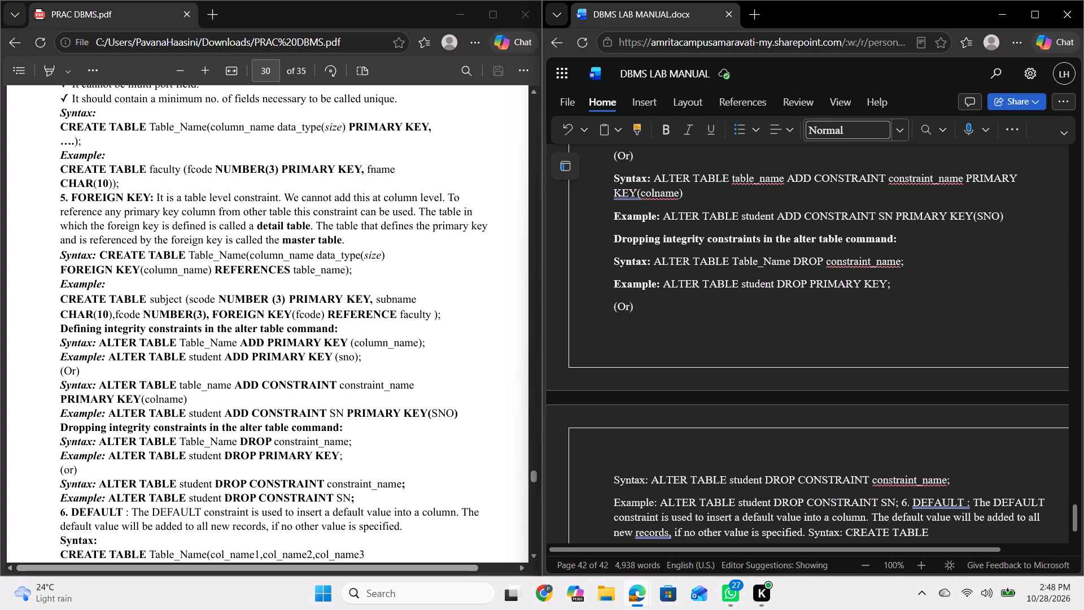
Make the "Syntax:" and "Example:" labels of the DROP CONSTRAINT paragraphs bold.
left_click_drag(649, 483, 607, 483)
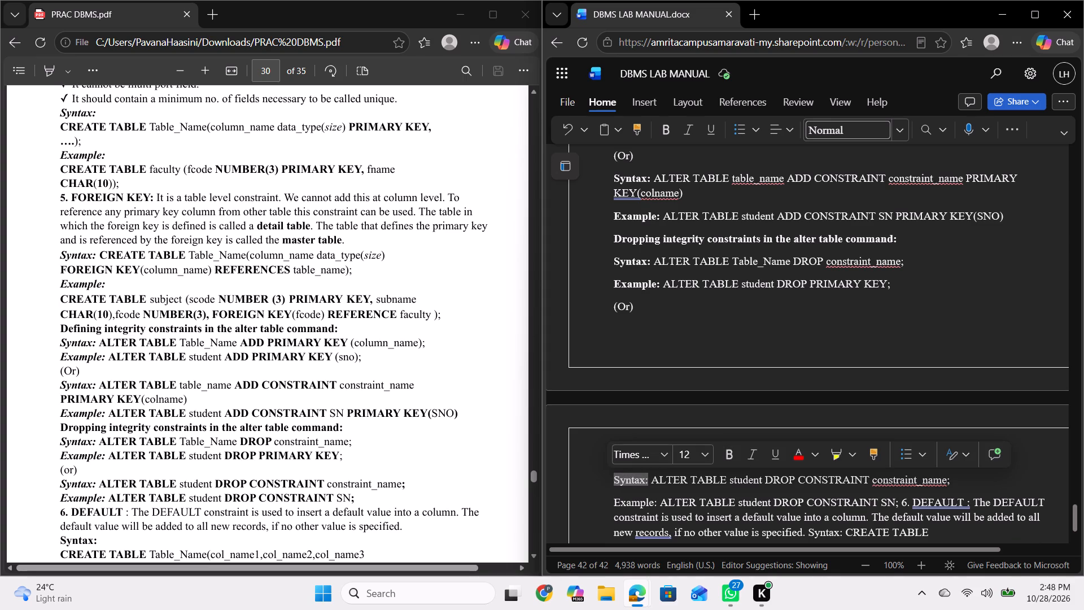
left_click(736, 457)
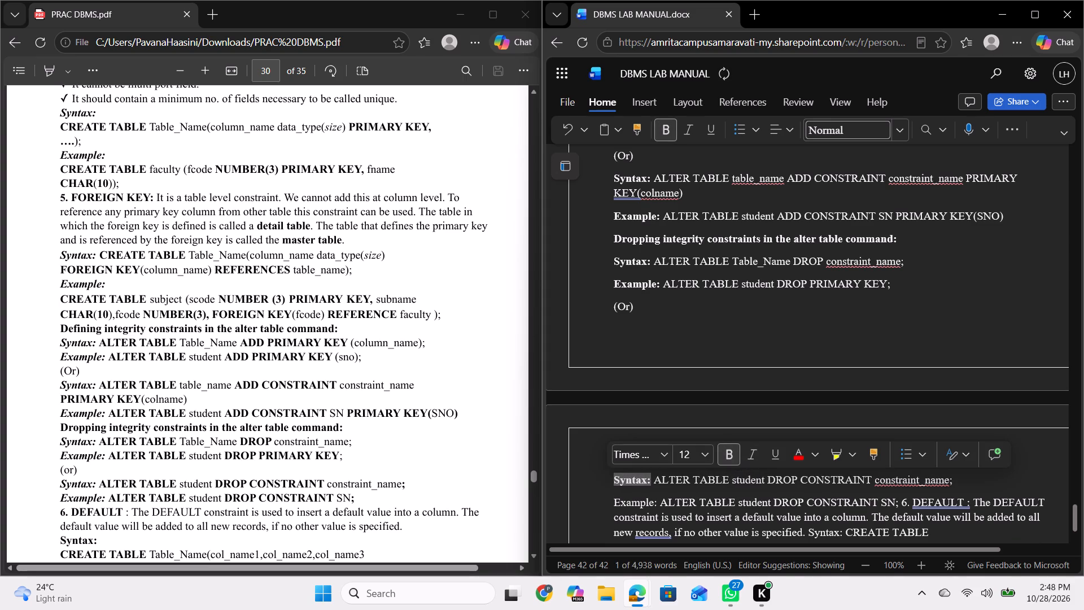
left_click_drag(660, 502, 590, 507)
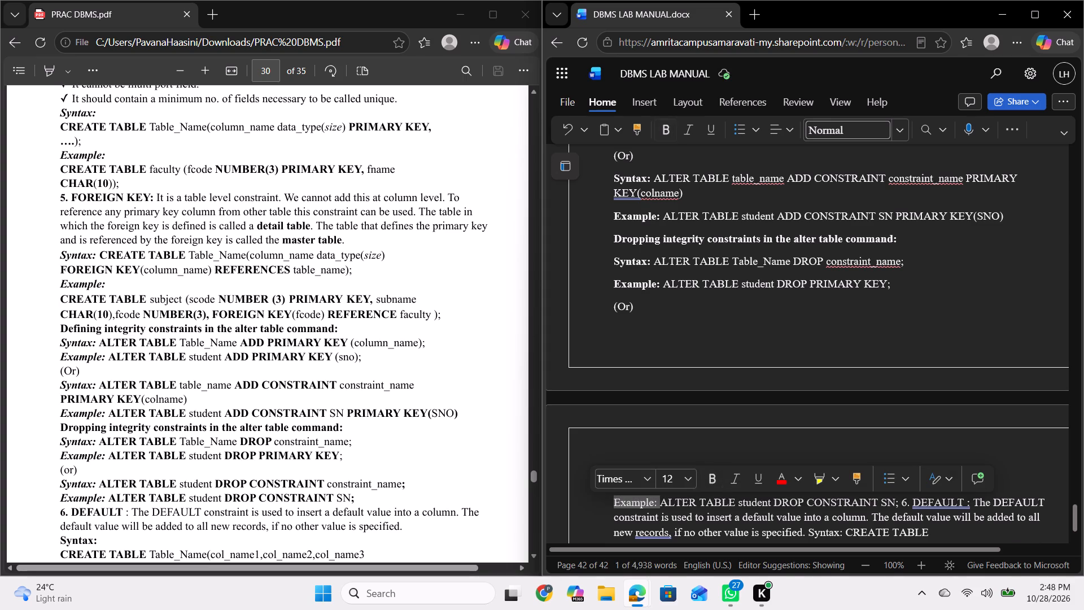
left_click(717, 484)
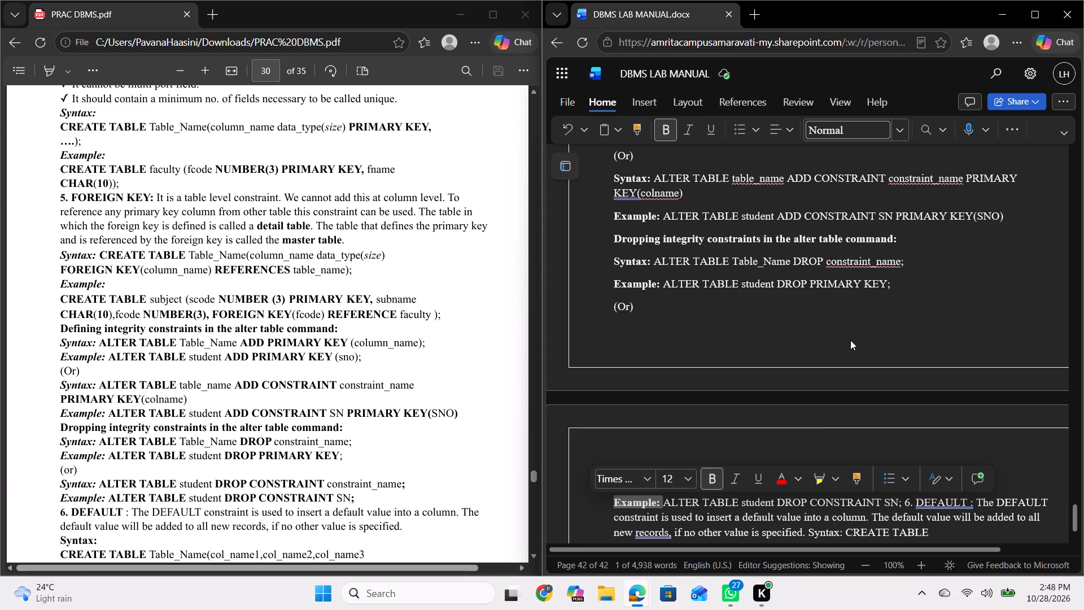
left_click(850, 340)
Move "6. DEFAULT :" to a new paragraph after a blank line and make that heading bold and underlined.
scroll(850, 340, "down", 2)
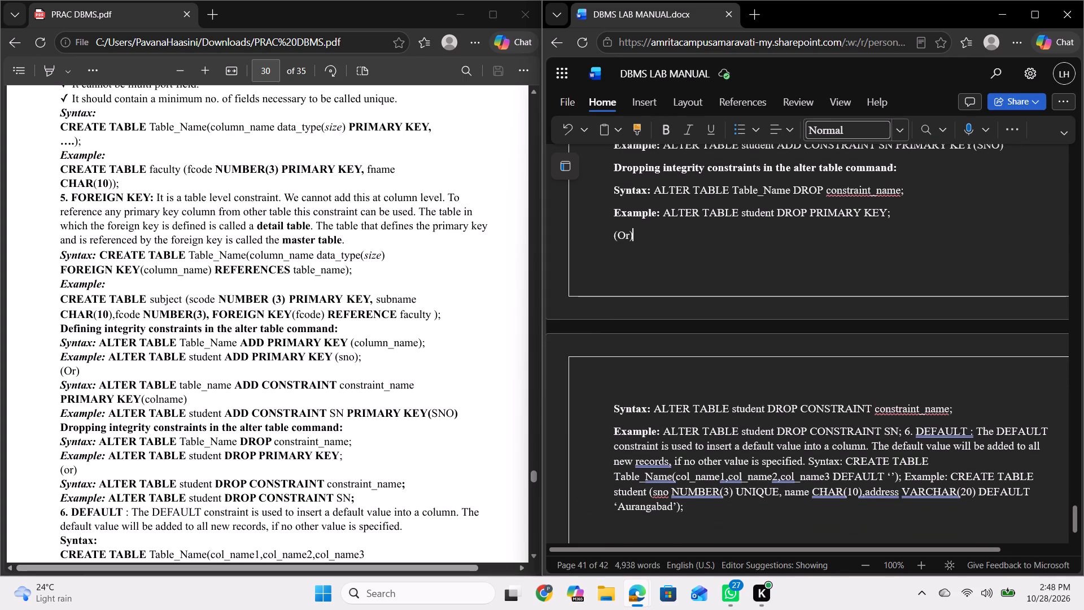
left_click(907, 430)
key("Return")
key("Return")
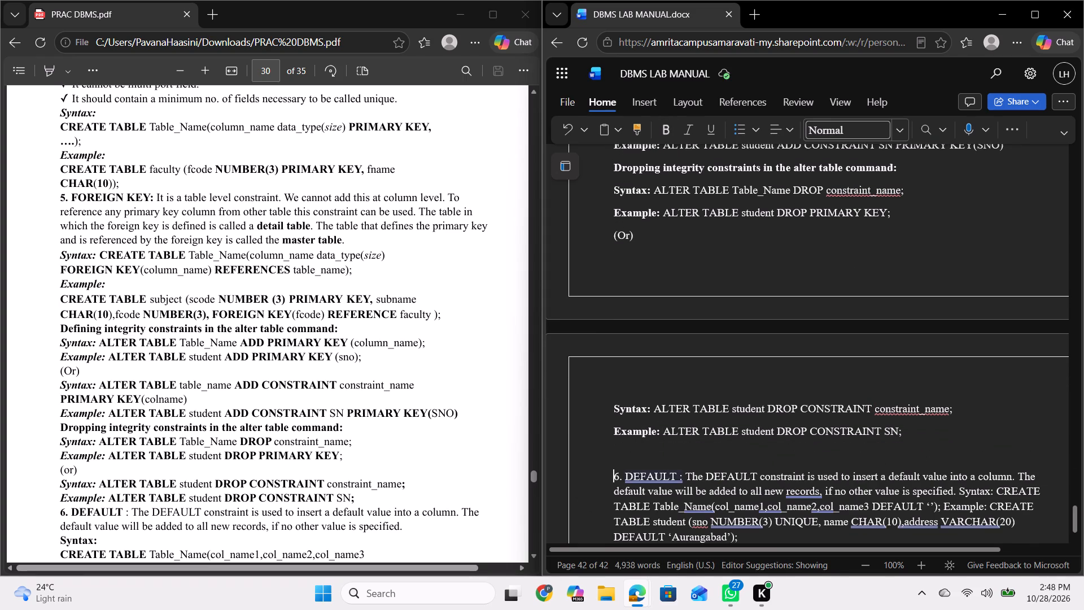
left_click_drag(609, 480, 681, 470)
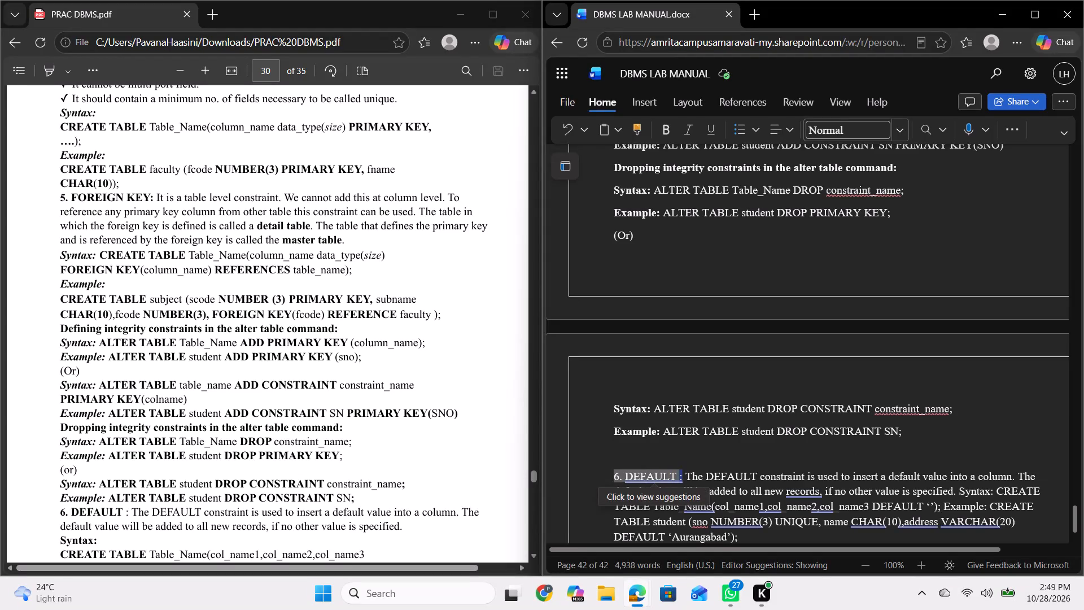
left_click_drag(681, 470, 686, 476)
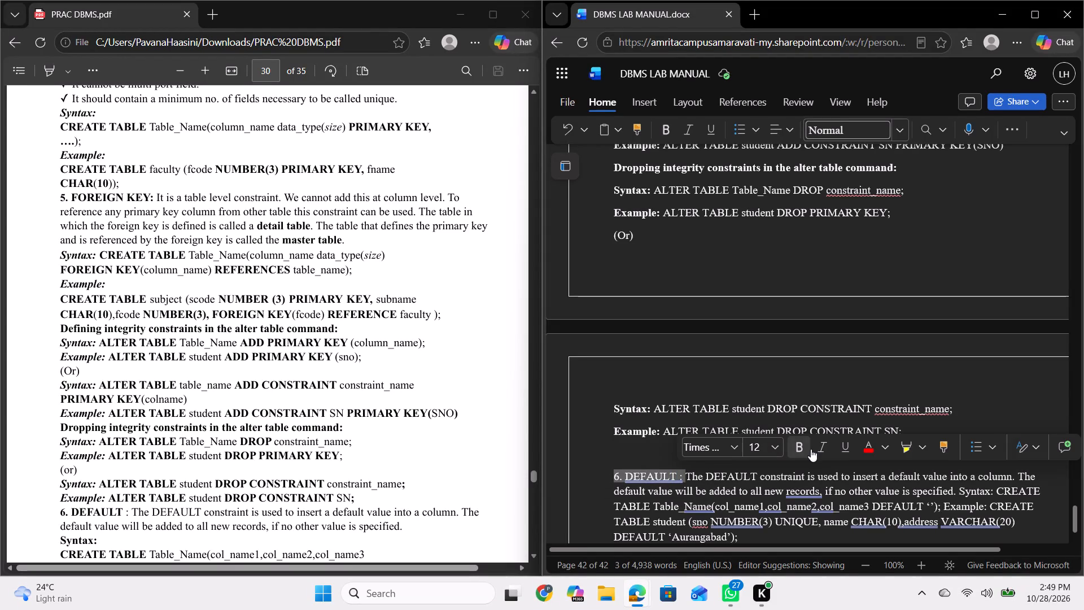
left_click(805, 451)
left_click(847, 446)
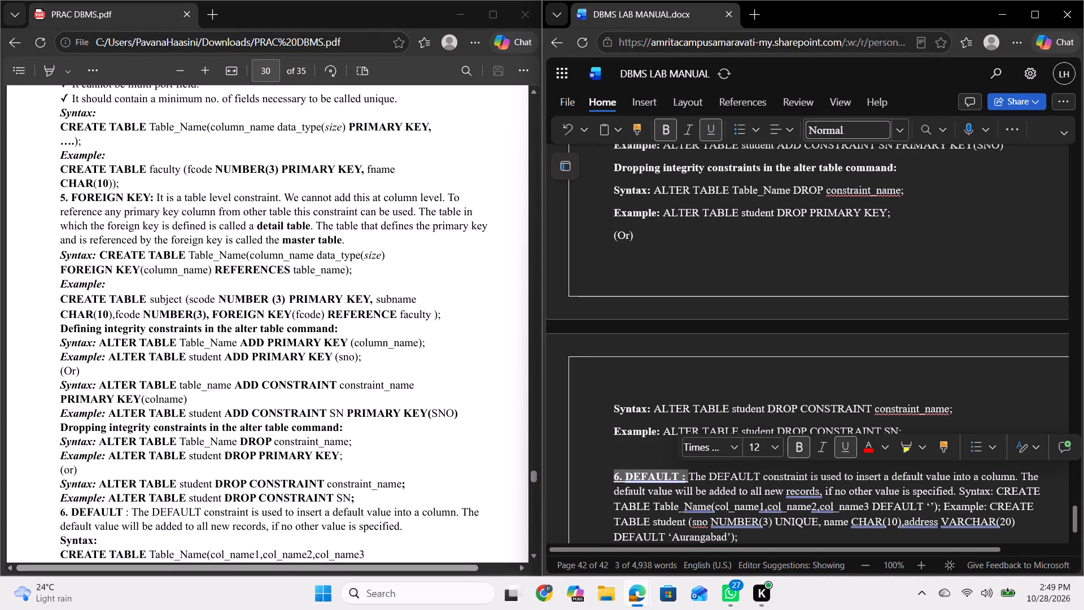
left_click(600, 460)
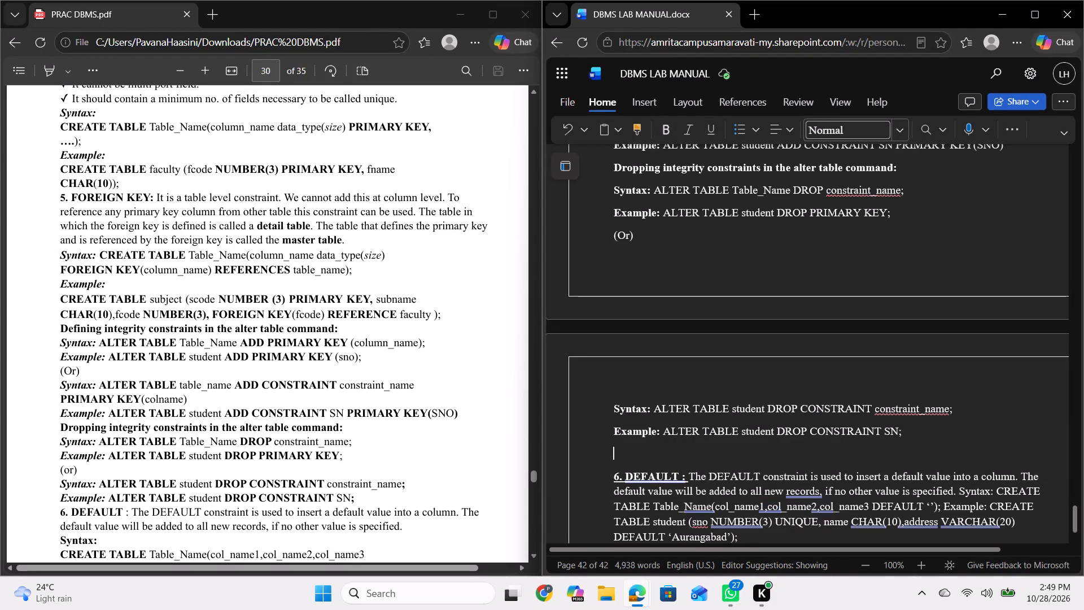
Start a new paragraph at the DEFAULT constraint's syntax and make its "Syntax:" and "Example:" labels bold.
left_click(959, 491)
key("Return")
scroll(959, 491, "down", 1)
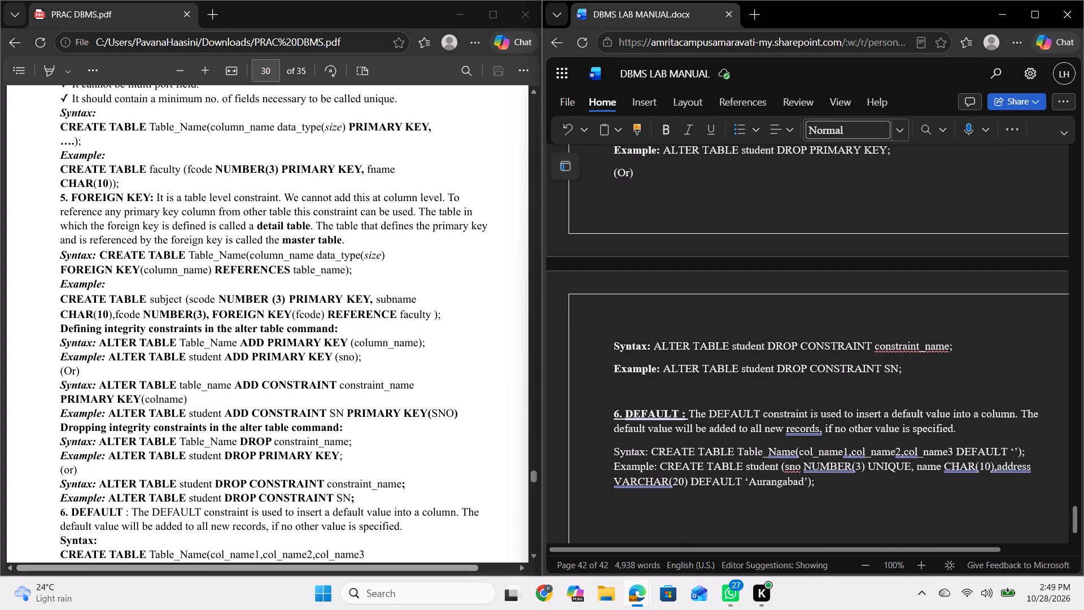
scroll(959, 491, "down", 1)
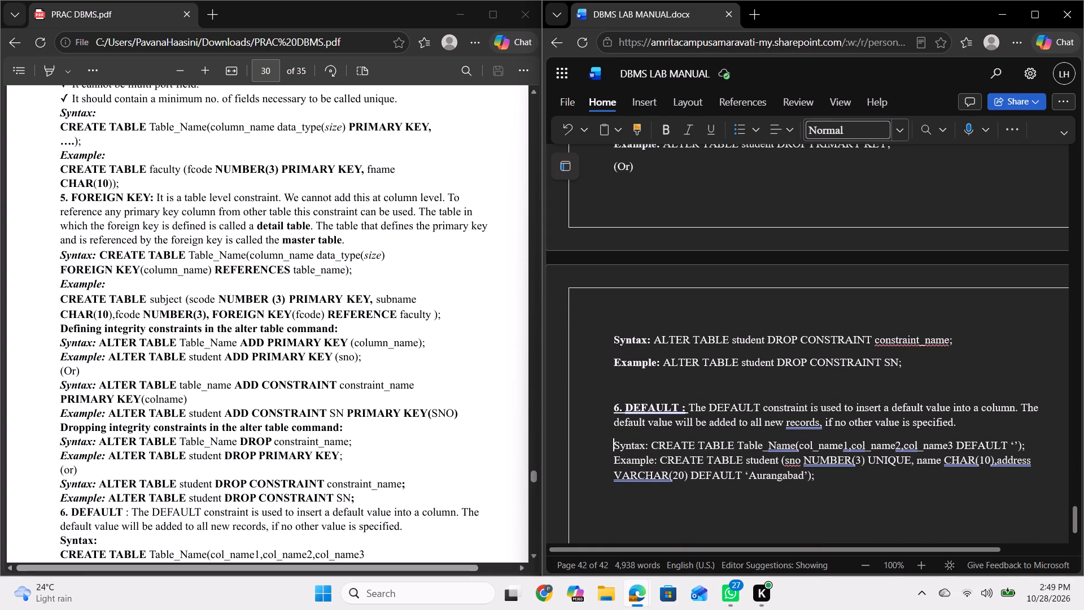
left_click_drag(613, 445, 650, 447)
left_click_drag(650, 447, 649, 448)
left_click(772, 420)
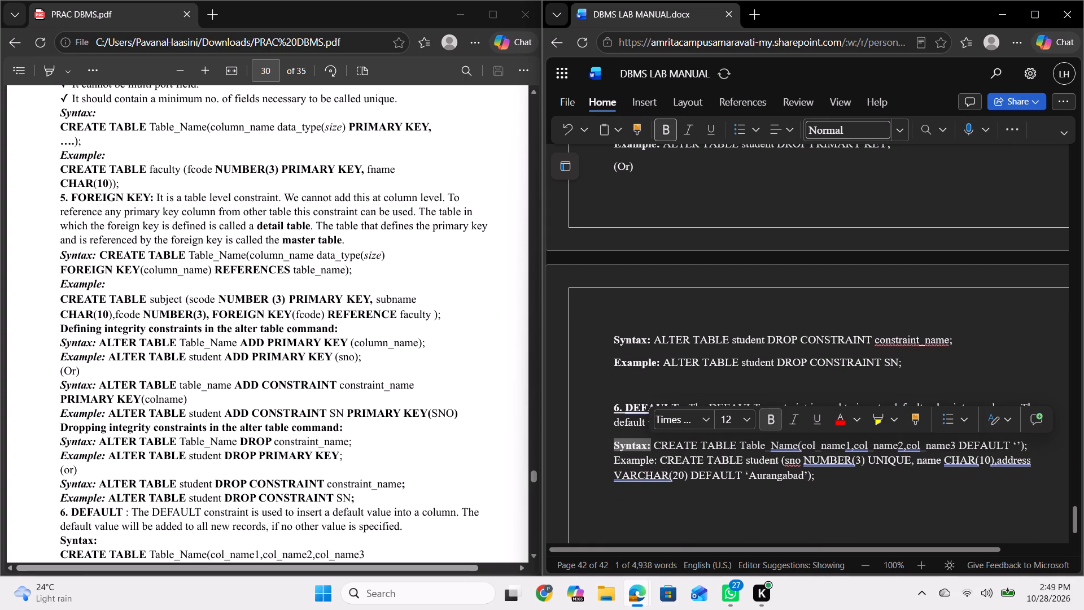
left_click_drag(610, 460, 656, 463)
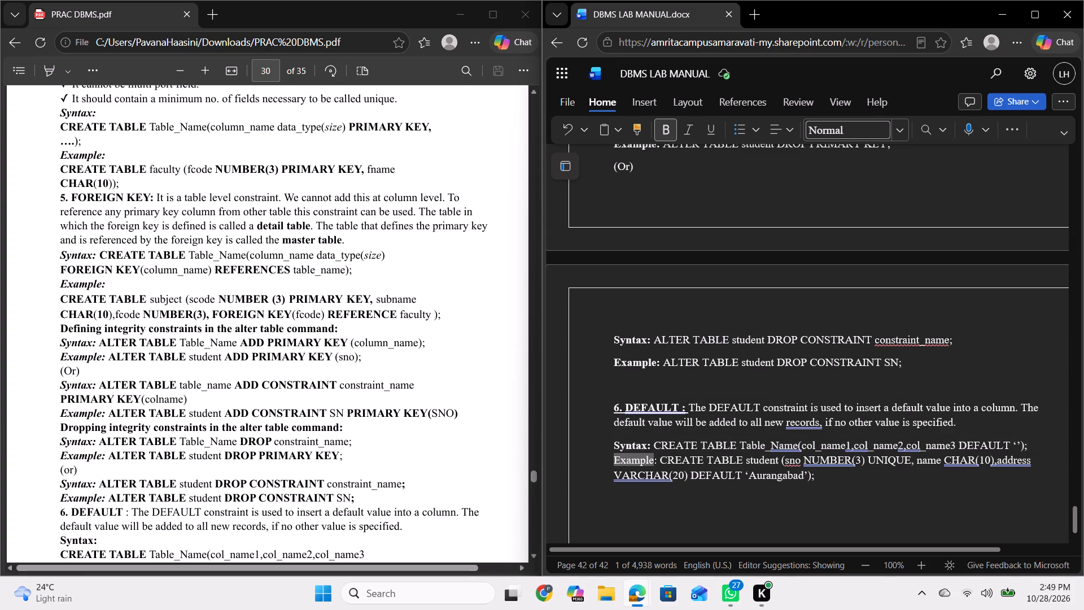
left_click_drag(656, 463, 662, 463)
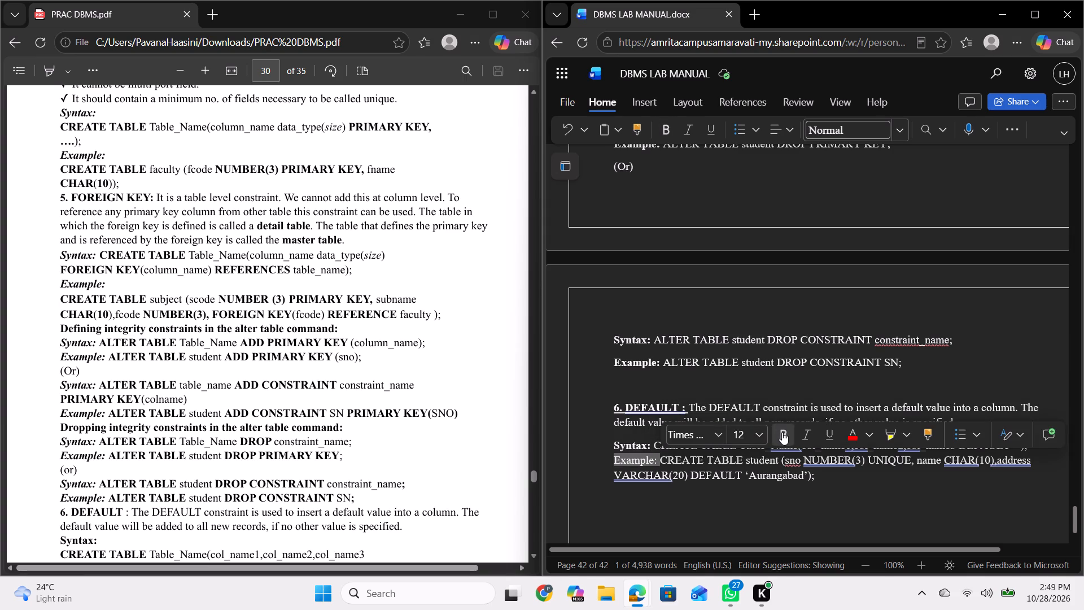
left_click(782, 432)
Find Experiment No: 9 in PRAC DBMS.pdf and insert a page break after the DEFAULT example in the lab manual.
left_click(754, 502)
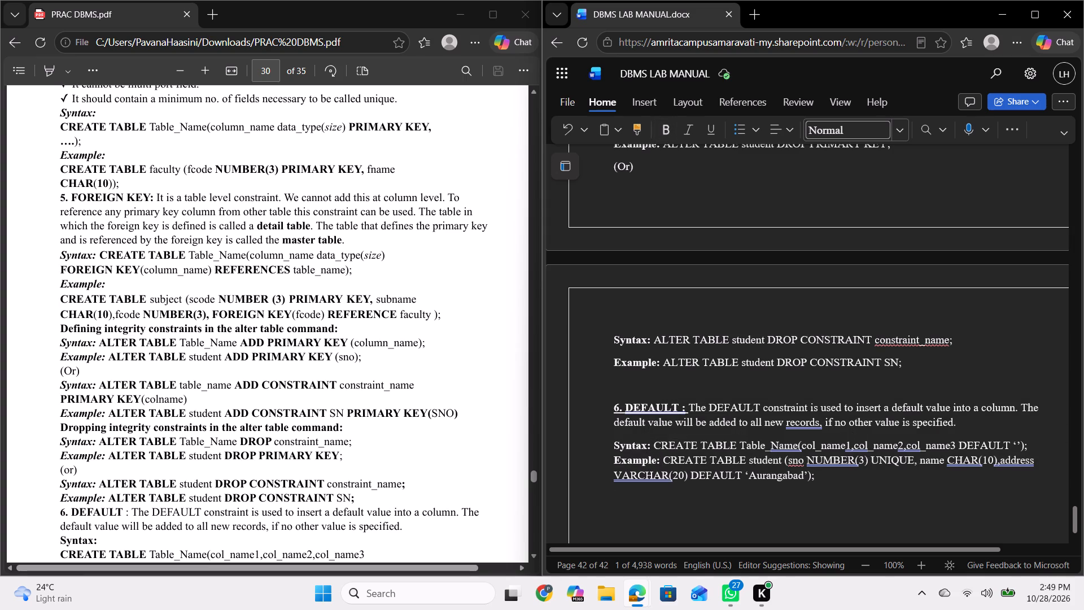
scroll(95, 390, "down", 4)
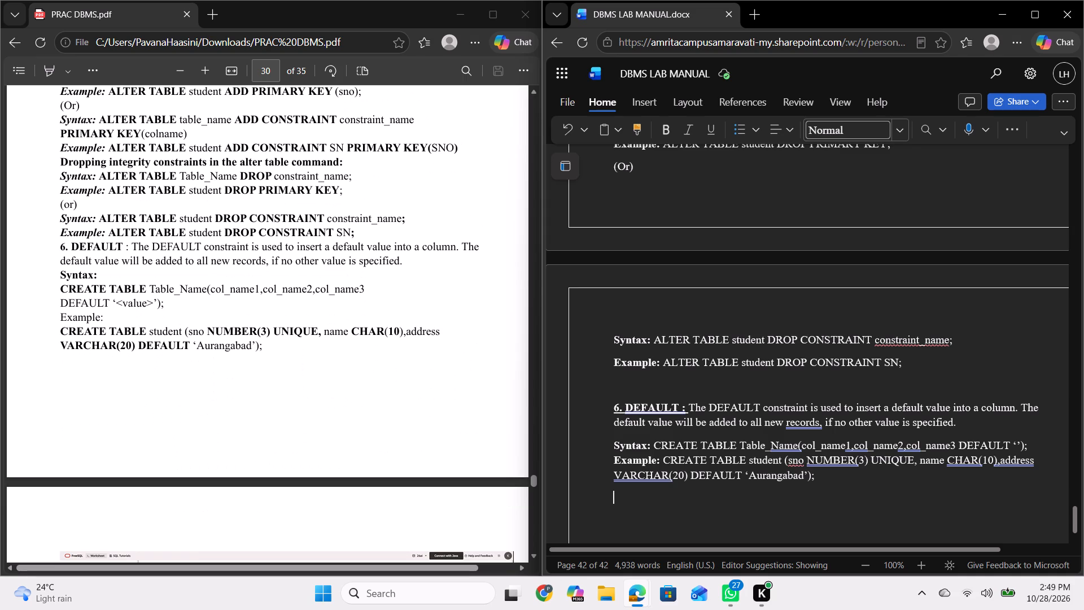
scroll(95, 390, "down", 6)
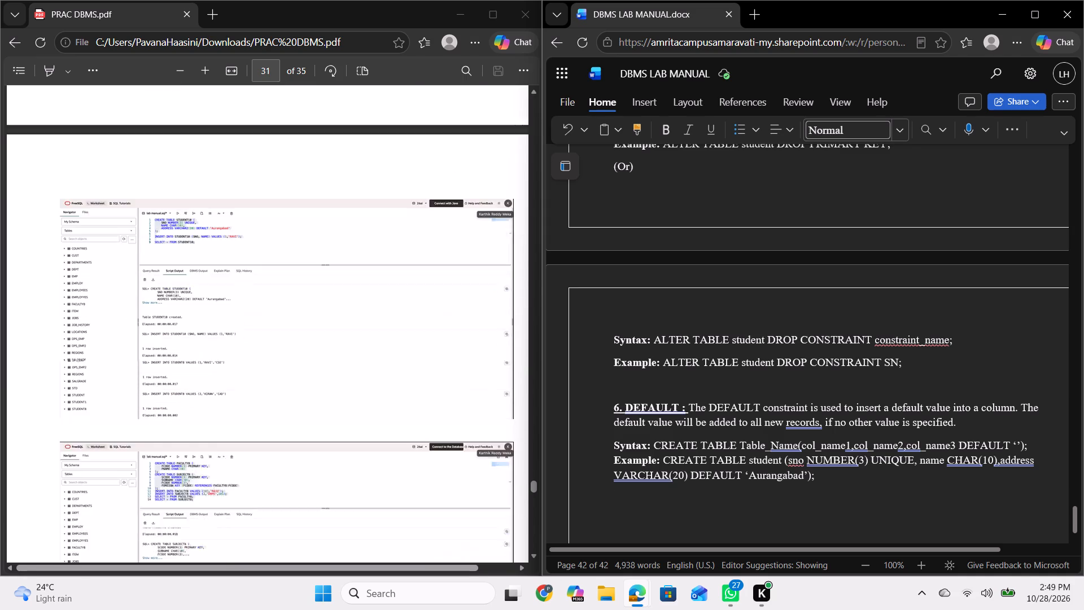
scroll(95, 390, "down", 10)
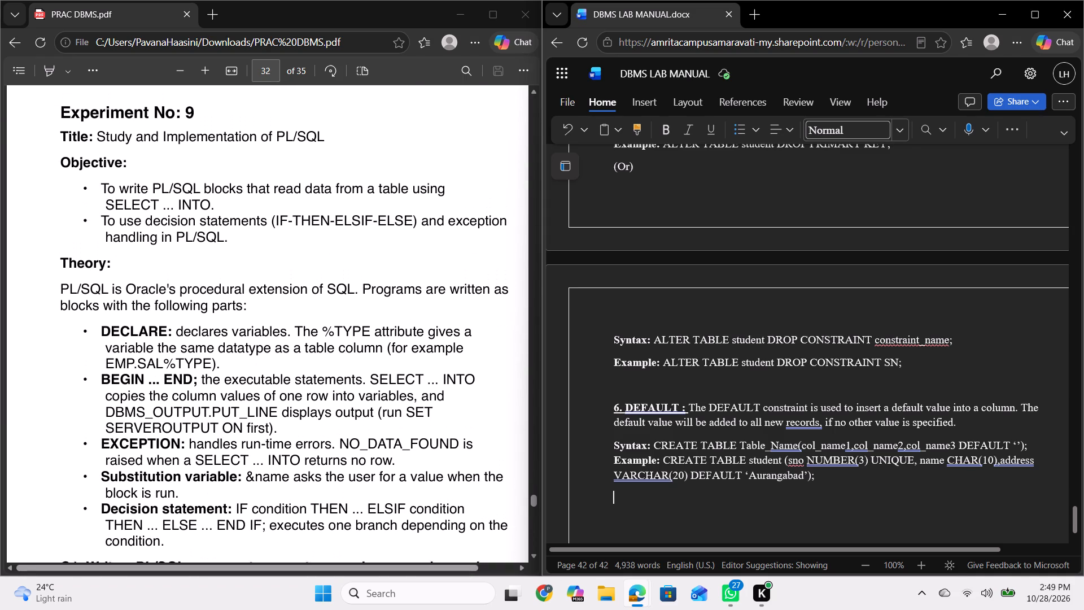
scroll(95, 390, "down", 1)
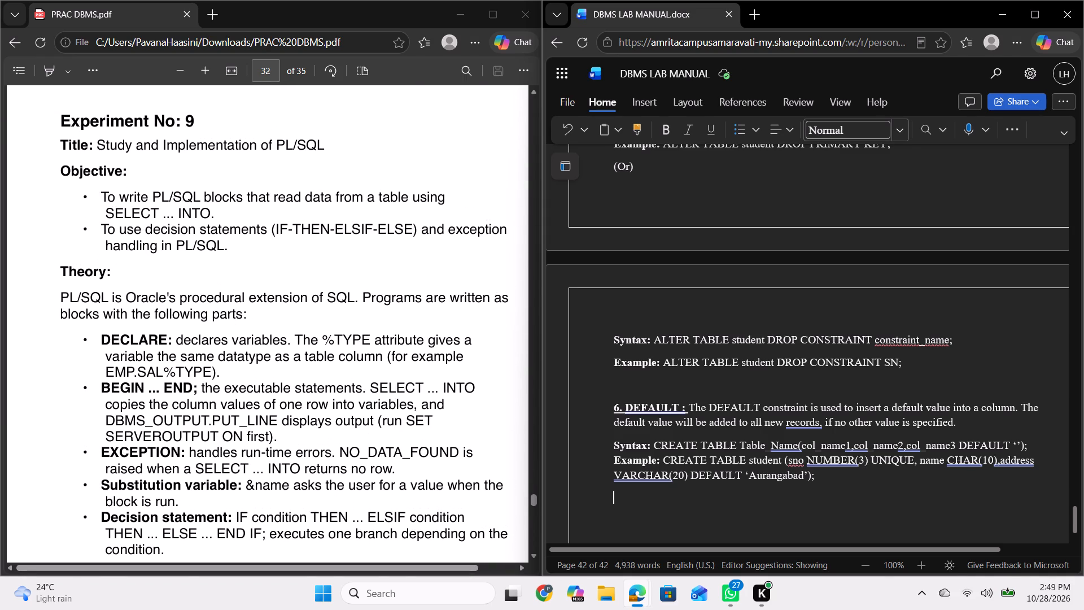
key("ctrl+Return")
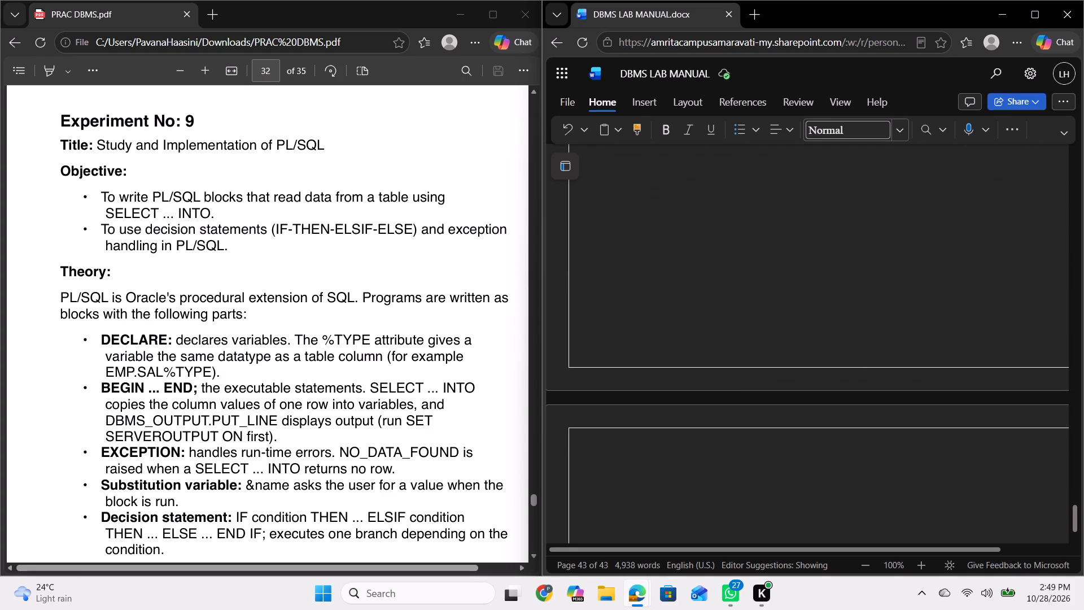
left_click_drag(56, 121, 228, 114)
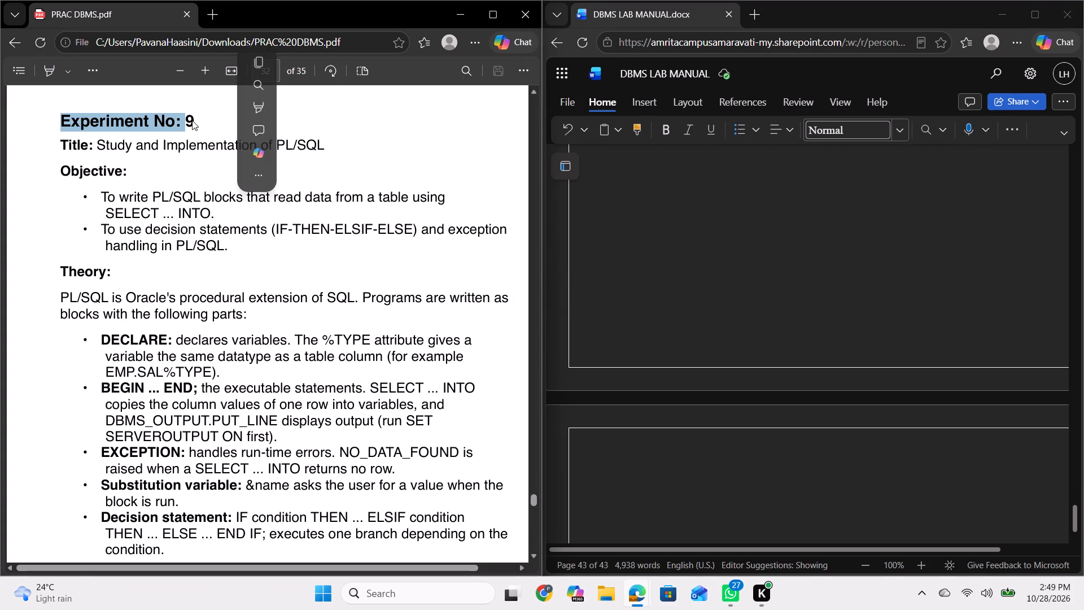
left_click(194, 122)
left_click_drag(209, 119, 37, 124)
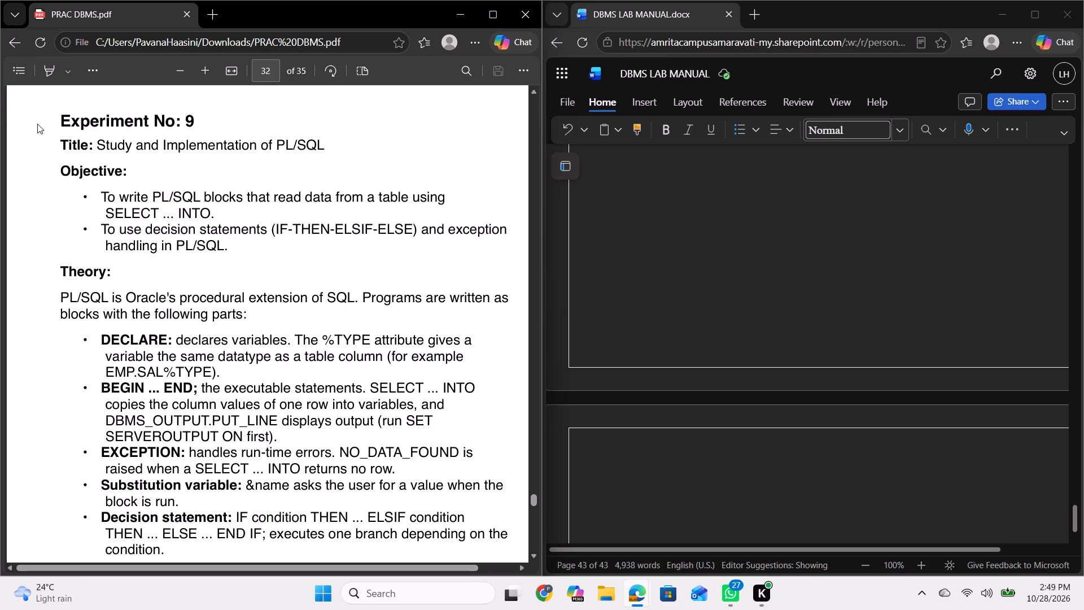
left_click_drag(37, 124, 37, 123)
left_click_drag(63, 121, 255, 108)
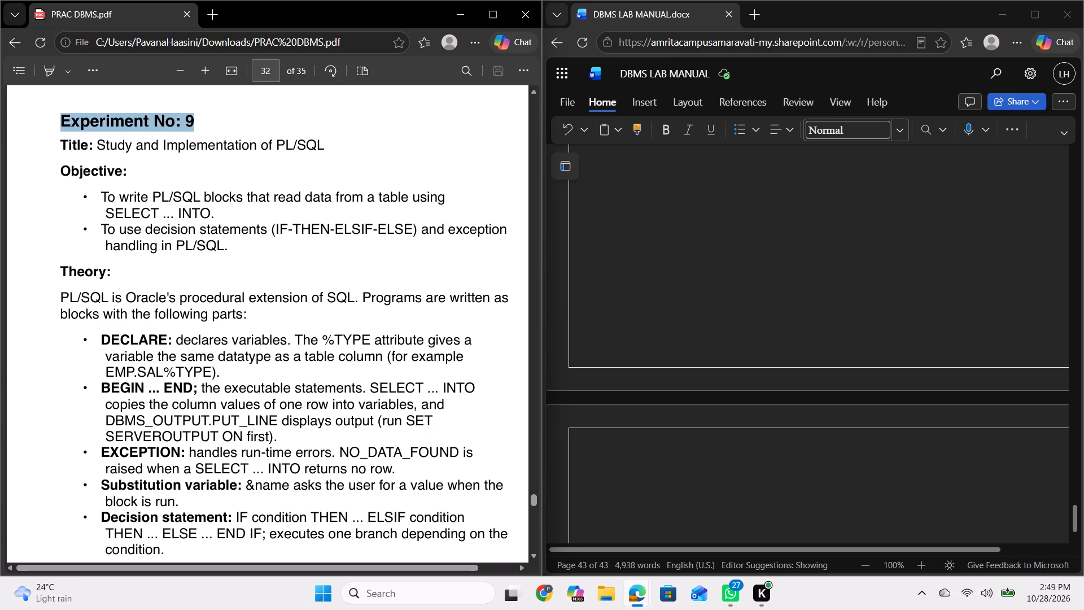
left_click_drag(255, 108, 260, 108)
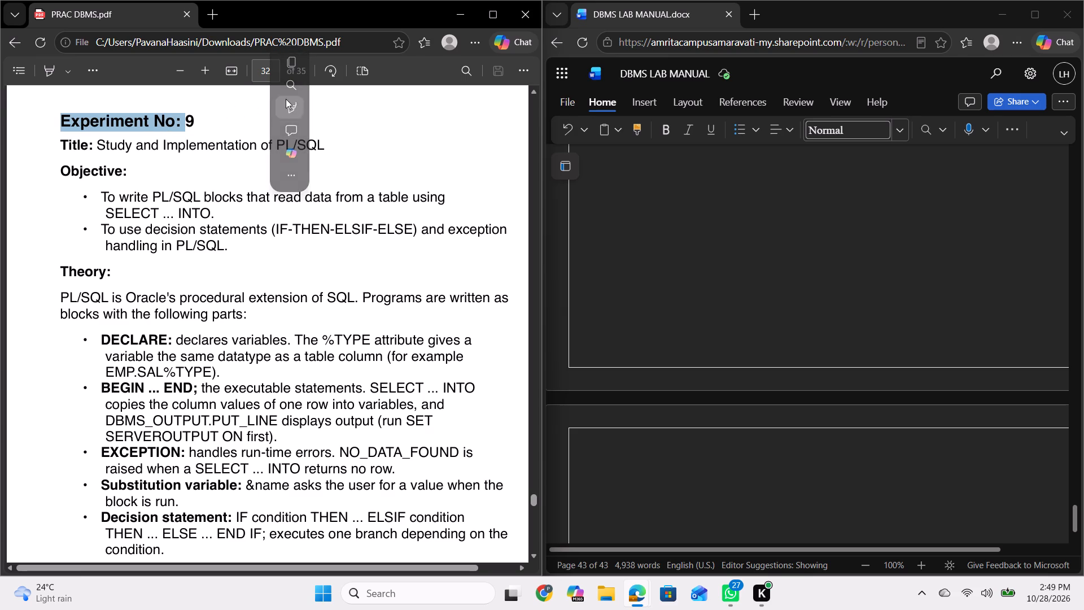
Copy the "EXPERIMENT NO: 8" heading in the lab manual and paste it at the top of the new last page.
scroll(705, 237, "up", 7)
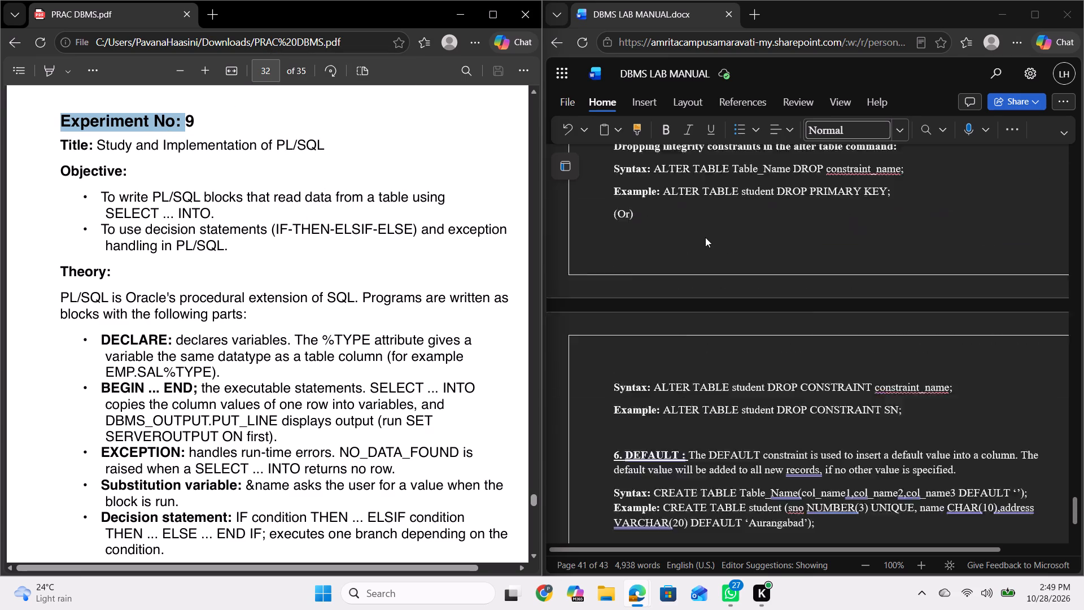
scroll(705, 237, "up", 6)
scroll(705, 237, "down", 2)
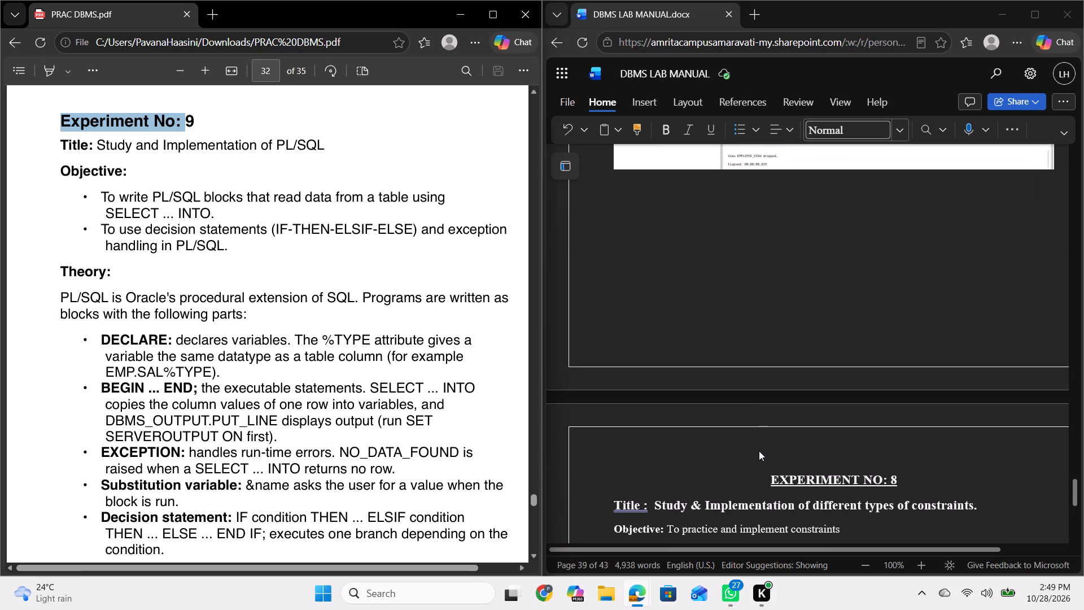
left_click_drag(768, 480, 920, 472)
right_click(877, 479)
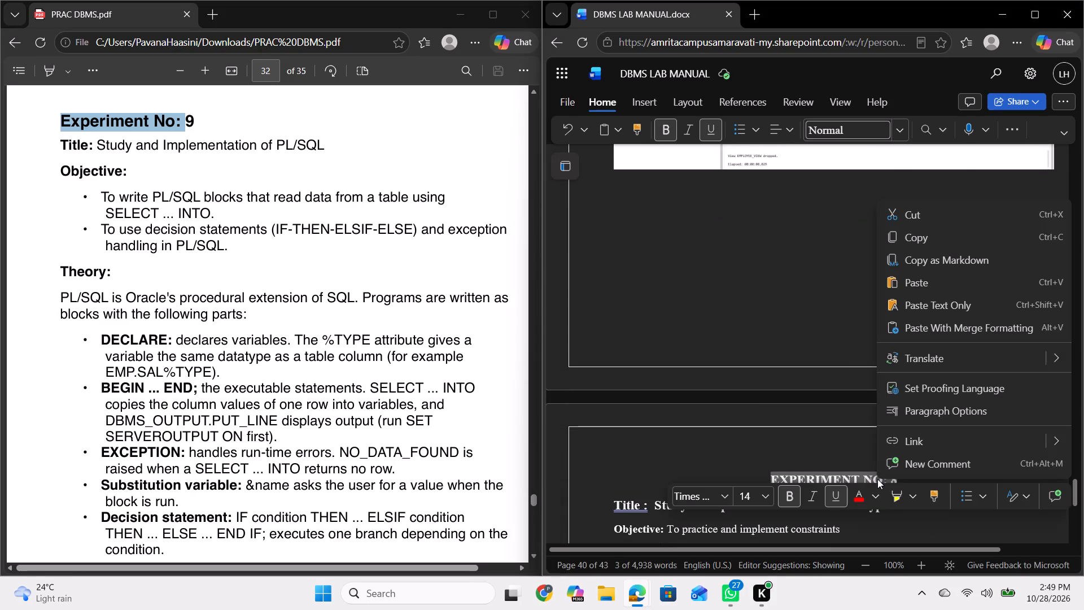
left_click(938, 232)
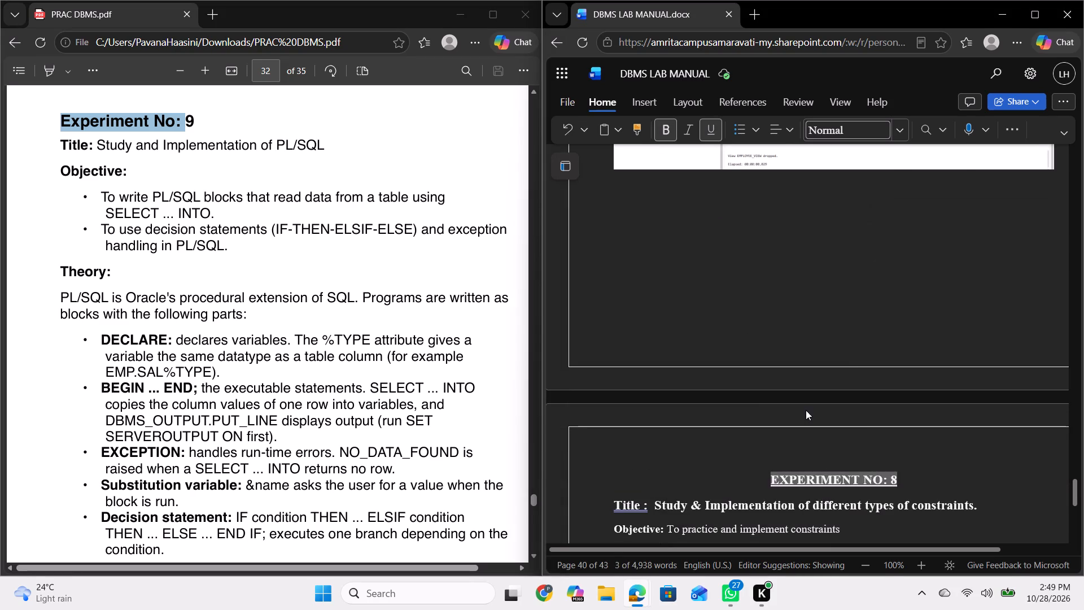
scroll(806, 410, "down", 13)
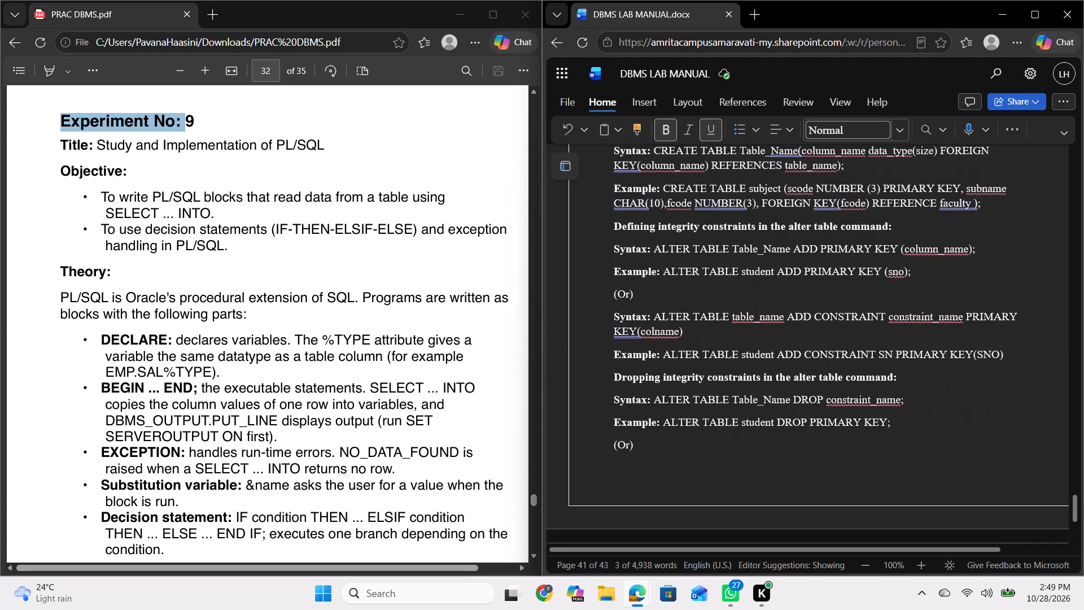
scroll(806, 410, "down", 9)
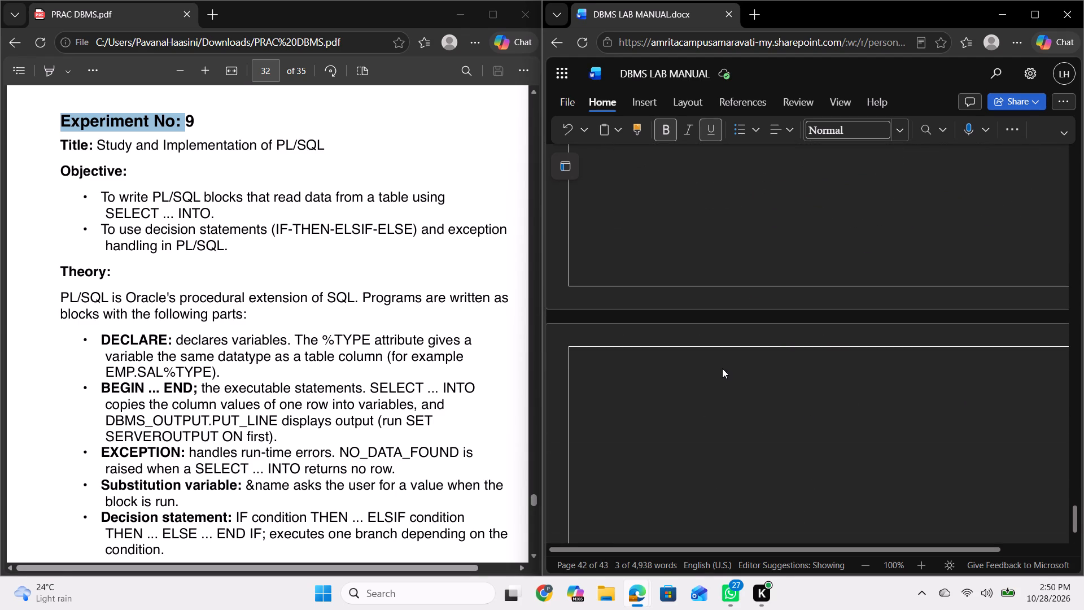
left_click(725, 368)
right_click(622, 395)
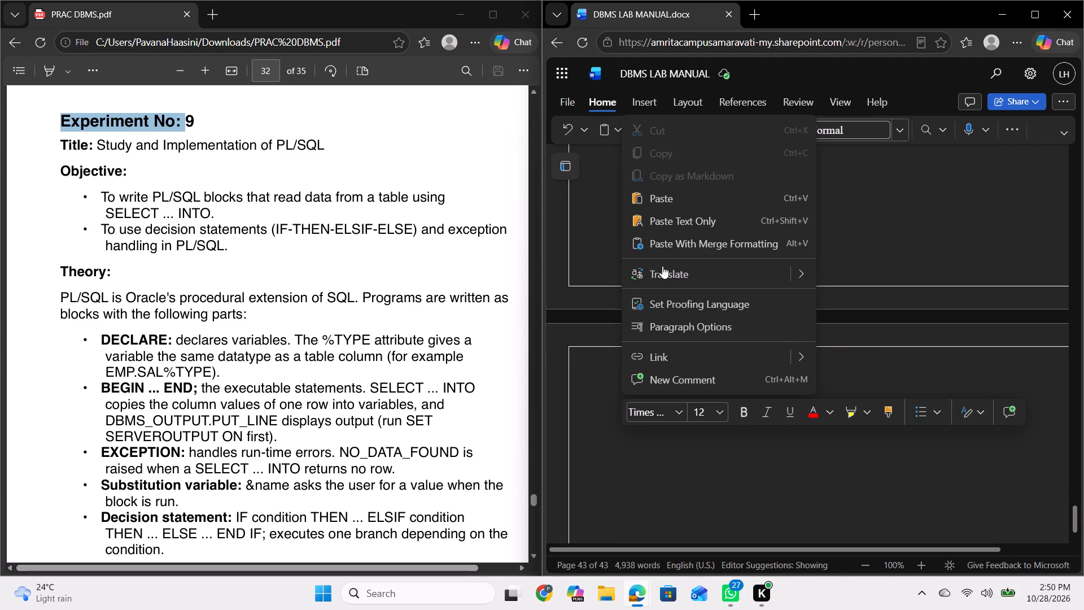
left_click(657, 199)
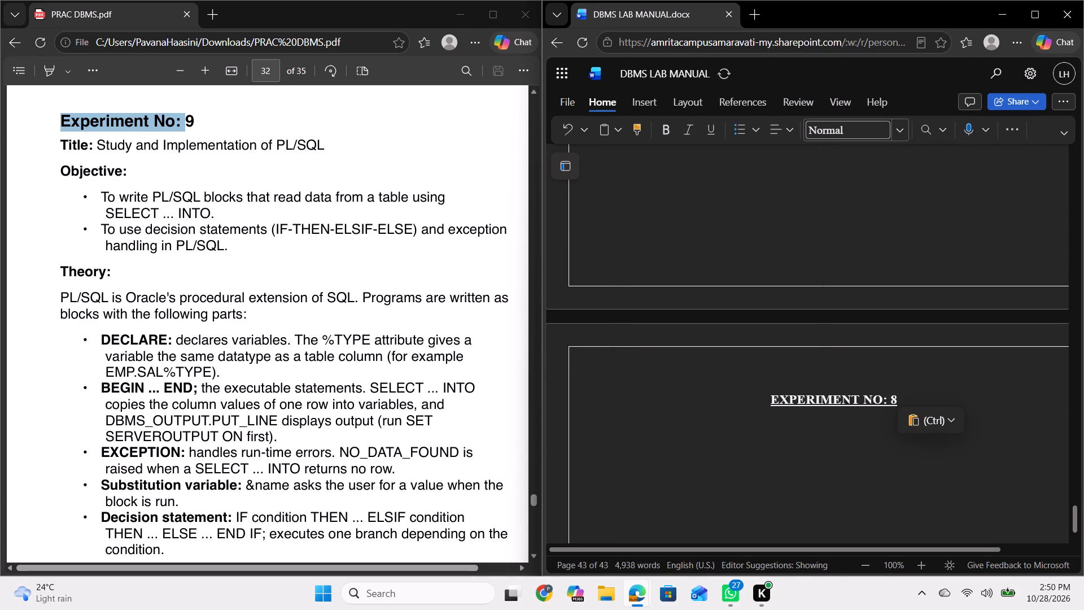
Change the experiment number in the pasted heading to 9.
left_click(901, 398)
key("BackSpace")
key("9")
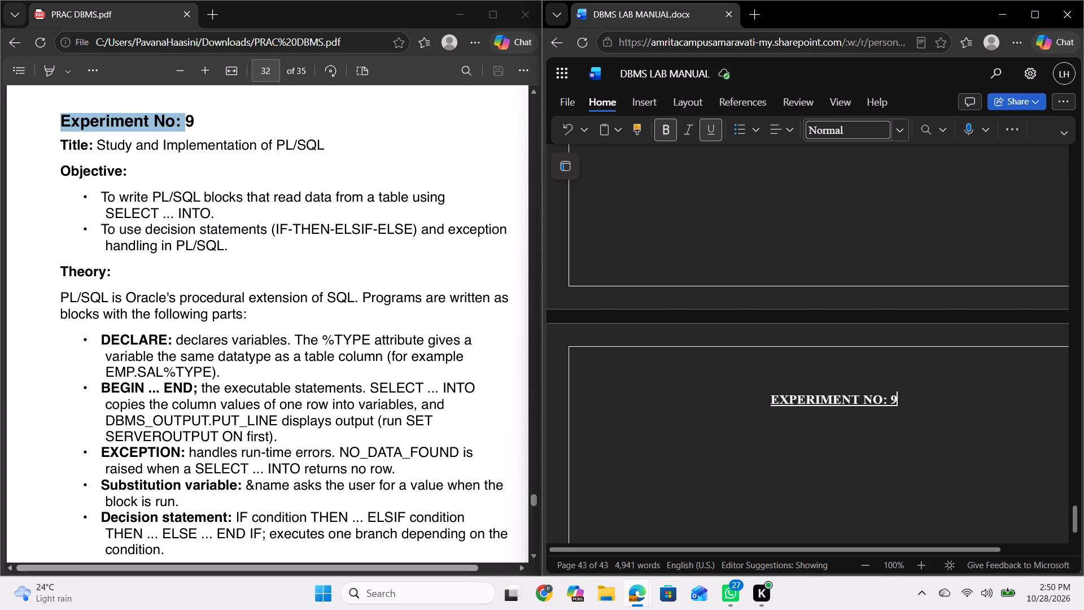
Copy Experiment 9's text from "Title:" through the Theory introduction in the PDF into a new left-aligned paragraph below the lab manual heading.
key("Return")
left_click(787, 125)
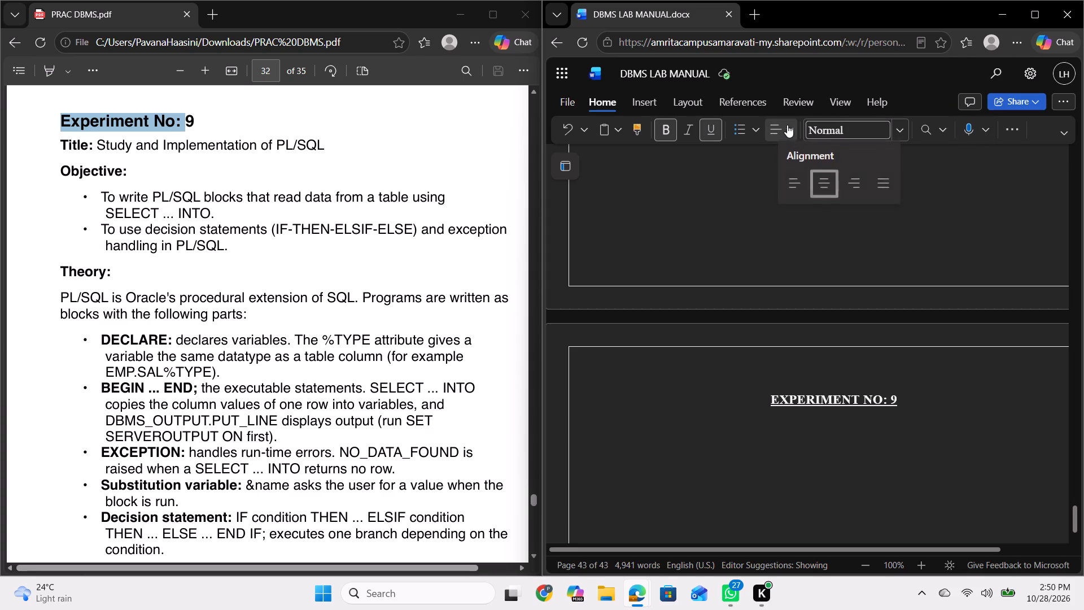
left_click(792, 185)
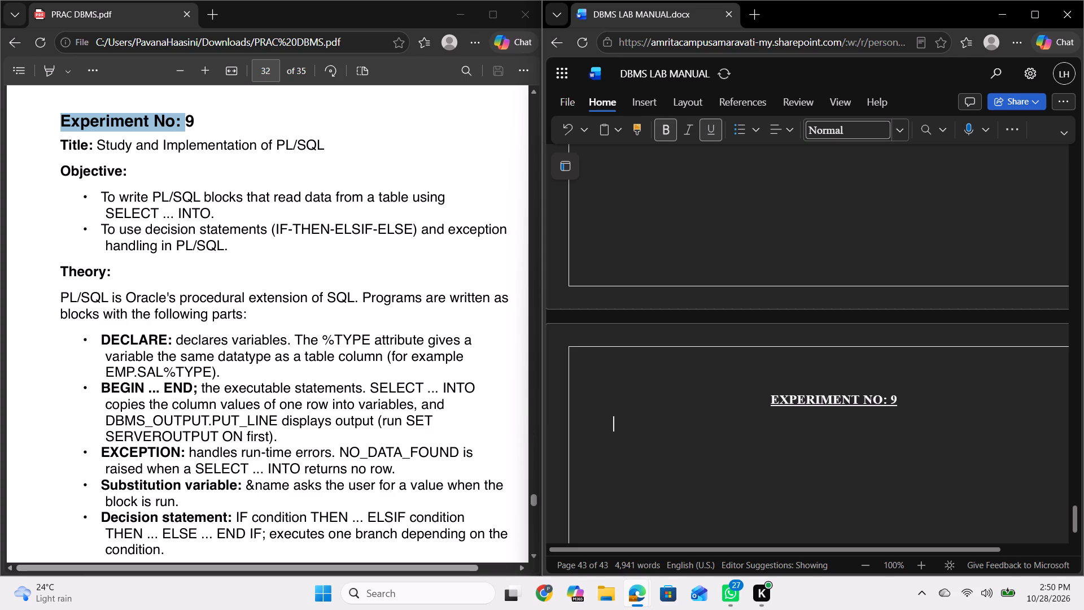
left_click_drag(58, 140, 229, 250)
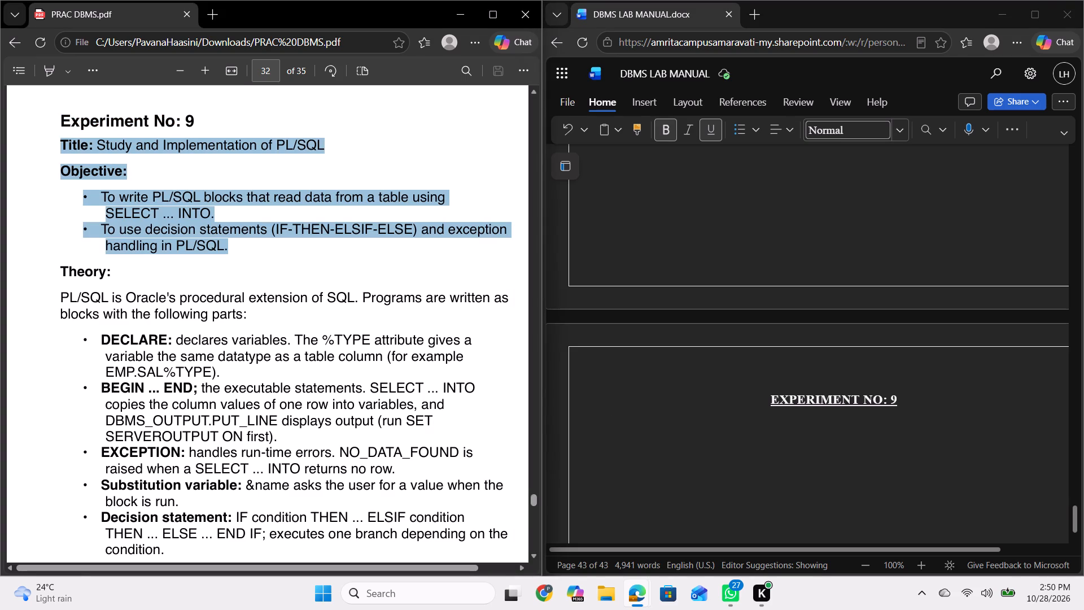
left_click_drag(229, 250, 244, 311)
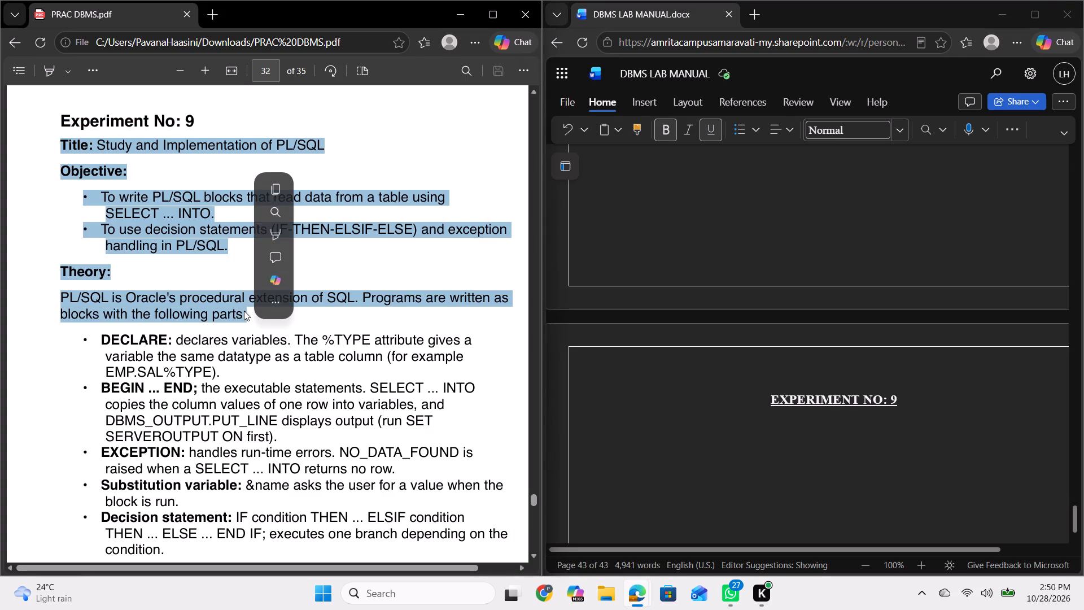
left_click(269, 195)
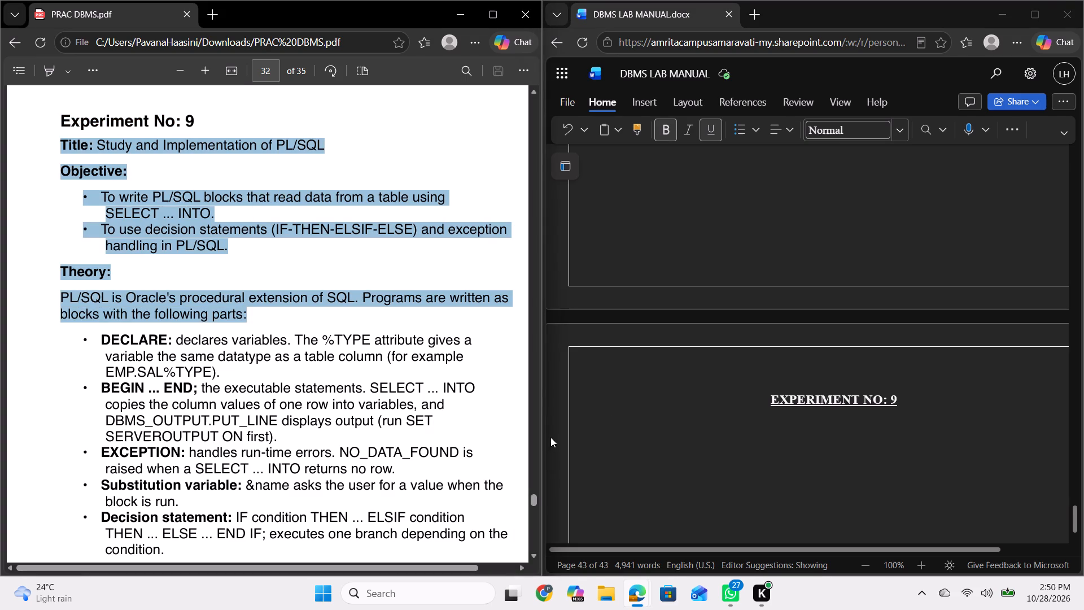
left_click(584, 427)
right_click(584, 427)
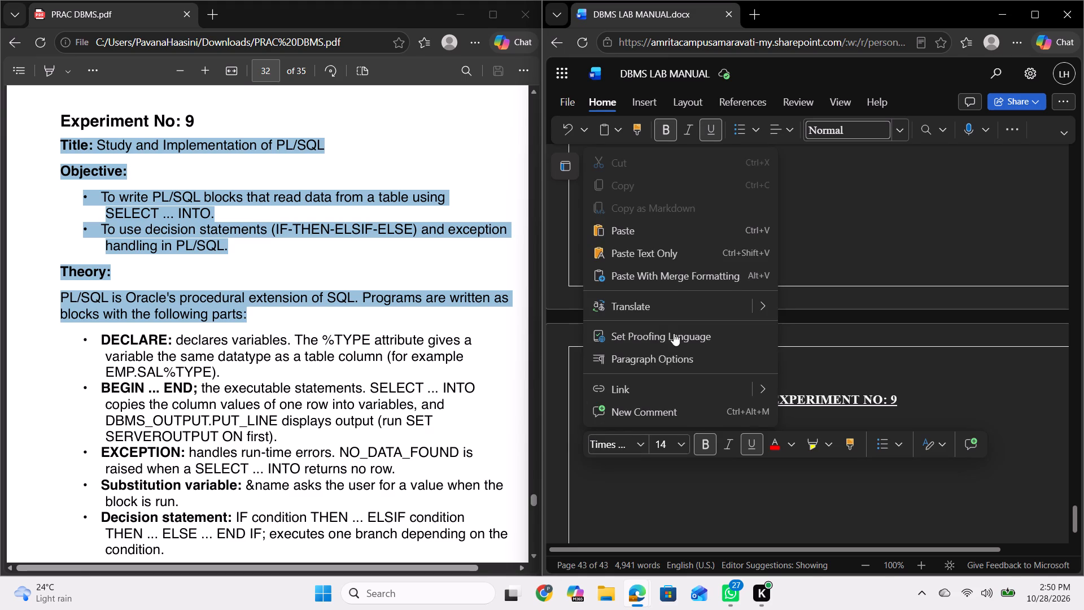
left_click(646, 223)
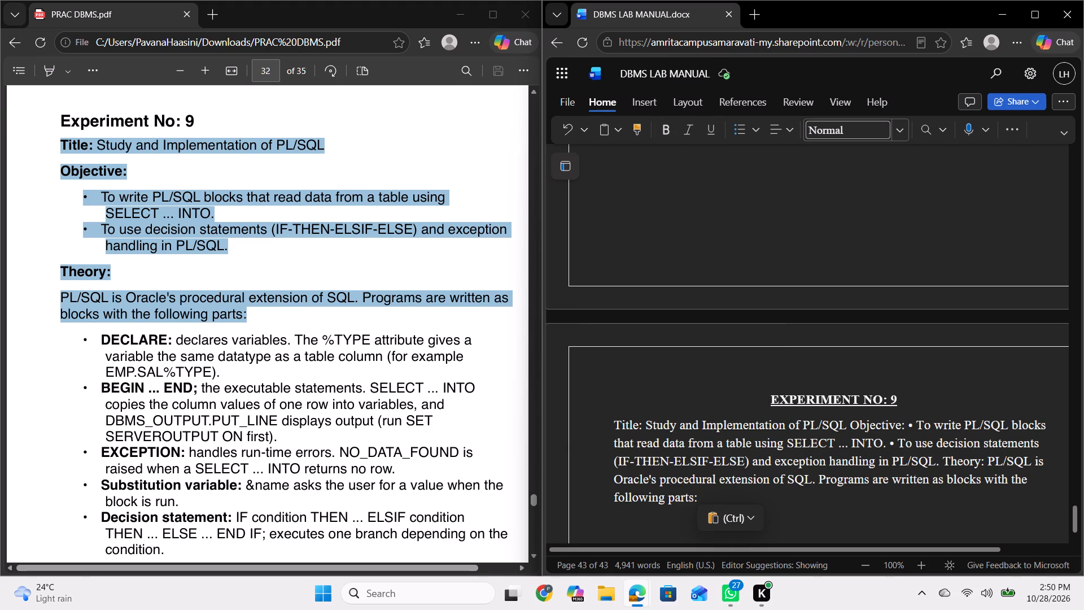
Make the pasted text from "Title:" through "Objective:" bold.
left_click_drag(611, 427, 904, 426)
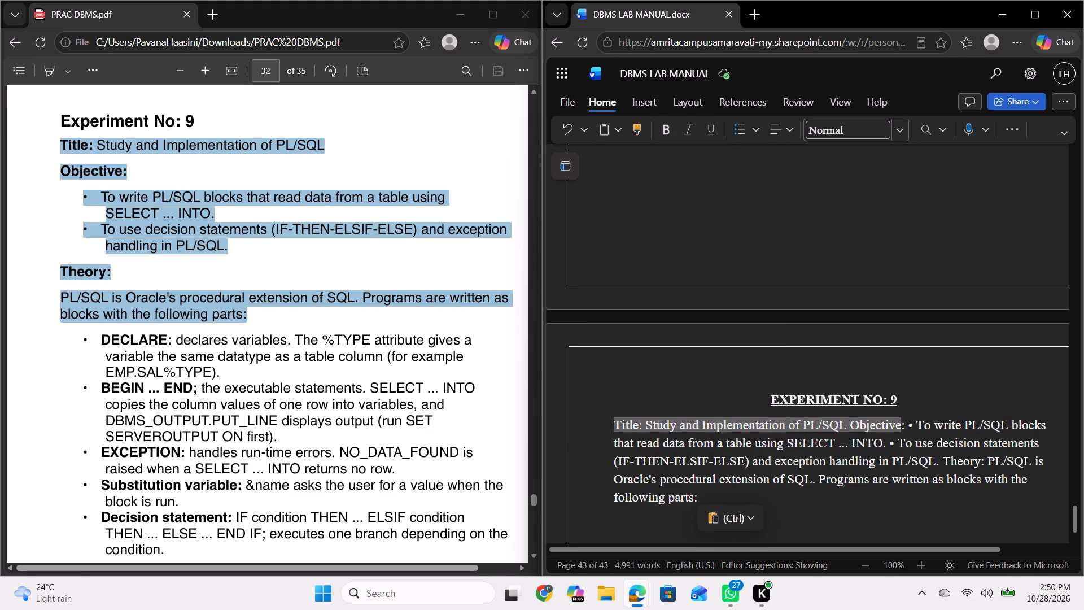
left_click_drag(904, 426, 906, 423)
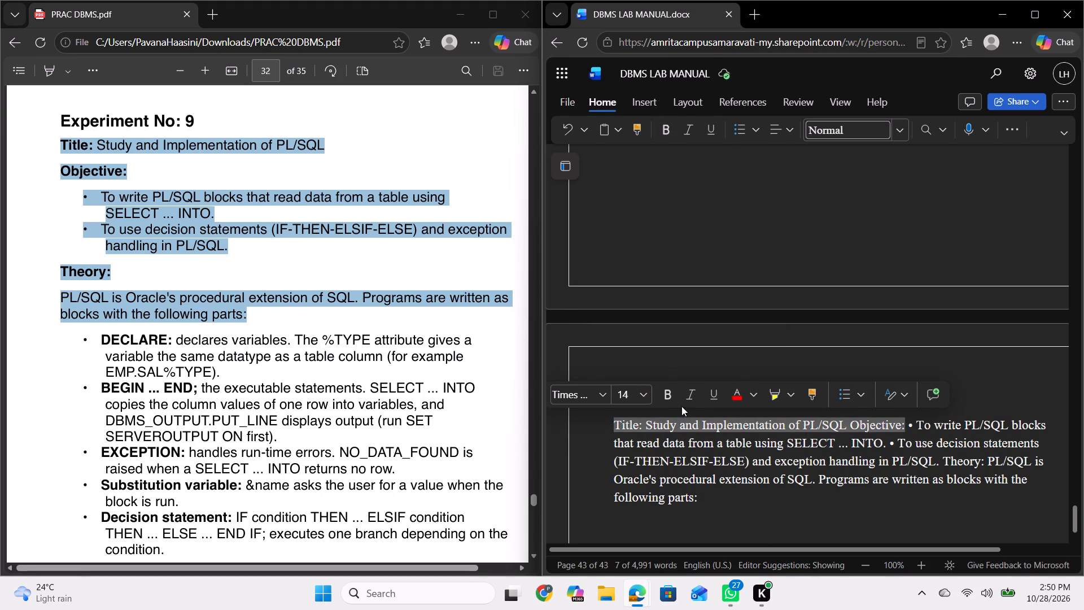
left_click(666, 395)
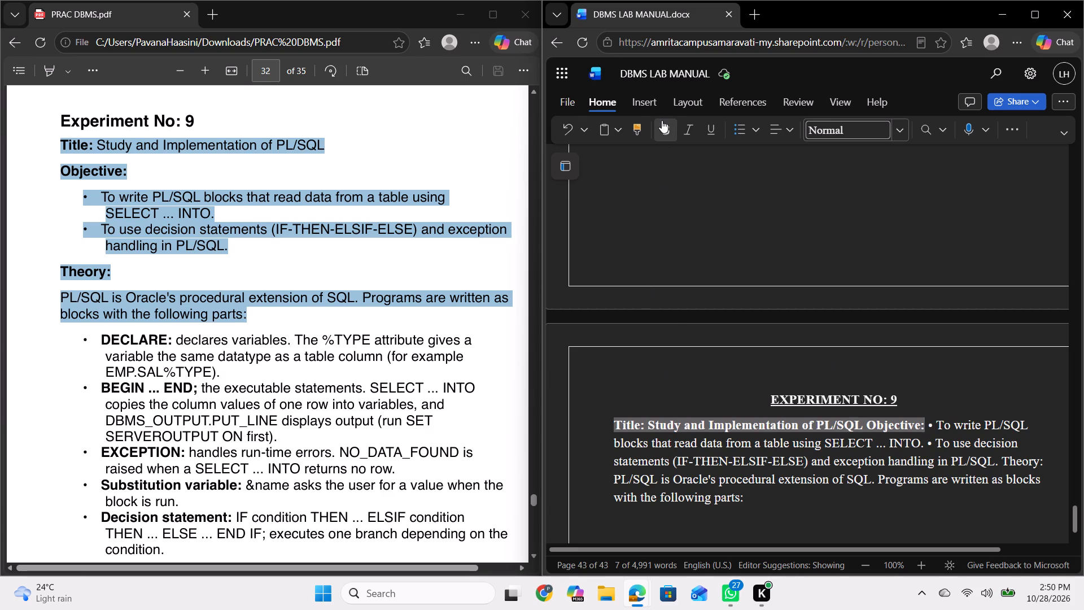
right_click(780, 430)
left_click(668, 399)
Start separate paragraphs at each of the two objective bullets and at "Theory:" in the pasted Experiment 9 text.
left_click(931, 425)
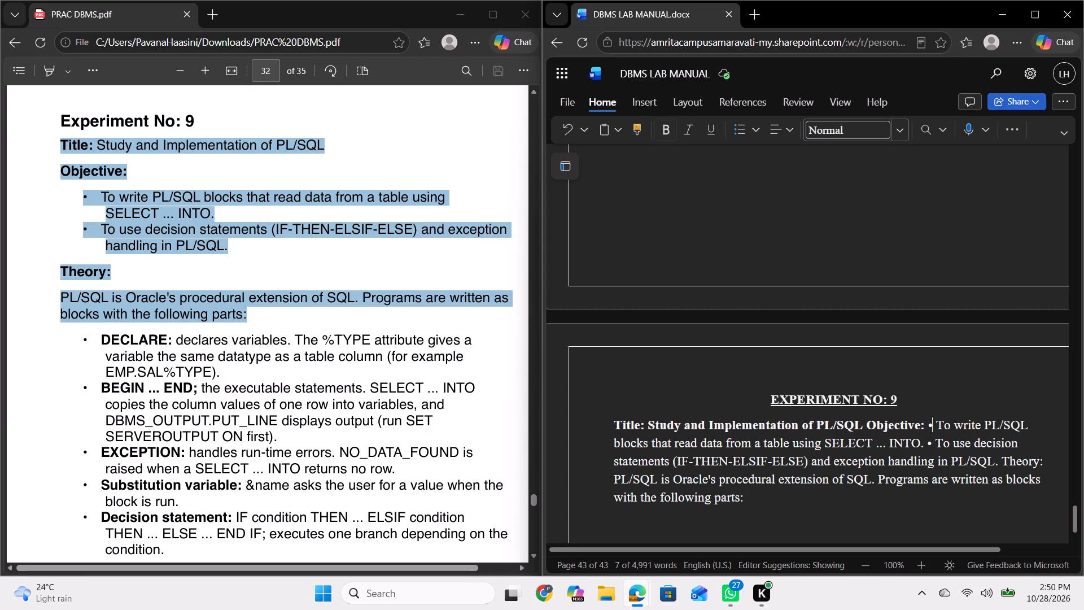
key("Left")
key("Return")
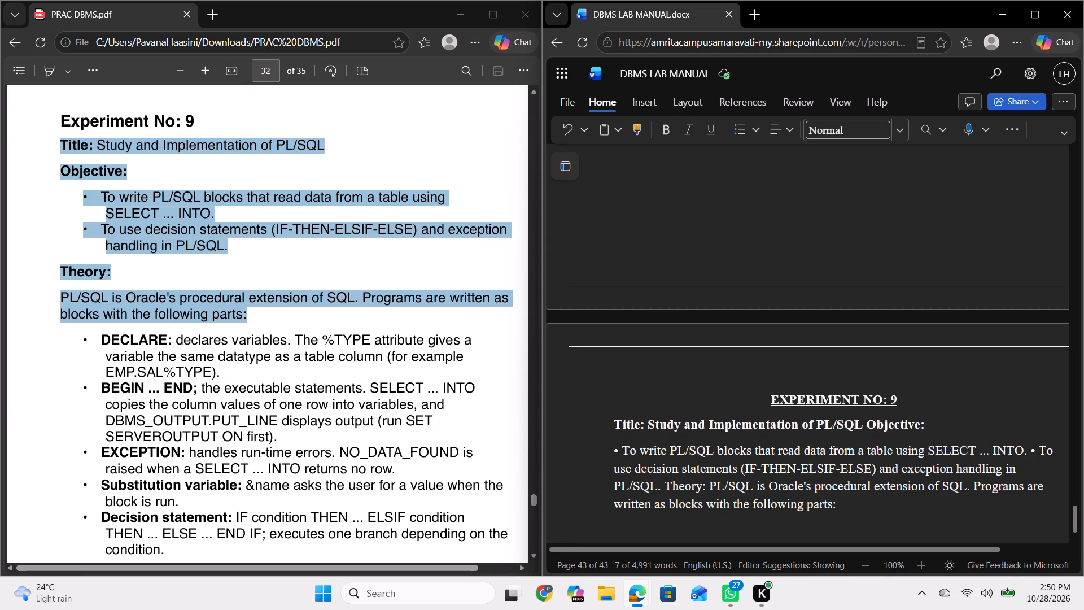
left_click(1031, 450)
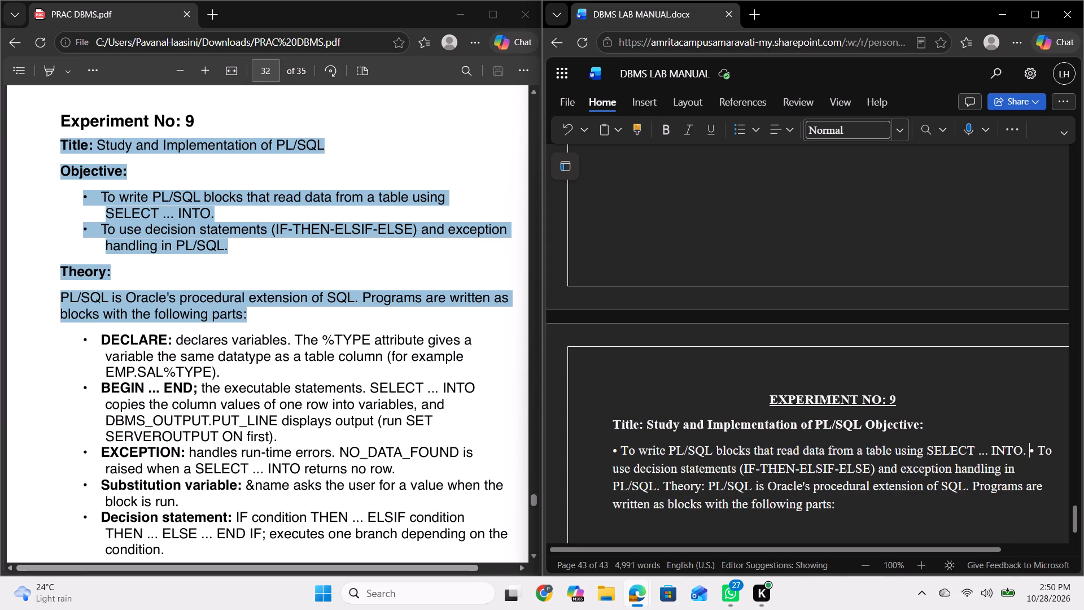
key("Return")
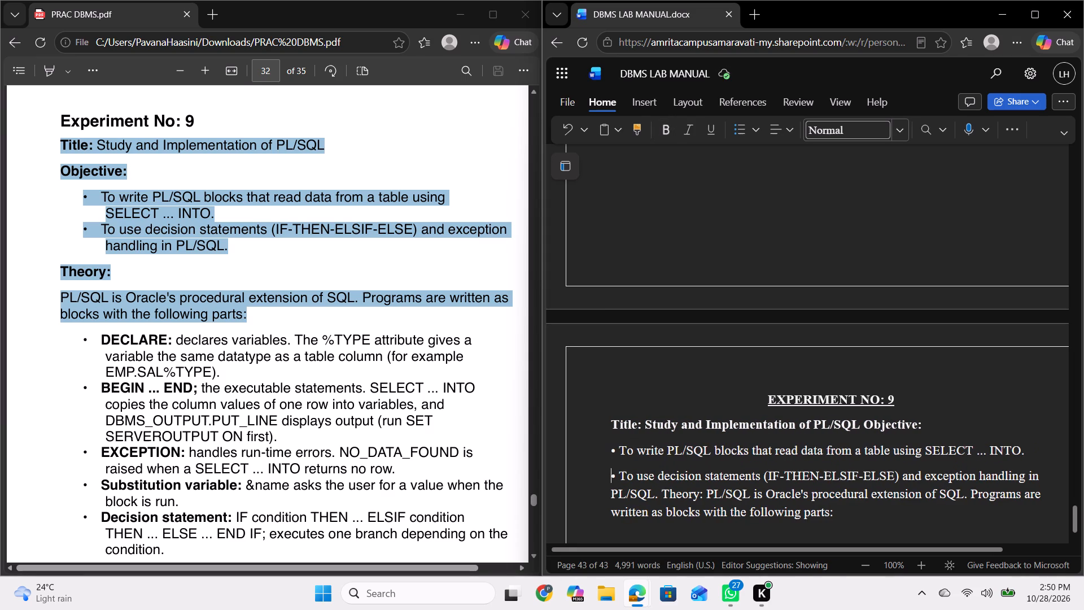
scroll(888, 489, "down", 1)
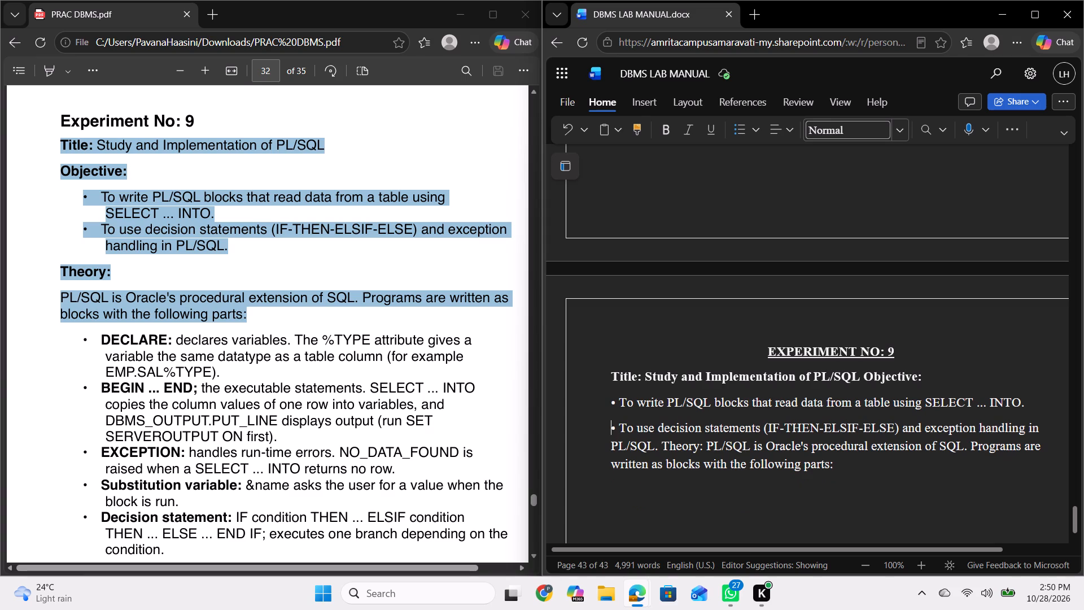
left_click(662, 441)
key("Return")
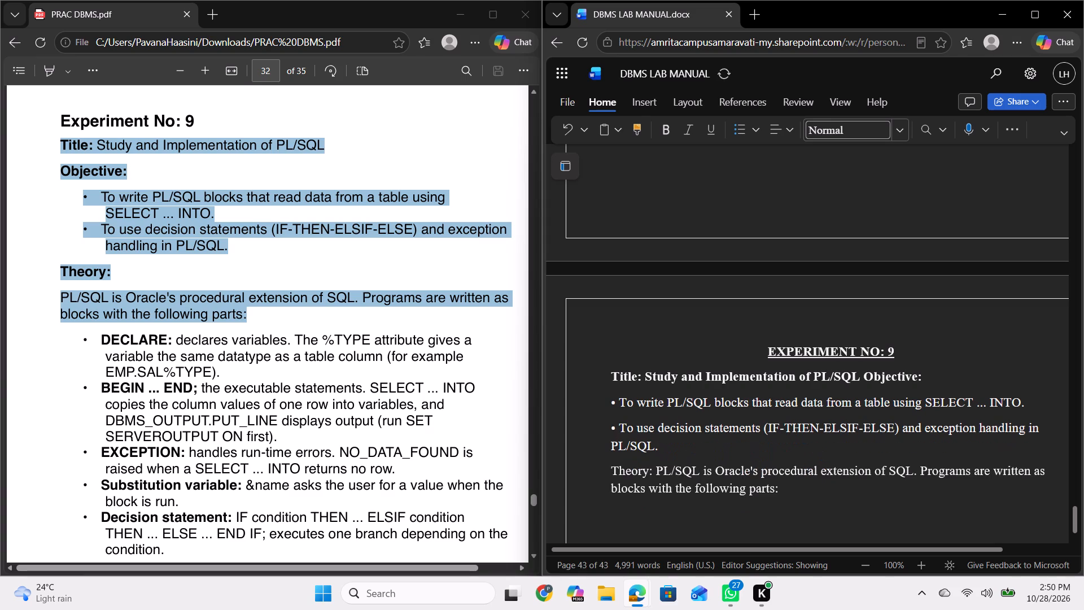
key("Return")
key("BackSpace")
Move "Objective:" to its own paragraph below the Experiment 9 title.
left_click(865, 376)
key("Return")
scroll(865, 376, "down", 1)
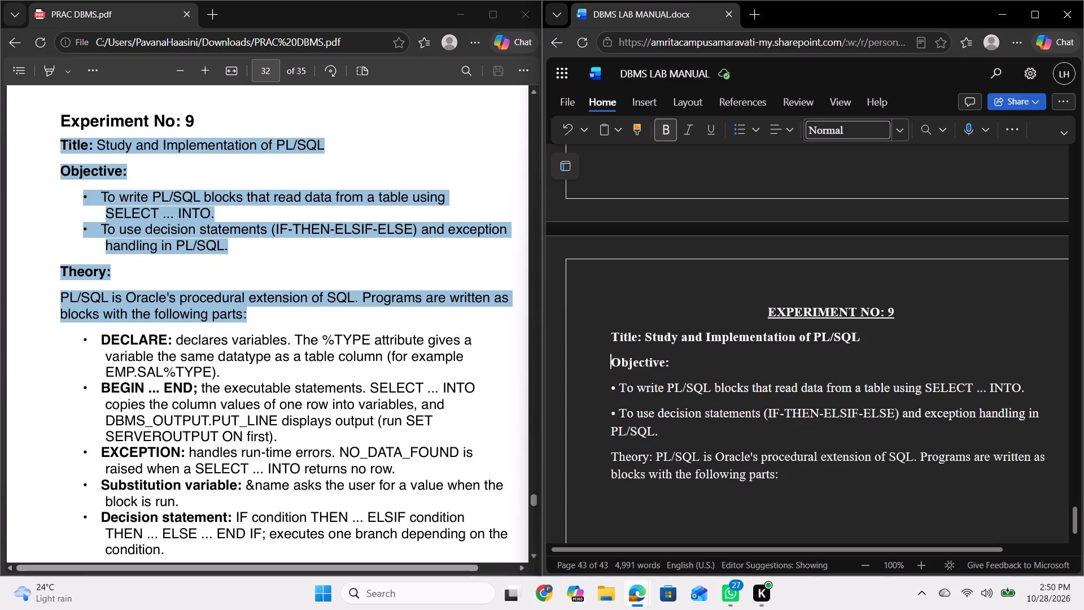
scroll(865, 376, "down", 1)
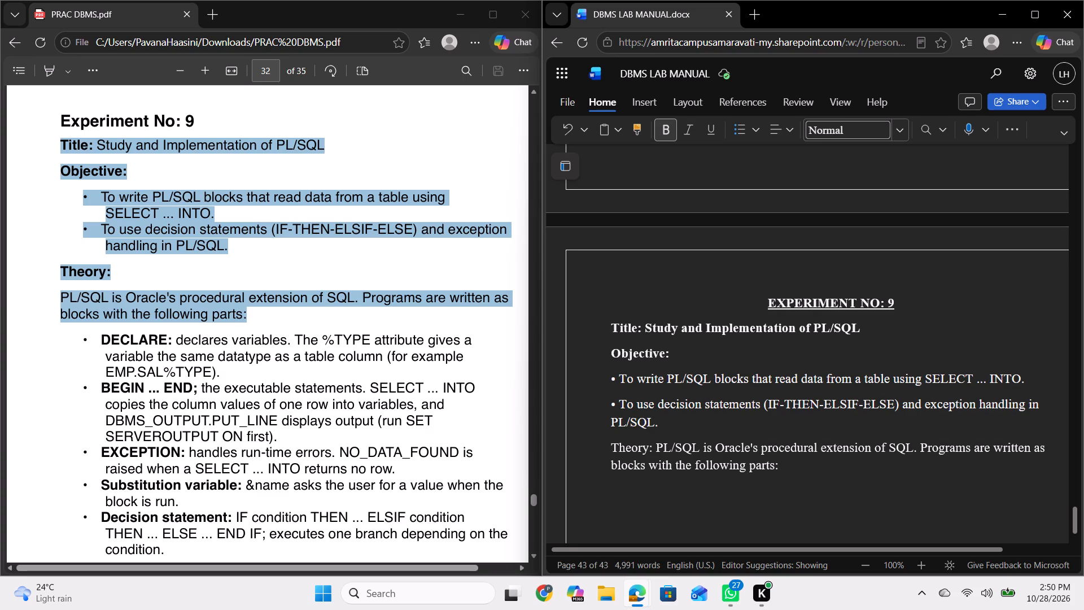
Make the Experiment 9 "Theory:" label bold and underlined, and start a new paragraph after it.
left_click_drag(654, 447, 564, 448)
left_click(684, 420)
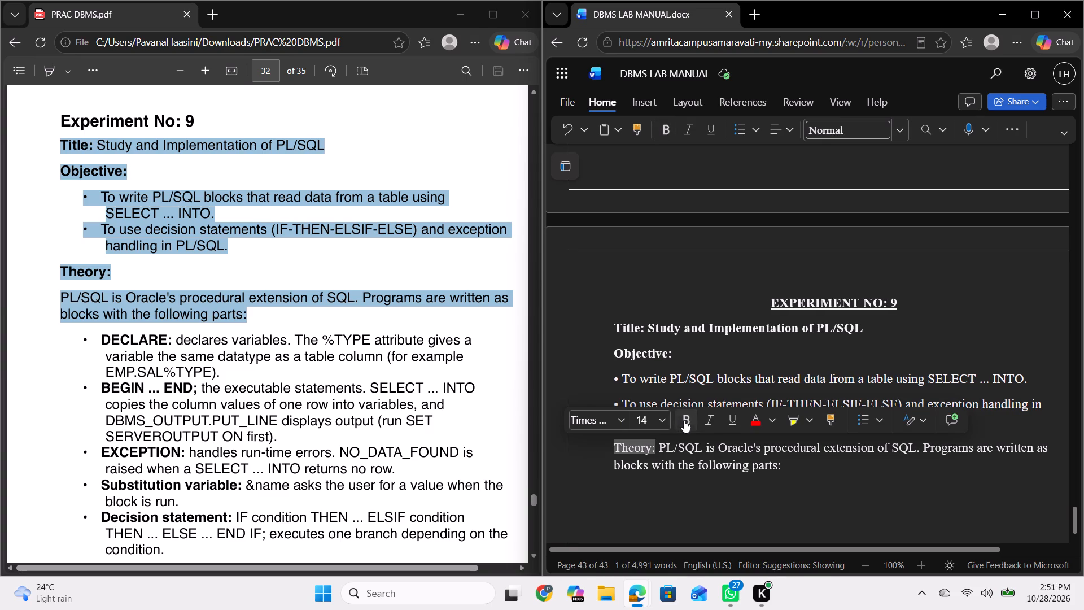
left_click(735, 419)
left_click(702, 496)
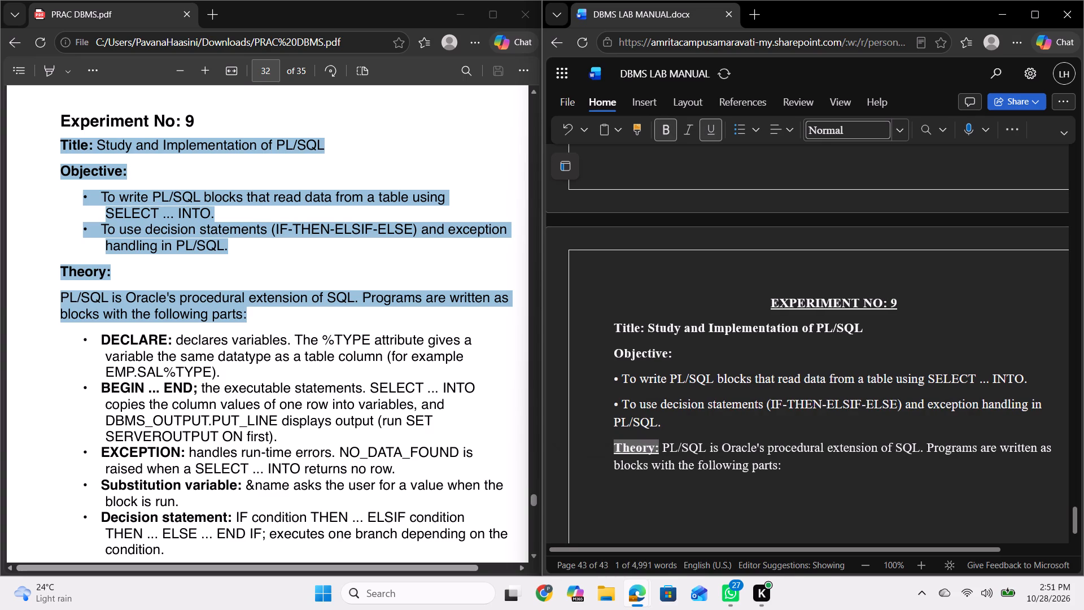
left_click(665, 450)
key("Return")
Examine the formatting of Experiment 8's title, objective and theory for comparison with Experiment 9.
scroll(665, 450, "up", 14)
scroll(665, 450, "right", 1)
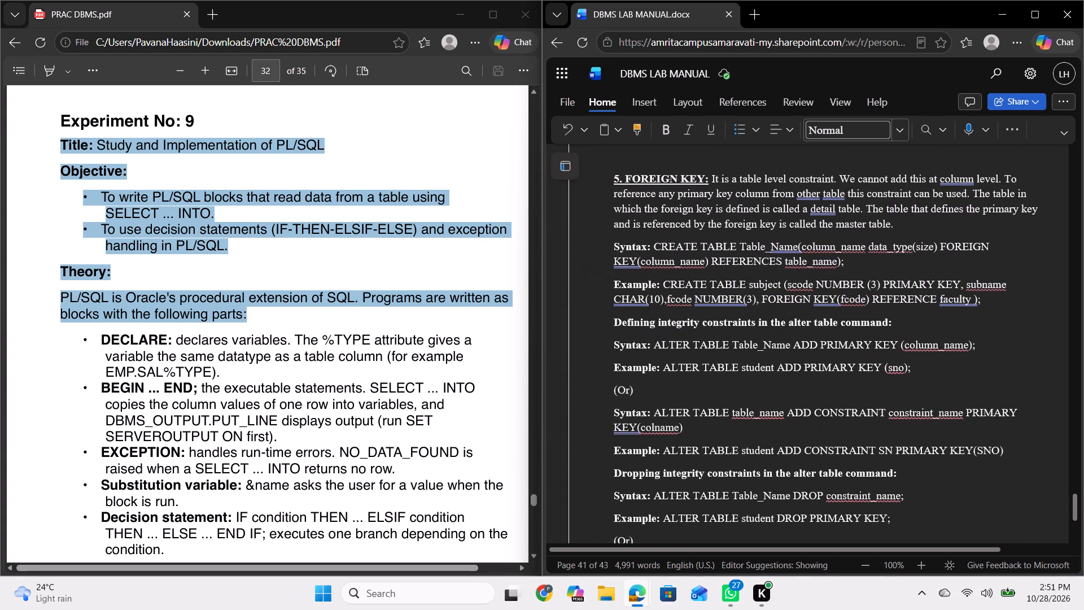
scroll(665, 450, "right", 1)
scroll(665, 450, "up", 10)
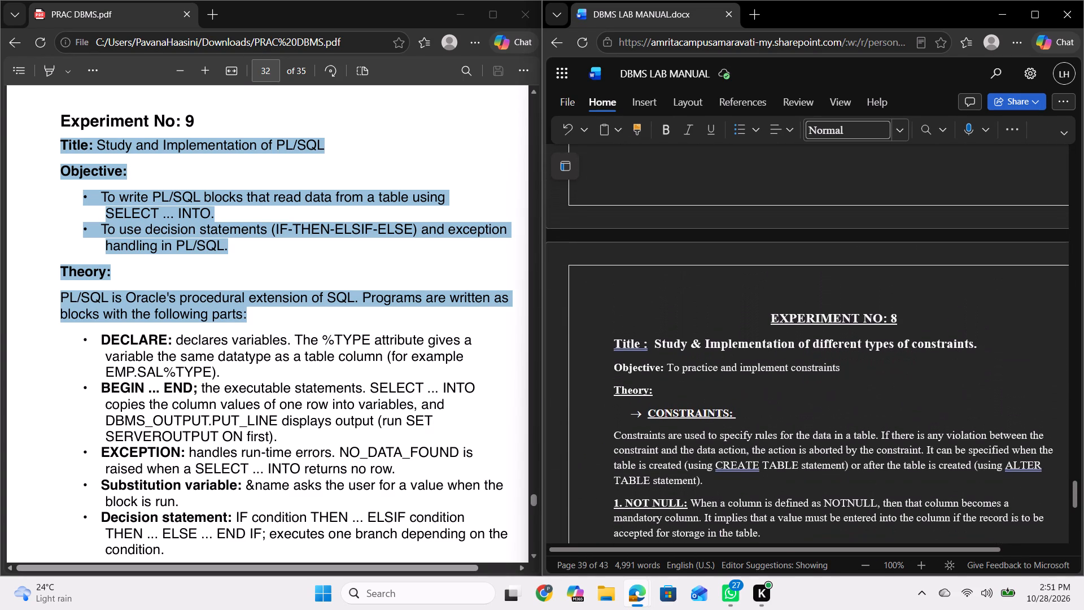
scroll(665, 450, "up", 2)
scroll(665, 450, "down", 16)
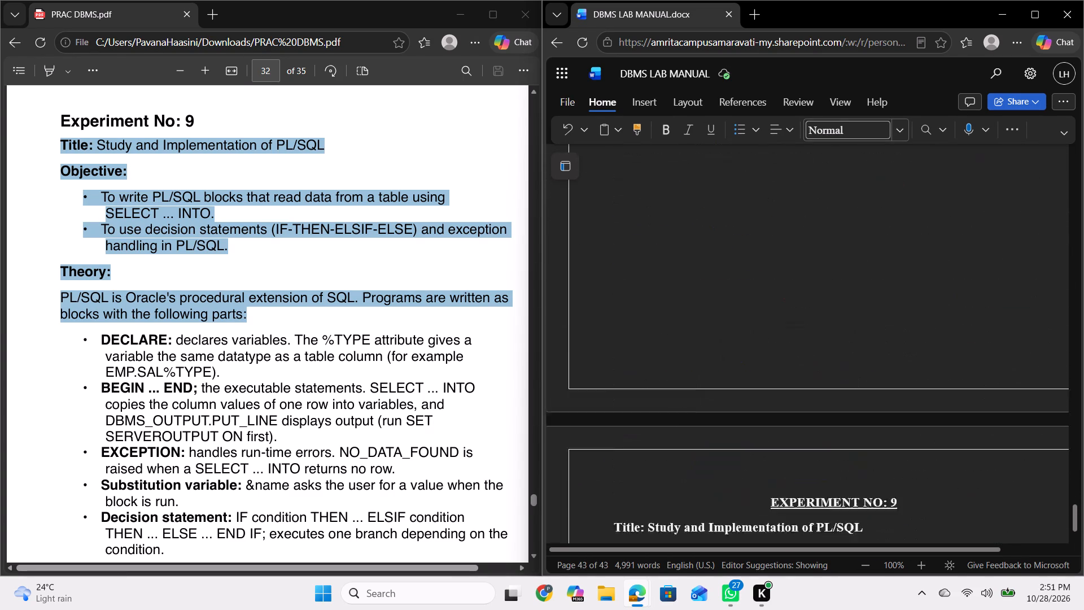
scroll(665, 450, "down", 4)
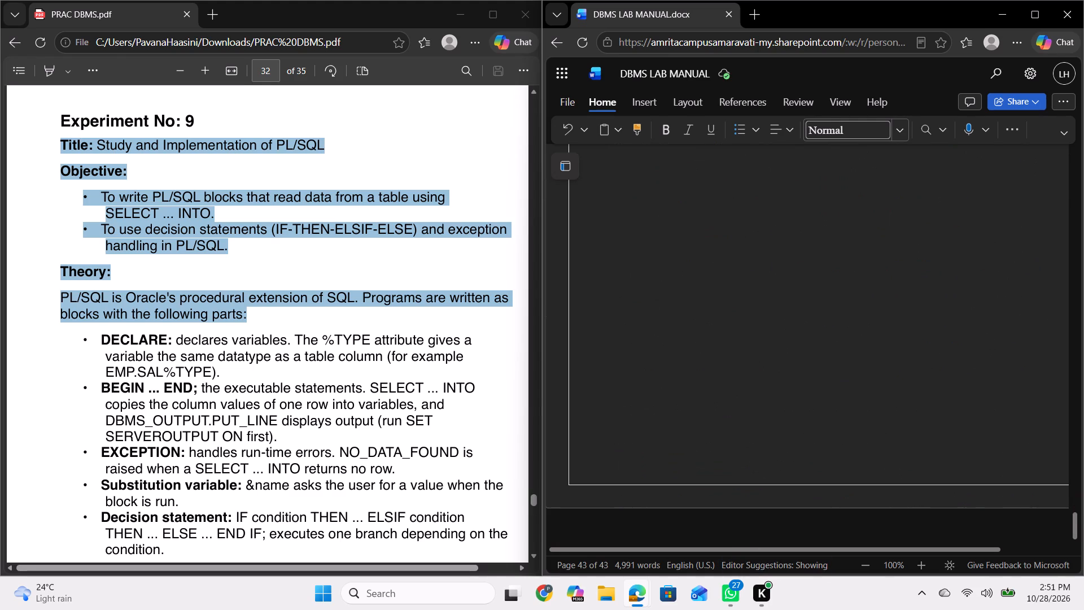
scroll(750, 381, "up", 4)
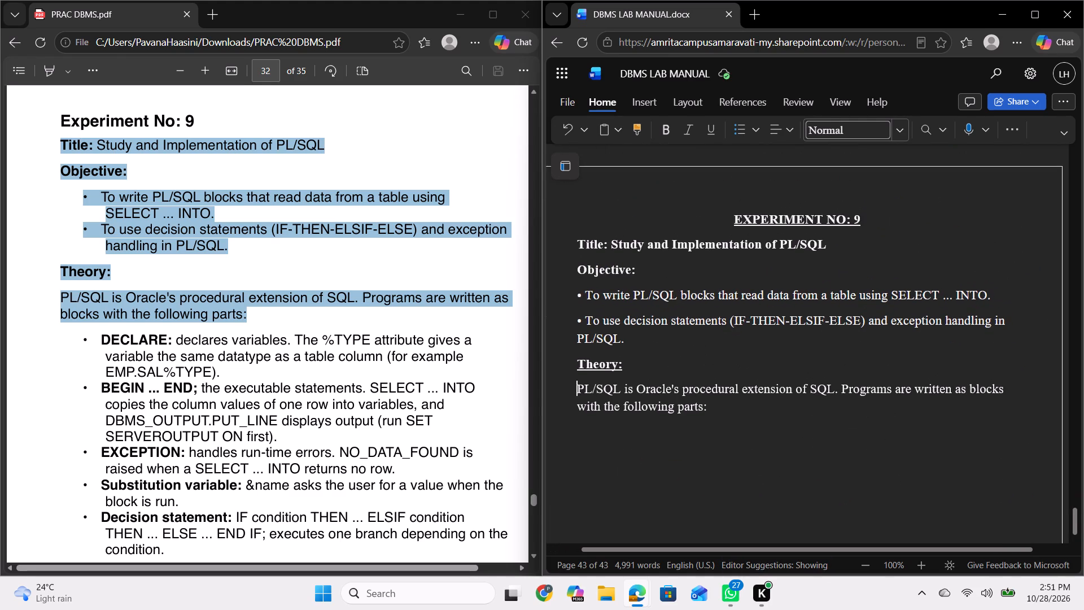
Set the Experiment 9 text from "Objective:" through the Theory introduction to font size 12.
left_click_drag(578, 265, 731, 408)
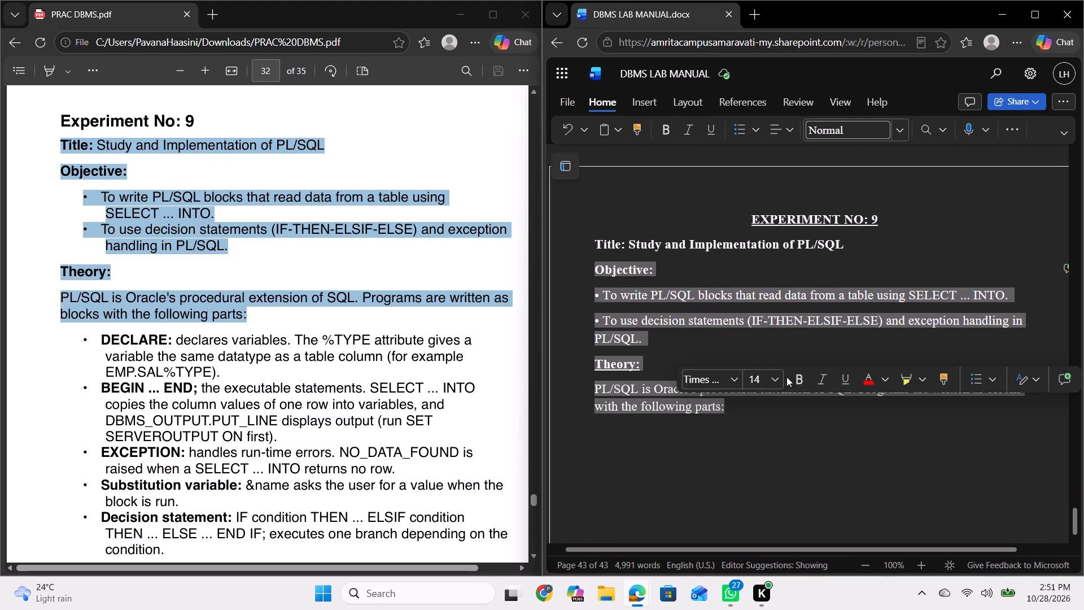
left_click(777, 381)
left_click(802, 323)
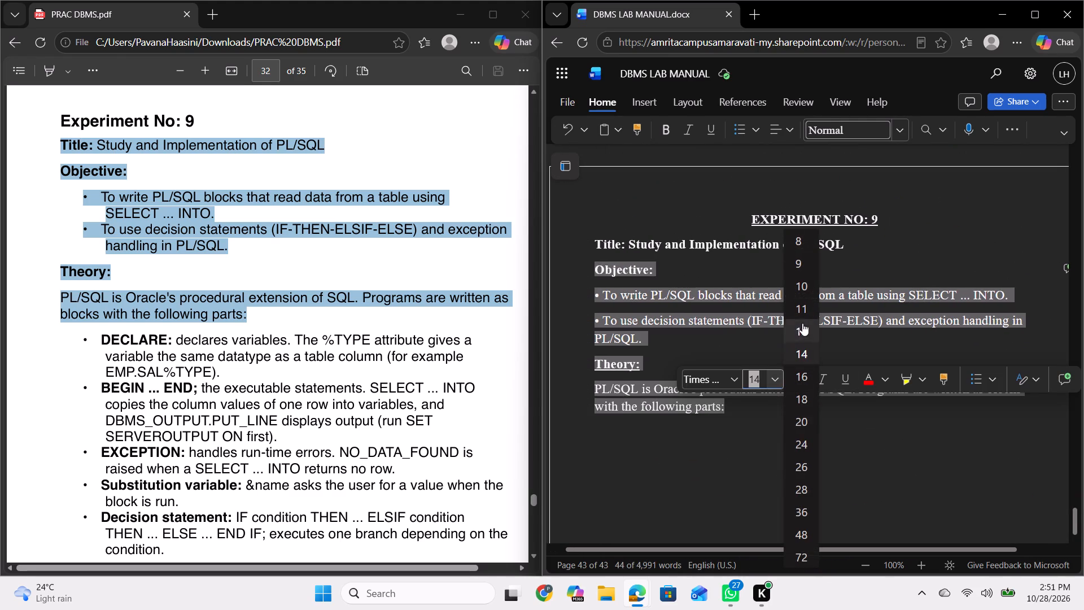
left_click(728, 463)
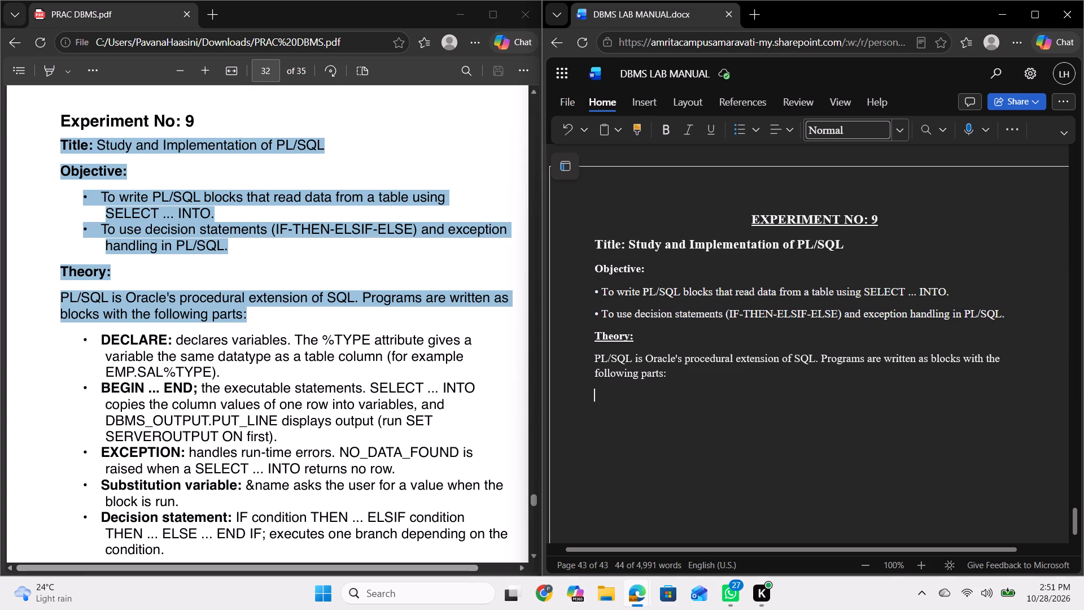
Copy the five Theory bullets, DECLARE through Decision statement, from the PDF into the lab manual below the Theory introduction.
scroll(366, 368, "down", 1)
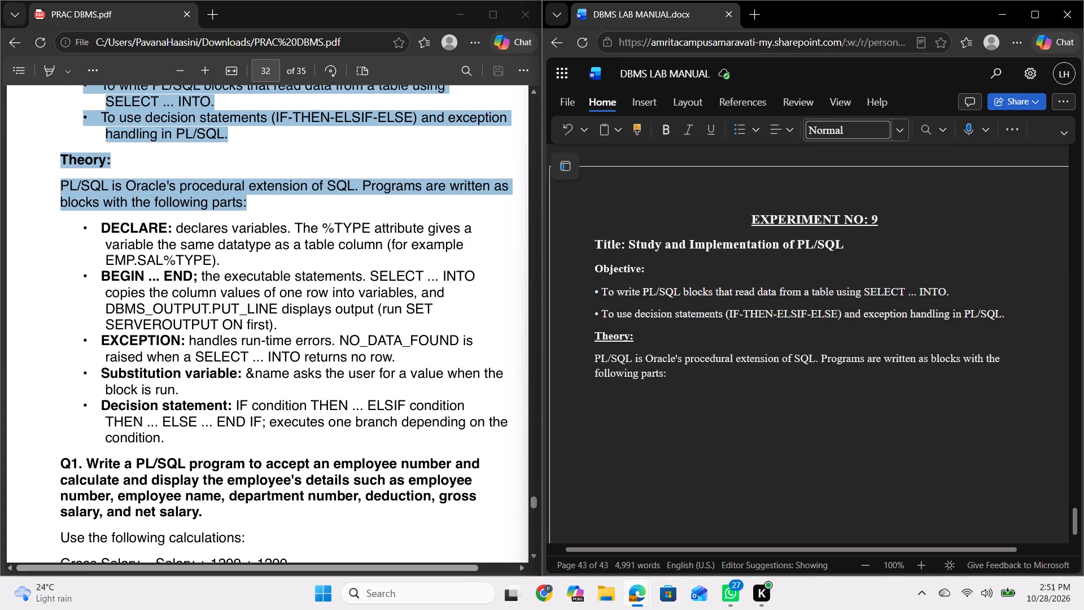
left_click_drag(77, 225, 110, 260)
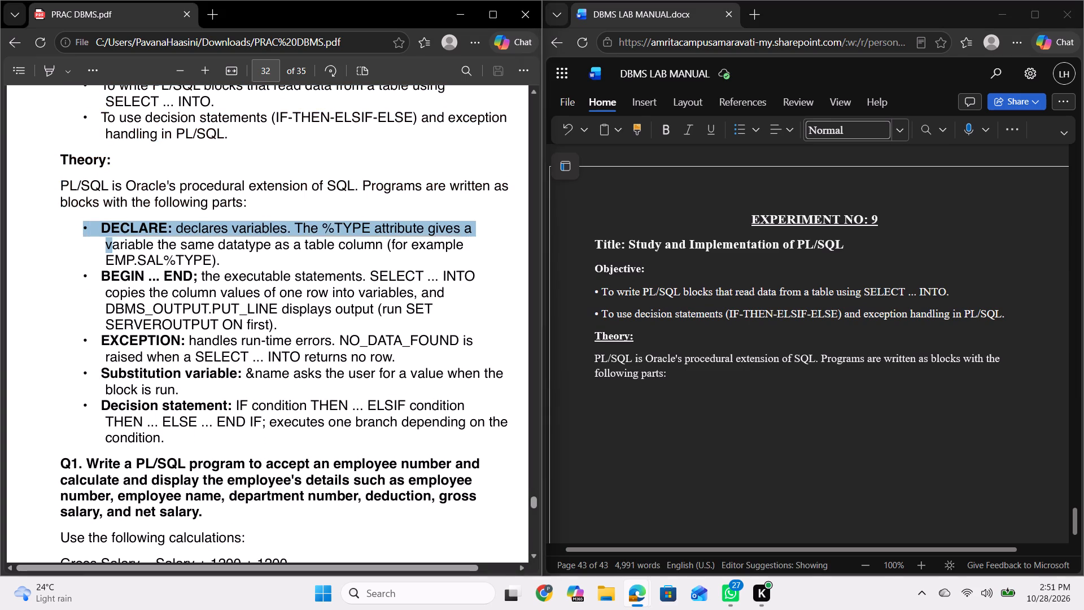
left_click_drag(110, 260, 168, 442)
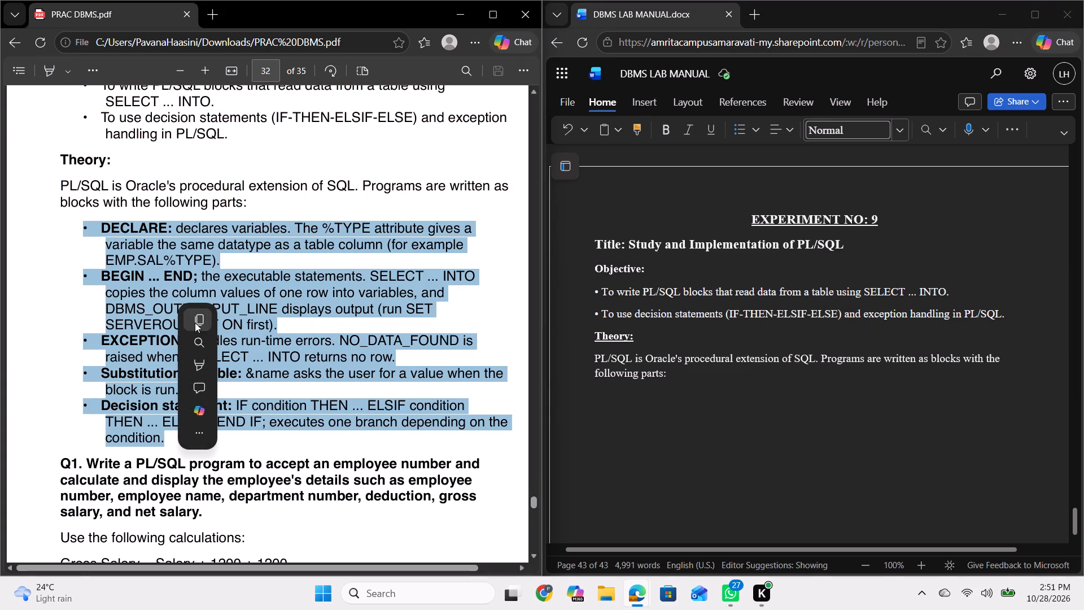
left_click(195, 319)
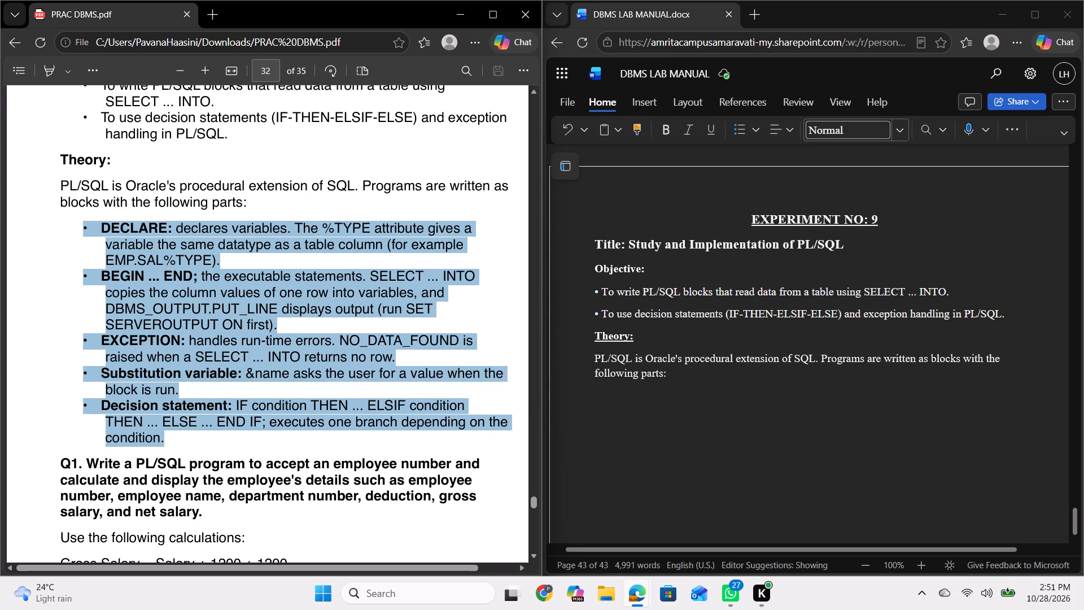
left_click(595, 400)
right_click(595, 400)
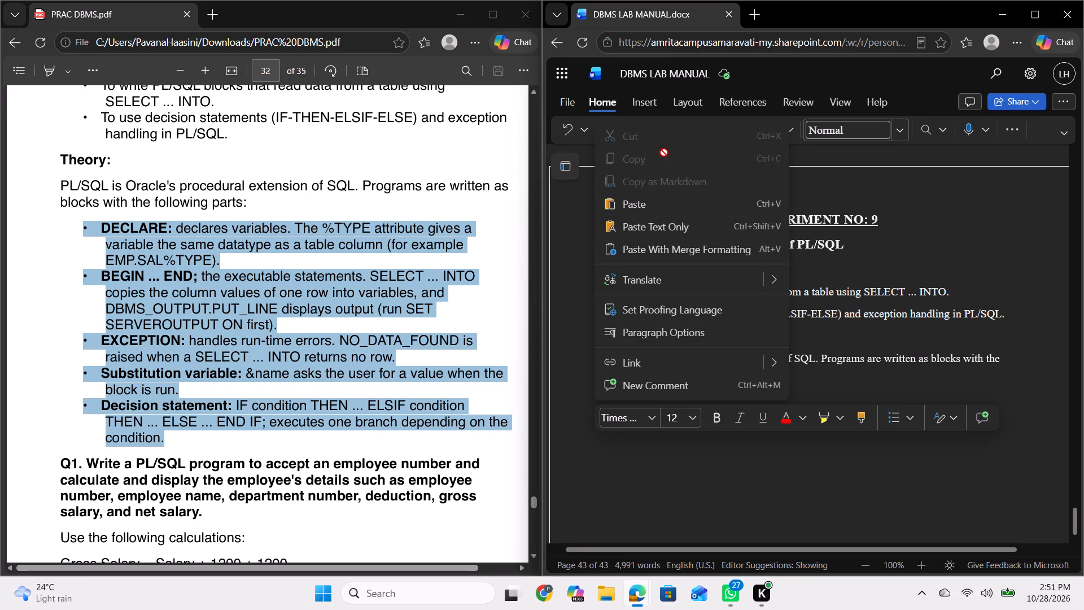
left_click(650, 203)
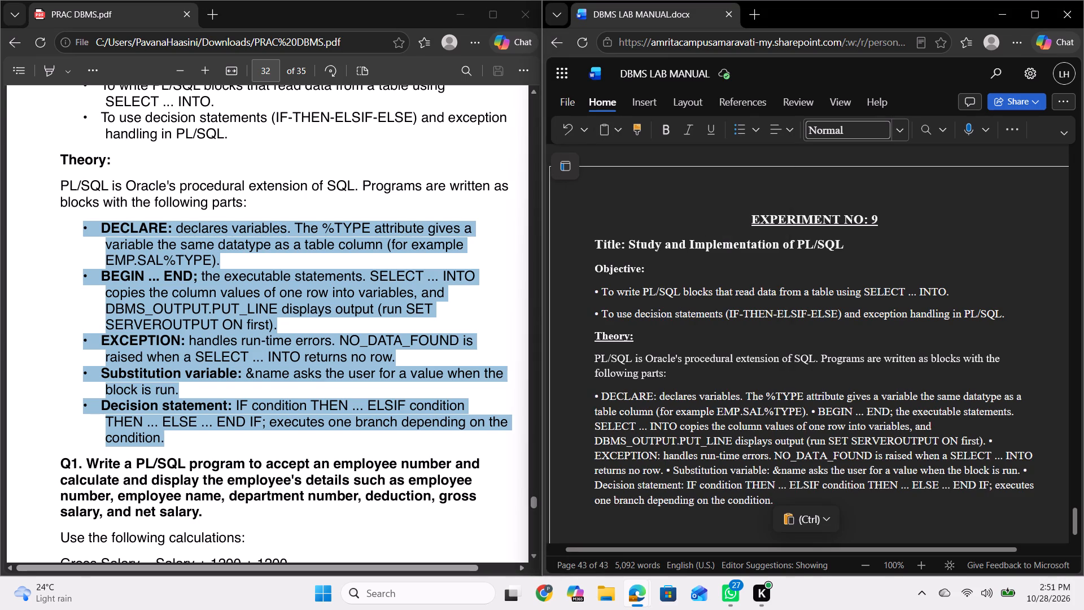
Start separate paragraphs at the BEGIN ... END, EXCEPTION, Substitution variable and Decision statement bullets in the pasted theory text.
left_click(811, 417)
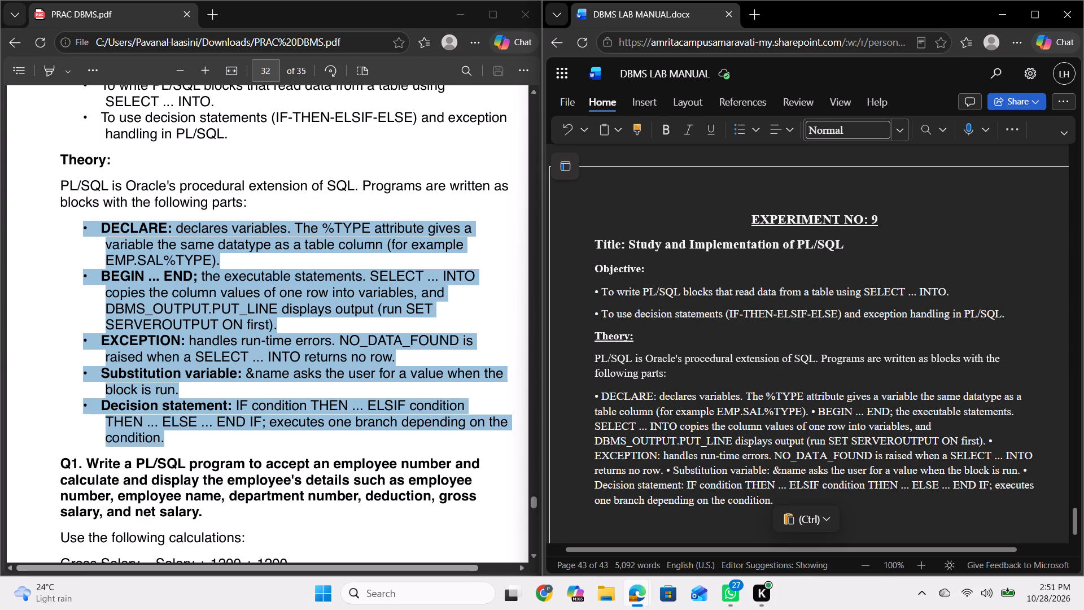
key("Return")
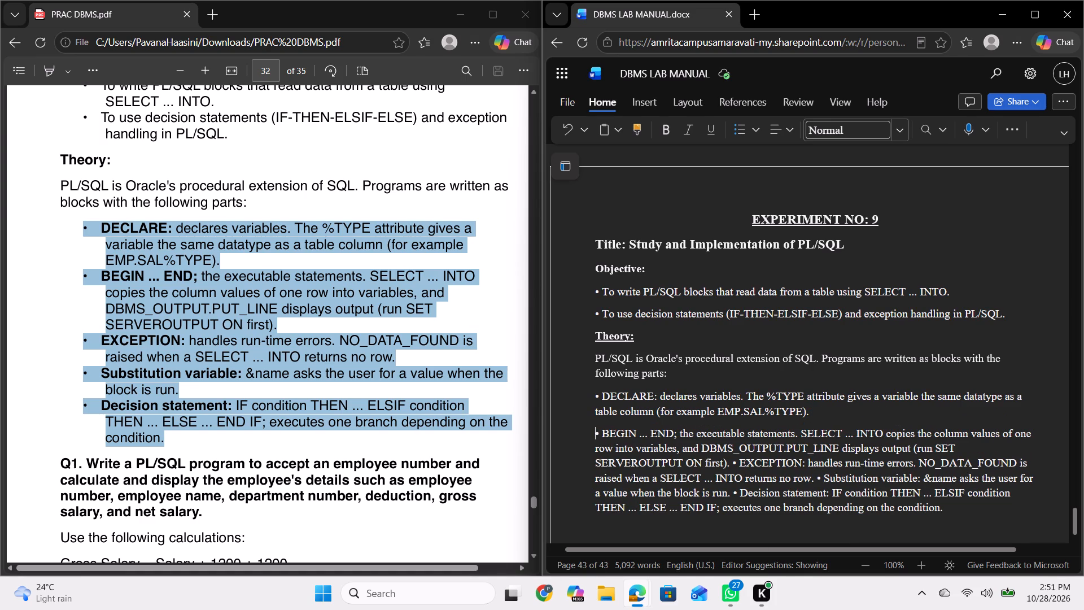
scroll(823, 385, "down", 1)
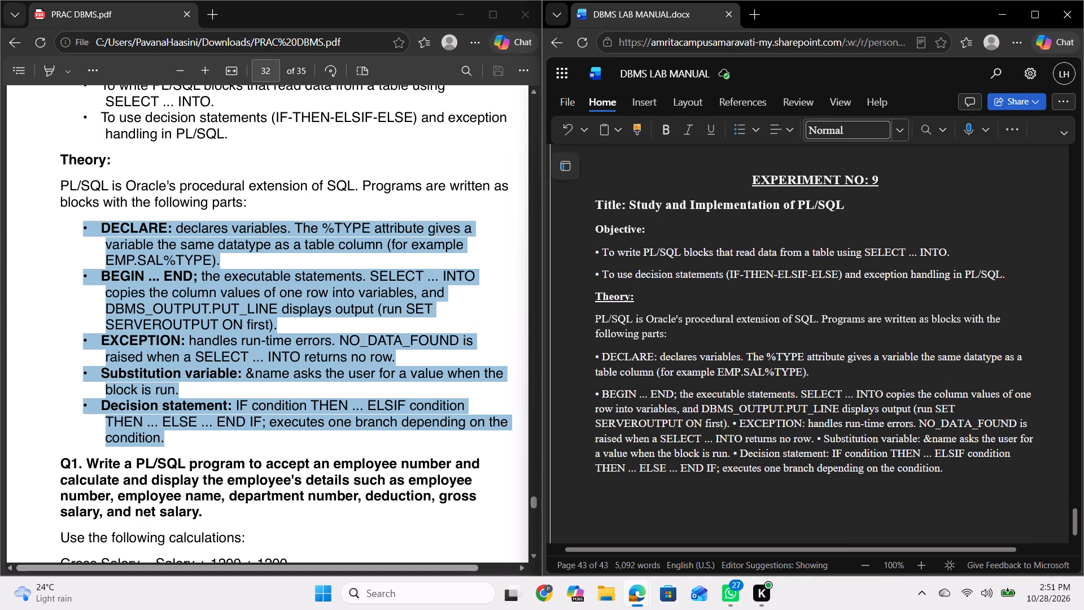
left_click(734, 426)
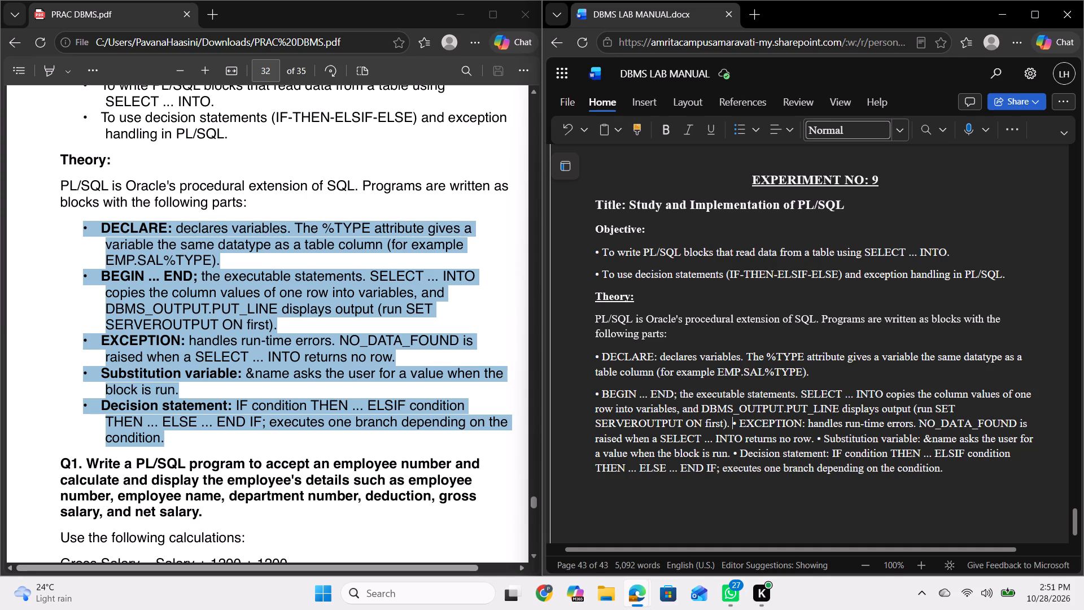
key("Return")
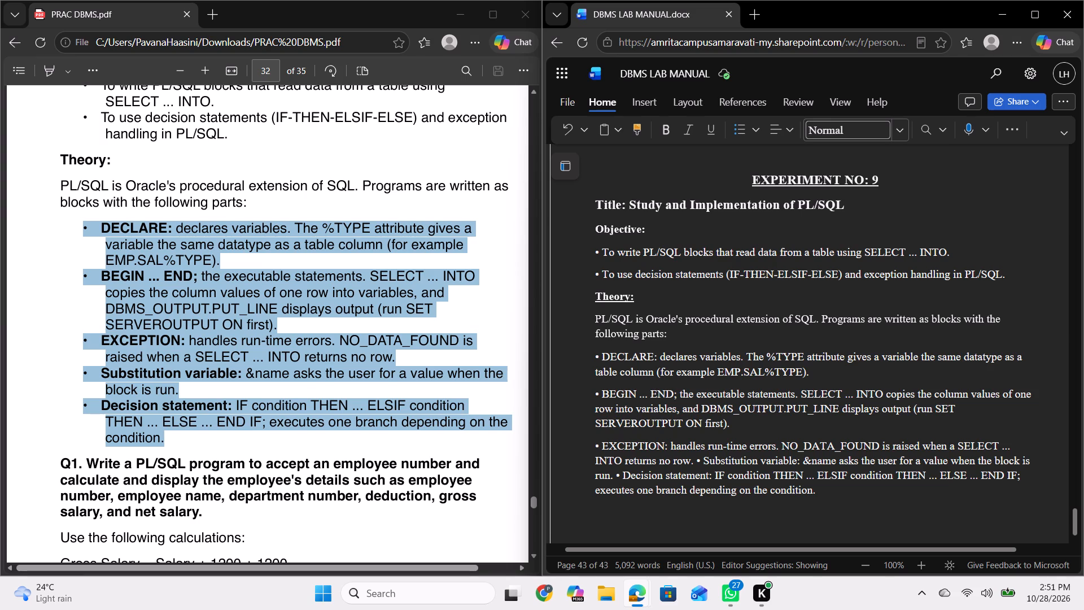
left_click(699, 460)
key("Left")
key("Return")
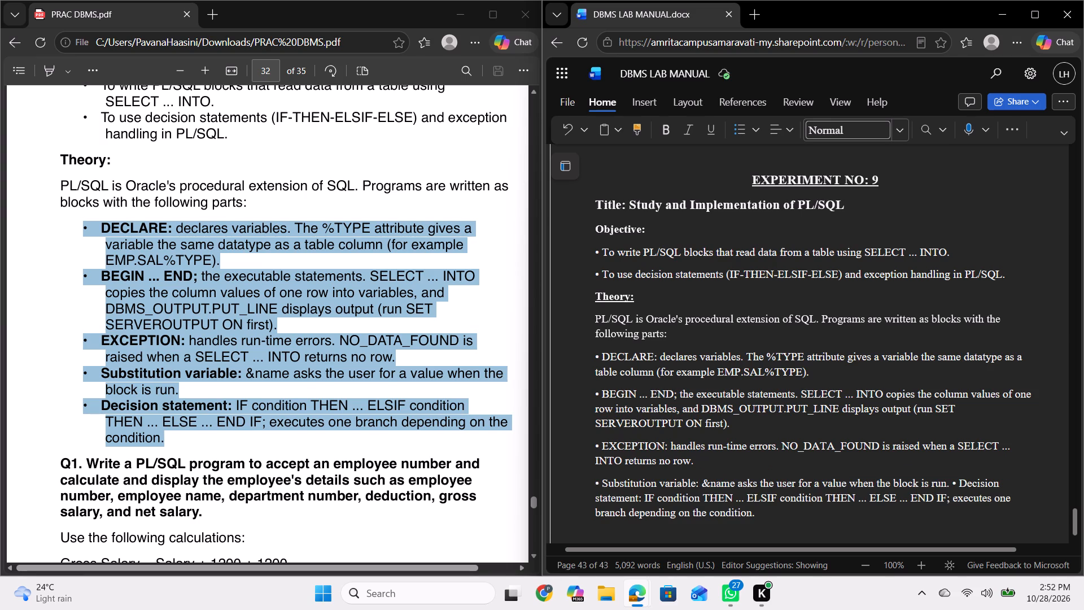
left_click(953, 482)
key("Return")
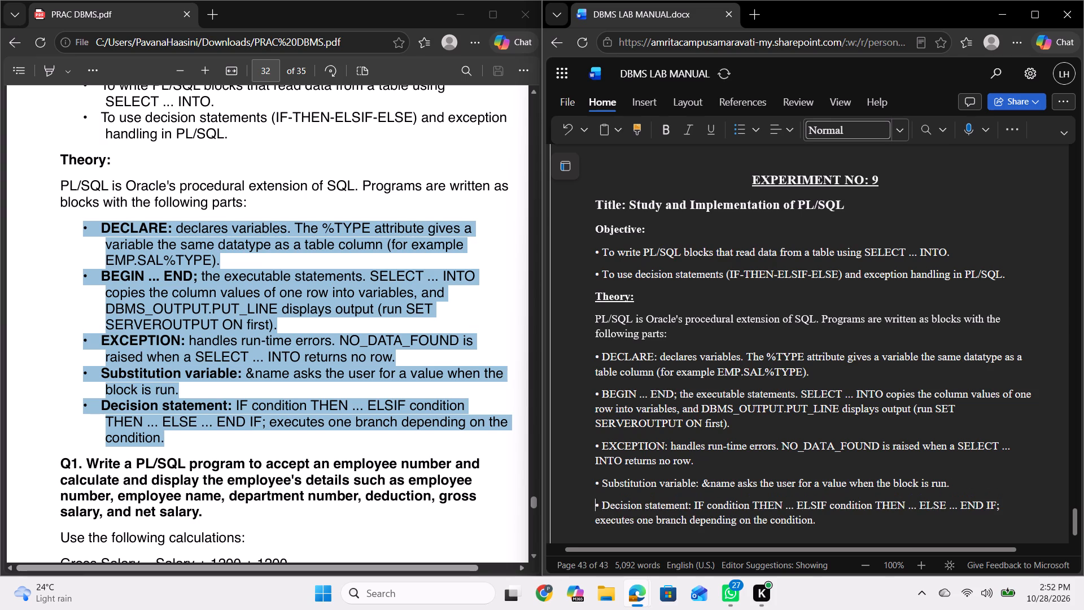
Change the "Substitution variable" and "Decision statement:" labels in the Experiment 9 theory bullets to uppercase.
scroll(953, 482, "down", 3)
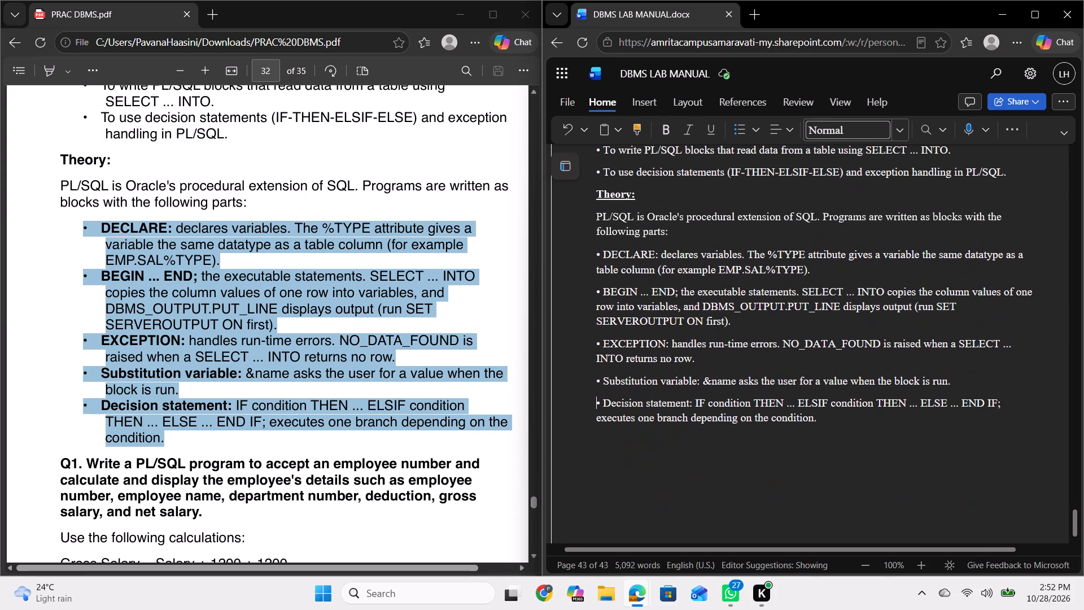
left_click_drag(603, 384, 683, 386)
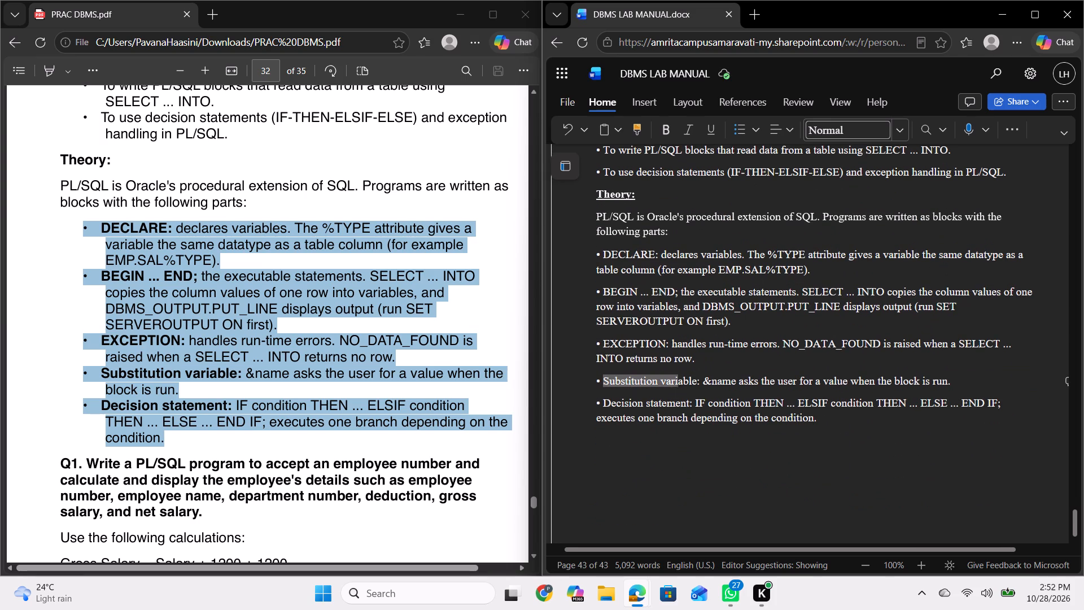
left_click_drag(683, 386, 696, 386)
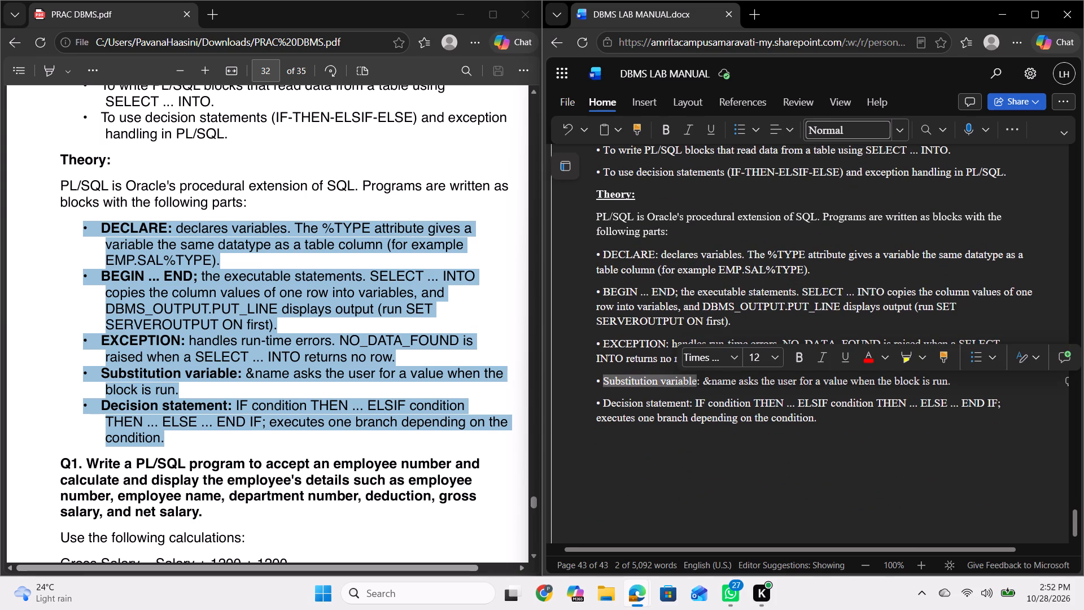
left_click(996, 72)
left_click(785, 121)
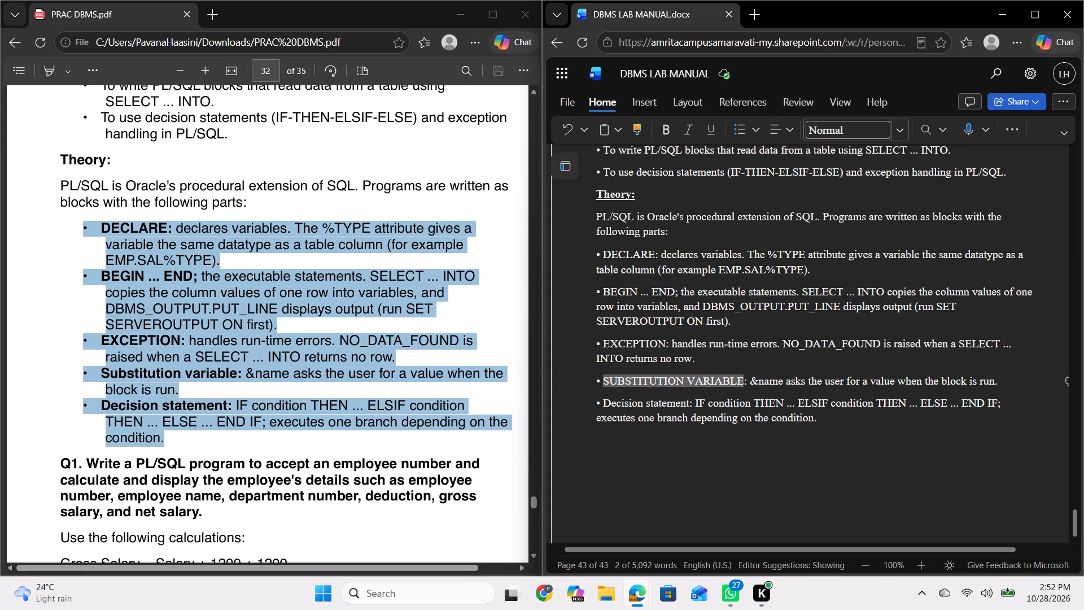
left_click_drag(602, 406, 693, 404)
left_click(1004, 67)
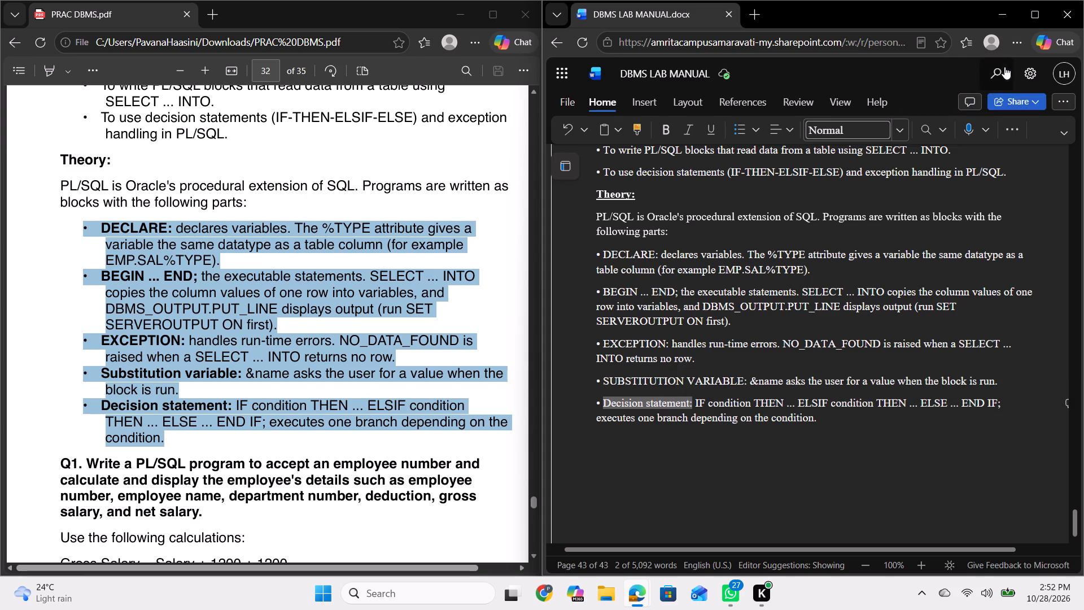
left_click(731, 132)
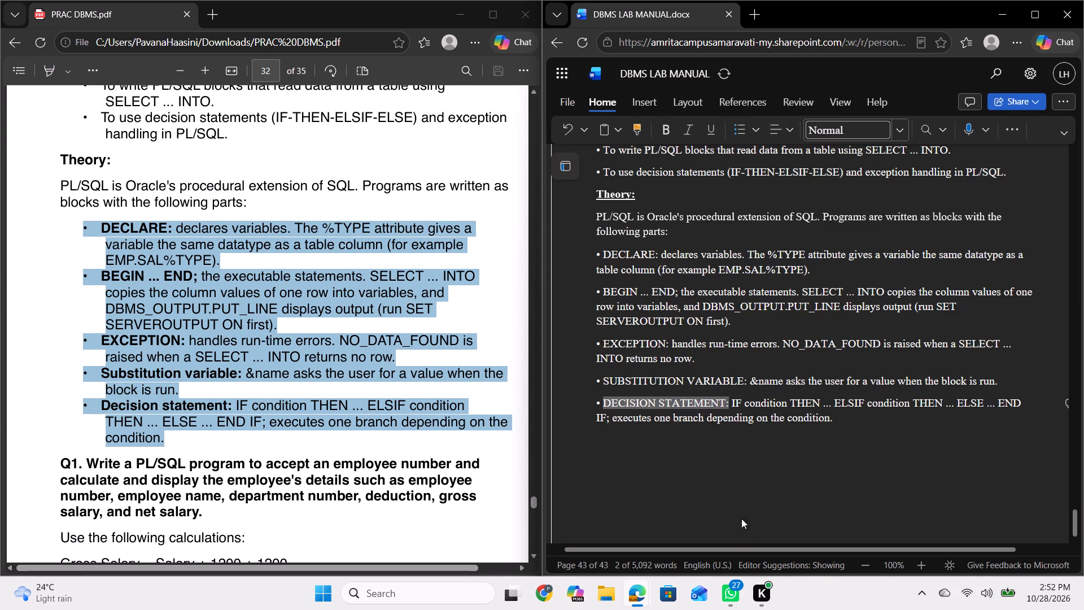
left_click(742, 498)
left_click(311, 503)
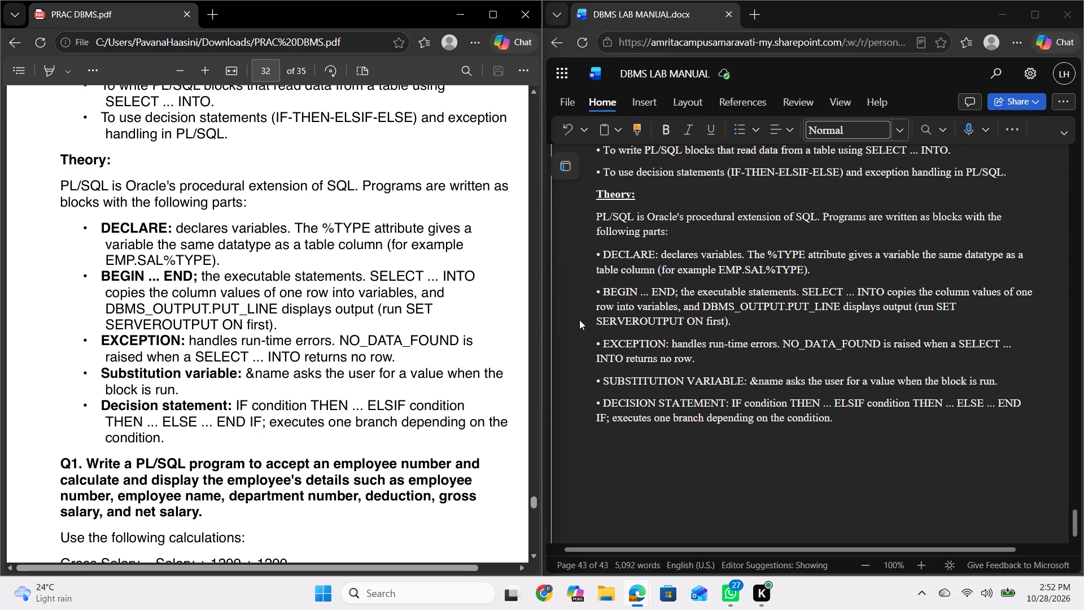
Make the "DECLARE:" label in the first Experiment 9 theory bullet bold.
left_click_drag(660, 250, 645, 253)
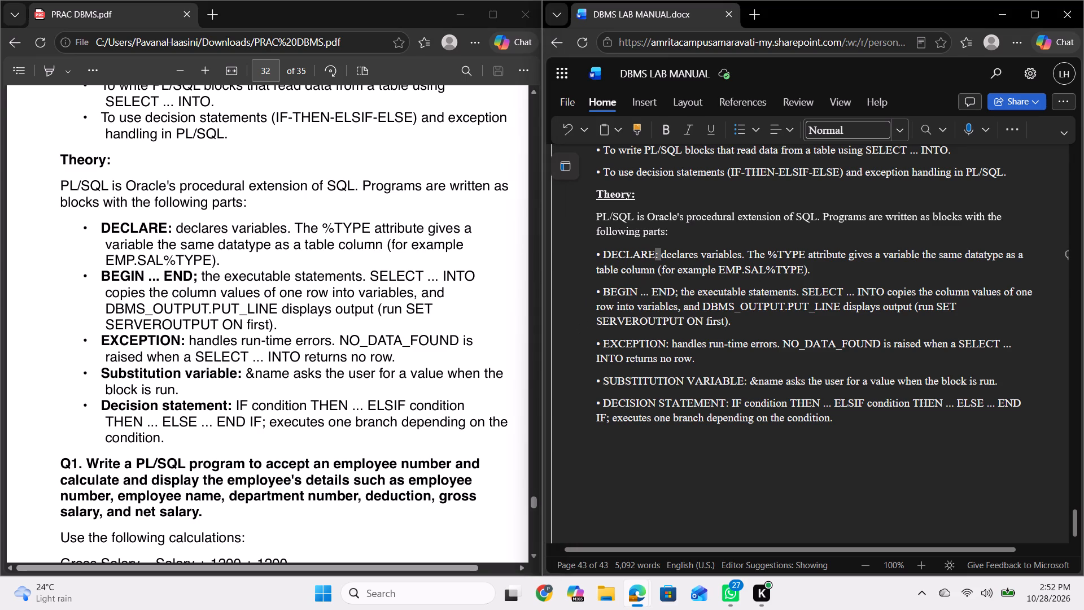
left_click_drag(645, 253, 602, 251)
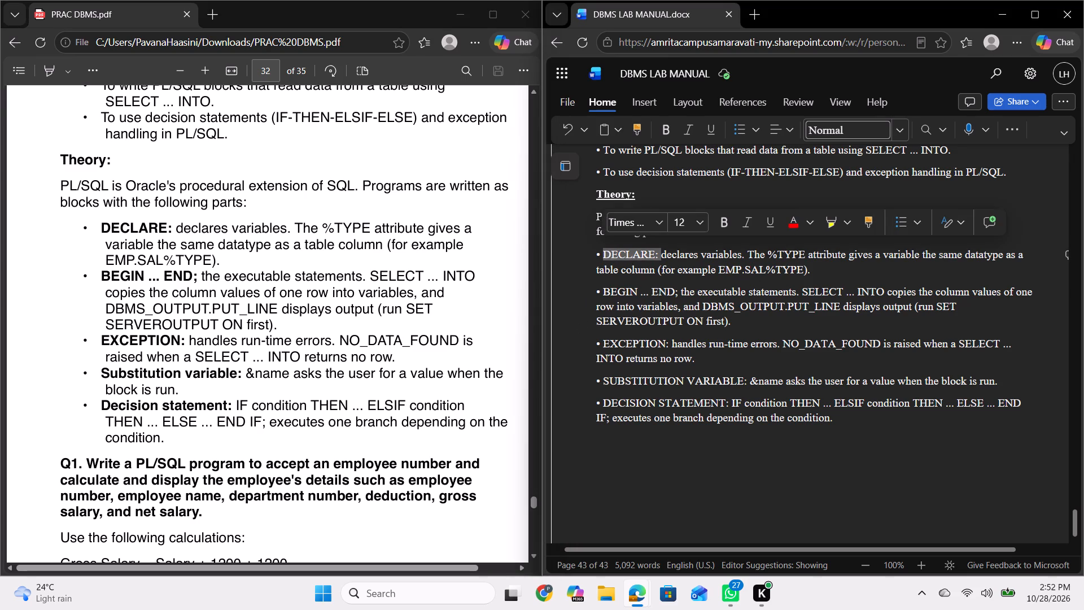
left_click(716, 223)
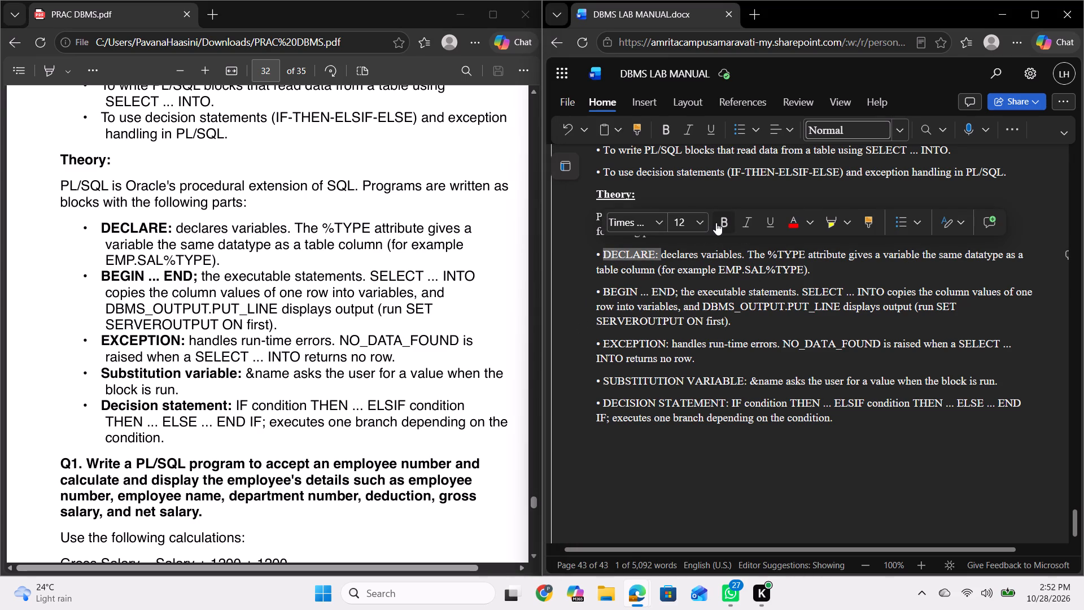
left_click(677, 291)
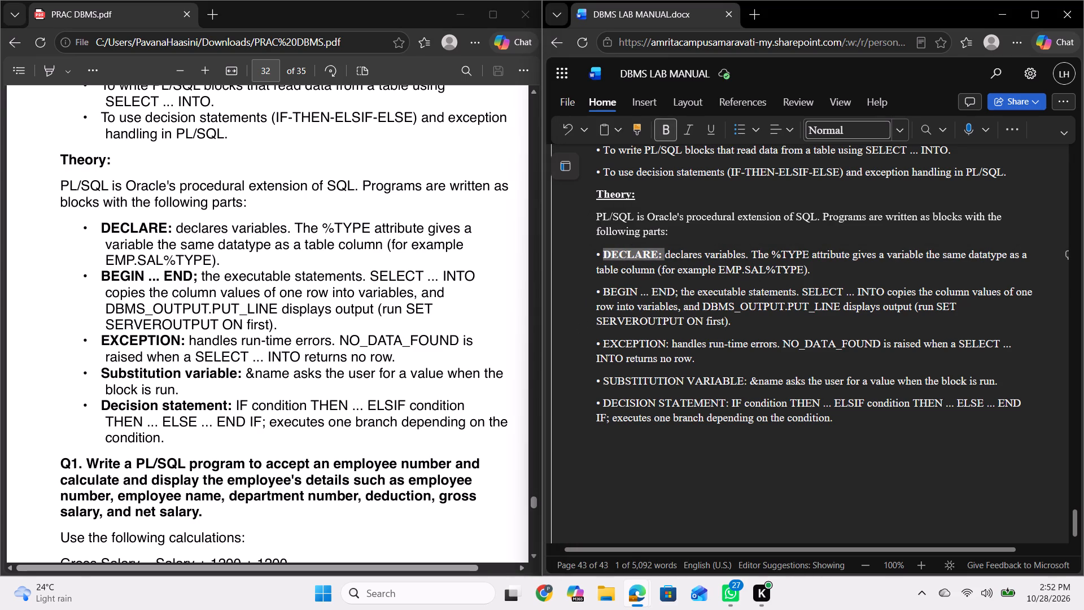
Replace the semicolon after "BEGIN ... END" in the second Experiment 9 theory bullet with a colon.
key("BackSpace")
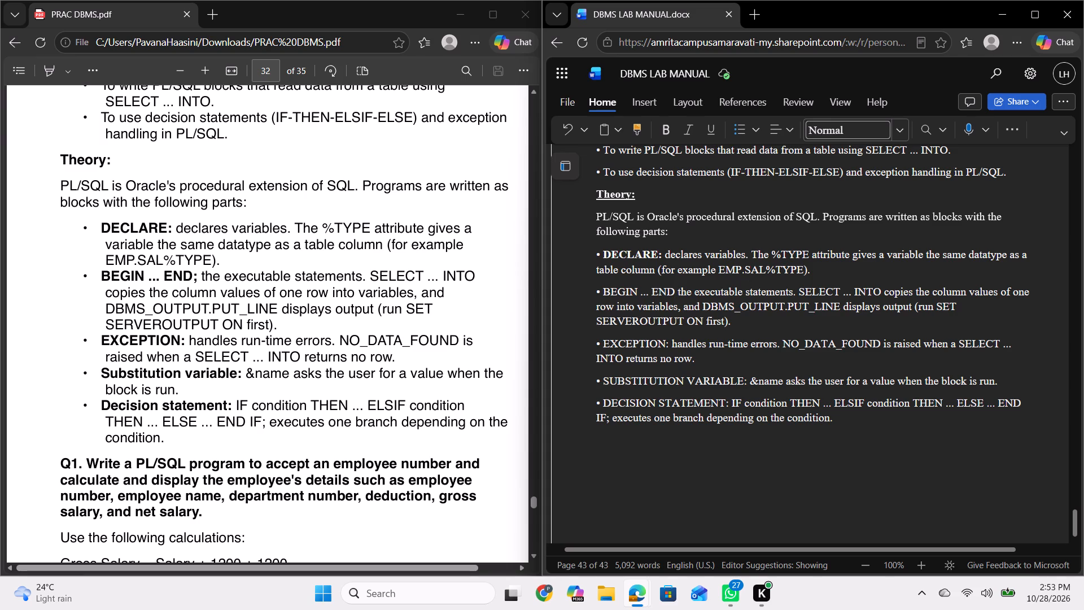
type(";;;")
key("BackSpace")
key("BackSpace")
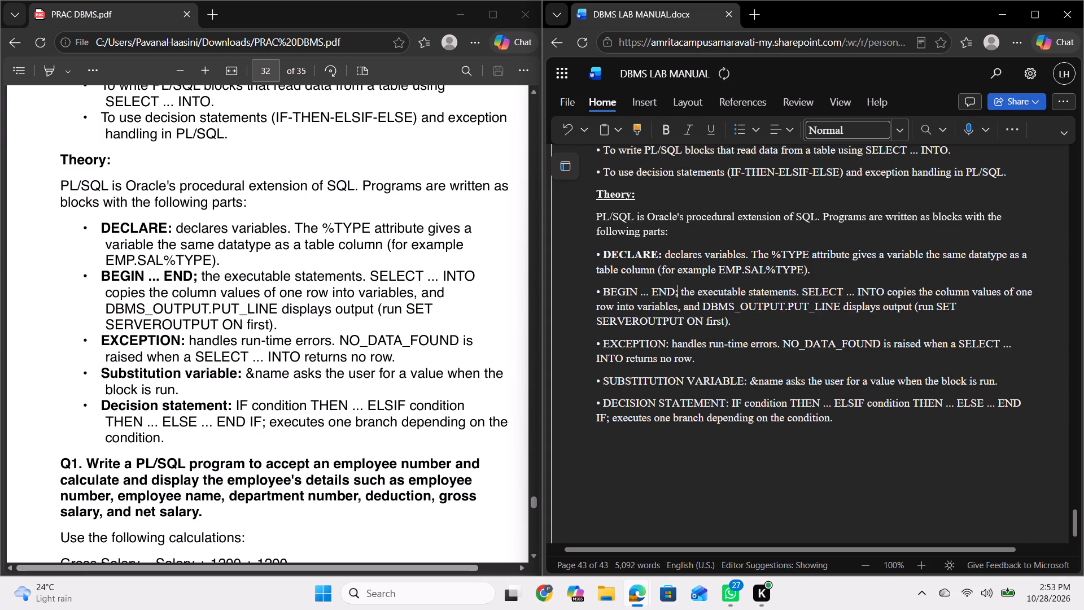
key("BackSpace")
key("shift+colon")
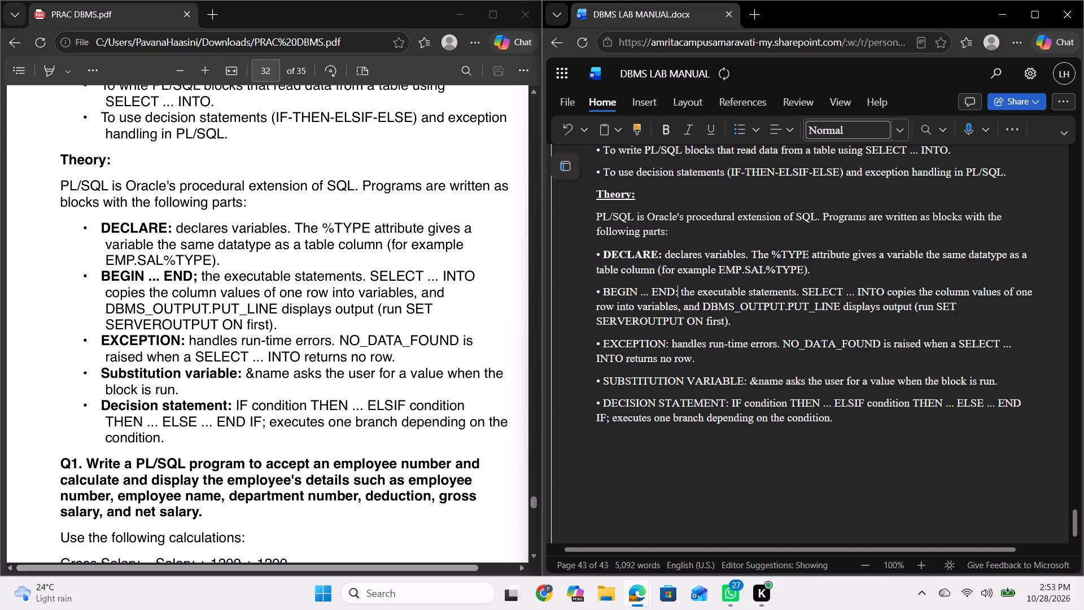
Make the "BEGIN ... END:", "EXCEPTION:", "SUBSTITUTION VARIABLE:" and "DECISION STATEMENT:" labels in the Experiment 9 theory bullets bold.
left_click_drag(679, 290, 600, 292)
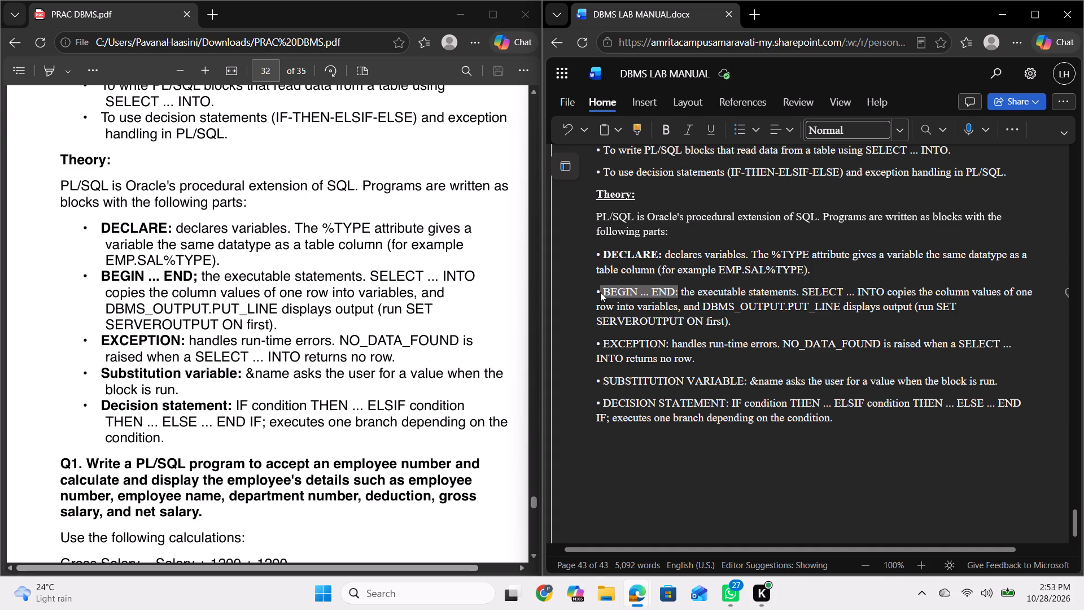
left_click_drag(600, 292, 593, 293)
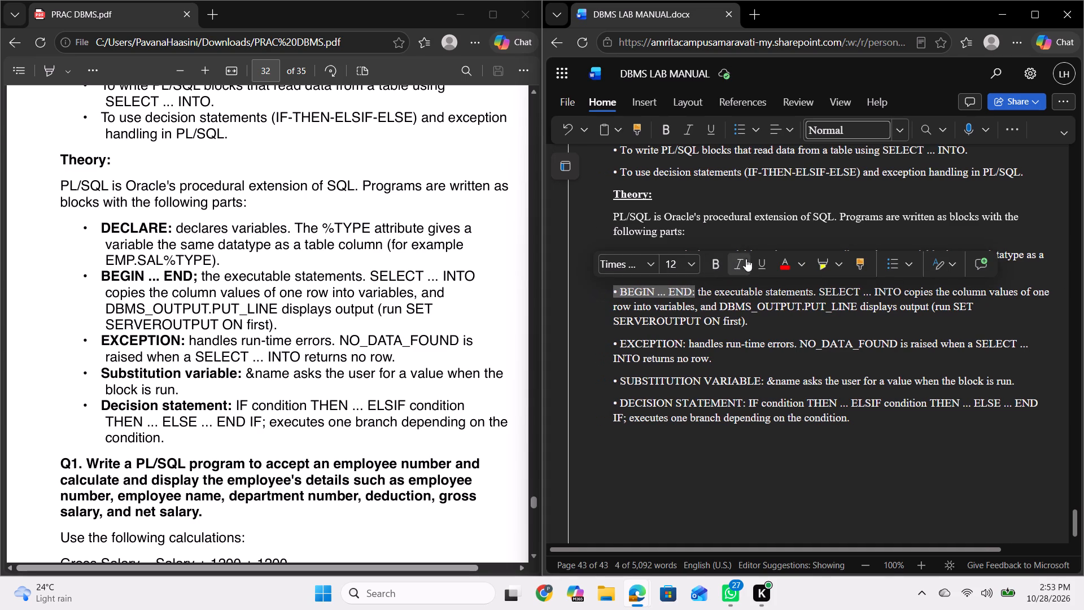
left_click(711, 260)
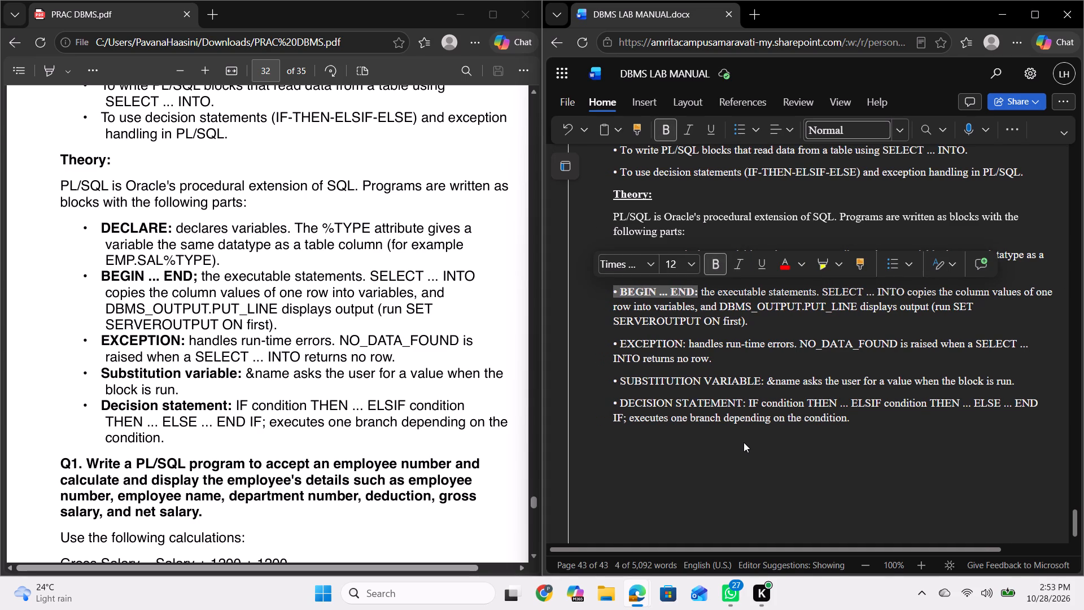
left_click(744, 442)
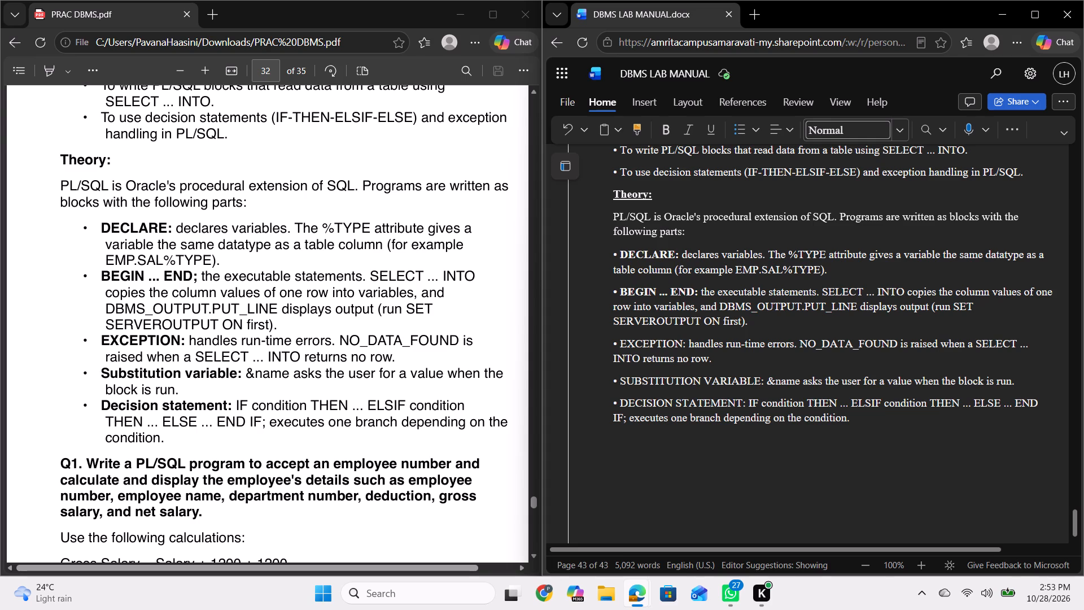
left_click_drag(688, 345, 575, 341)
left_click(693, 315)
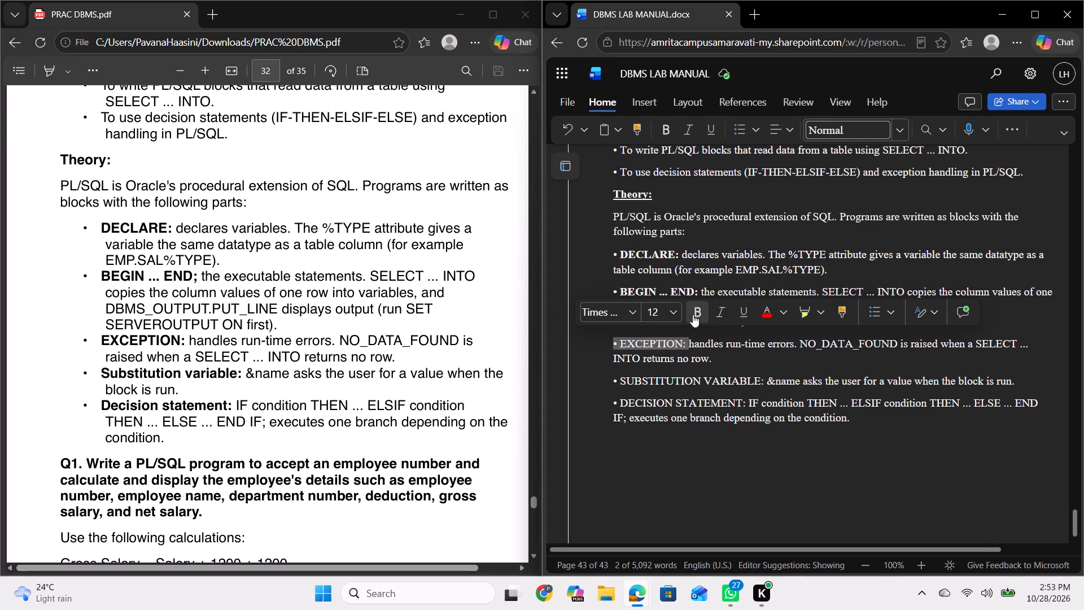
left_click_drag(765, 381, 721, 382)
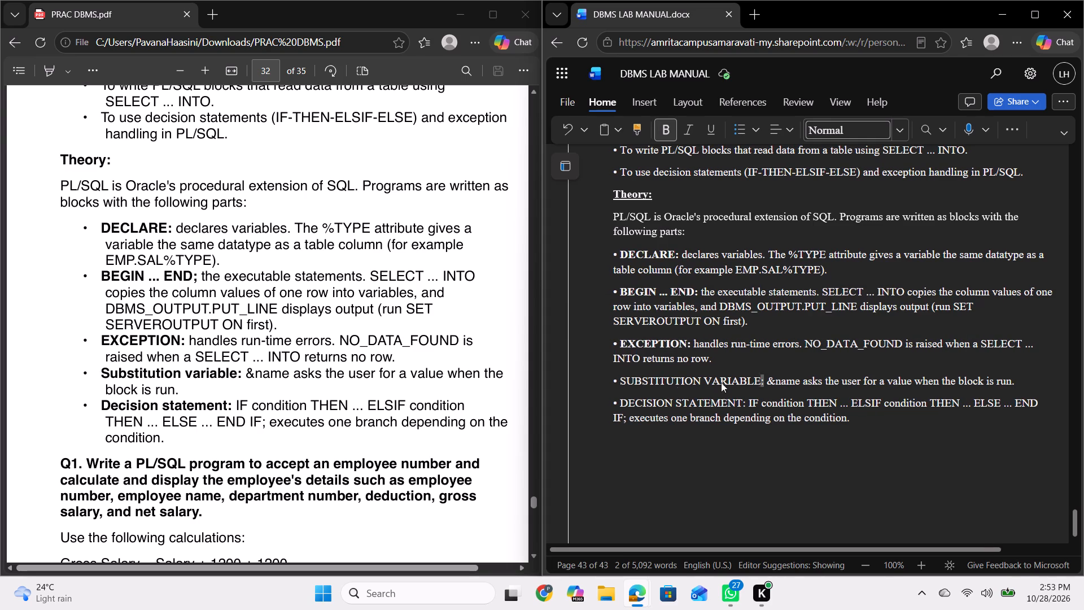
left_click_drag(721, 382, 581, 386)
left_click(701, 358)
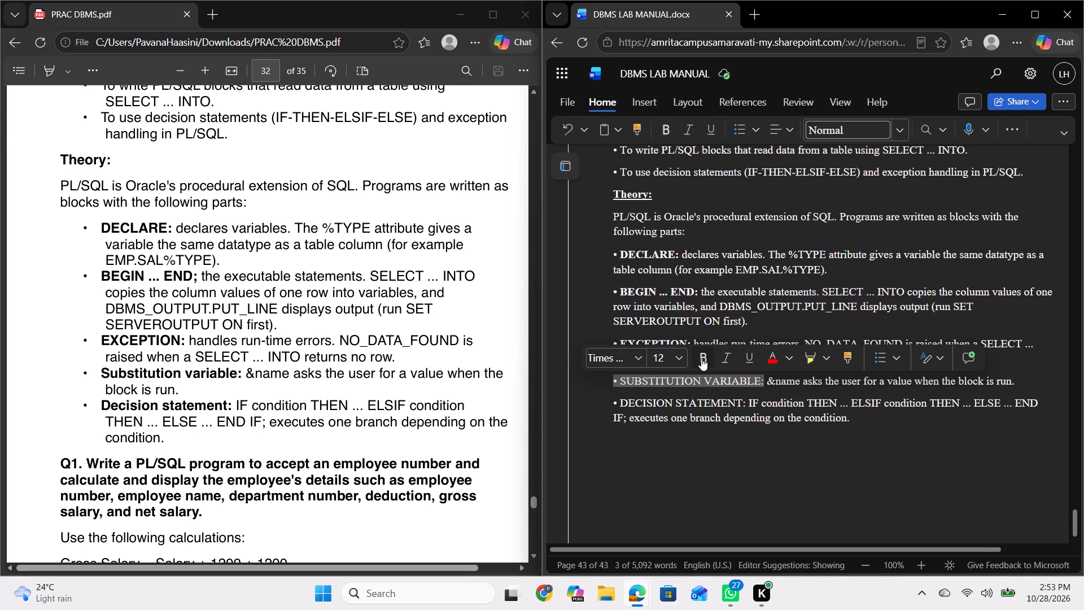
left_click_drag(748, 402, 653, 401)
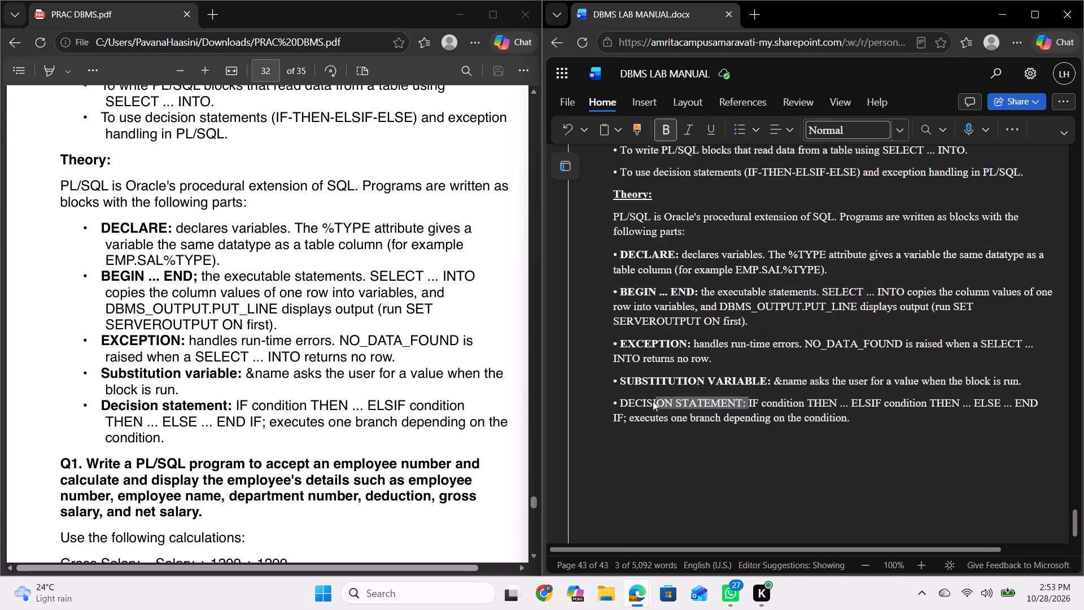
left_click_drag(653, 401, 597, 398)
left_click(717, 378)
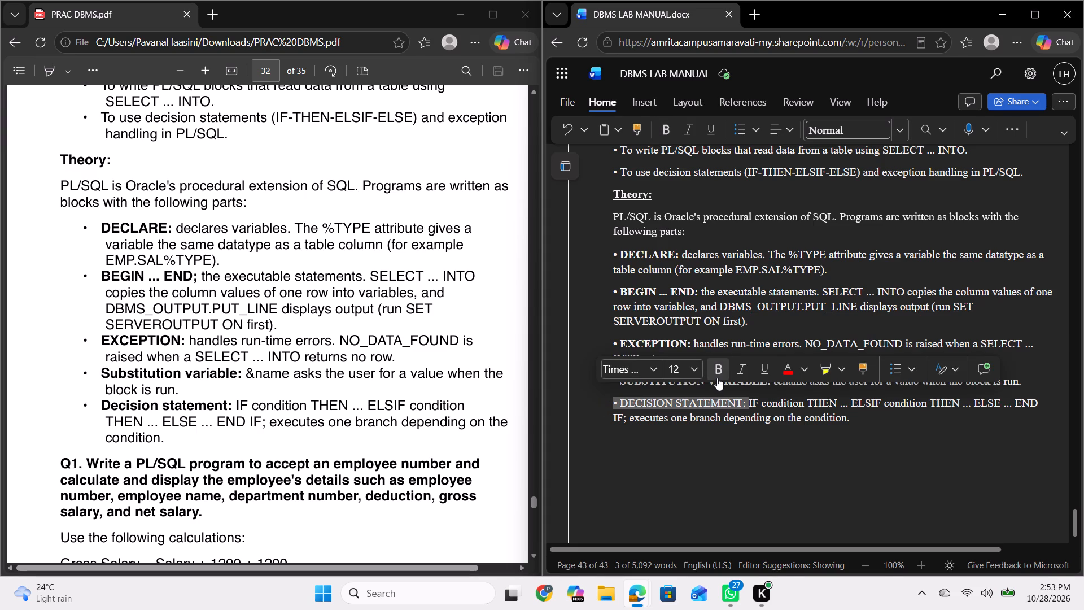
left_click(744, 450)
Copy the Q1 question about the employee salary PL/SQL program from the PDF into the lab manual, one blank line below the theory bullets.
scroll(744, 450, "down", 1)
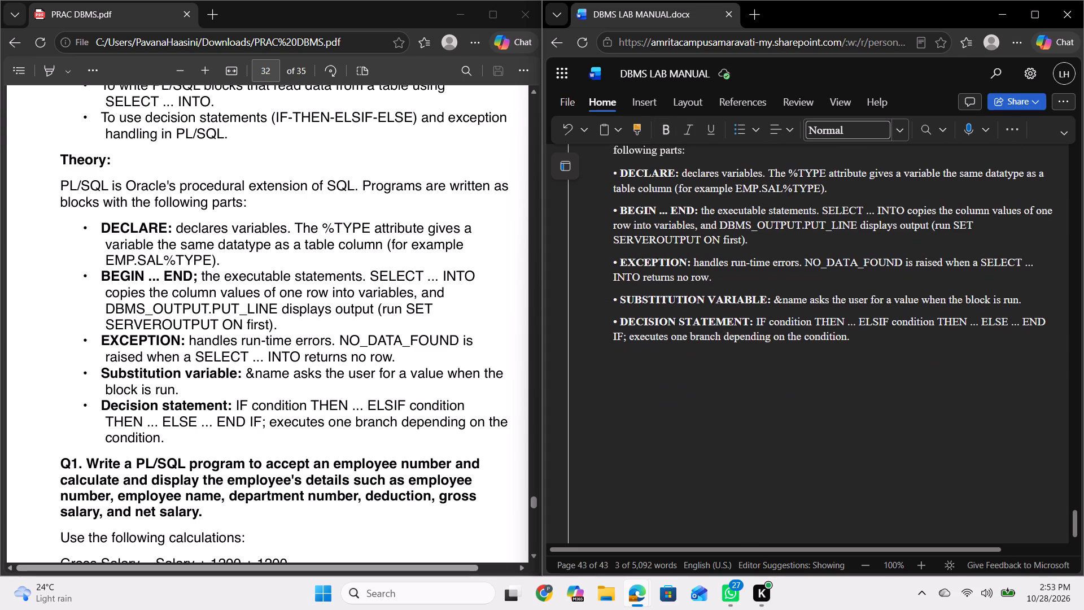
left_click(866, 342)
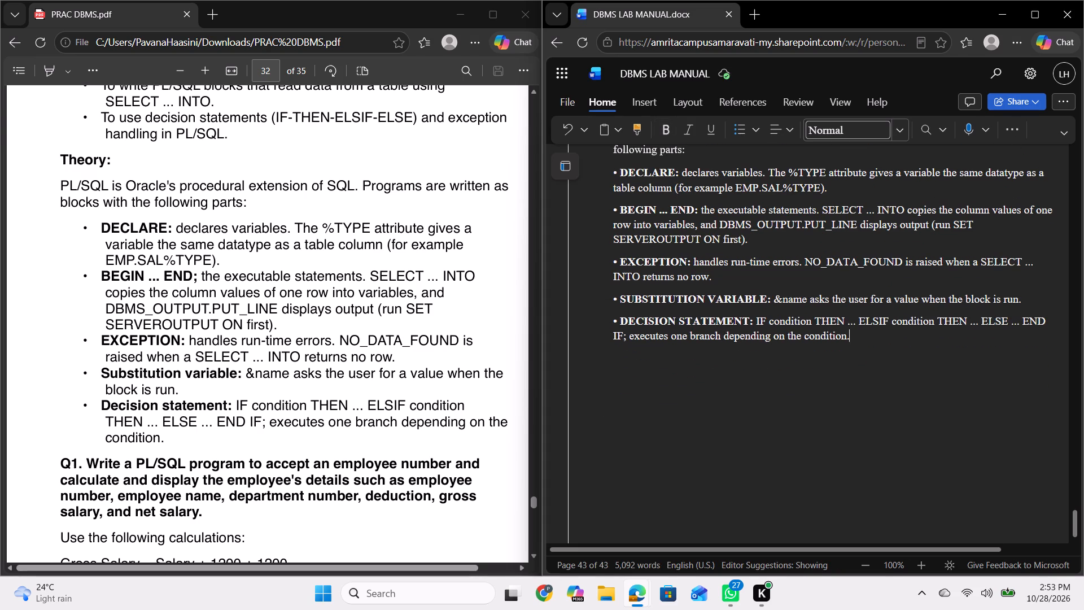
key("Return")
key("Return")
scroll(283, 319, "down", 1)
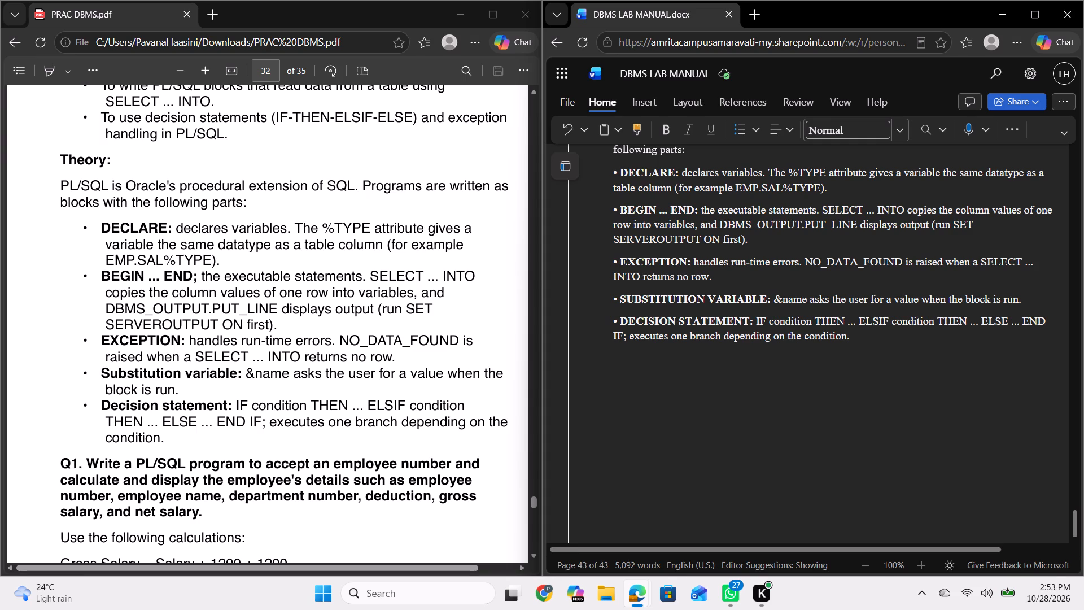
scroll(283, 319, "down", 1)
scroll(63, 256, "down", 2)
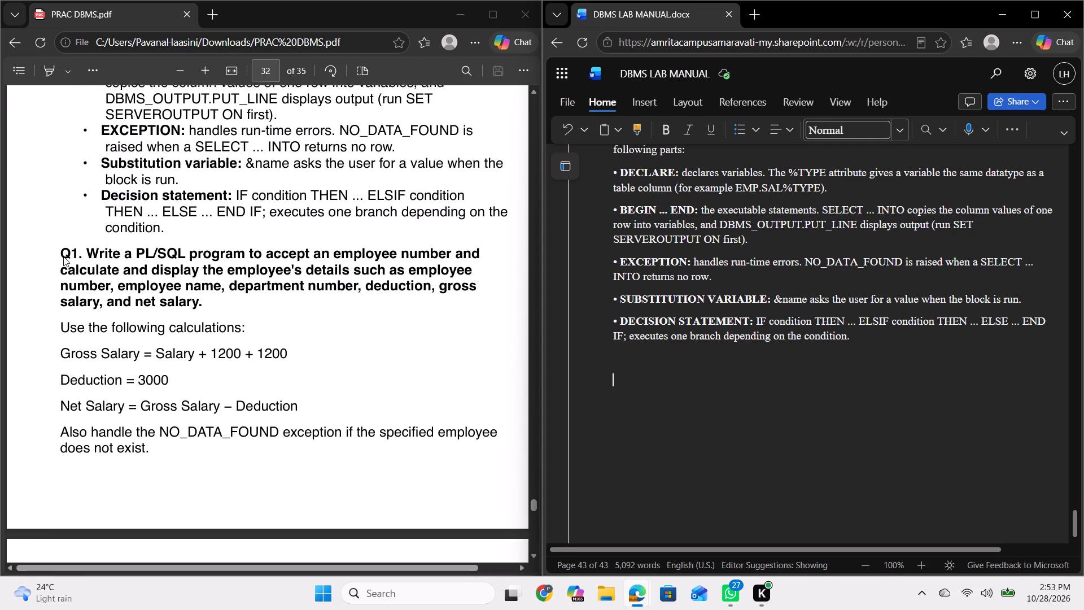
scroll(63, 256, "down", 1)
left_click_drag(51, 237, 220, 298)
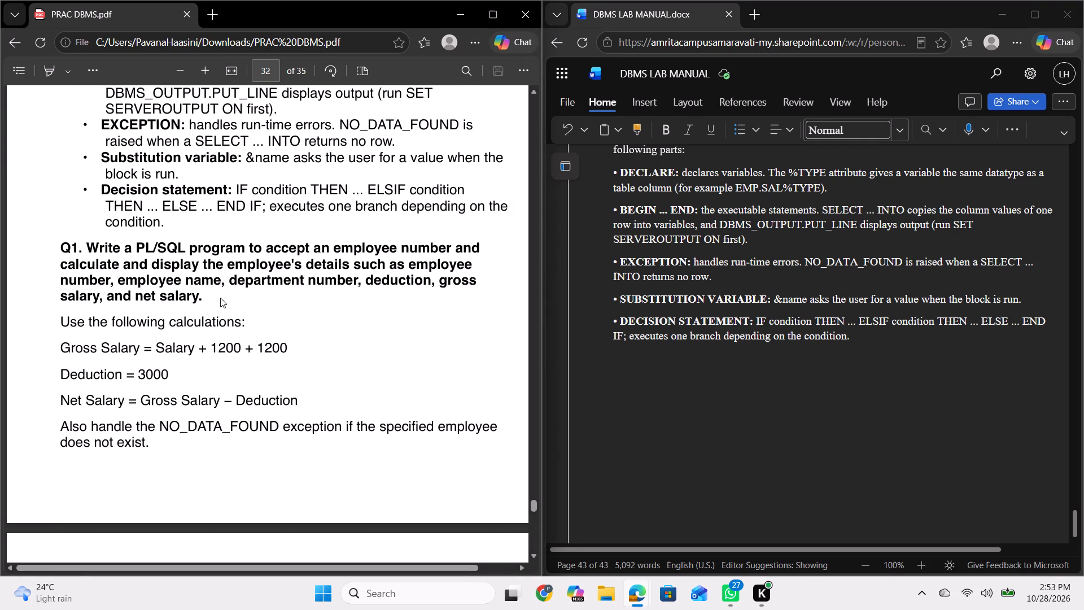
left_click_drag(220, 298, 209, 302)
left_click_drag(209, 302, 45, 247)
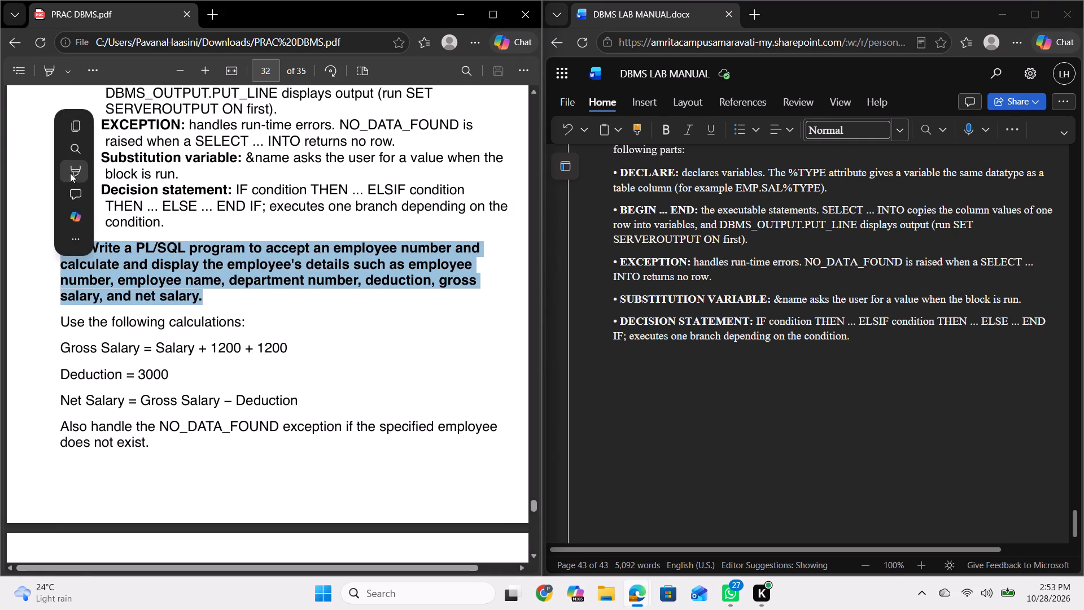
left_click(80, 129)
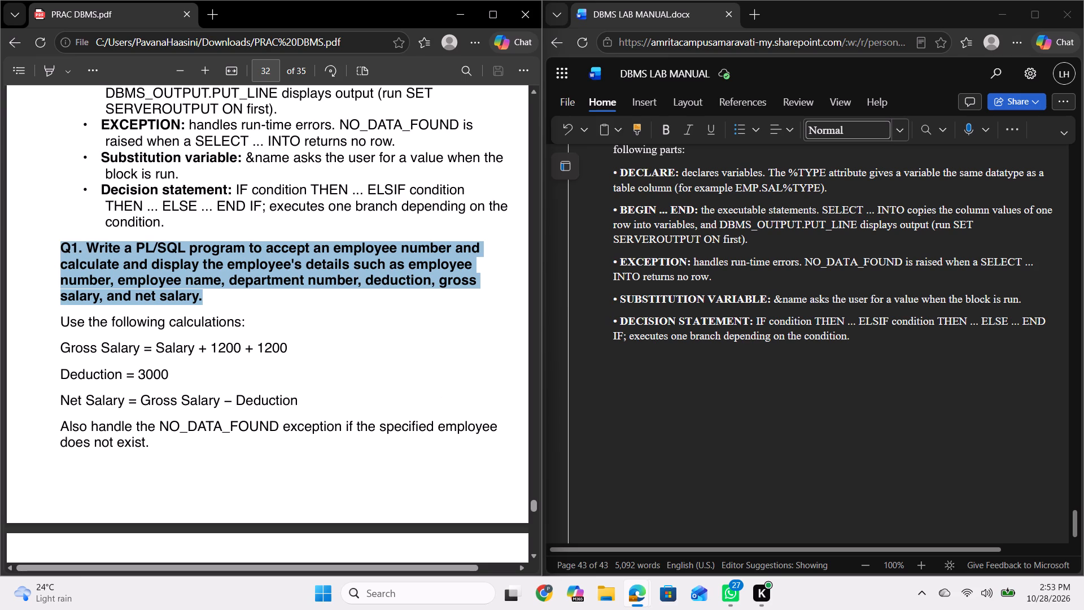
left_click(602, 382)
right_click(602, 382)
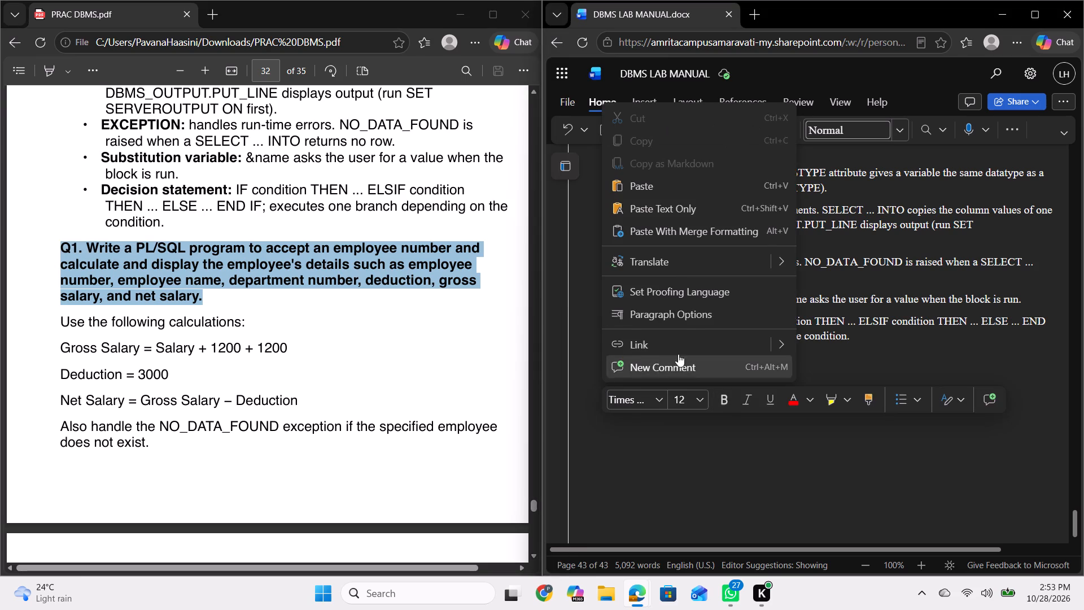
left_click(641, 186)
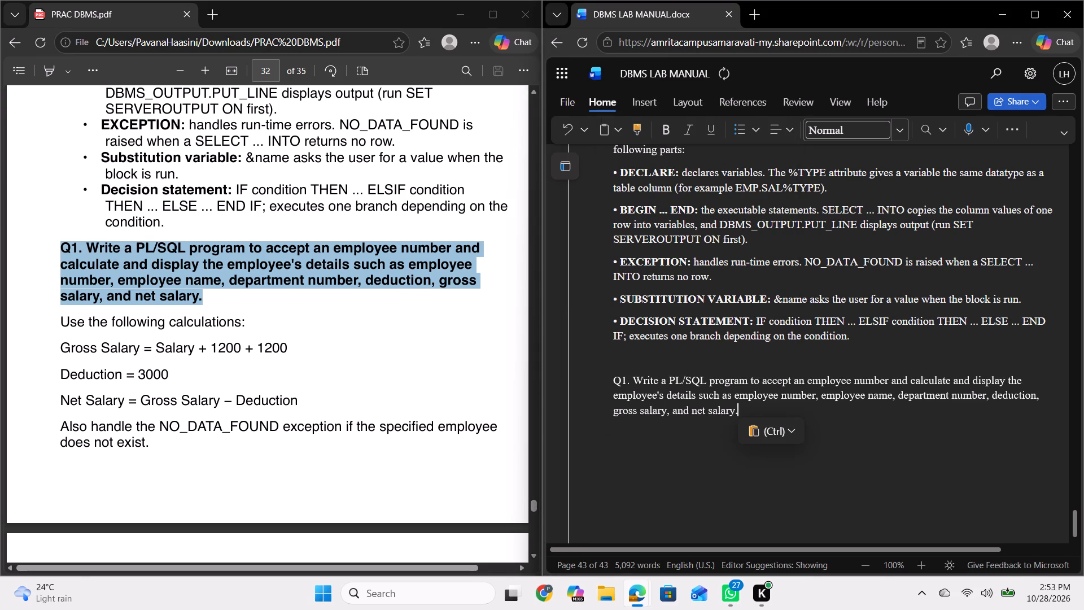
Make the pasted Q1 question text in Experiment 9 bold.
left_click_drag(745, 413, 624, 409)
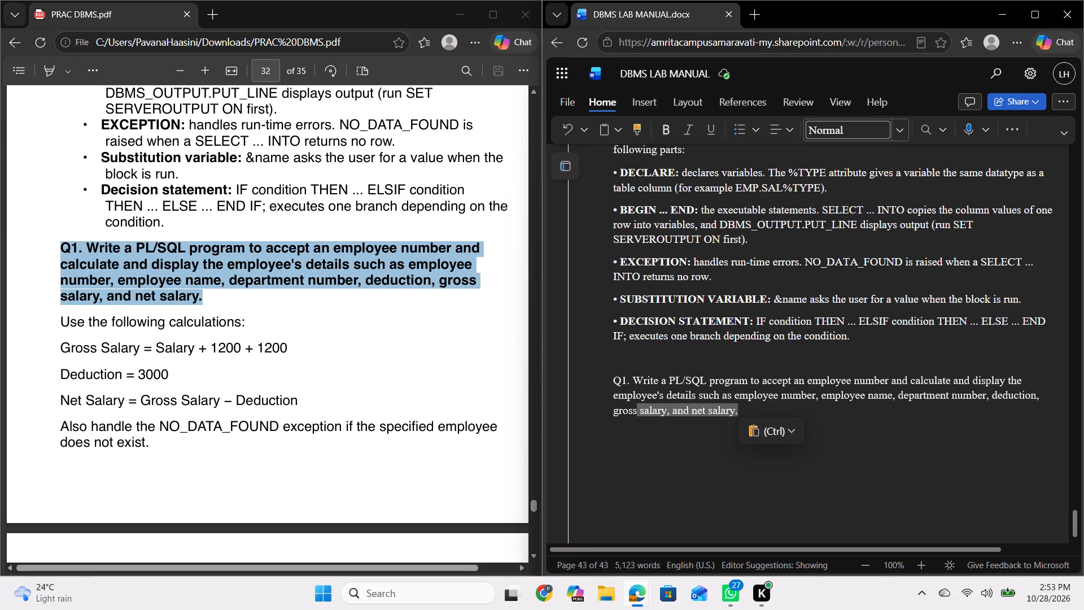
left_click_drag(624, 409, 592, 377)
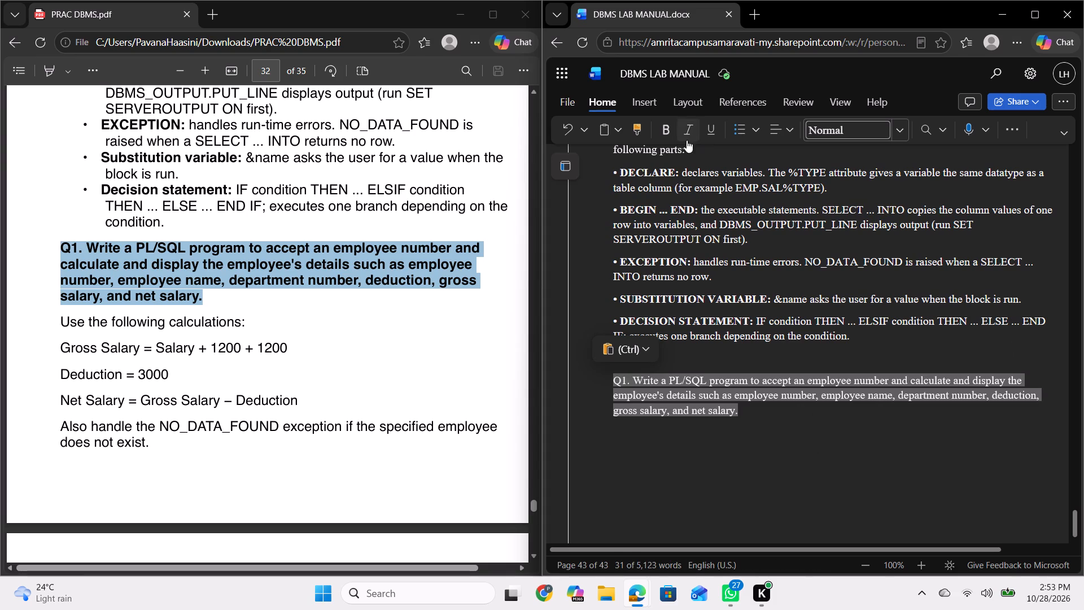
left_click(665, 136)
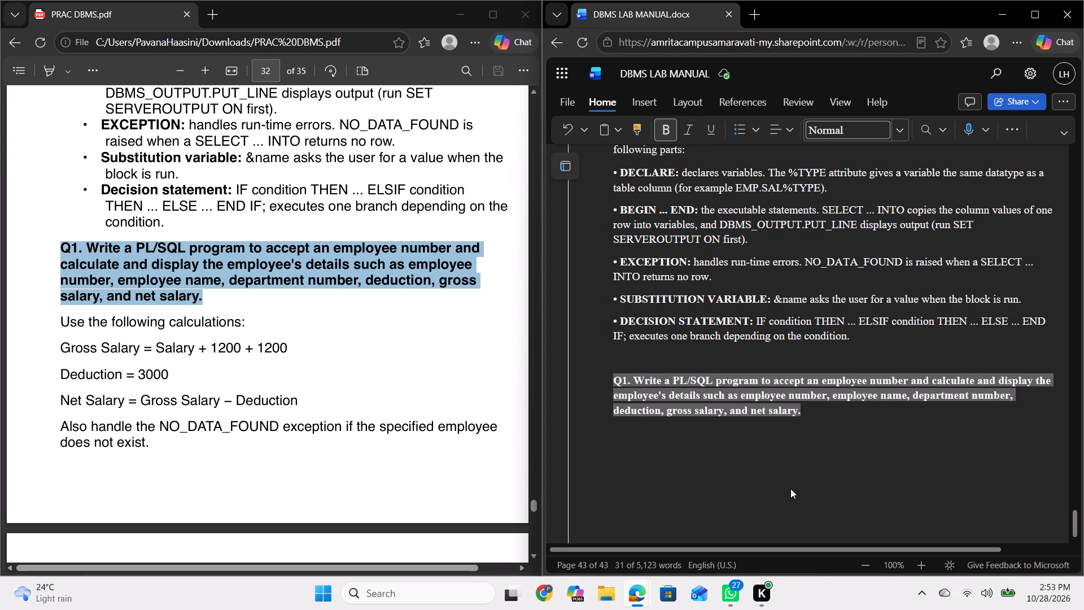
left_click(790, 489)
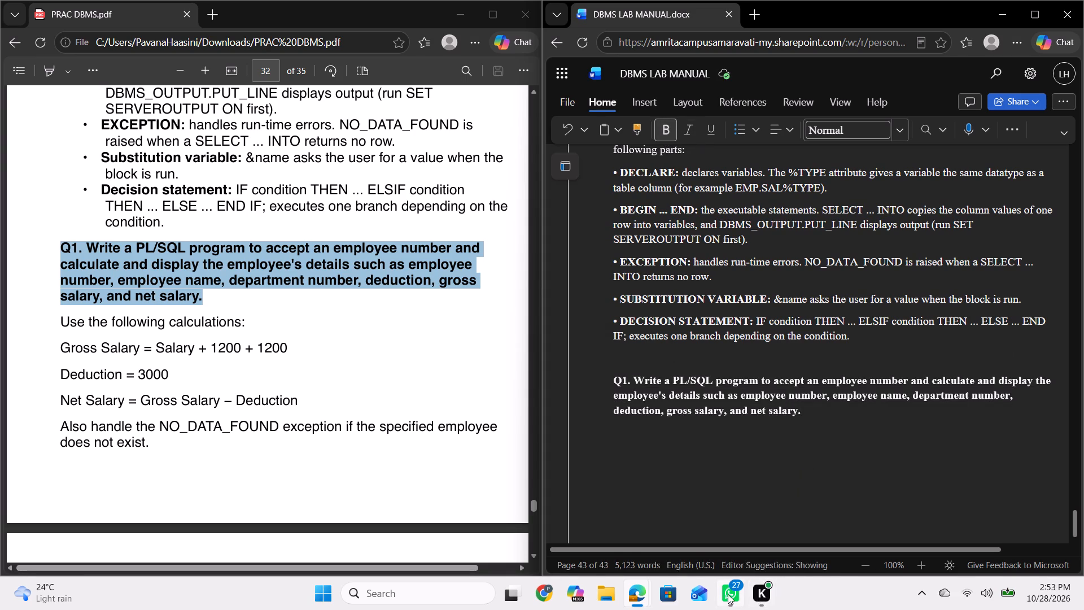
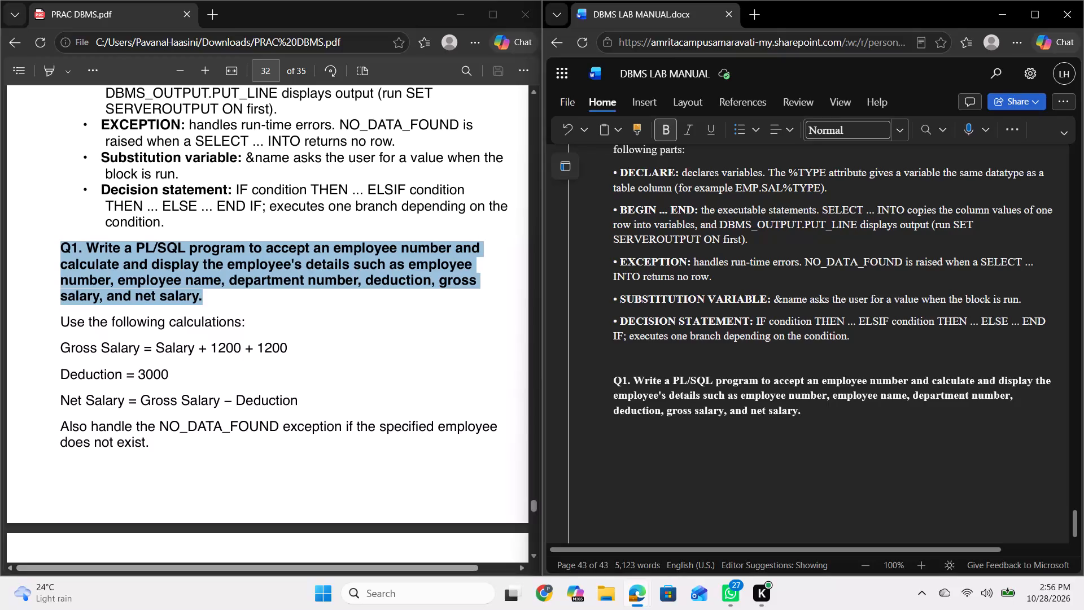
Start a new empty line below the Q1 question in Experiment 9 of the lab manual.
key("space")
key("Return")
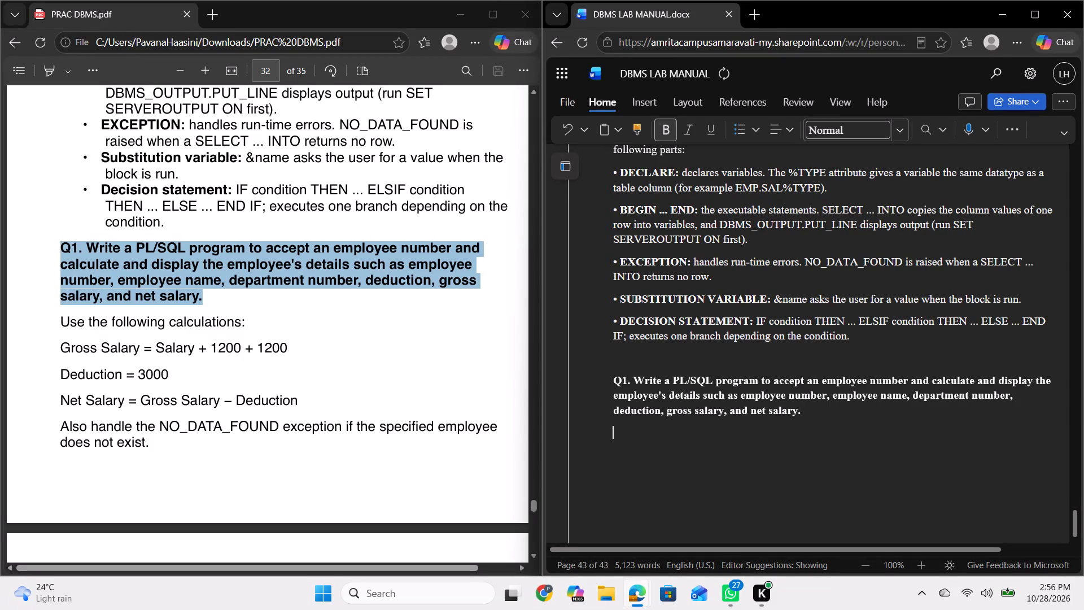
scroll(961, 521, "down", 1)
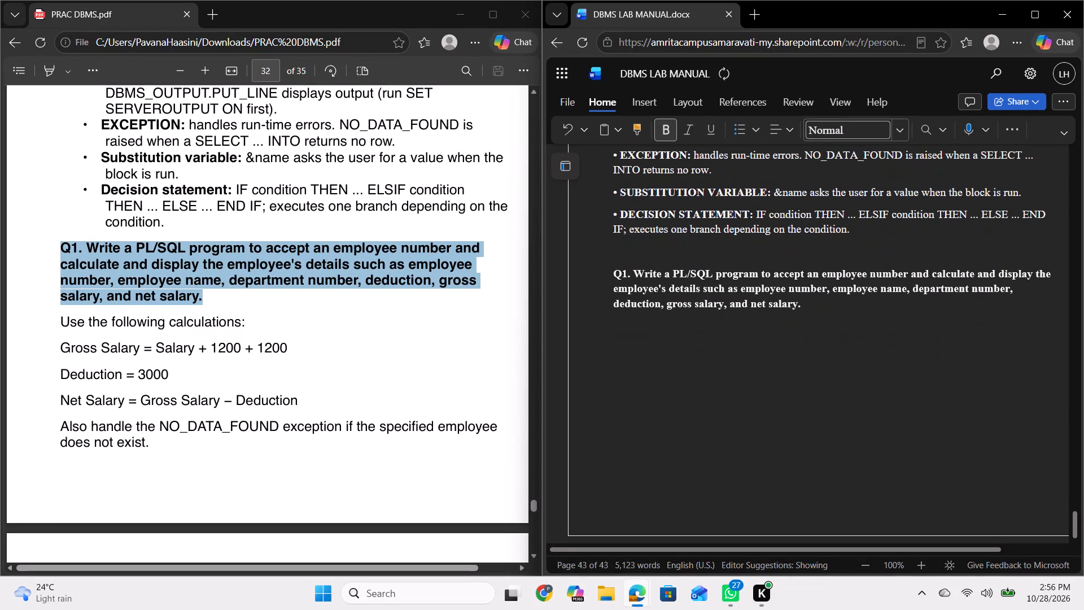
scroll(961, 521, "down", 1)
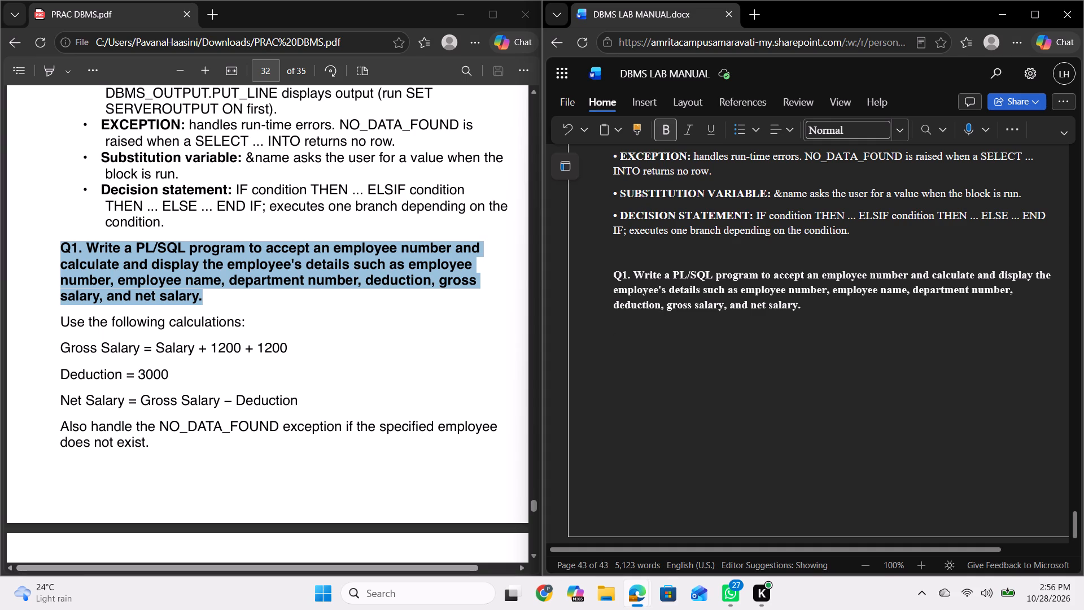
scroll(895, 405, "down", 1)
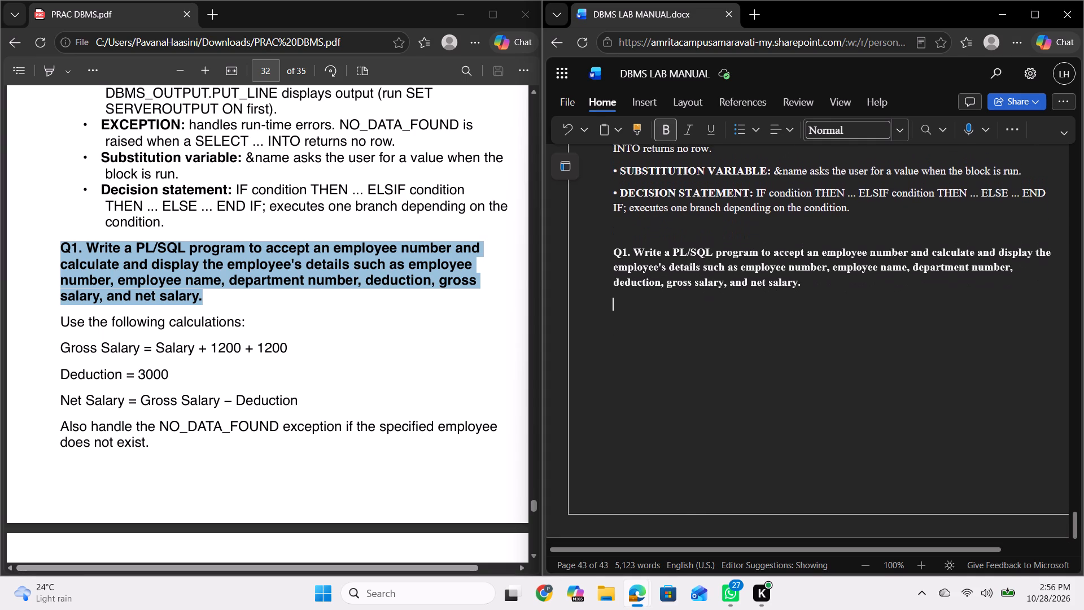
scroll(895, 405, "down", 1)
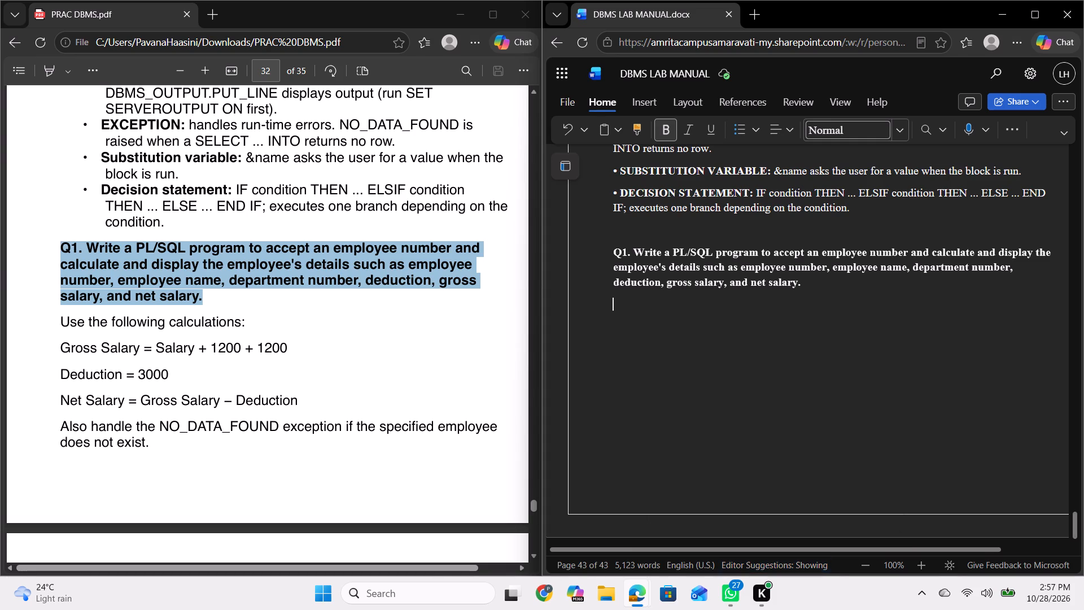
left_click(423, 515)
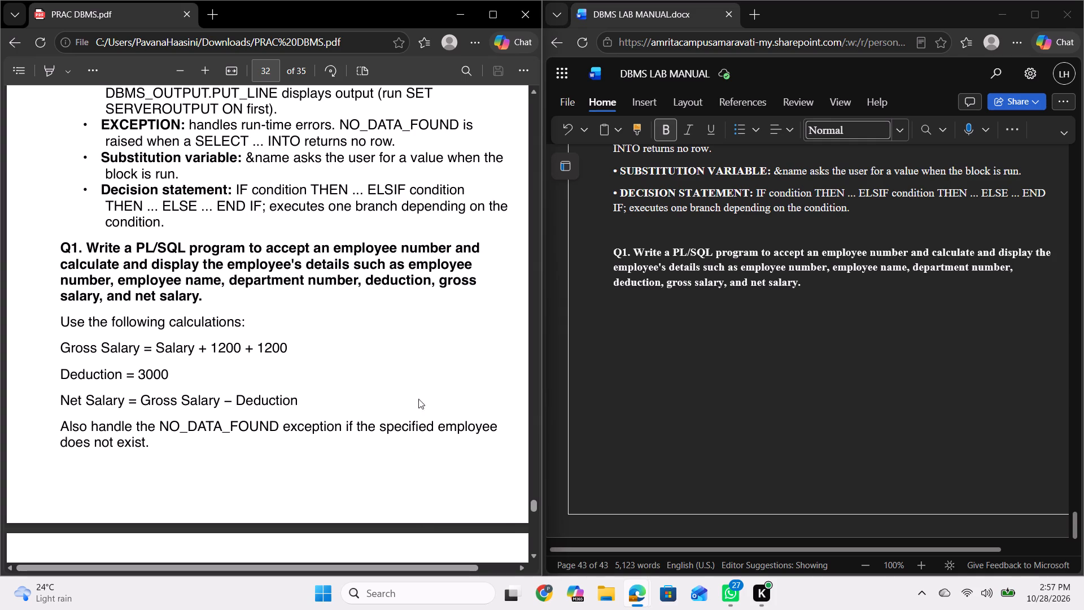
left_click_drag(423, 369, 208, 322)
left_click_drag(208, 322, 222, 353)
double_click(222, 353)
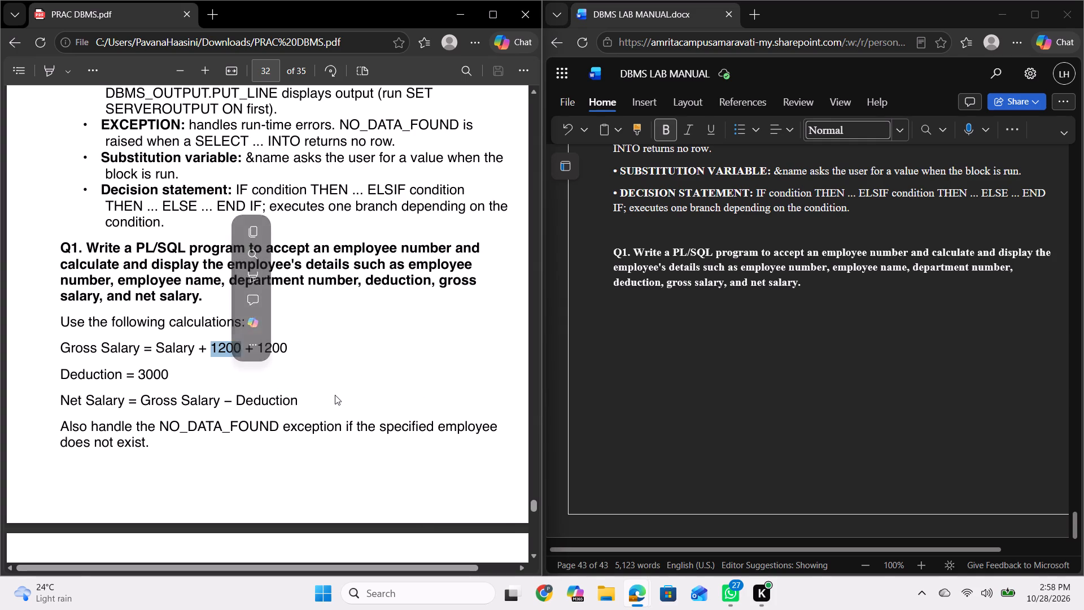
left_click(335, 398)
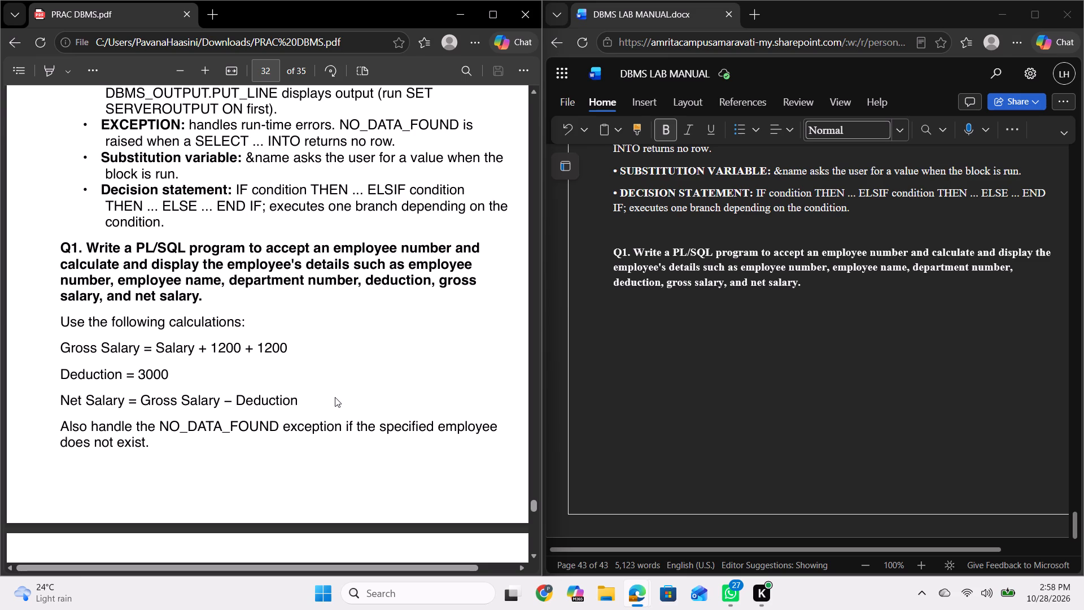
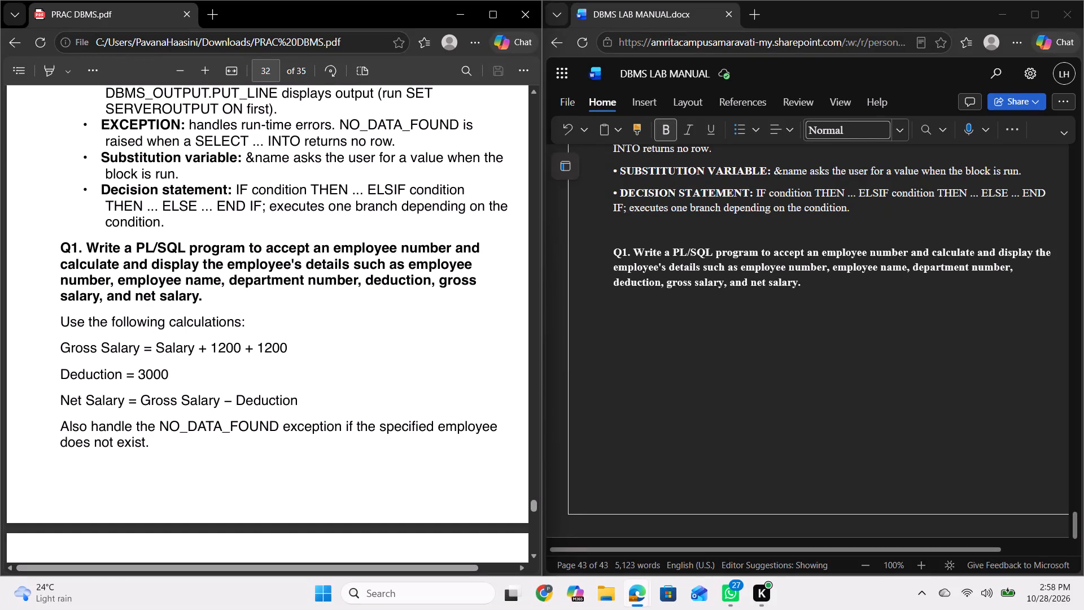
Start a new line directly after the Q1 salary calculation question in Experiment 9 of the lab manual.
left_click(841, 289)
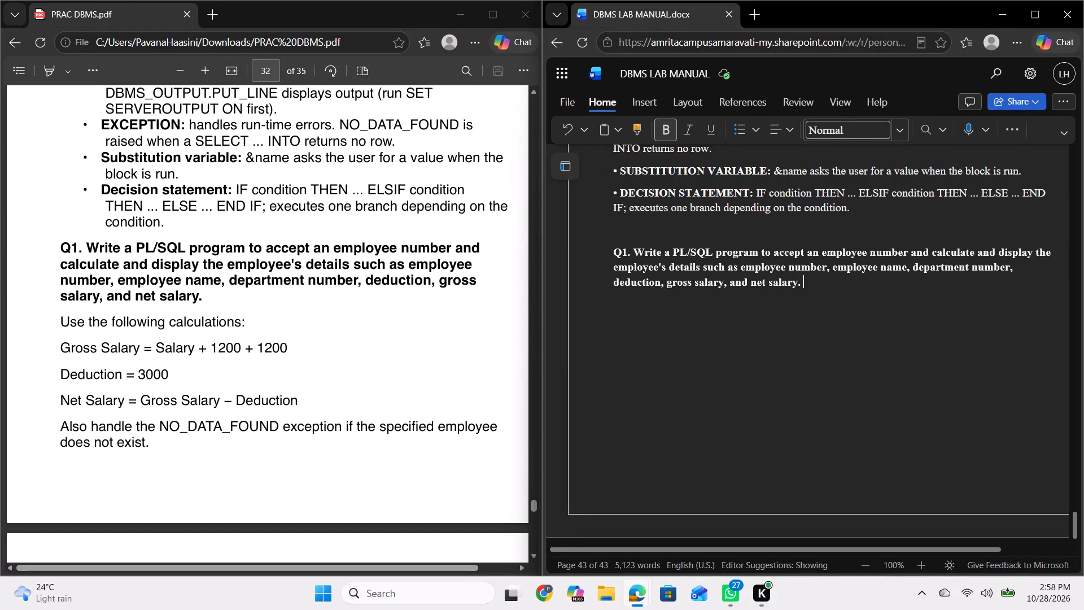
key("Return")
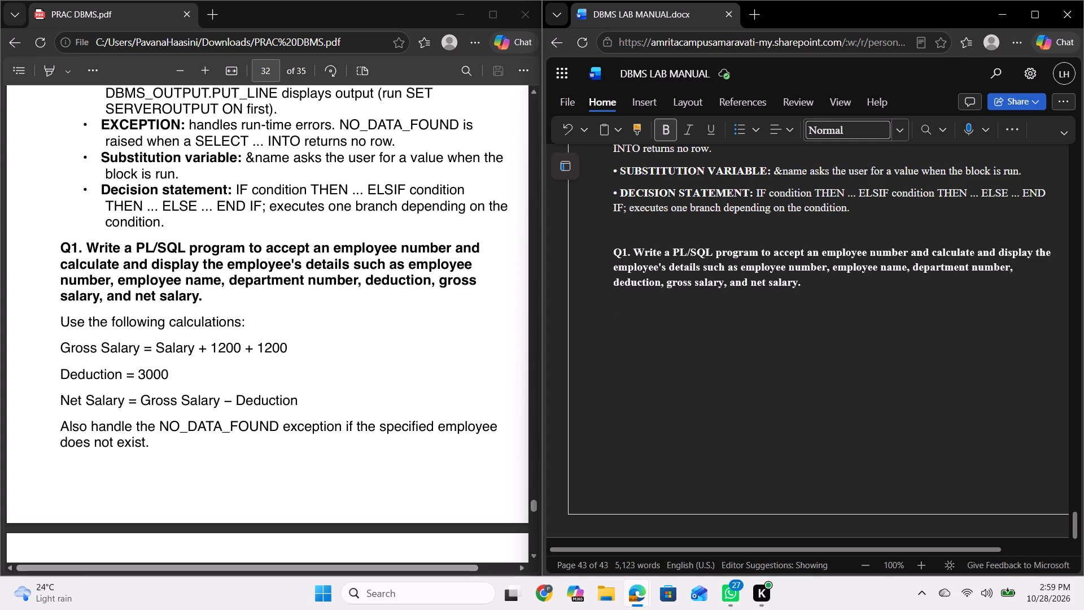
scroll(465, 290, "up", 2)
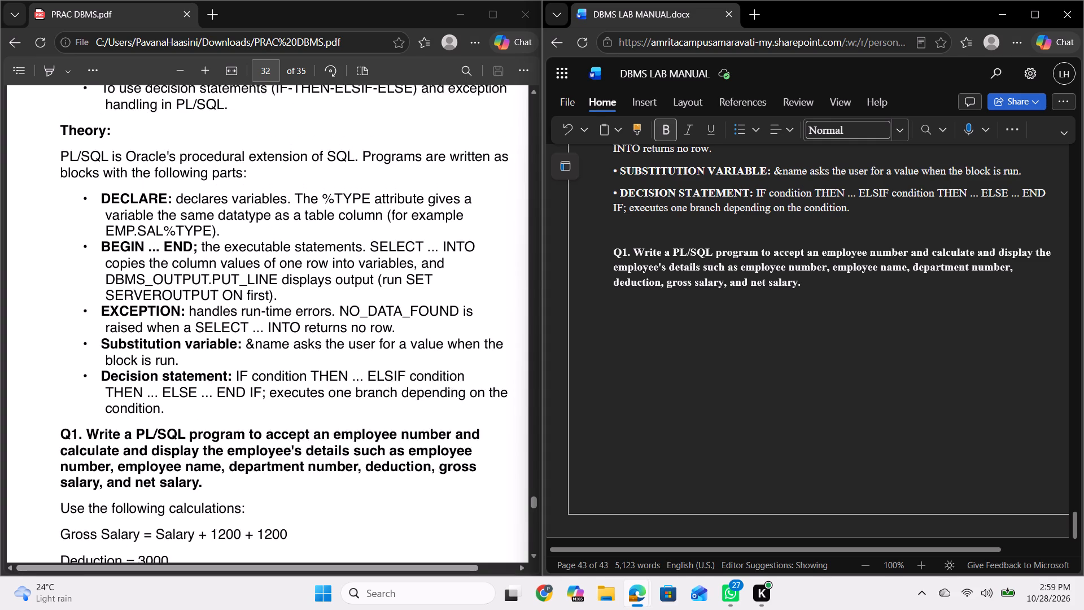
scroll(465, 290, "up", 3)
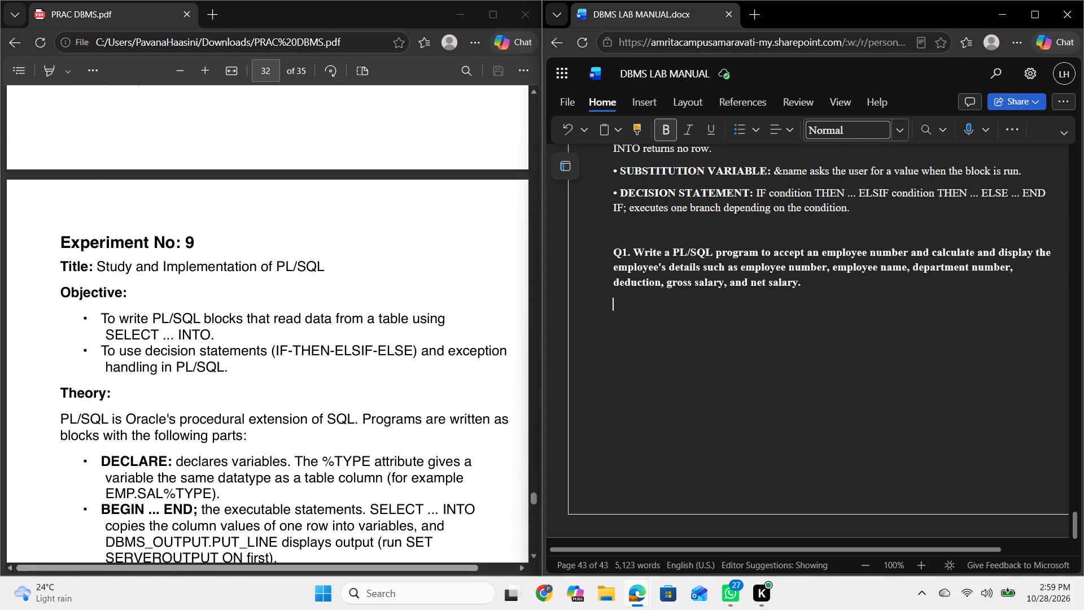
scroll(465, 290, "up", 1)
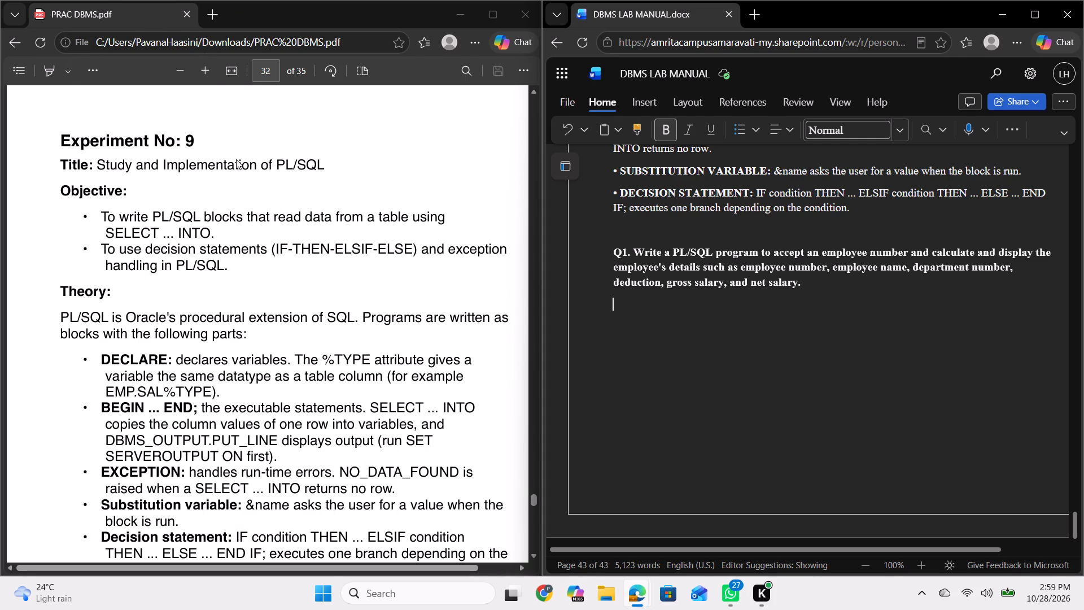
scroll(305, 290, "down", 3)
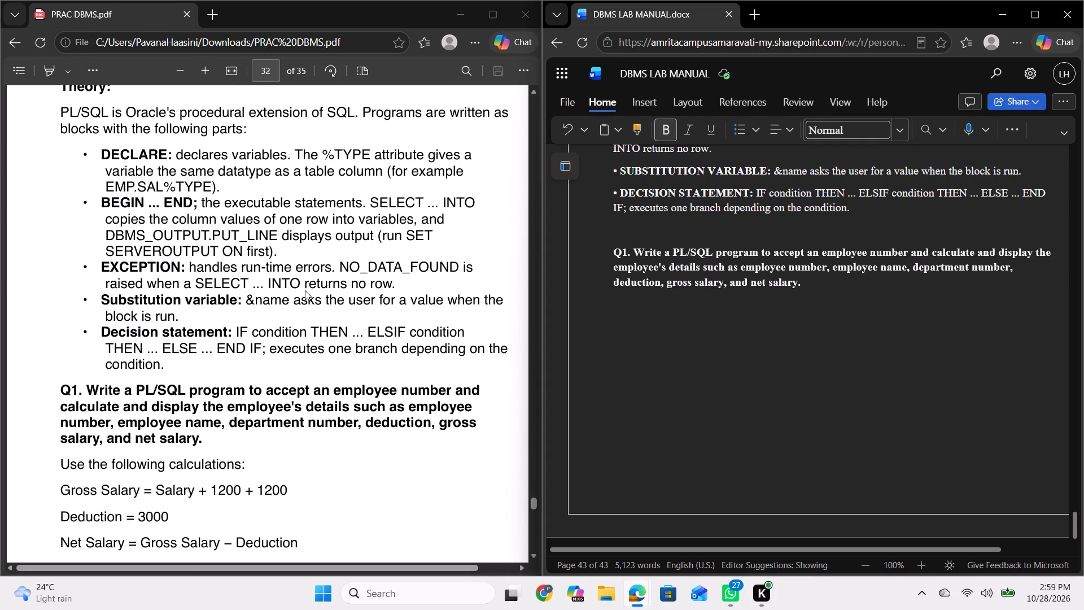
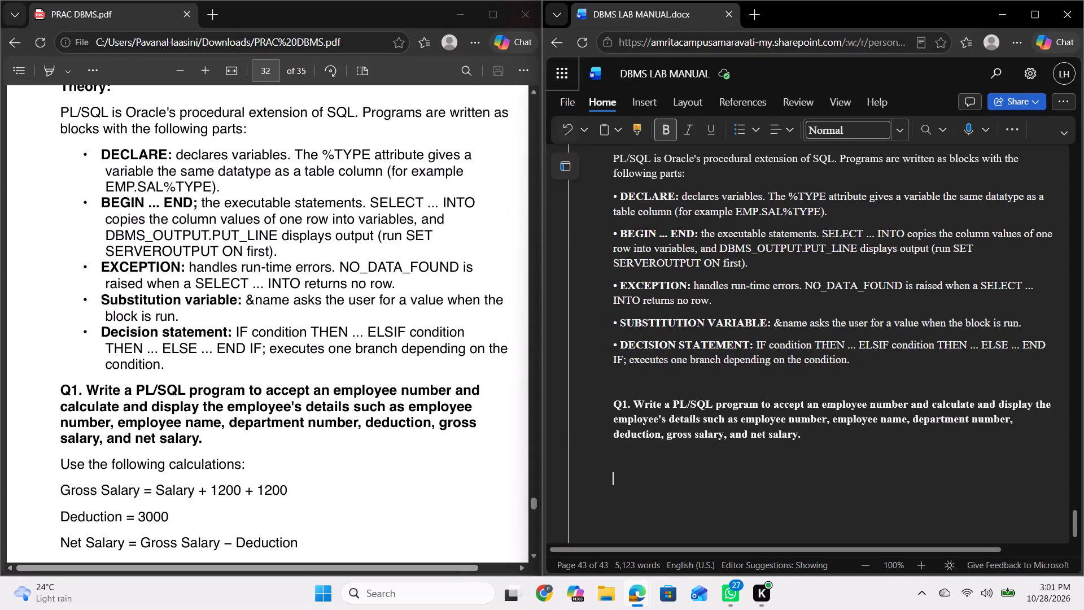
Dismiss the app launcher and review the Experiment 9 title, objective and theory already entered in the lab manual.
left_click(622, 501)
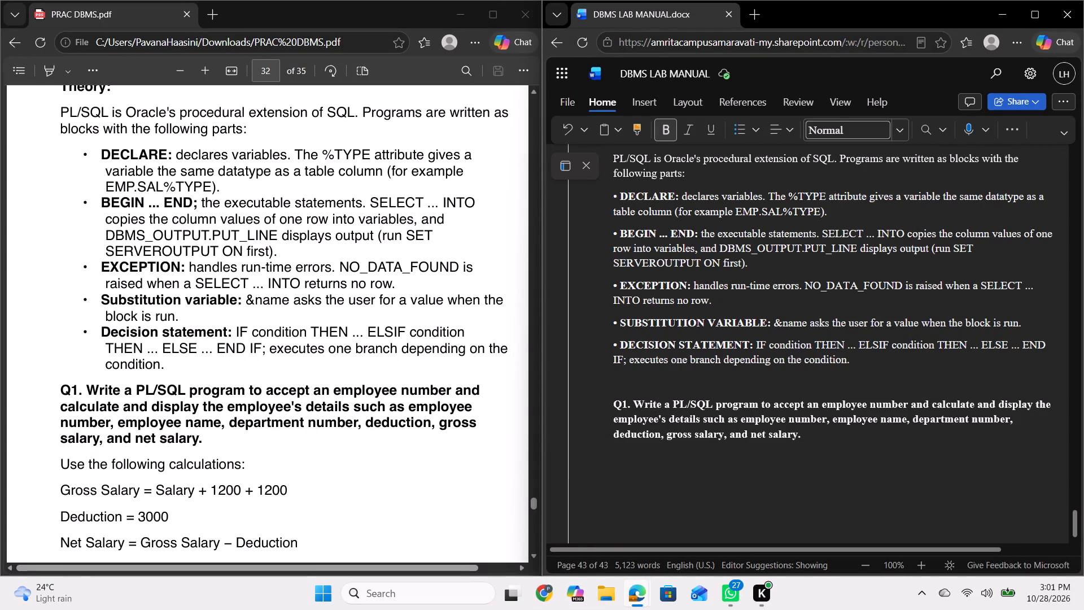
scroll(811, 437, "up", 2)
scroll(811, 437, "right", 1)
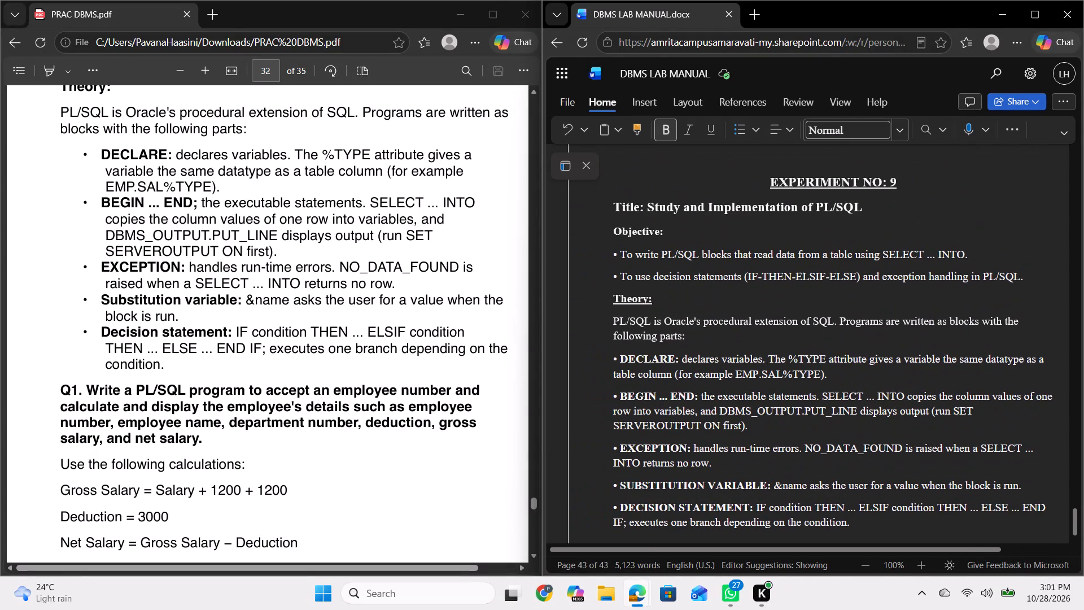
scroll(811, 437, "down", 2)
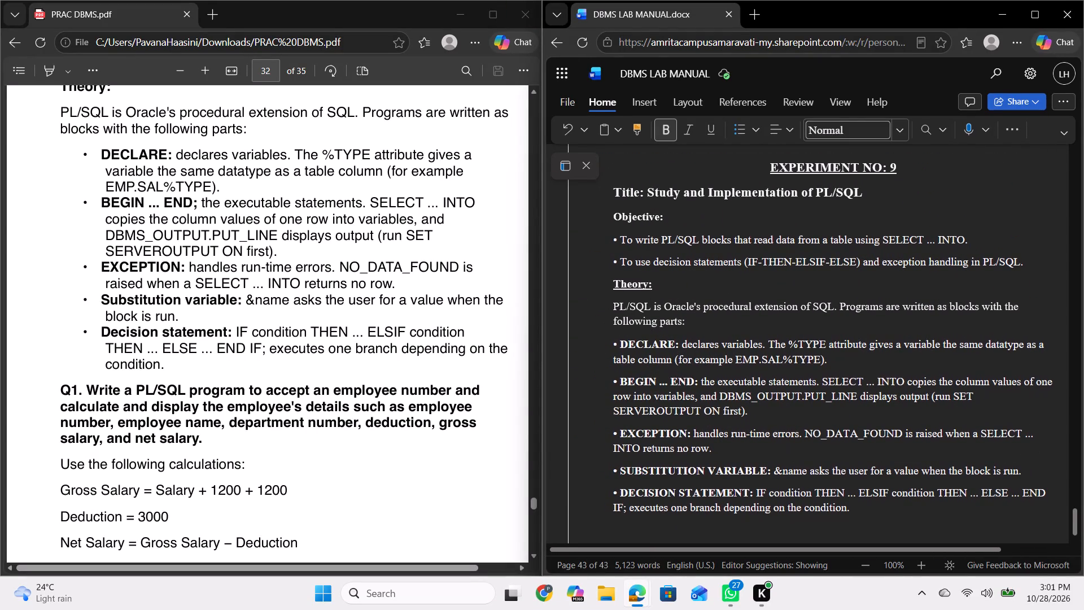
scroll(811, 437, "down", 1)
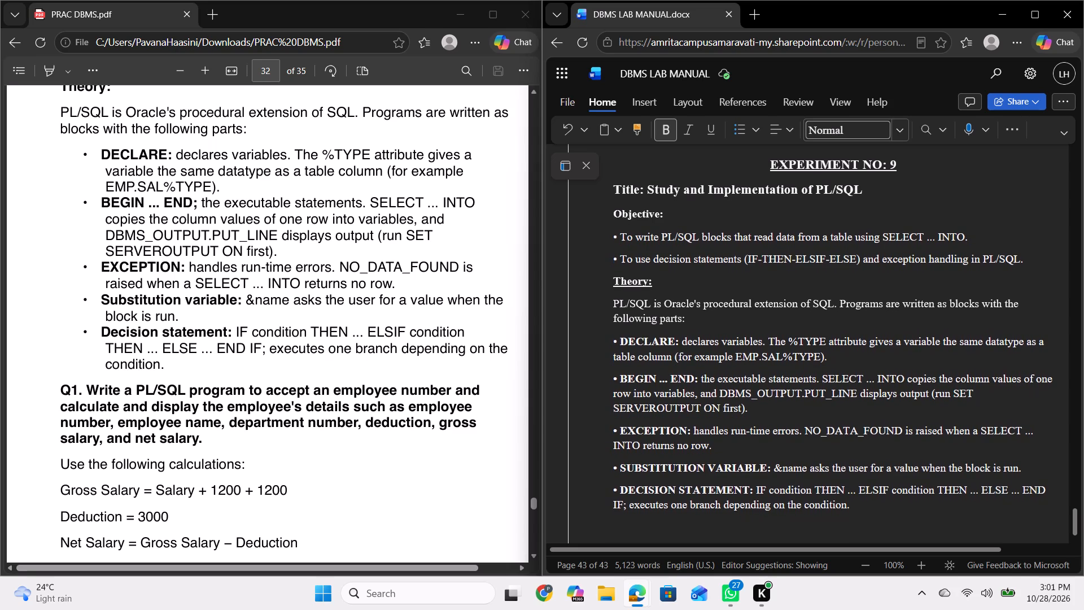
scroll(811, 437, "down", 1)
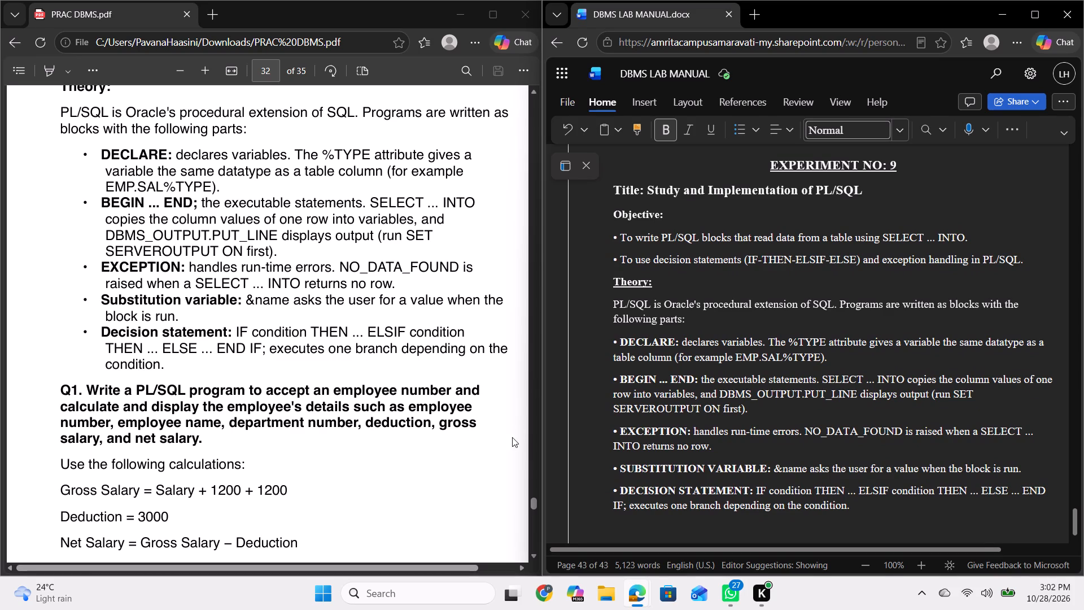
Read through the rest of Experiment 9 in PRAC DBMS.pdf, covering the Q1 and Q2 programs, outputs and Result.
scroll(389, 378, "down", 8)
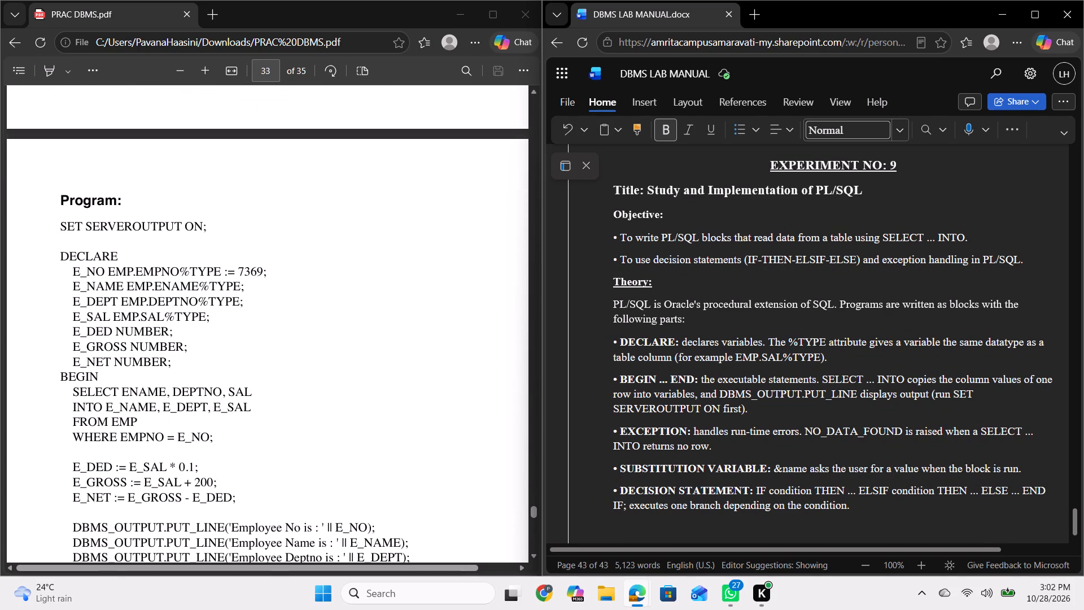
scroll(389, 378, "down", 9)
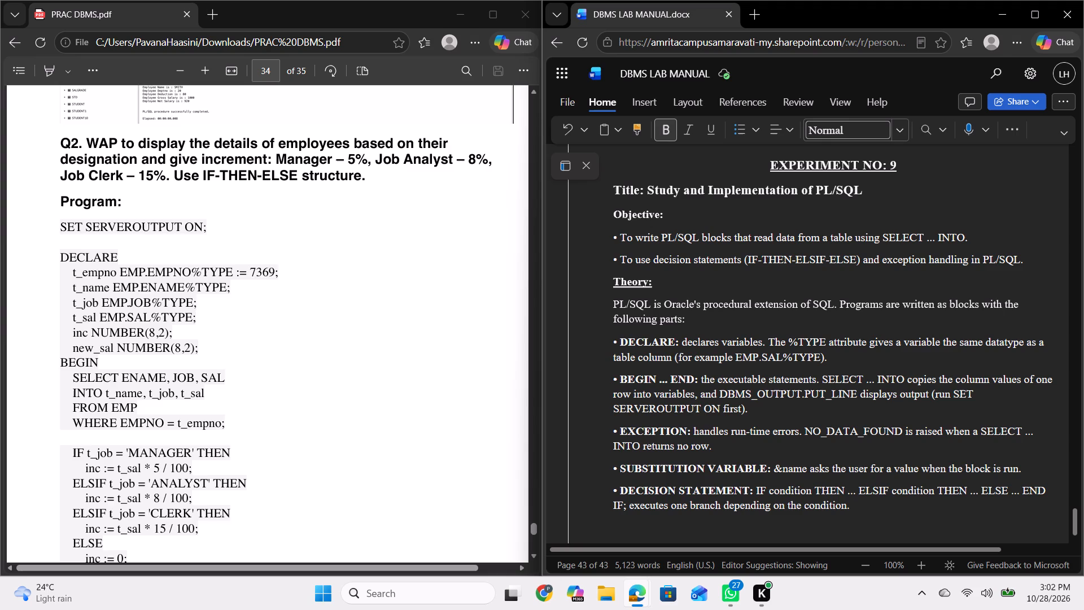
scroll(389, 378, "down", 9)
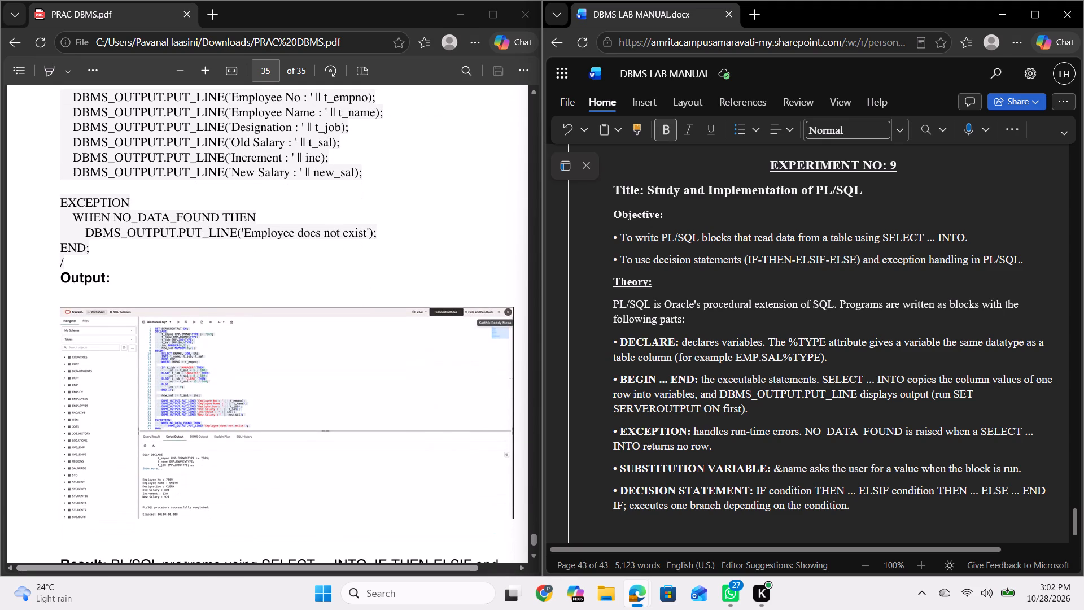
scroll(389, 378, "down", 4)
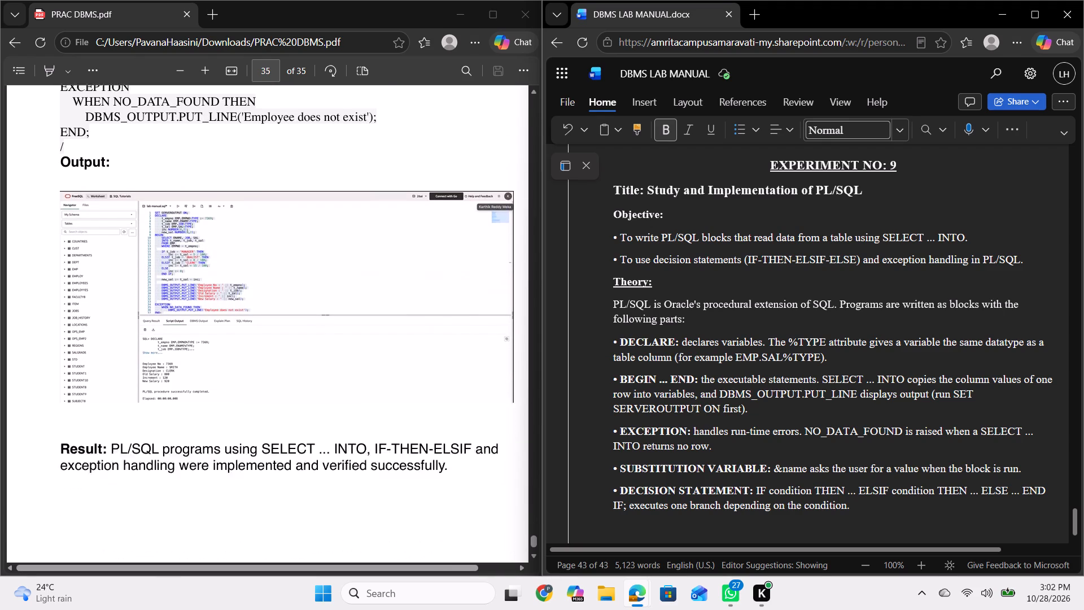
scroll(389, 378, "down", 1)
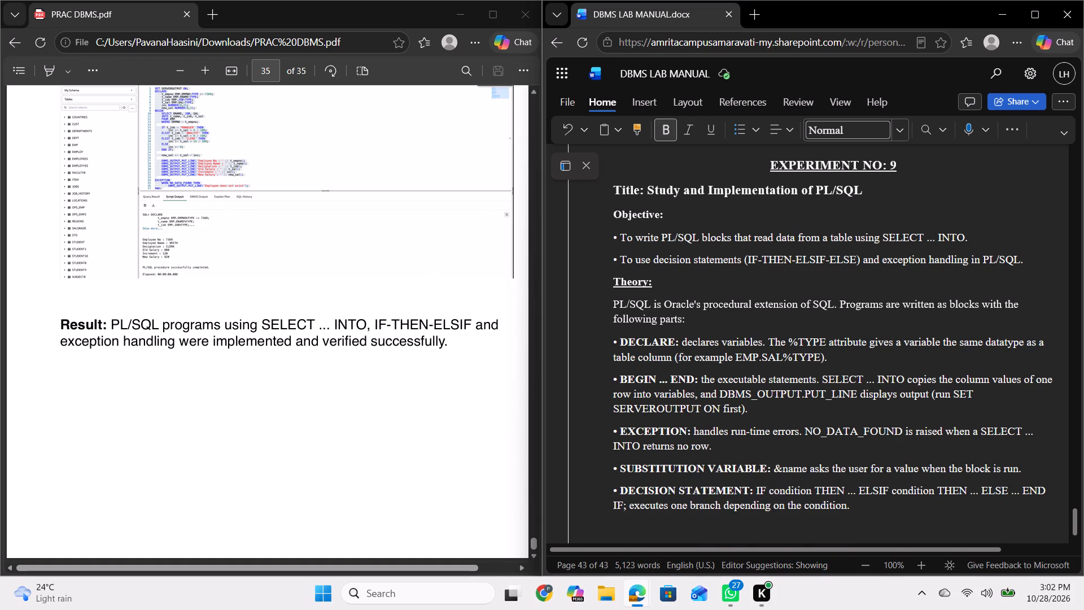
scroll(712, 384, "down", 2)
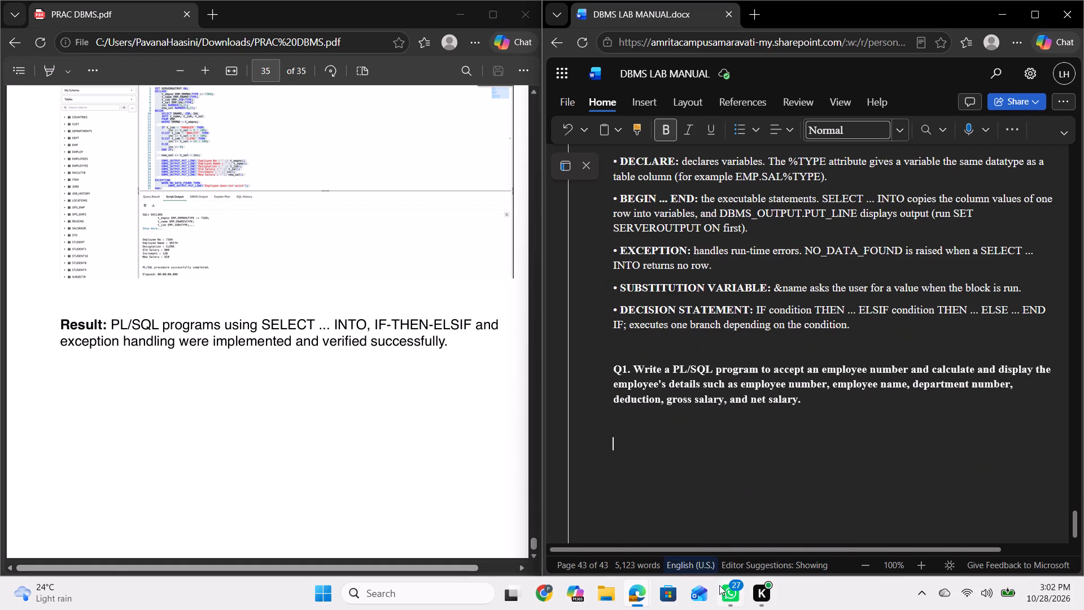
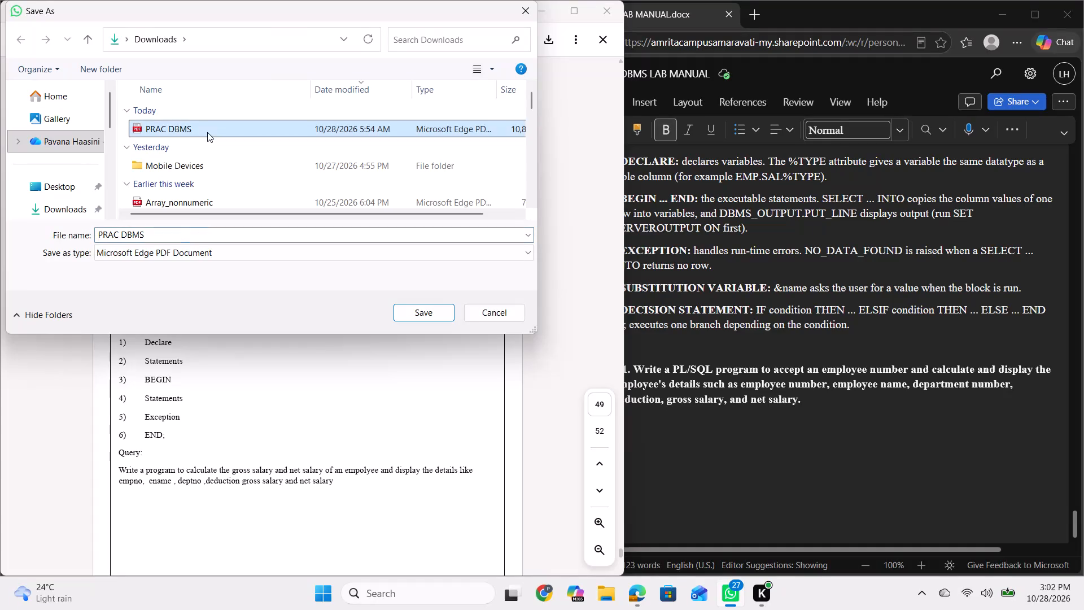
Append 2 to the PRAC DBMS file name for the PDF copy being saved in Downloads.
left_click(162, 237)
left_click(160, 237)
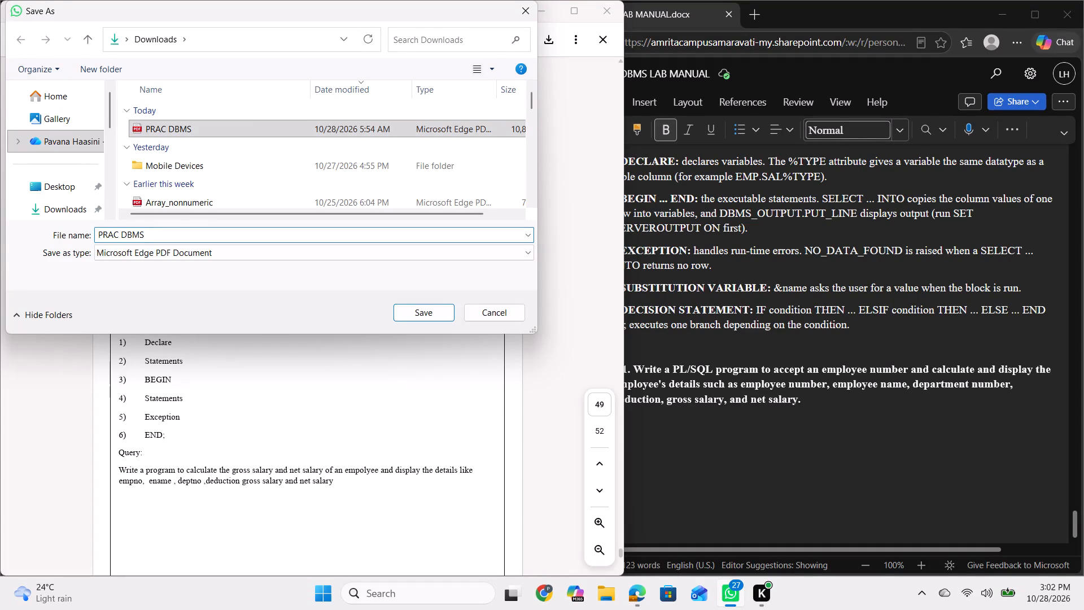
key("2")
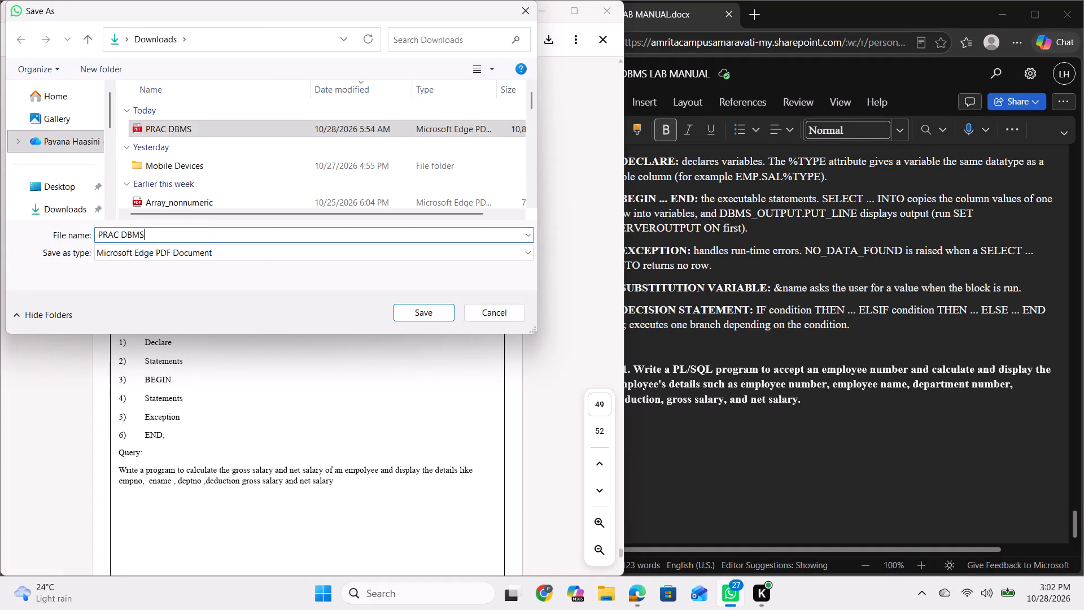
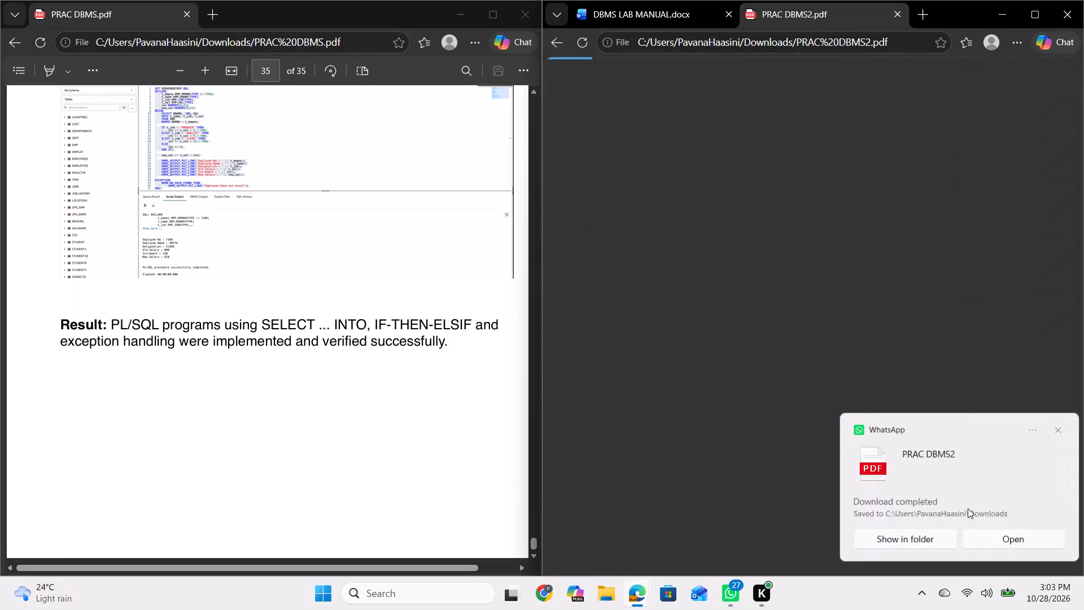
Look through PRAC DBMS2.pdf for the experiment content needed for the lab manual.
scroll(932, 457, "down", 3)
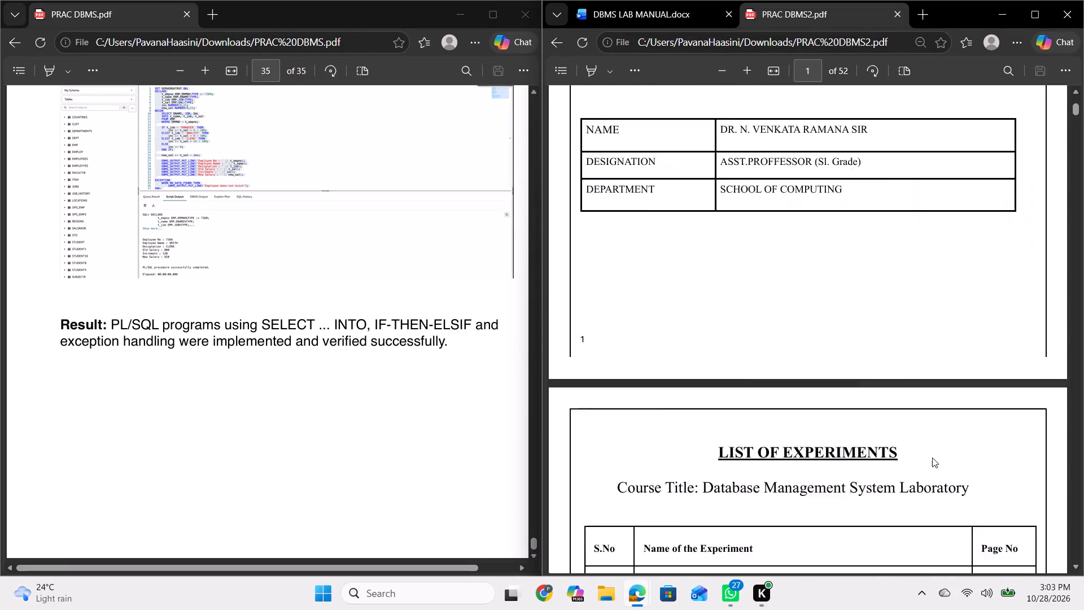
scroll(932, 457, "down", 17)
scroll(932, 457, "down", 18)
scroll(932, 457, "down", 19)
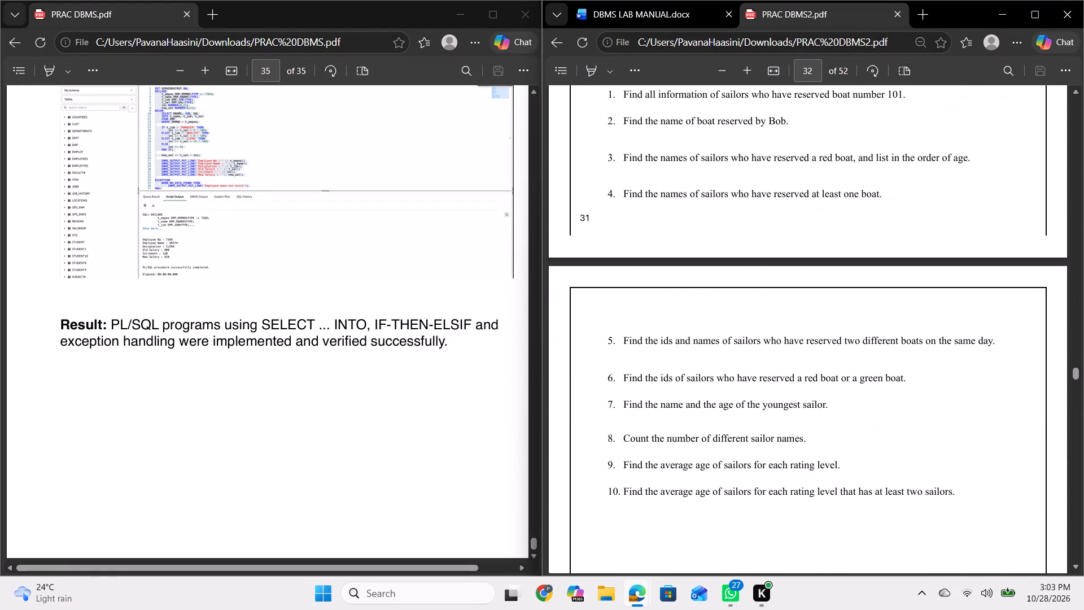
Move the DBMS LAB MANUAL.docx tab into the PRAC DBMS.pdf window, leaving it side by side with PRAC DBMS2.pdf.
left_click_drag(670, 19, 485, 23)
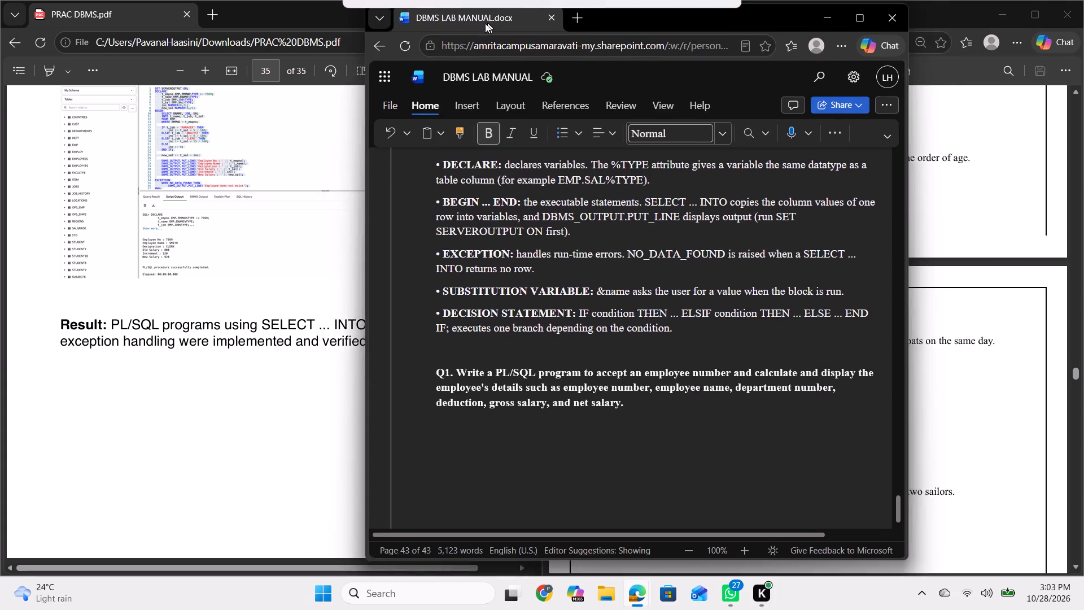
Dock the DBMS LAB MANUAL.docx tab in the PRAC DBMS.pdf window, beside PRAC DBMS2.pdf.
left_click_drag(485, 23, 276, 24)
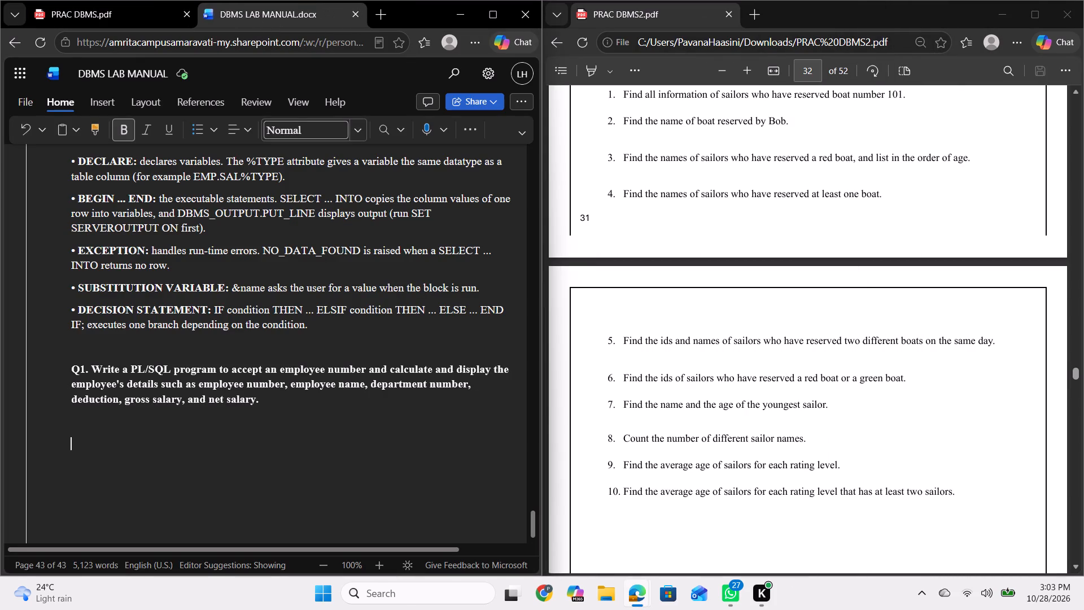
Look through PRAC DBMS2.pdf from the sailors lab practice assignment to the PL/SQL queries on its last pages.
scroll(805, 343, "down", 2)
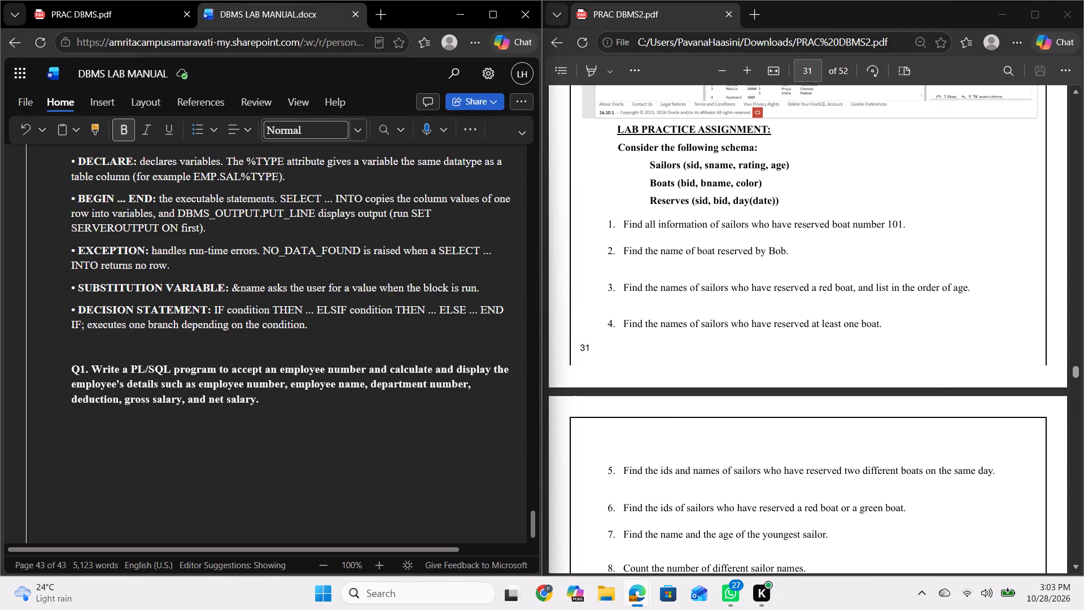
scroll(805, 343, "down", 12)
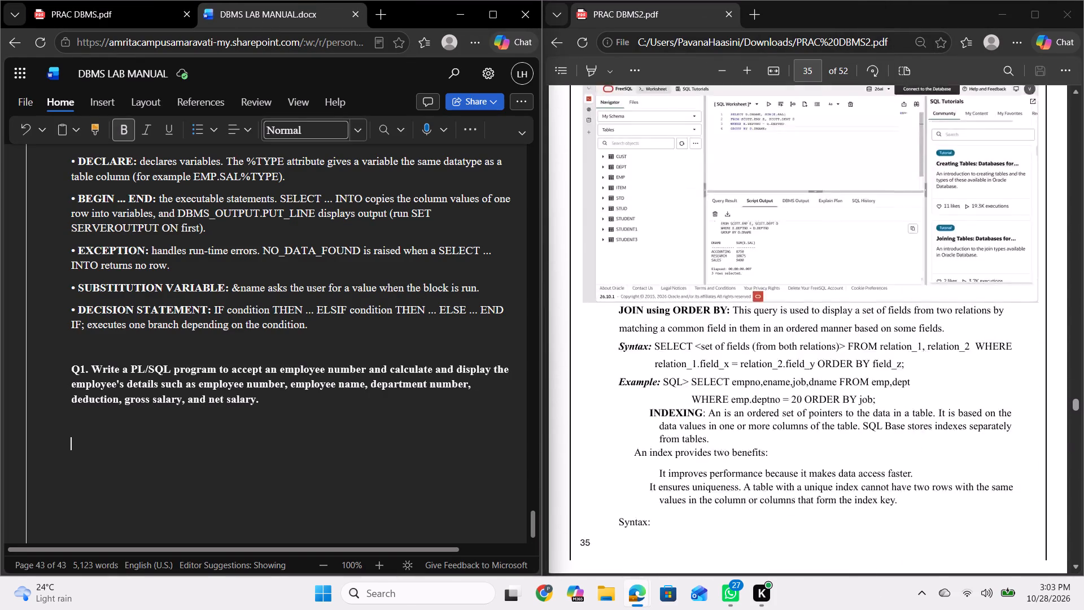
scroll(805, 343, "down", 14)
scroll(805, 343, "down", 13)
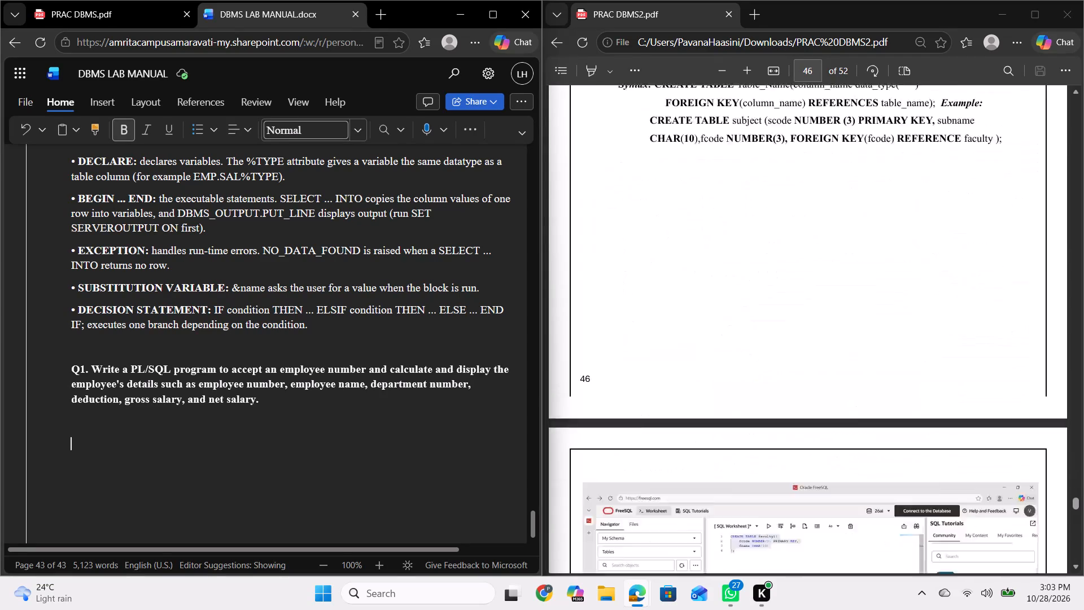
scroll(805, 343, "down", 10)
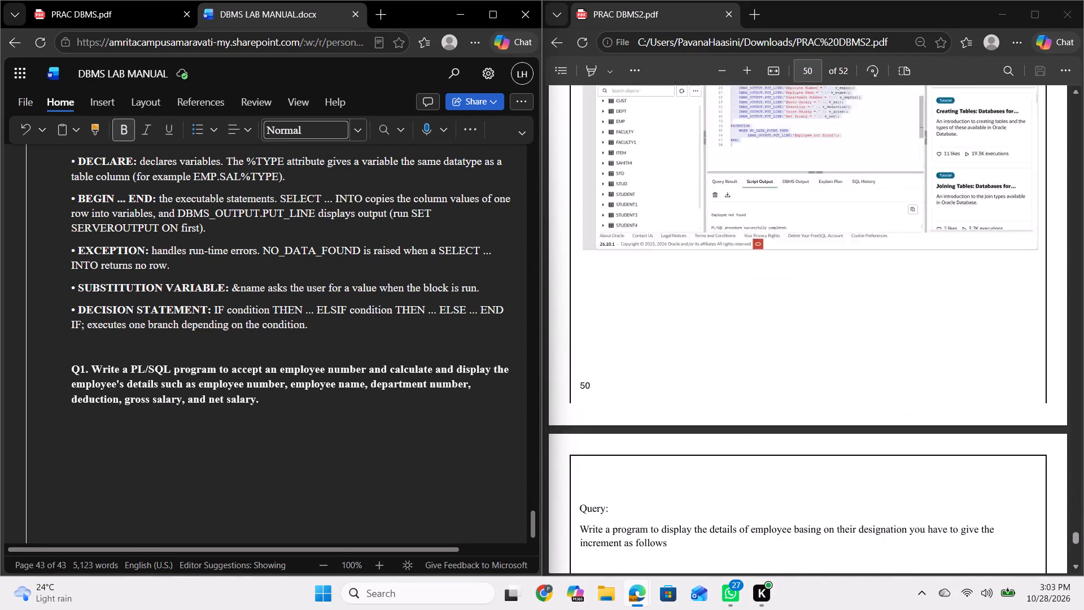
scroll(805, 343, "down", 15)
scroll(805, 343, "down", 10)
scroll(805, 343, "up", 11)
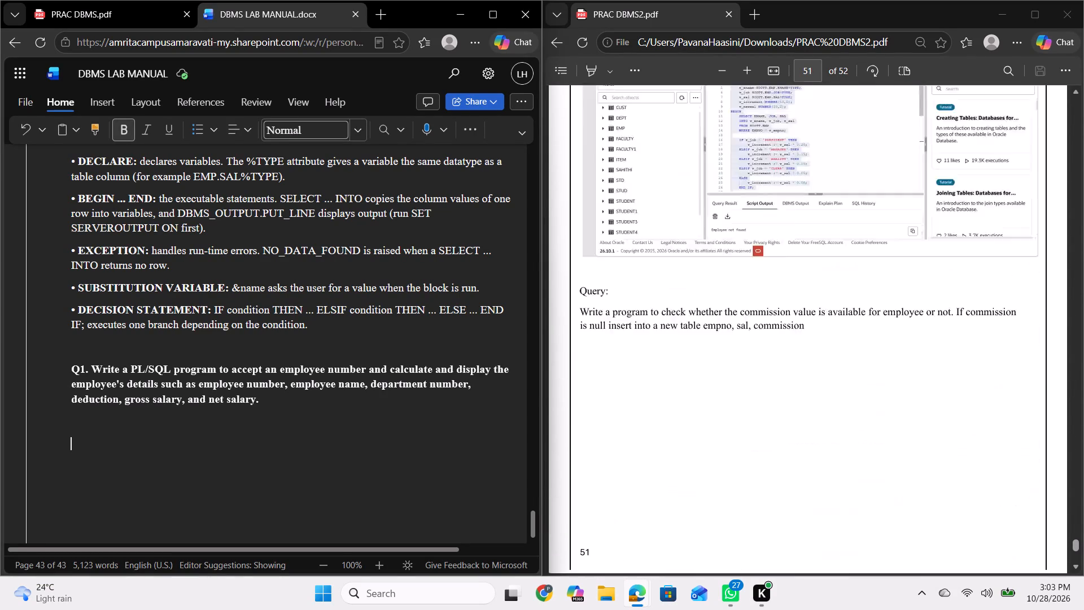
scroll(805, 343, "up", 5)
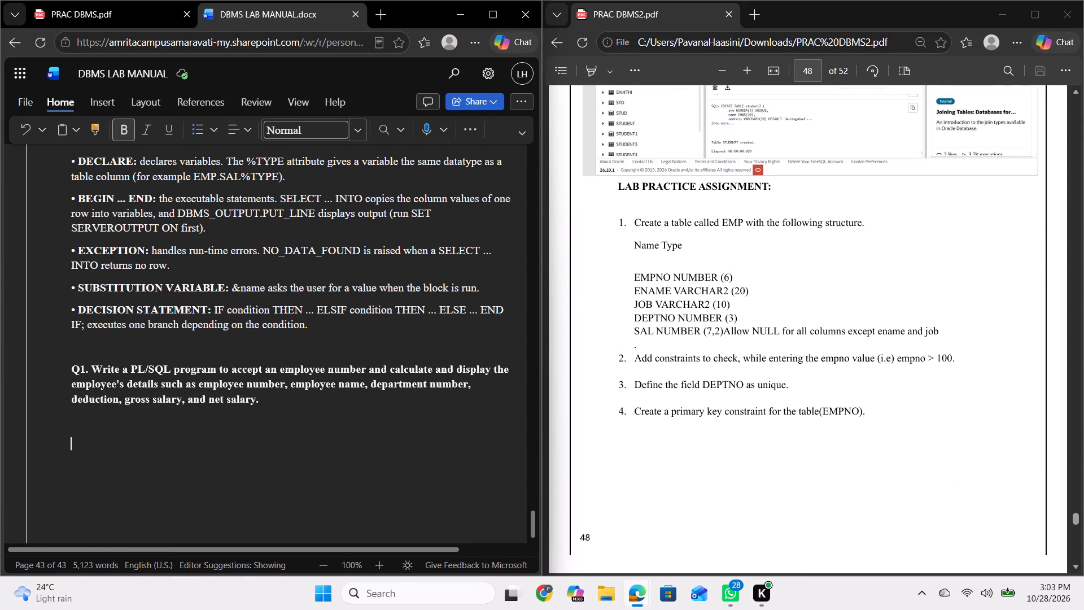
Compare the Experiment-9 theory and PL/SQL block structure in PRAC DBMS2.pdf with the Experiment 9 section of the DBMS lab manual.
scroll(805, 343, "up", 1)
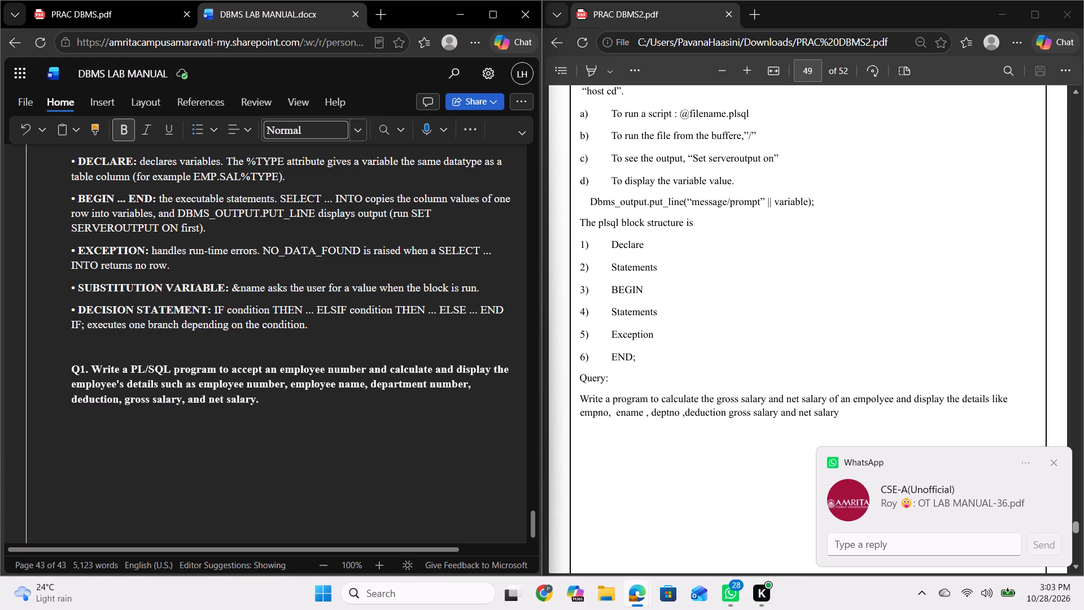
scroll(805, 343, "up", 3)
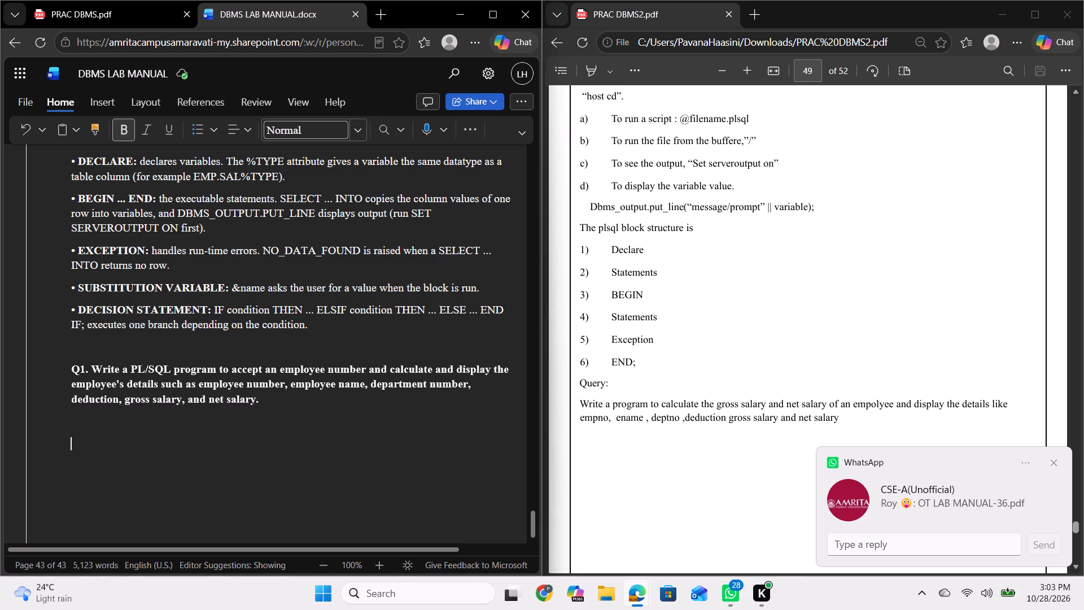
scroll(805, 343, "up", 2)
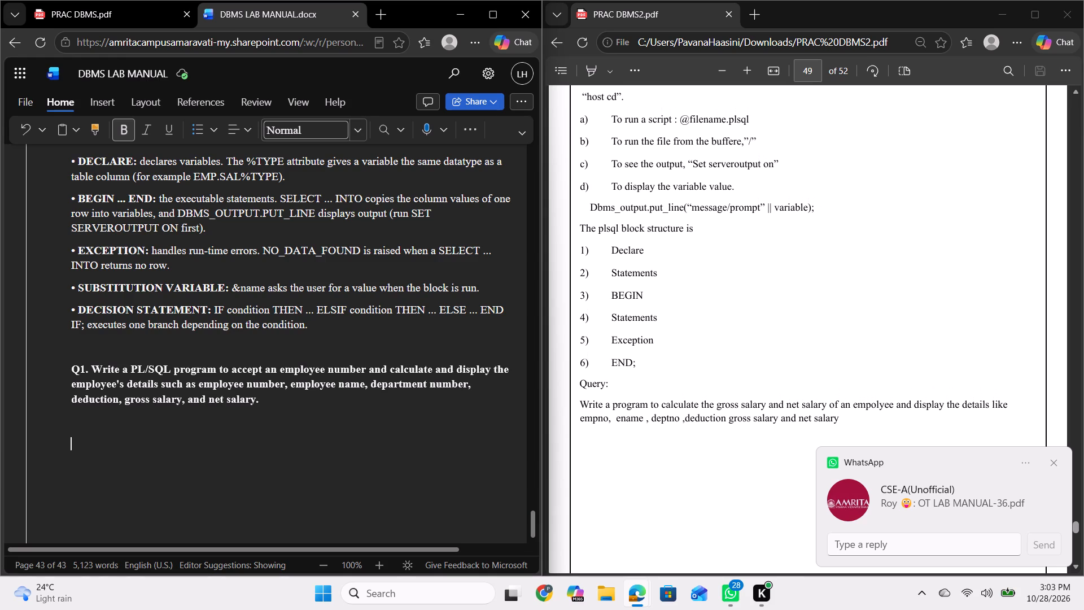
scroll(805, 343, "up", 1)
scroll(781, 401, "up", 1)
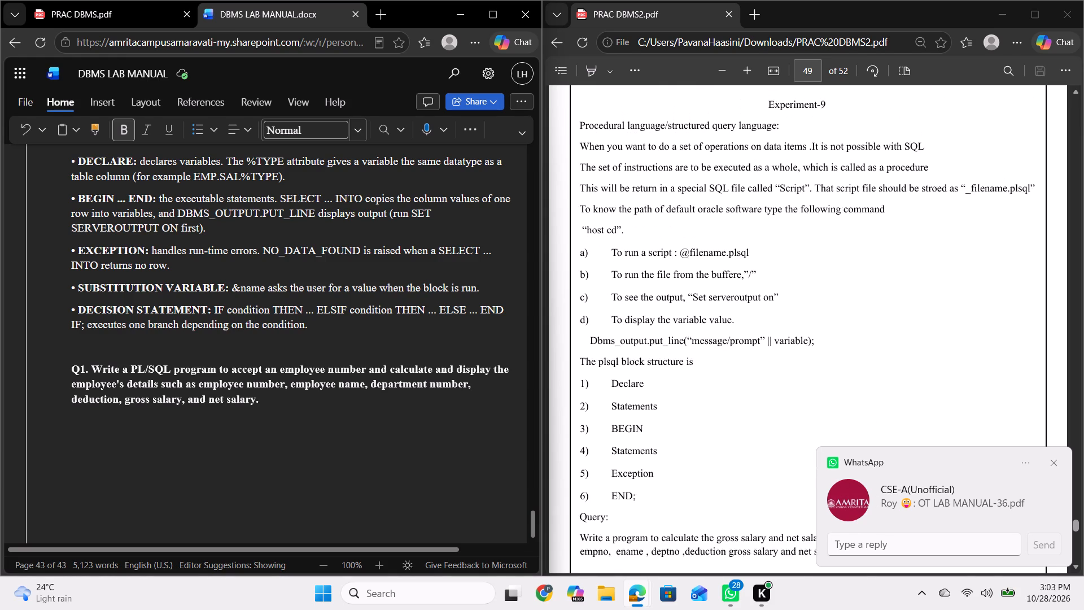
scroll(781, 401, "up", 1)
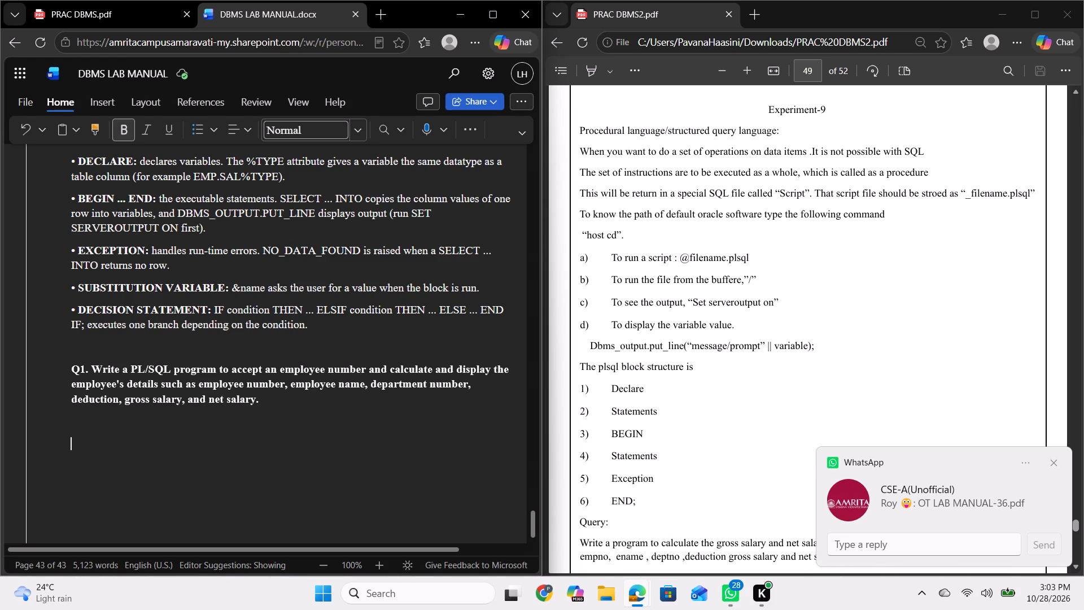
scroll(781, 401, "up", 1)
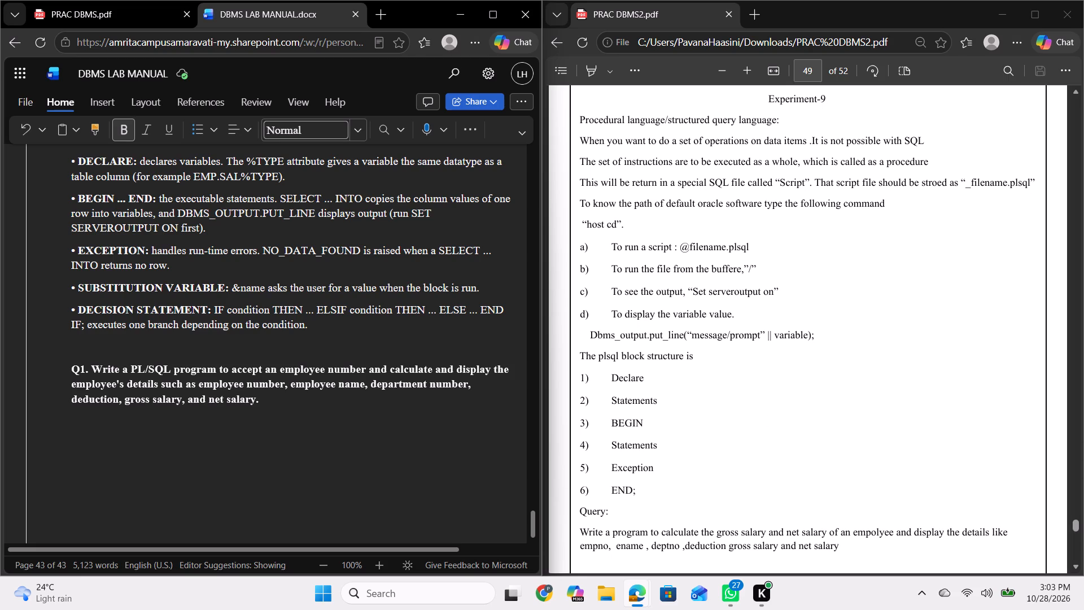
scroll(721, 202, "up", 1)
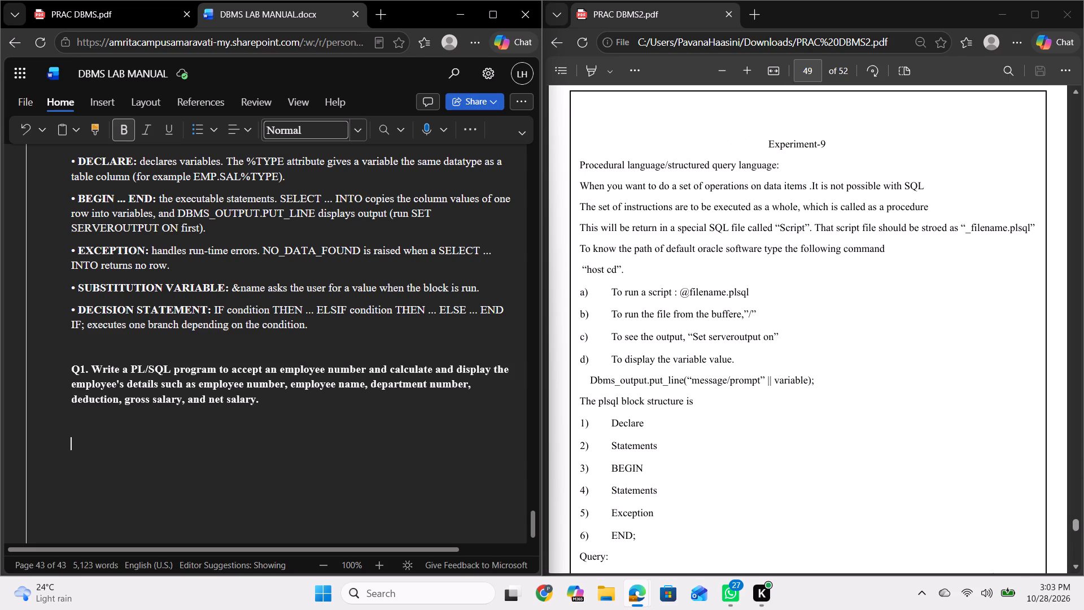
scroll(373, 234, "up", 1)
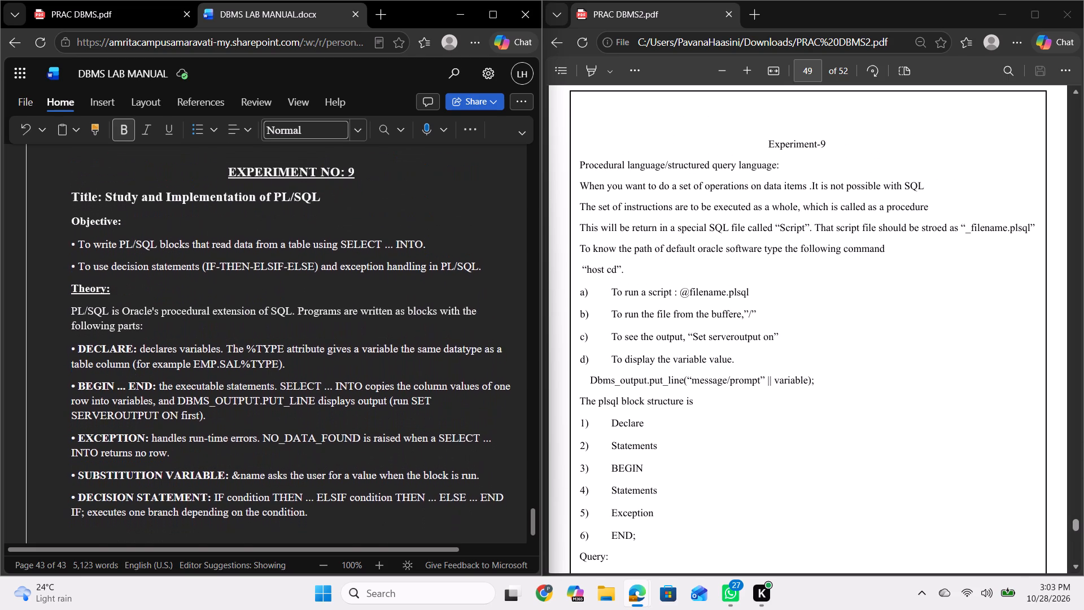
scroll(373, 234, "up", 1)
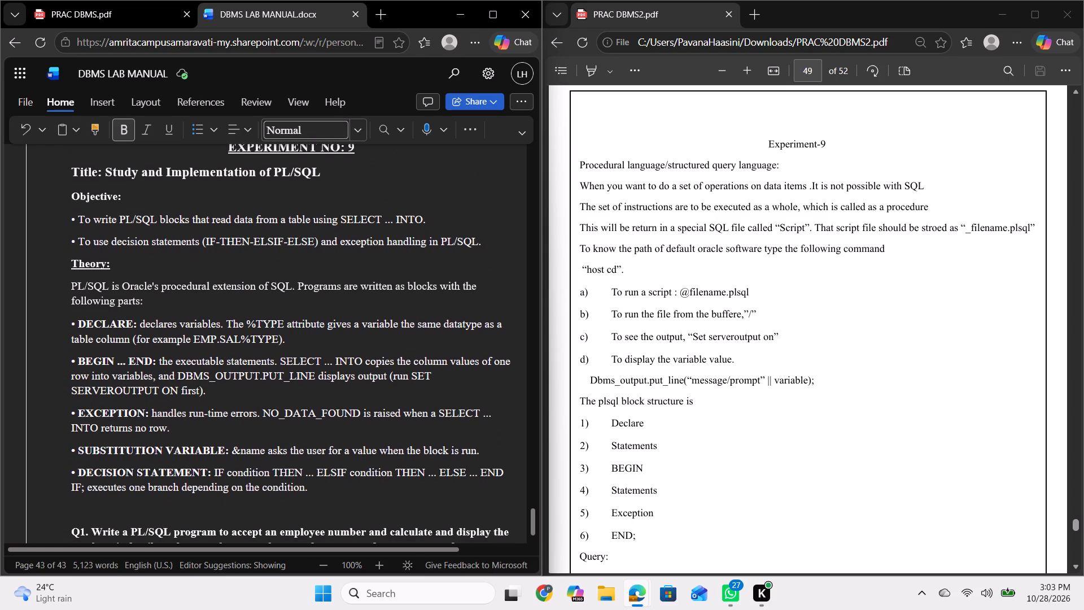
scroll(373, 234, "up", 1)
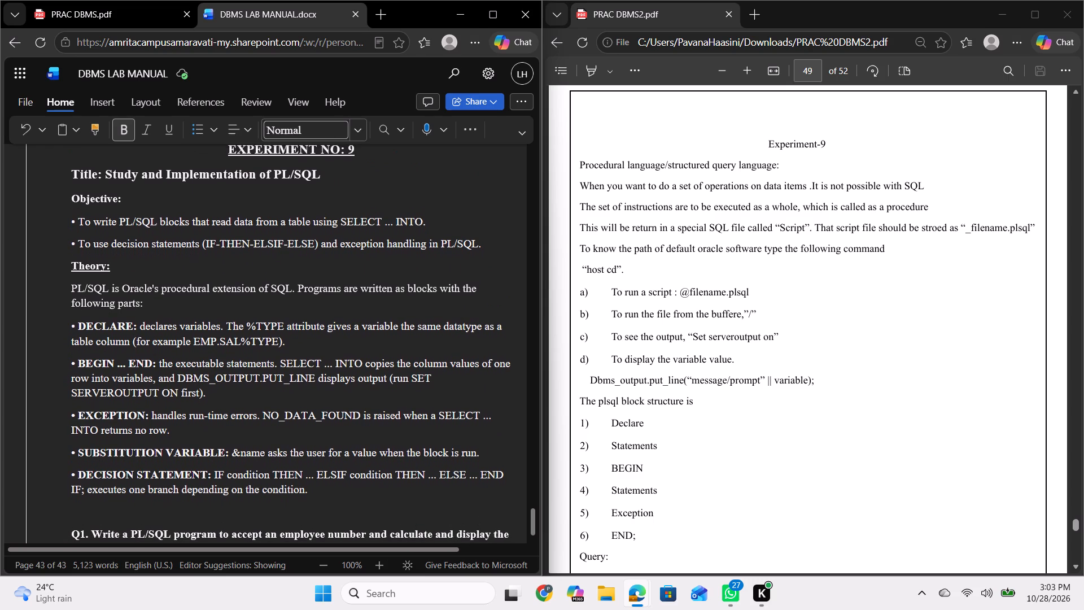
scroll(373, 234, "up", 1)
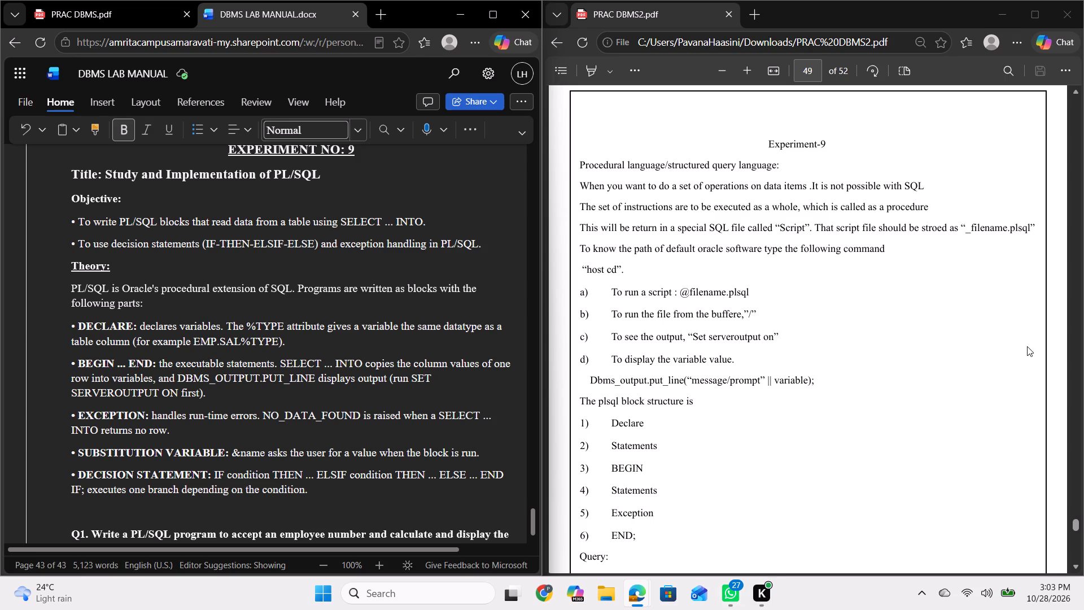
Compare the Experiment-9 page of PRAC DBMS2.pdf with the Experiment No: 9 Theory section in the manual.
scroll(1004, 343, "down", 1)
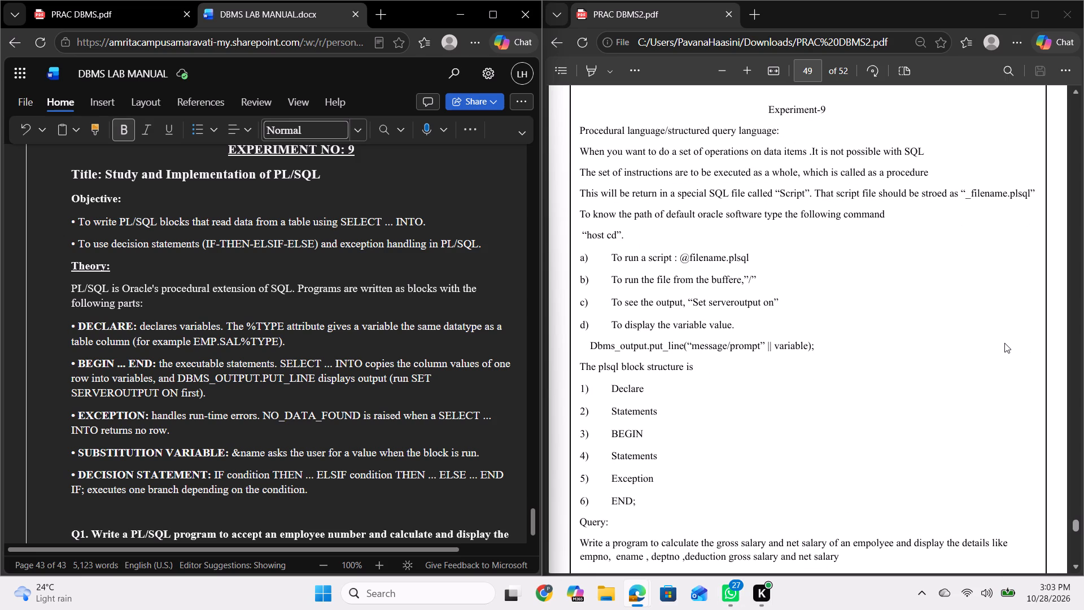
scroll(1004, 343, "down", 1)
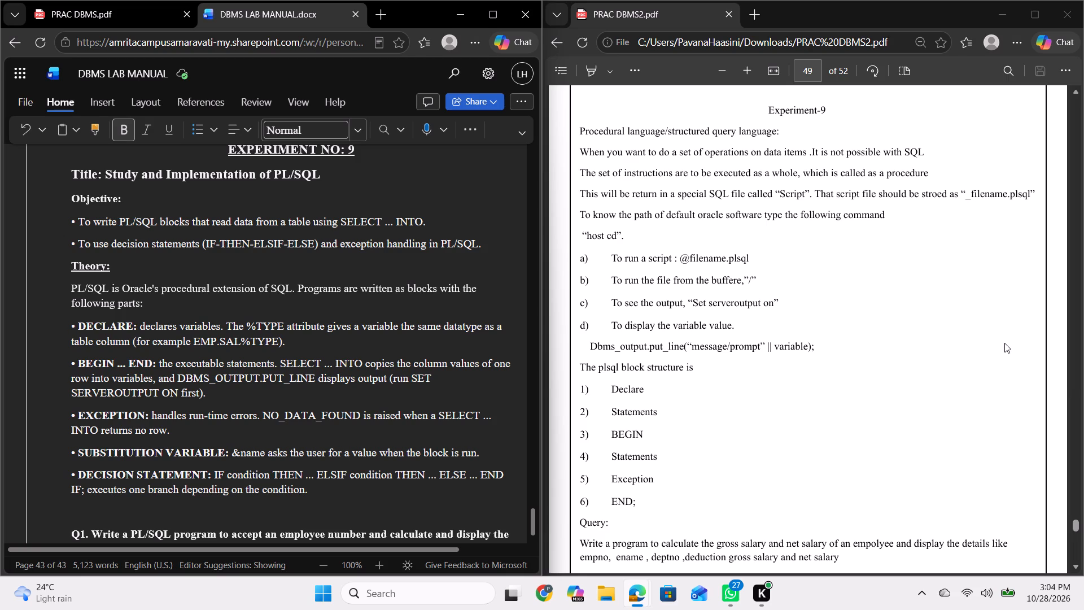
left_click(1004, 343)
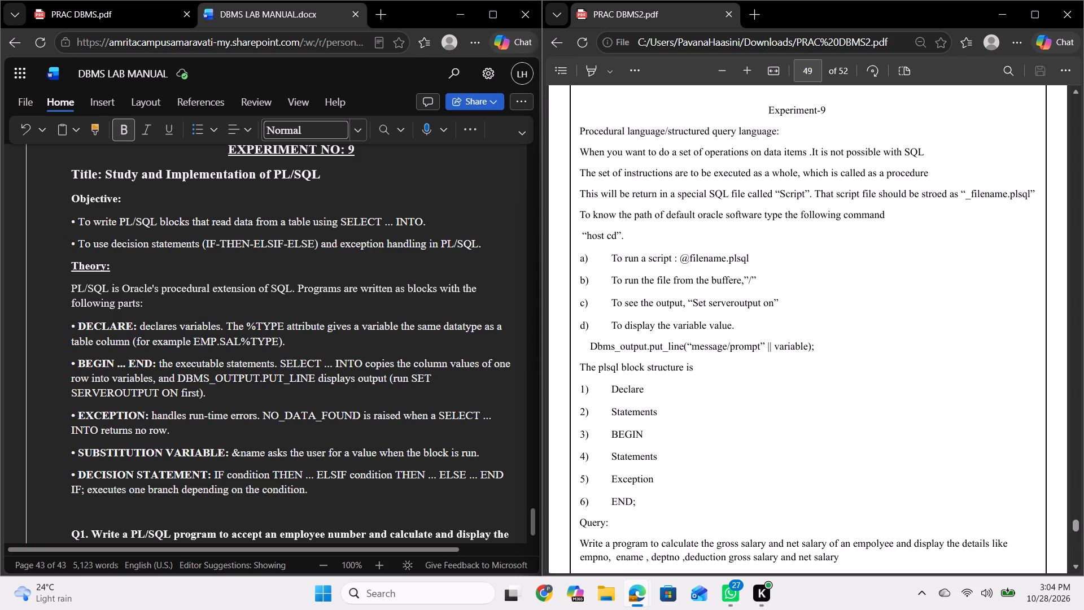
scroll(289, 299, "down", 1)
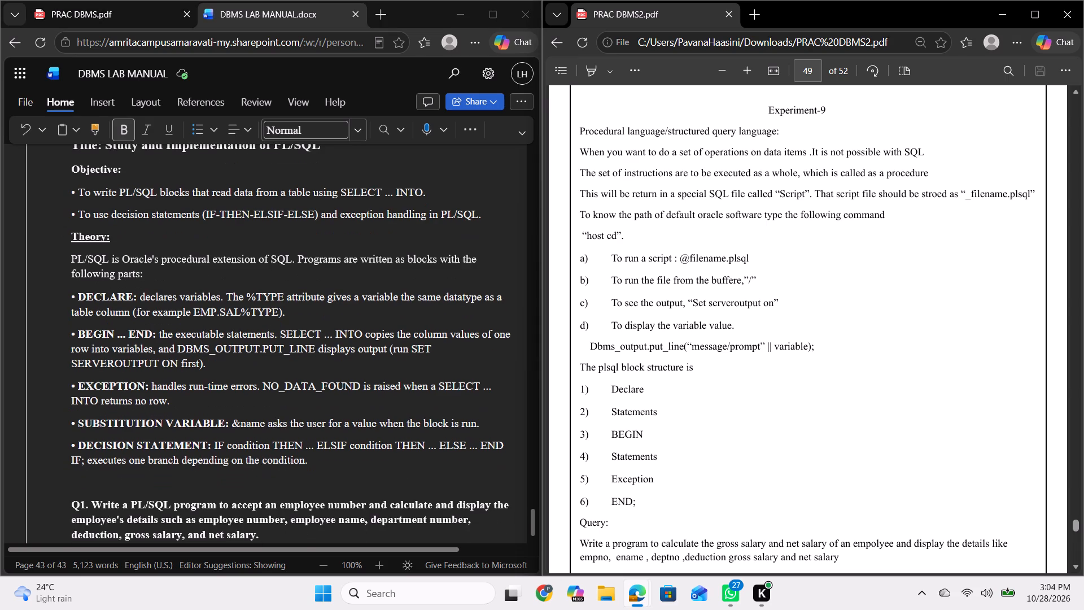
scroll(289, 299, "down", 1)
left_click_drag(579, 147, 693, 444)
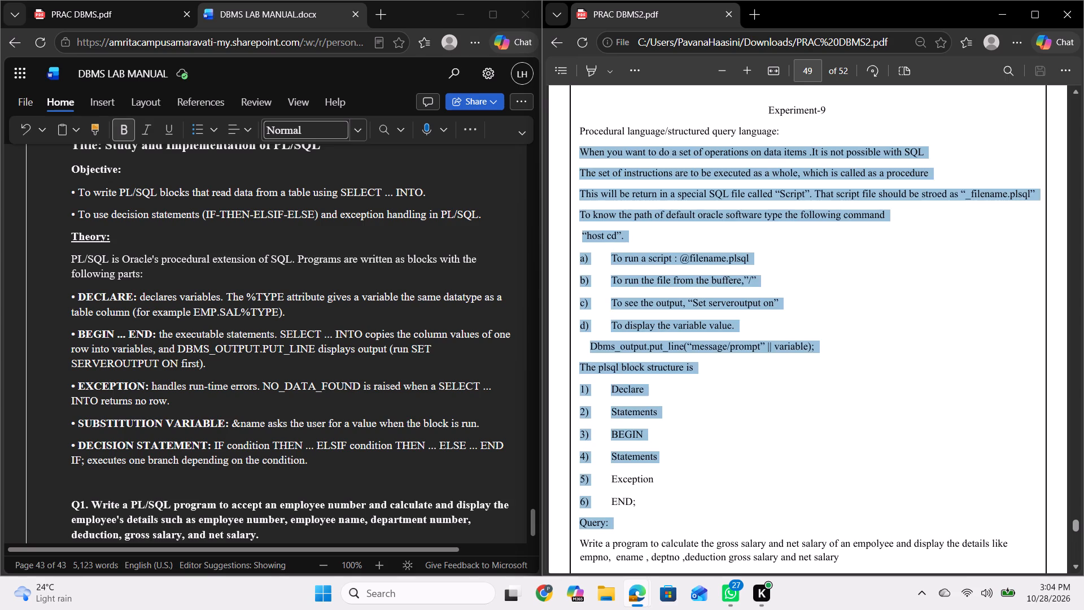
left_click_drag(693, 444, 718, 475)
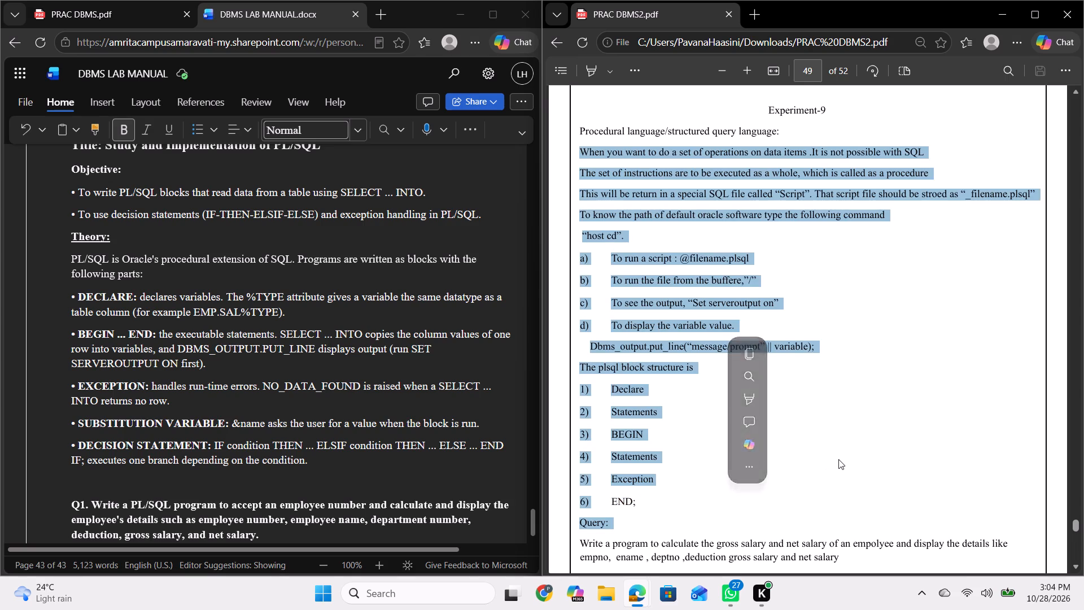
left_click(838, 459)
Delete the introductory paragraph under Experiment 9's Theory heading that starts "PL/SQL is Oracle's procedural extension of SQL".
scroll(150, 250, "up", 1)
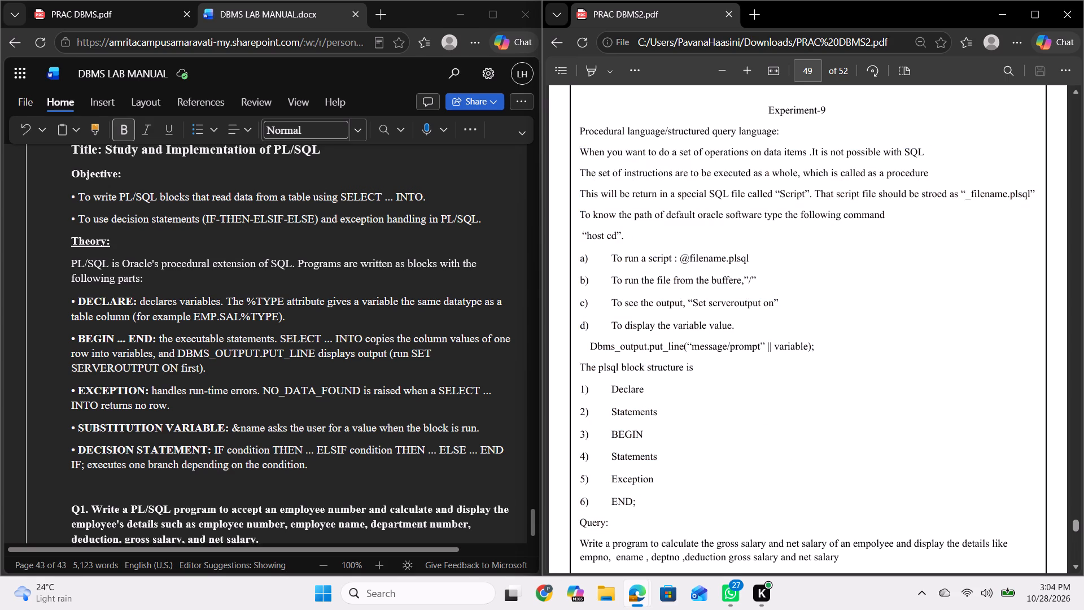
scroll(150, 250, "up", 1)
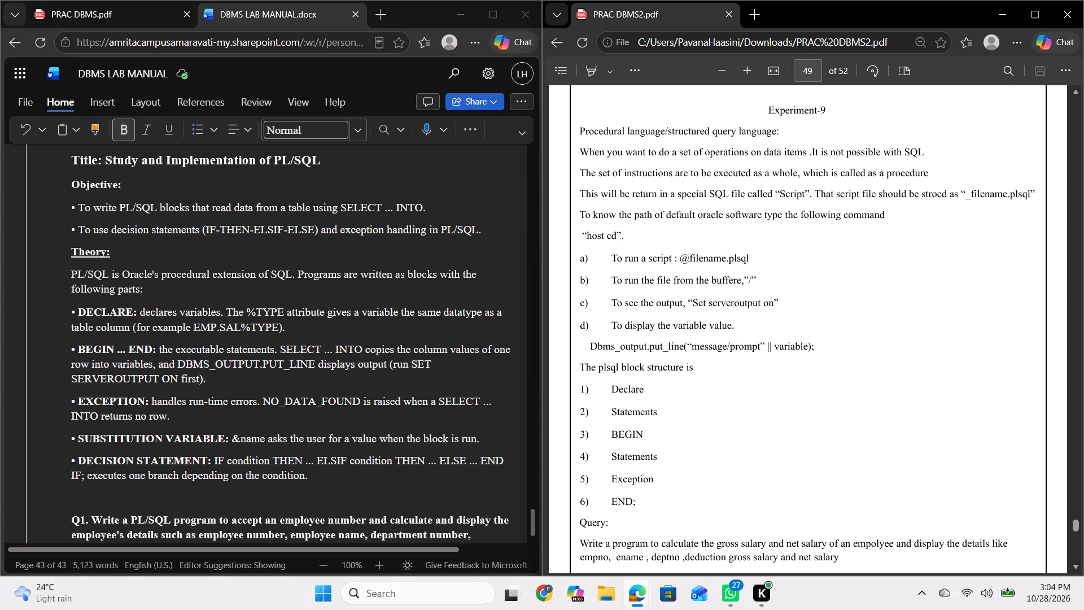
left_click_drag(150, 291, 148, 291)
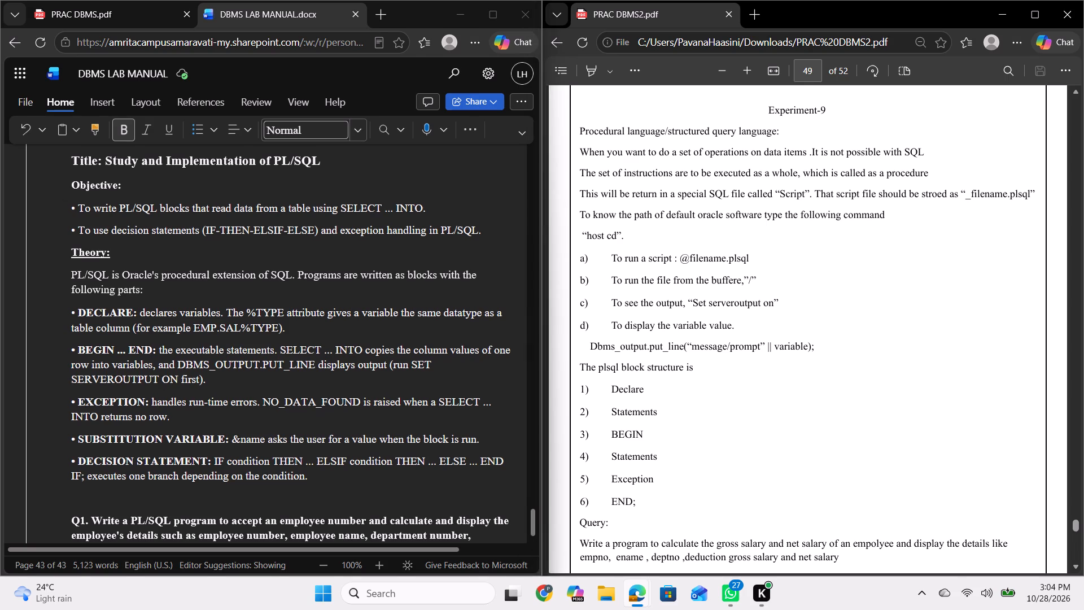
left_click_drag(148, 291, 62, 274)
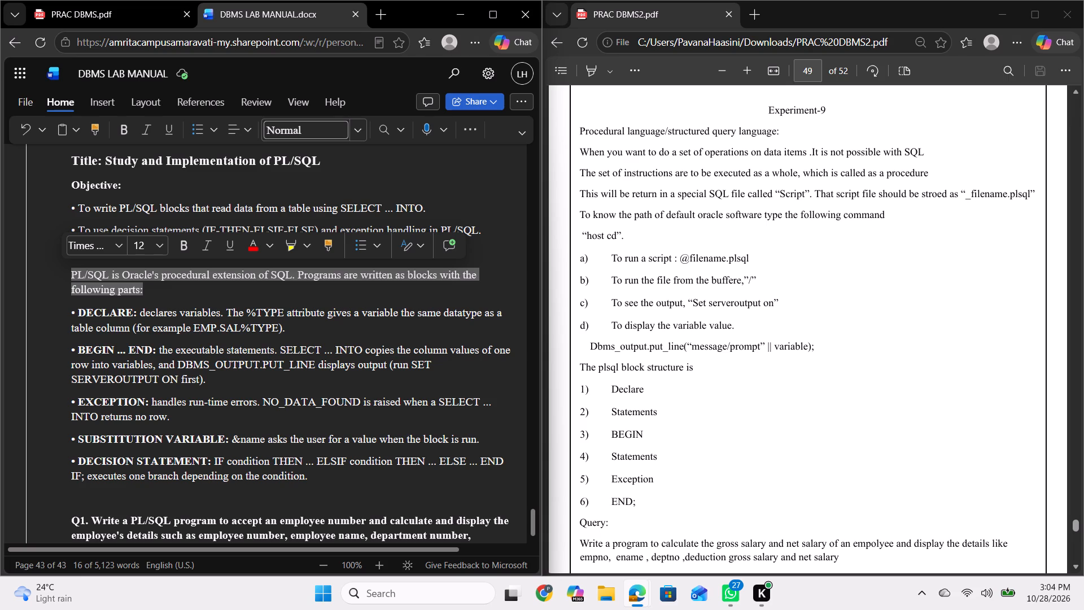
key("BackSpace")
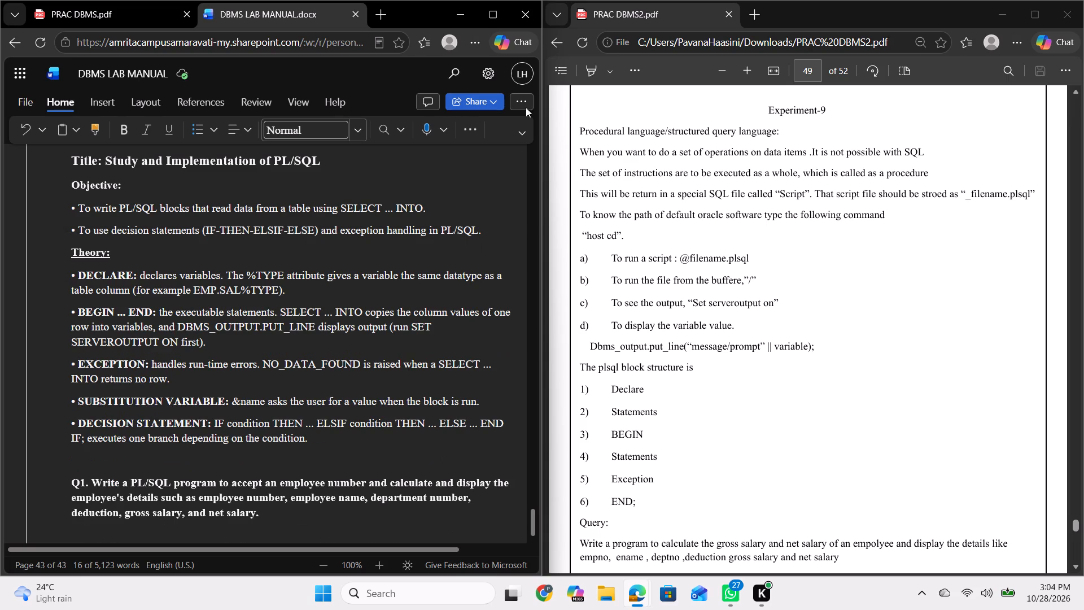
Copy "Procedural language/structured query language:" from the PDF's Experiment-9 page onto a new line under the manual's Theory heading.
left_click_drag(578, 125, 754, 119)
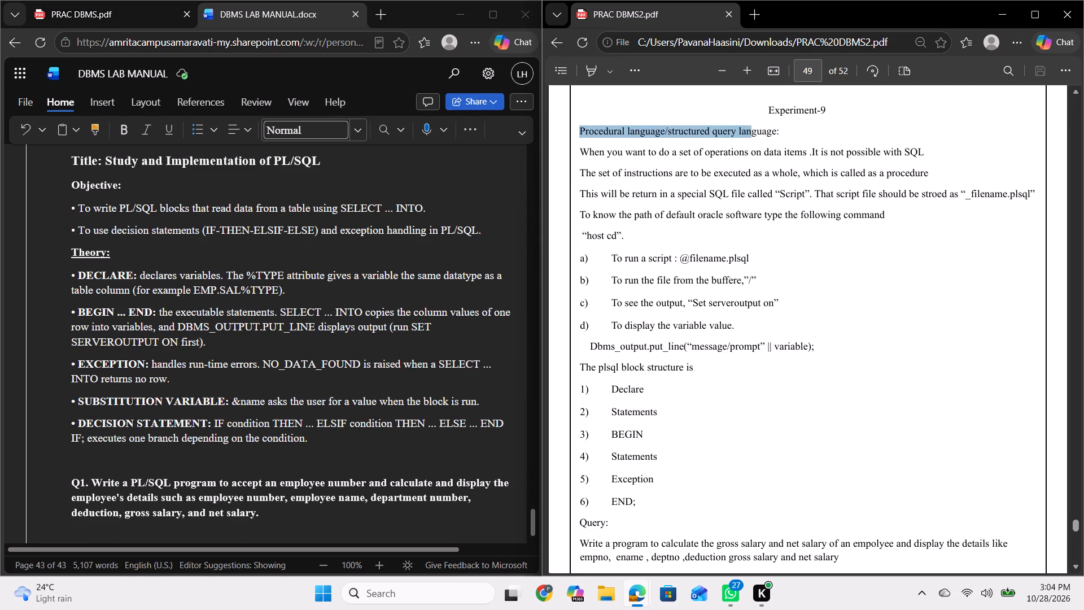
left_click_drag(754, 119, 783, 128)
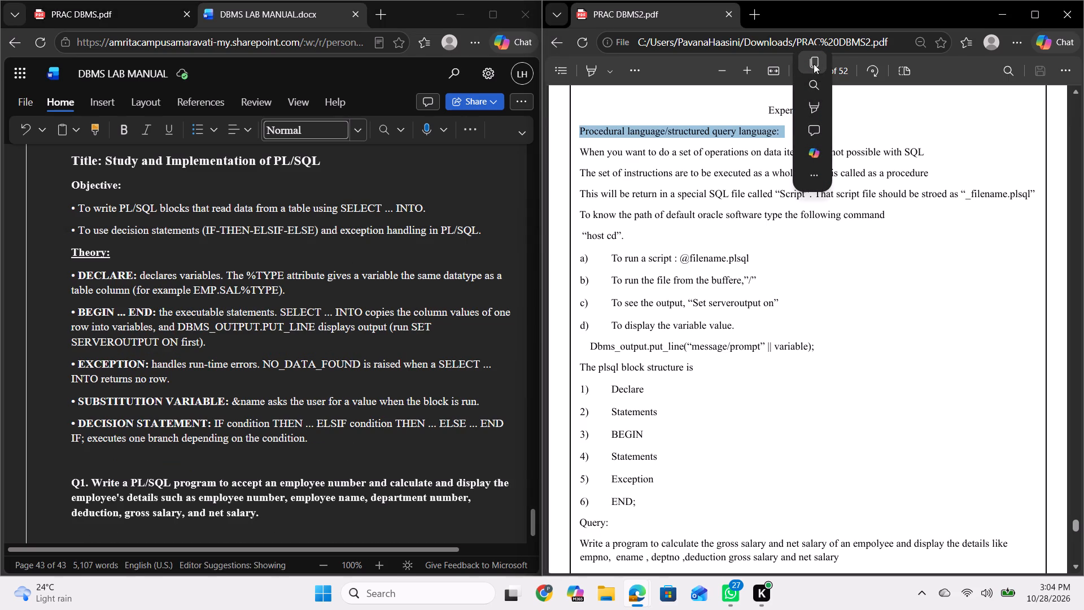
left_click(814, 63)
left_click(120, 255)
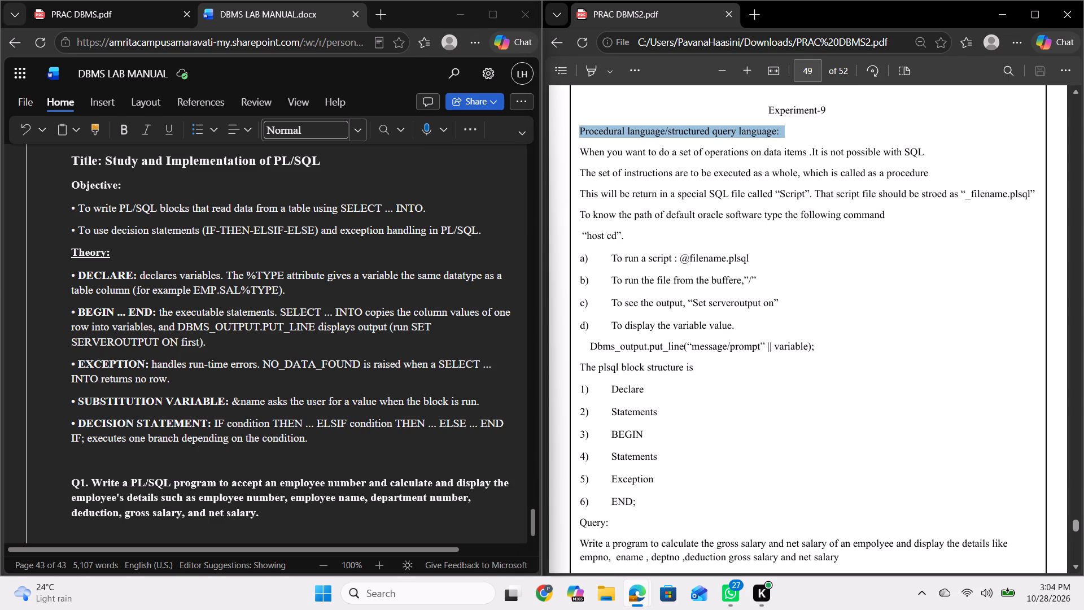
key("Return")
key("ctrl+v")
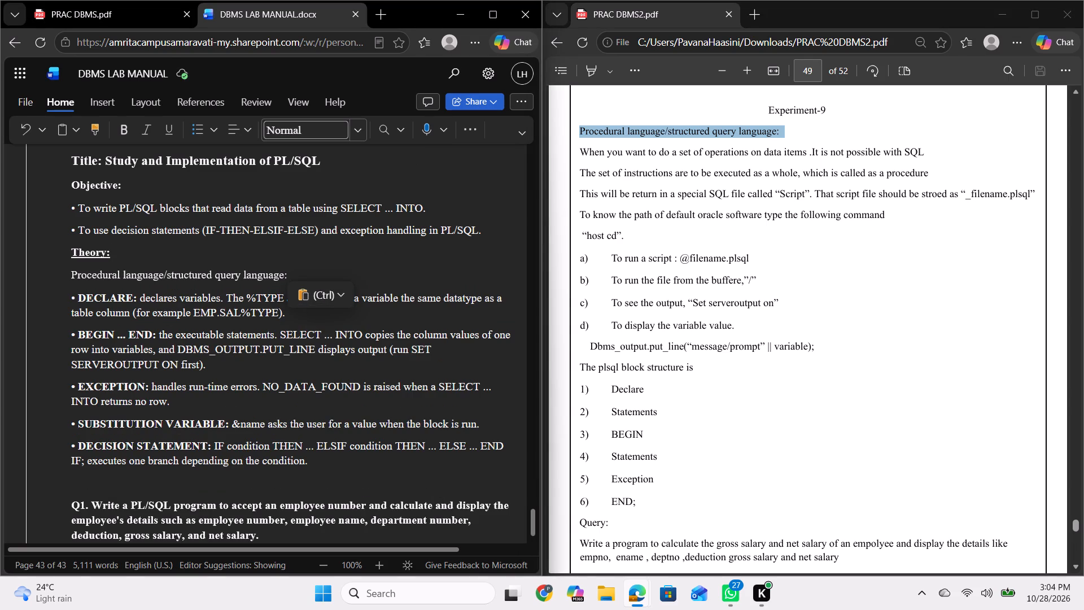
Format the pasted "Procedural language/structured query language:" line as bold and upper case.
left_click_drag(295, 271, 41, 269)
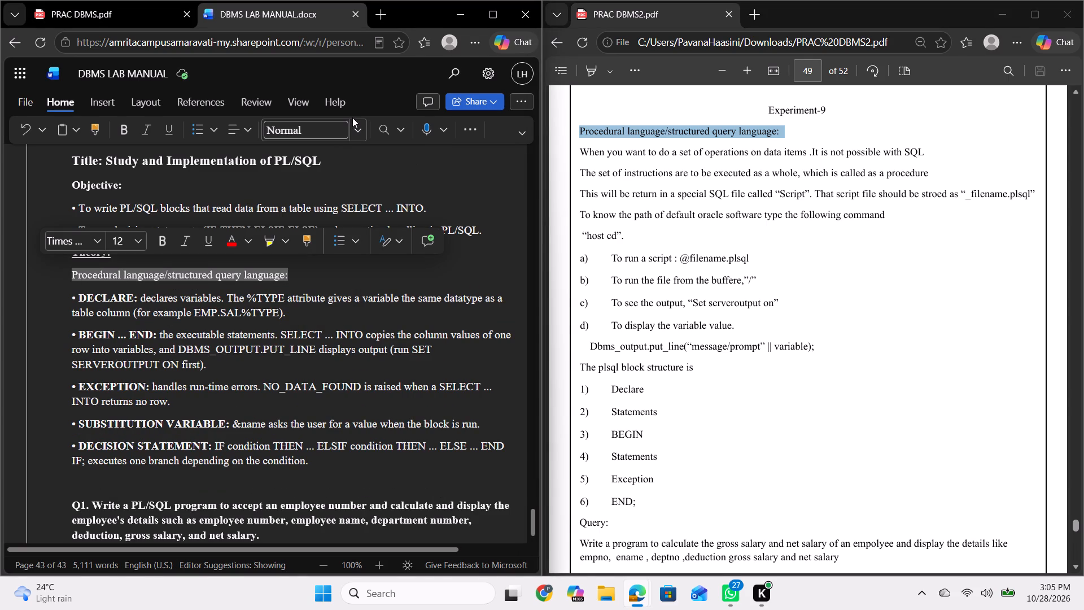
left_click(163, 234)
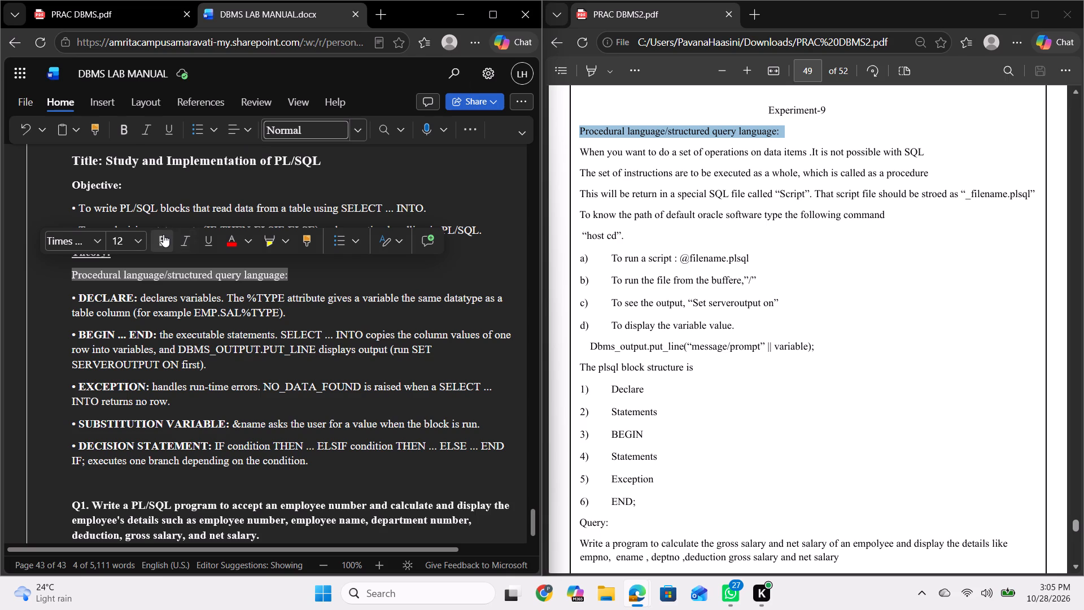
left_click(453, 75)
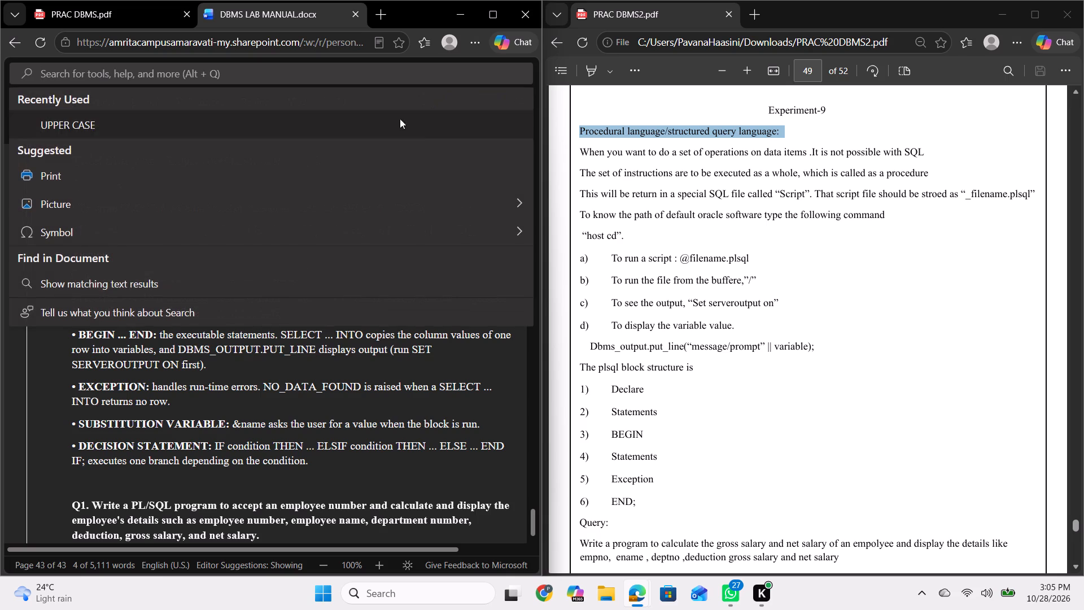
left_click(303, 115)
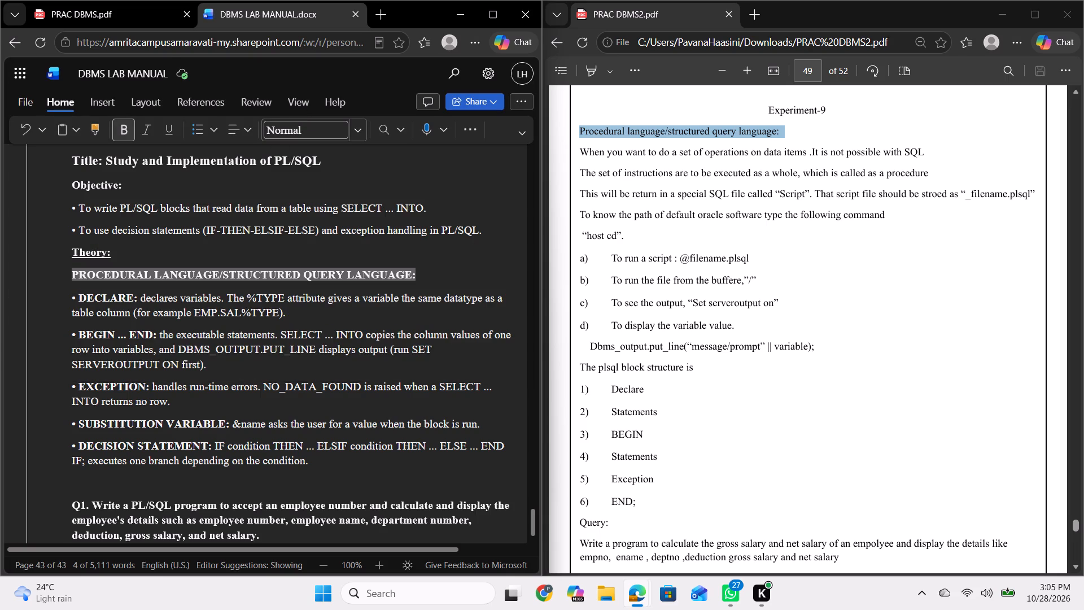
Copy the PDF's Experiment-9 text from "When you want to do" through "END;" onto a new line below the upper-case subheading.
left_click(425, 275)
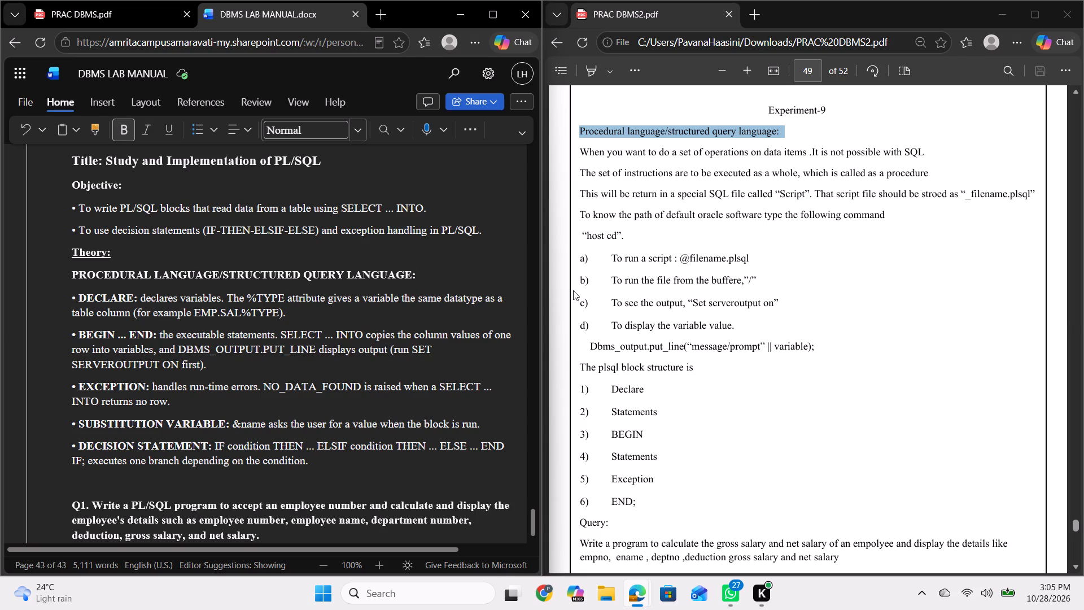
key("Return")
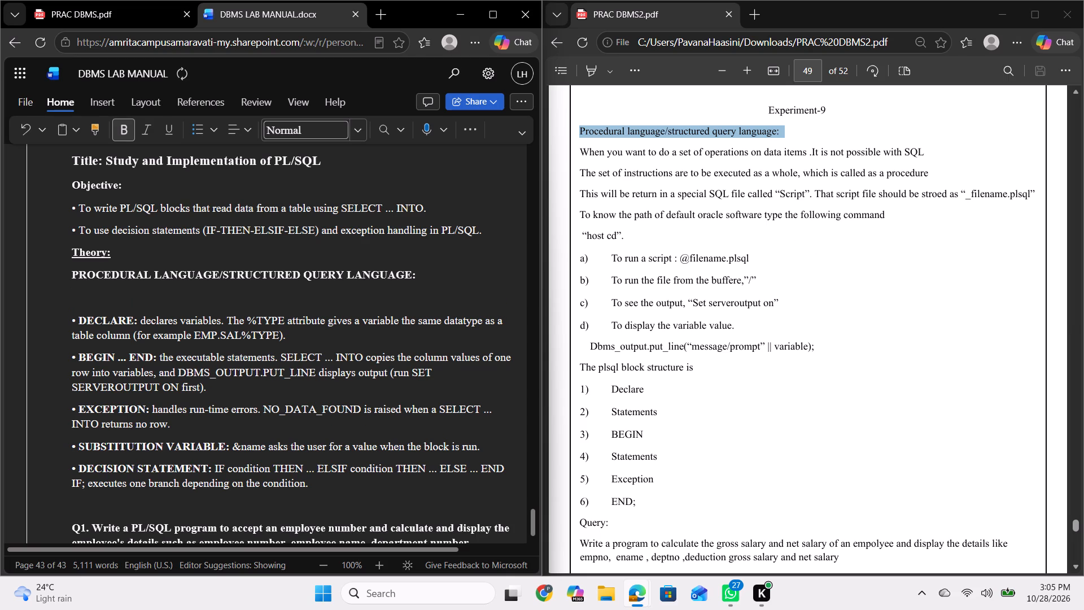
left_click_drag(579, 146, 781, 357)
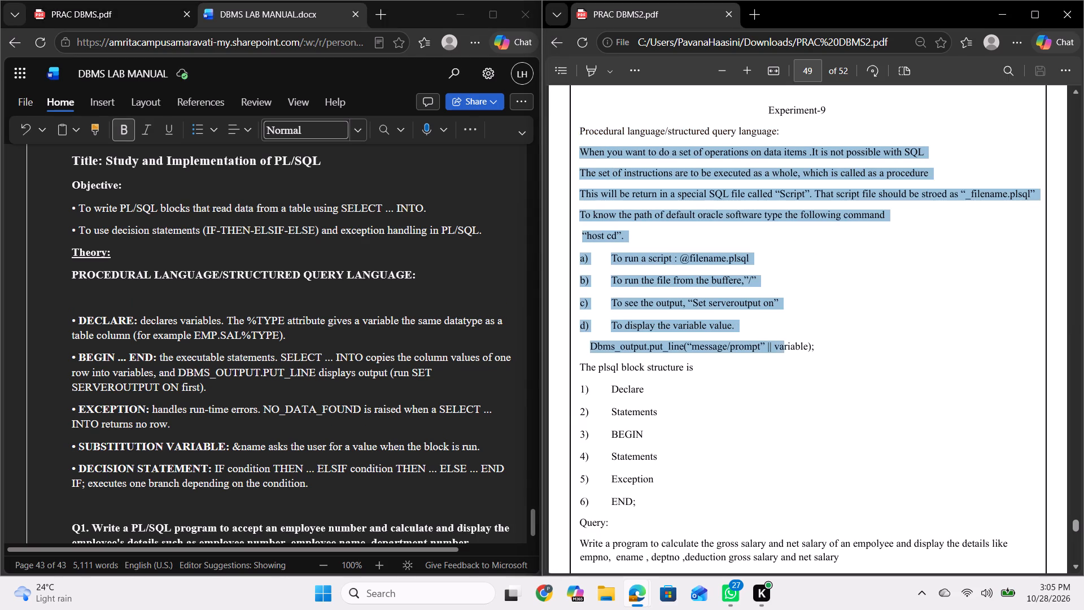
left_click_drag(781, 357, 641, 503)
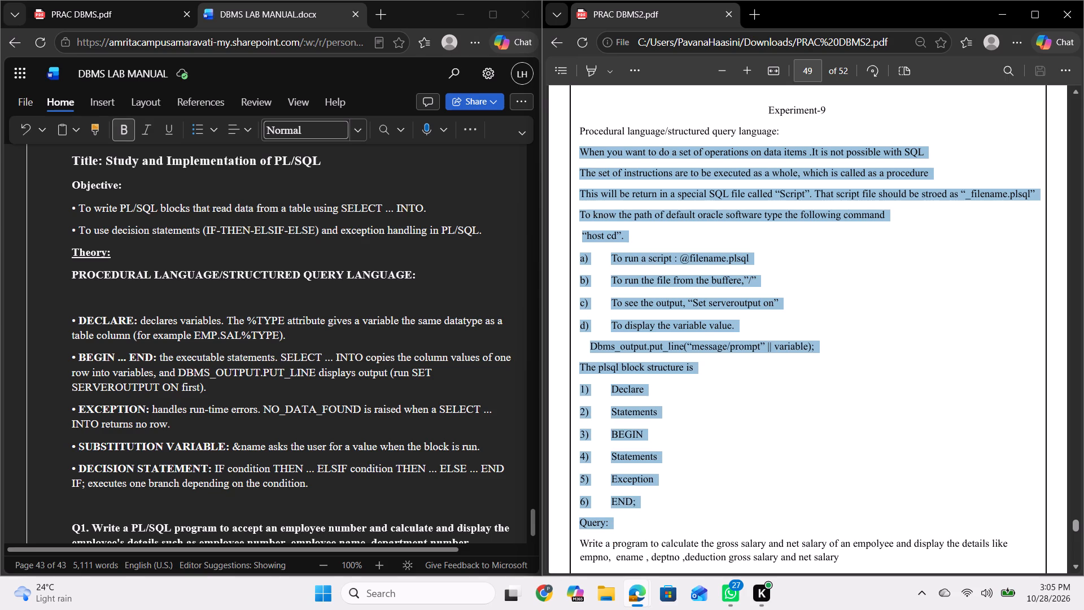
left_click_drag(641, 503, 641, 502)
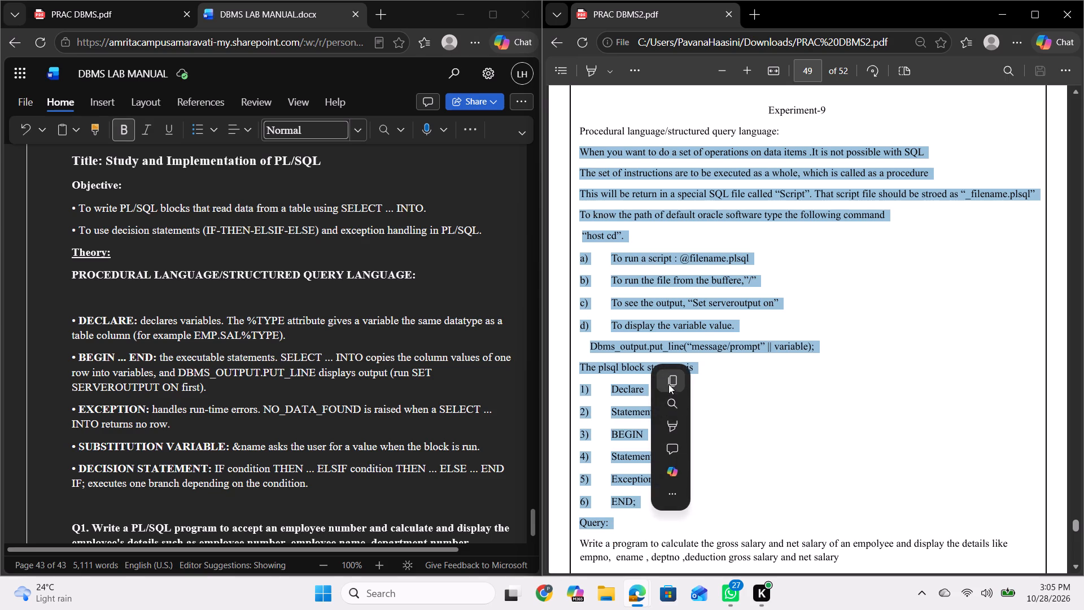
left_click(667, 380)
left_click(71, 291)
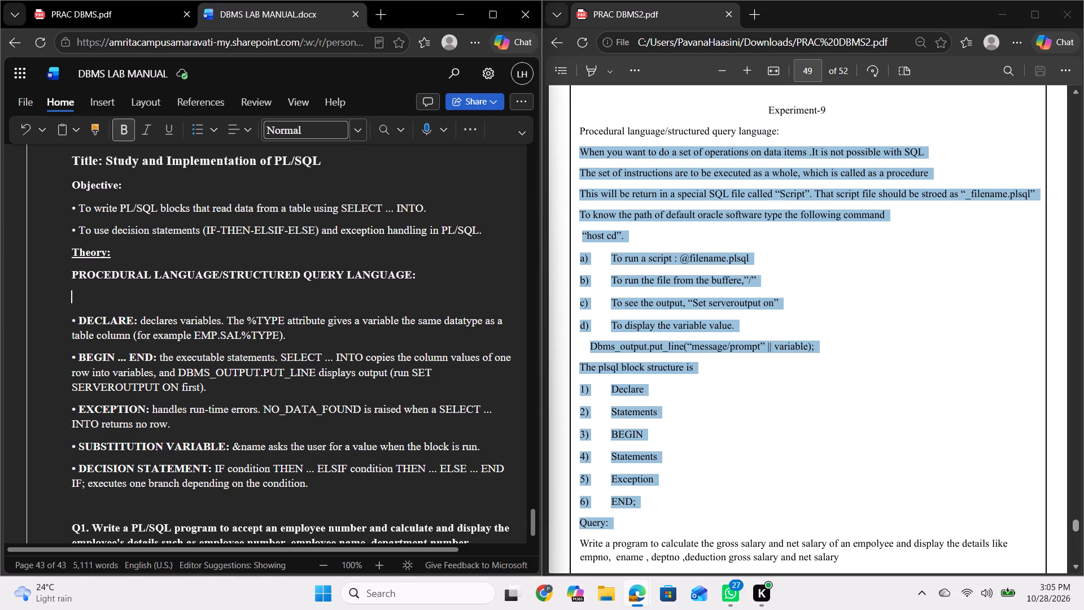
right_click(71, 291)
left_click(111, 375)
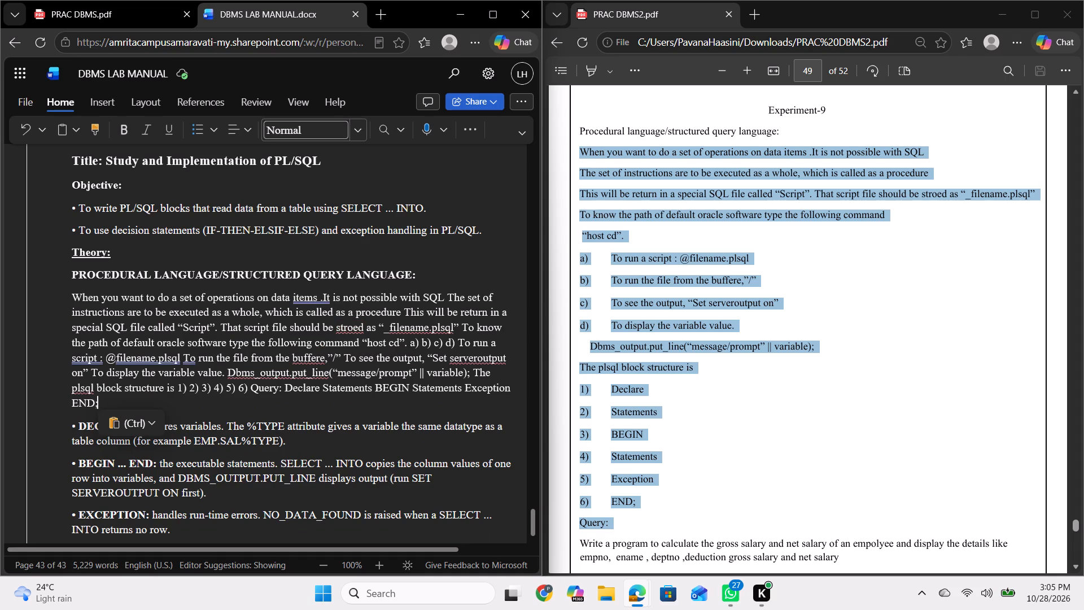
Break the pasted Theory paragraph into separate paragraphs starting at "That script file", "To know the path" and "a) b) c) d)".
left_click(220, 332)
key("Return")
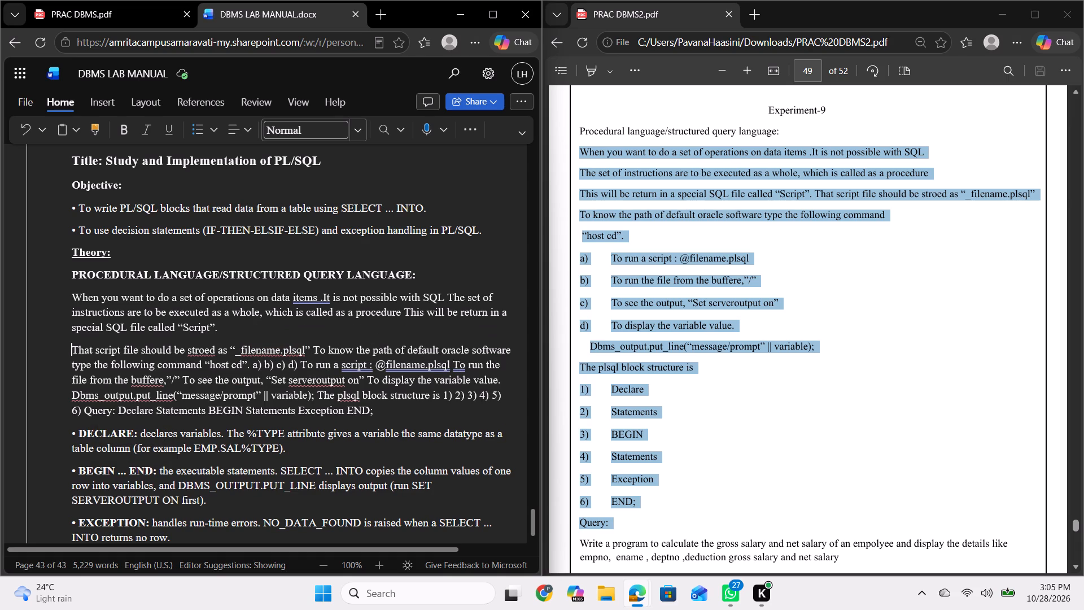
left_click(313, 348)
key("Return")
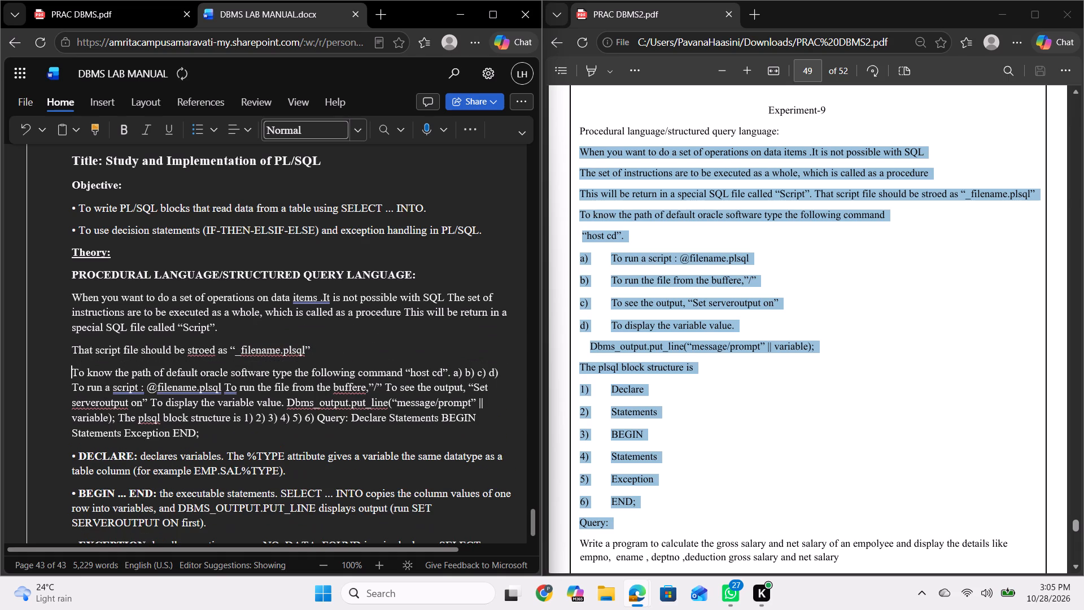
scroll(417, 328, "down", 1)
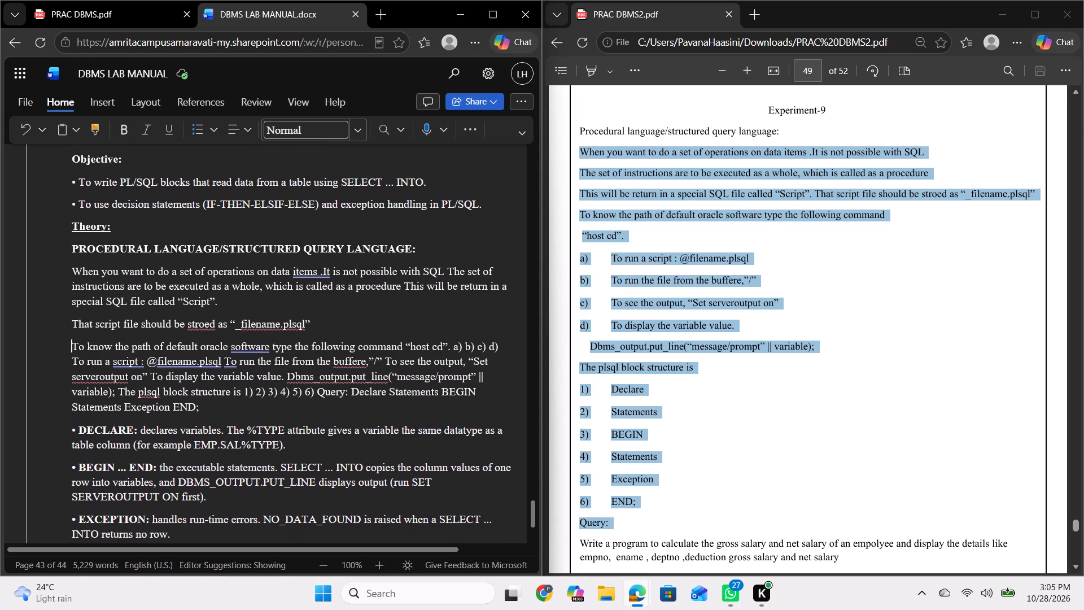
scroll(417, 328, "down", 1)
left_click(452, 350)
key("Return")
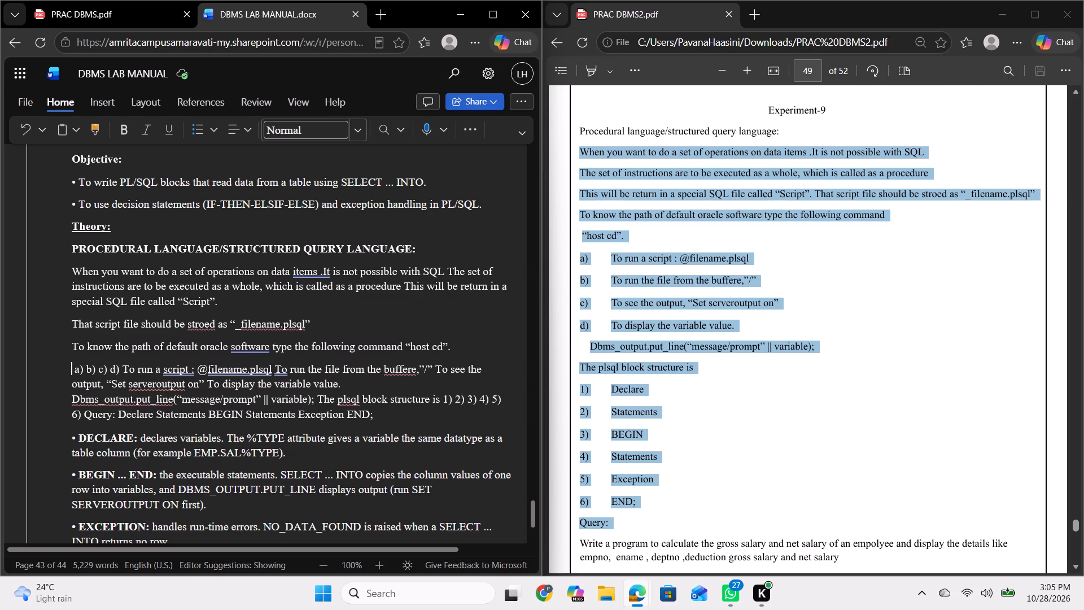
Remove the stray labels "b) c) d)" and the extra space so the line starts "a) To run a script".
left_click(121, 367)
key("BackSpace")
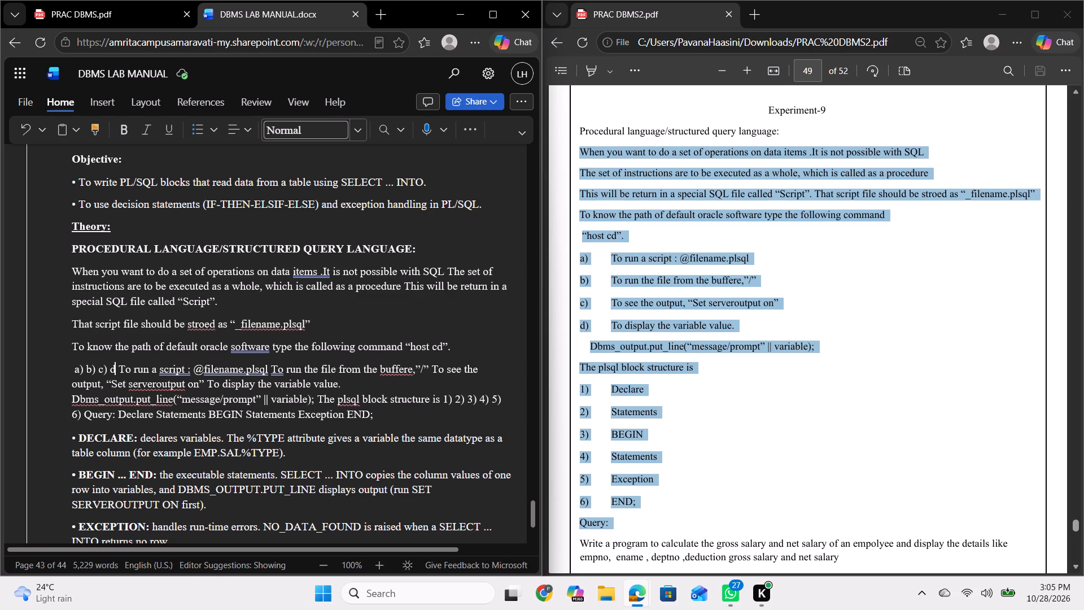
key("BackSpace")
key("BackSpace")
key("BackSpace")
key("BackSpace")
key("BackSpace")
key("BackSpace")
key("BackSpace")
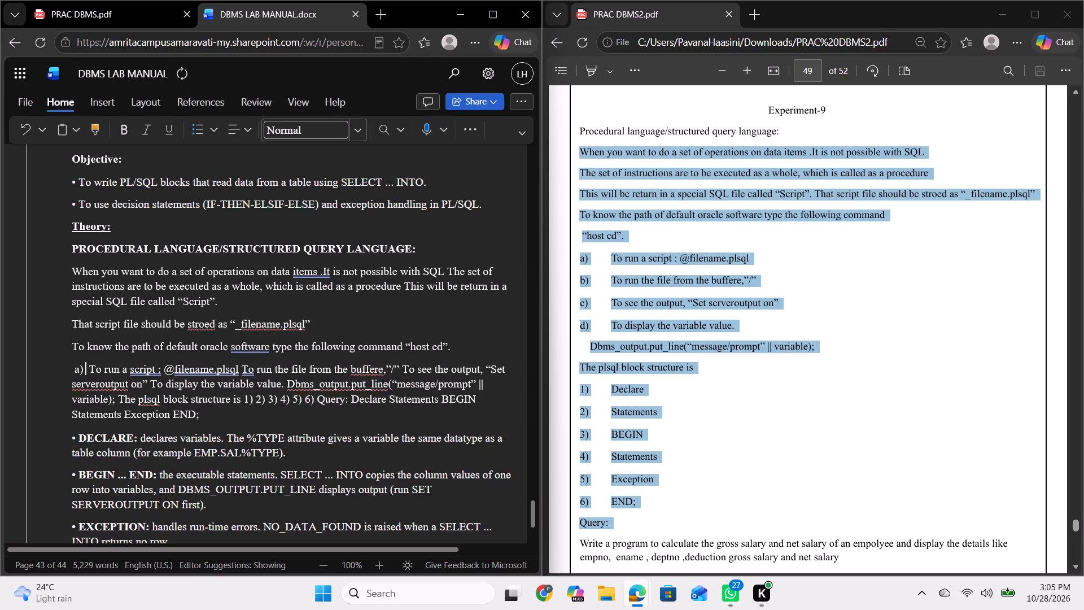
key("Right")
key("BackSpace")
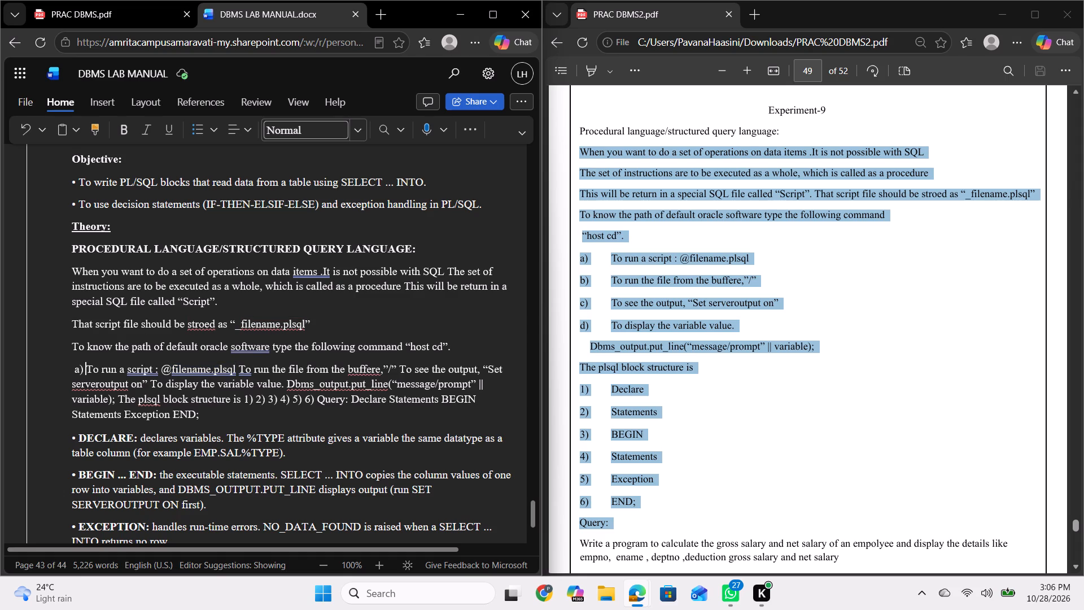
Put "To run the file from the buffere" on its own line, labelled "b)" with a leading space.
left_click(239, 368)
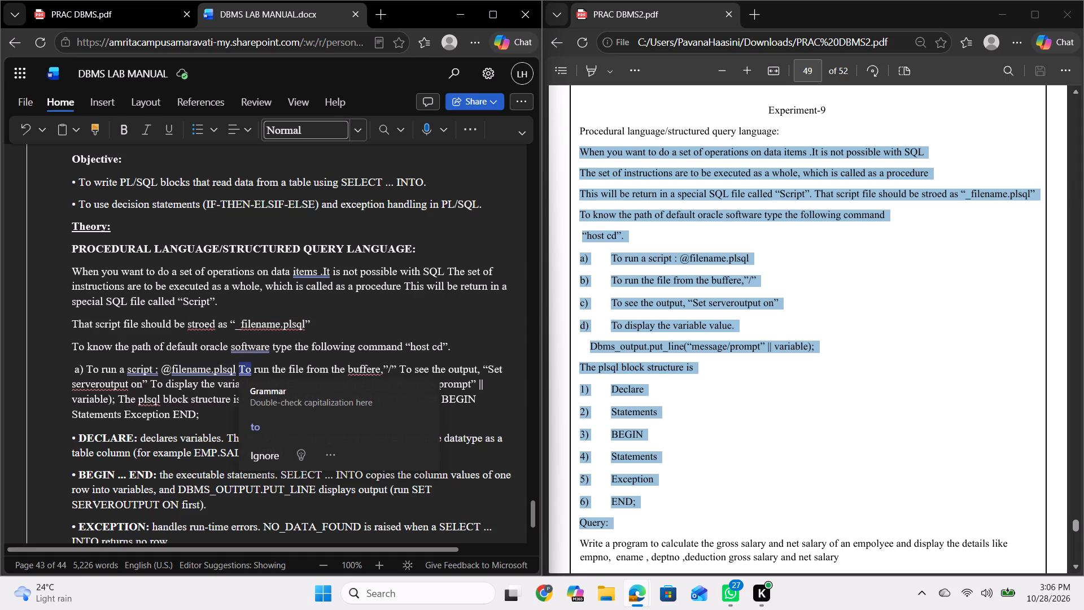
key("Return")
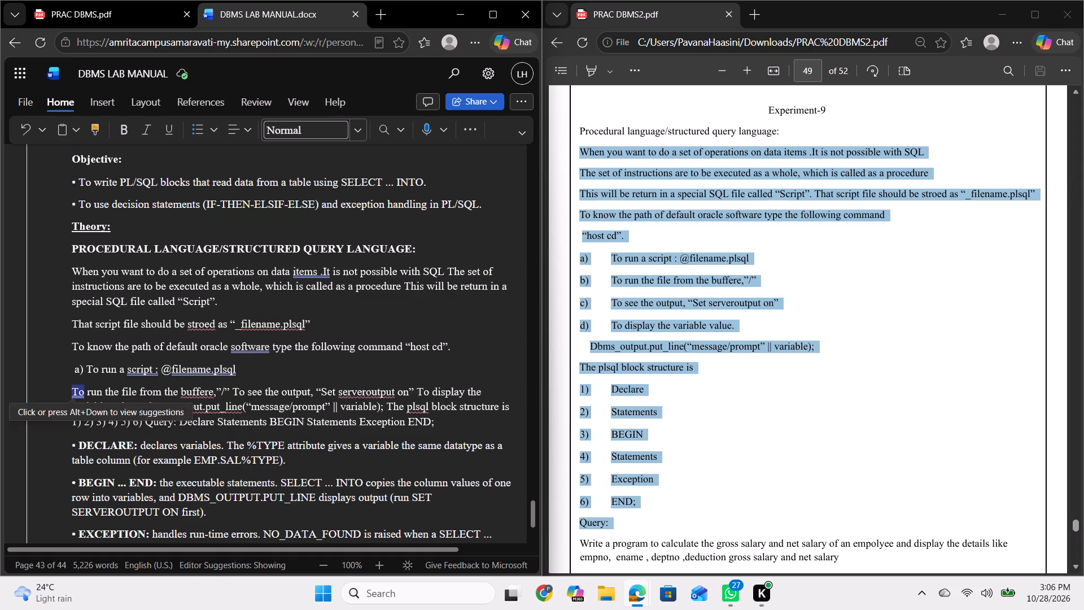
key("b")
key("0")
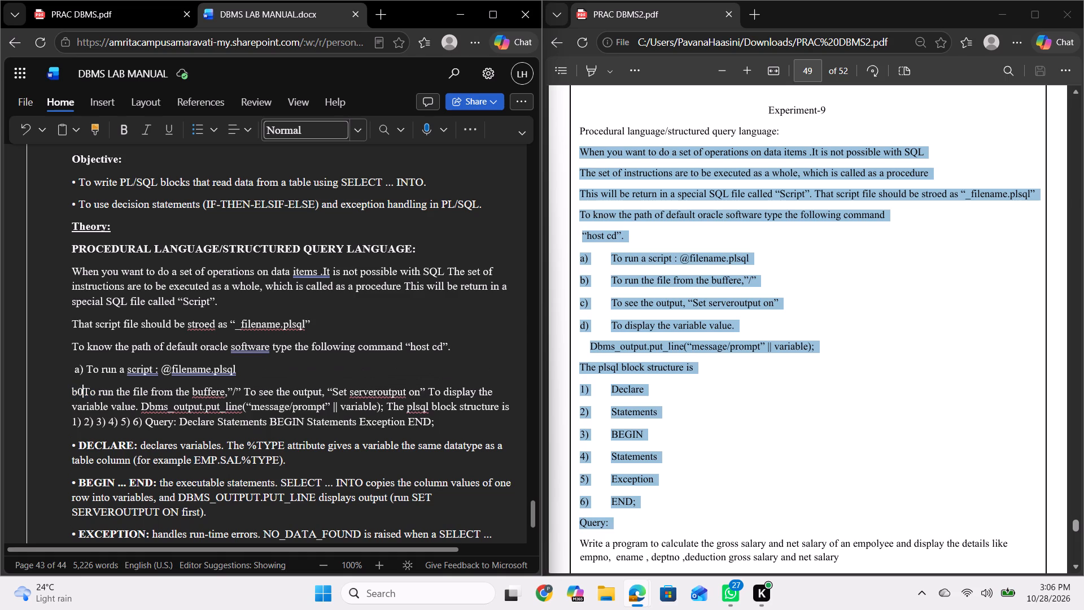
key("BackSpace")
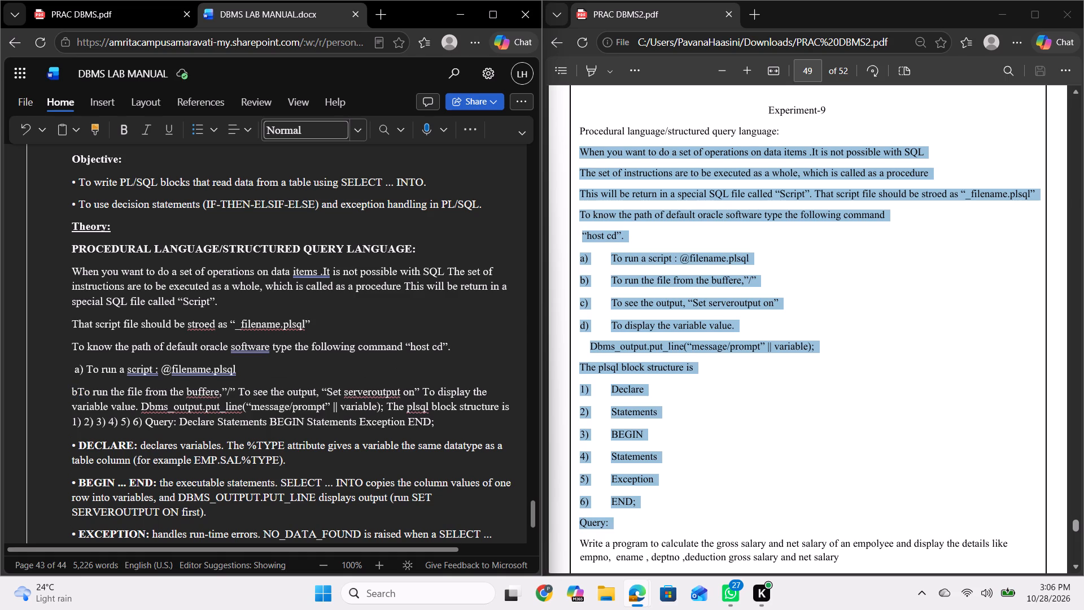
key("shift+parenright")
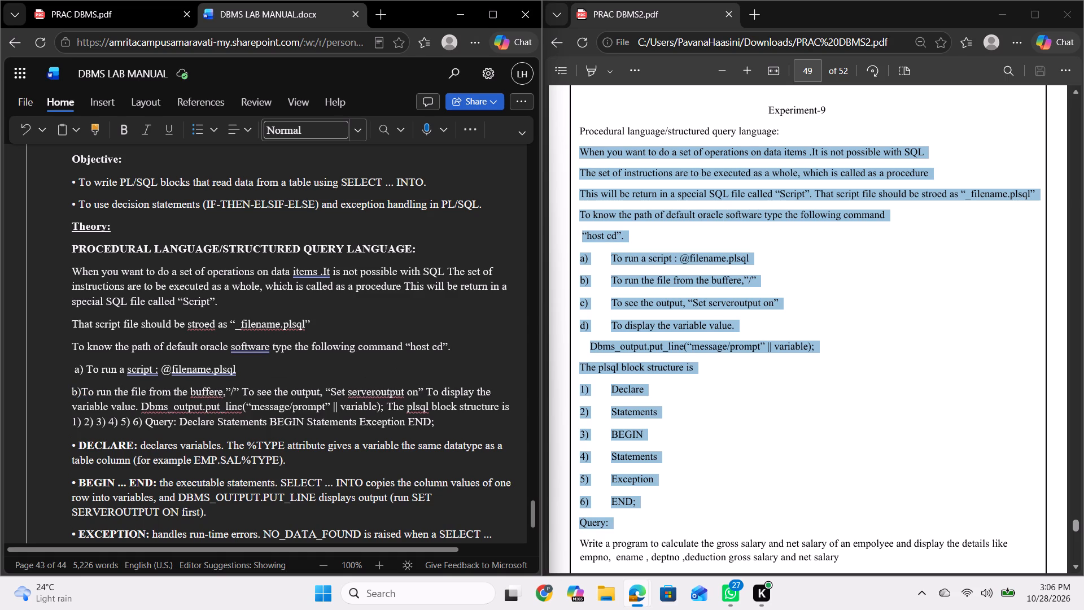
left_click(70, 390)
key("space")
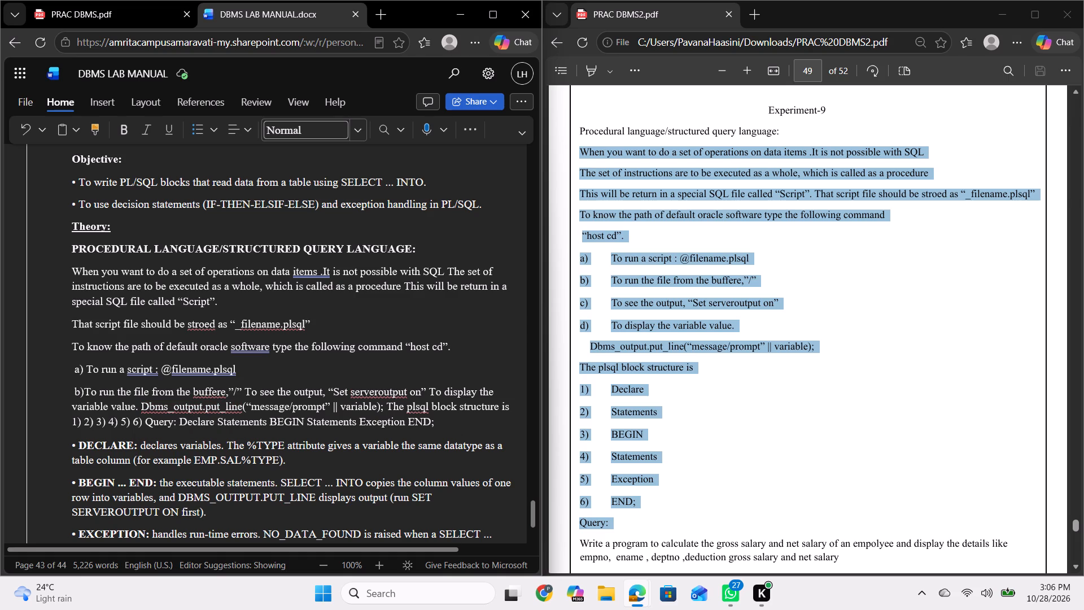
Put "To see the output" and "To display the variable value." on separate lines labelled "c)" and "d)".
left_click(246, 392)
key("Return")
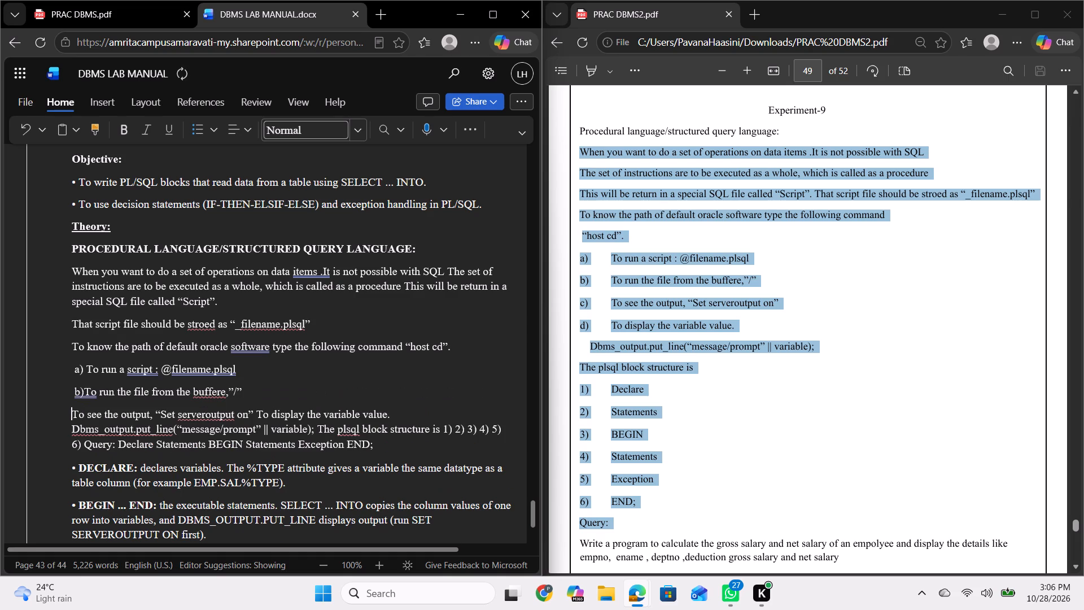
key("c")
key("shift+parenright")
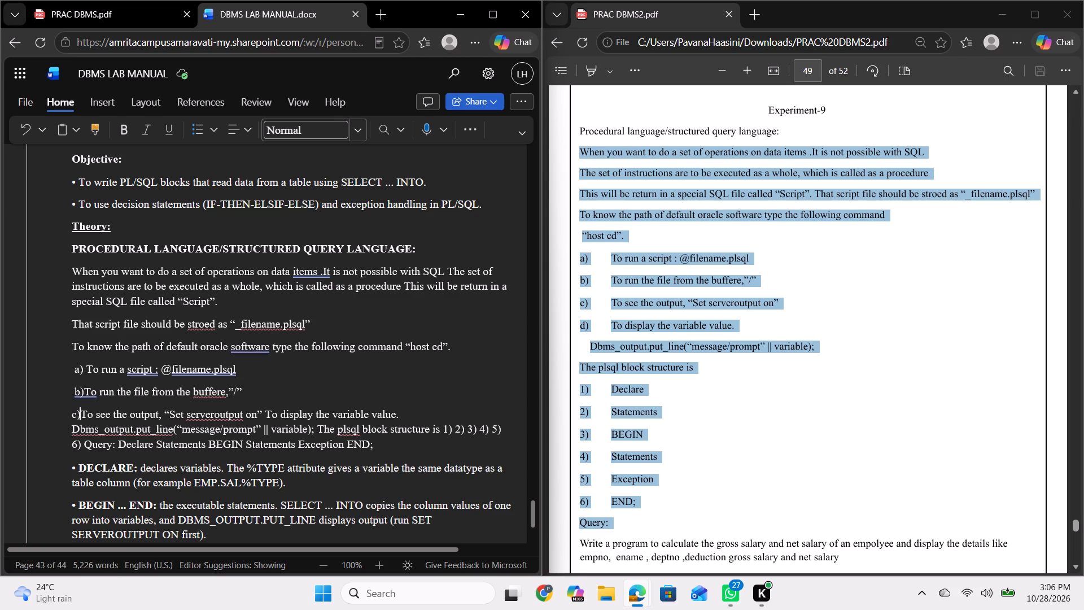
left_click(267, 413)
key("Return")
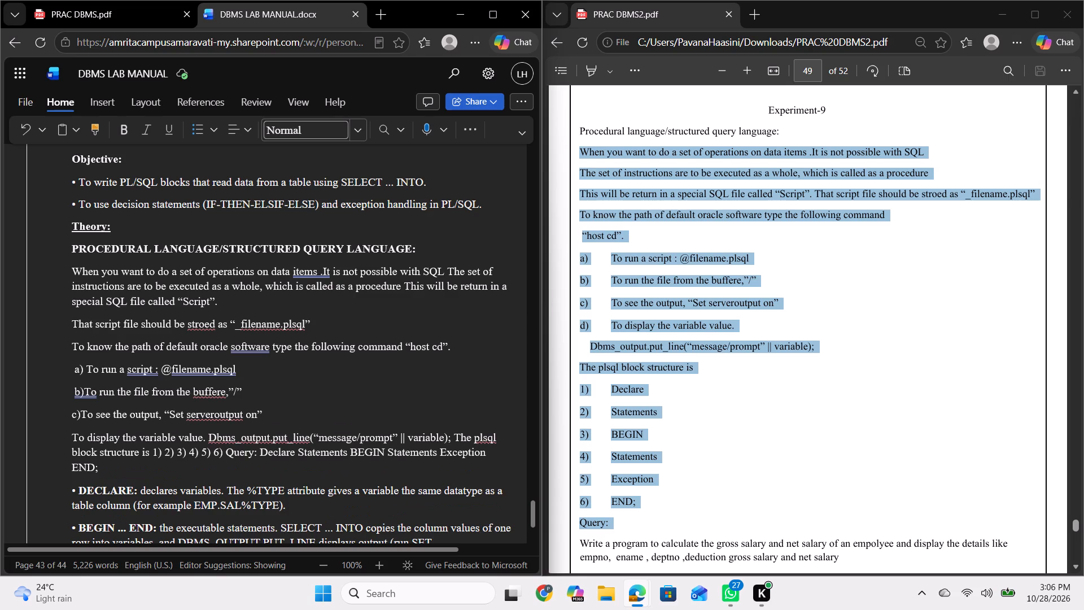
key("shift+parenright")
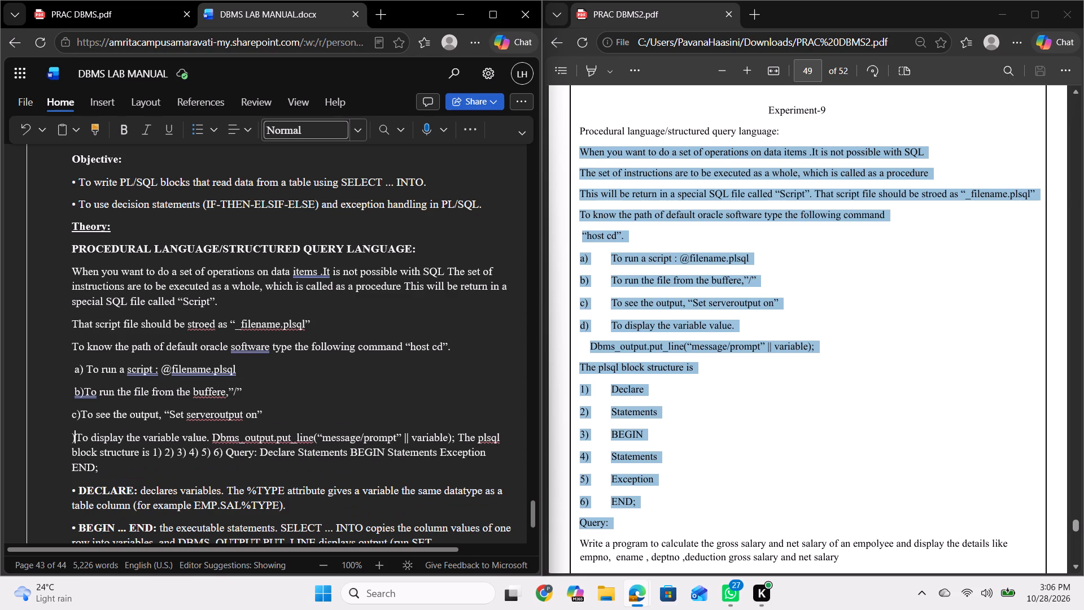
key("Left")
key("d")
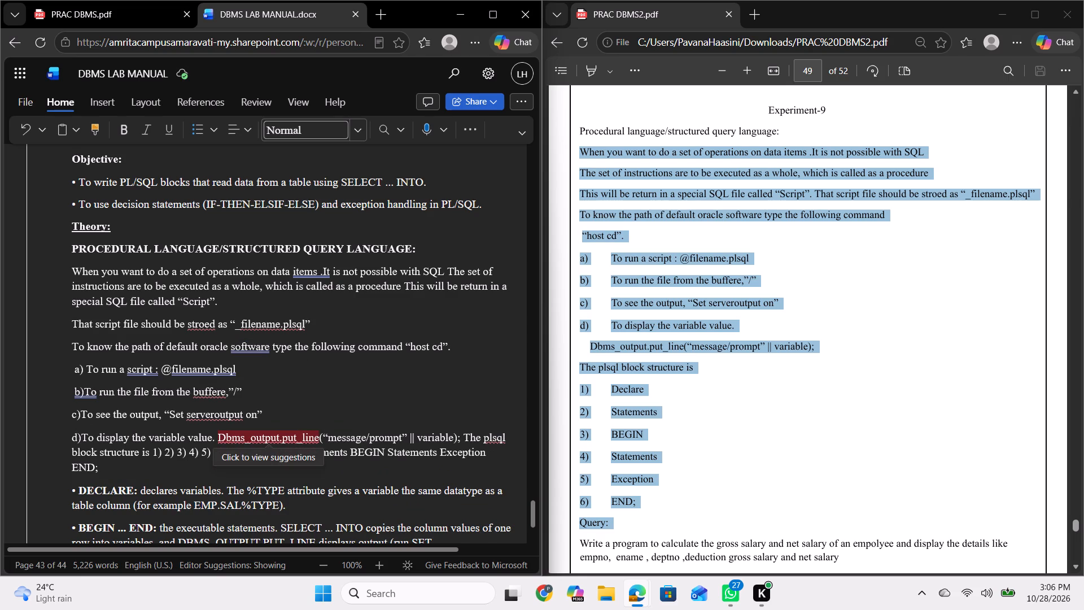
Start new lines at "Dbms_output.put_line(“message/prompt” || variable);" and at "The plsql block structure is".
left_click(220, 438)
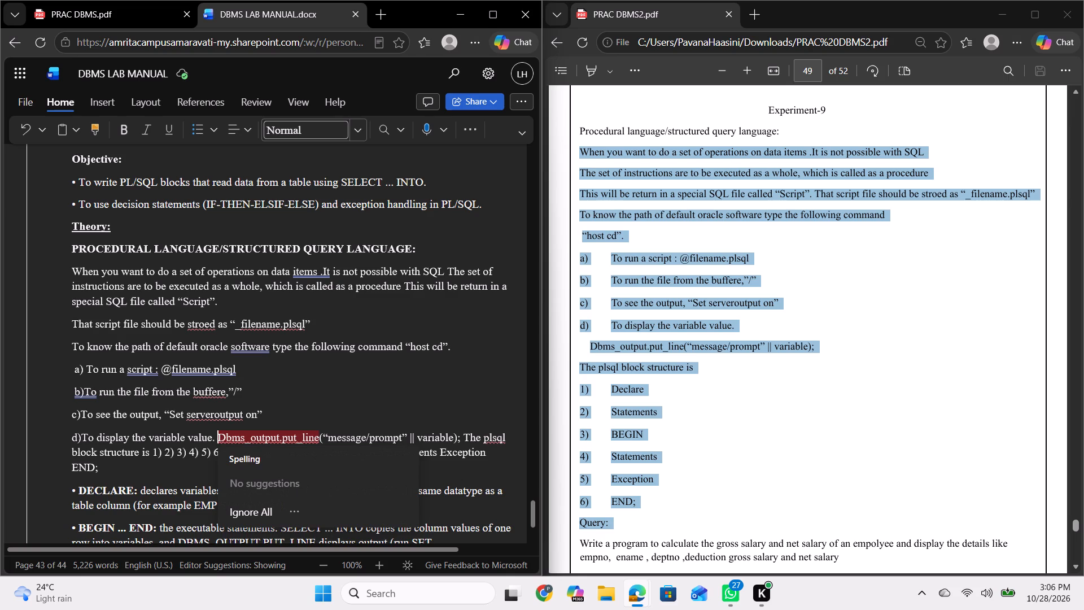
key("Return")
scroll(322, 423, "down", 1)
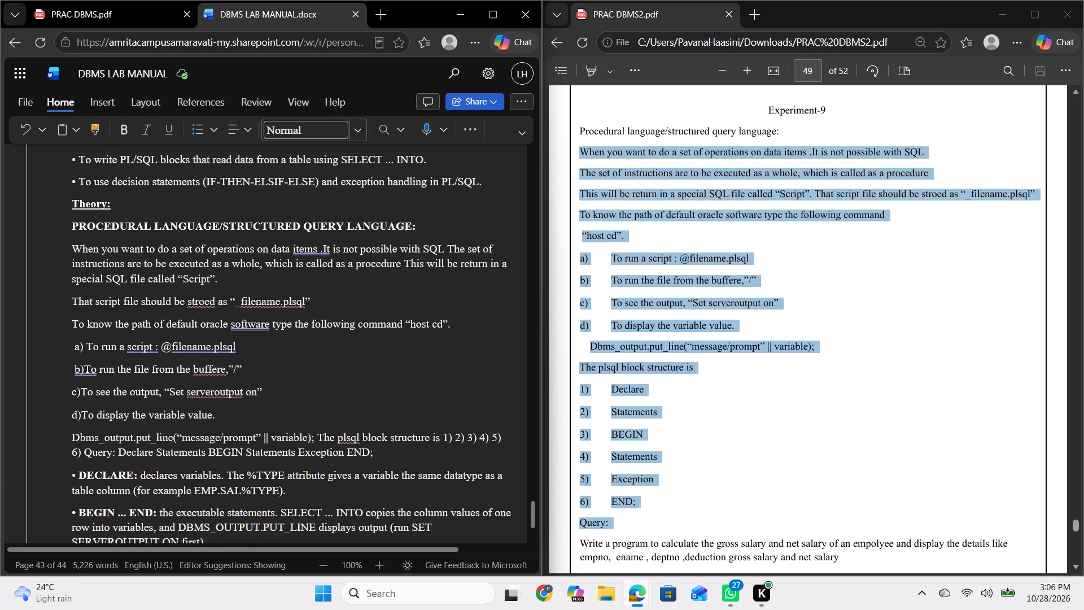
scroll(322, 423, "down", 1)
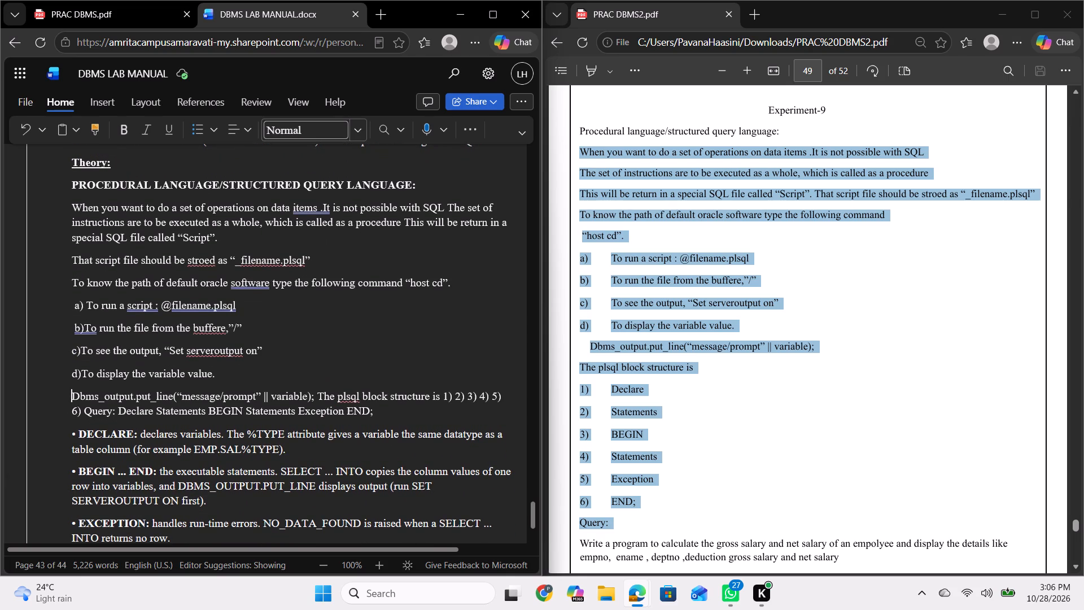
left_click(320, 395)
key("Return")
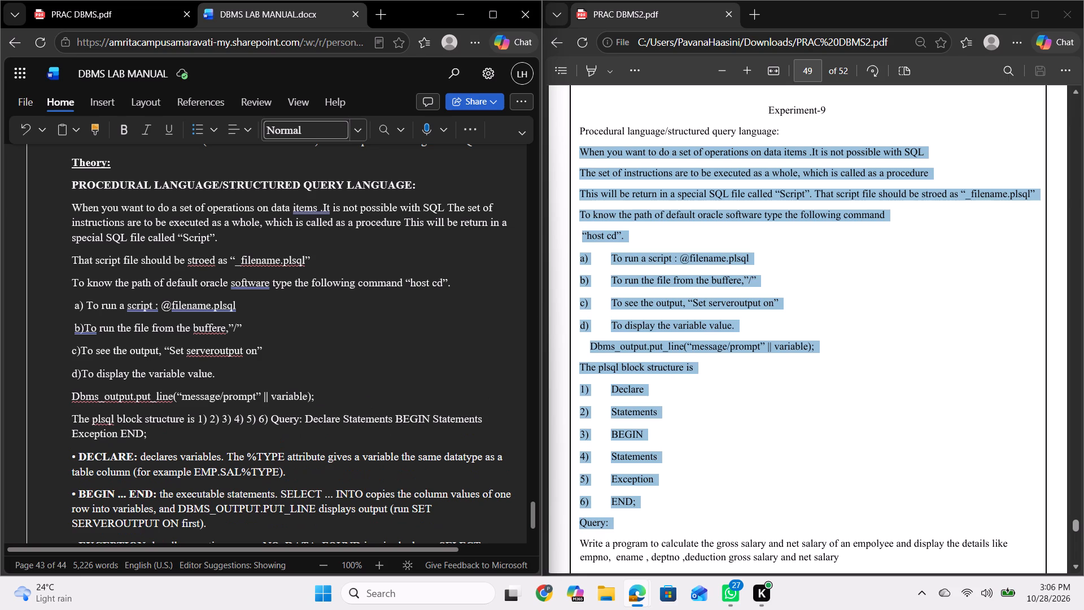
Make the phrase "The plsql block structure is" bold.
left_click_drag(71, 422, 195, 420)
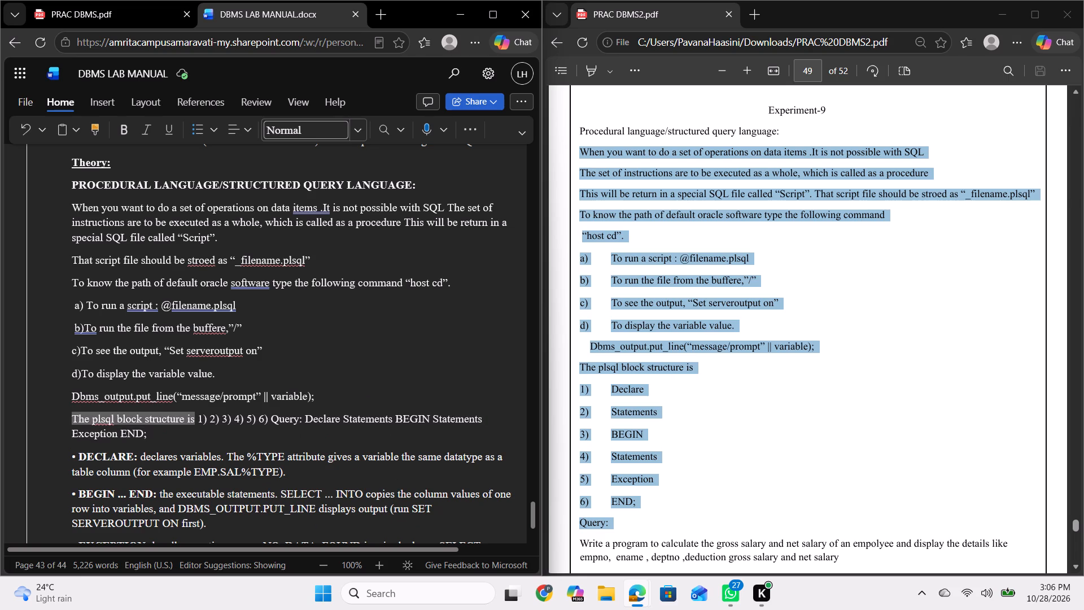
left_click_drag(195, 420, 196, 421)
left_click(259, 394)
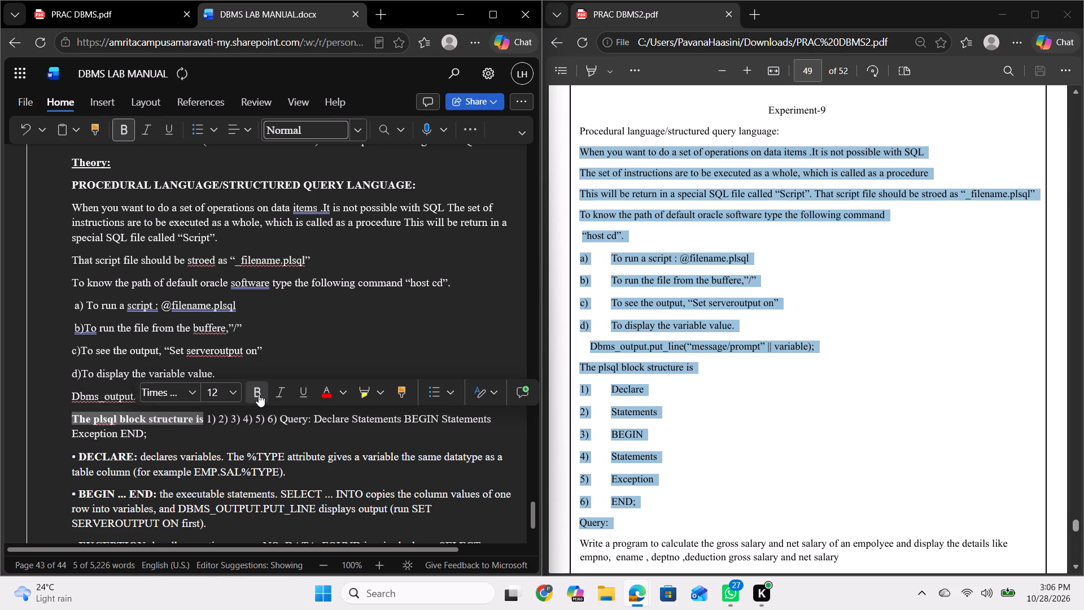
left_click(223, 436)
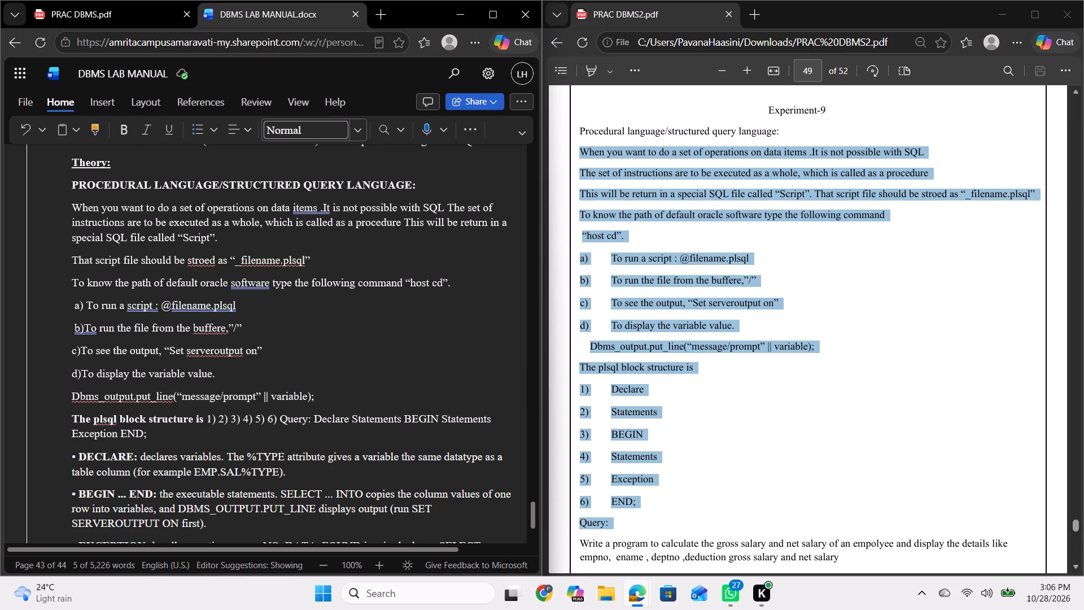
Delete "2) 3) 4) 5) 6)" and "Query:" from the block structure line so "1)" directly precedes "Declare".
left_click(207, 419)
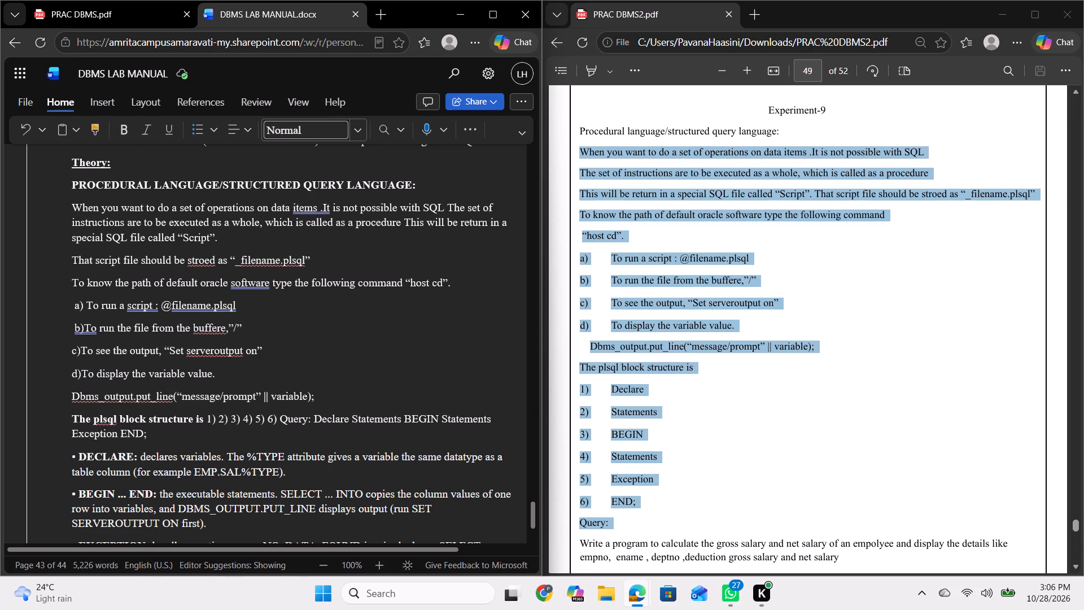
left_click_drag(221, 419, 272, 424)
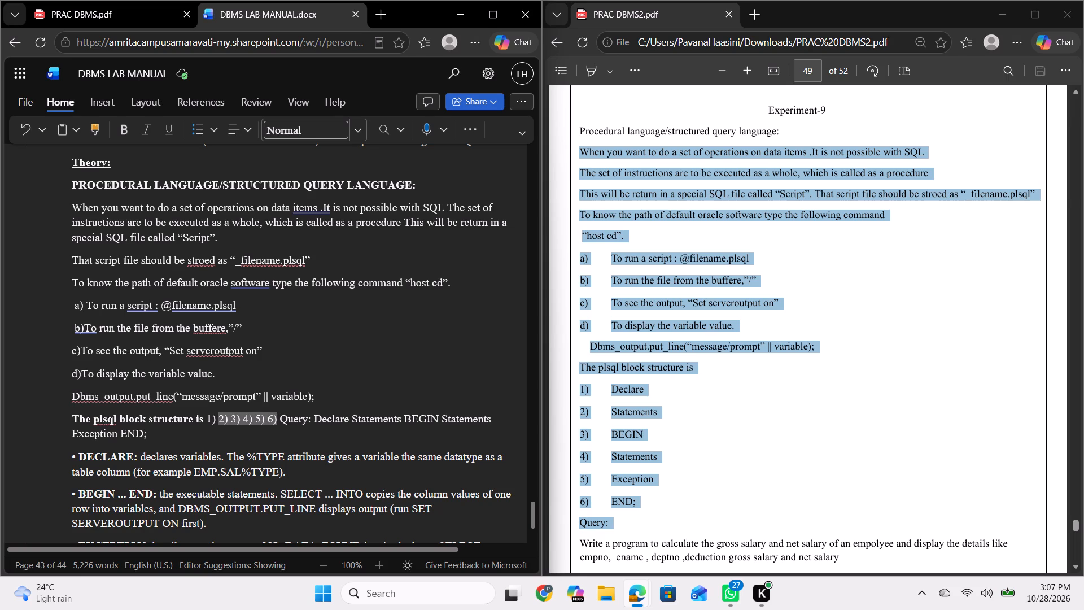
left_click_drag(272, 424, 279, 423)
key("BackSpace")
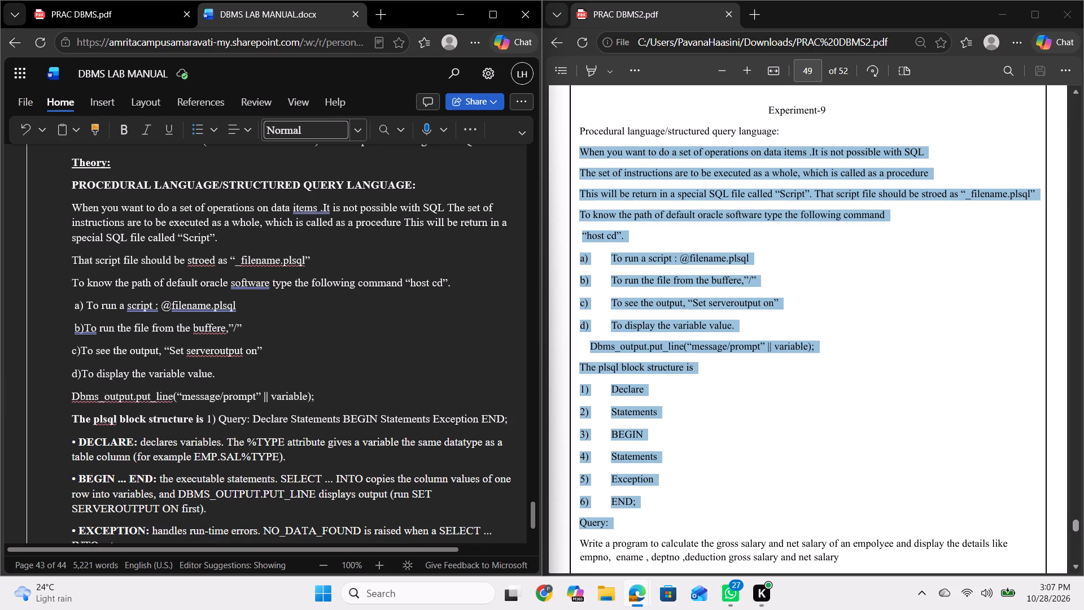
left_click(819, 513)
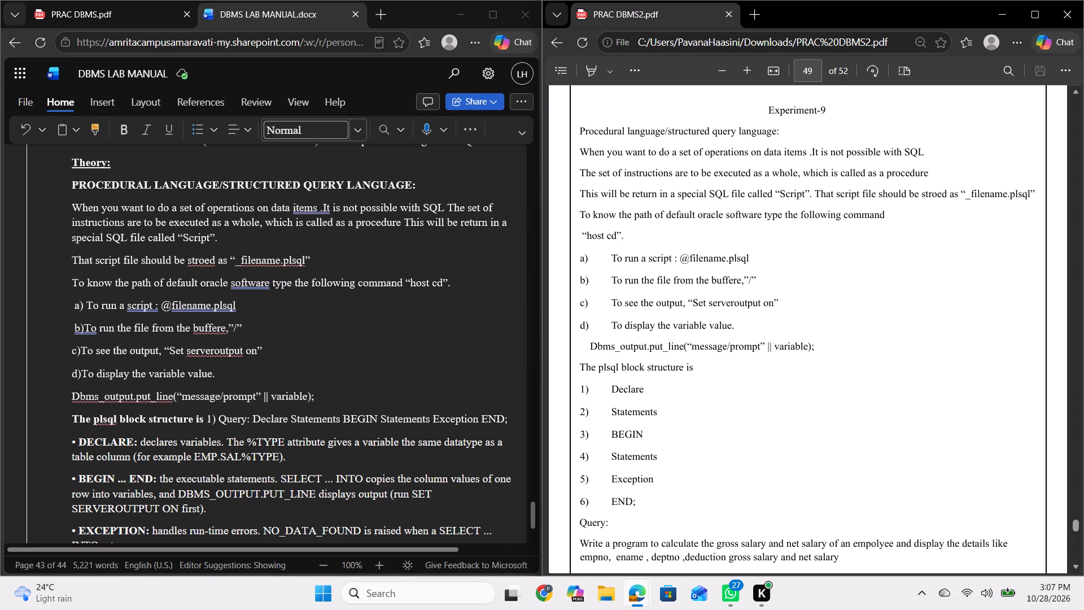
left_click_drag(251, 422, 220, 423)
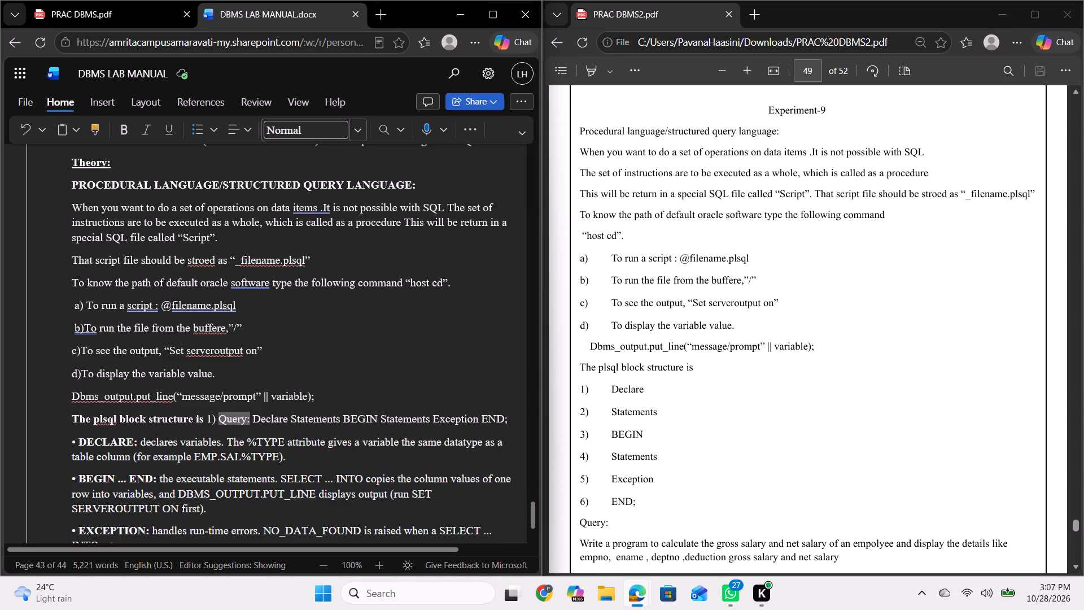
left_click_drag(220, 423, 220, 424)
key("BackSpace")
key("Right")
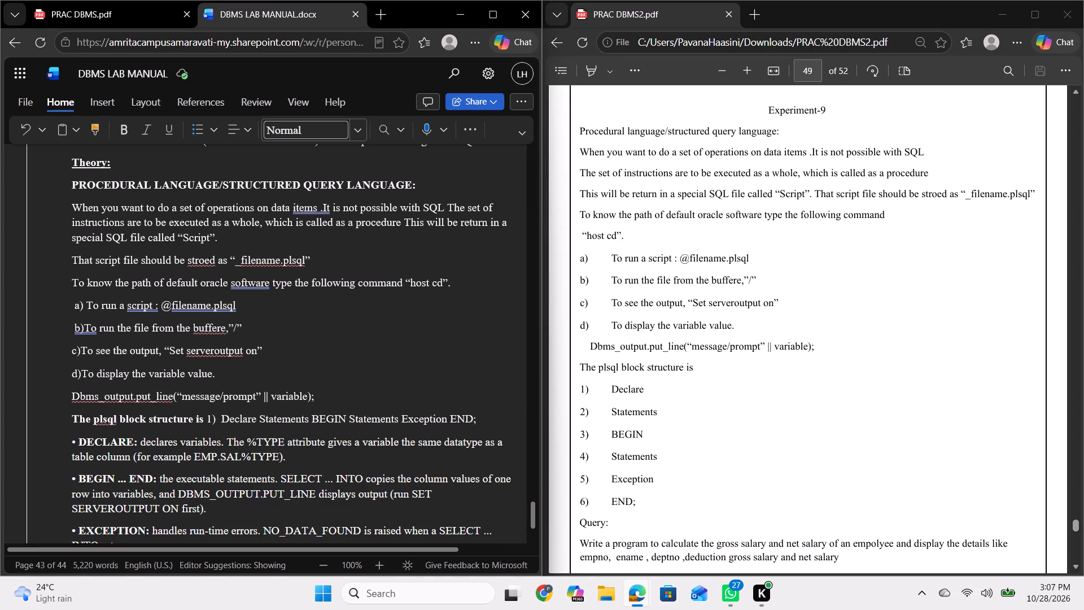
key("BackSpace")
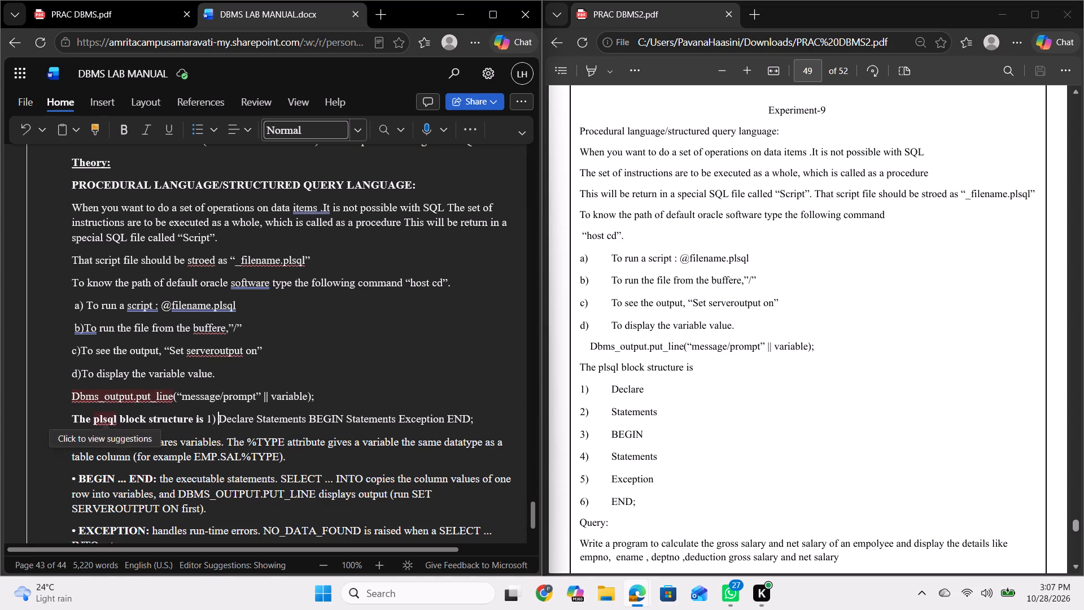
Move "1) Declare" onto a new line below the bold phrase "The plsql block structure is".
left_click(208, 419)
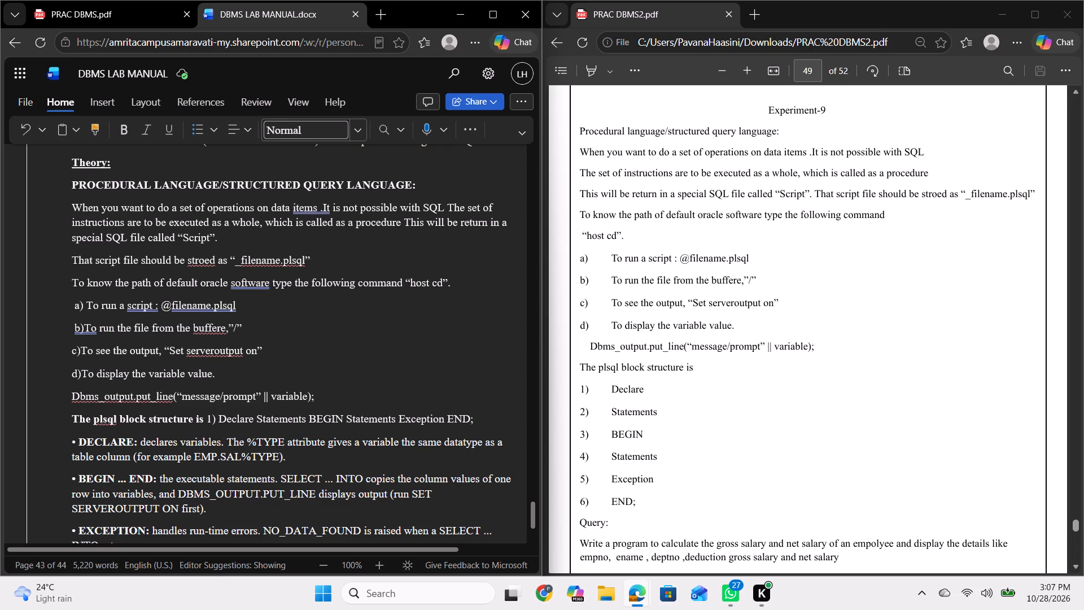
key("Return")
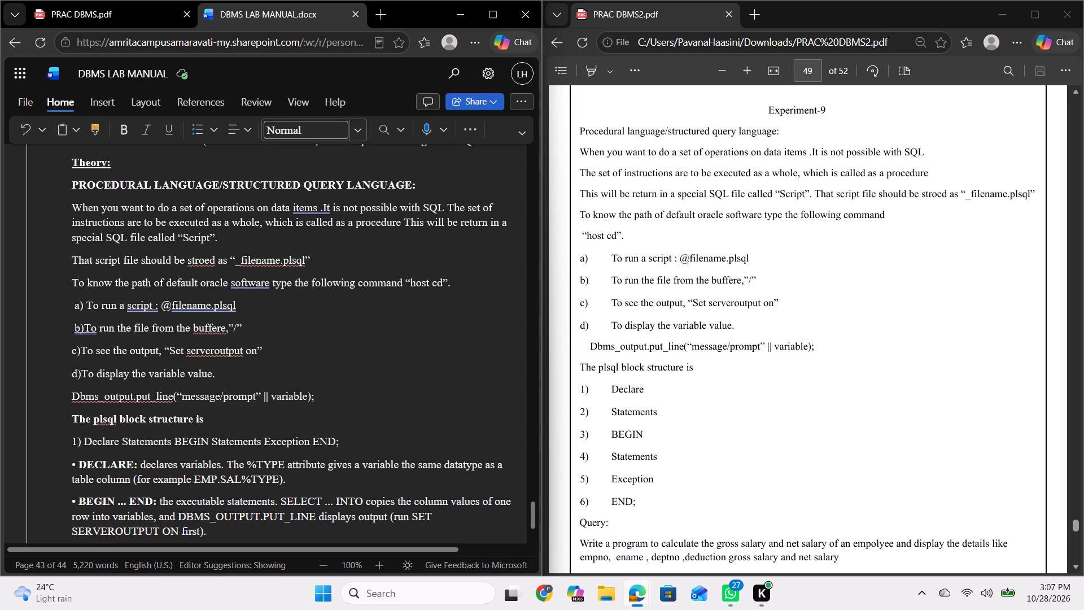
Label the first "Statements" after "Declare" with "2)" and start it on its own line.
left_click(123, 438)
key("2")
key("shift+parenright")
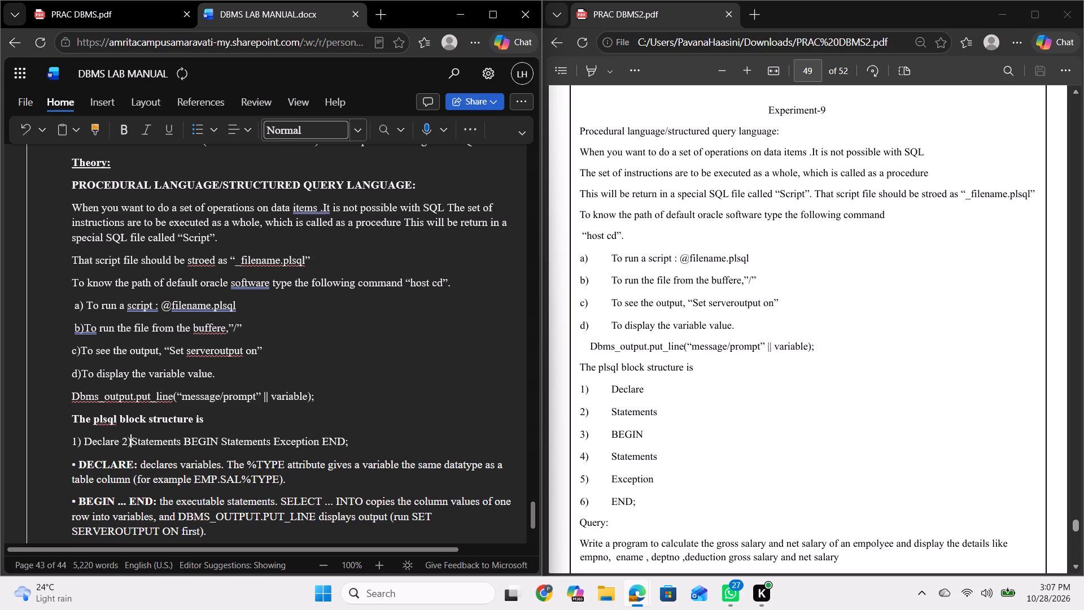
key("Right")
key("Right")
key("Right")
key("Right")
key("Right")
key("Right")
key("Right")
key("Right")
key("Right")
key("Right")
key("Right")
key("Right")
key("Right")
key("Left")
key("Left")
key("Left")
key("Left")
key("Left")
key("Left")
key("Left")
key("Left")
key("Left")
key("Left")
key("Left")
key("Left")
key("Left")
key("Left")
key("Left")
key("Left")
key("Right")
key("Return")
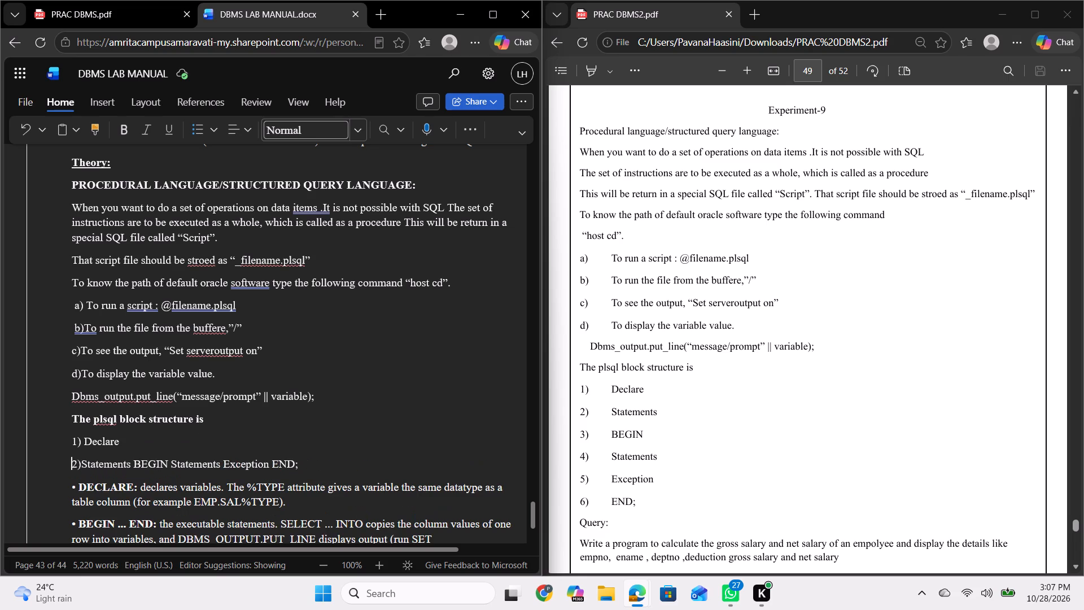
Label "BEGIN" with "3)" and start it on its own line below "2)Statements".
key("Right")
key("Right")
key("Right")
key("Right")
key("Right")
key("Right")
key("Right")
key("Right")
key("Right")
key("Right")
key("Right")
key("Right")
key("Right")
type("3)")
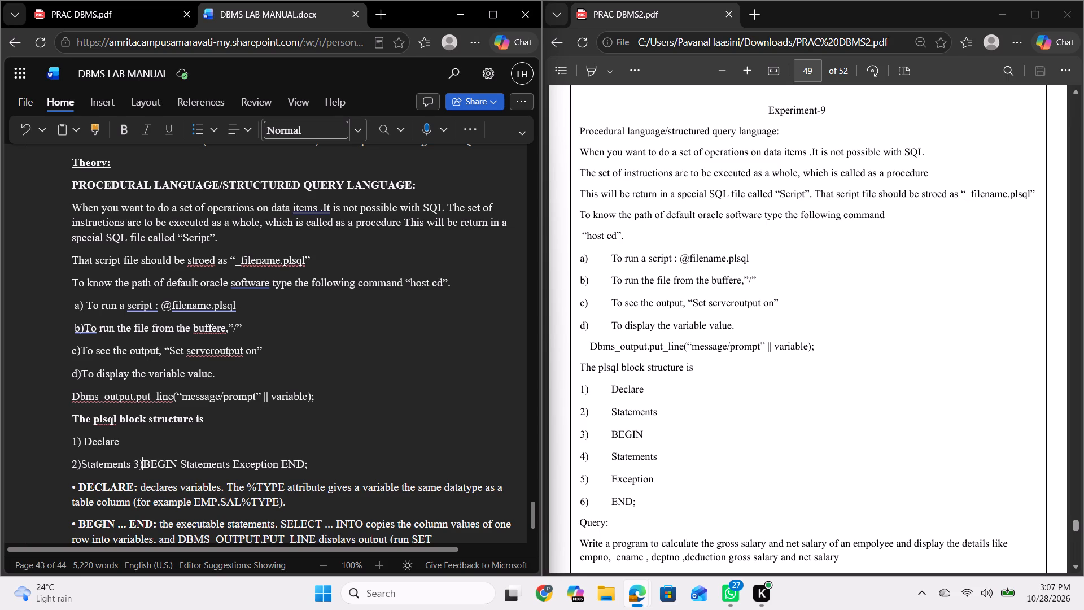
key("Left")
key("Left")
key("Return")
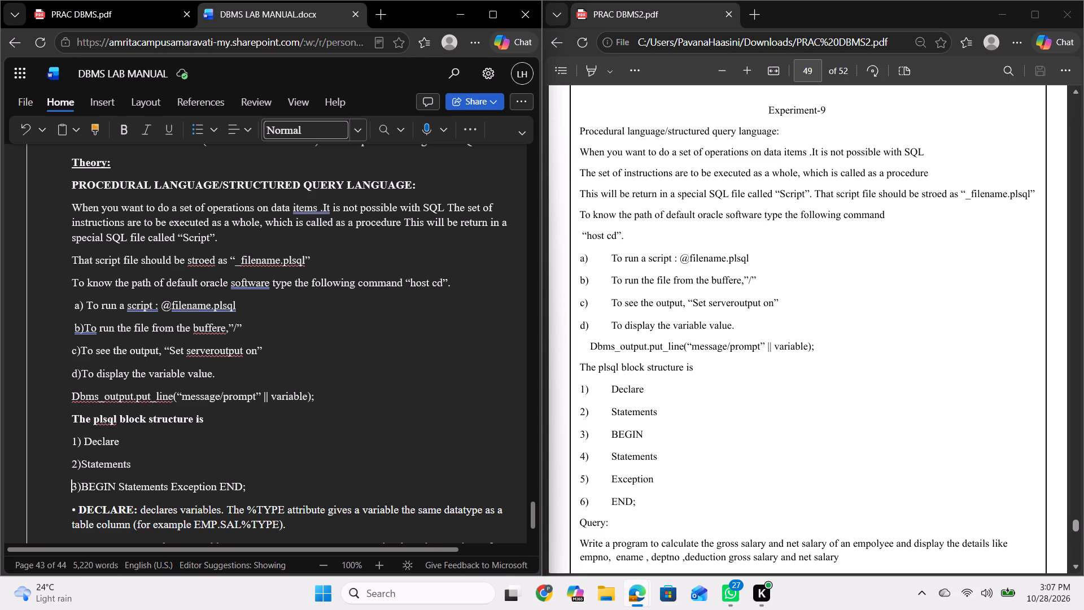
Put the second "Statements" and "Exception" on separate lines labelled "4)" and "5)" below "3)BEGIN".
left_click(120, 490)
key("Return")
key("4")
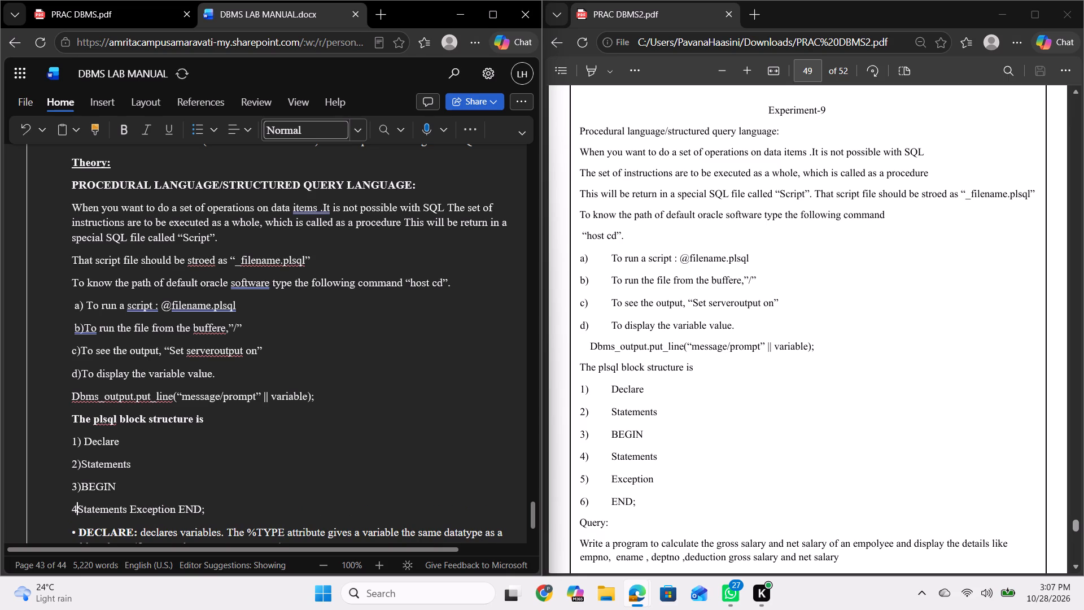
key("shift+parenright")
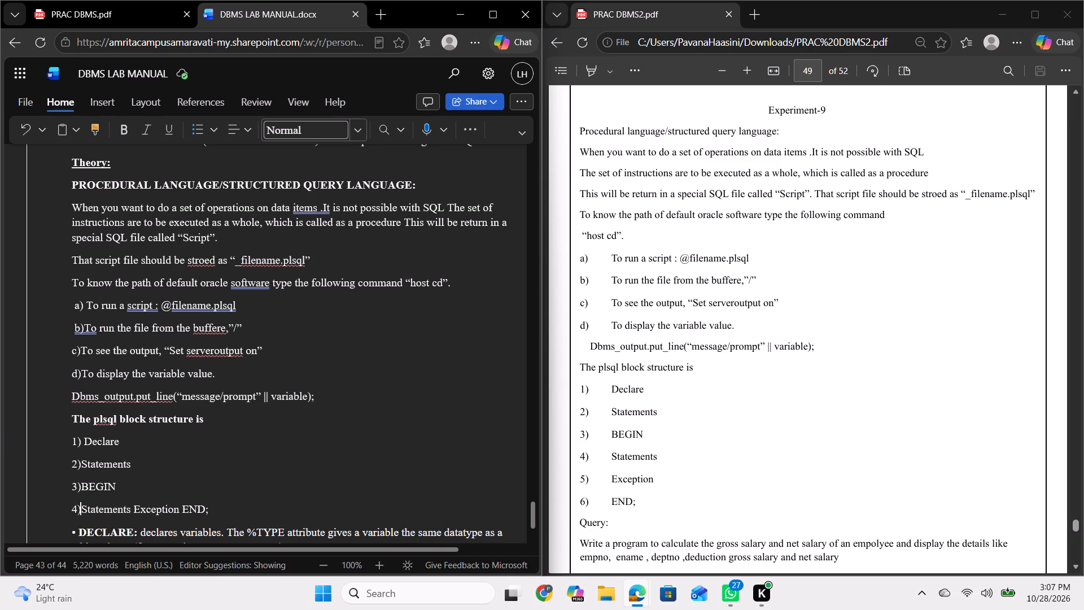
left_click(133, 508)
key("Return")
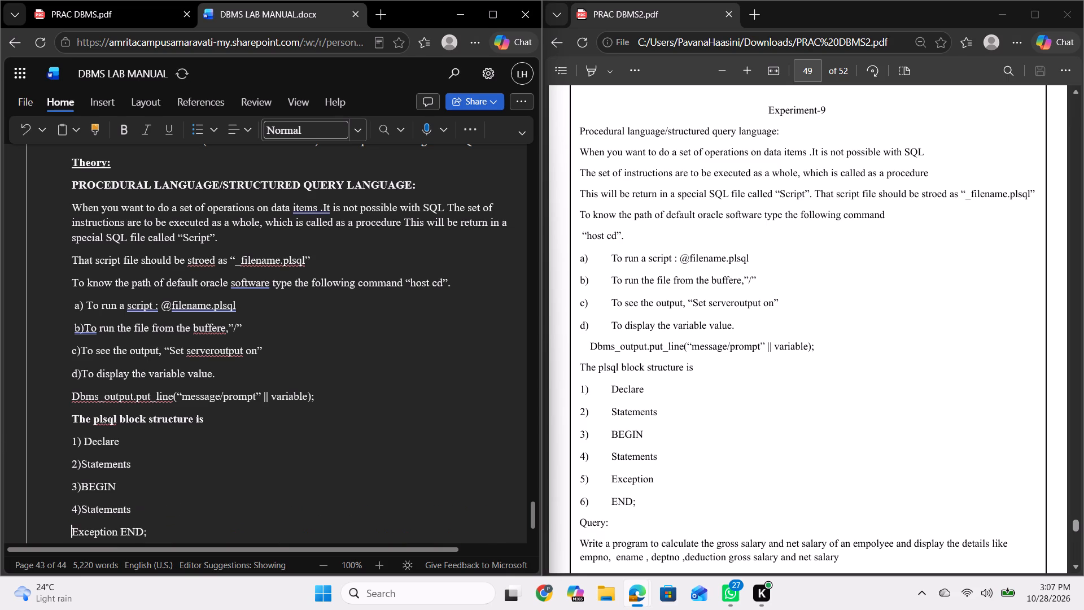
key("5")
key("shift+parenright")
Put "END;" on its own line labelled "6)" below "5)Exception".
scroll(79, 429, "down", 1)
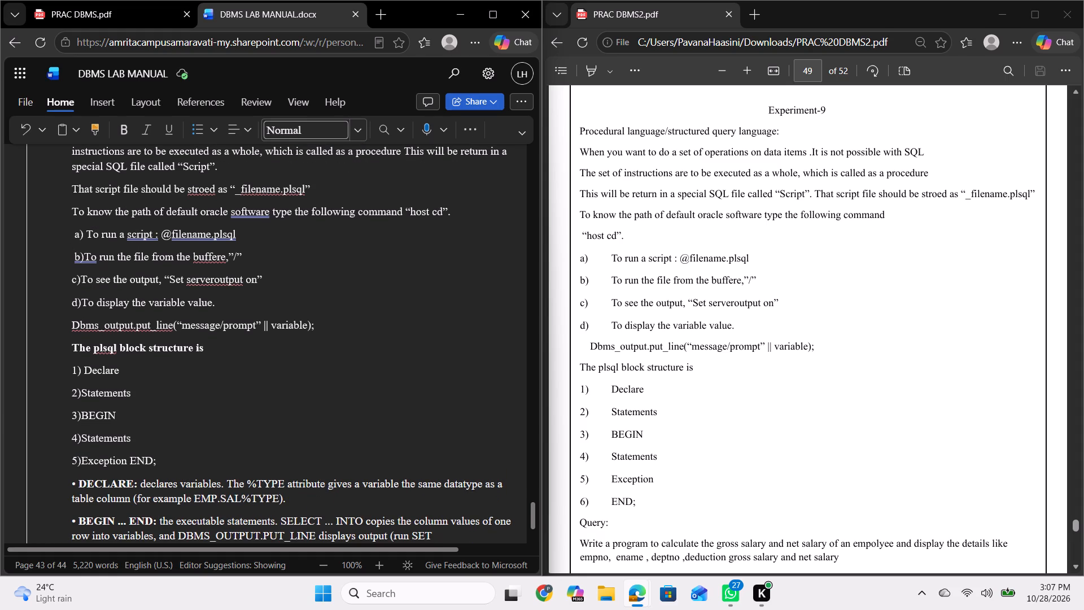
left_click(131, 464)
key("Return")
key("6")
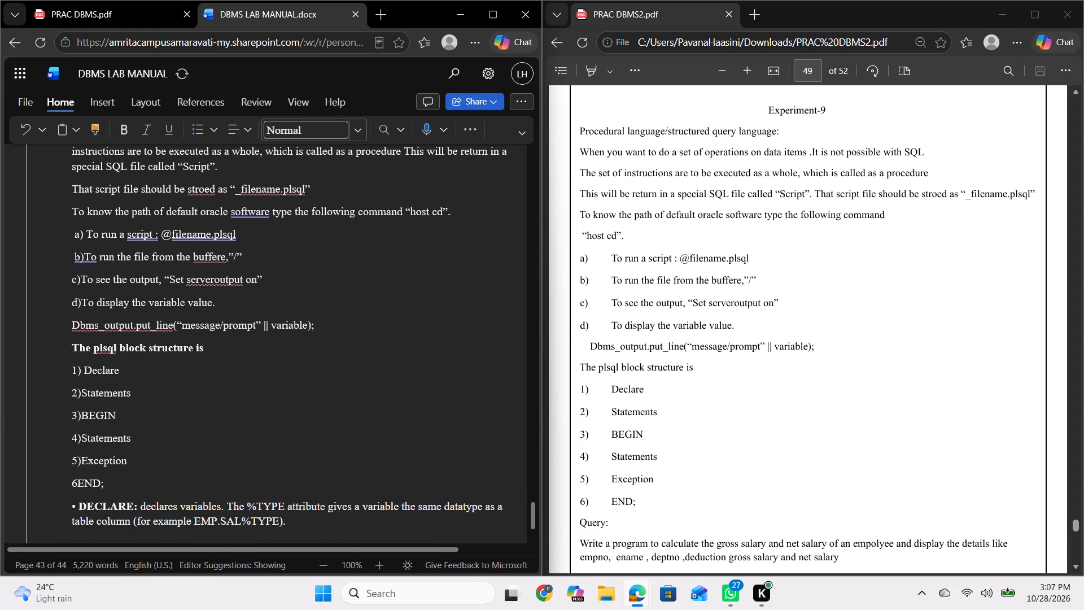
key("shift+parenright")
Review the layout of Experiment 9's Theory section from the block structure list back to the experiment heading.
scroll(225, 530, "down", 1)
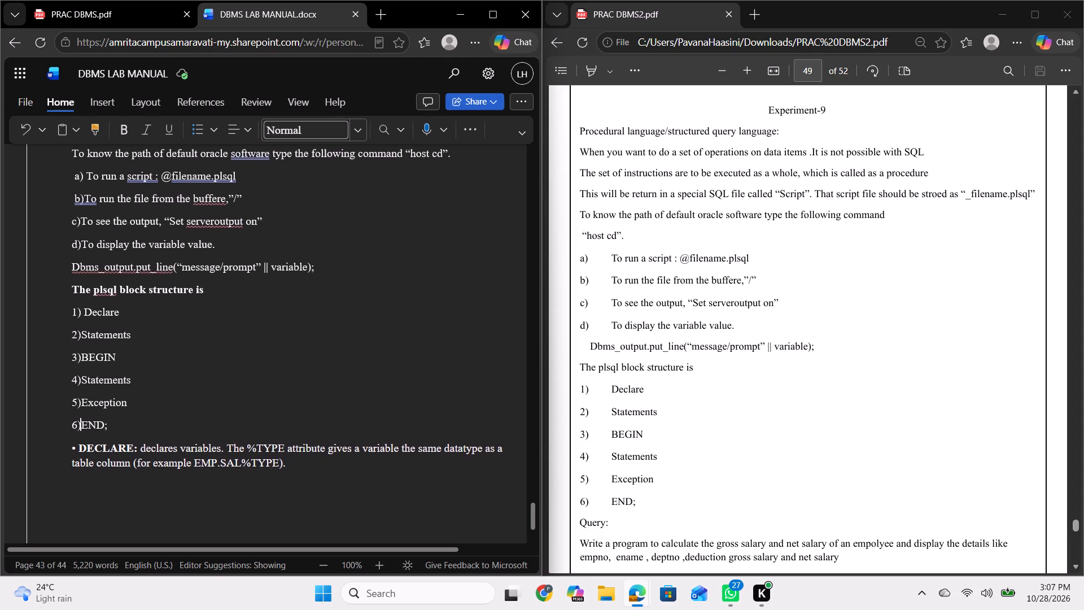
scroll(225, 530, "down", 1)
scroll(350, 476, "up", 1)
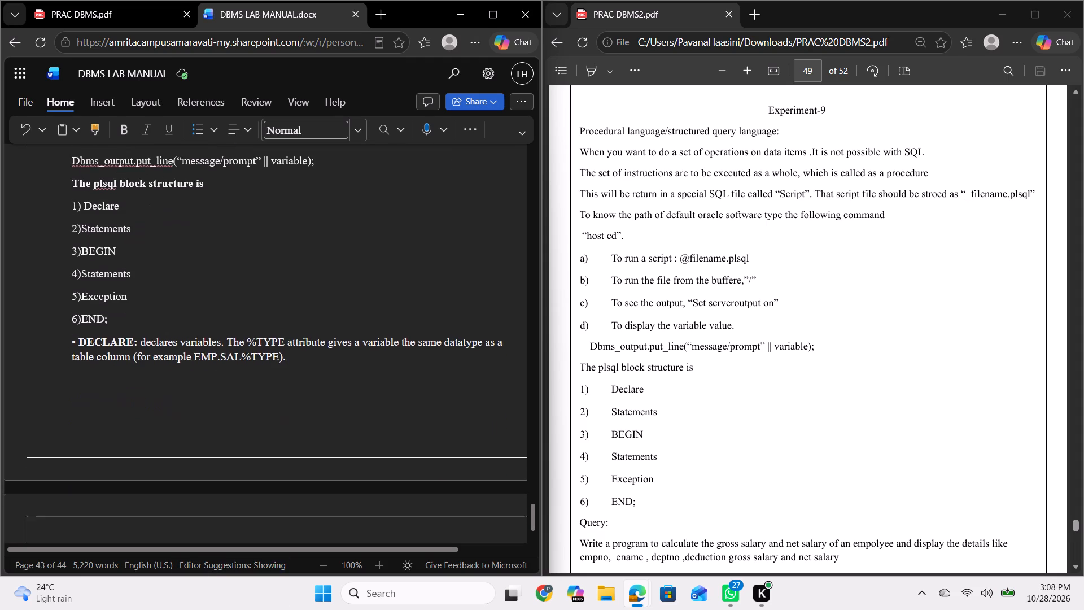
scroll(350, 476, "up", 1)
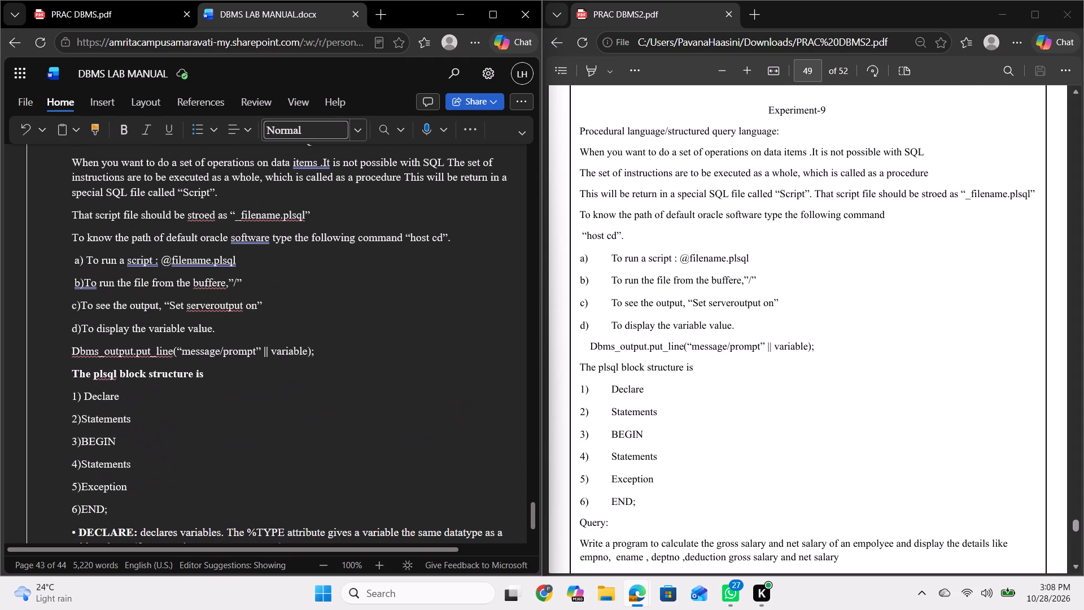
scroll(353, 432, "up", 1)
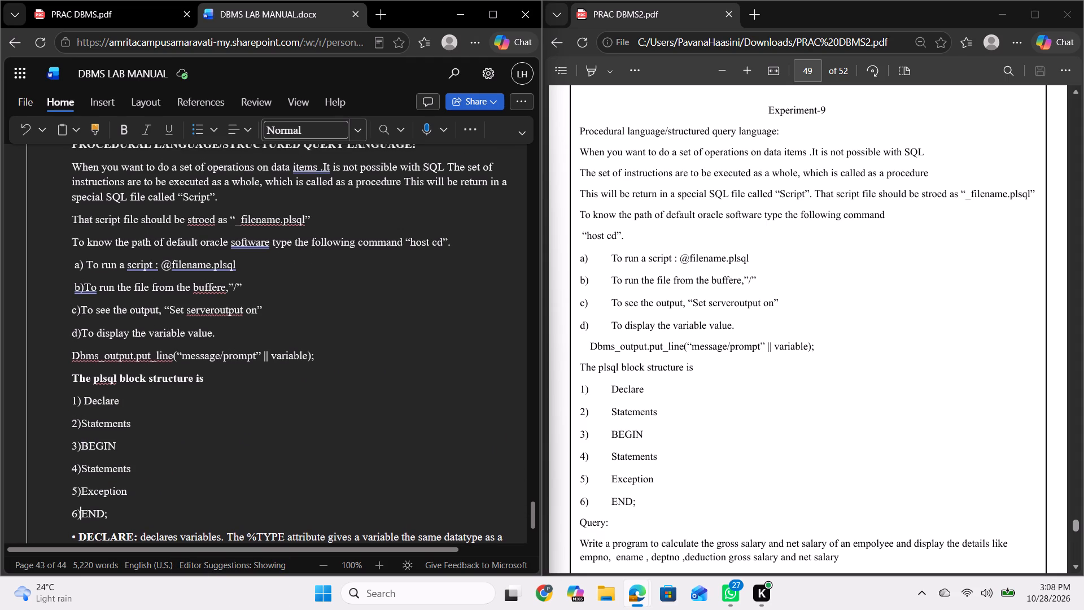
scroll(353, 432, "up", 2)
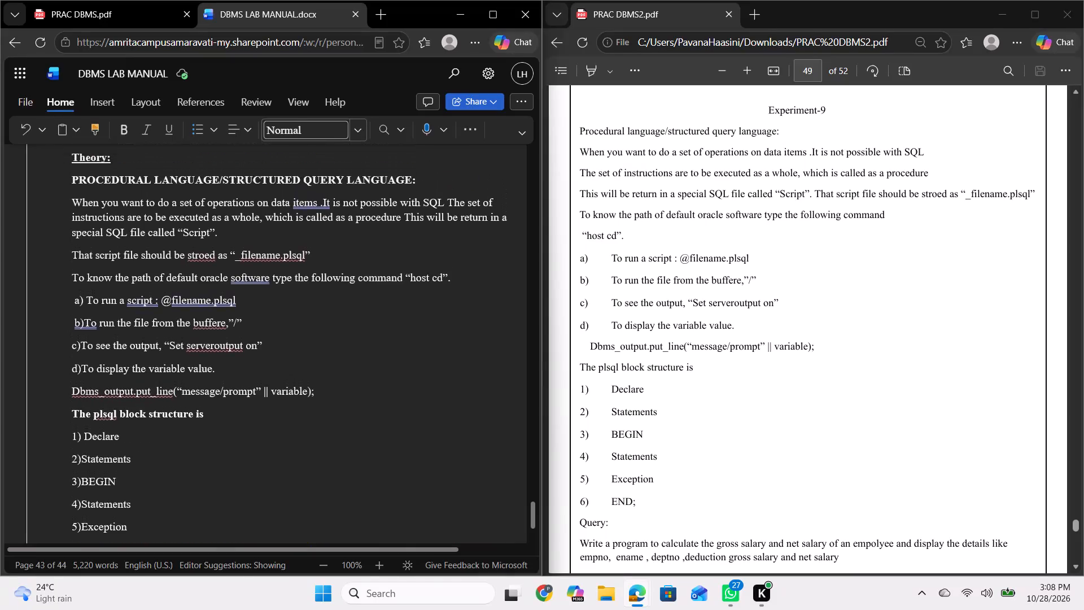
scroll(353, 432, "up", 1)
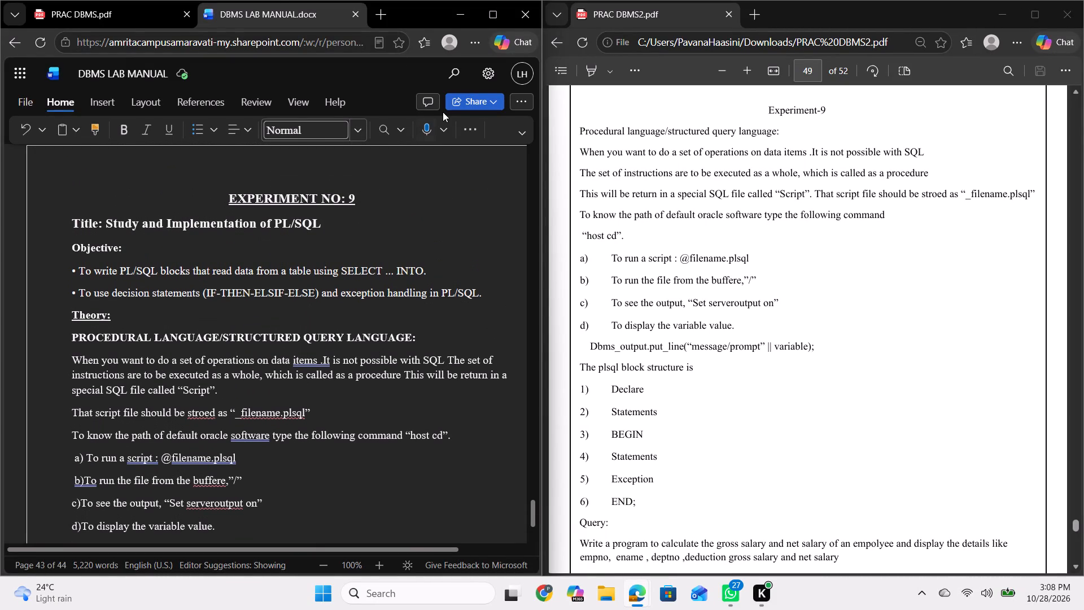
Switch to PRAC DBMS.pdf and examine Experiment No: 9's objective and theory for comparison with the manual.
left_click(125, 23)
scroll(226, 232, "up", 3)
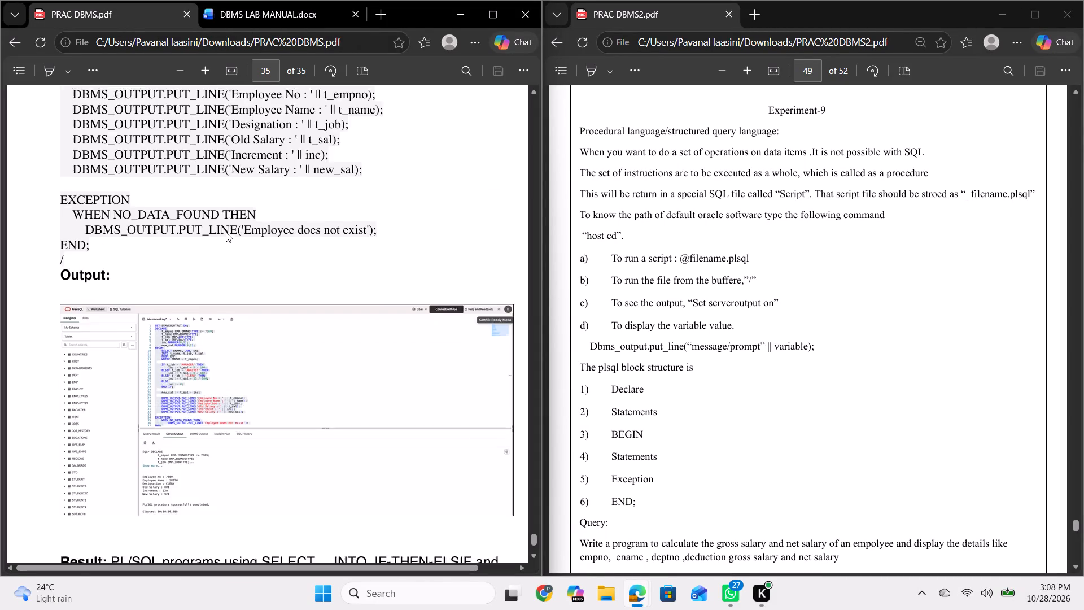
scroll(226, 232, "up", 14)
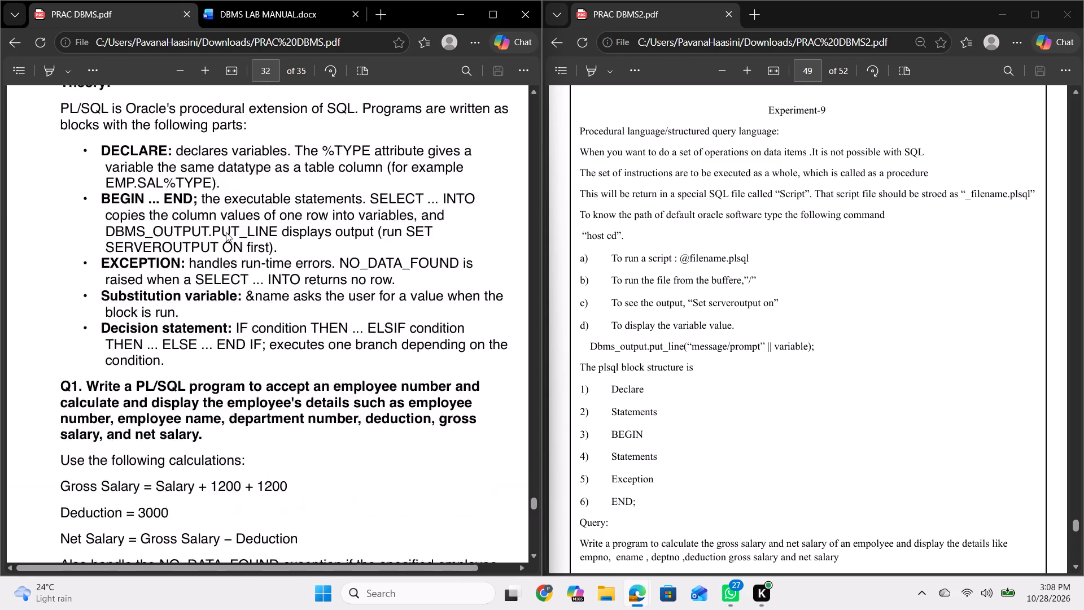
scroll(226, 232, "up", 1)
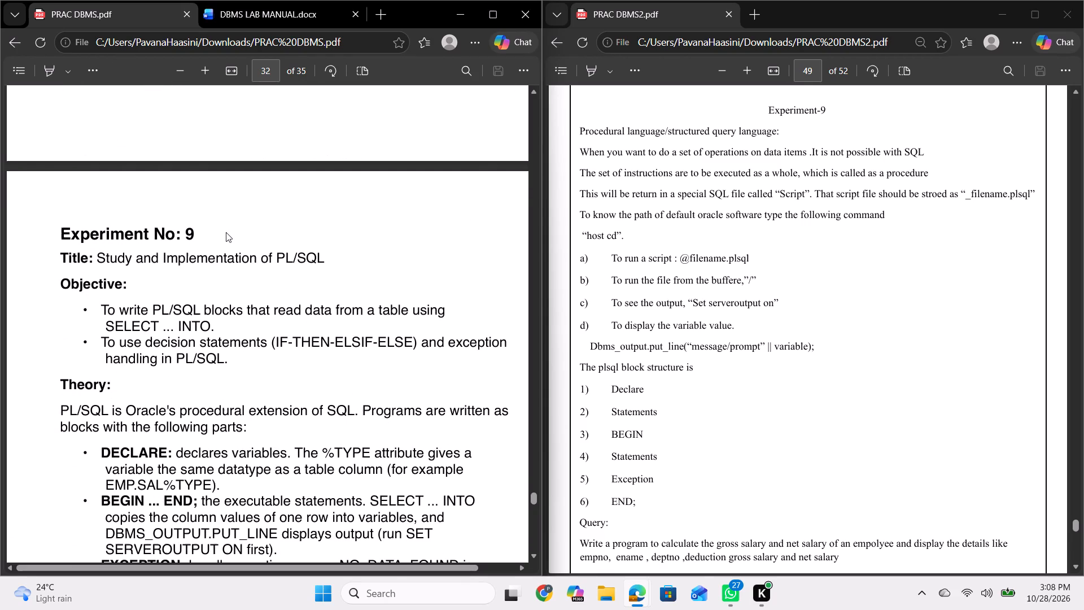
scroll(226, 232, "up", 3)
Return to DBMS LAB MANUAL.docx and read through the rest of Experiment 9's theory up to question Q1.
left_click(307, 0)
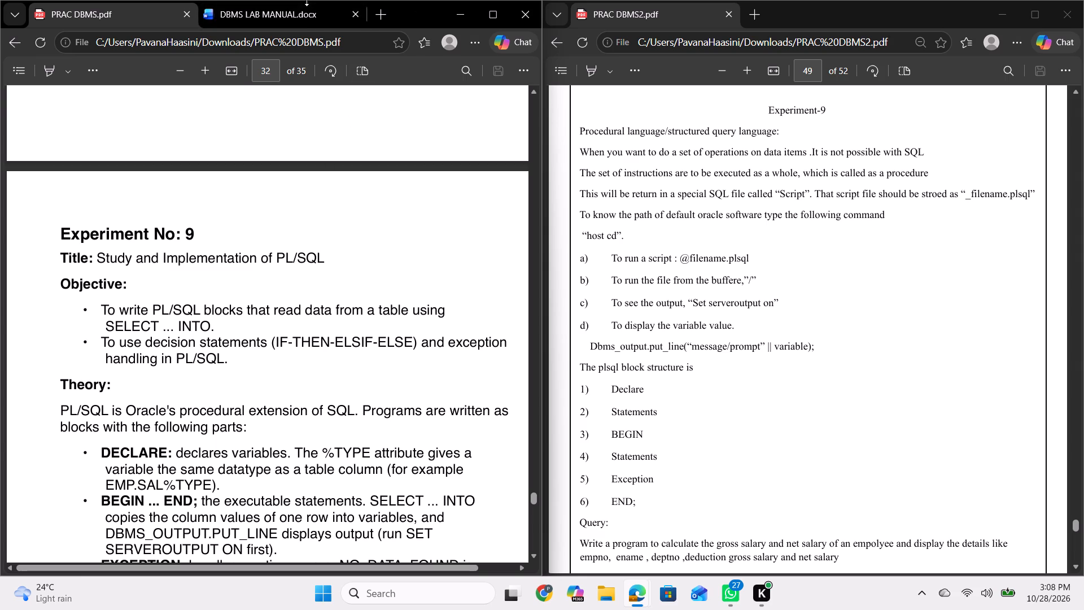
left_click(307, 9)
scroll(317, 302, "down", 1)
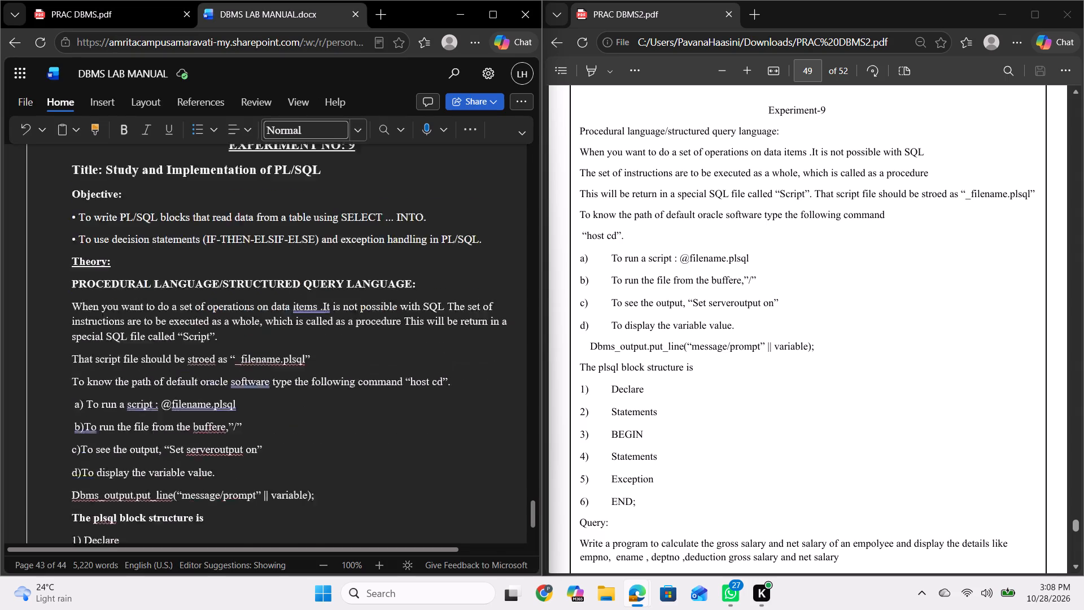
scroll(317, 302, "down", 6)
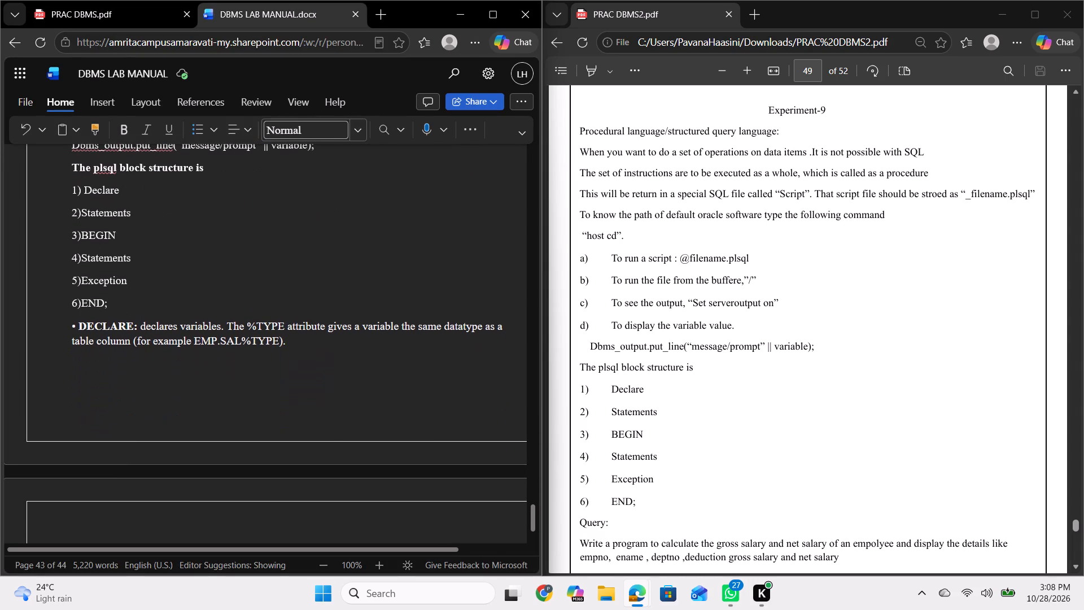
scroll(241, 390, "down", 6)
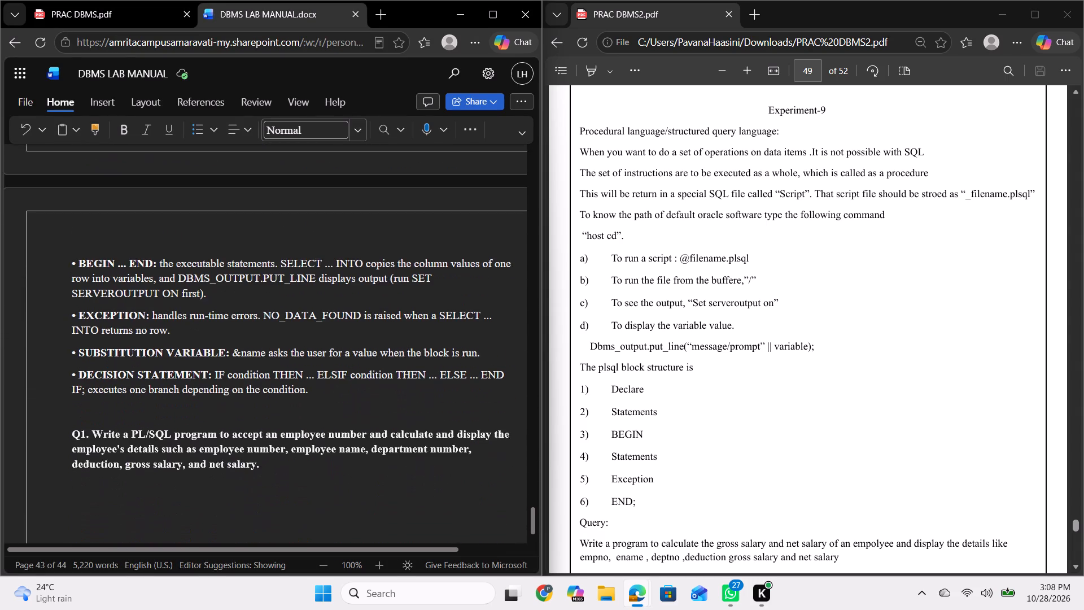
scroll(241, 390, "down", 2)
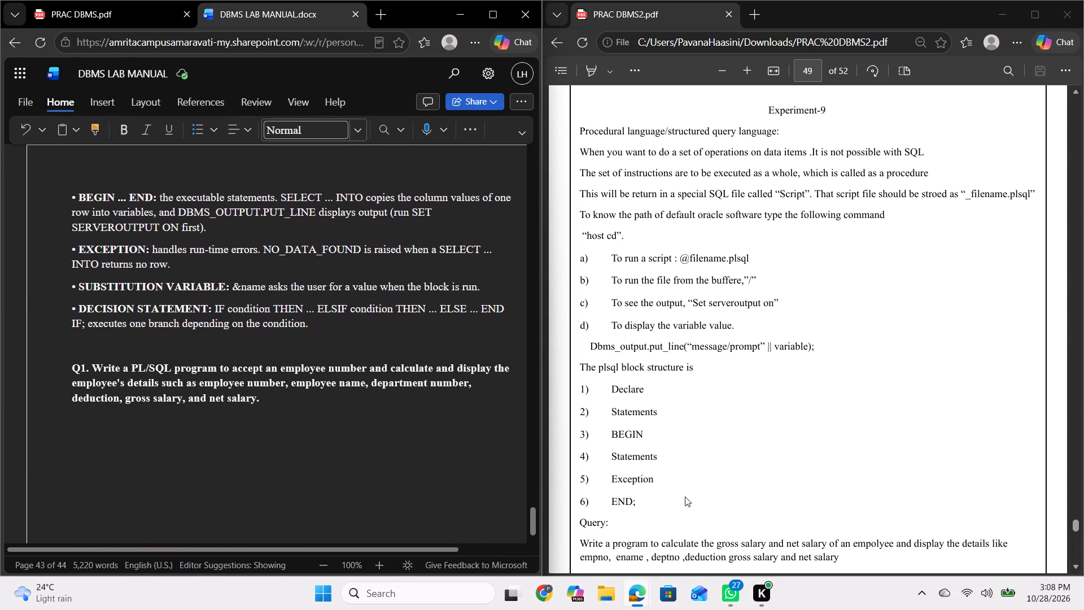
Replace Q1's question text in the manual with the gross and net salary query copied from page 49 of PRAC DBMS2.pdf.
scroll(689, 493, "down", 2)
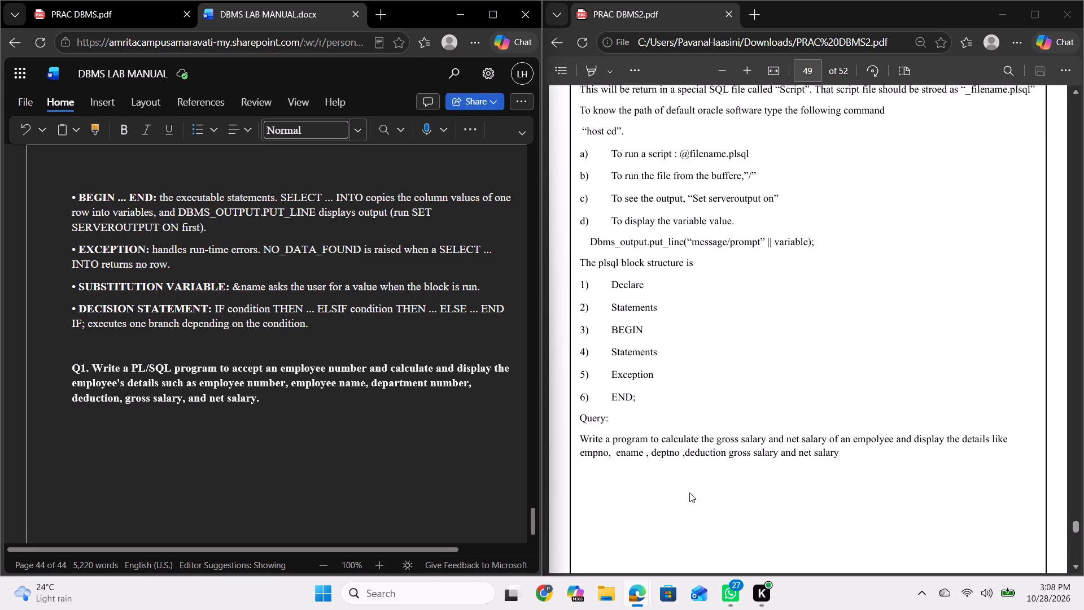
scroll(689, 493, "down", 1)
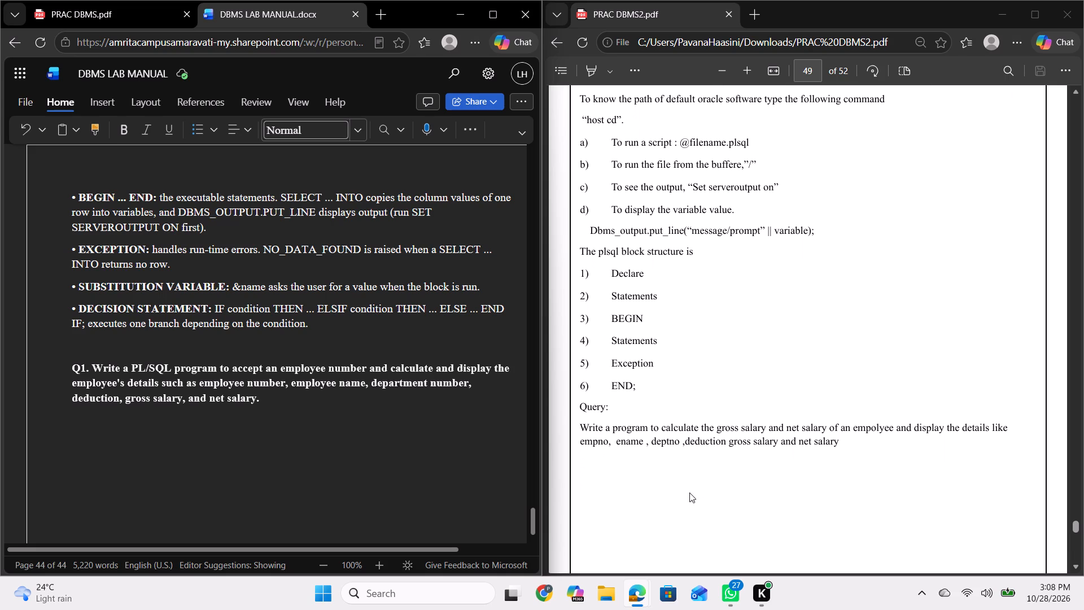
scroll(689, 493, "down", 1)
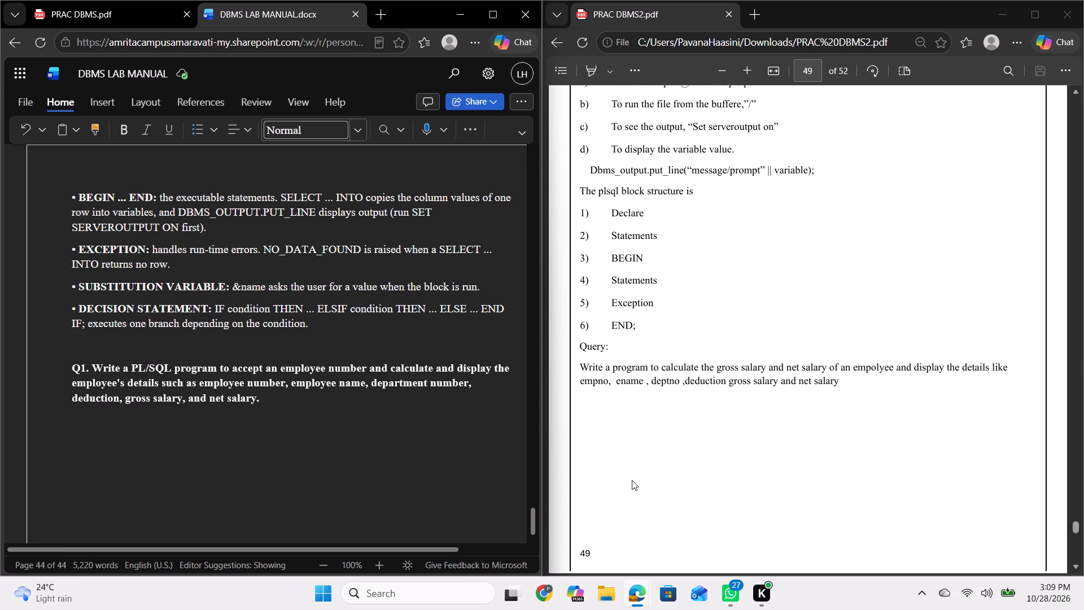
scroll(632, 480, "down", 2)
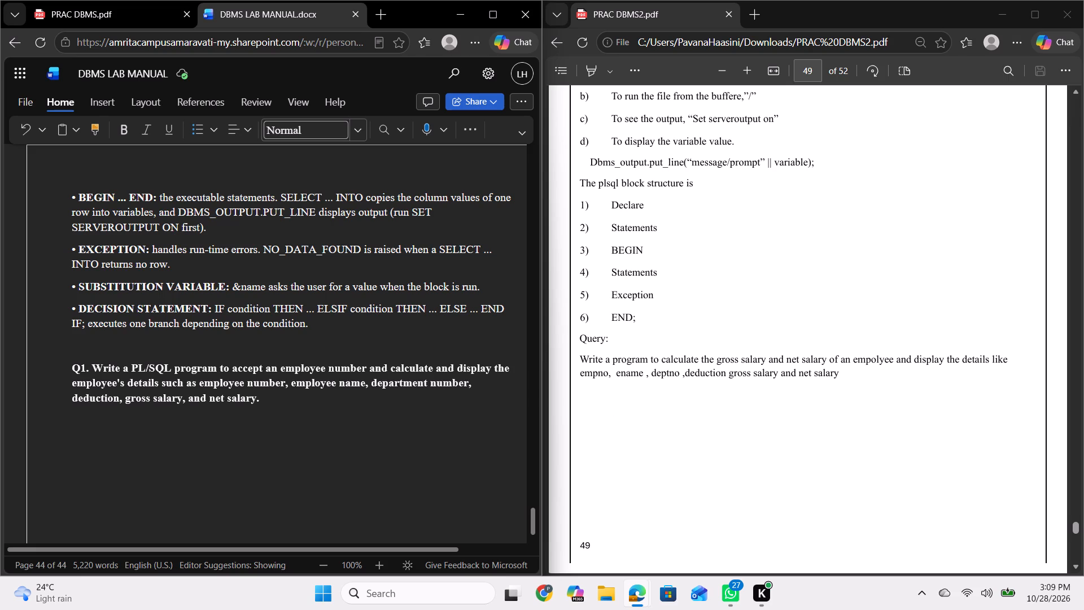
left_click_drag(582, 351, 797, 397)
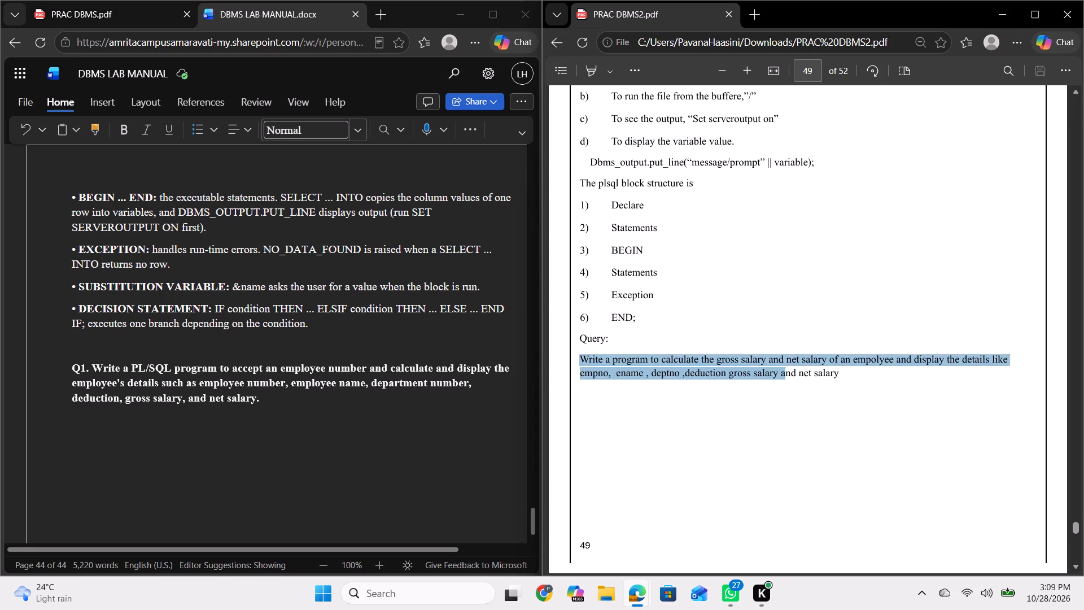
left_click_drag(797, 397, 843, 379)
left_click(881, 253)
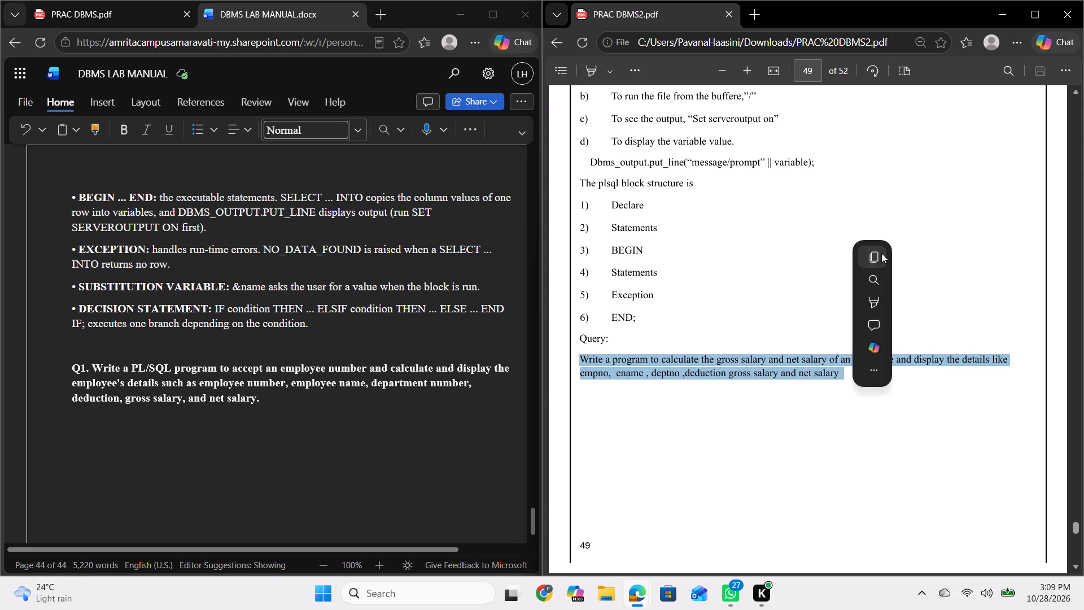
left_click_drag(273, 398, 93, 369)
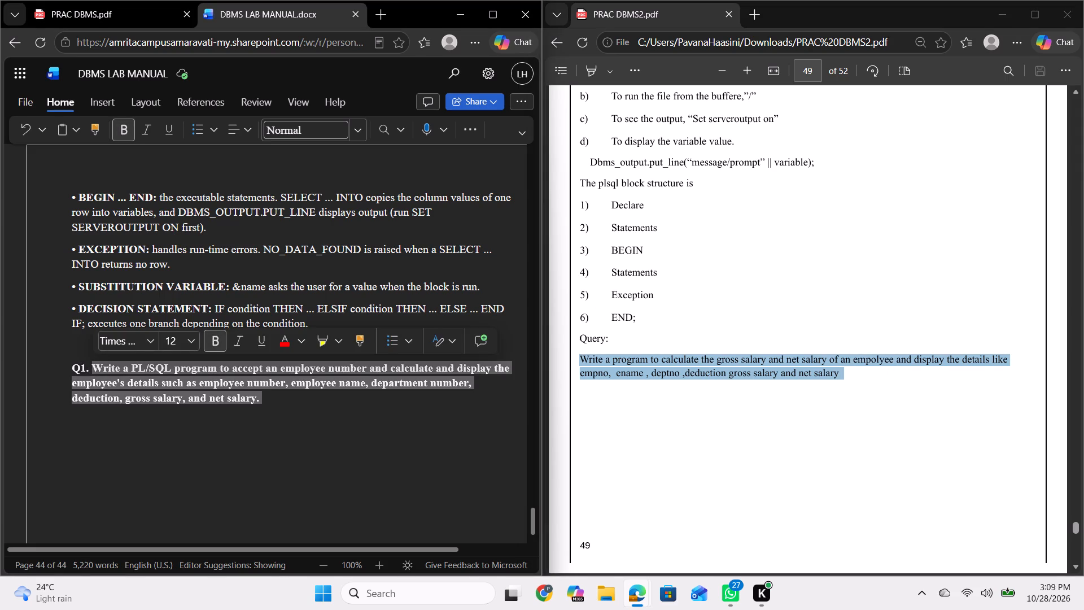
key("BackSpace")
key("ctrl+v")
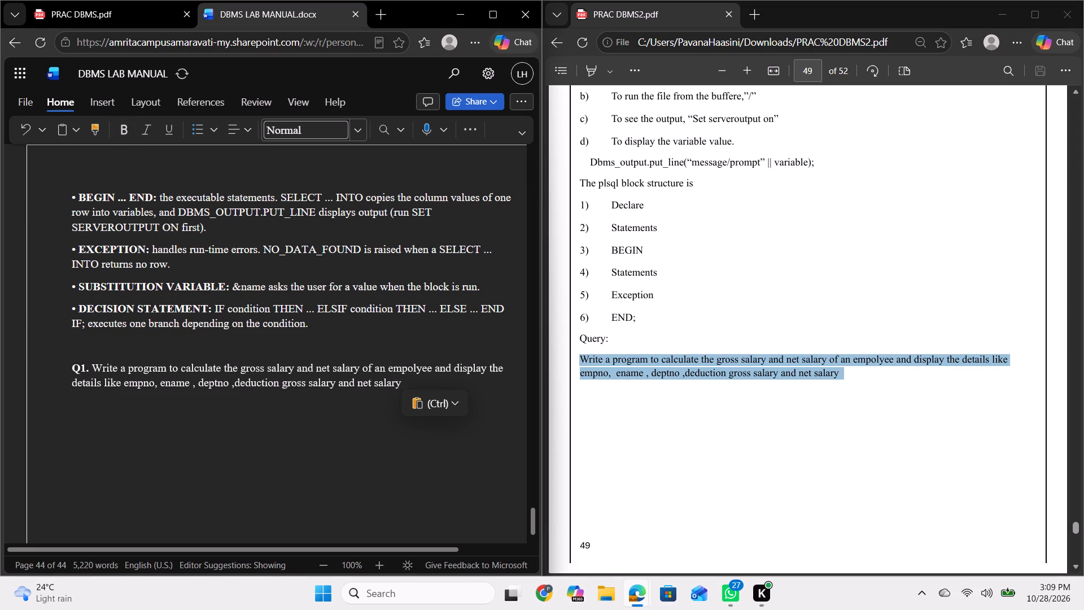
Make the newly pasted Q1 question text bold.
left_click_drag(91, 365, 387, 407)
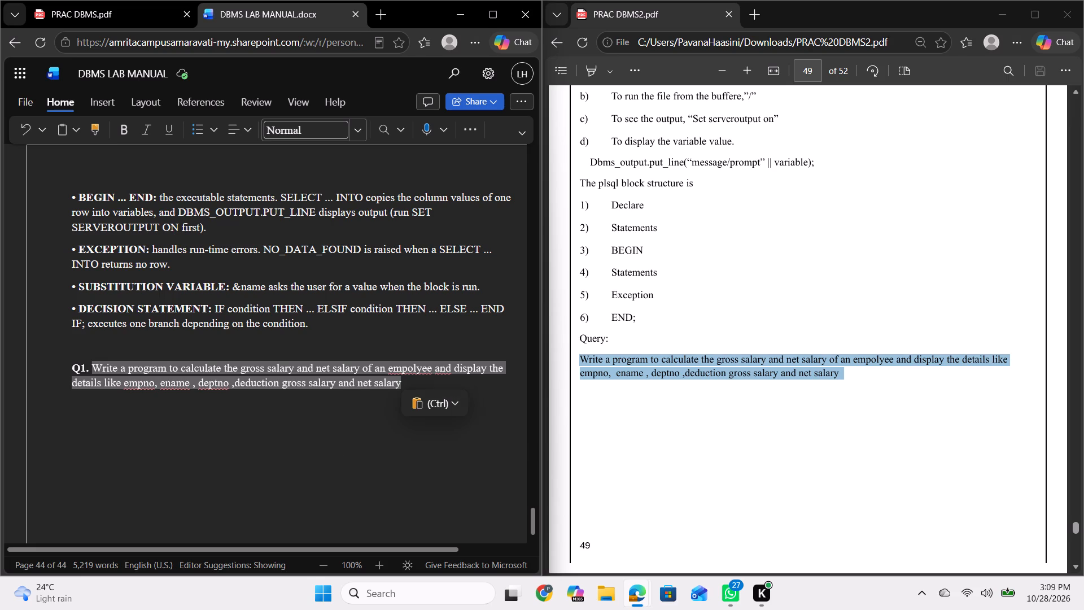
left_click(122, 376)
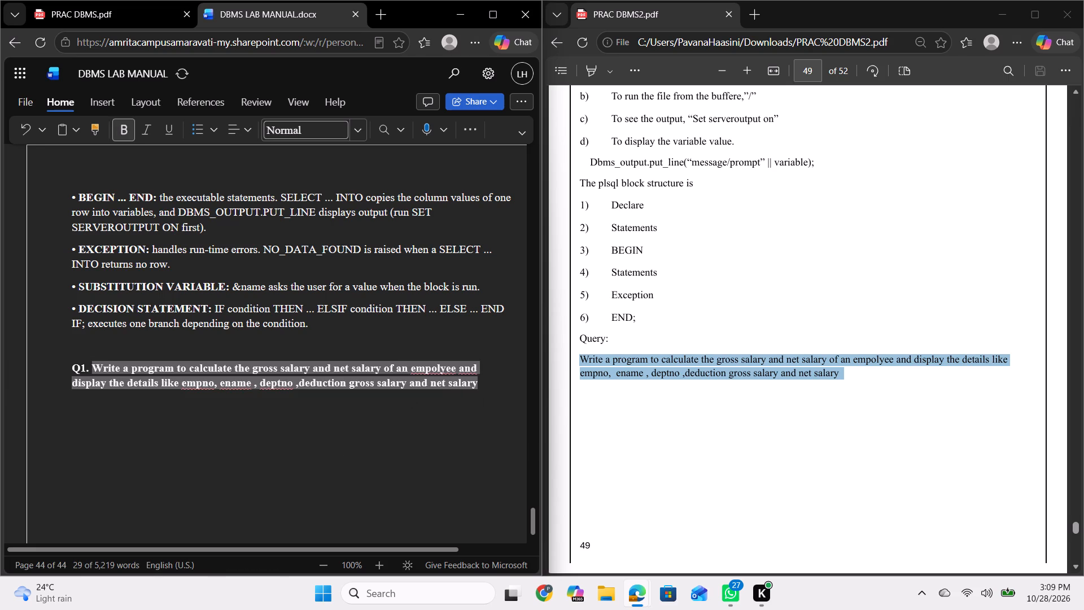
left_click(196, 460)
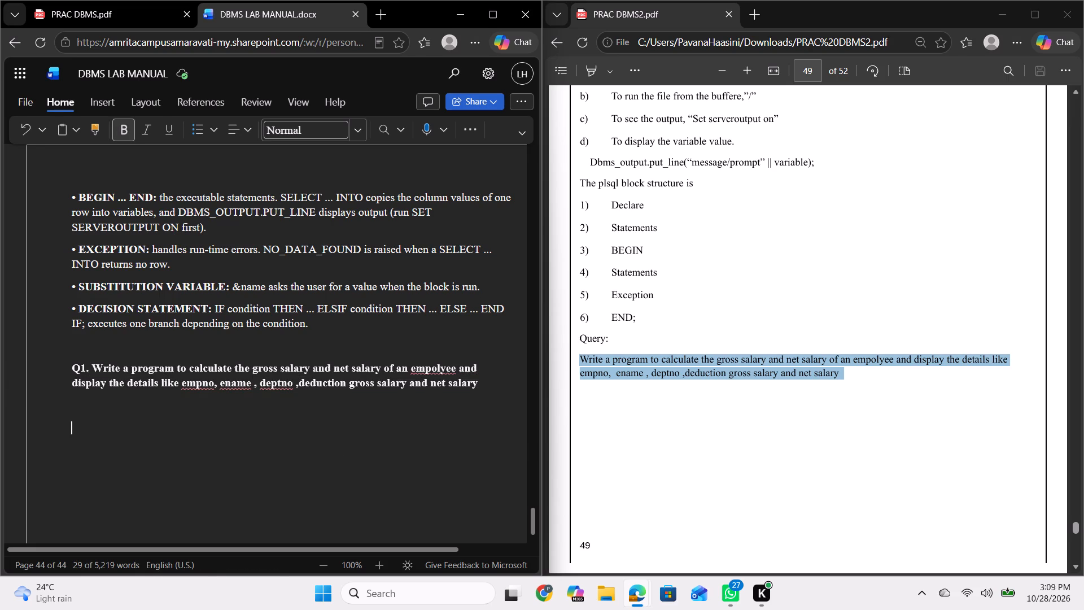
Correct "empolyee" to "employee" in Q1 and end the question with a full stop.
left_click(440, 368)
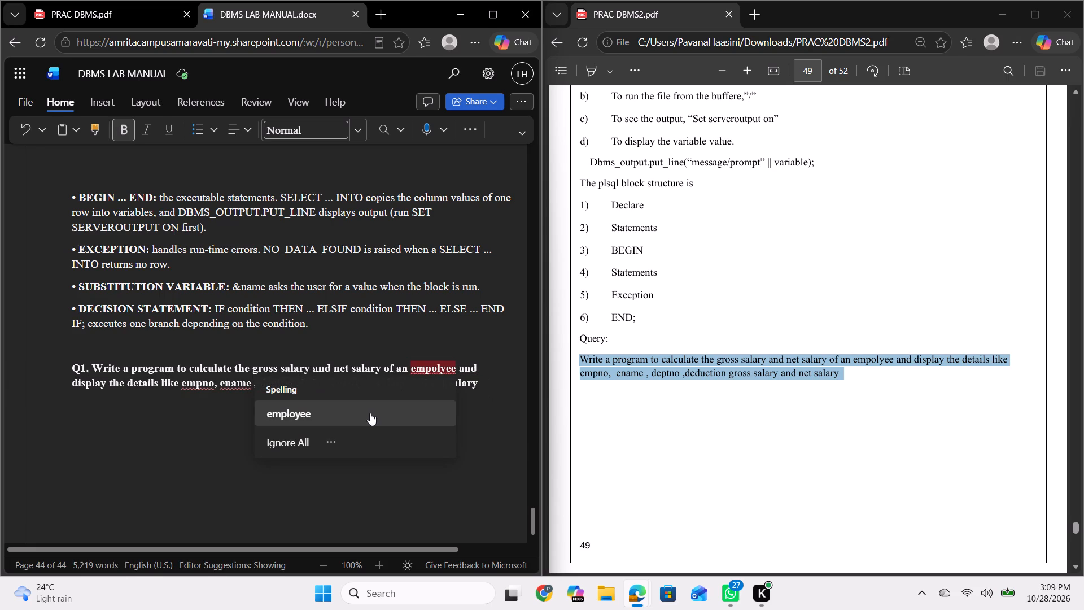
left_click(364, 417)
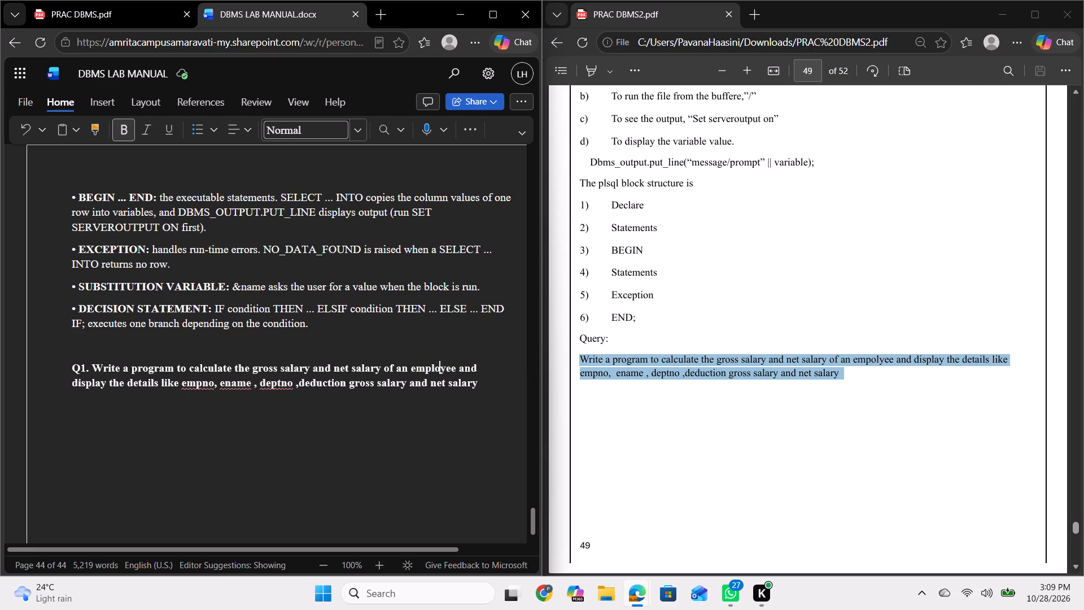
left_click(479, 385)
key("period")
left_click(700, 454)
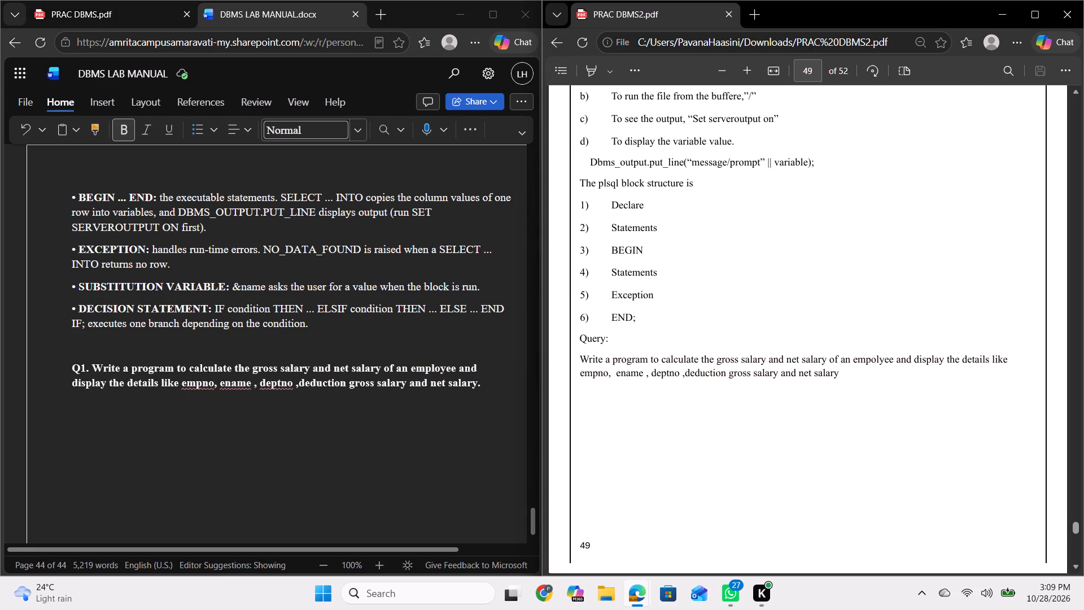
Start a new line below Q1 and select the "Query:" label and designation-based increment question on page 51 of PRAC DBMS2.pdf.
left_click(492, 384)
key("Return")
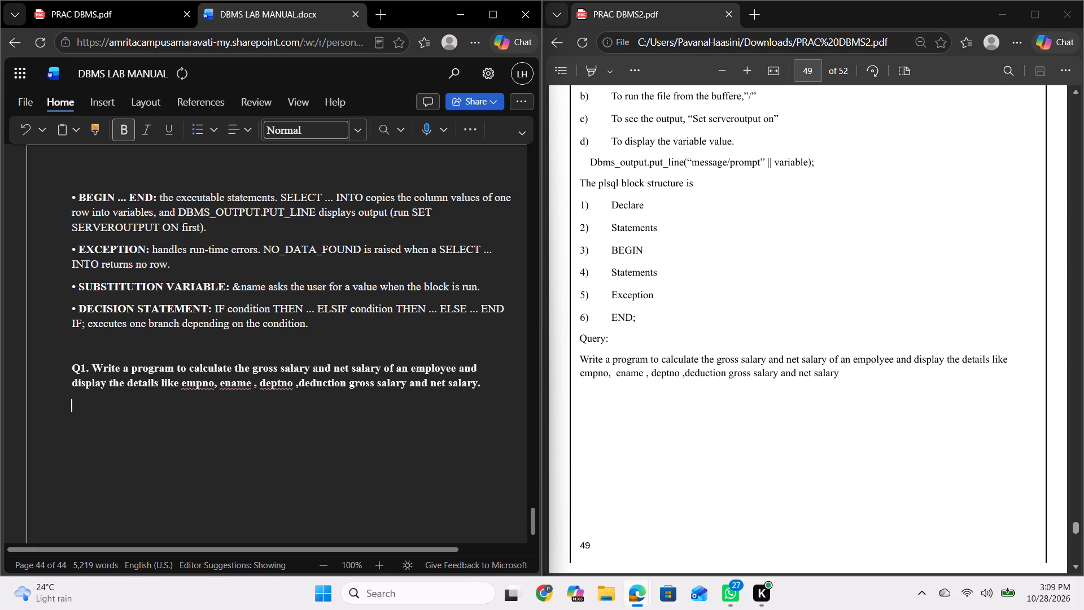
scroll(676, 395, "down", 5)
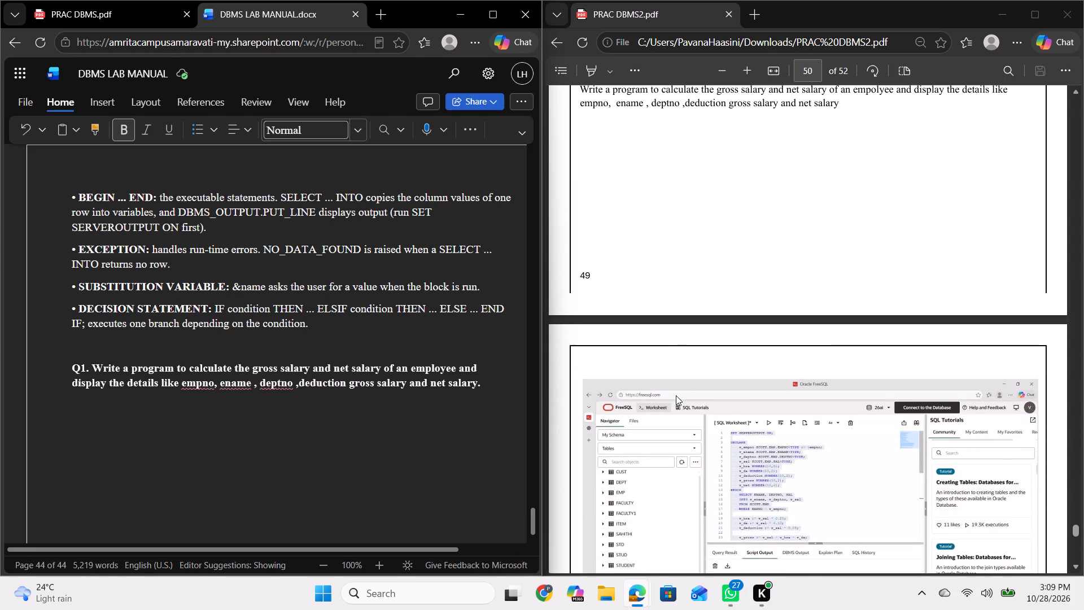
scroll(676, 395, "down", 8)
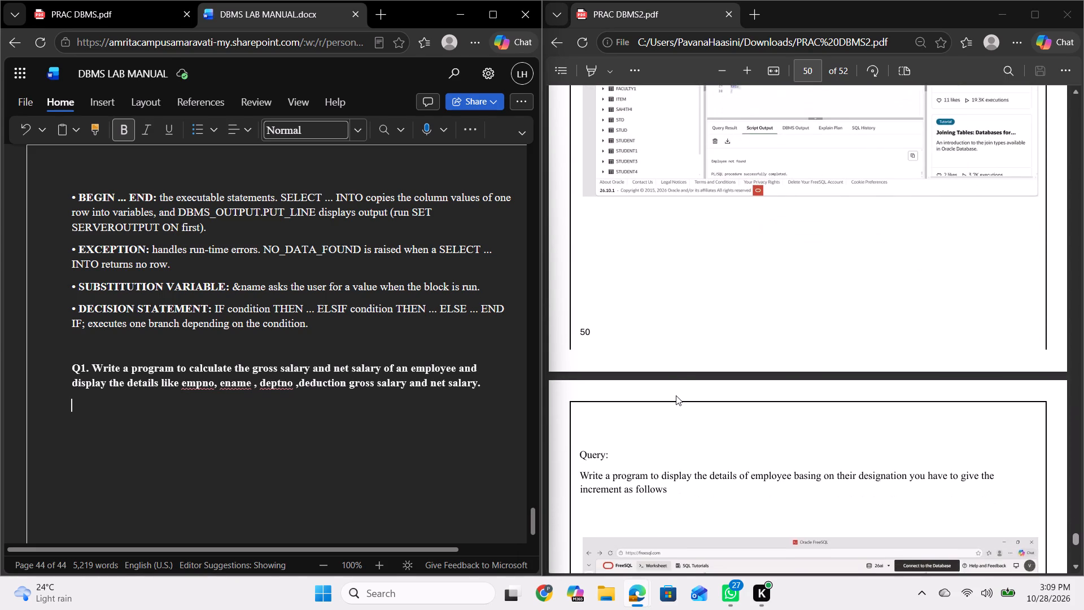
scroll(676, 395, "down", 1)
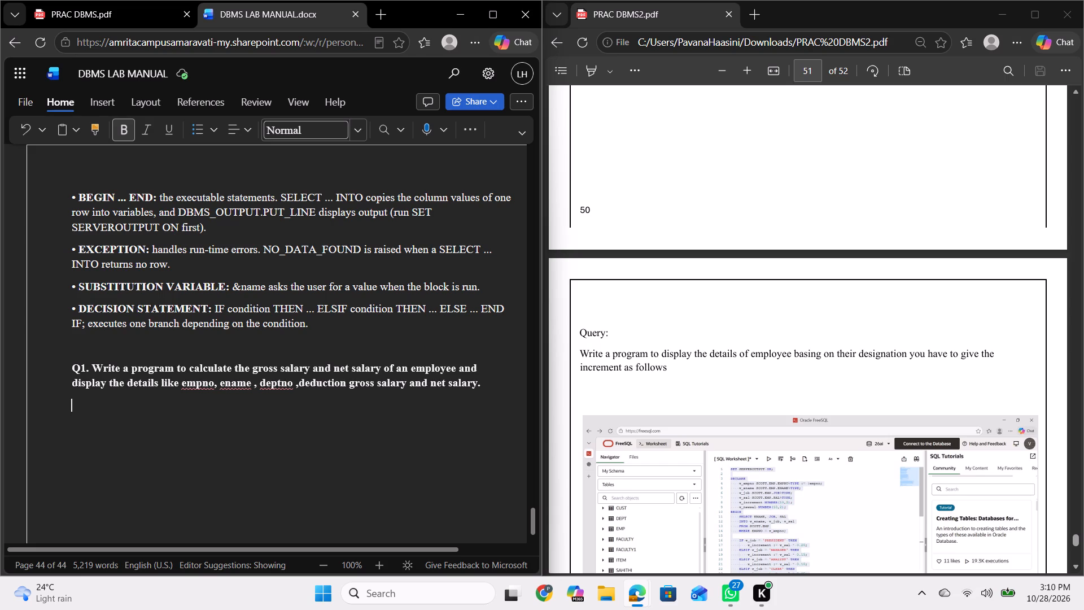
left_click_drag(576, 332, 676, 369)
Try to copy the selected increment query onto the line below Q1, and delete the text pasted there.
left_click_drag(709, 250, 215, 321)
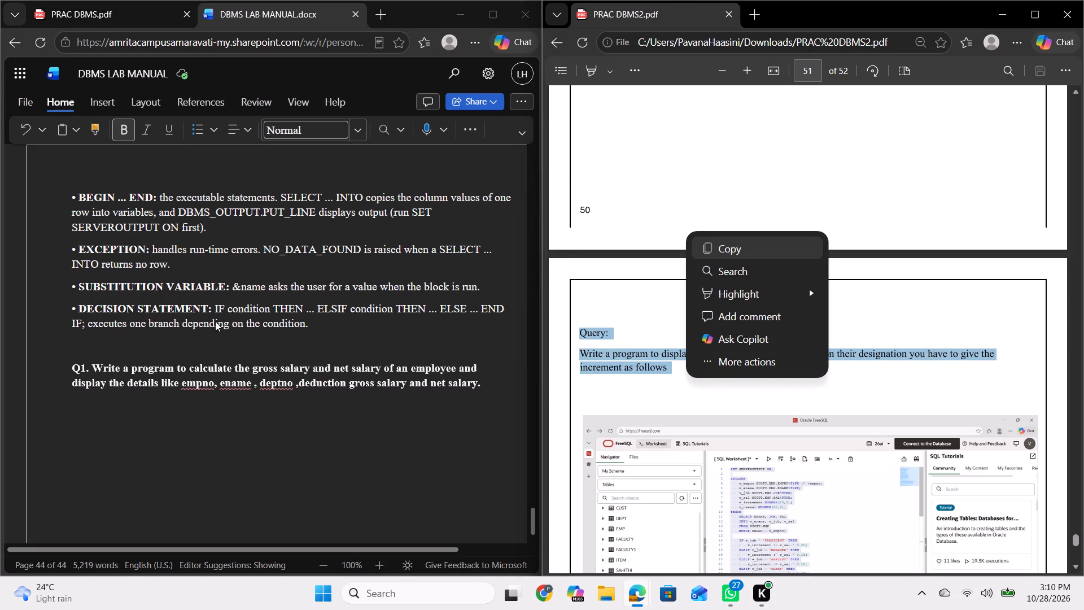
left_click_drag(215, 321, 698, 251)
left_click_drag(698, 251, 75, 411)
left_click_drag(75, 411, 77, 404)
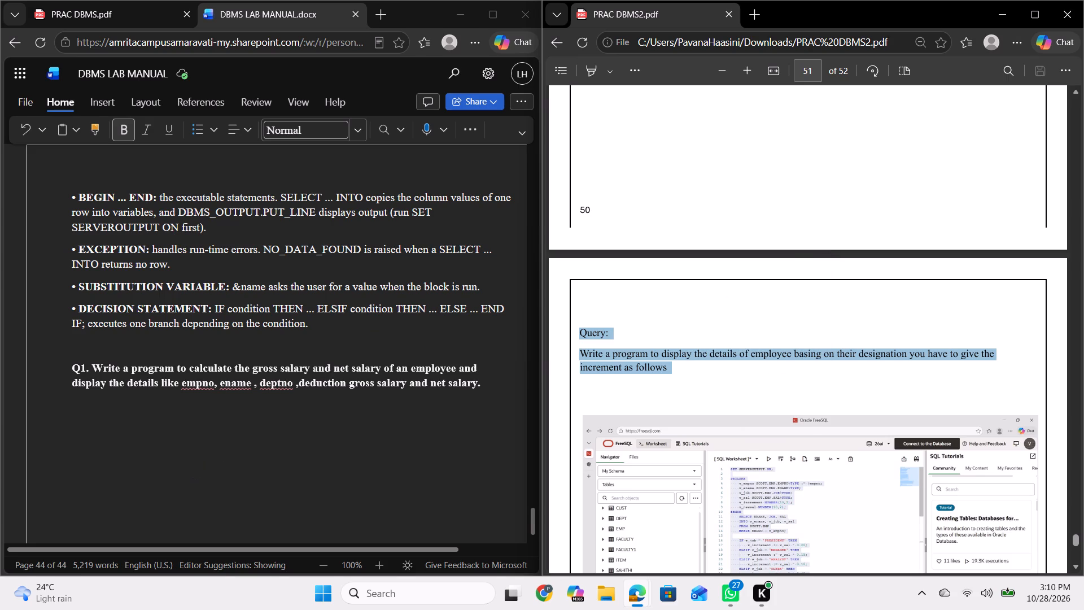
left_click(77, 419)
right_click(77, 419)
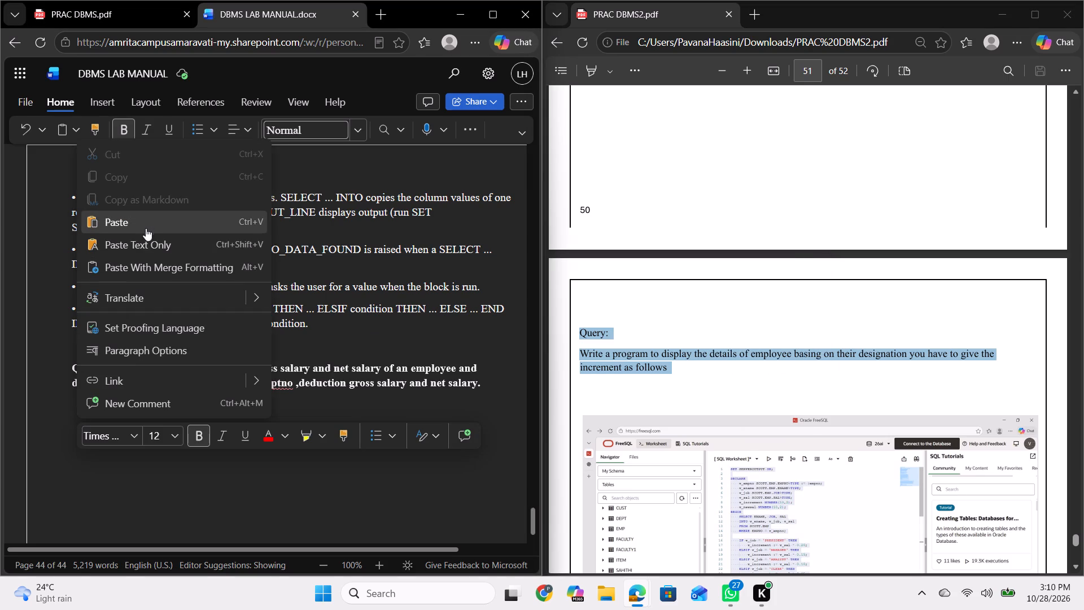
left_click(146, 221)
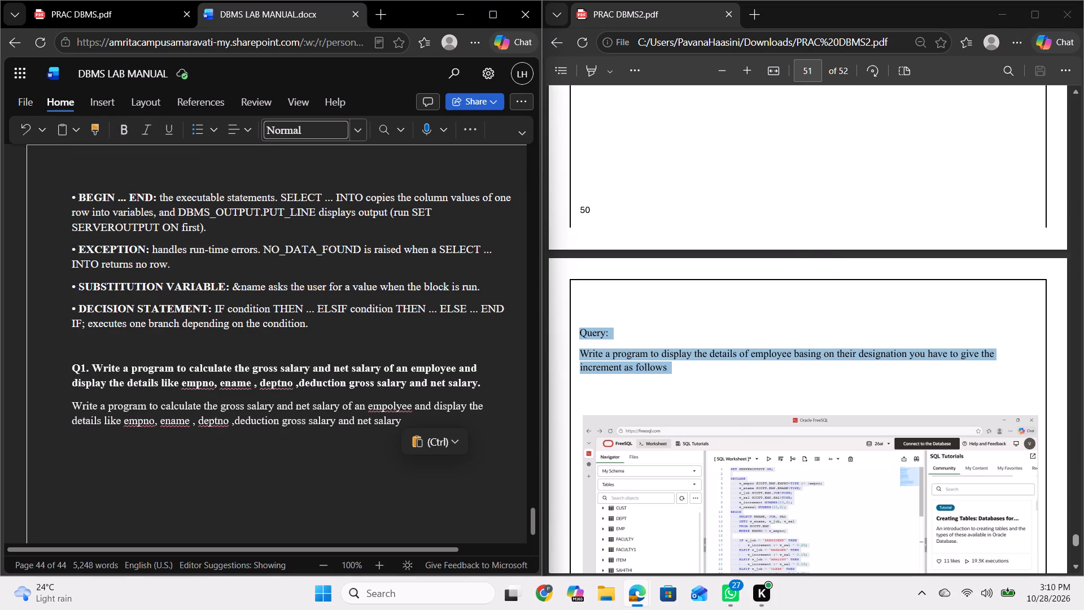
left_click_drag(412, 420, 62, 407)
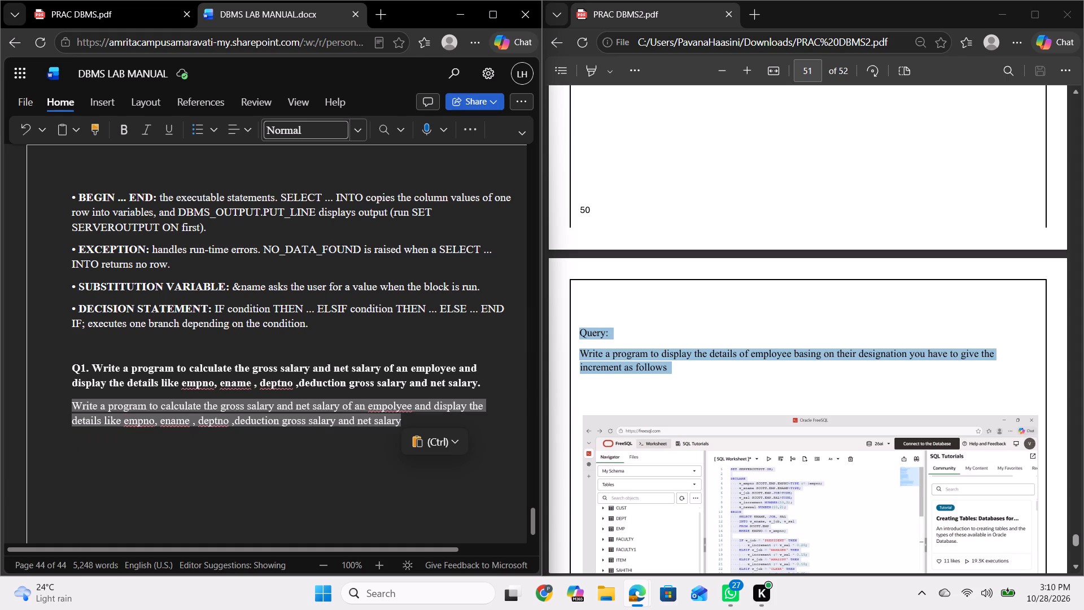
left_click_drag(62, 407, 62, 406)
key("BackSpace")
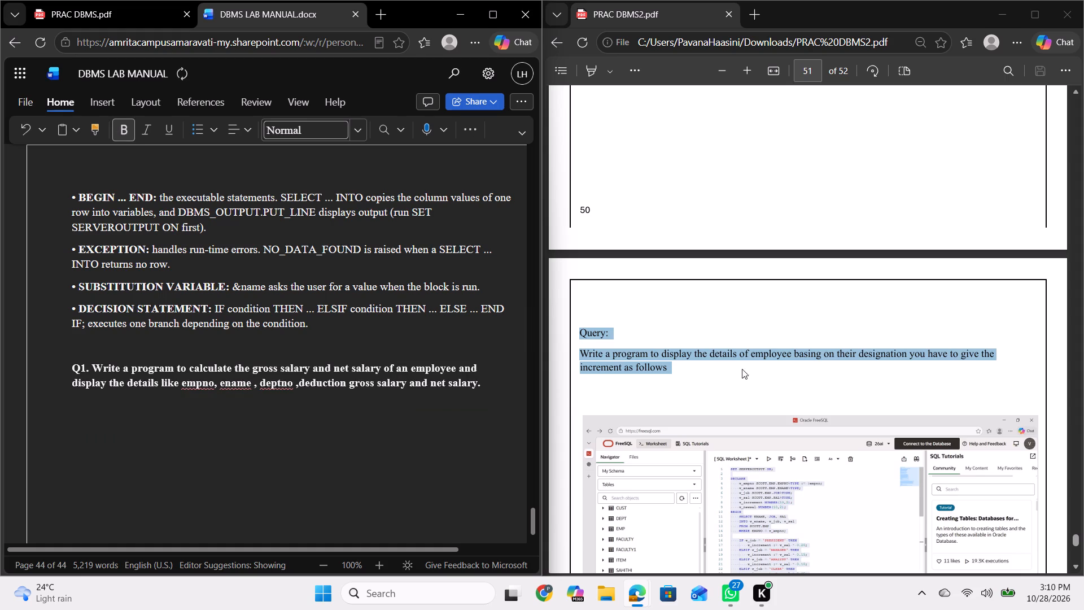
Copy the selected increment query from PRAC DBMS2.pdf and paste it on the line below Q1 in the manual.
right_click(700, 357)
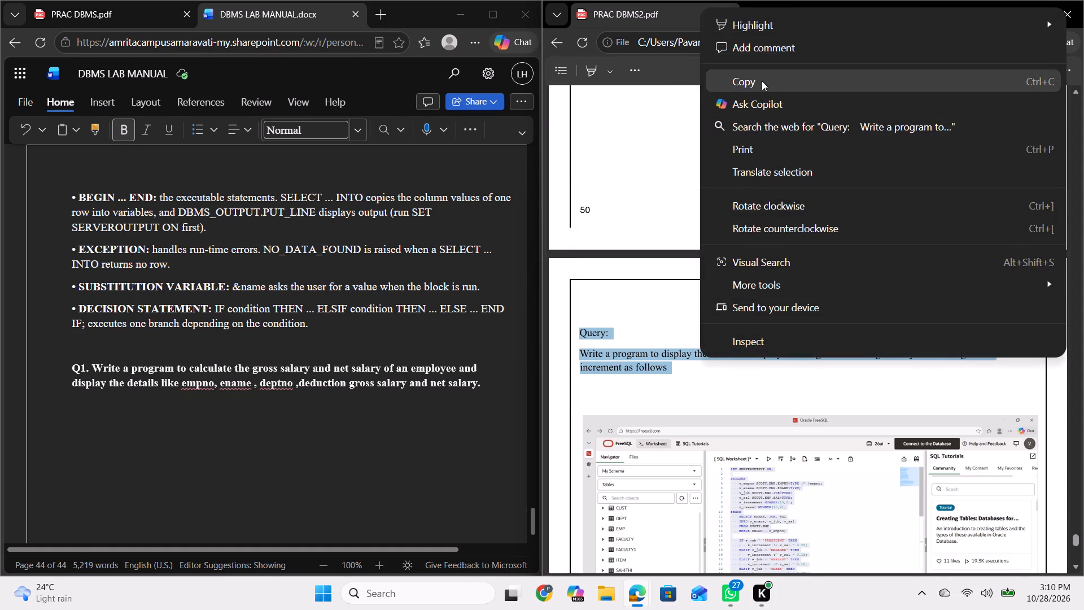
left_click(762, 81)
left_click(630, 341)
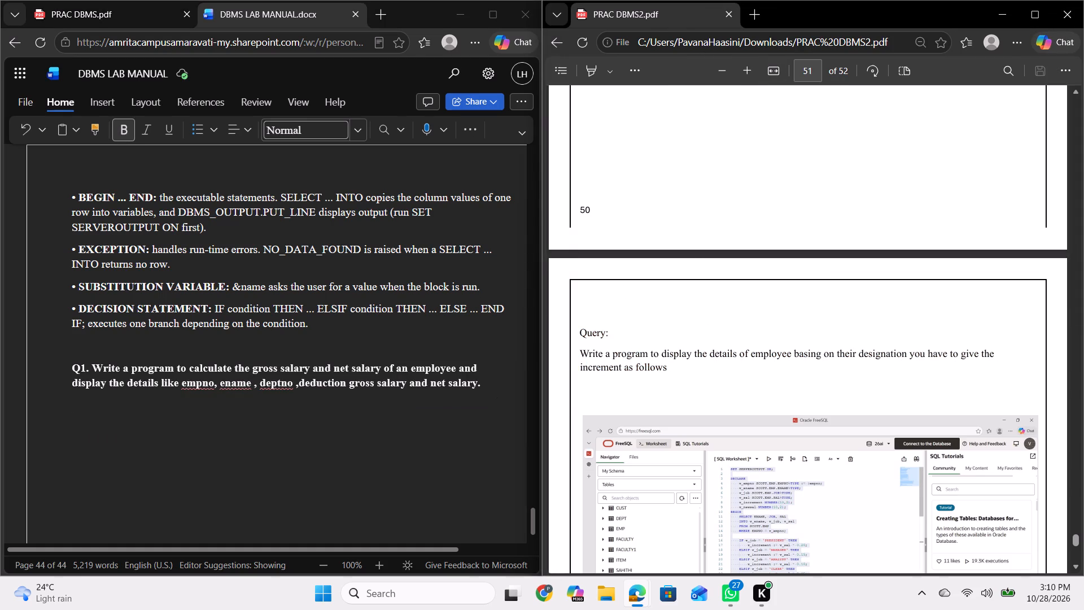
left_click(70, 413)
right_click(70, 413)
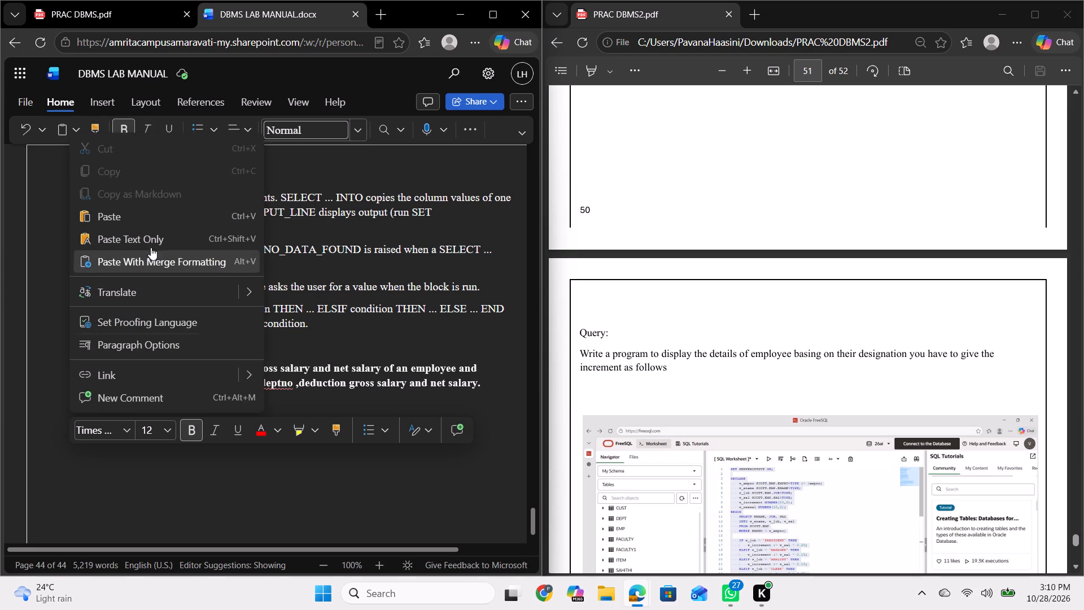
left_click(148, 215)
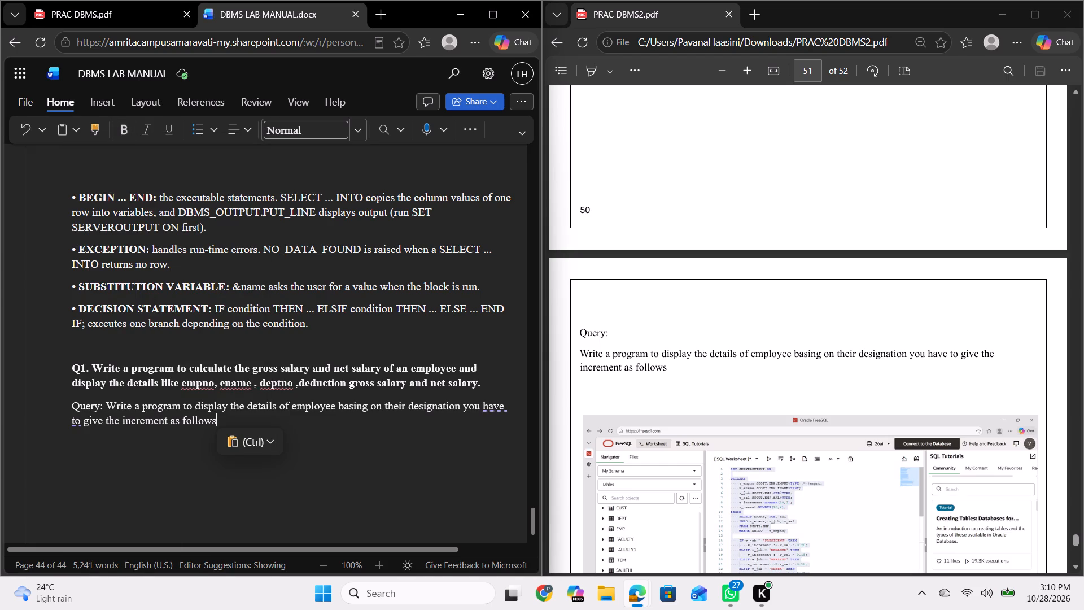
Replace the "Query:" label before the designation-based increment question with "Q2." in the manual.
left_click_drag(101, 408, 78, 409)
key("BackSpace")
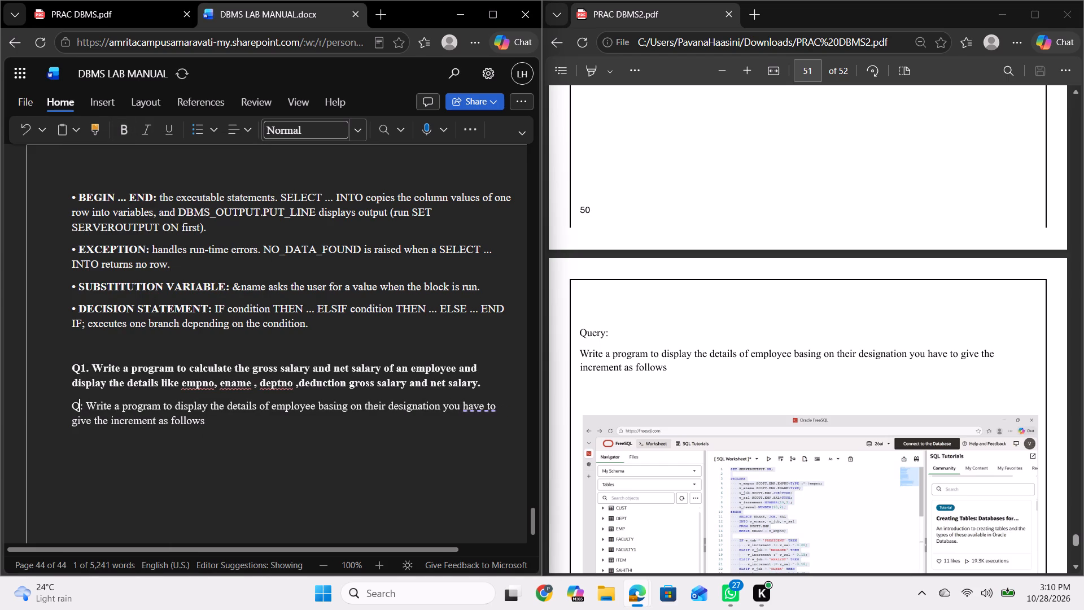
key("period")
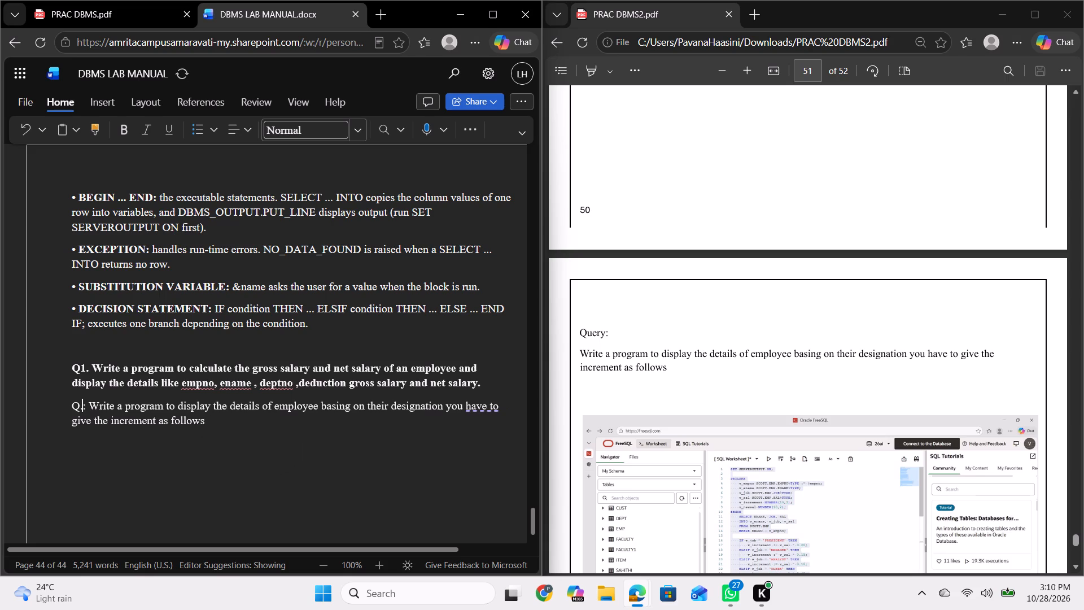
key("Right")
key("Right")
key("BackSpace")
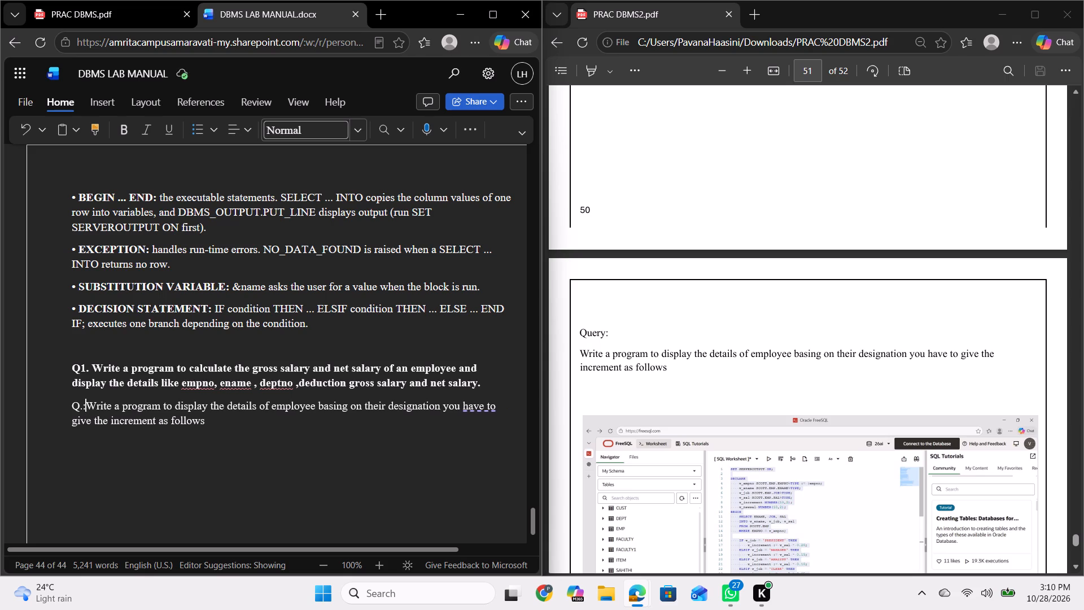
key("BackSpace")
key("space")
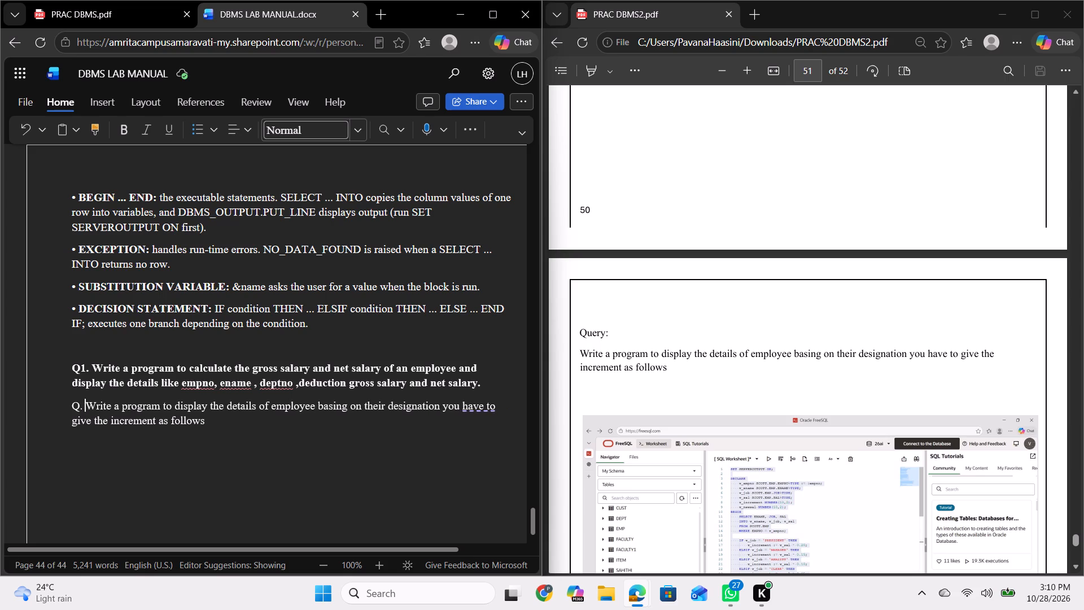
key("Left")
key("Left")
key("2")
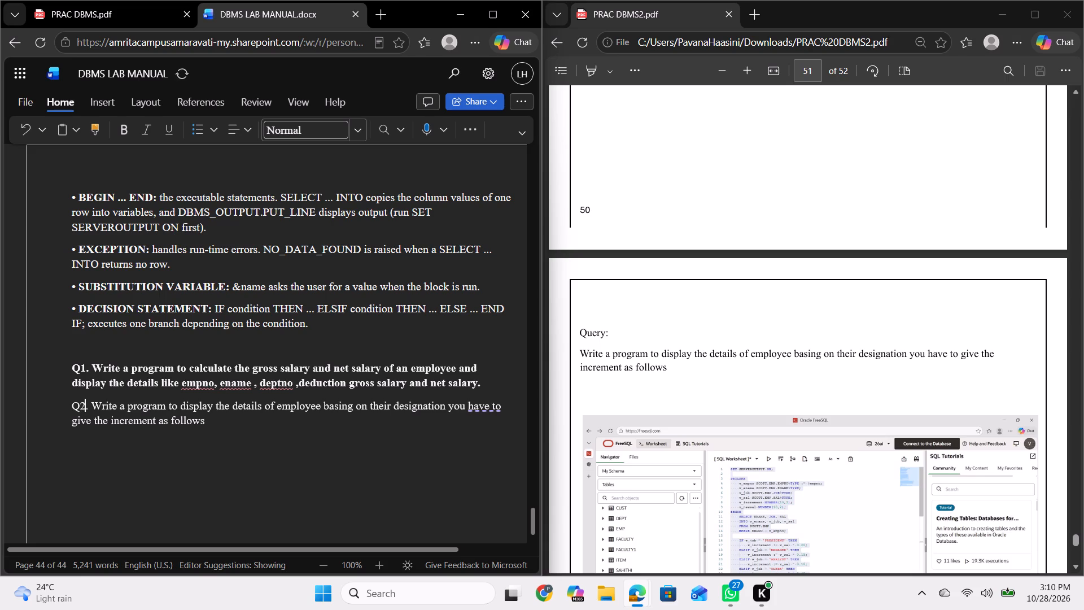
Make the whole Q2 question bold and end it with a full stop.
left_click_drag(217, 421, 126, 418)
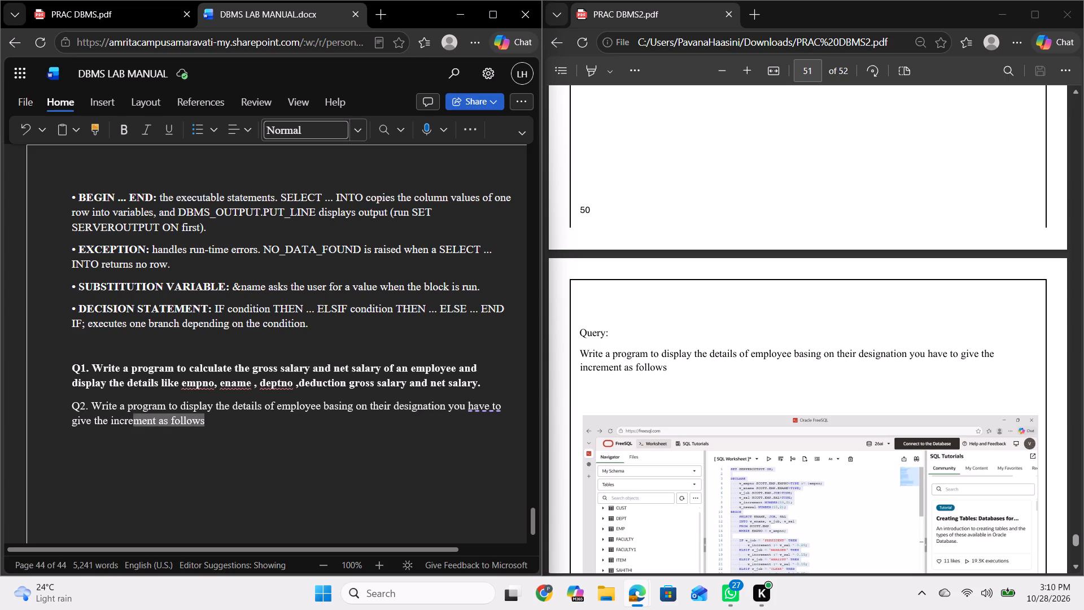
left_click_drag(126, 418, 54, 402)
left_click(180, 379)
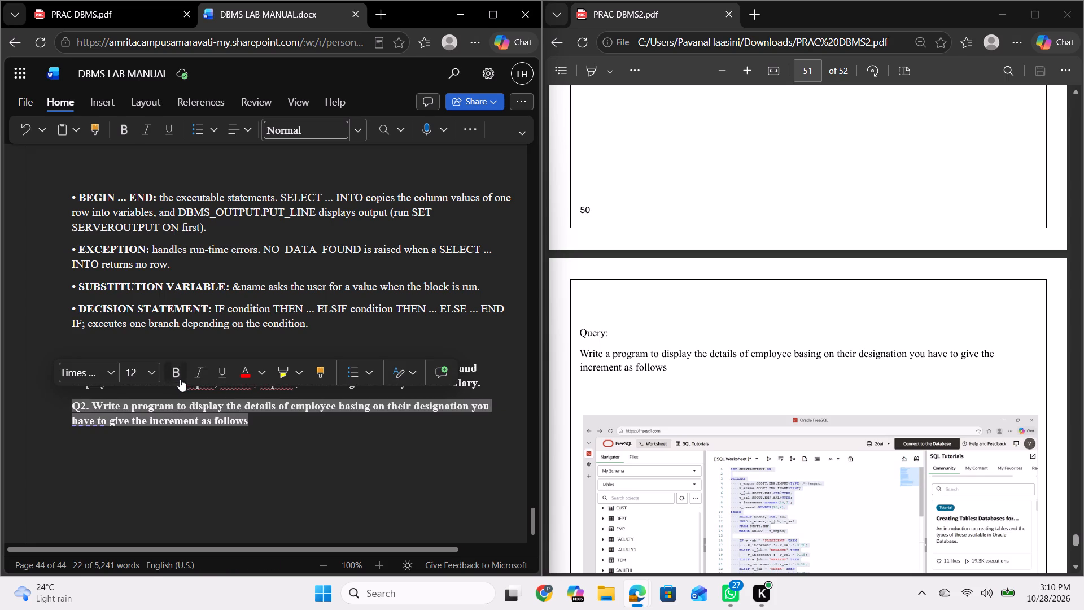
left_click(260, 422)
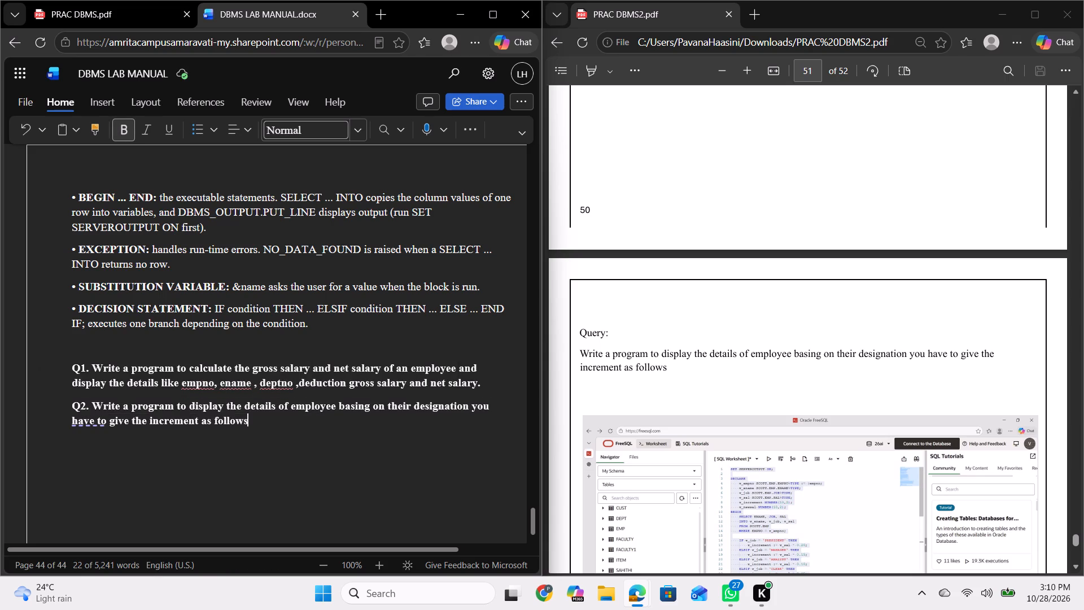
key("period")
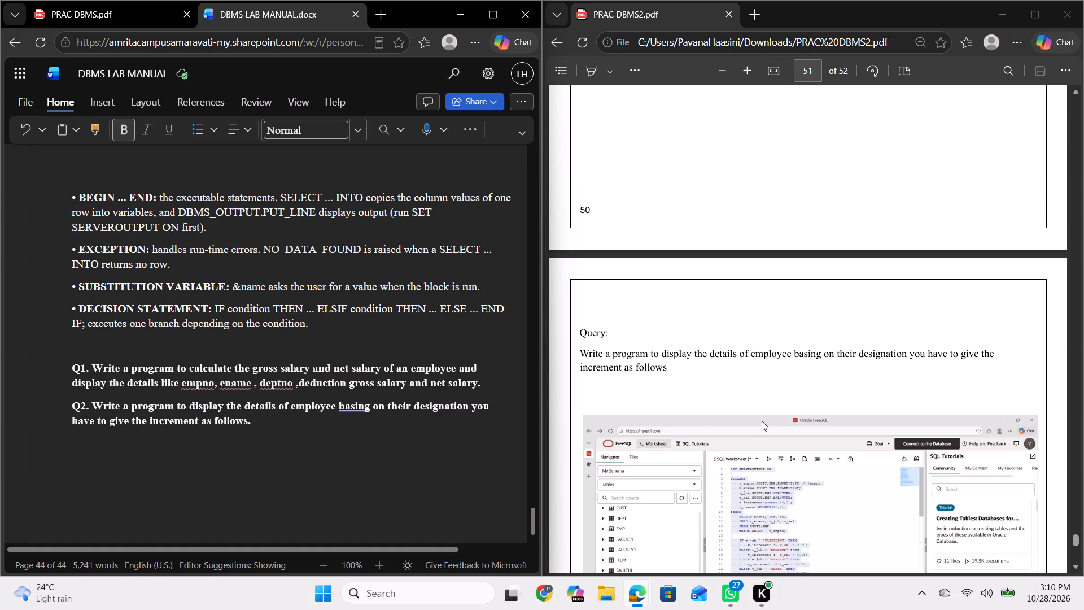
Find the next query, about employee commission, in PRAC DBMS2.pdf and start a new line below Q2 in the manual.
scroll(762, 421, "down", 7)
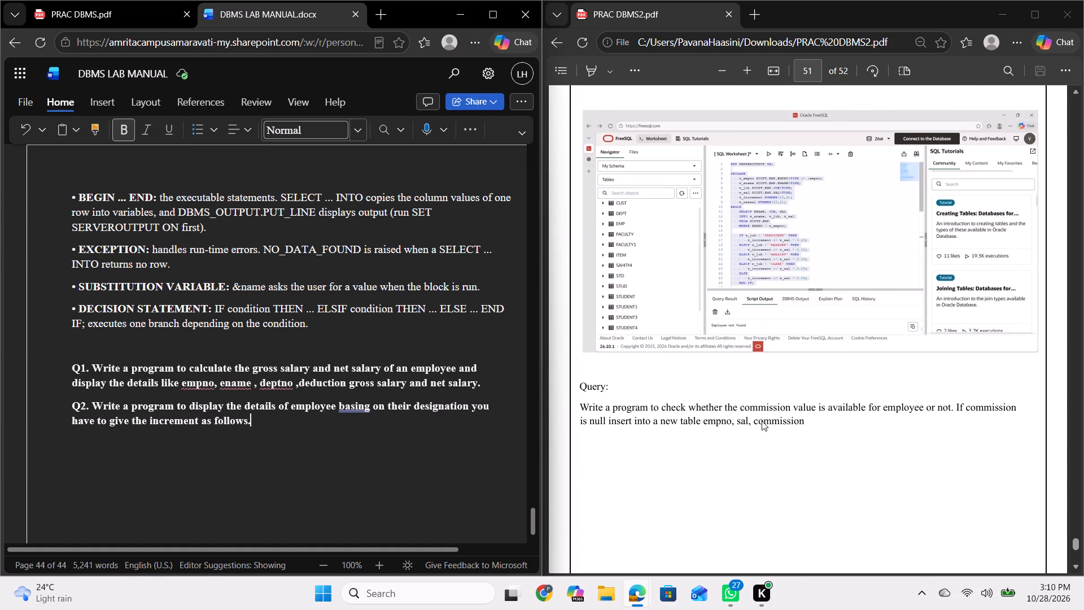
scroll(762, 421, "down", 2)
scroll(762, 421, "up", 1)
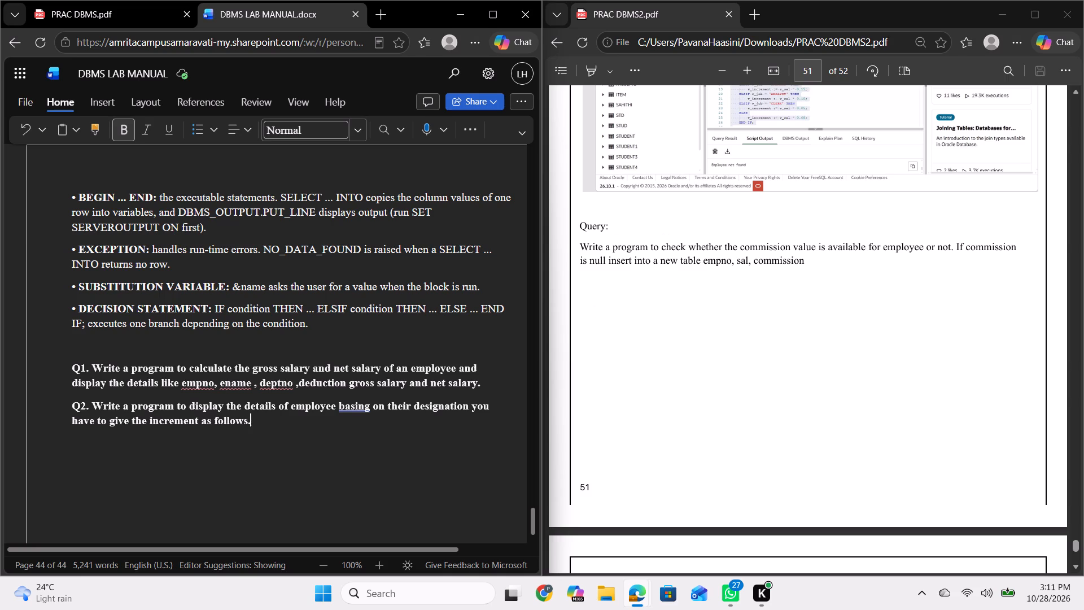
key("Return")
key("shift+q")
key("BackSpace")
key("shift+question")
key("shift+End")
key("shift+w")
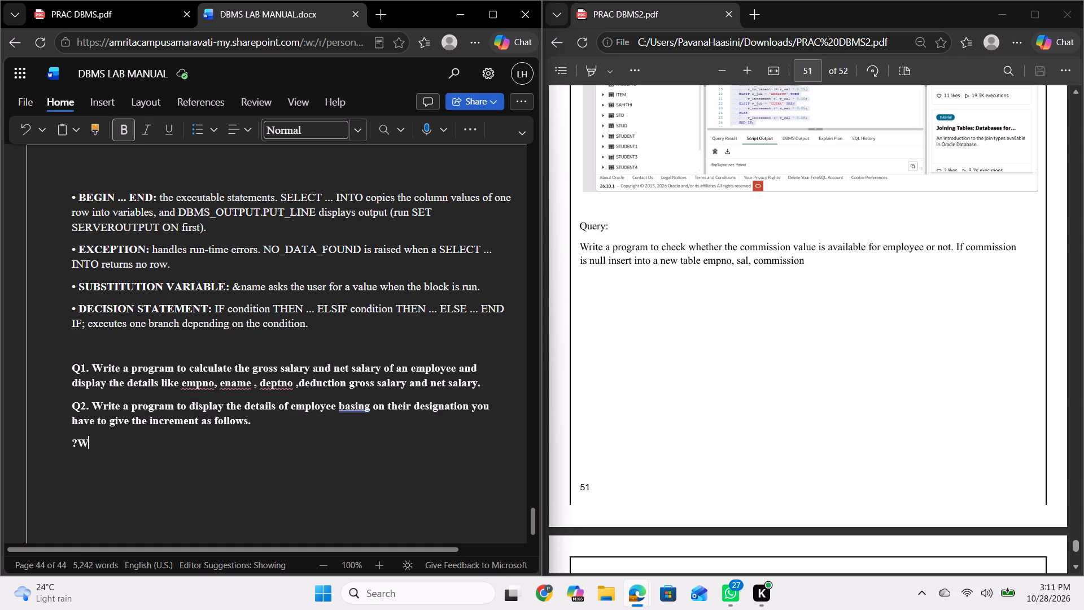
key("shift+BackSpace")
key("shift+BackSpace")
Enter the label "Q3." followed by a space on the new line below Q2.
type("?Q")
key("Left")
key("BackSpace")
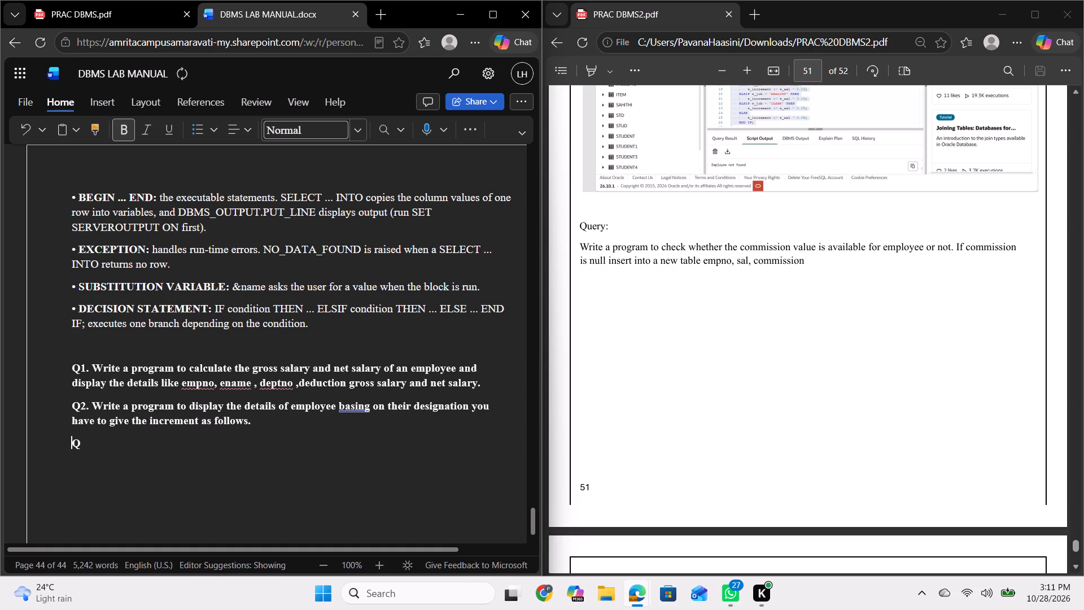
key("Right")
key("3")
type(".")
key("space")
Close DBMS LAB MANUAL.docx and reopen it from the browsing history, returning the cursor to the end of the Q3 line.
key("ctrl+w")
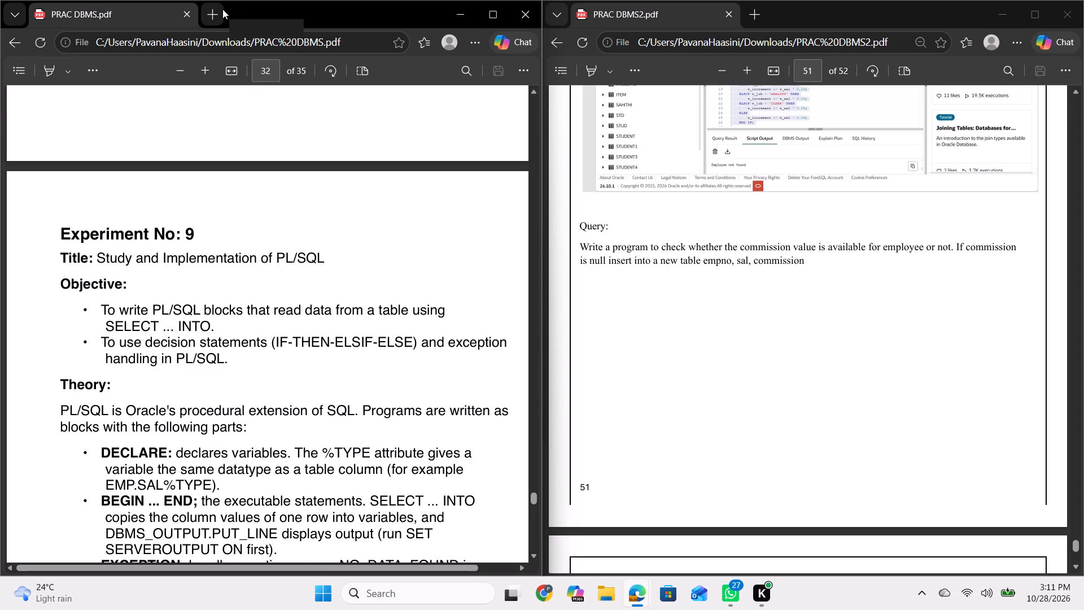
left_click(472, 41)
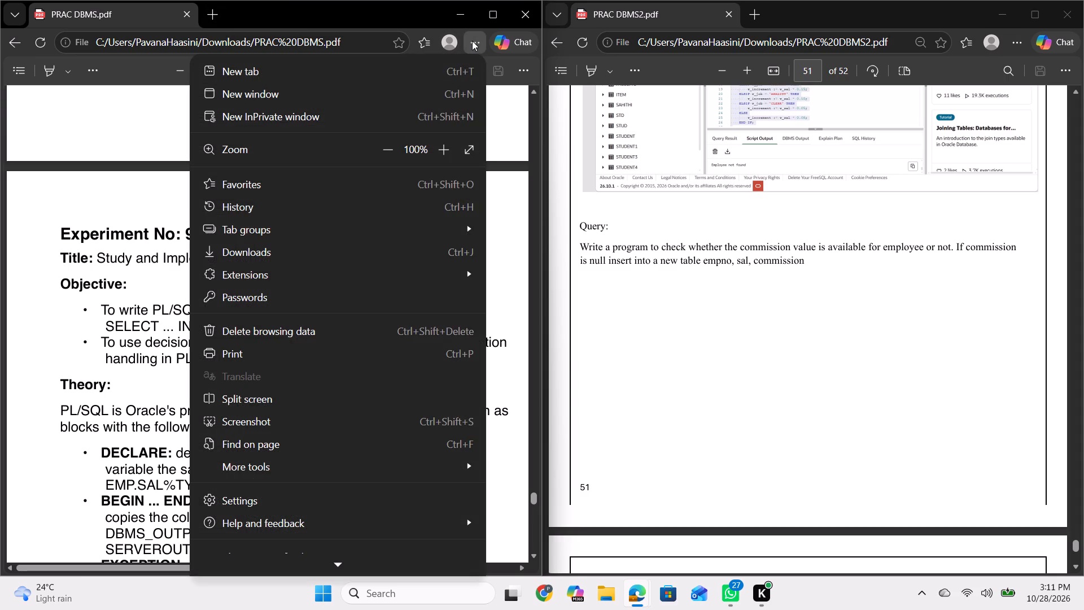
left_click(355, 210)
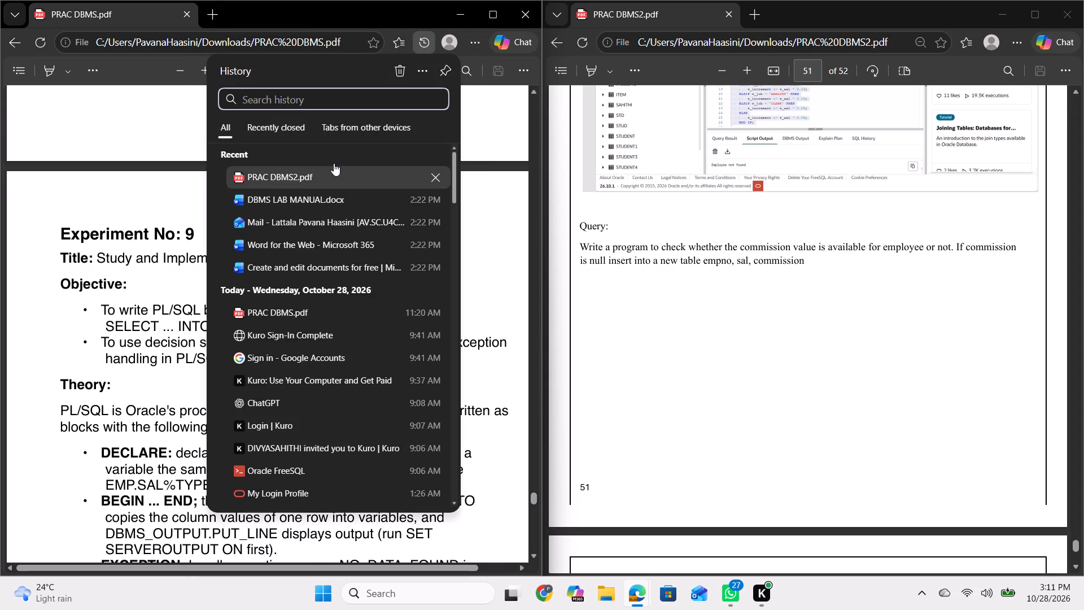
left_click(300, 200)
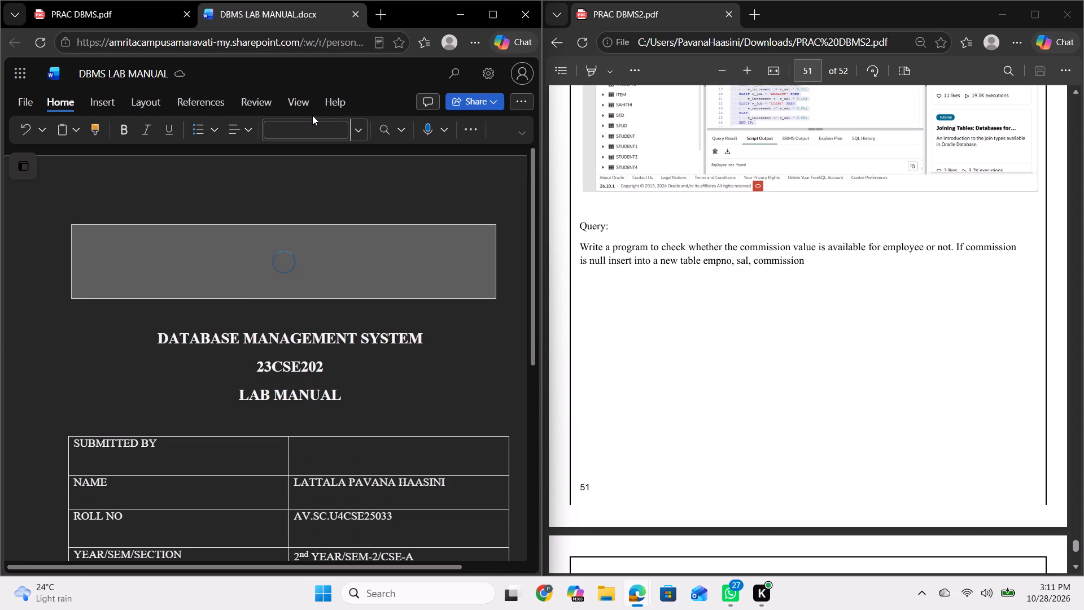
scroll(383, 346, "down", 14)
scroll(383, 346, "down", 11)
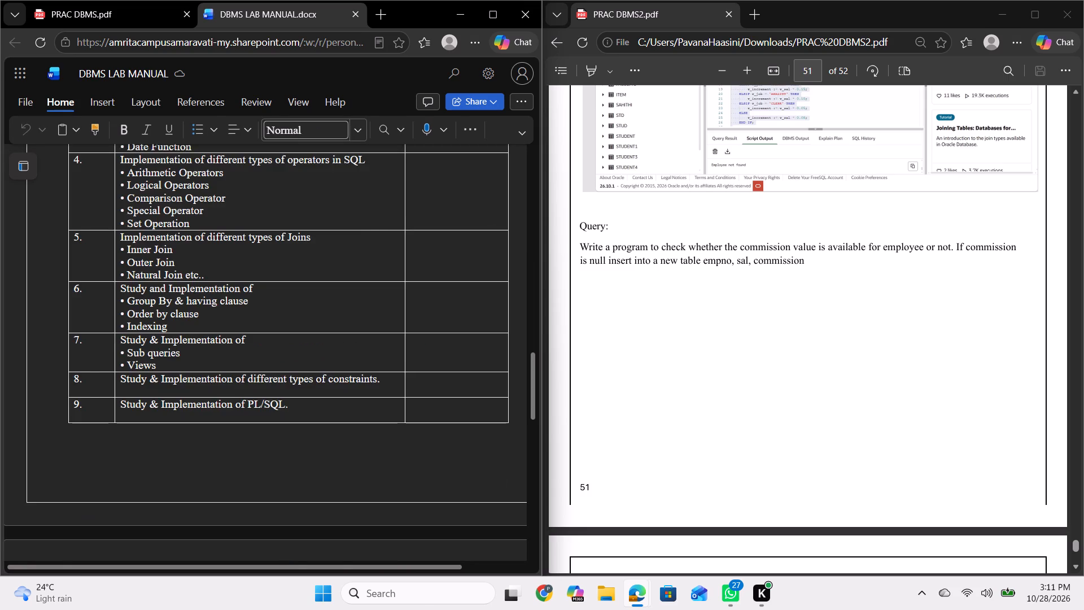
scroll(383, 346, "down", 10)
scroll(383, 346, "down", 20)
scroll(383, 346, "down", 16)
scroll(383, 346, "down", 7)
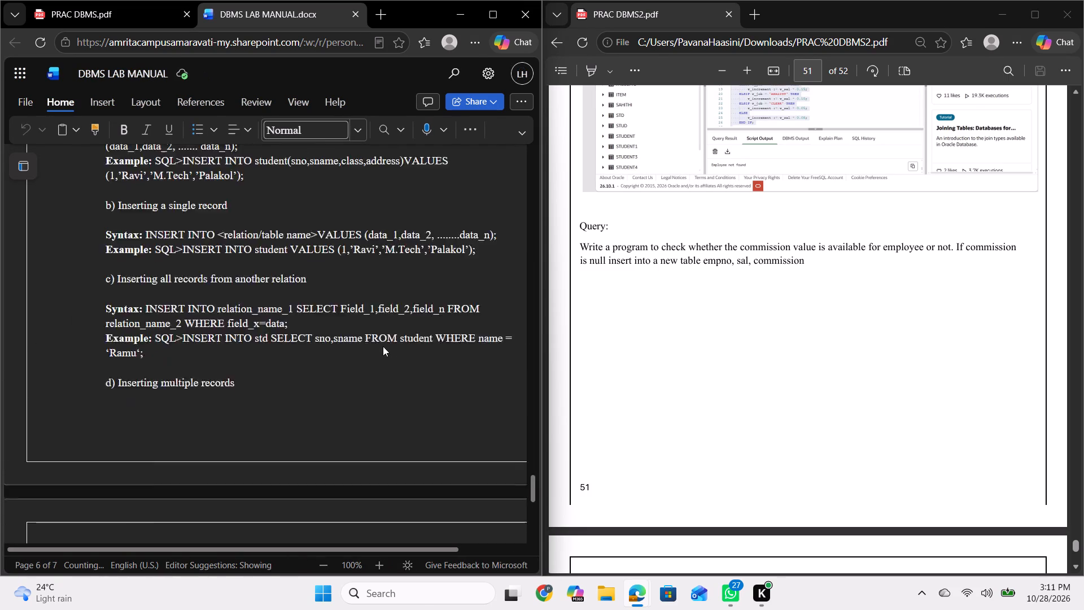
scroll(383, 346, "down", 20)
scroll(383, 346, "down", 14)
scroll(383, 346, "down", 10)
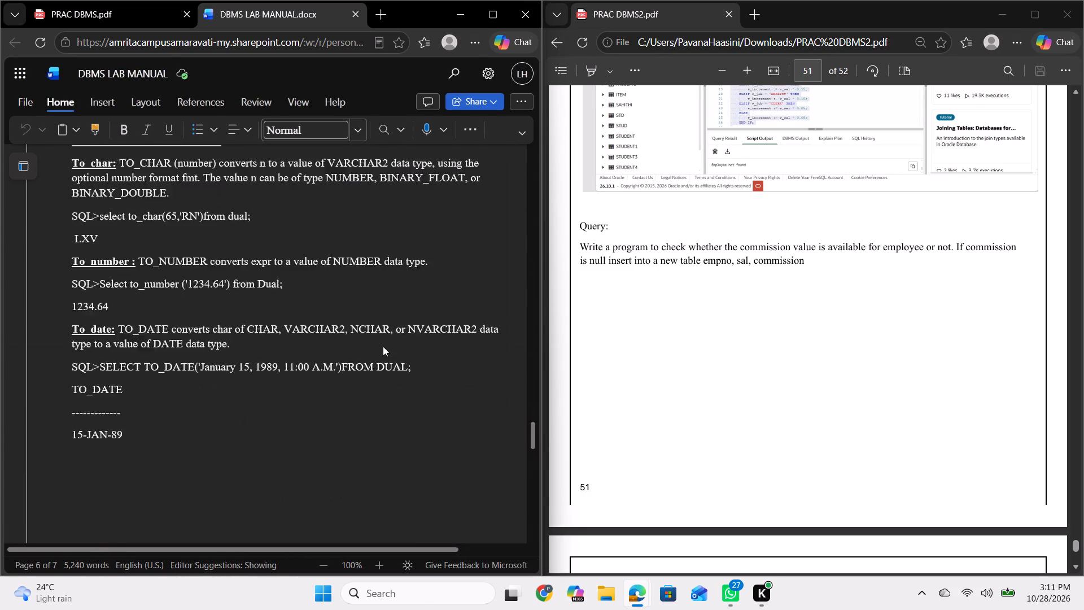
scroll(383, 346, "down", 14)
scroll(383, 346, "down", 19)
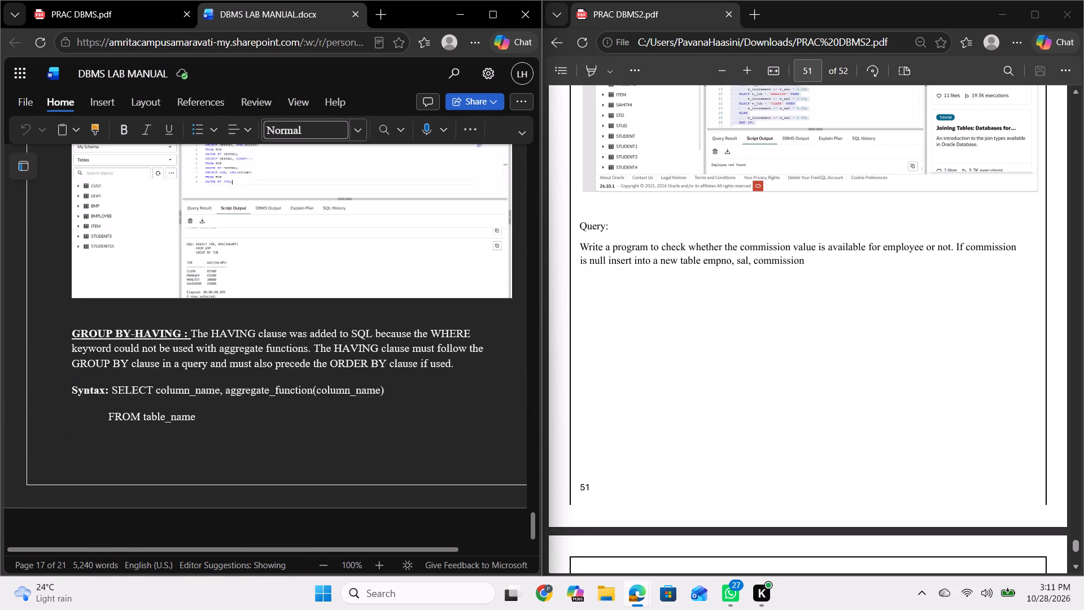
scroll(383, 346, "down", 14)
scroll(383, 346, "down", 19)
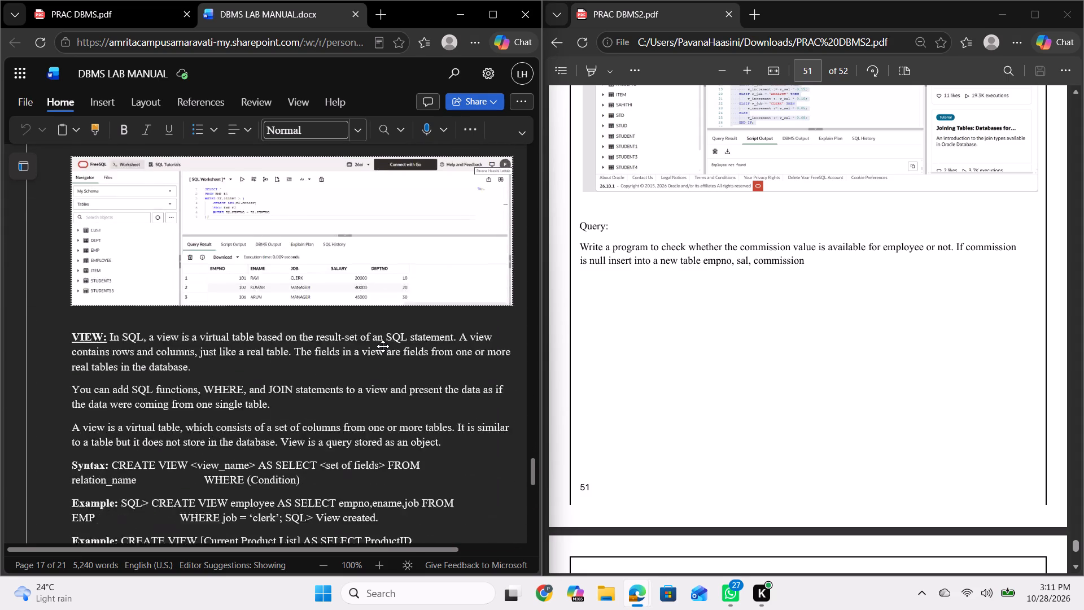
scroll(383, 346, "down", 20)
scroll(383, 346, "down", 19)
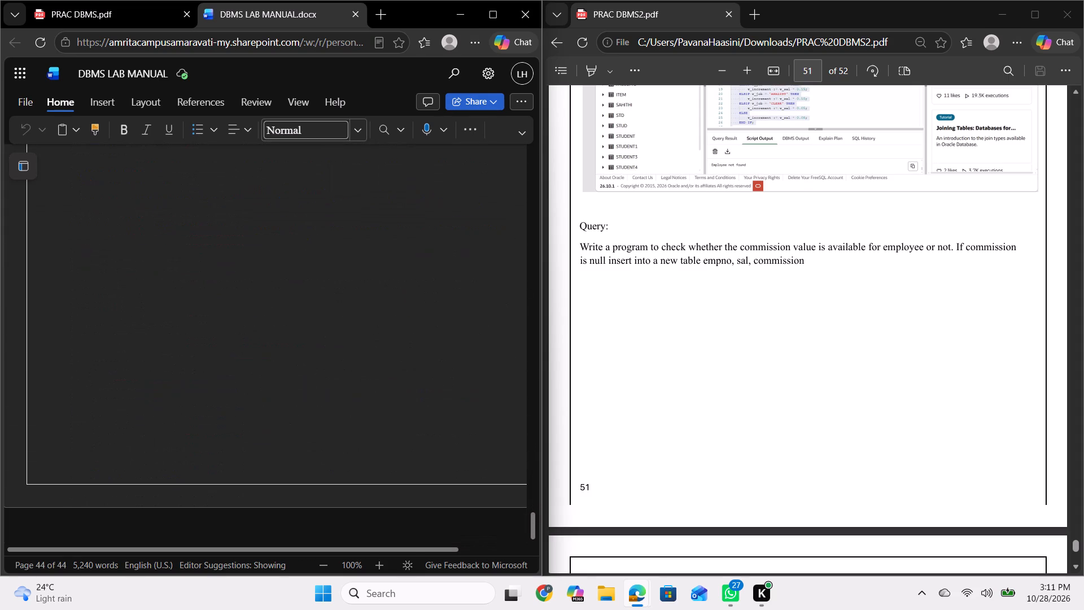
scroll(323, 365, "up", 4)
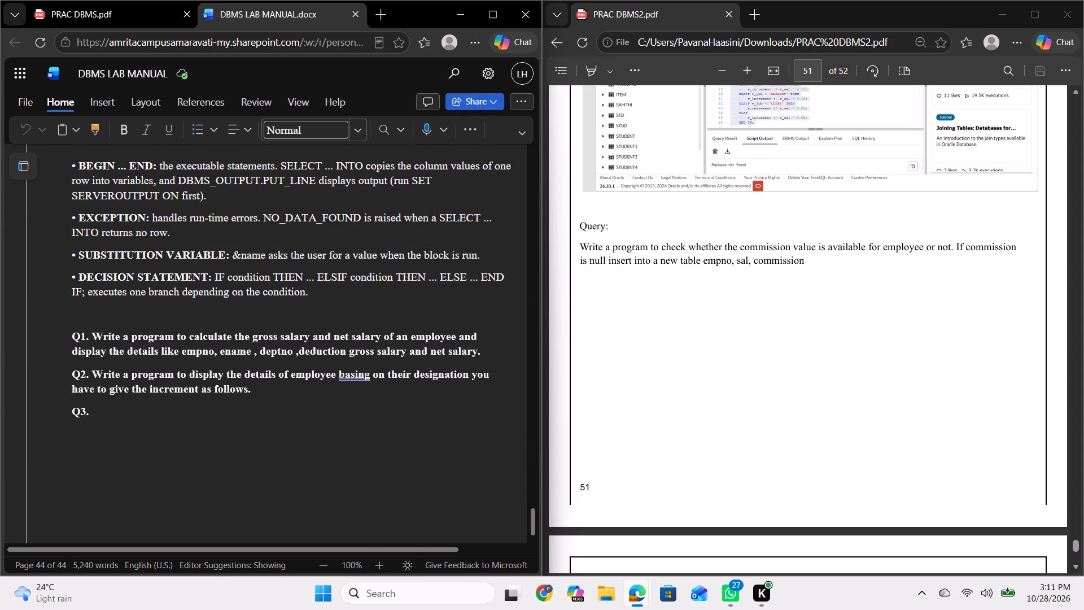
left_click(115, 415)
Enter after the Q3 label: "Write a program to check whether the commission value is available for employee or not.".
key("shift+w")
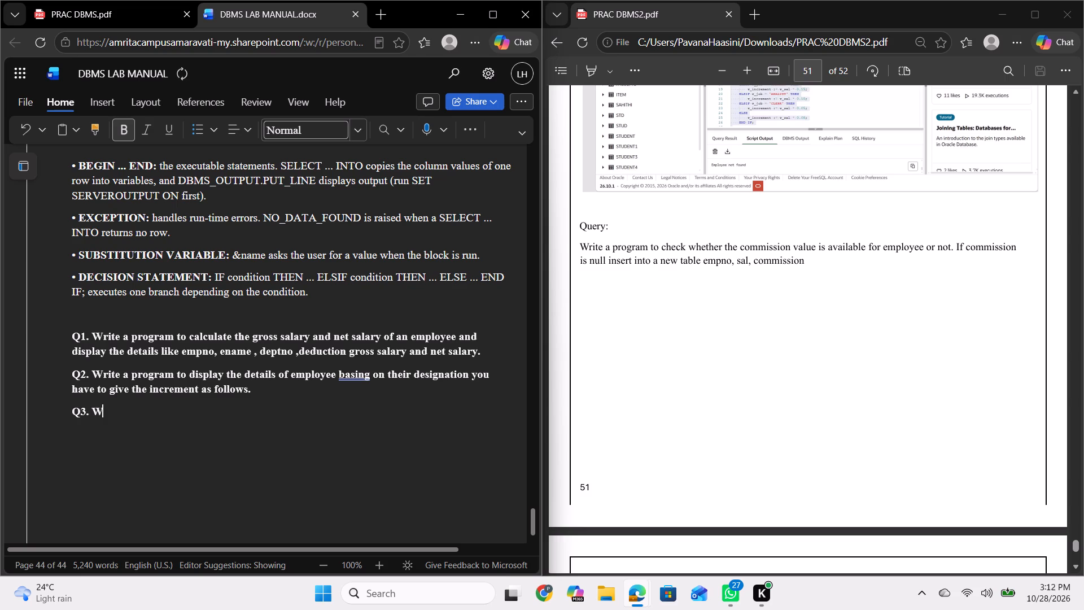
type("rite")
key("space")
type("a program")
key("space")
type("to chec")
type("k whether")
key("space")
type("the commisi")
key("BackSpace")
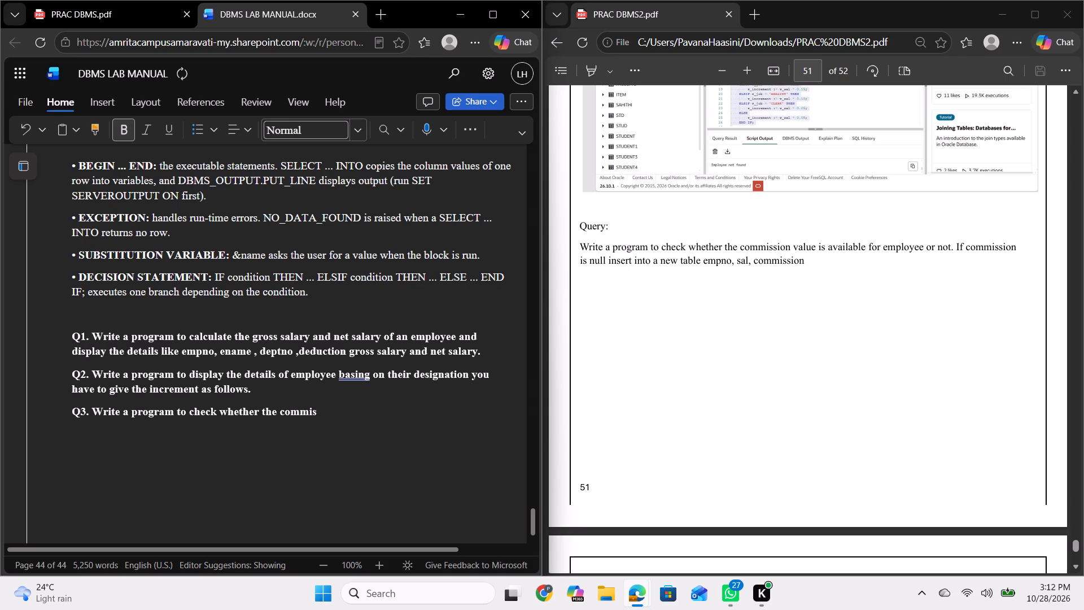
type("sion value is available")
key("space")
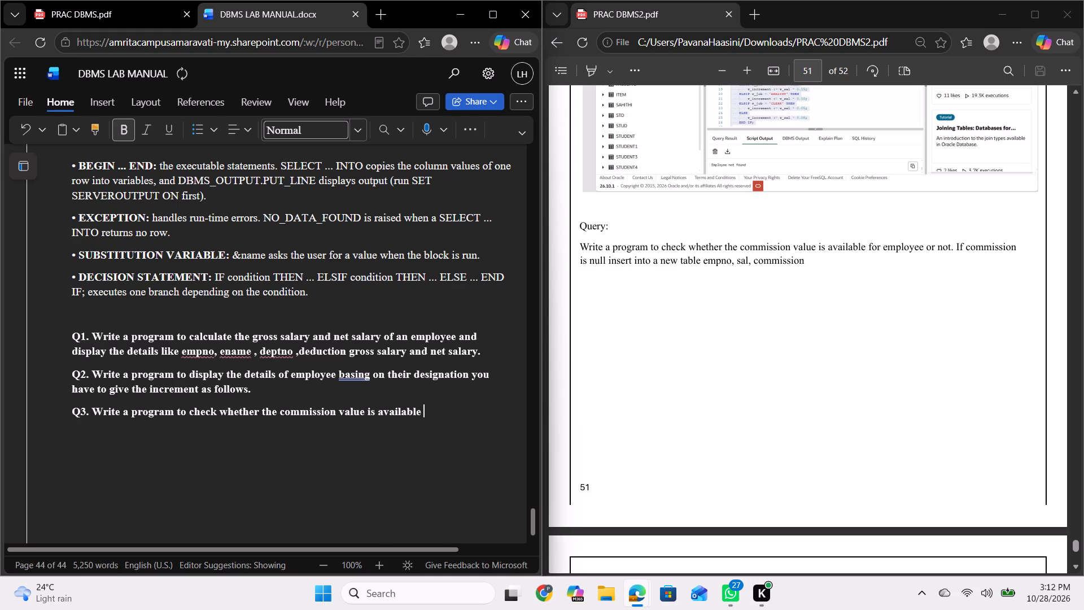
type("for")
key("space")
type("employee")
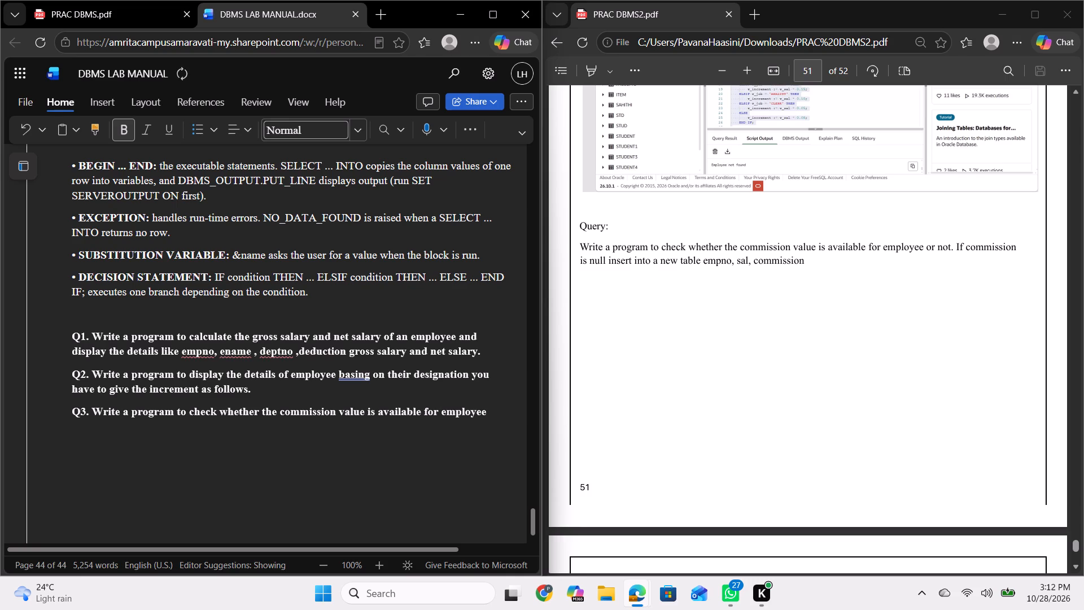
key("space")
type("or")
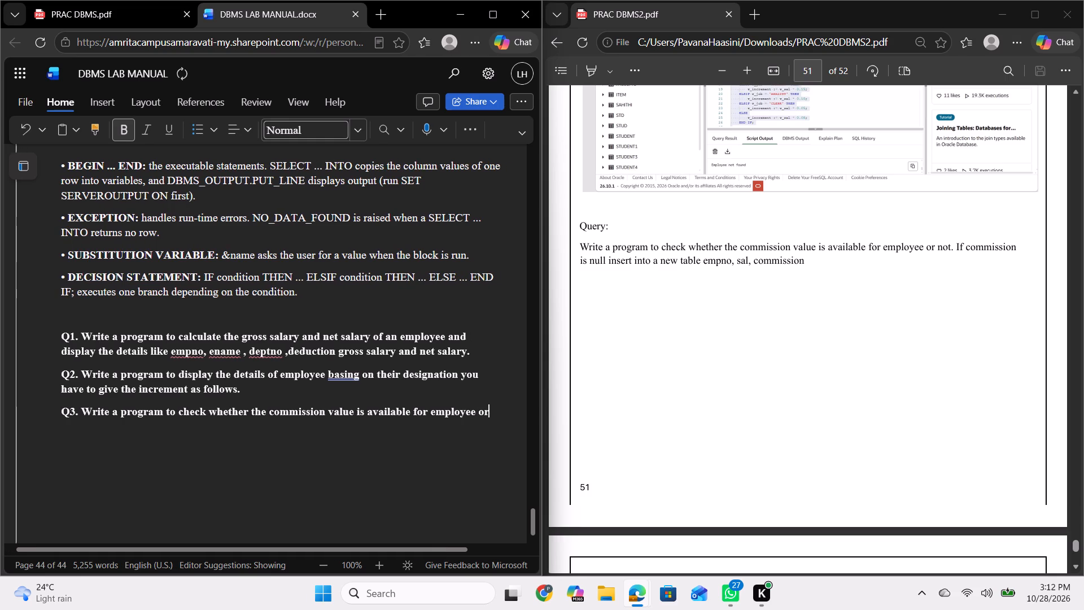
key("space")
type("no")
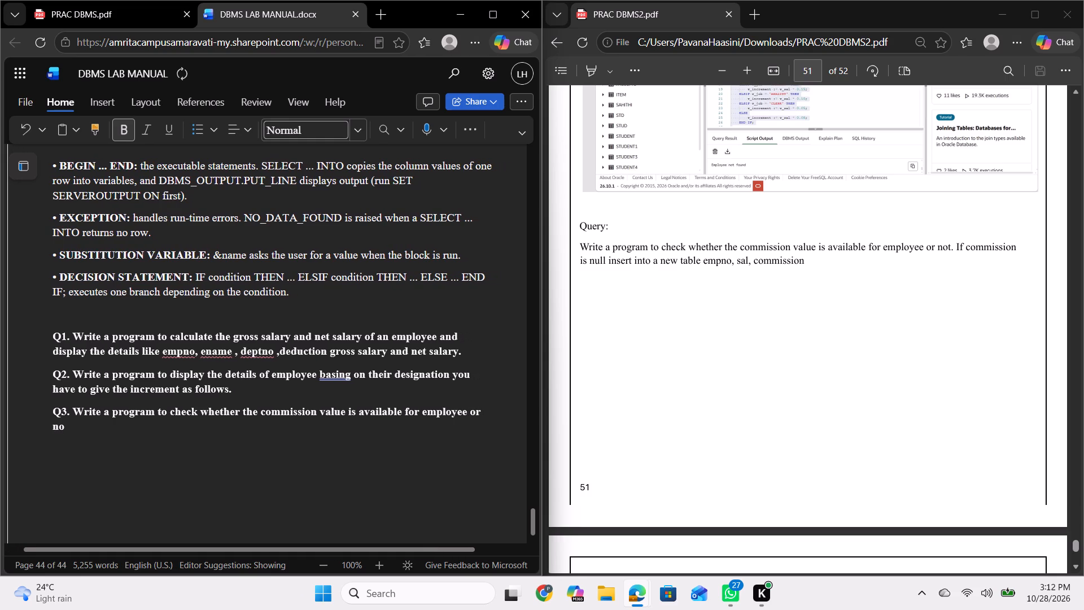
key("t")
type(".")
key("space")
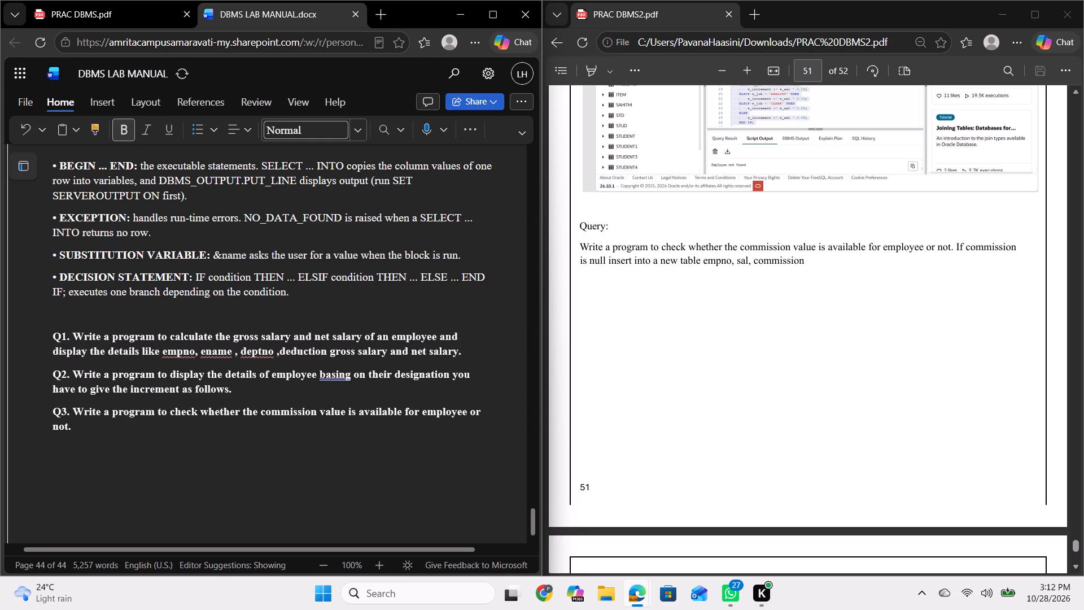
Complete the Q3 question with the sentence "If commission is null insert into a table empno,sal,commission.".
key("shift+i")
type("f commission")
key("space")
type("is null insert")
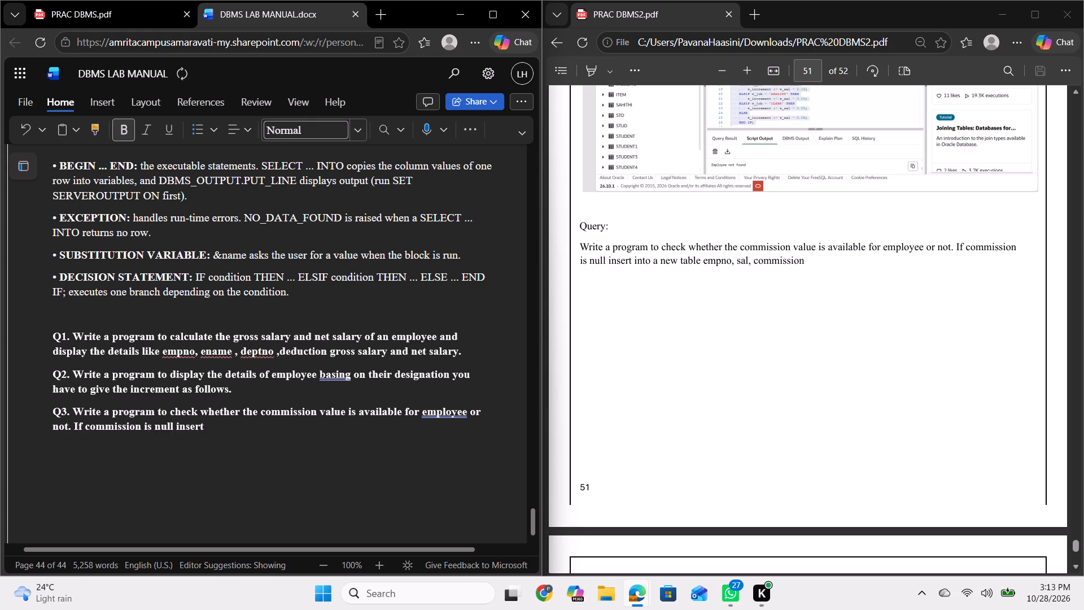
key("space")
type("into a table")
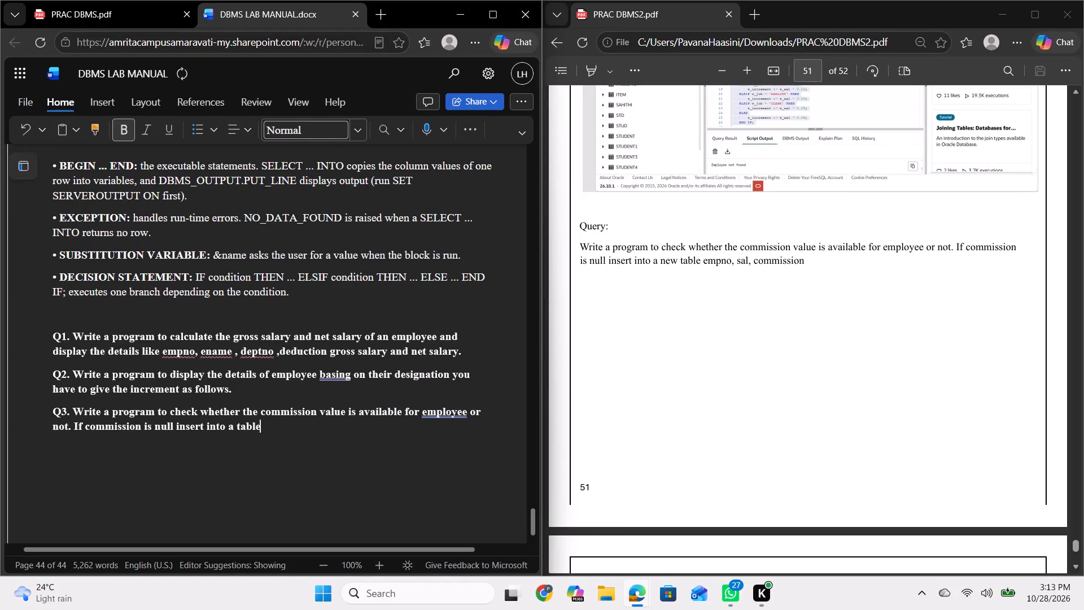
key("space")
type("e")
type("mpno")
type(",sal")
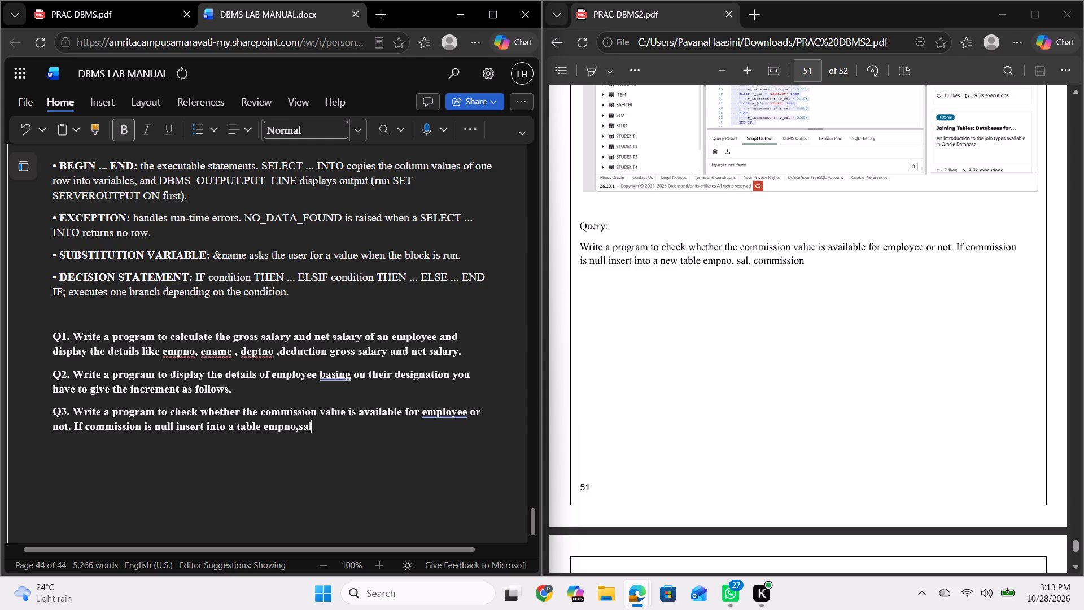
type(",commission")
key("period")
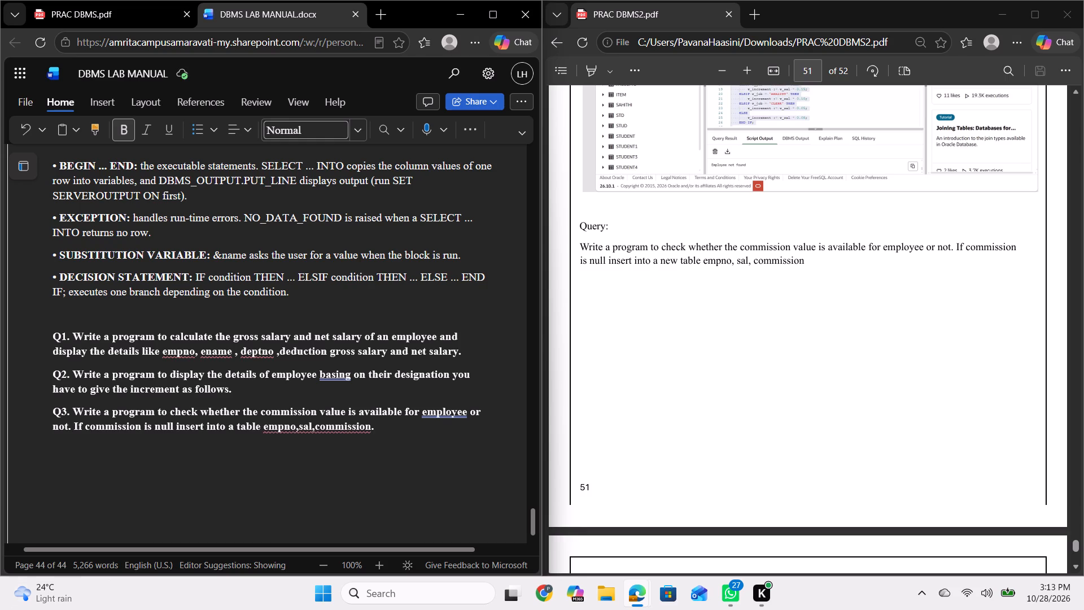
Switch to Chrome and open the bookmarked Oracle FreeSQL site.
scroll(434, 341, "down", 2)
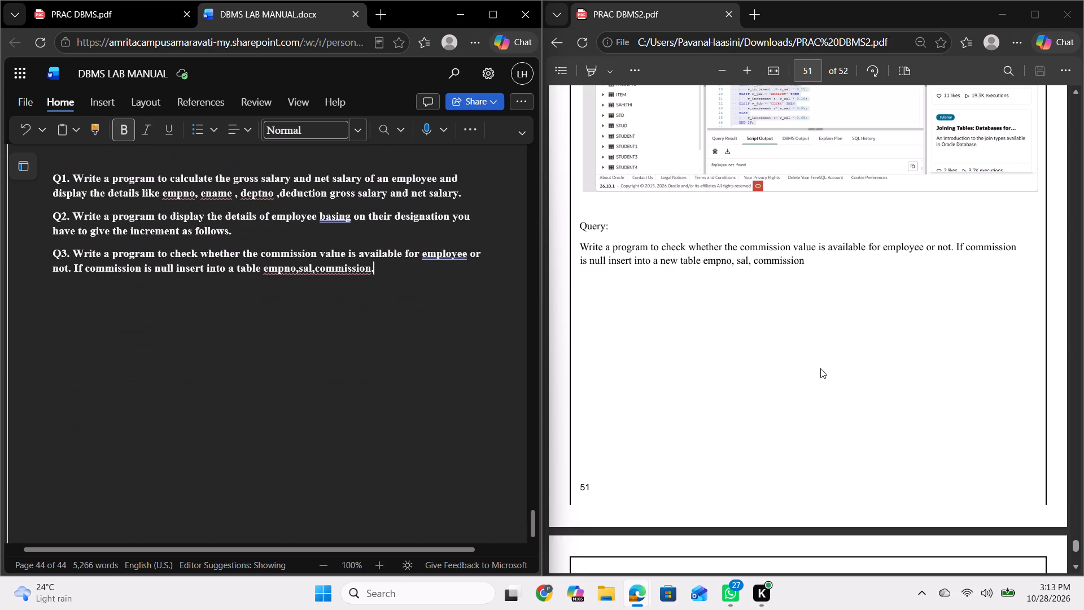
scroll(820, 368, "down", 11)
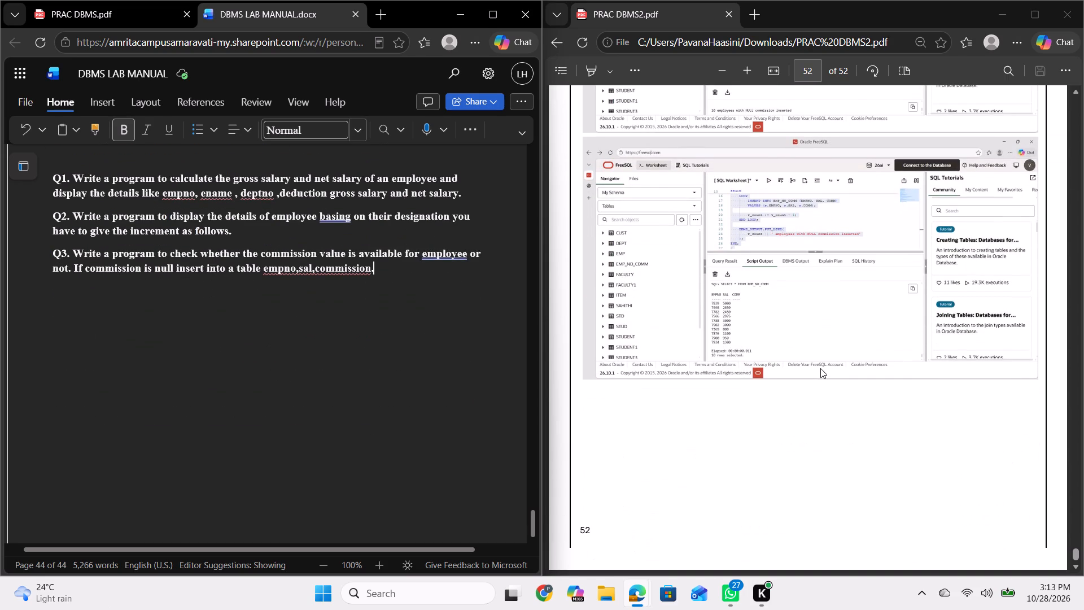
scroll(820, 368, "down", 5)
scroll(391, 349, "up", 5)
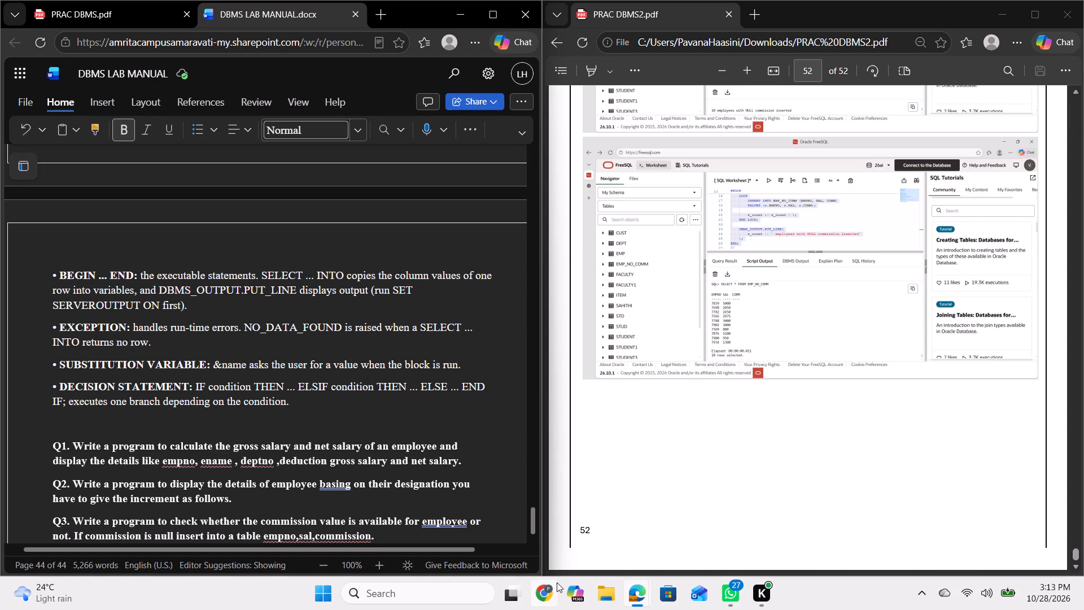
left_click(547, 598)
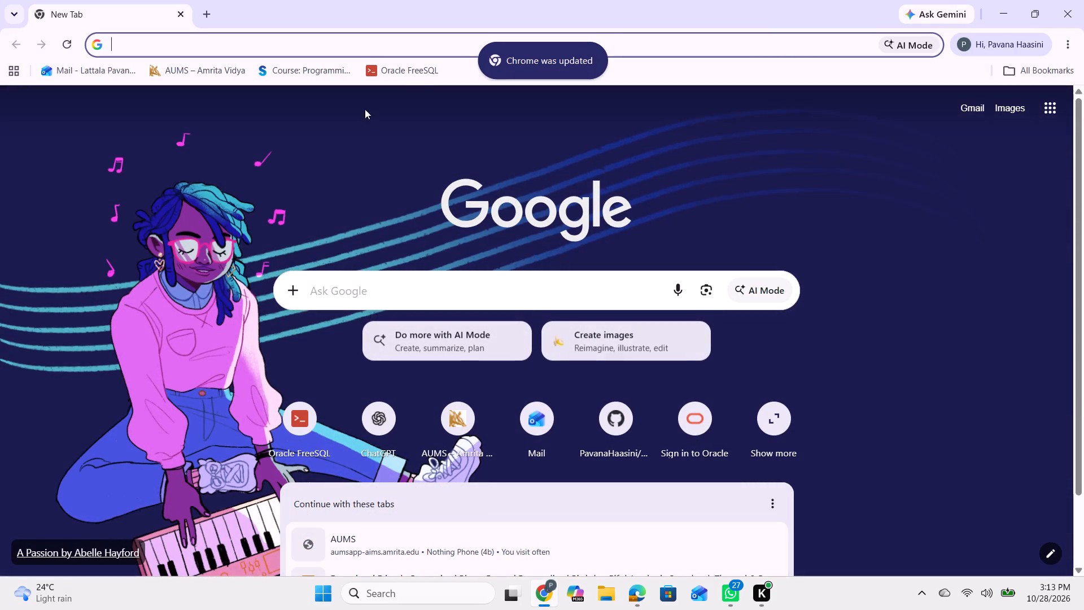
left_click(417, 66)
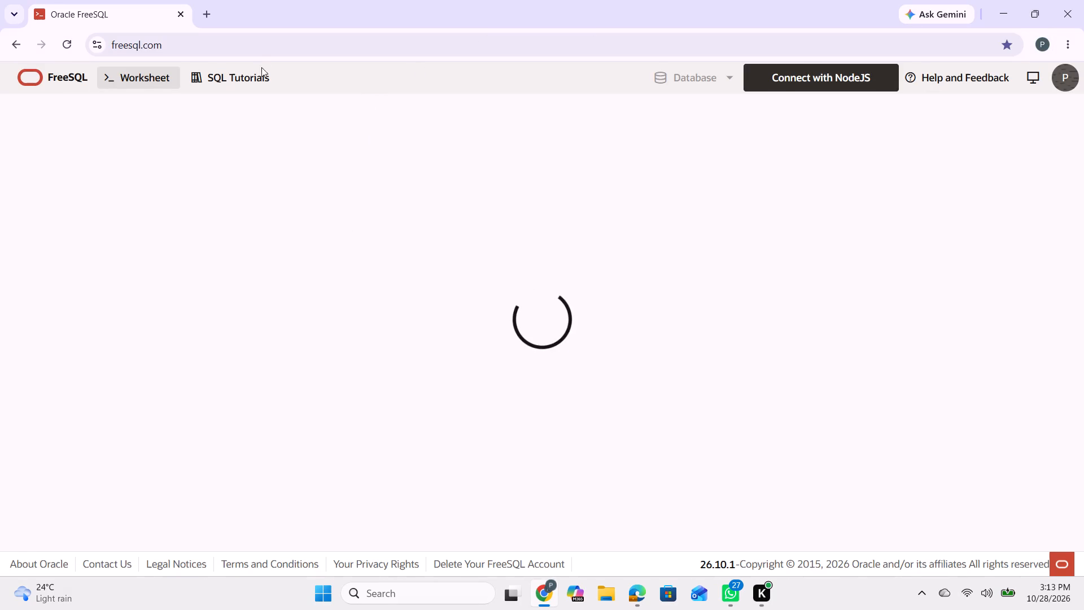
left_click(1062, 50)
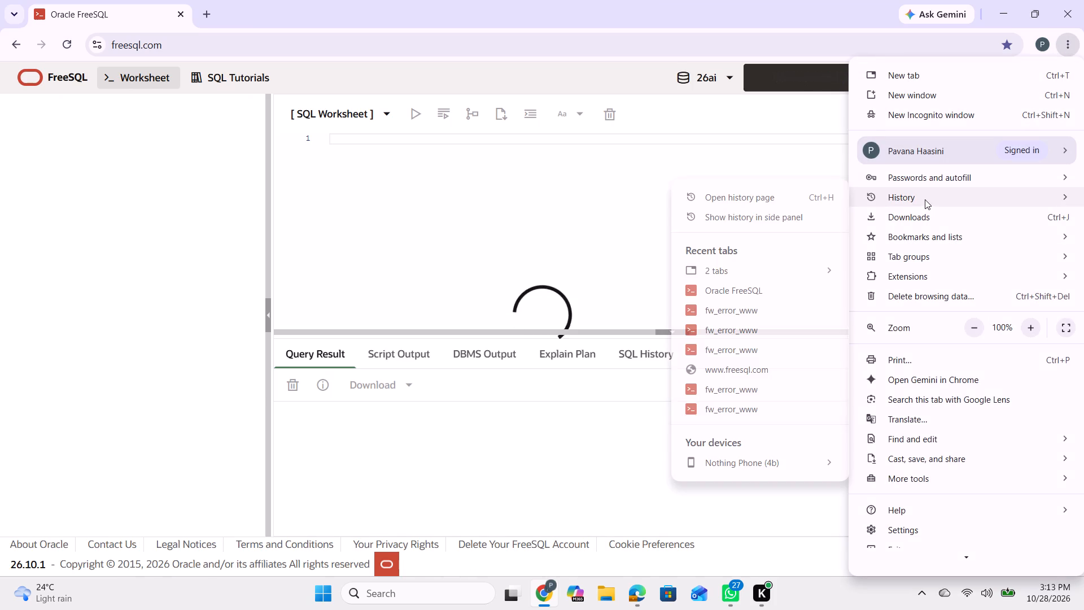
left_click(925, 199)
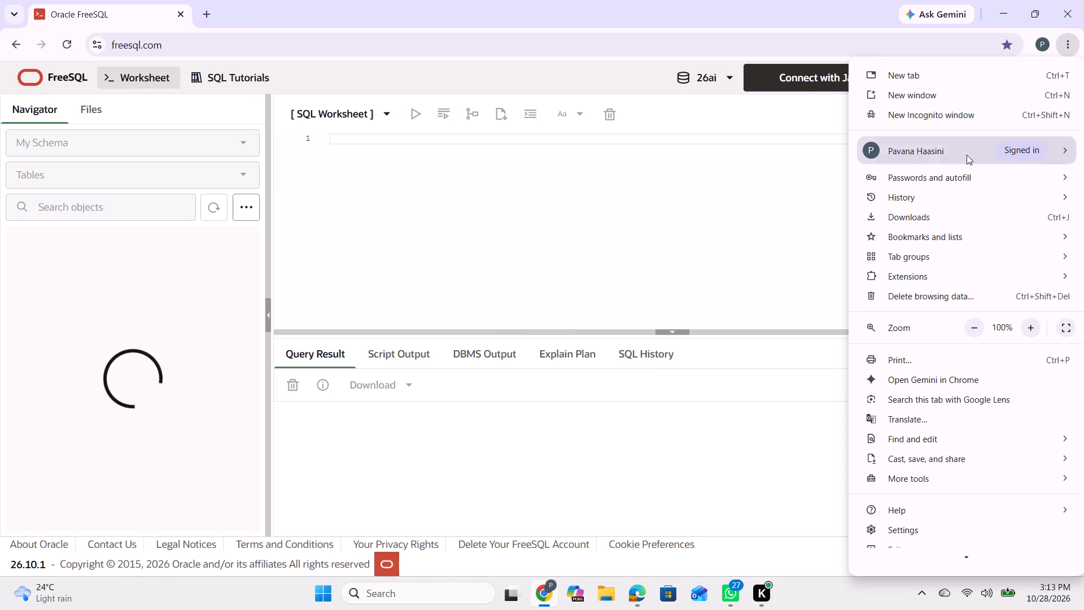
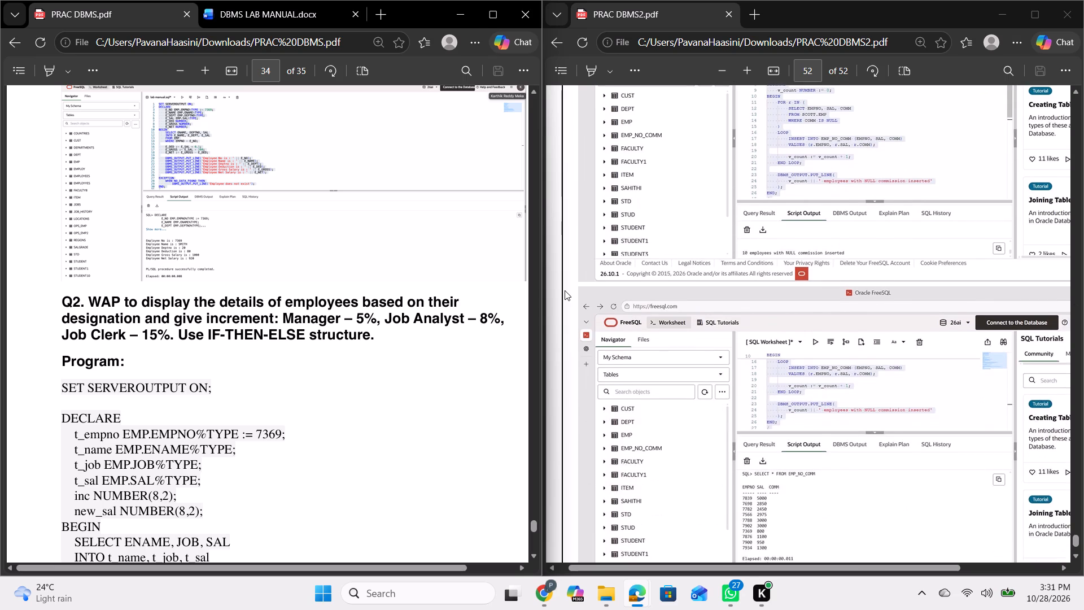
Compare the Q2 designation-based increment program on page 34 of PRAC DBMS.pdf with the increment program on page 51 of PRAC DBMS2.pdf.
scroll(402, 280, "down", 1)
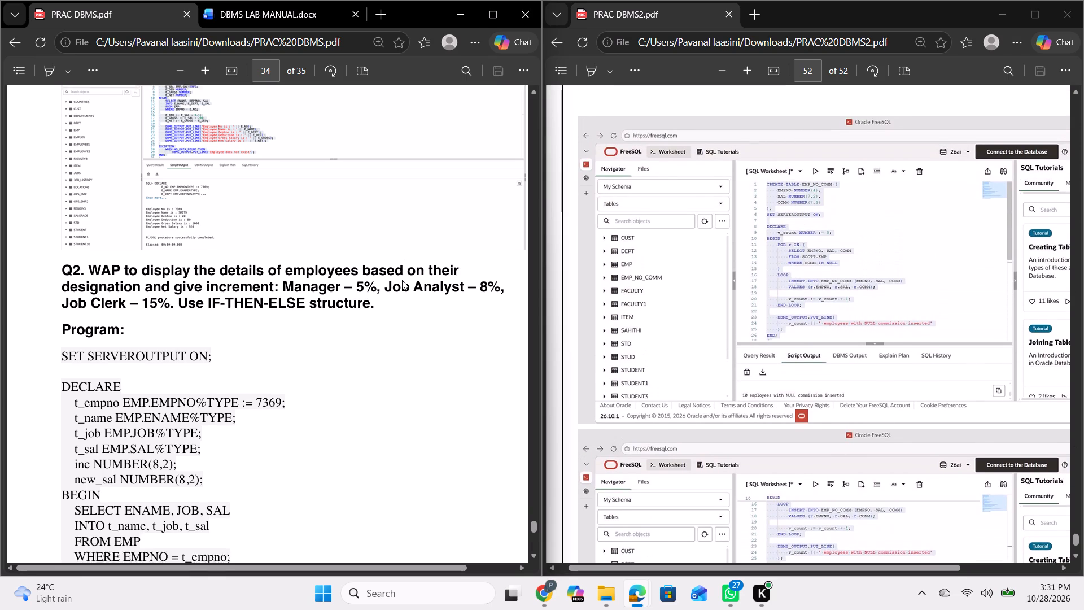
scroll(402, 280, "down", 8)
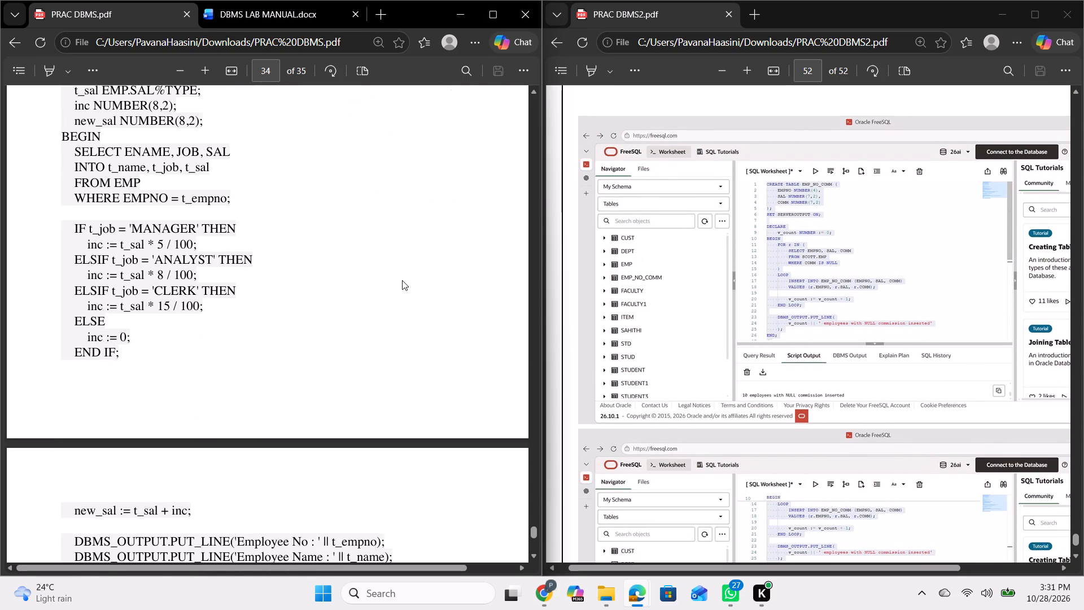
scroll(687, 431, "up", 6)
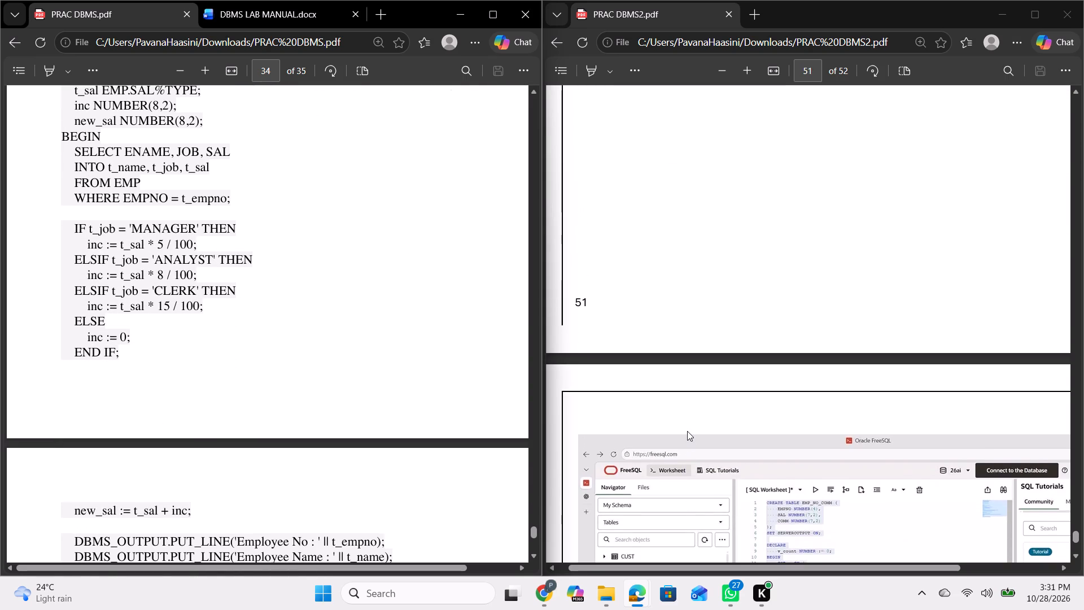
scroll(687, 431, "up", 1)
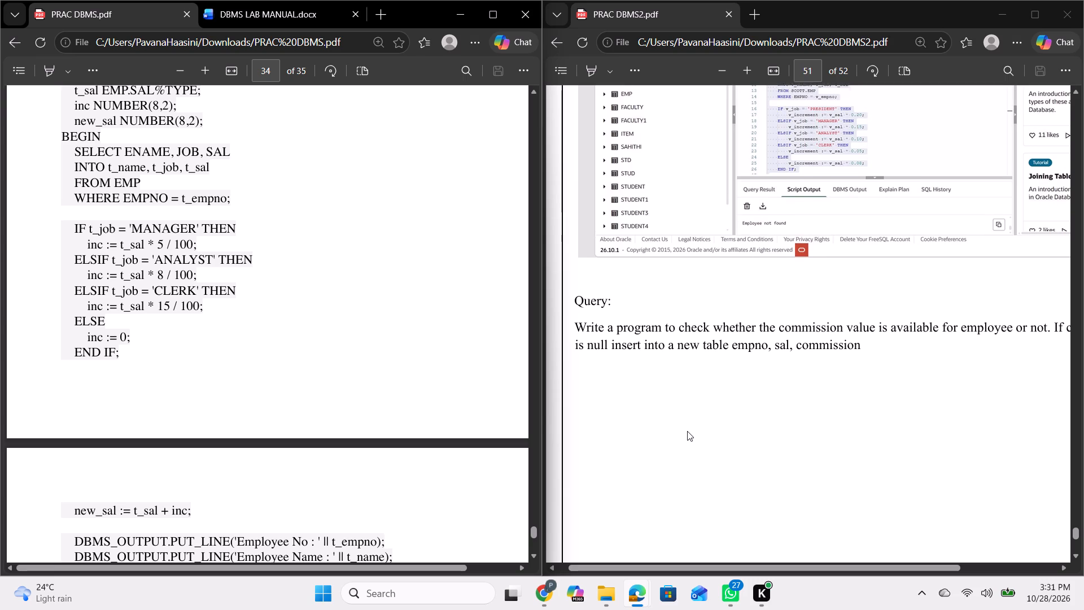
scroll(687, 431, "up", 1)
scroll(286, 255, "up", 3)
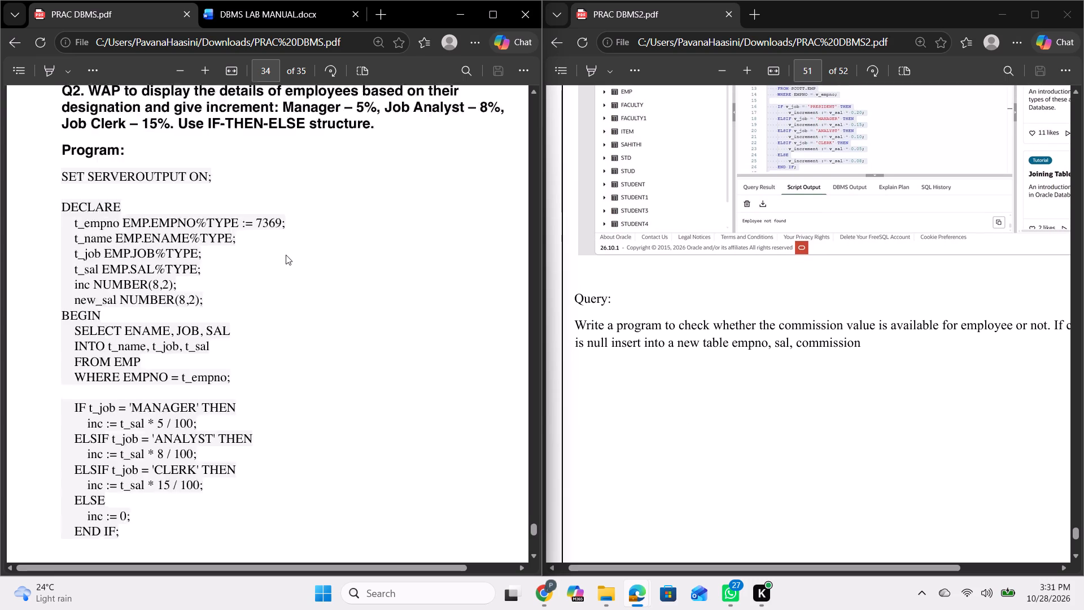
scroll(286, 255, "up", 2)
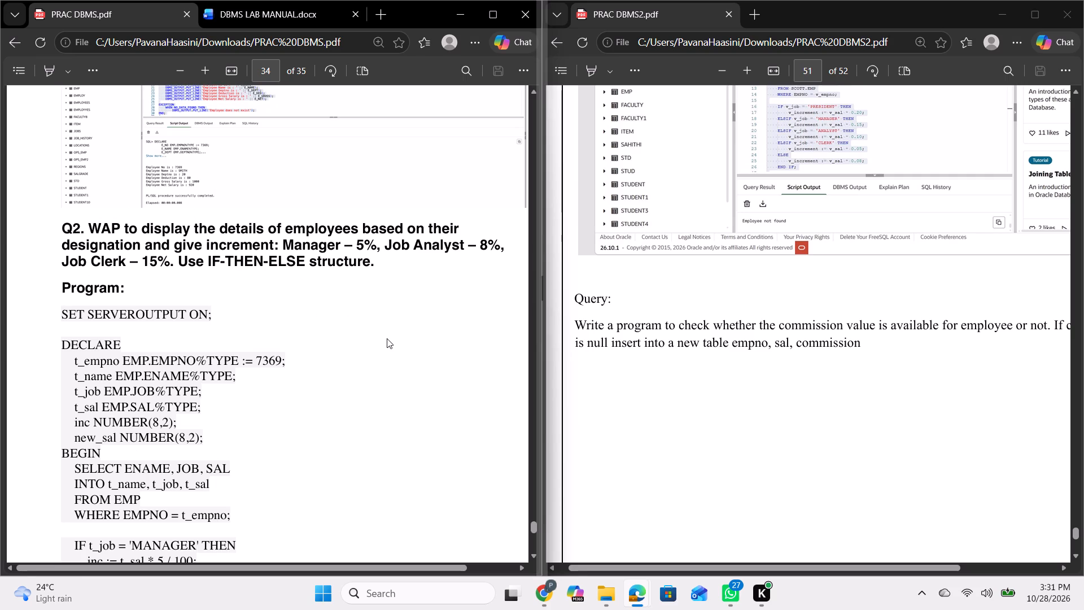
Re-examine the null-commission query, the EMP_NO_COMM program and the wording of the designation-based increment query on pages 51 and 52 of PRAC DBMS2.pdf.
scroll(639, 424, "down", 1)
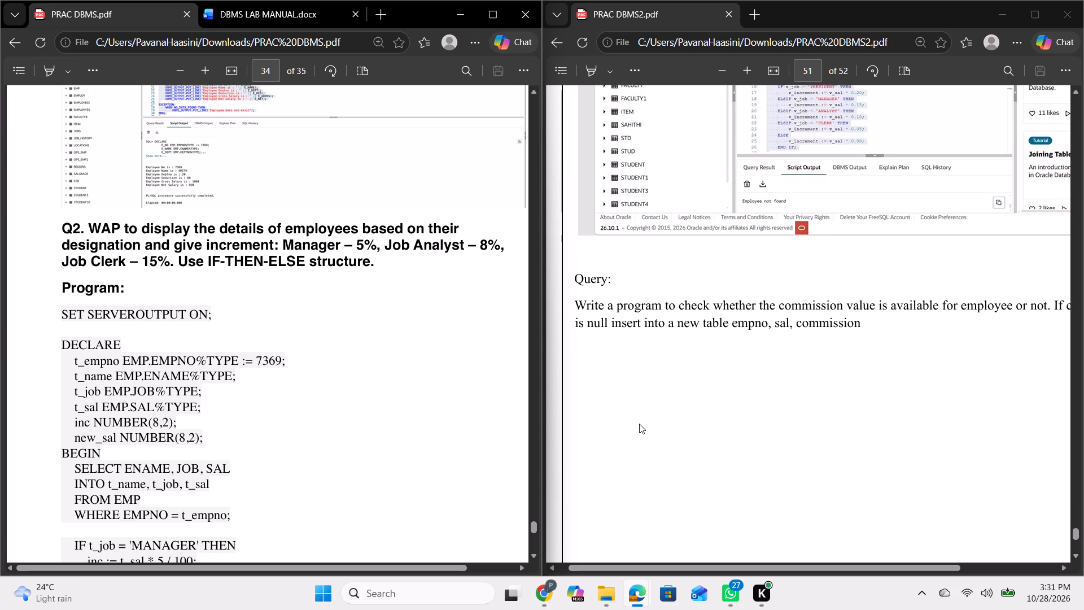
scroll(639, 424, "down", 1)
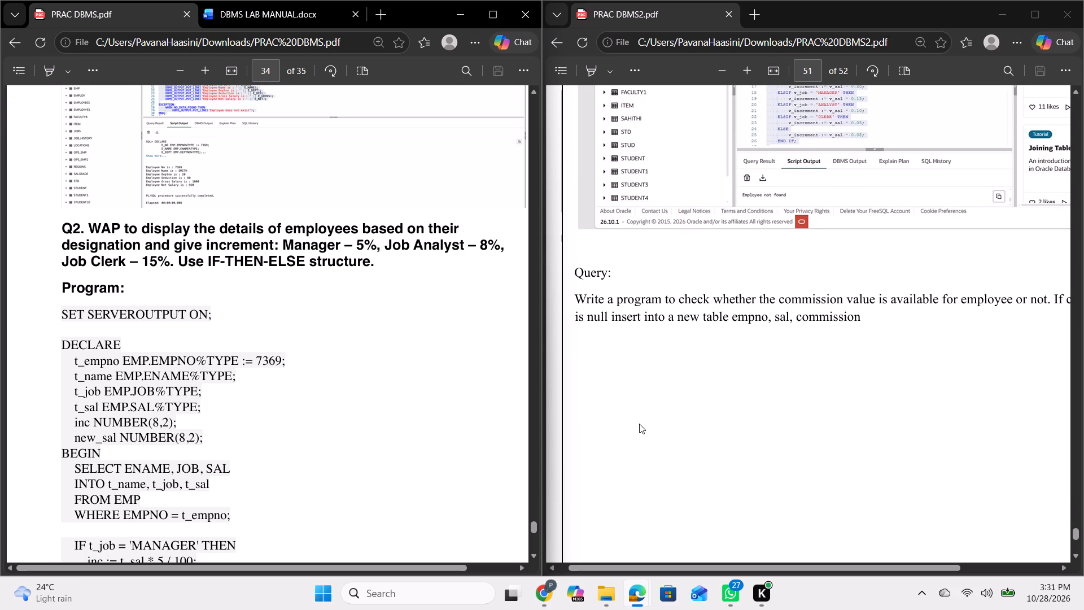
scroll(639, 424, "down", 5)
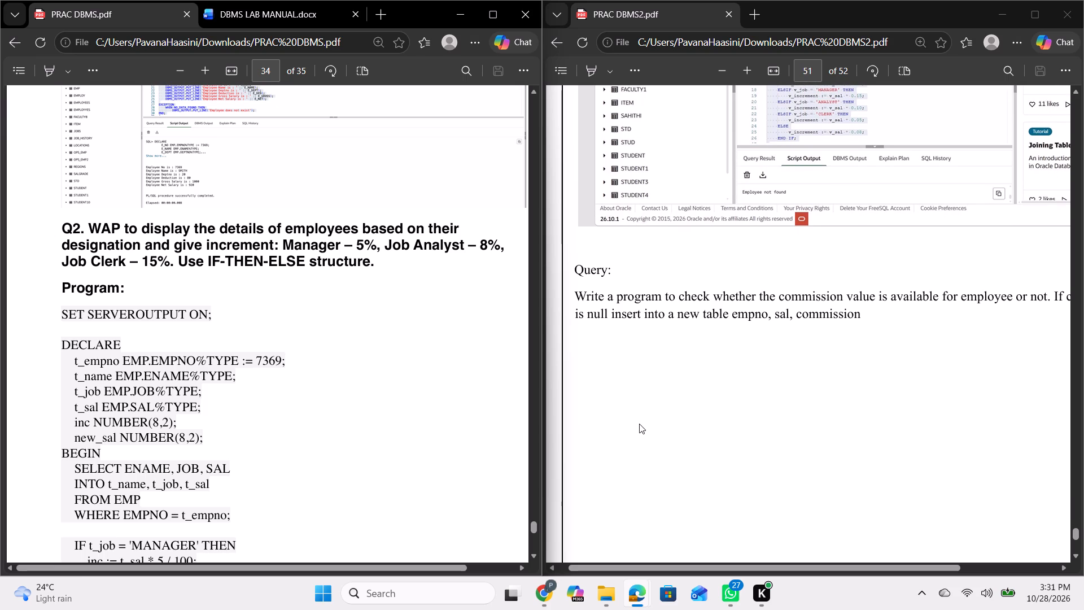
scroll(639, 424, "down", 10)
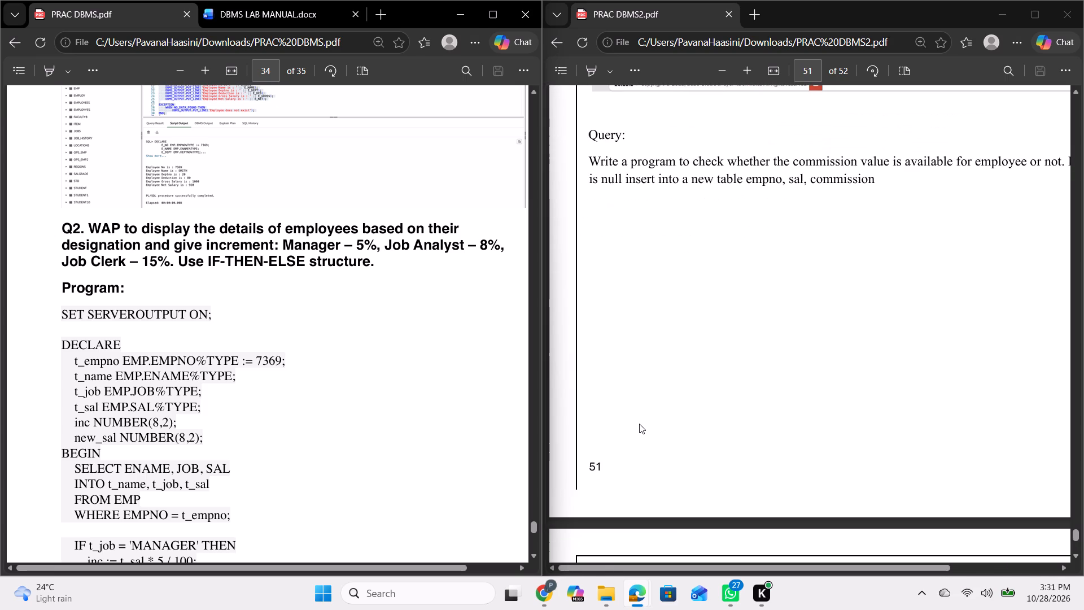
scroll(639, 424, "down", 12)
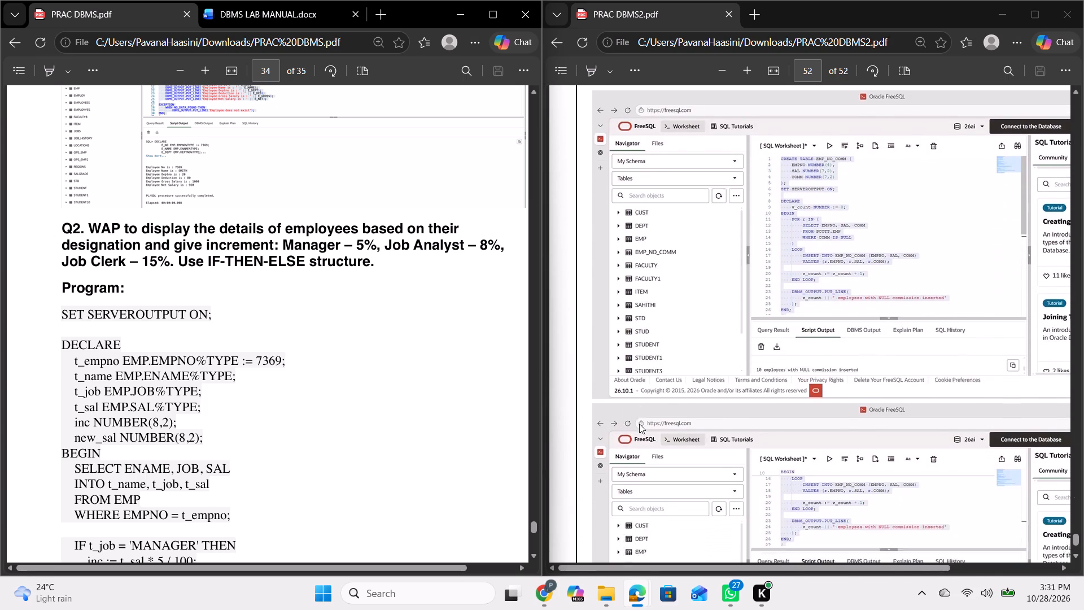
scroll(639, 424, "down", 5)
scroll(639, 424, "up", 6)
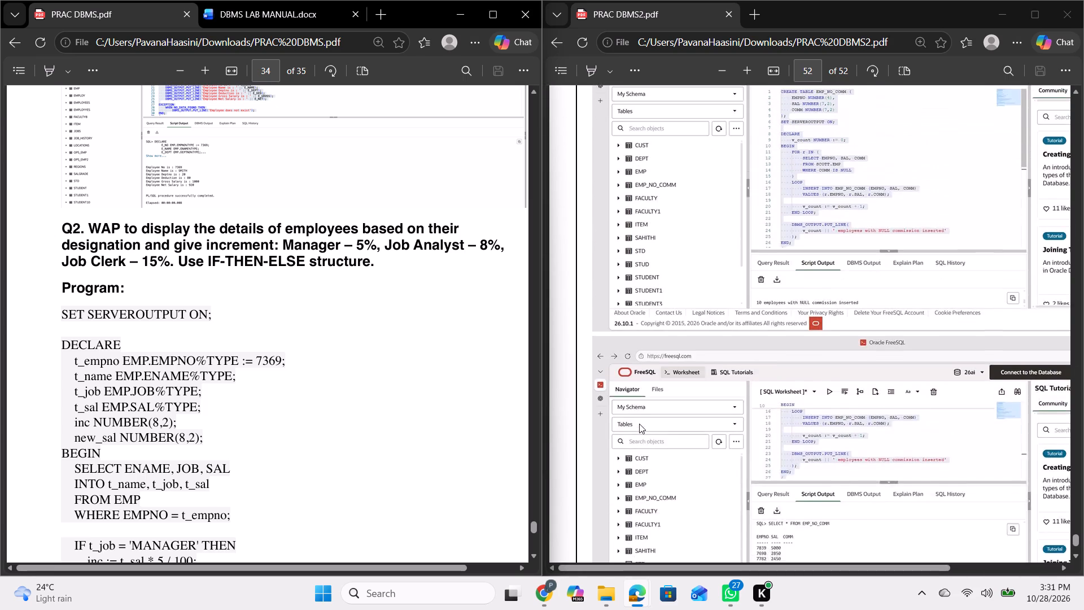
scroll(639, 424, "up", 10)
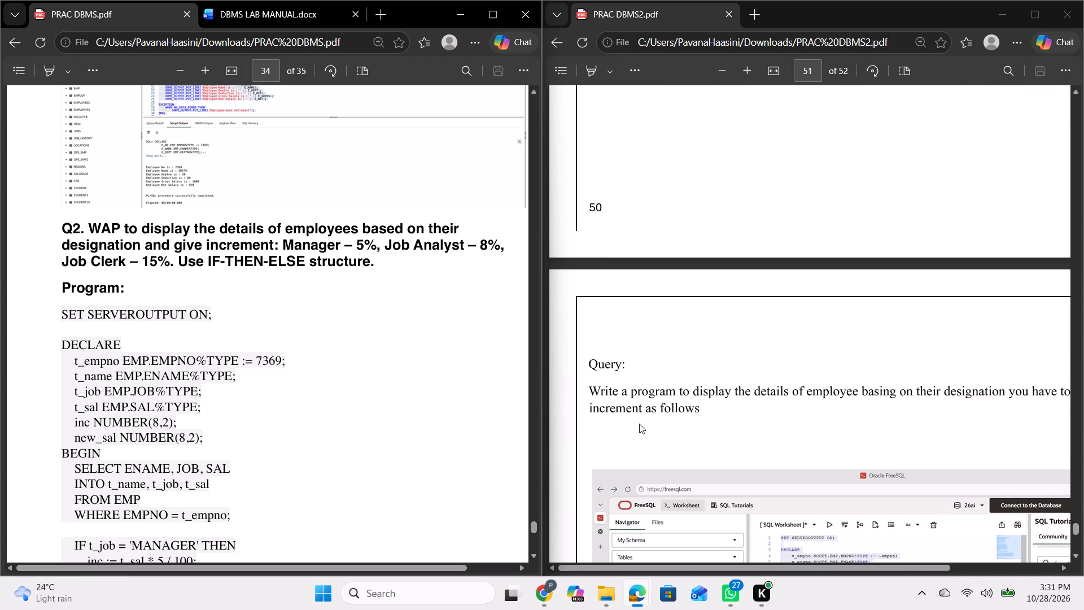
scroll(639, 424, "down", 1)
scroll(639, 424, "left", 1)
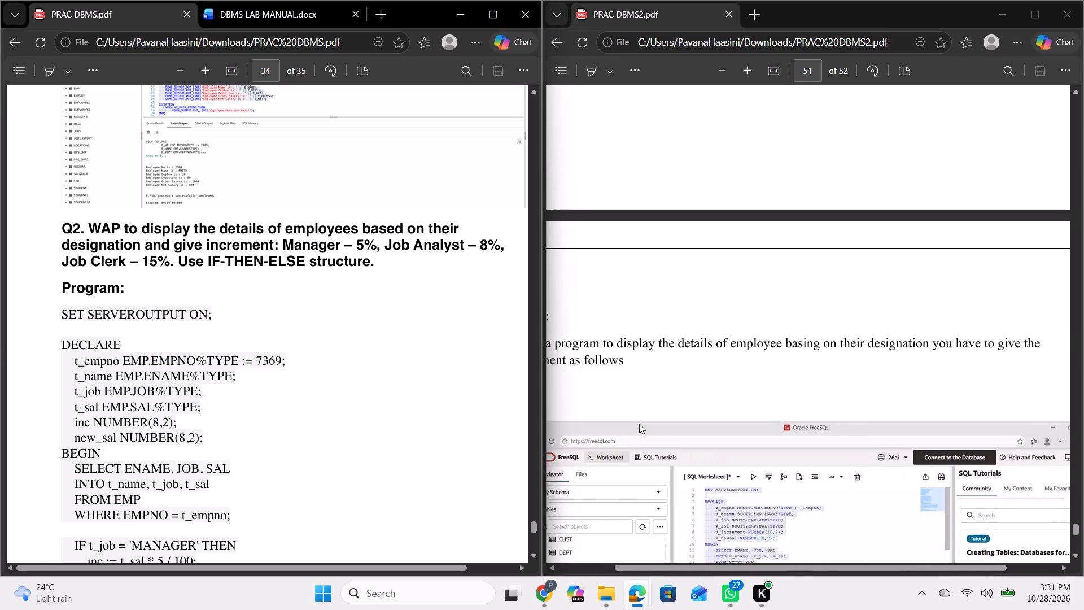
scroll(639, 424, "left", 1)
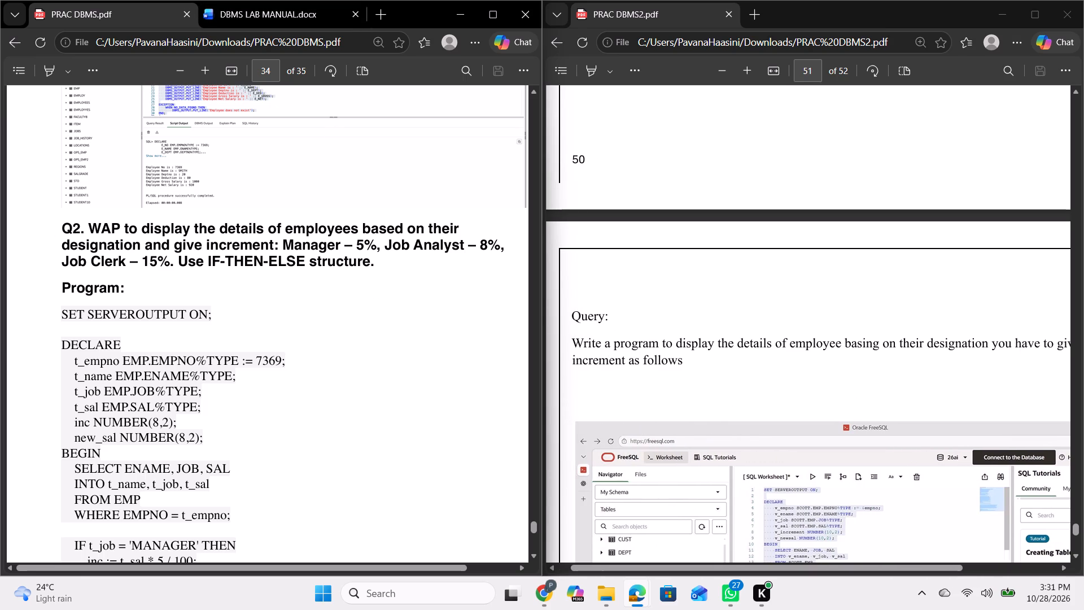
Copy the wording of the Q2 designation-based increment question on page 34 of PRAC DBMS.pdf, leaving out the Q2 label.
left_click_drag(379, 265, 88, 228)
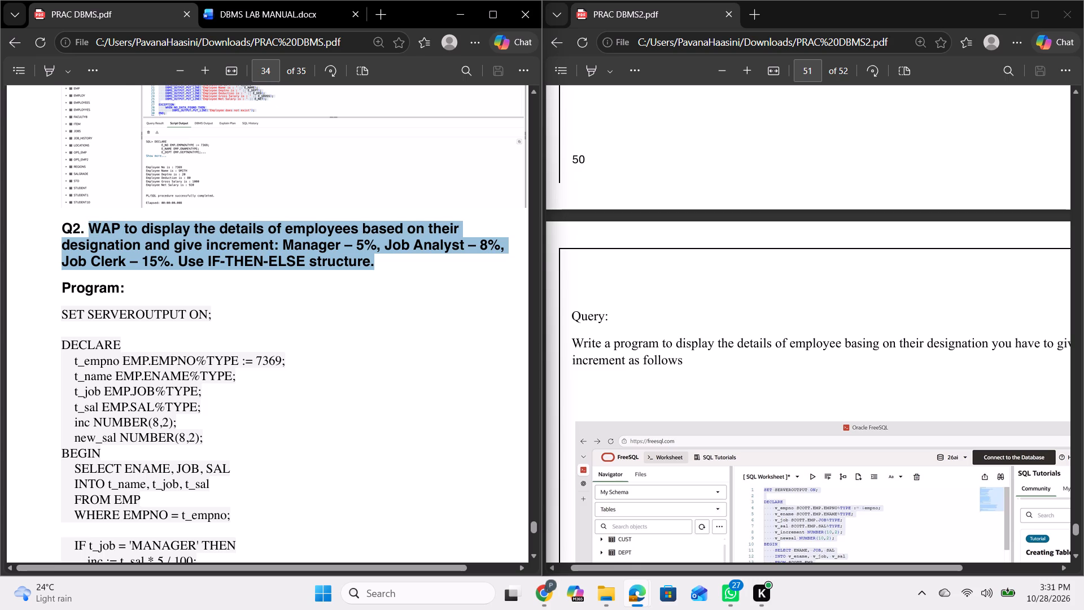
left_click_drag(88, 228, 89, 228)
left_click(115, 109)
On page 46 of DBMS LAB MANUAL.docx, replace Q2's wording after "Write a program" with the copied text giving Manager 5%, Job Analyst 8%, Job Clerk 15%.
left_click(241, 10)
scroll(271, 390, "down", 3)
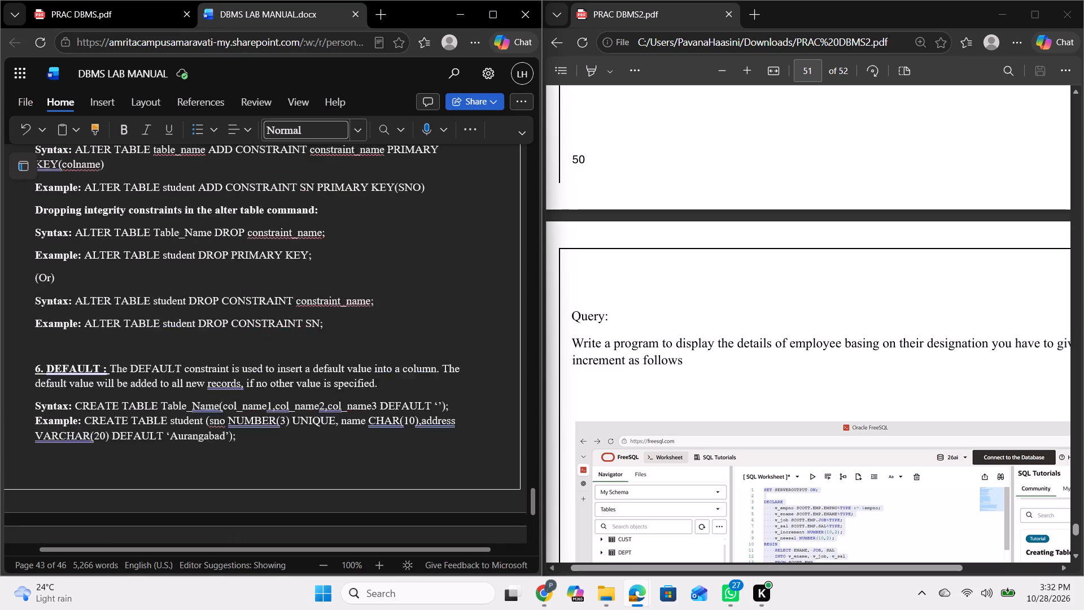
scroll(271, 390, "down", 5)
scroll(271, 390, "up", 2)
scroll(271, 390, "down", 2)
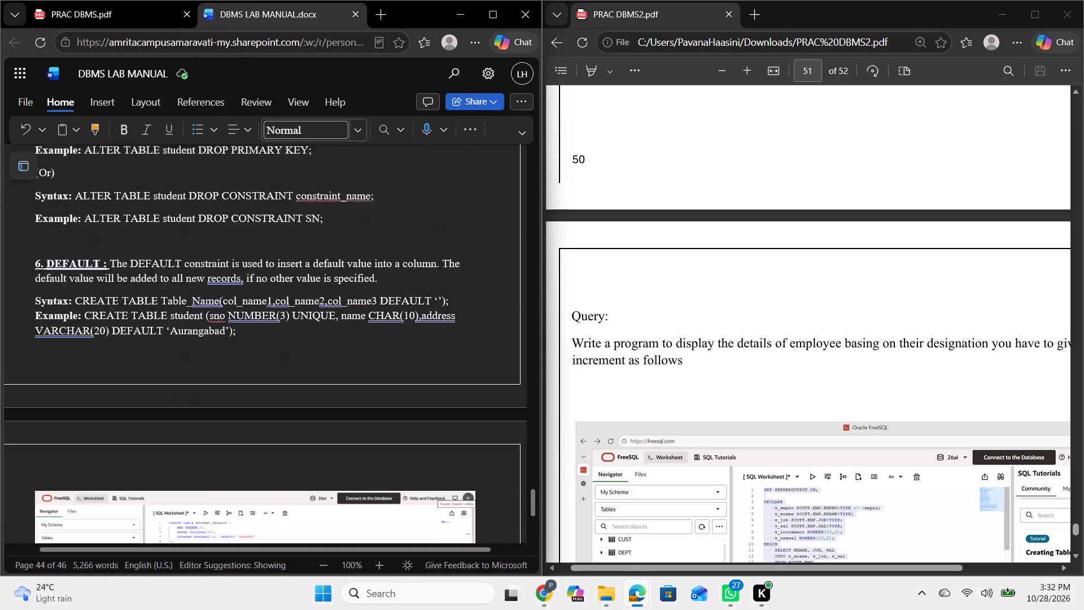
scroll(271, 390, "down", 12)
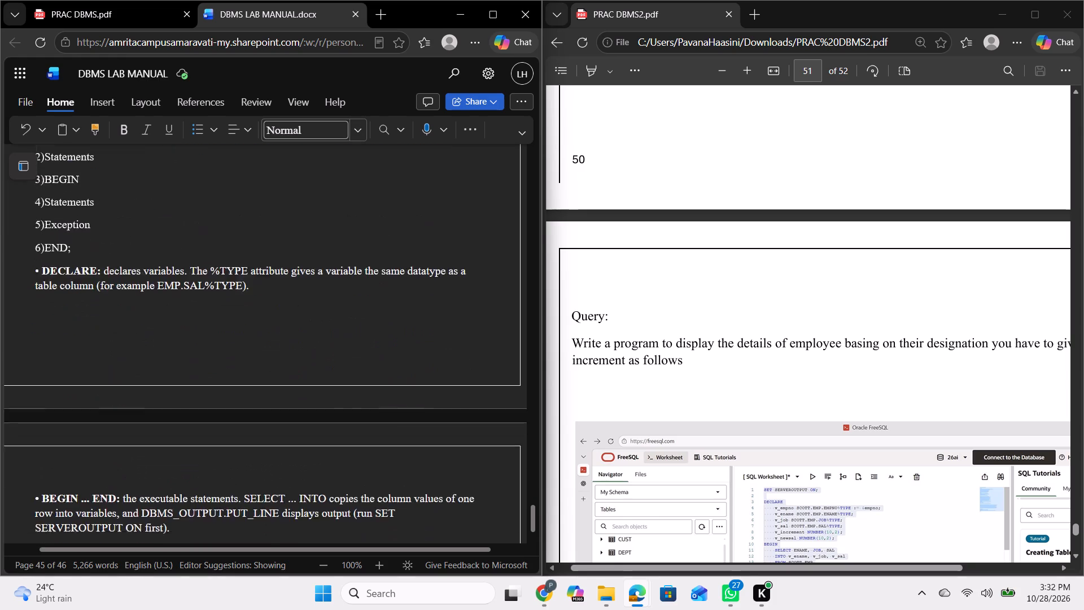
scroll(271, 390, "down", 8)
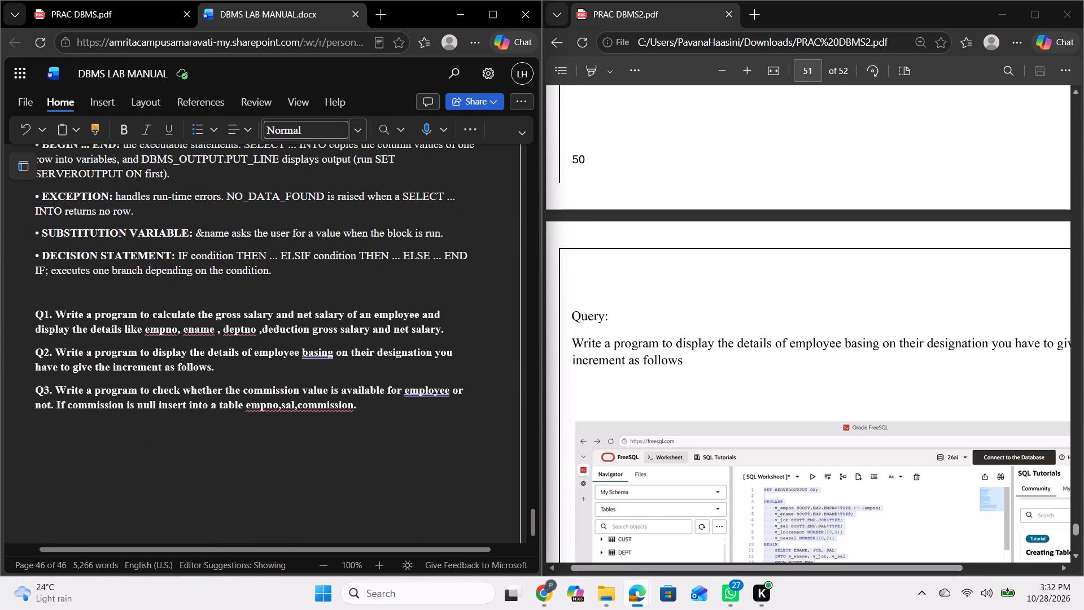
left_click_drag(139, 353, 204, 375)
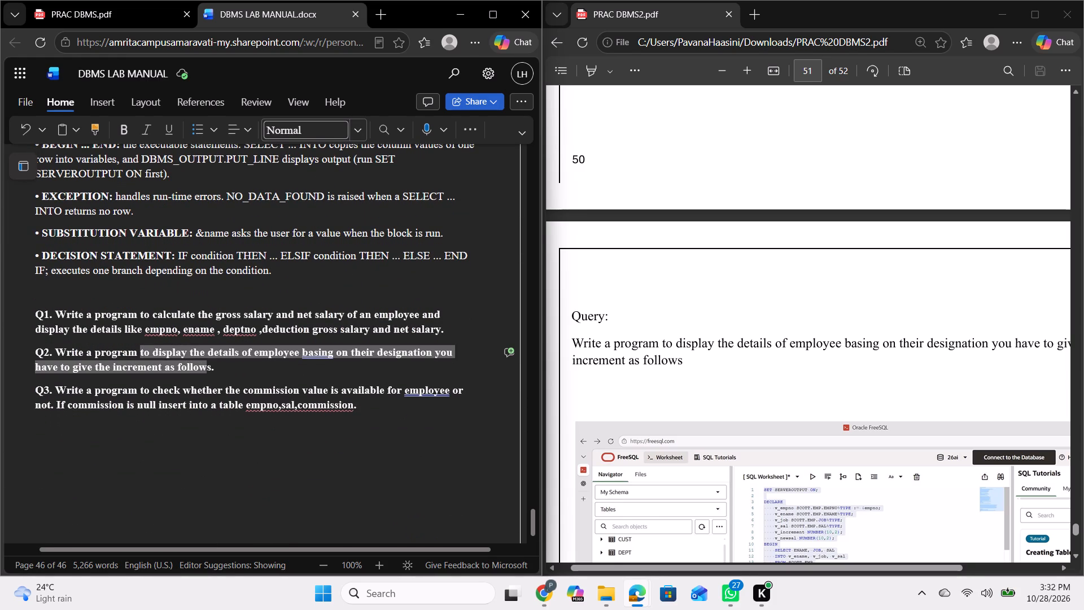
left_click_drag(204, 375, 212, 372)
key("BackSpace")
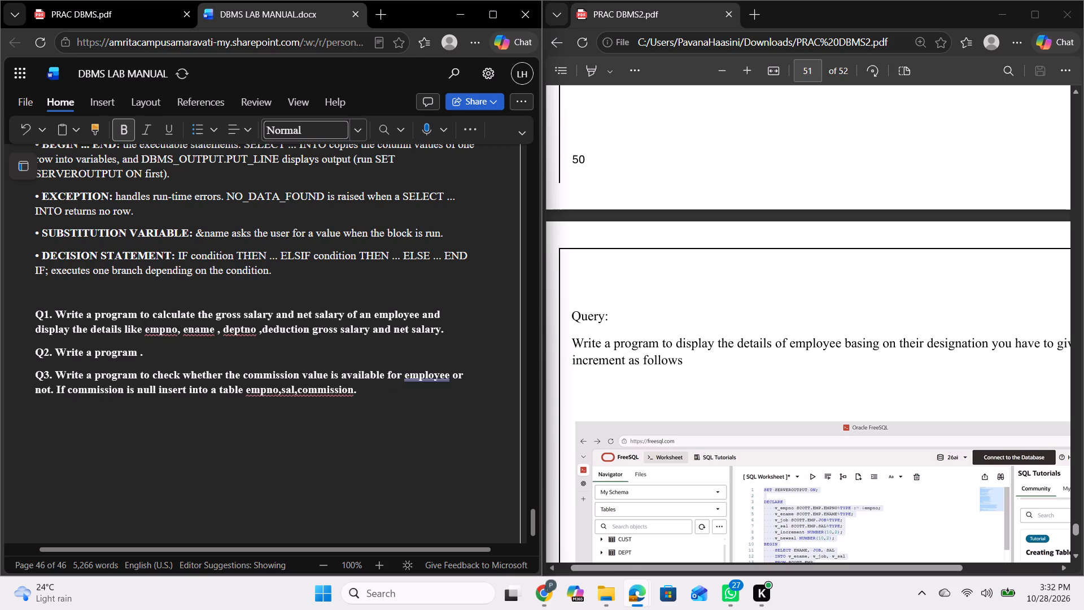
key("ctrl+v")
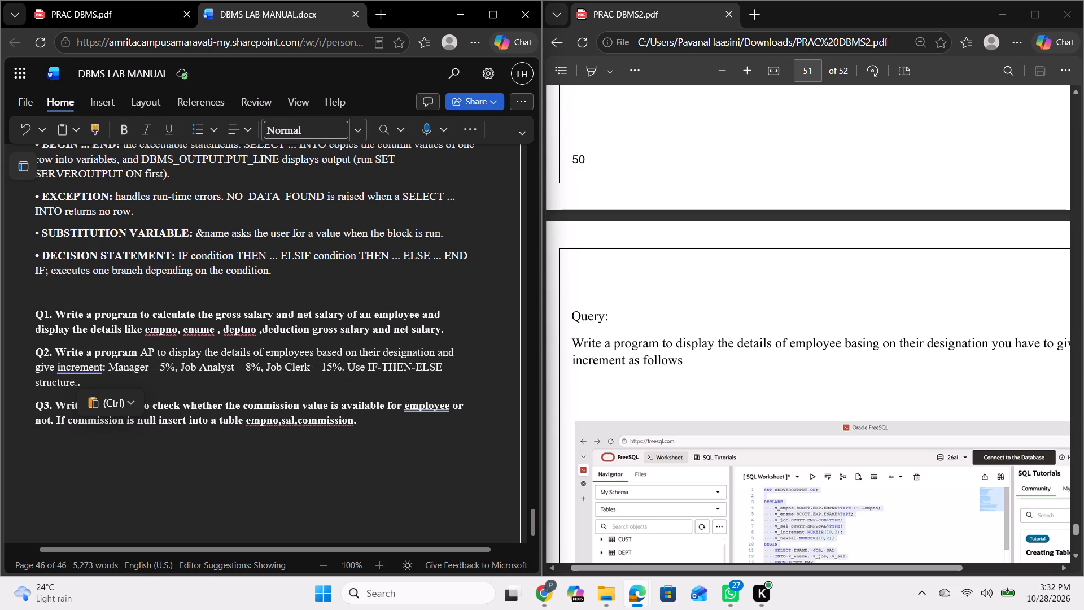
Delete the stray "AP" and the extra space after "Write a program" in Q2.
left_click(152, 351)
key("BackSpace")
key("BackSpace")
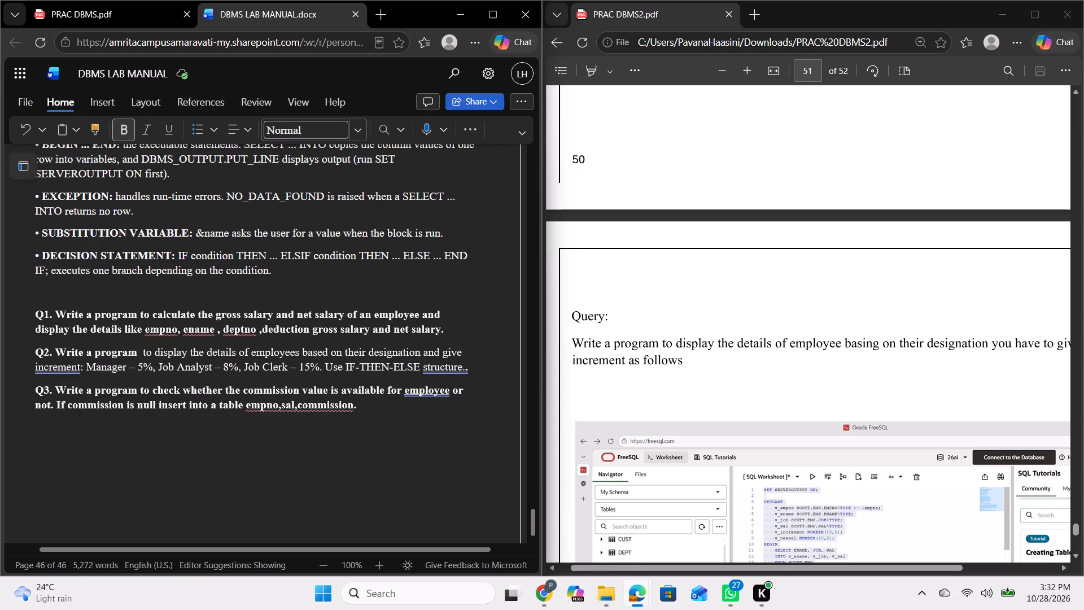
key("BackSpace")
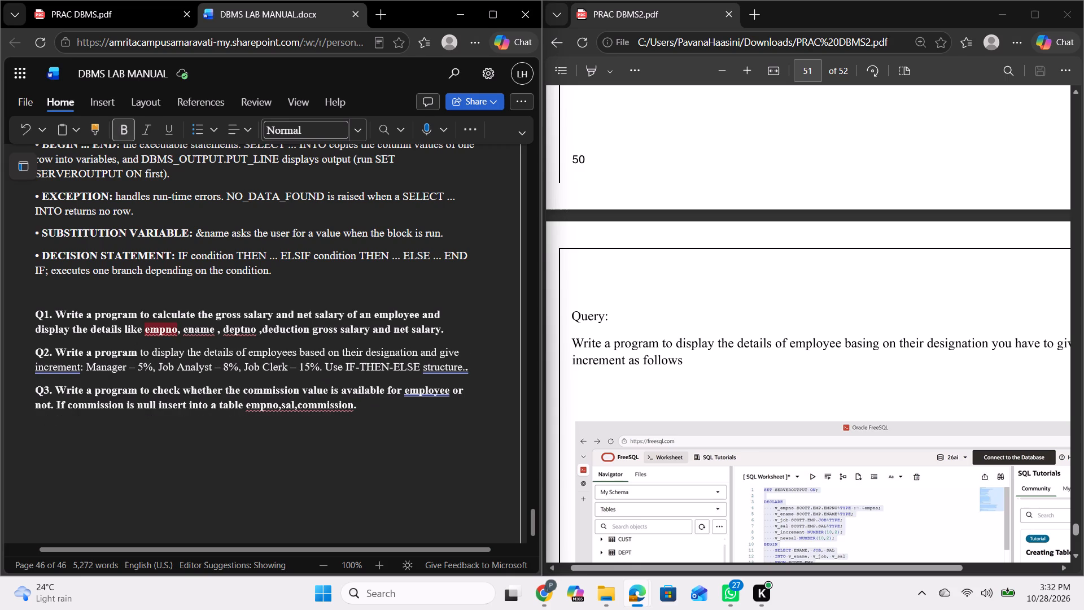
Make the pasted Q2 text, from "to display" through "structure", bold.
left_click(144, 352)
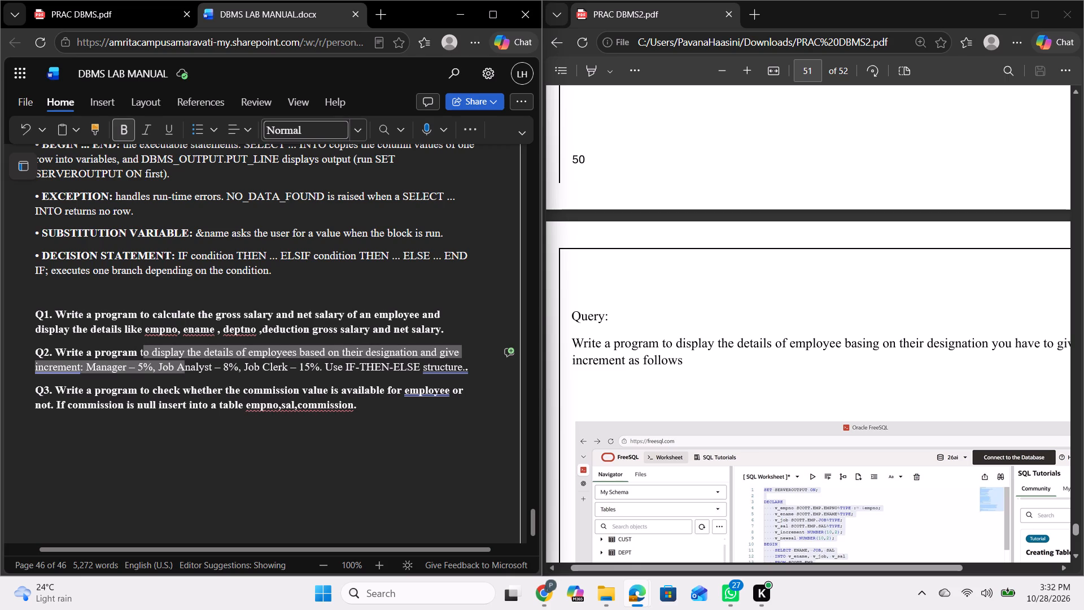
left_click_drag(142, 350, 397, 409)
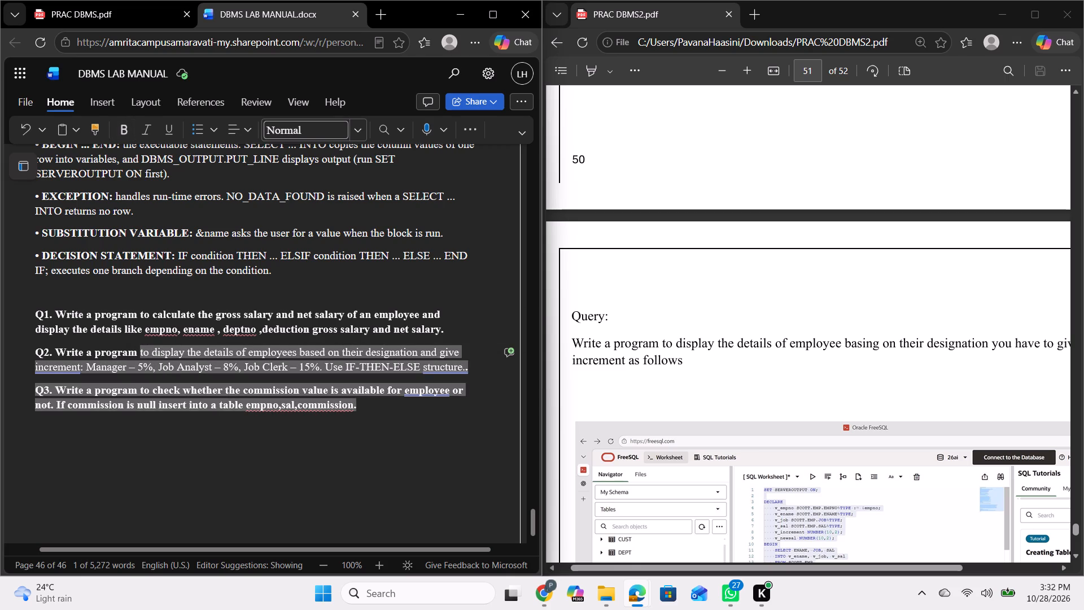
left_click_drag(397, 409, 471, 374)
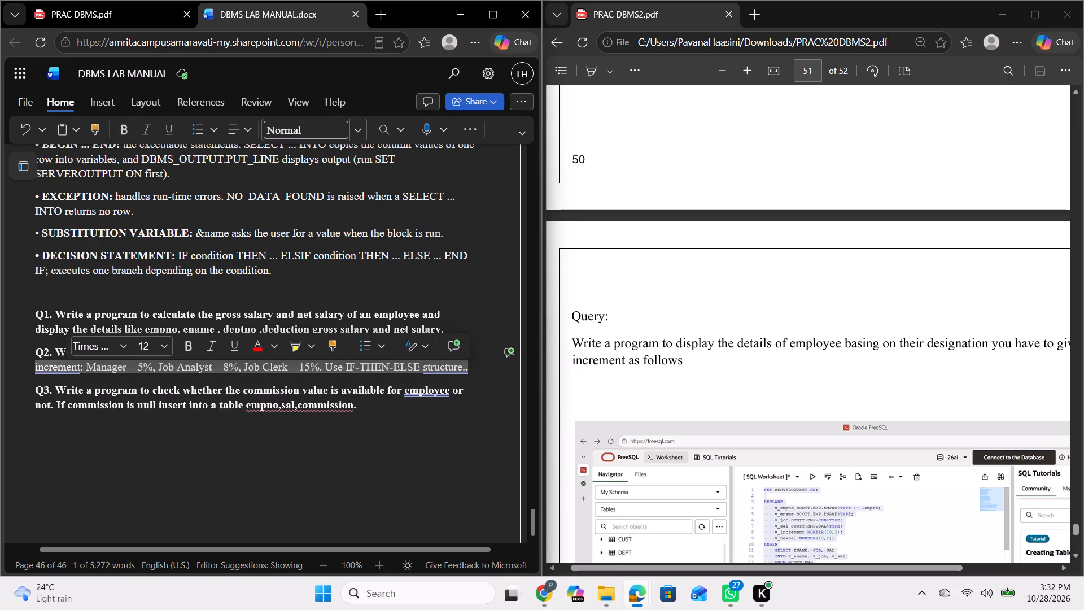
left_click(184, 341)
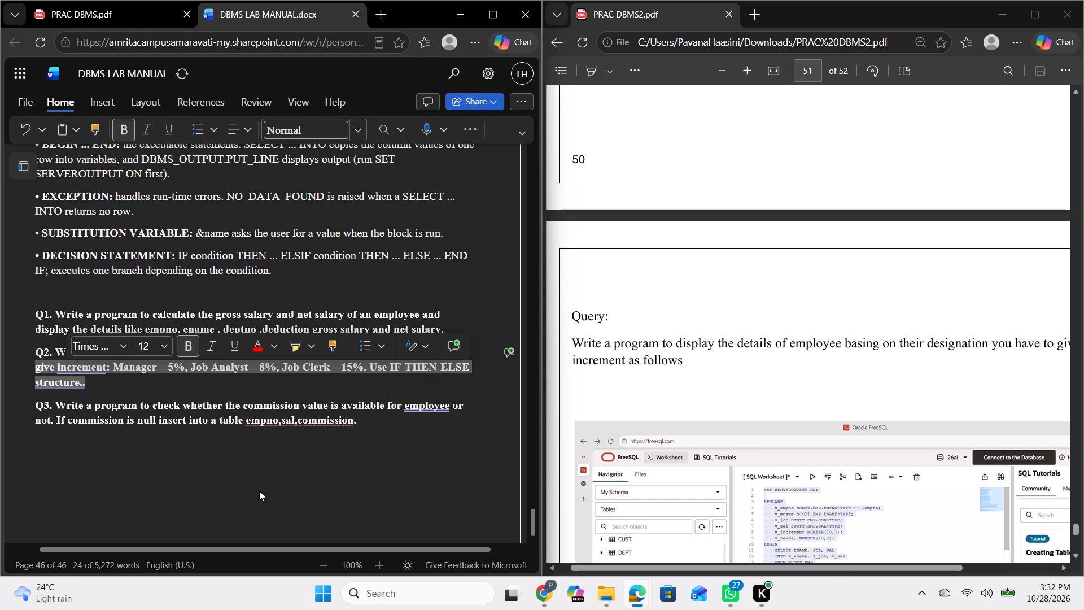
left_click(259, 490)
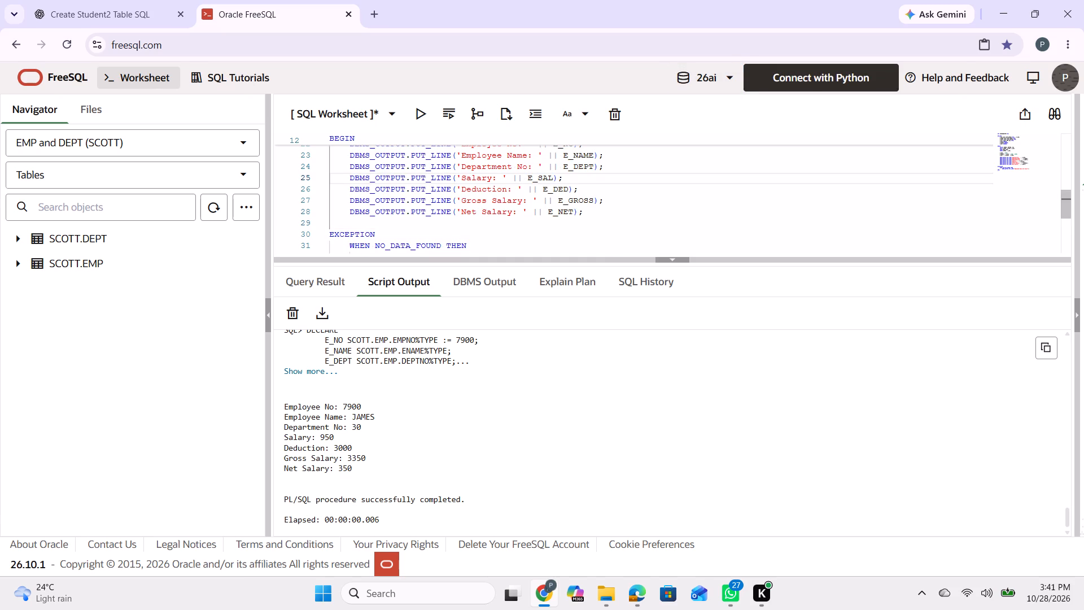
Reduce the FreeSQL page zoom to 50% and enlarge the code editor so the whole program shows above its output.
scroll(716, 151, "up", 11)
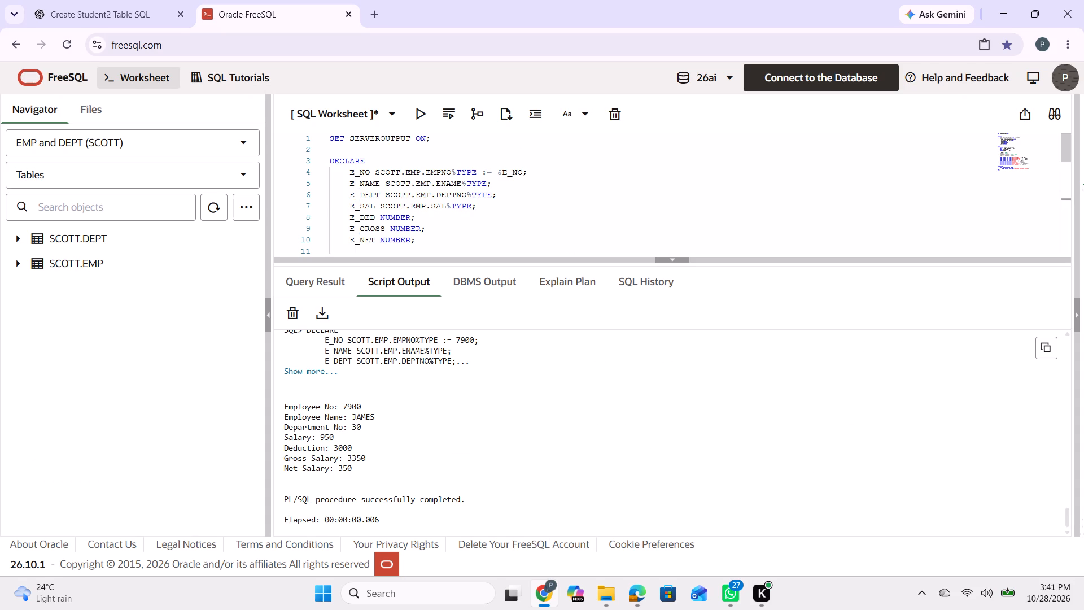
scroll(607, 182, "up", 6)
scroll(587, 259, "down", 2)
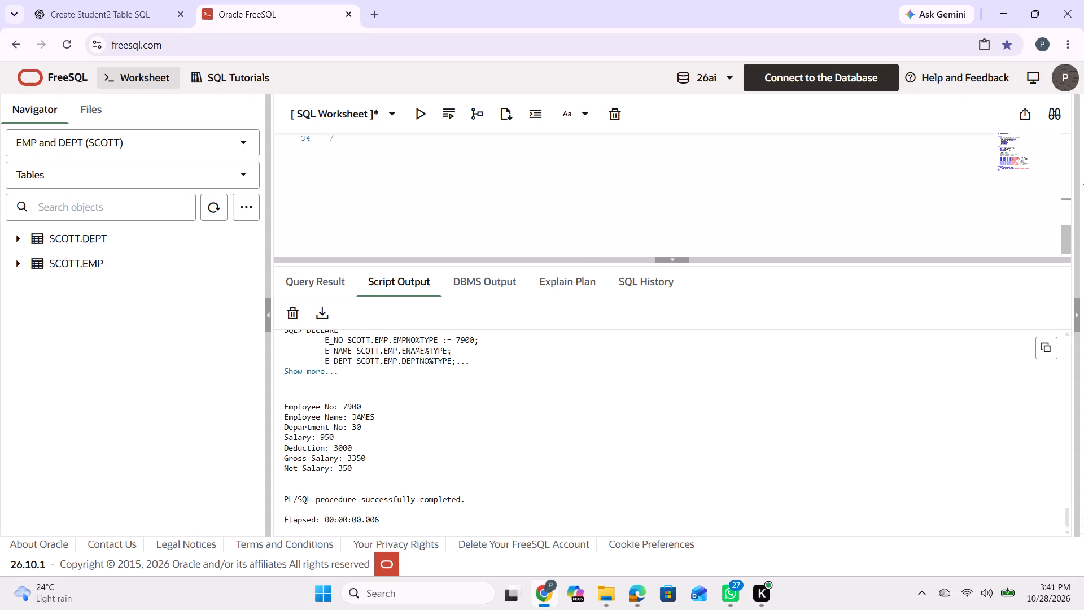
scroll(697, 169, "up", 9)
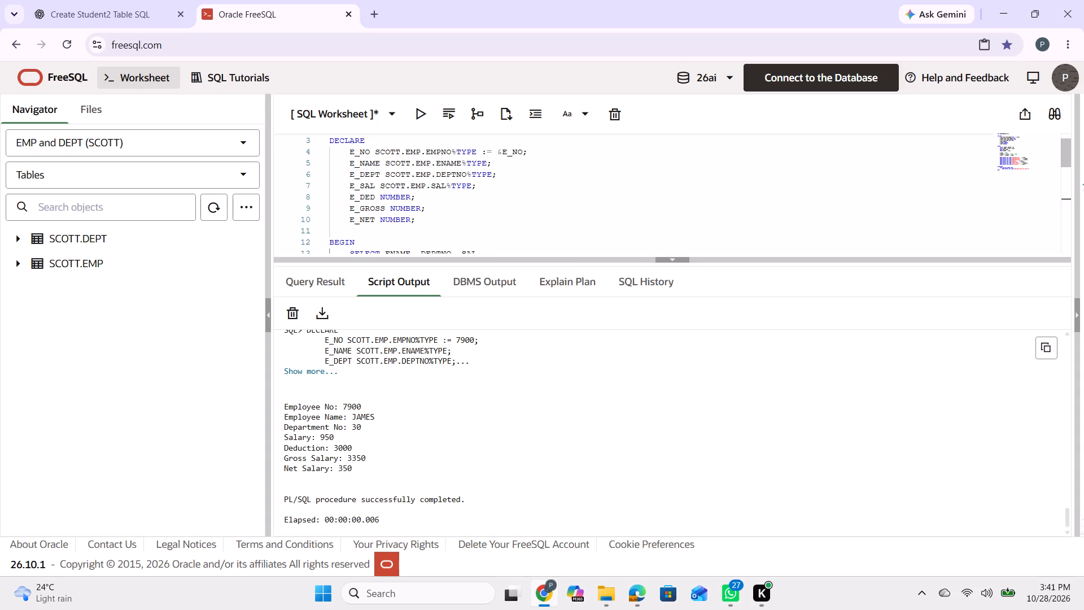
key("ctrl+minus")
key("ctrl+minus")
key("ctrl+minus")
key("ctrl+minus")
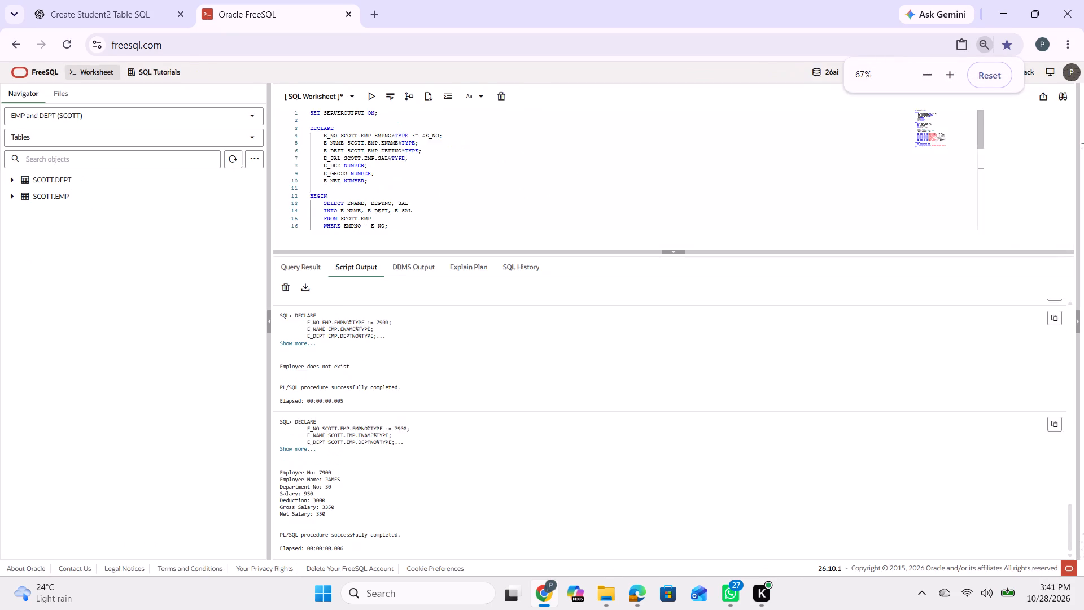
key("ctrl+minus")
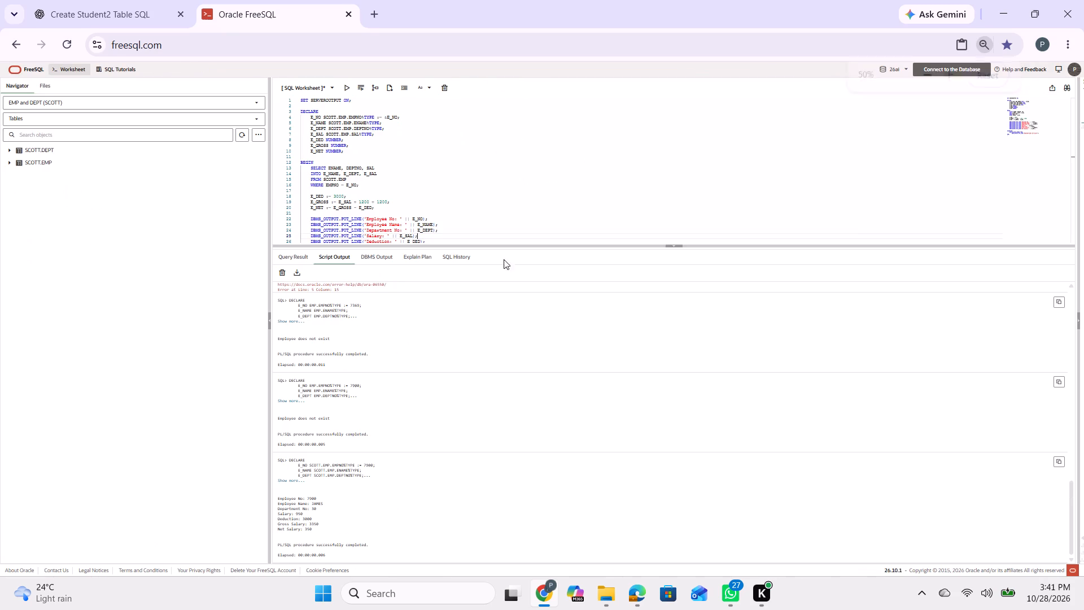
left_click_drag(530, 246, 528, 274)
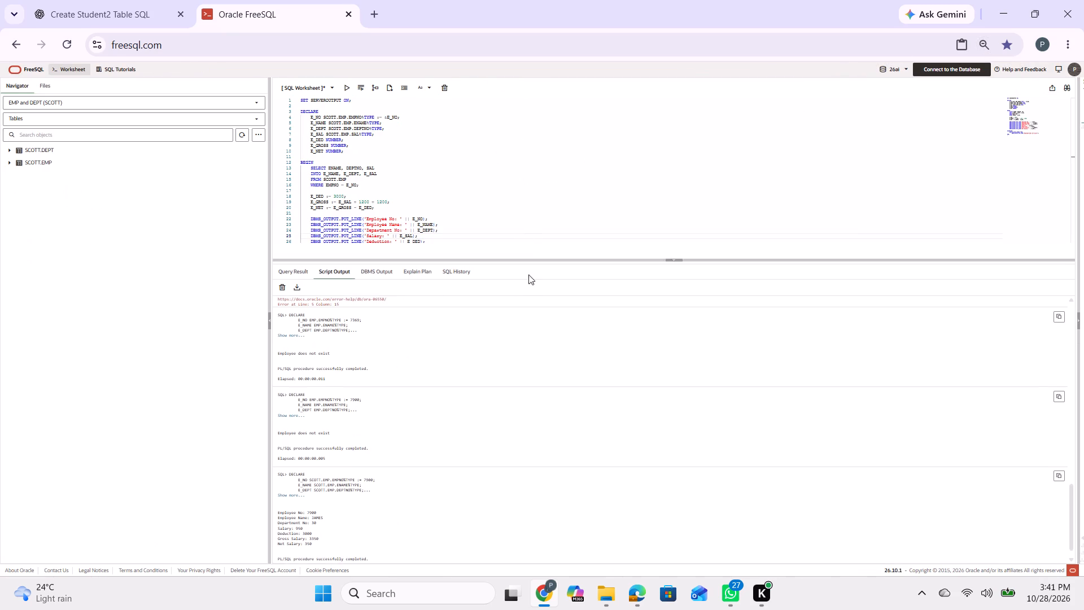
left_click_drag(528, 274, 527, 336)
scroll(534, 481, "down", 9)
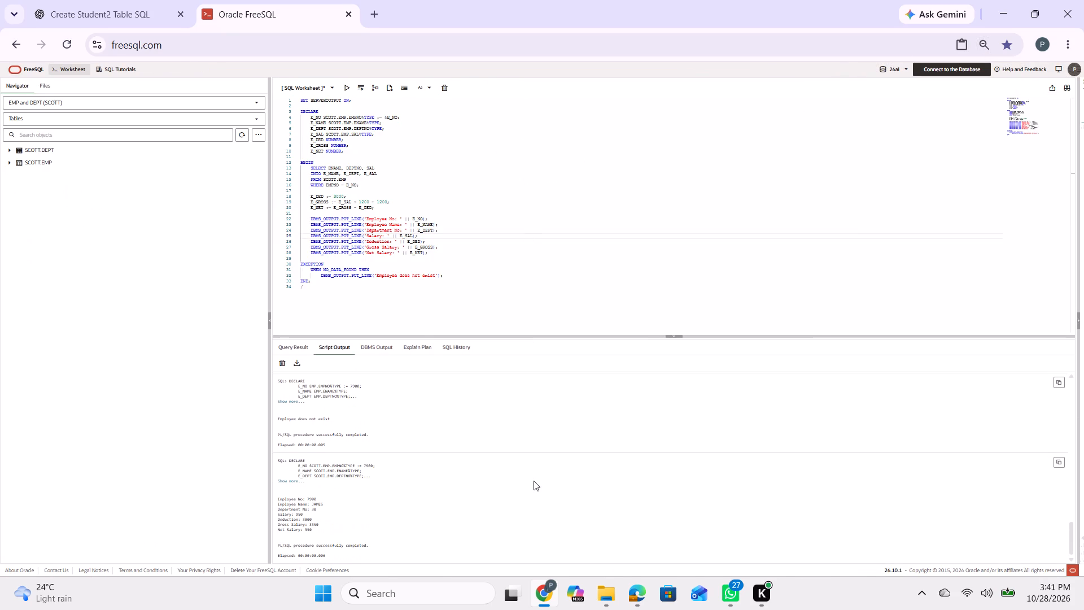
left_click_drag(509, 335, 510, 354)
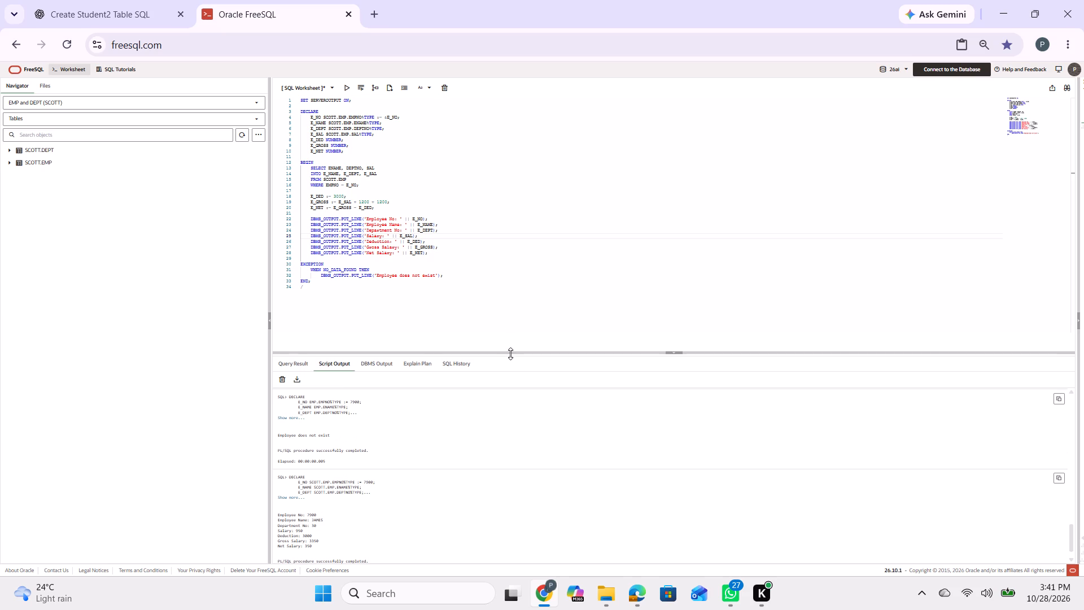
left_click_drag(510, 354, 515, 334)
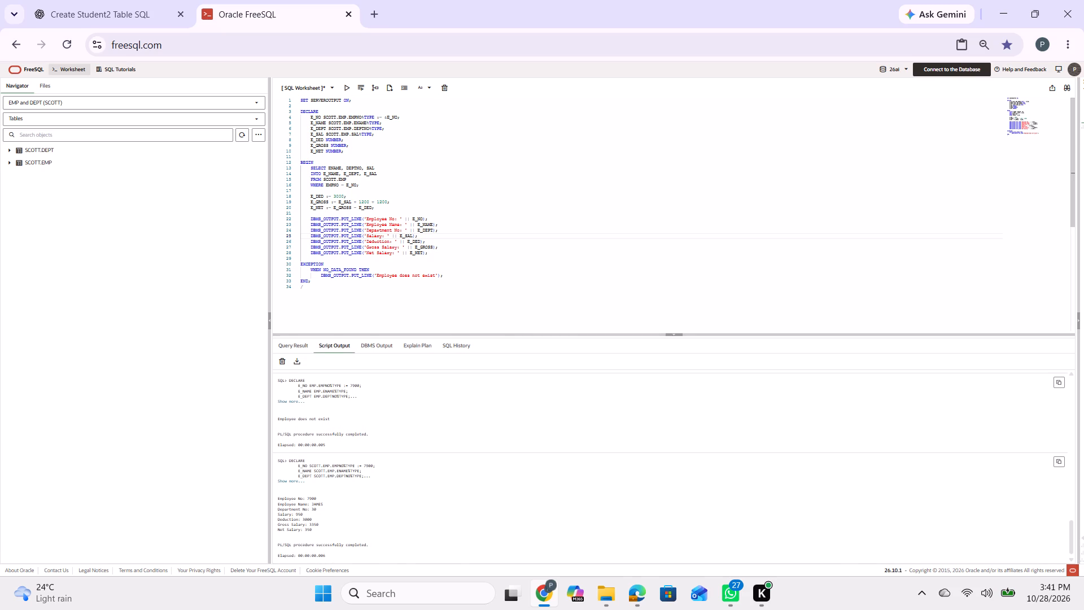
Raise the page zoom to 67% and resize the editor to fit all 34 program lines, with employee 7900's output below.
key("ctrl+equal")
scroll(549, 260, "right", 1)
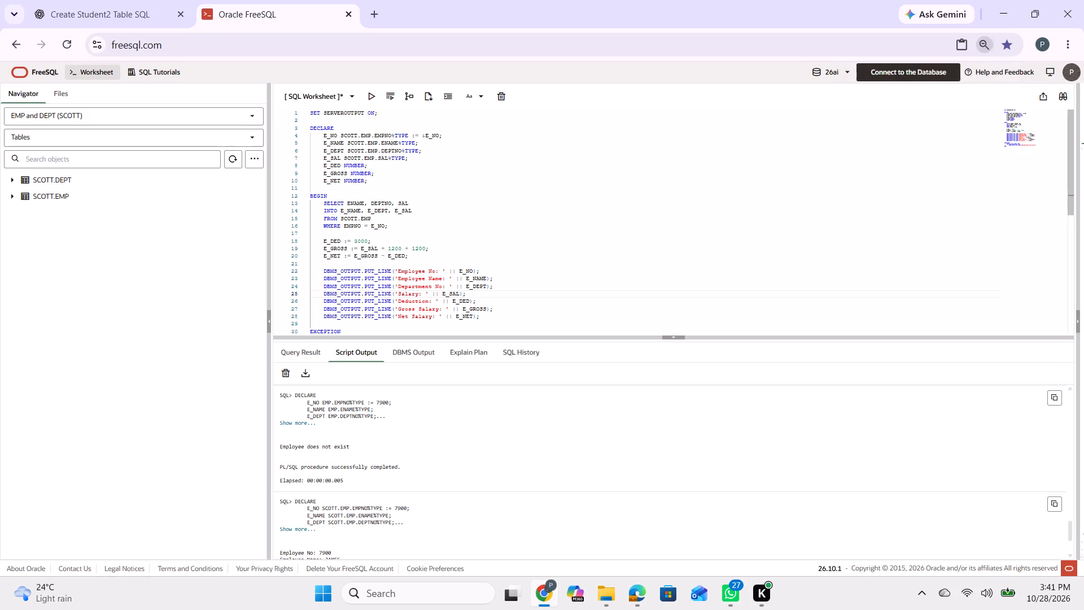
scroll(549, 260, "right", 1)
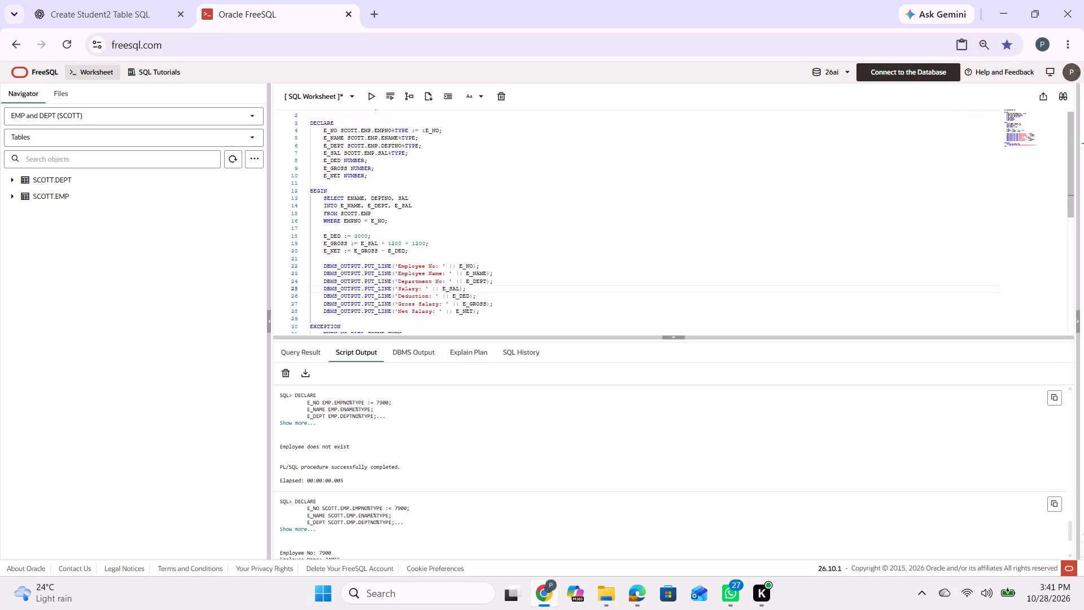
scroll(549, 260, "right", 1)
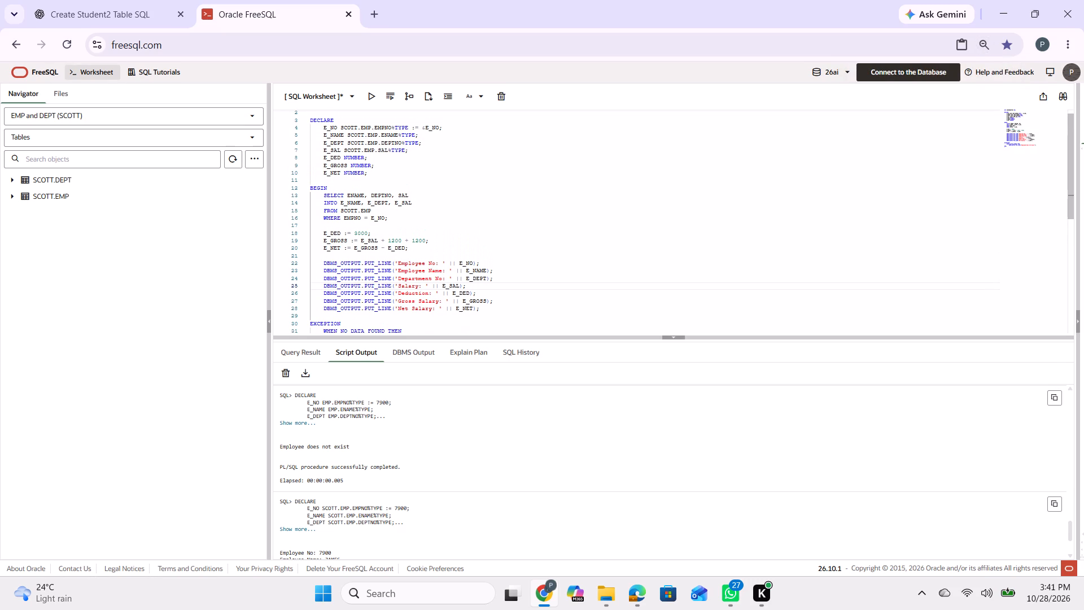
scroll(549, 260, "right", 2)
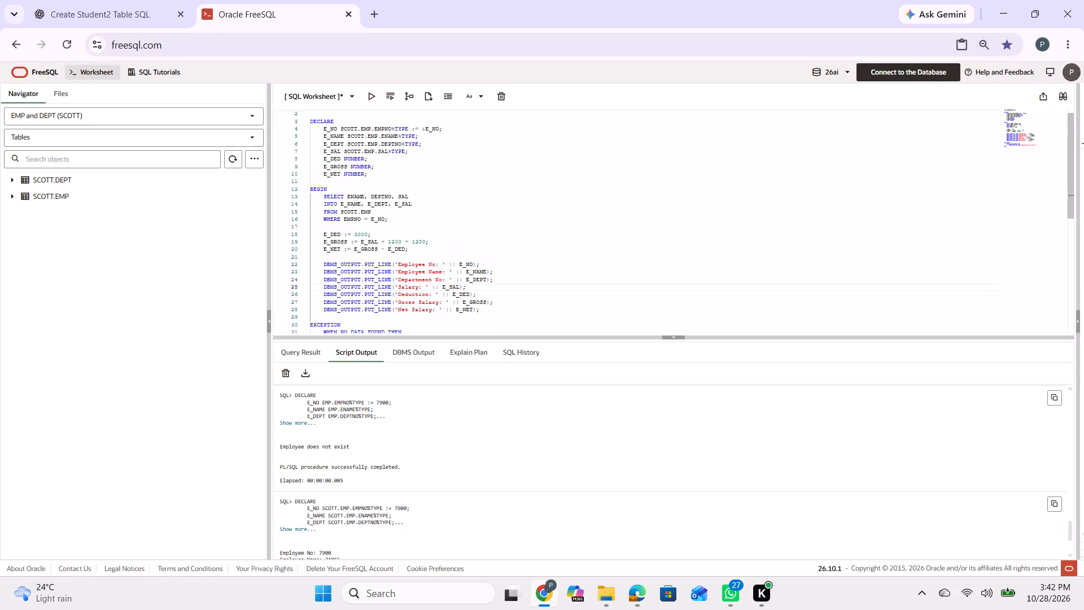
left_click_drag(506, 336, 514, 360)
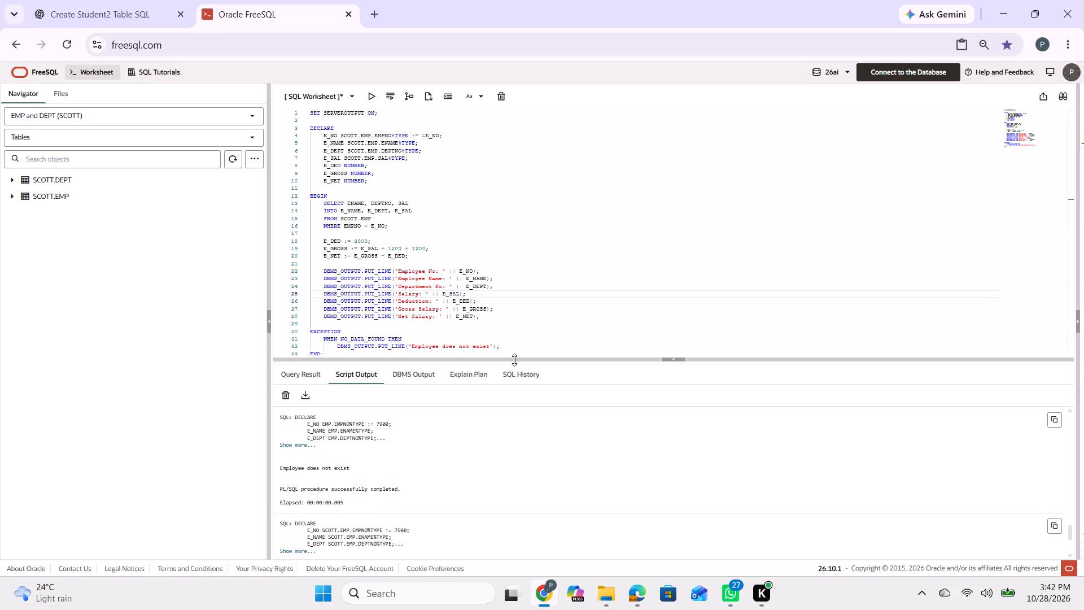
left_click_drag(514, 360, 515, 369)
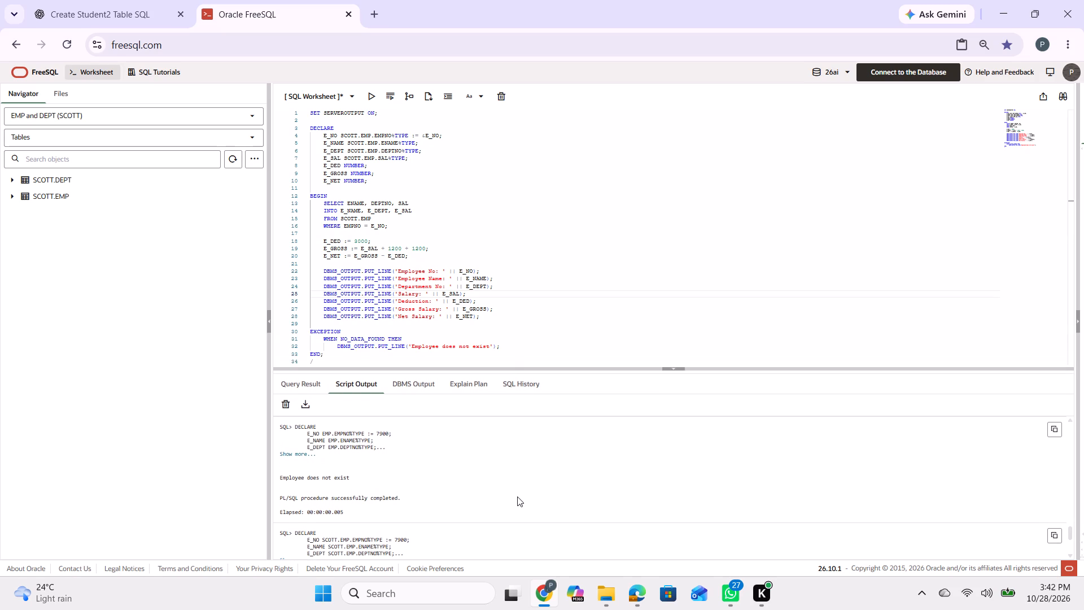
scroll(517, 496, "down", 6)
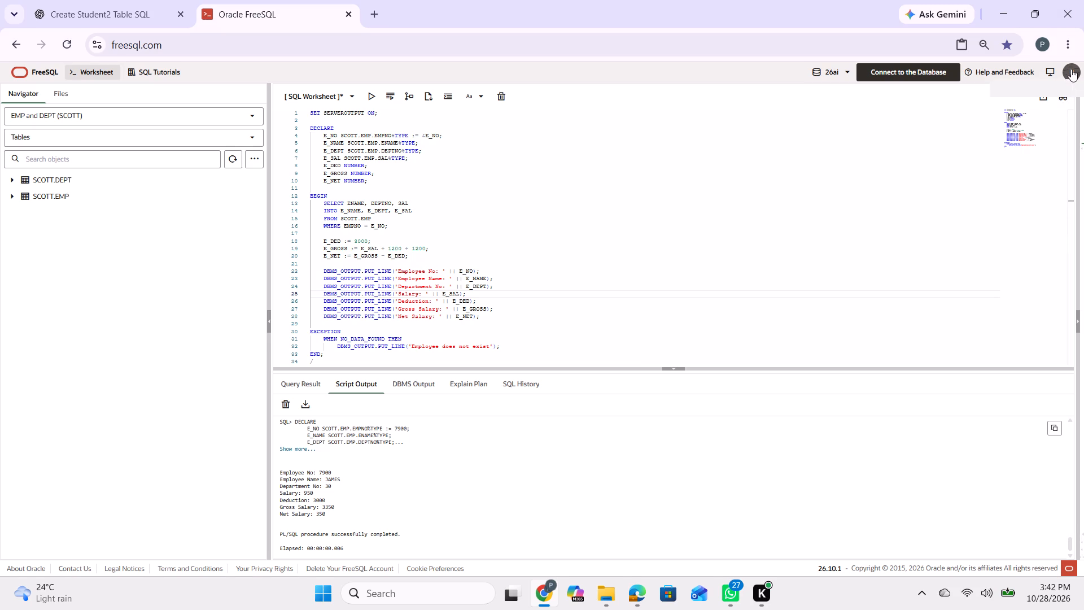
Capture a screenshot of the FreeSQL page area covering the header, navigator, full program and script output.
key("Print")
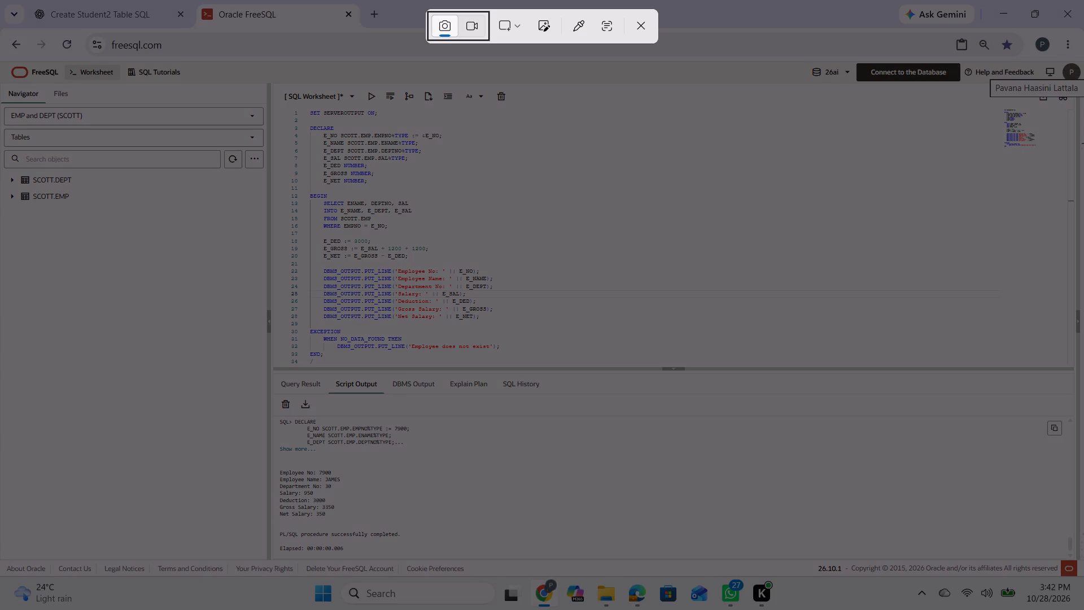
left_click_drag(3, 60, 573, 550)
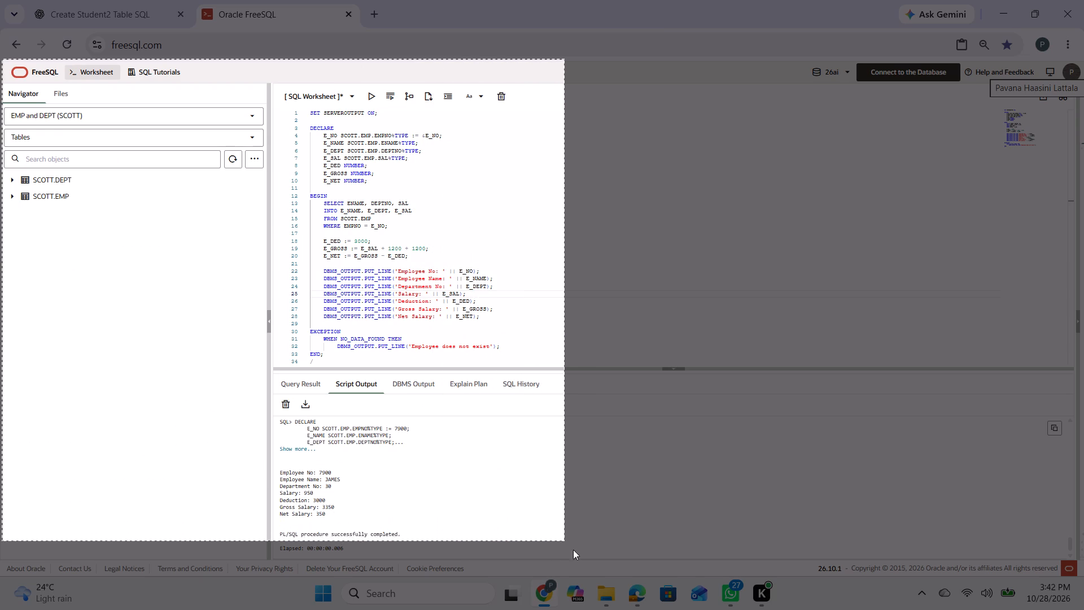
left_click_drag(573, 550, 816, 554)
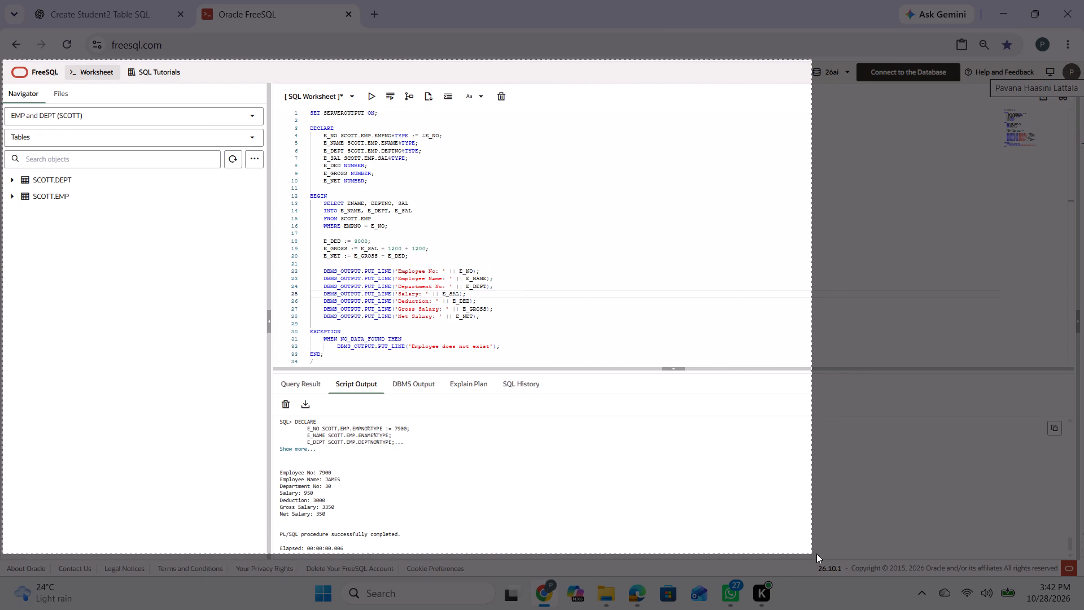
left_click_drag(816, 554, 1050, 554)
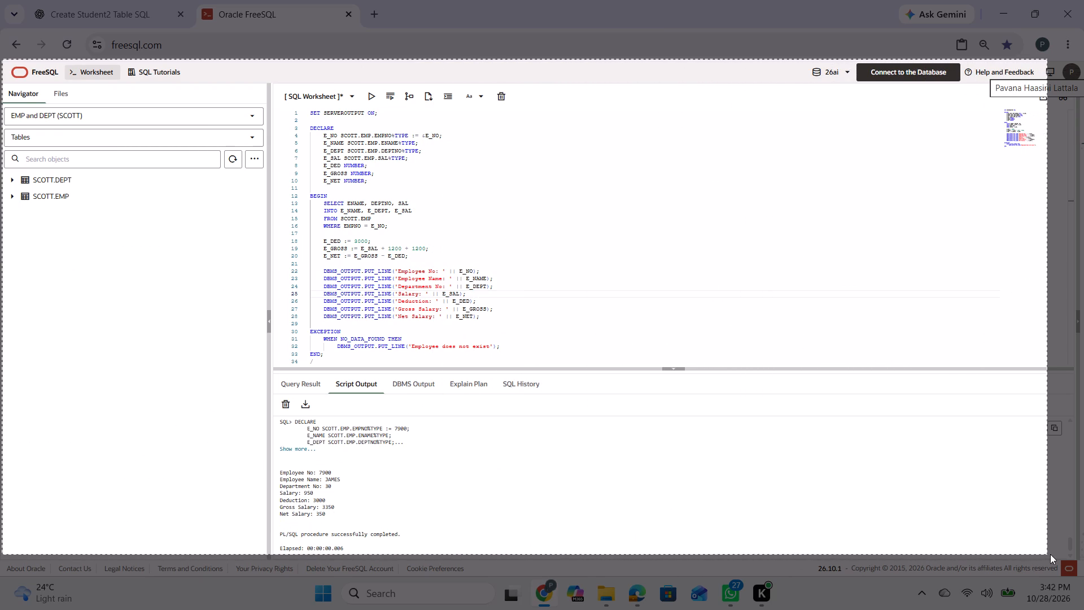
left_click_drag(1050, 554, 1083, 555)
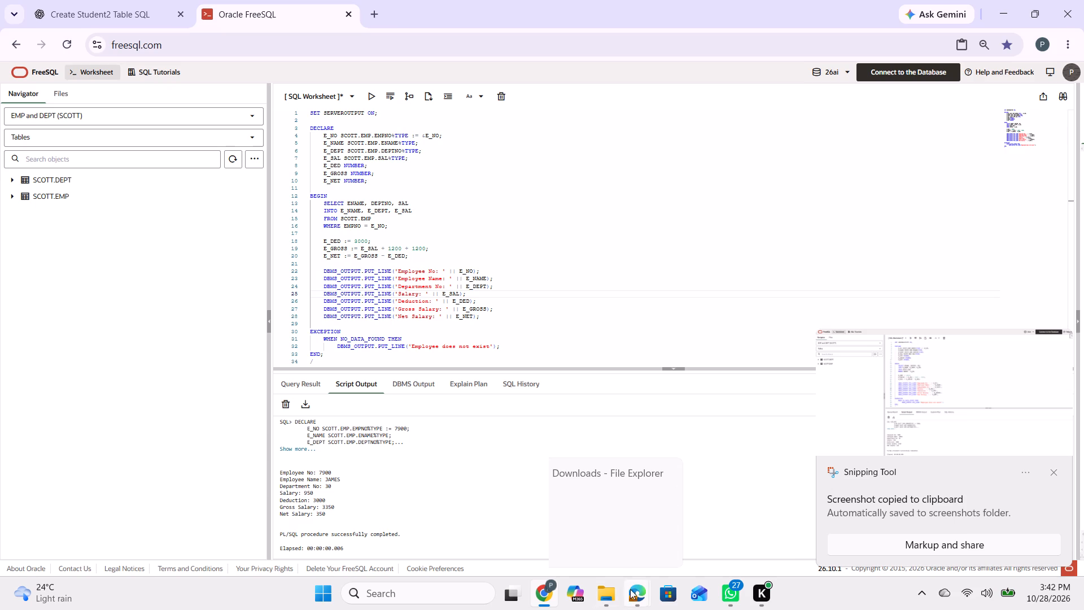
Switch to Edge and paste the captured FreeSQL screenshot on a new line below Q1 in DBMS LAB MANUAL.docx.
left_click(547, 513)
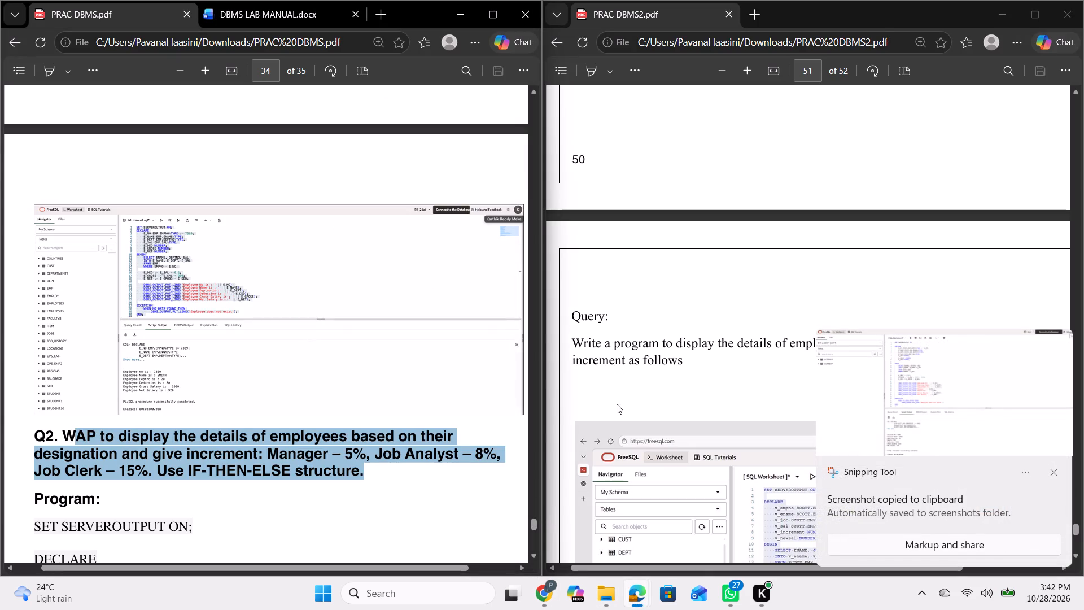
left_click(318, 15)
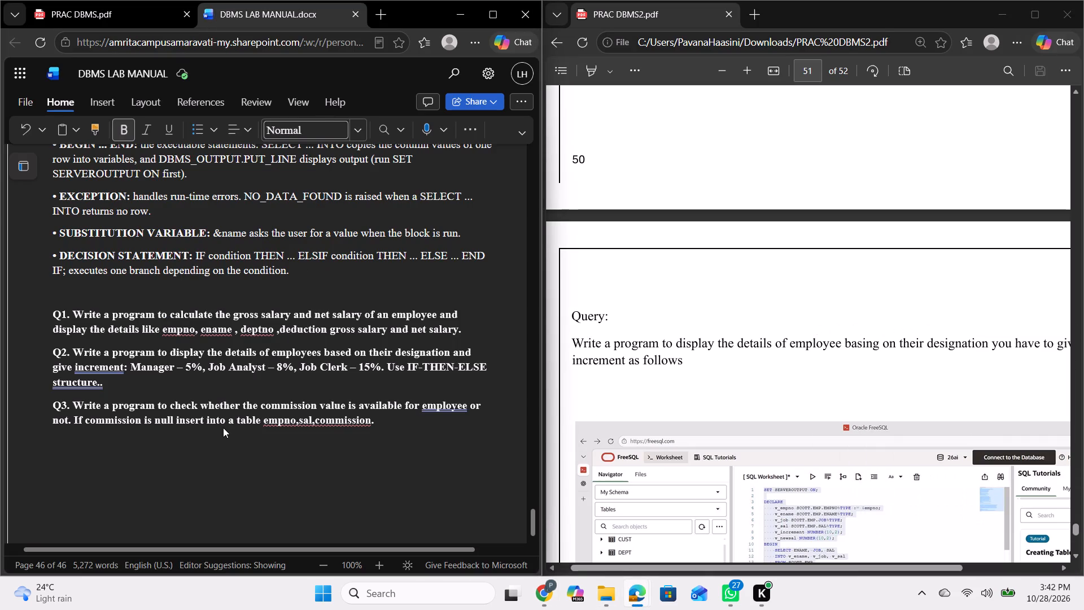
left_click(469, 328)
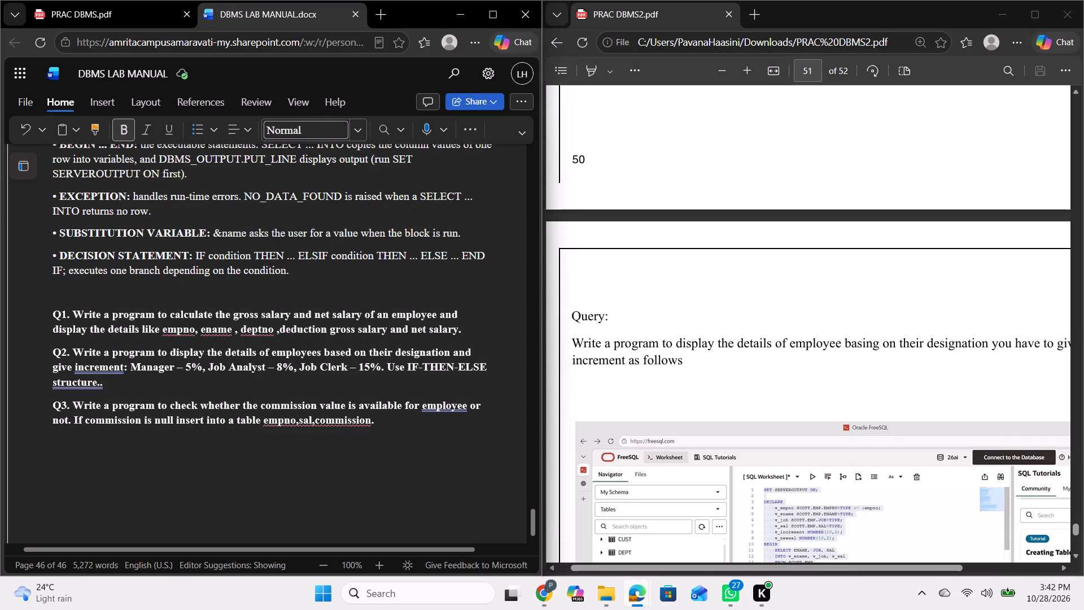
left_click(469, 328)
key("Return")
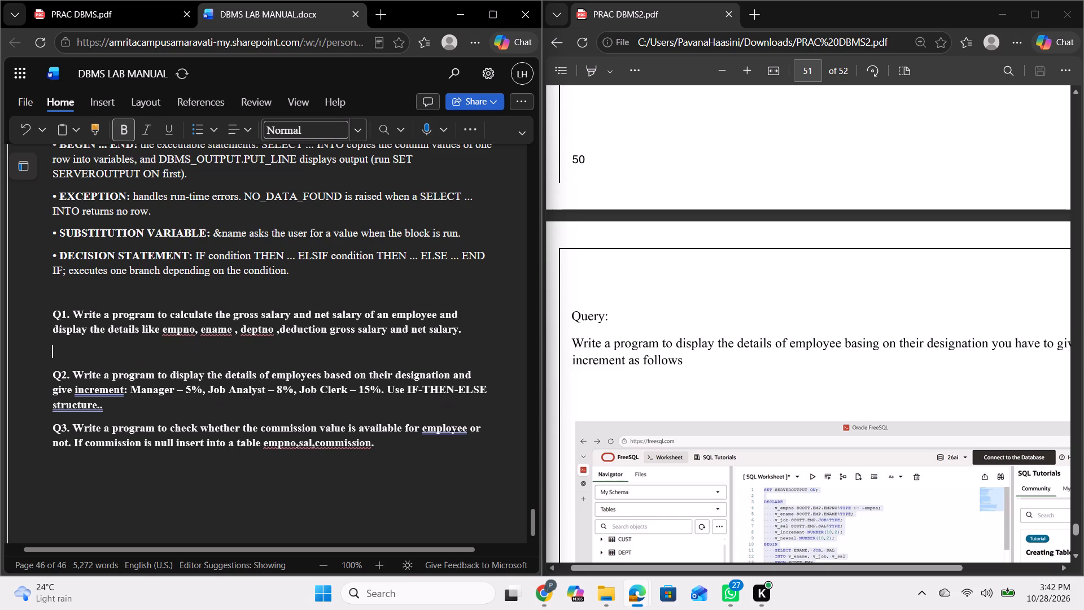
key("ctrl+v")
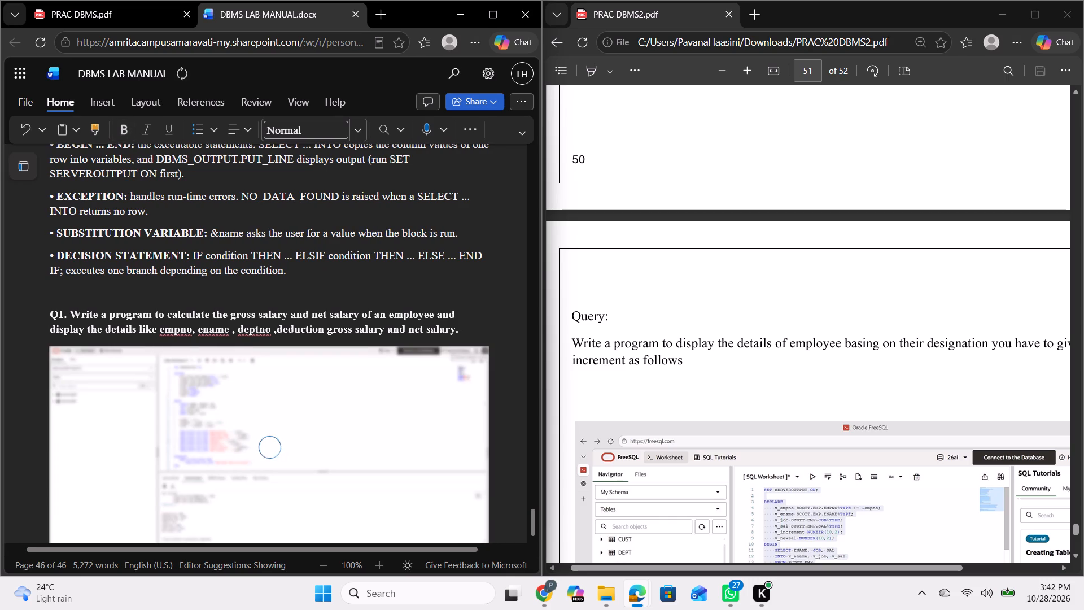
scroll(455, 430, "down", 3)
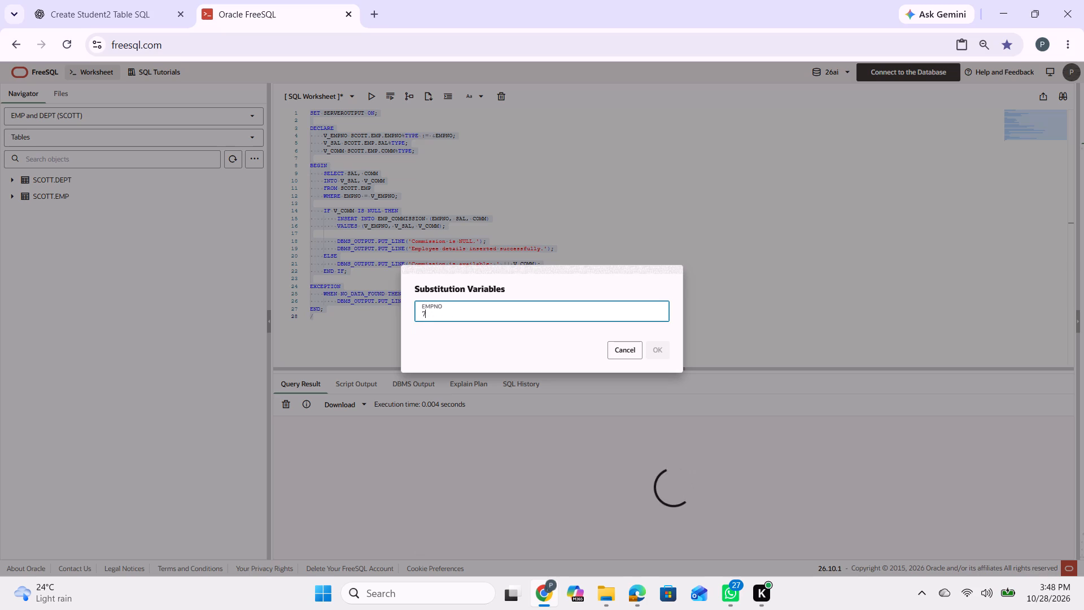
key("6")
type("98")
left_click(657, 359)
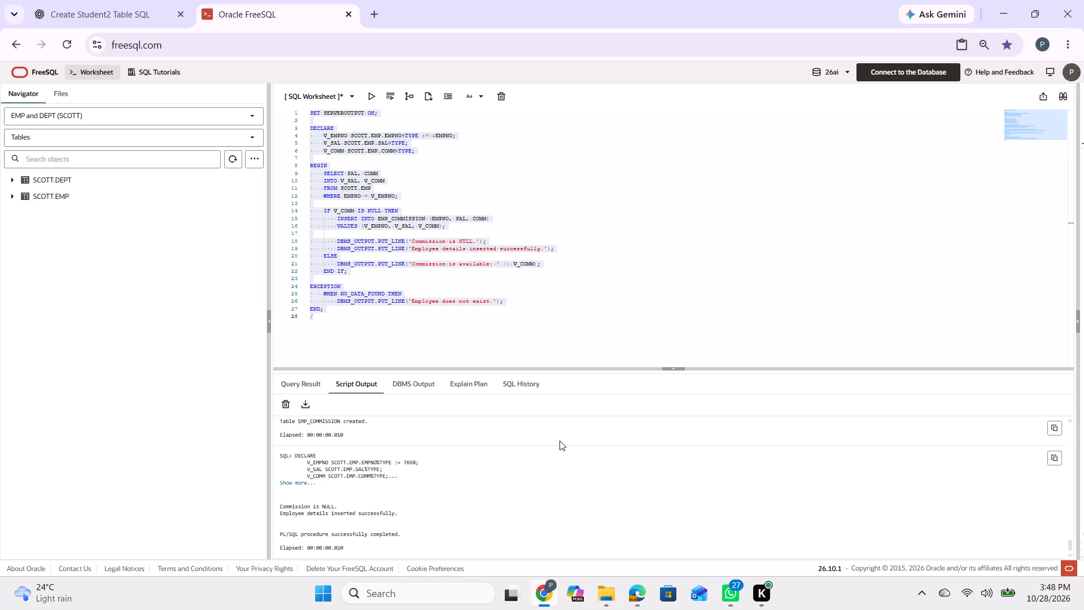
scroll(560, 441, "down", 1)
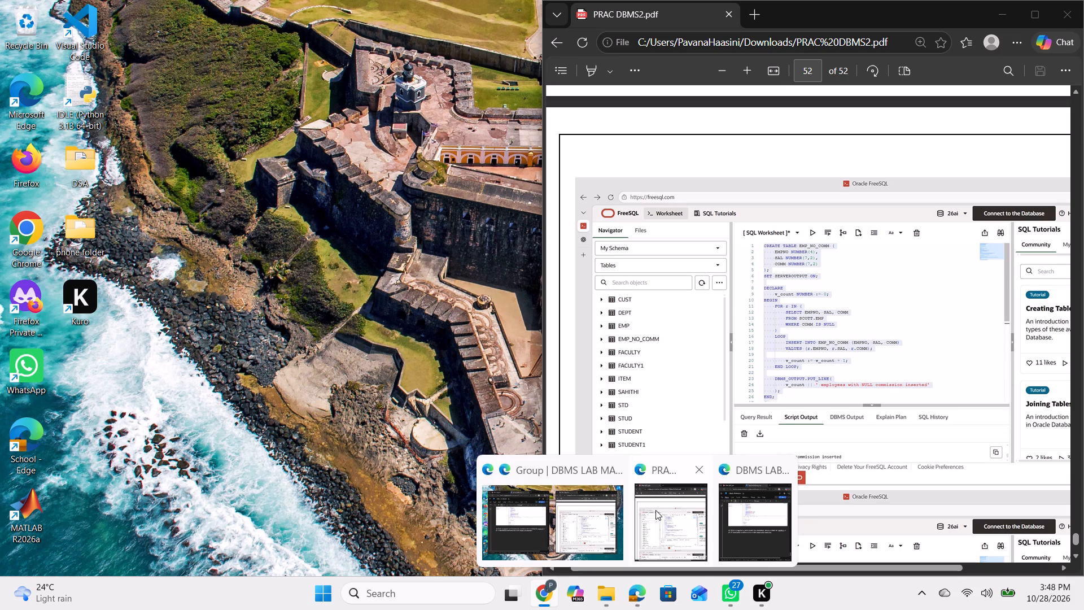
Switch to PRAC DBMS2.pdf in Edge, examine the EMP_NO_COMM program and output screenshots on page 52, and minimize the window.
left_click(655, 510)
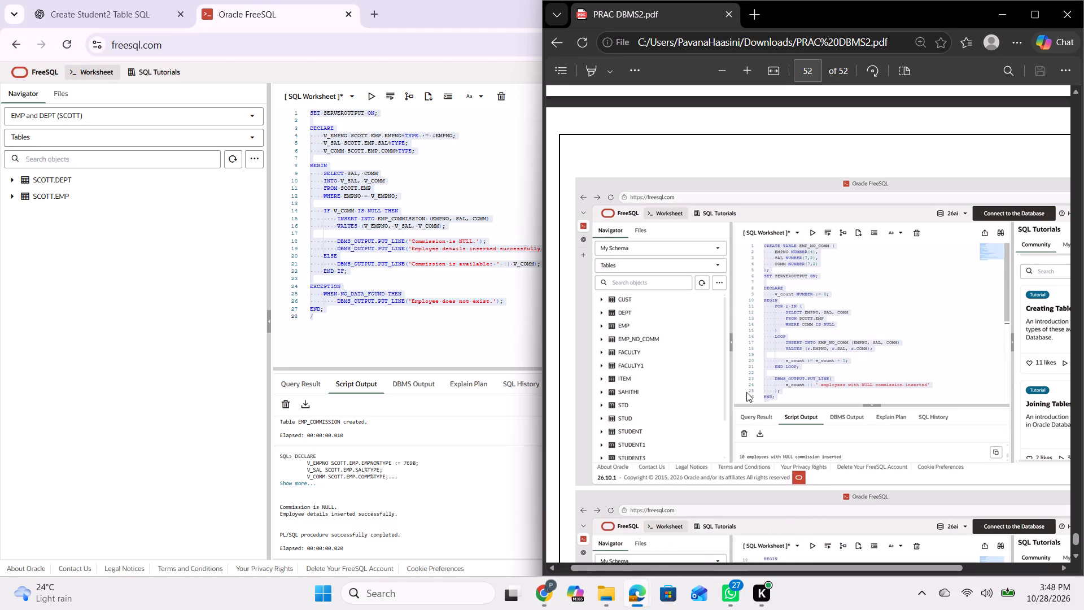
scroll(746, 392, "down", 4)
scroll(746, 392, "up", 1)
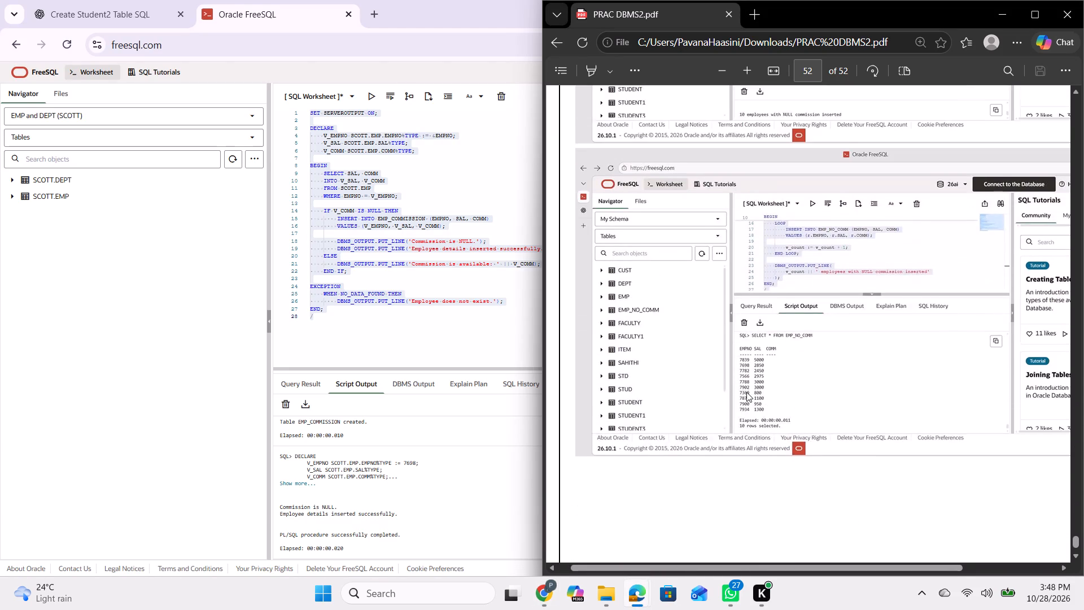
scroll(746, 392, "up", 1)
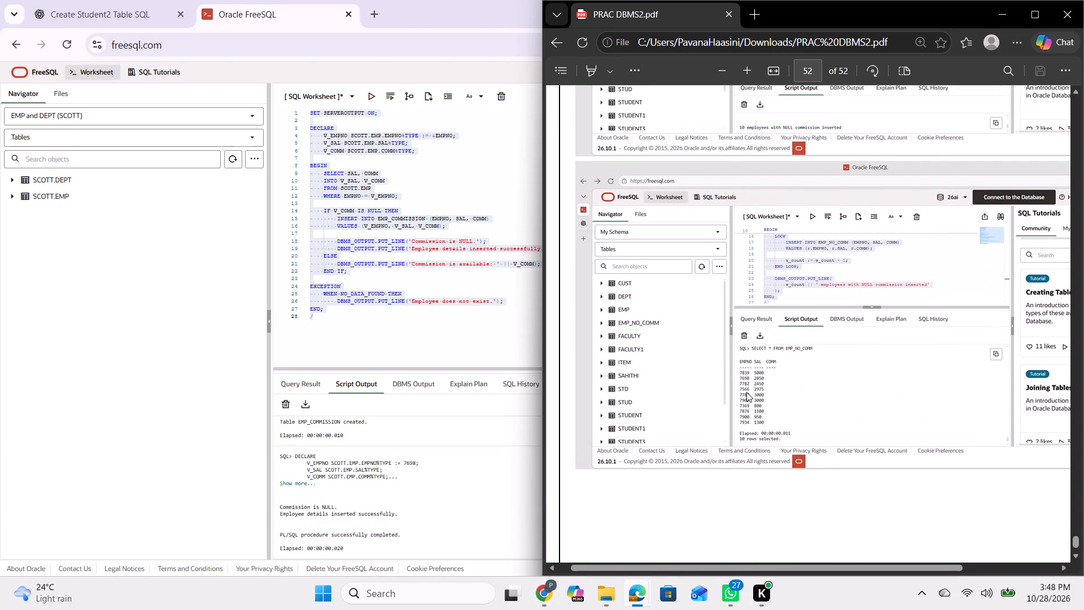
scroll(746, 392, "up", 3)
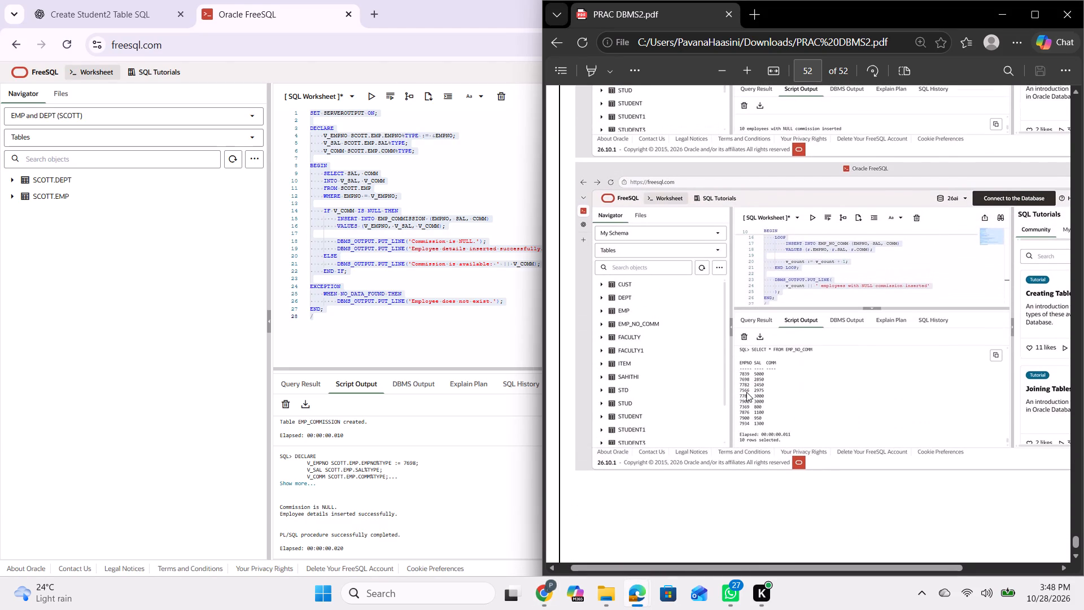
scroll(746, 392, "up", 3)
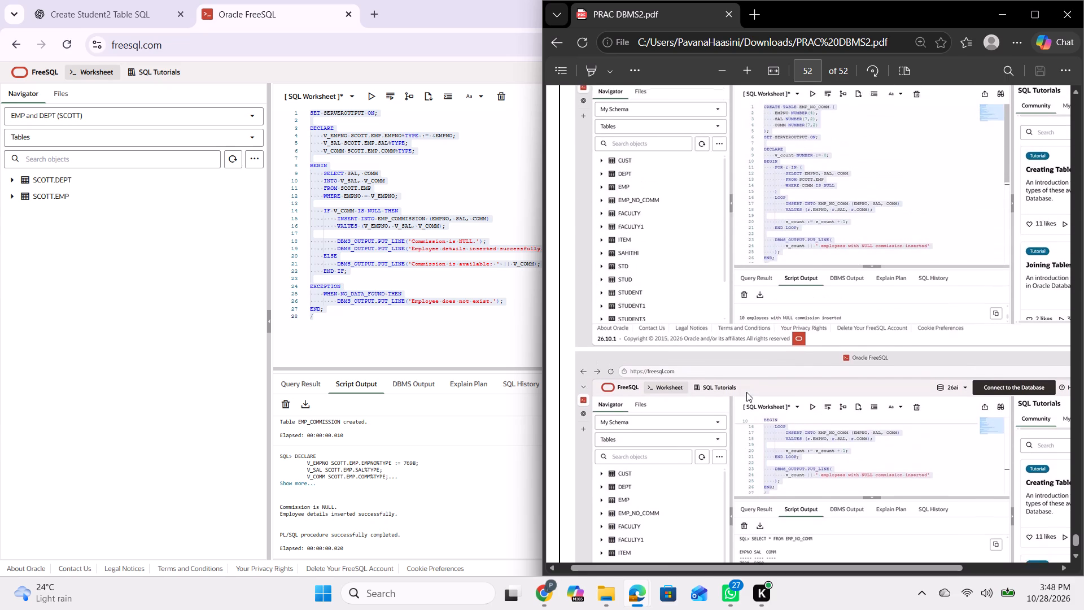
scroll(746, 392, "up", 1)
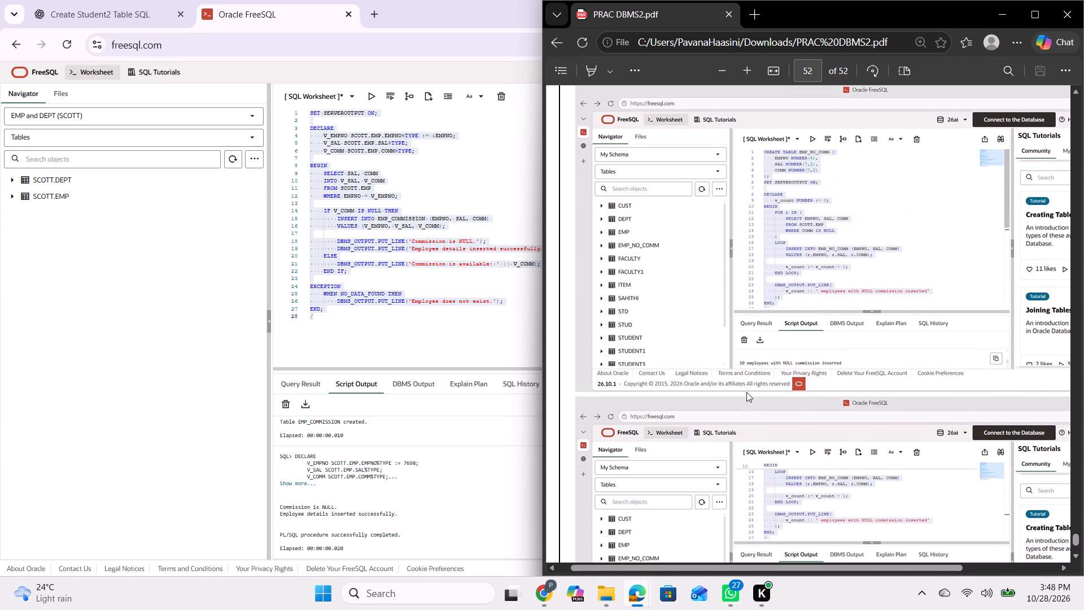
scroll(746, 392, "up", 3)
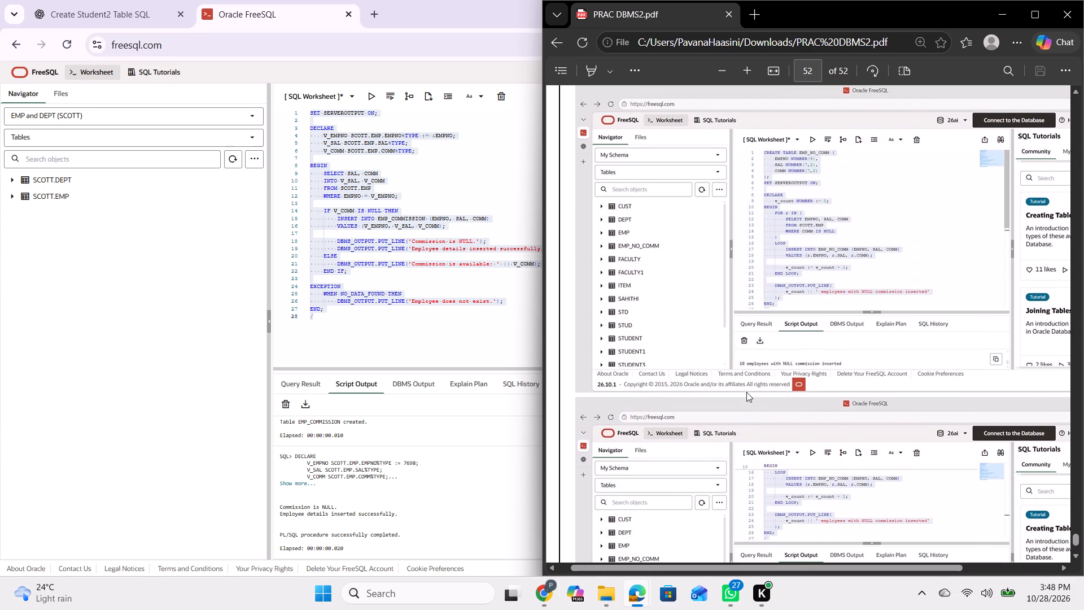
scroll(746, 392, "up", 1)
scroll(697, 275, "down", 2)
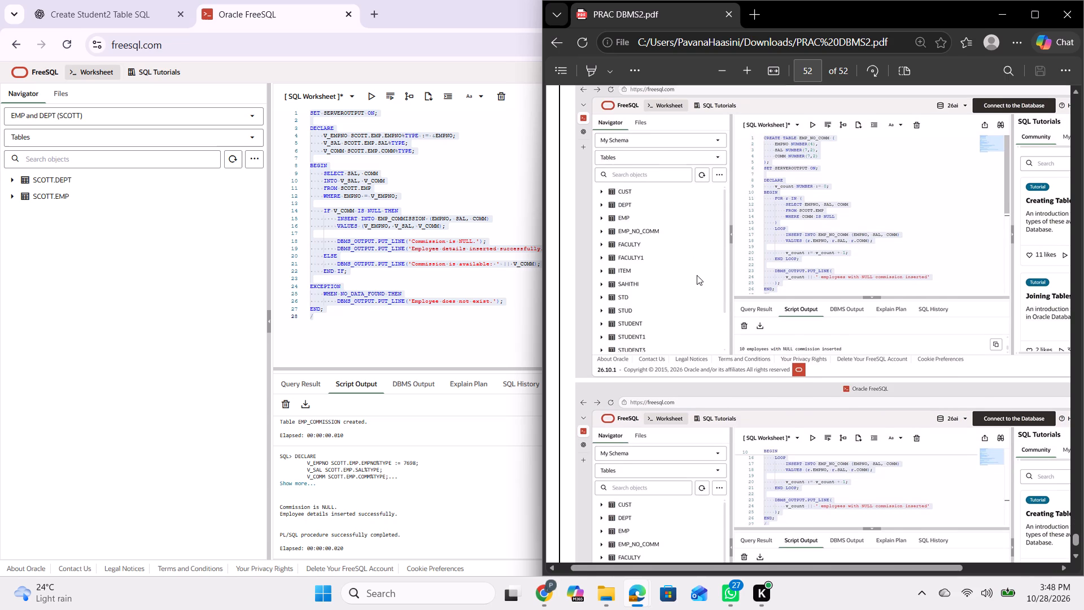
scroll(697, 275, "down", 5)
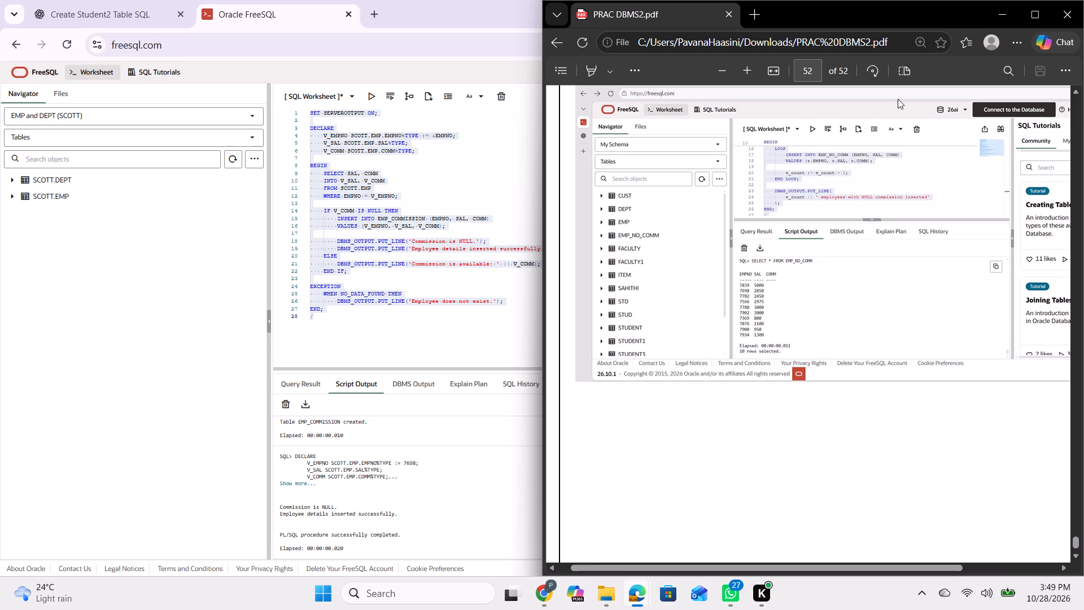
left_click(1000, 15)
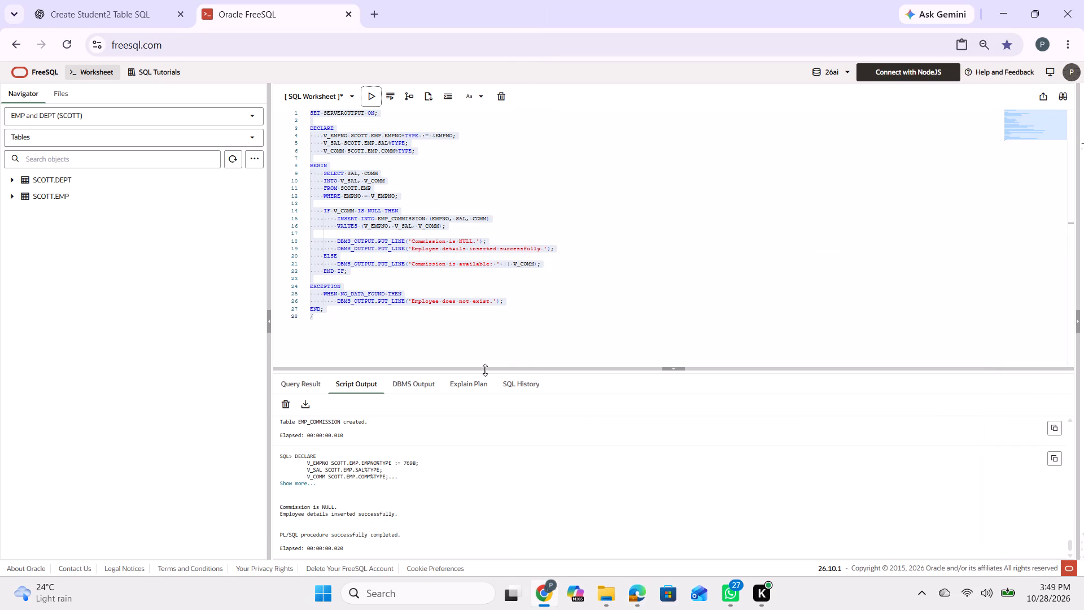
In Chrome, zoom FreeSQL to 75% and capture a screenshot of the whole page with the Q3 program and its complete script output.
left_click(978, 43)
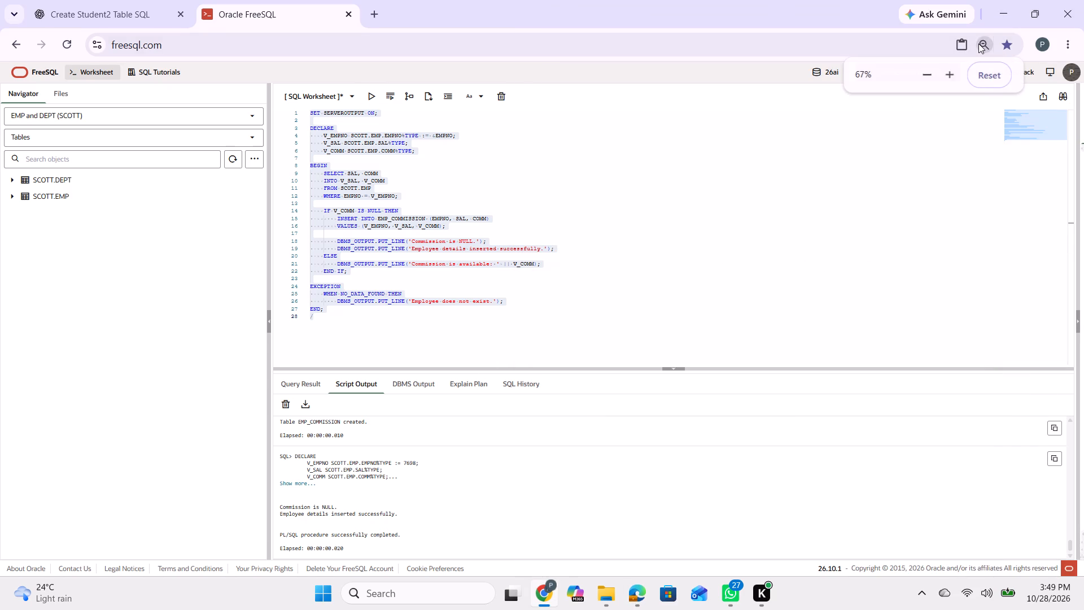
left_click(954, 72)
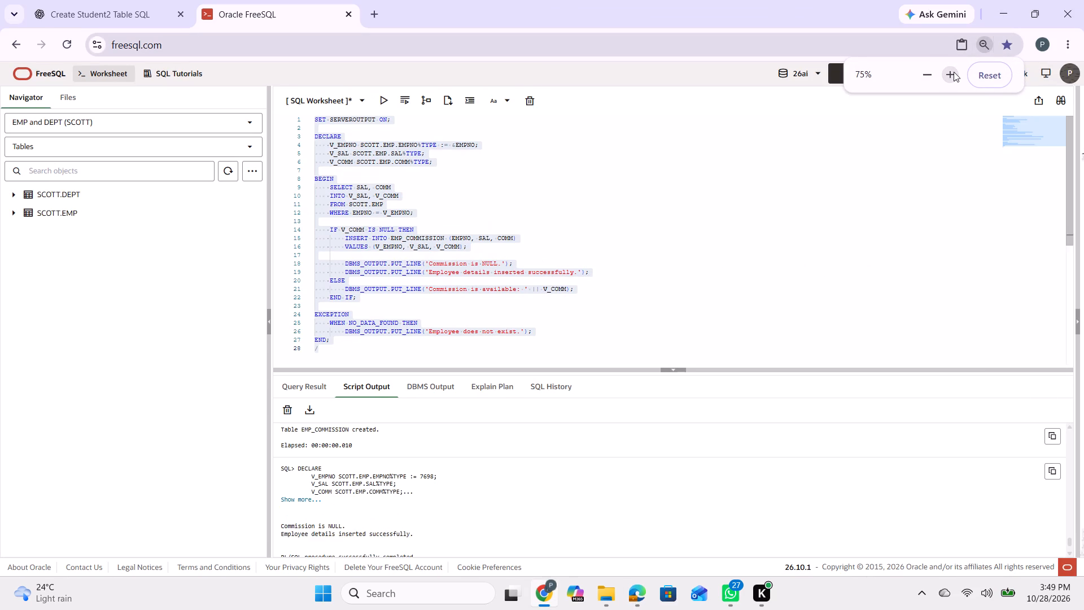
left_click(687, 352)
scroll(687, 352, "down", 1)
scroll(678, 470, "down", 5)
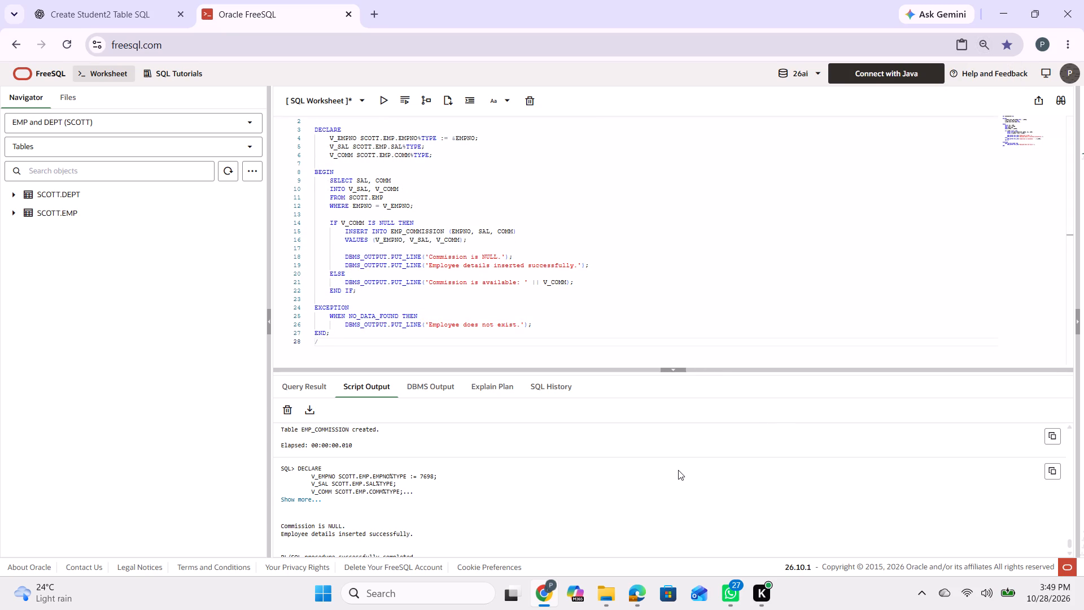
scroll(678, 470, "down", 1)
scroll(688, 268, "up", 1)
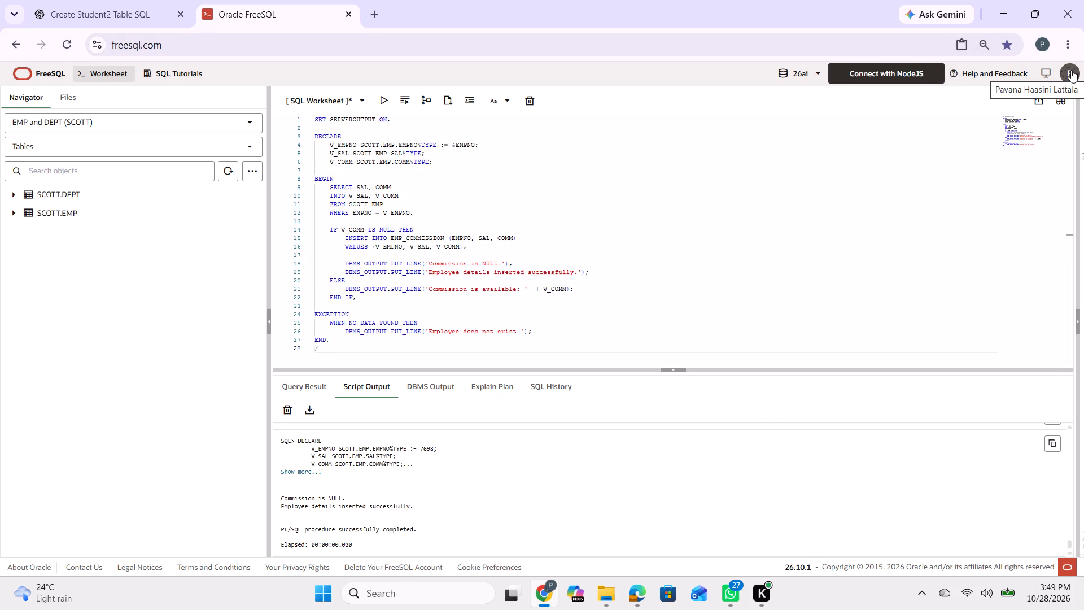
key("Print")
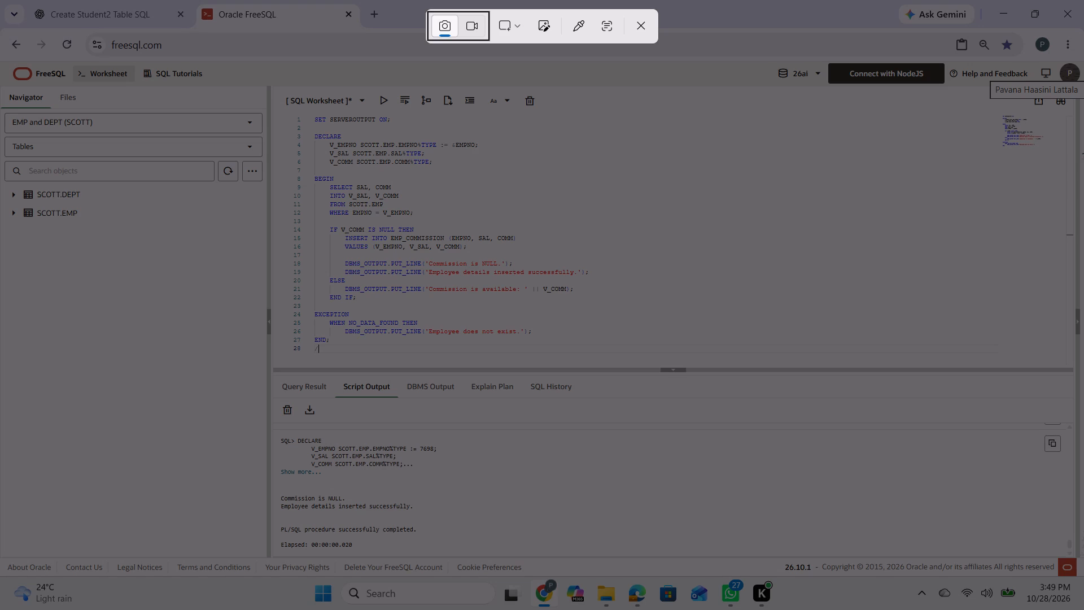
left_click_drag(1, 63, 590, 437)
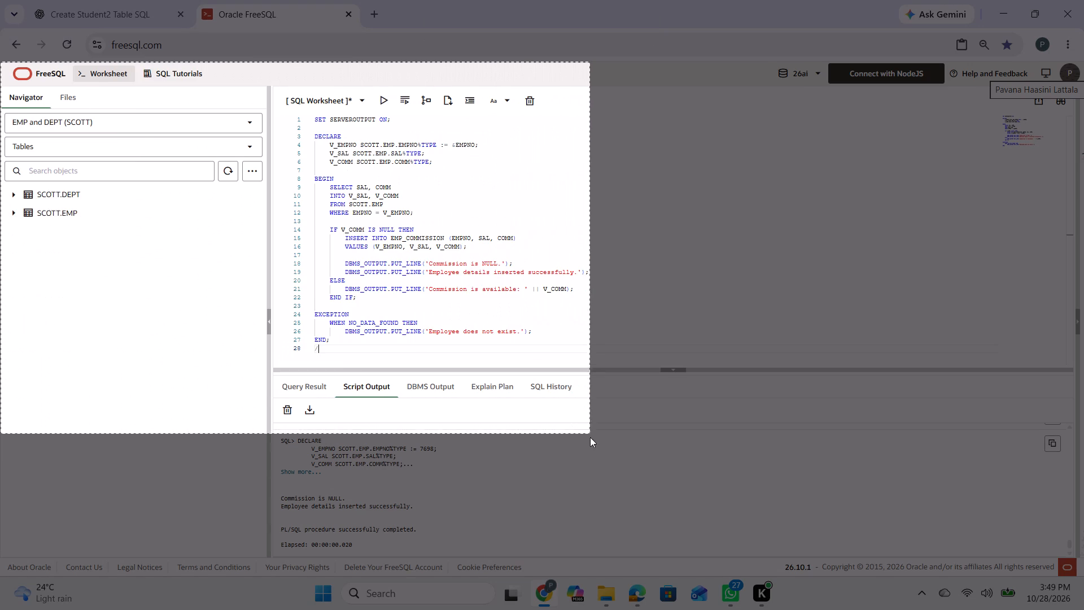
left_click_drag(590, 437, 832, 559)
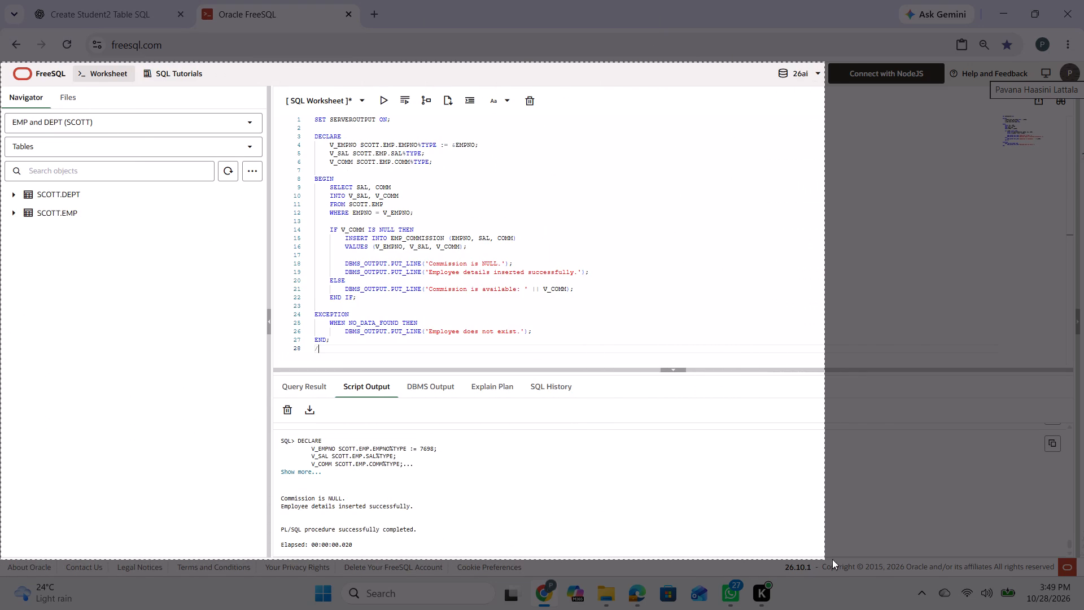
left_click_drag(832, 559, 1068, 559)
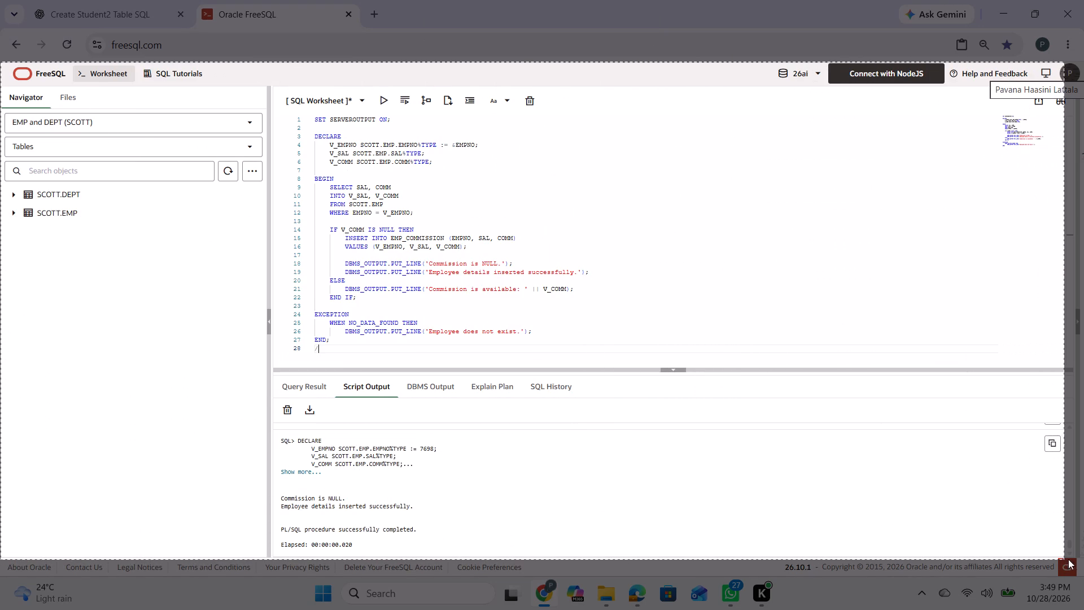
left_click_drag(1068, 559, 1083, 559)
Switch to DBMS LAB MANUAL.docx in Edge.
left_click(637, 597)
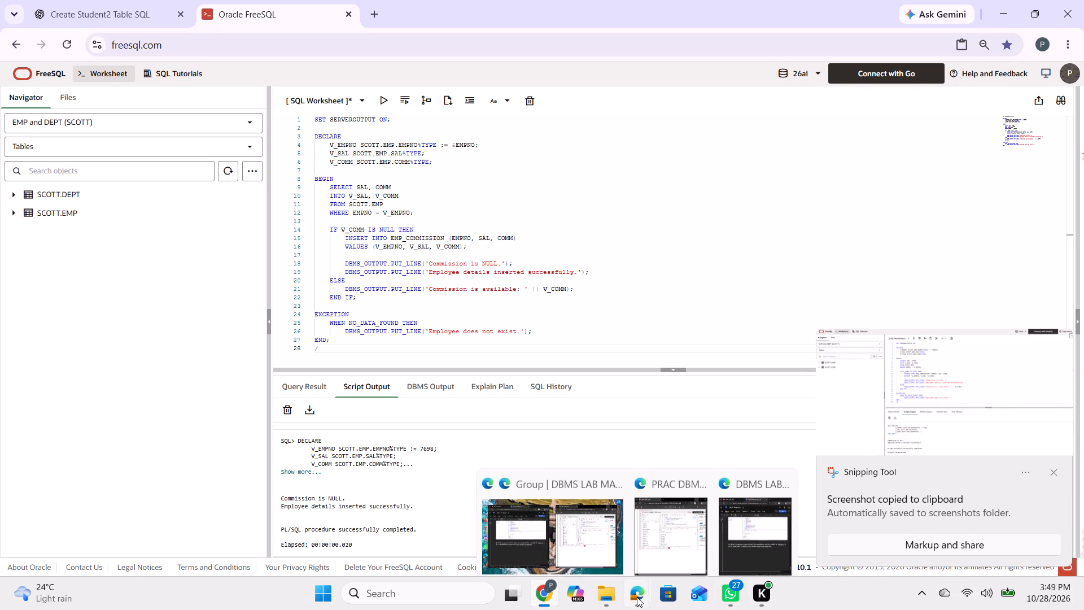
left_click(552, 541)
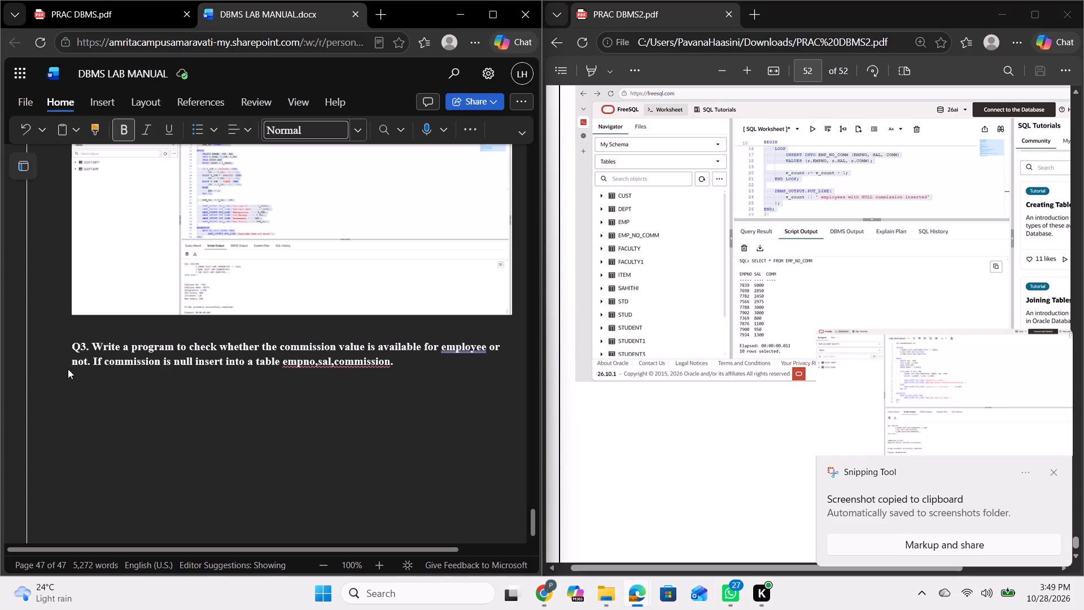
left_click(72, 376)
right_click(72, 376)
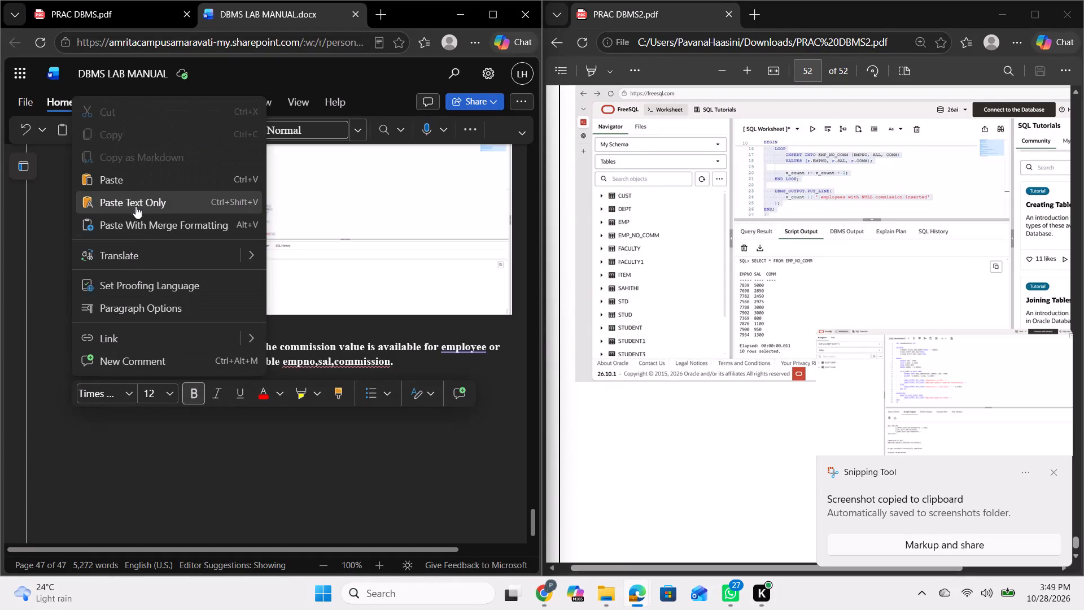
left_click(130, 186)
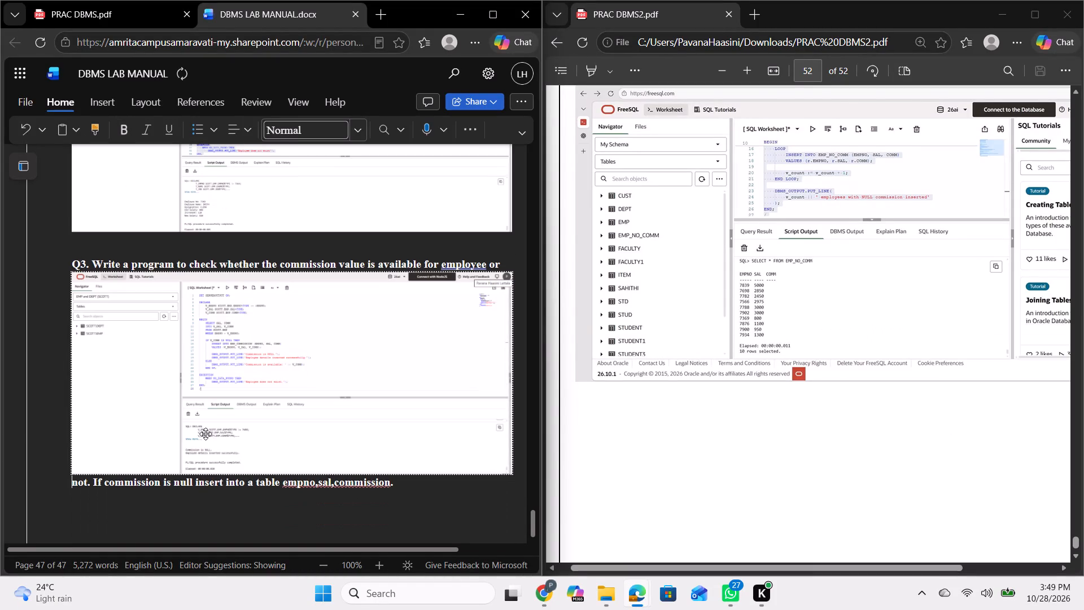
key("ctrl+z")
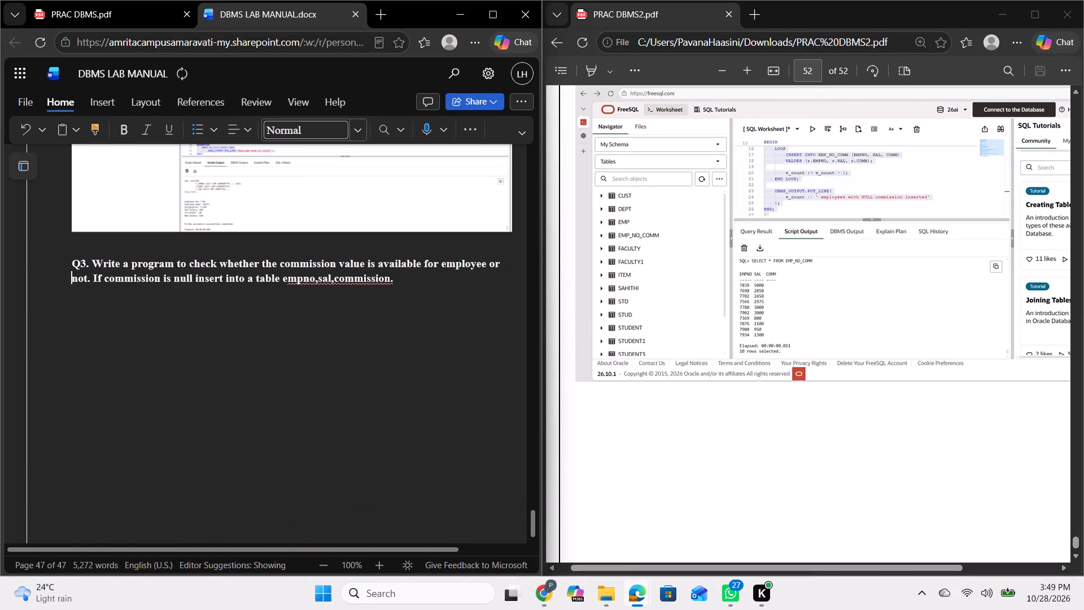
Paste the Q3 output screenshot on a new line after the Q3 question text.
left_click(416, 277)
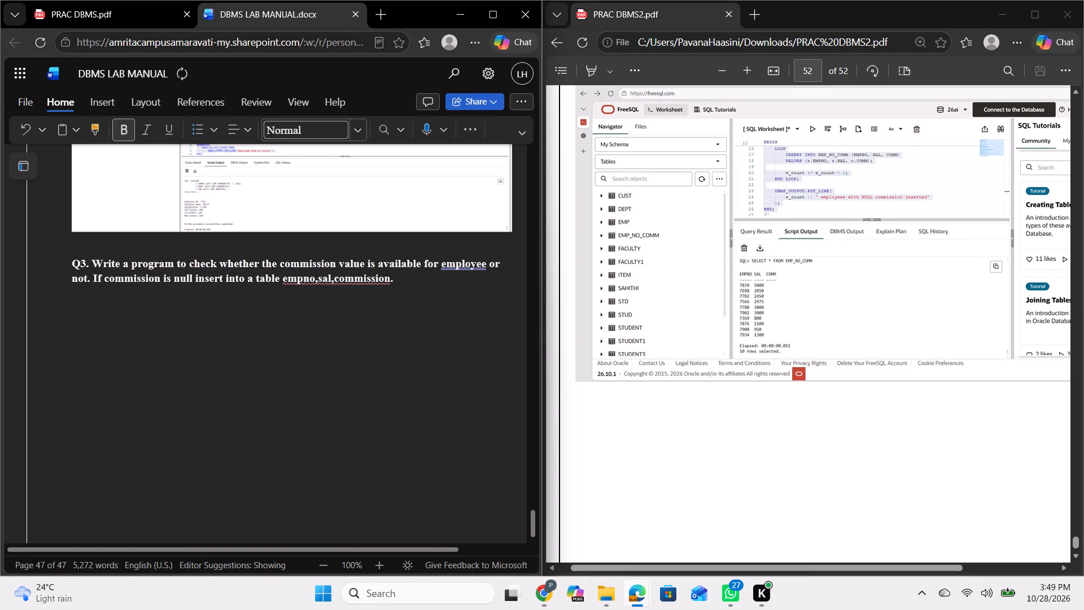
key("Return")
key("ctrl+v")
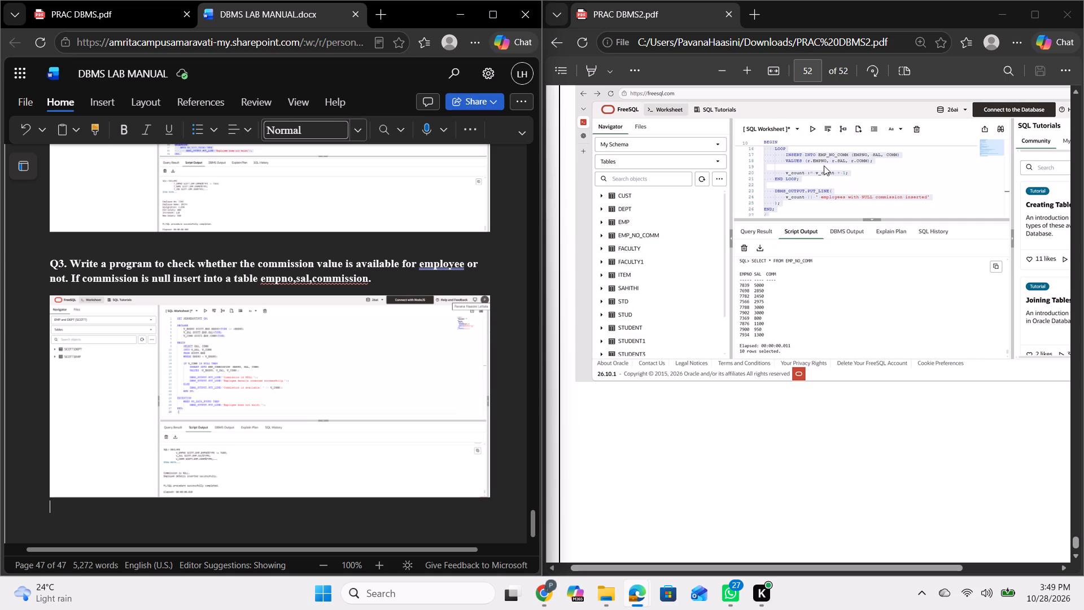
Look back through the last pages of PRAC DBMS2.pdf, up to the PL/SQL theory on page 49, and close its window.
scroll(886, 315, "down", 6)
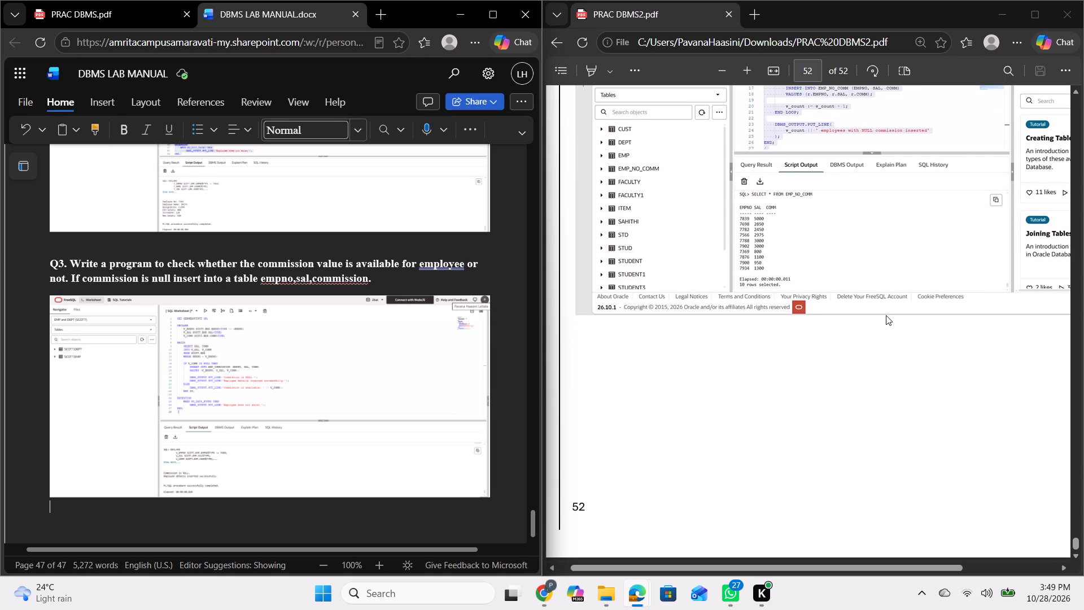
scroll(886, 315, "down", 3)
scroll(886, 315, "up", 19)
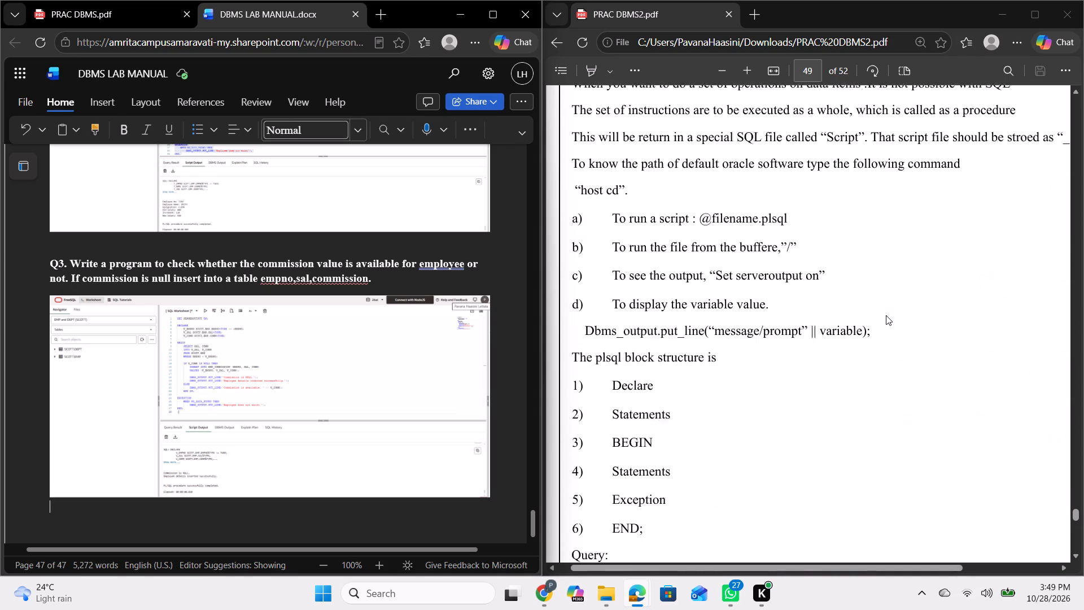
scroll(886, 315, "up", 4)
left_click(1079, 13)
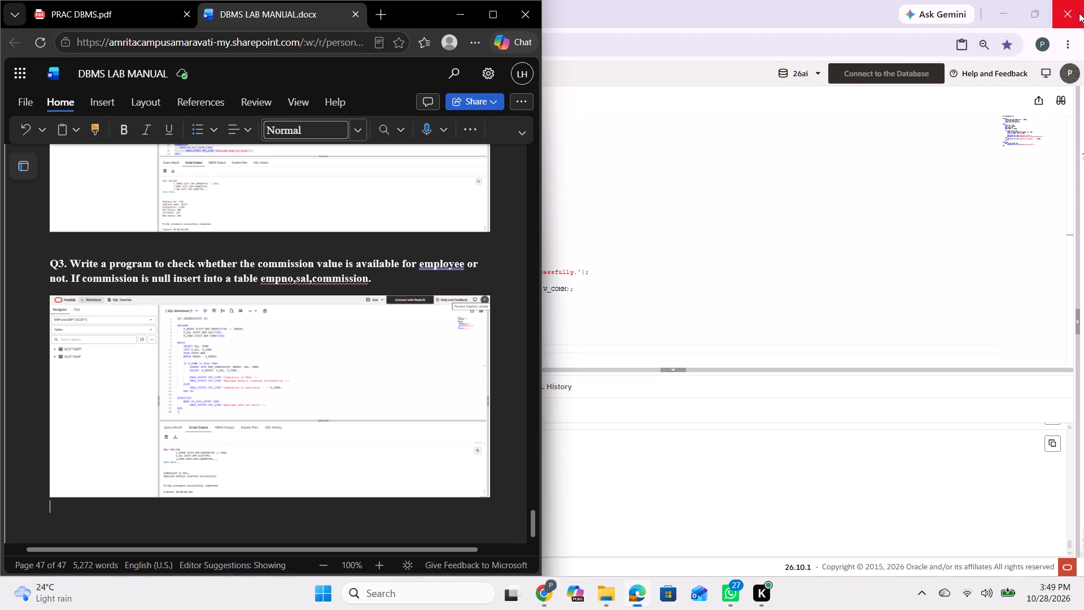
Maximize the document window, check which pages Experiment 9 occupies, and enter 45-47 as its page number in the List of Experiments table.
left_click(486, 11)
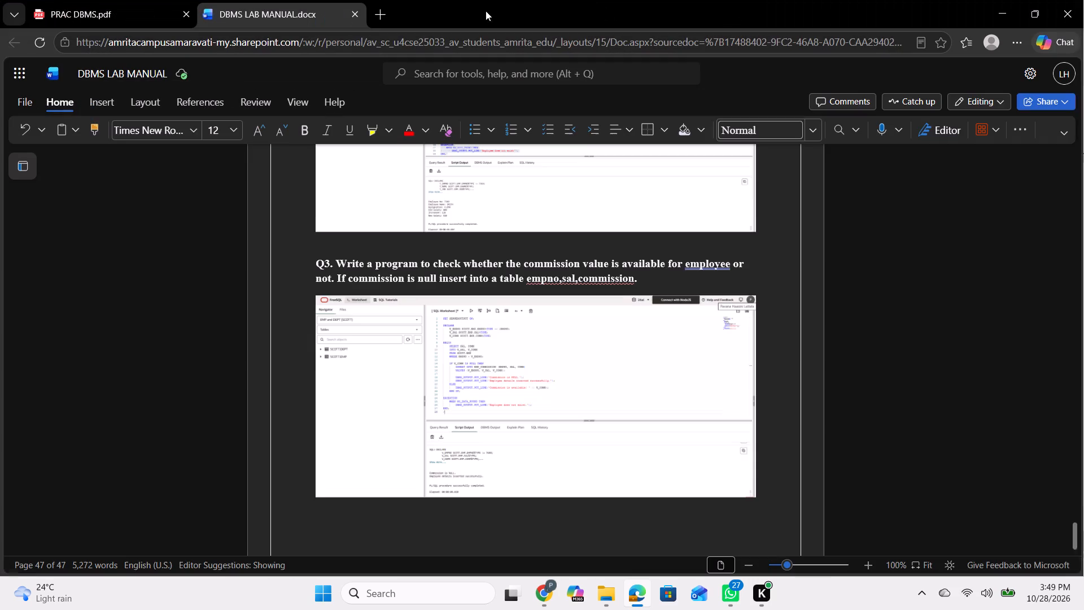
scroll(644, 303, "right", 1)
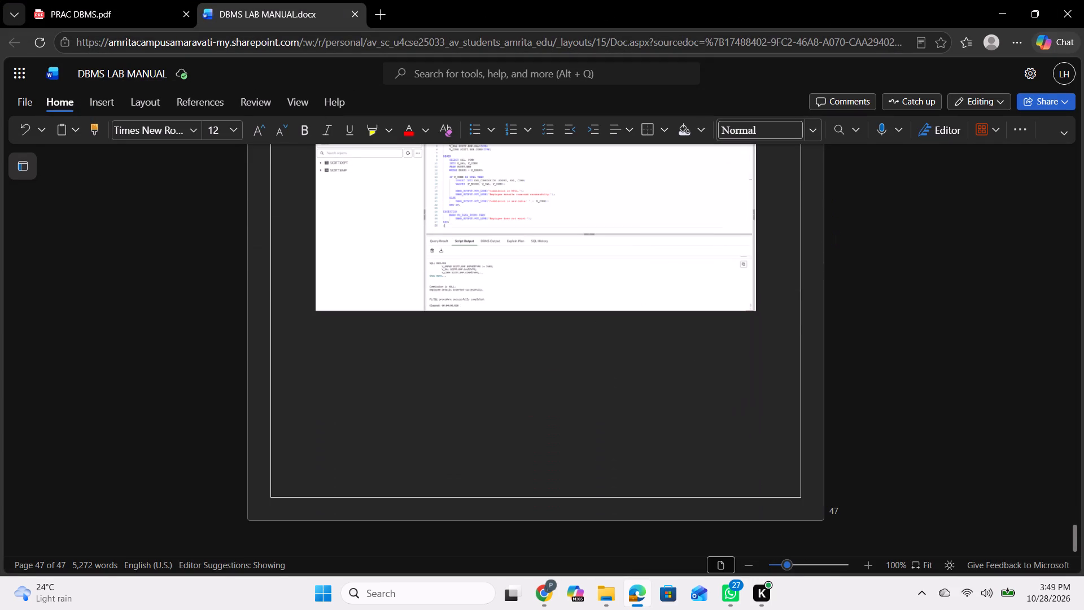
scroll(709, 395, "up", 10)
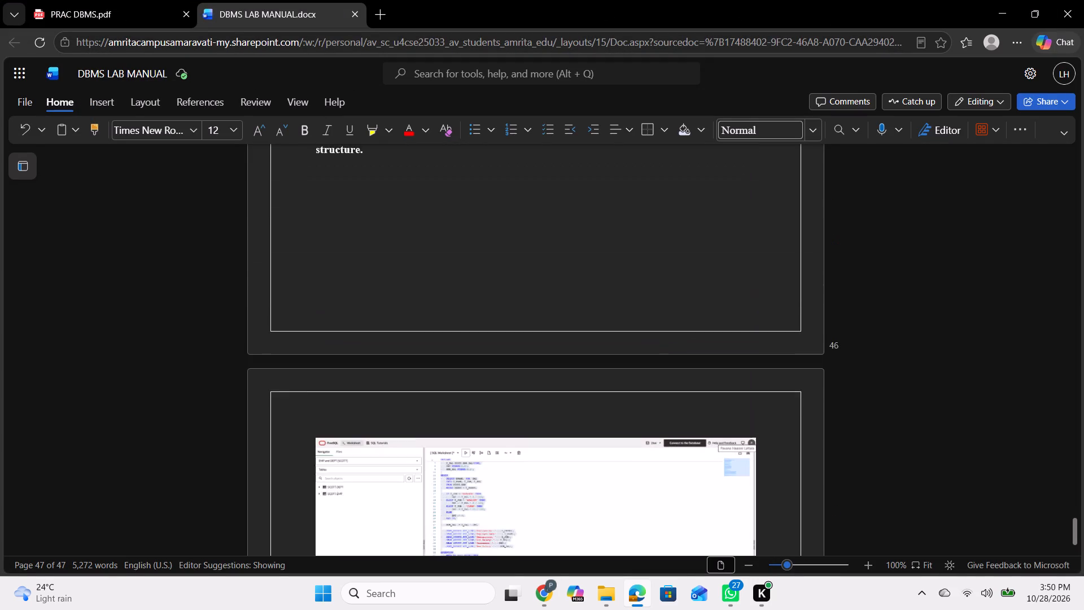
scroll(709, 395, "up", 5)
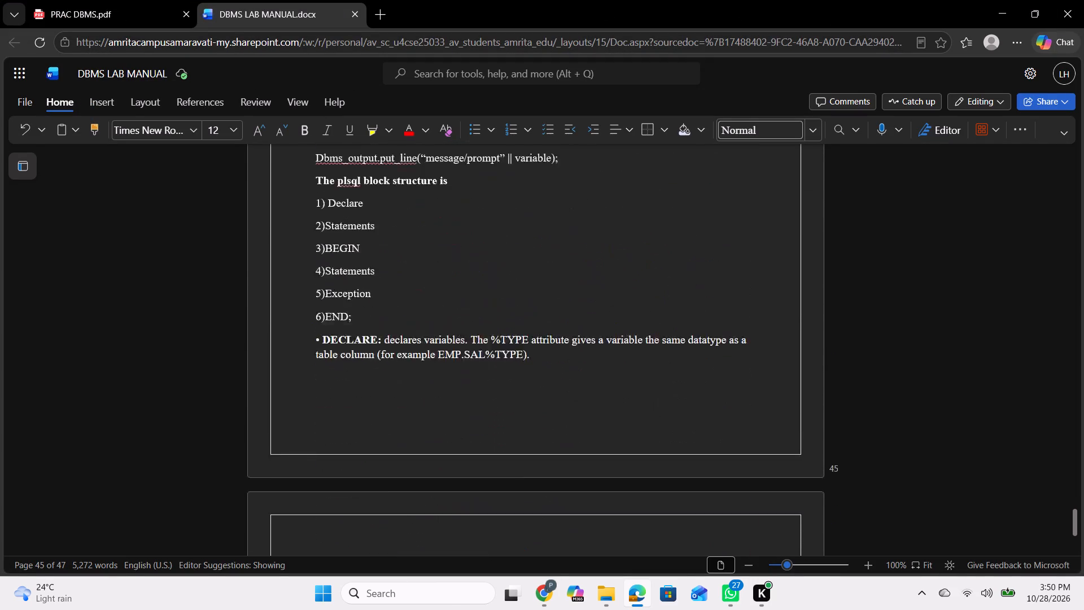
scroll(709, 395, "up", 1)
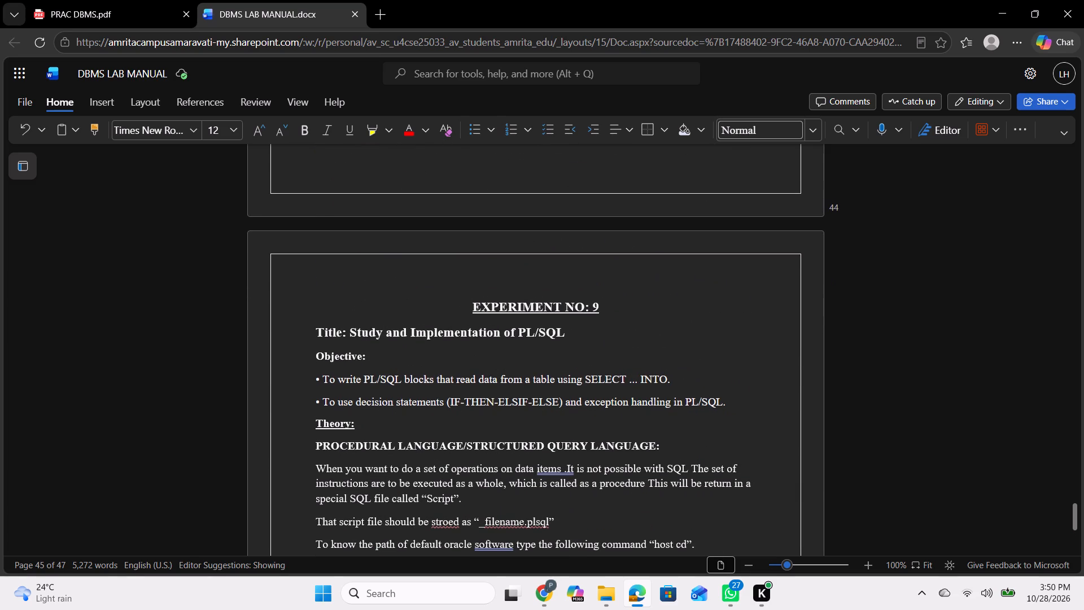
left_click_drag(1077, 512, 1083, 127)
scroll(827, 385, "down", 4)
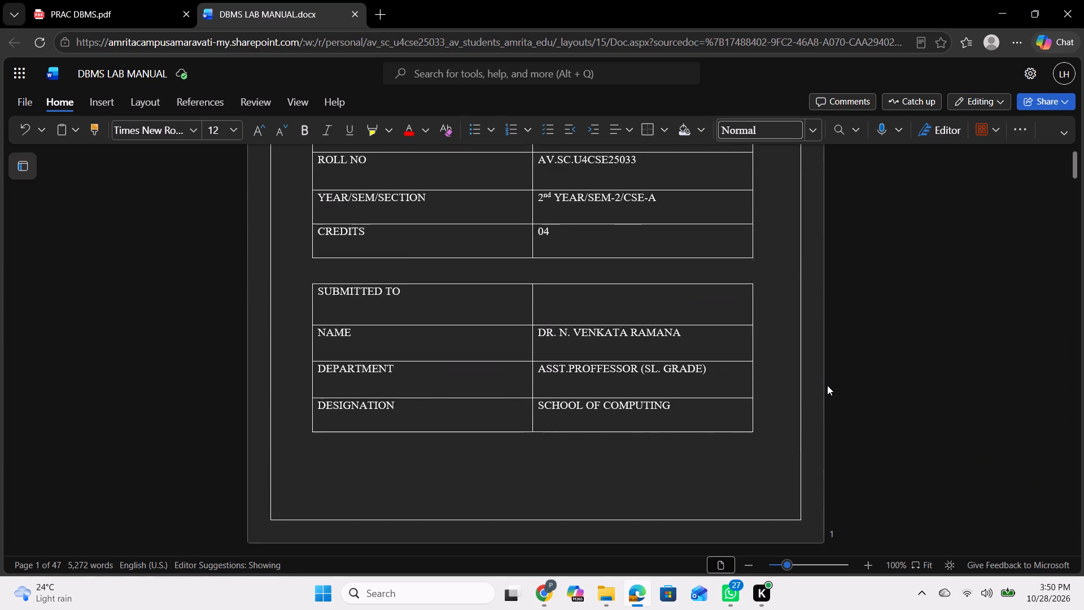
scroll(827, 385, "down", 9)
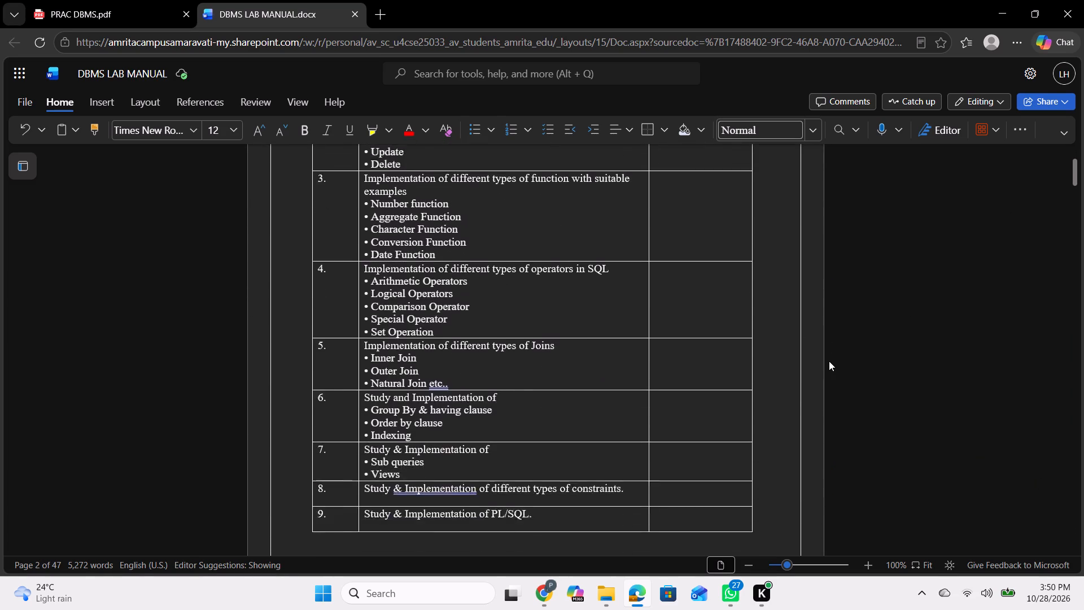
scroll(829, 361, "down", 3)
left_click(664, 363)
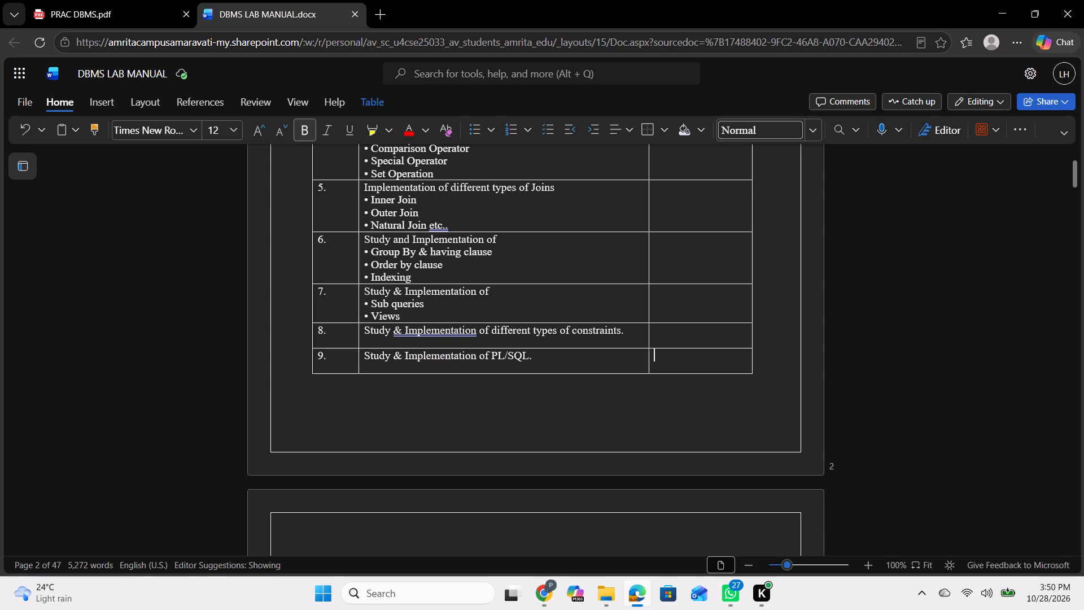
type("47")
key("minus")
key("BackSpace")
key("BackSpace")
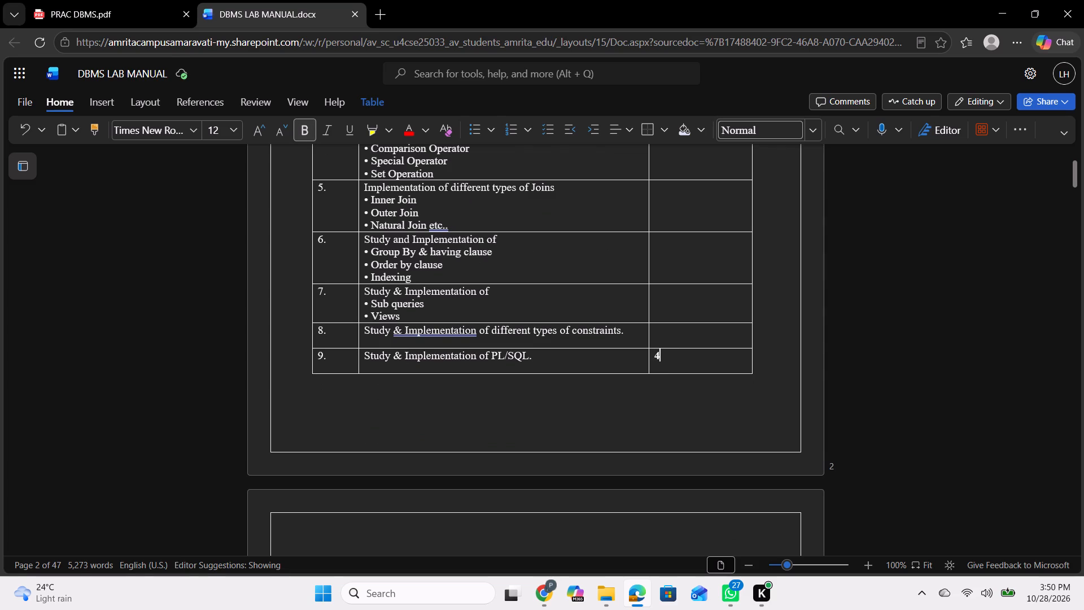
key("5")
key("minus")
type("47")
Check which pages Experiment 1 (DDL commands) occupies and enter 3-8 as its page number in the List of Experiments table.
scroll(652, 314, "up", 2)
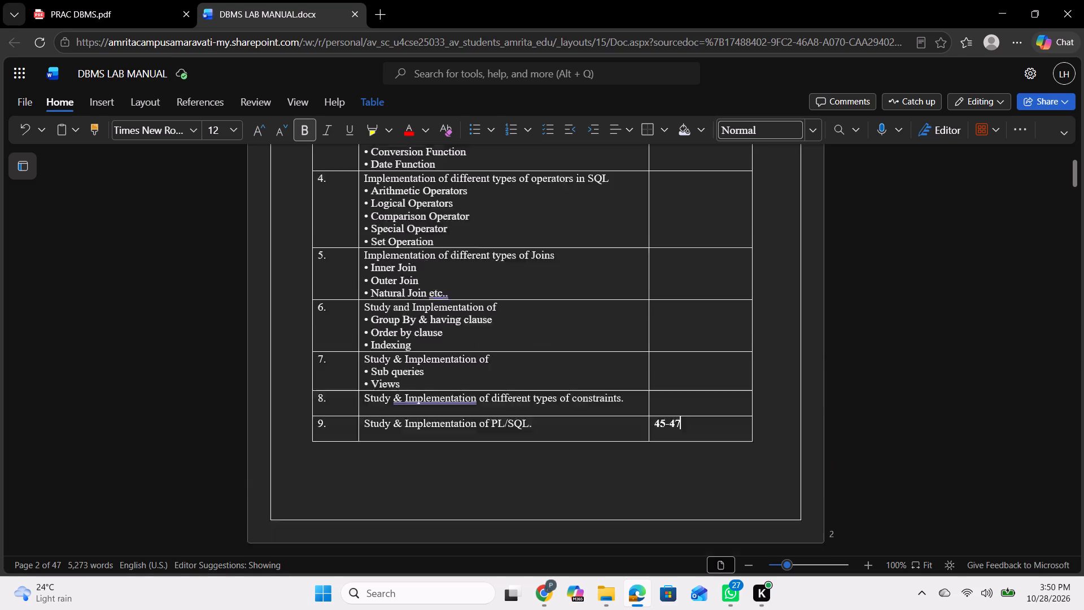
scroll(652, 314, "up", 4)
scroll(652, 314, "down", 9)
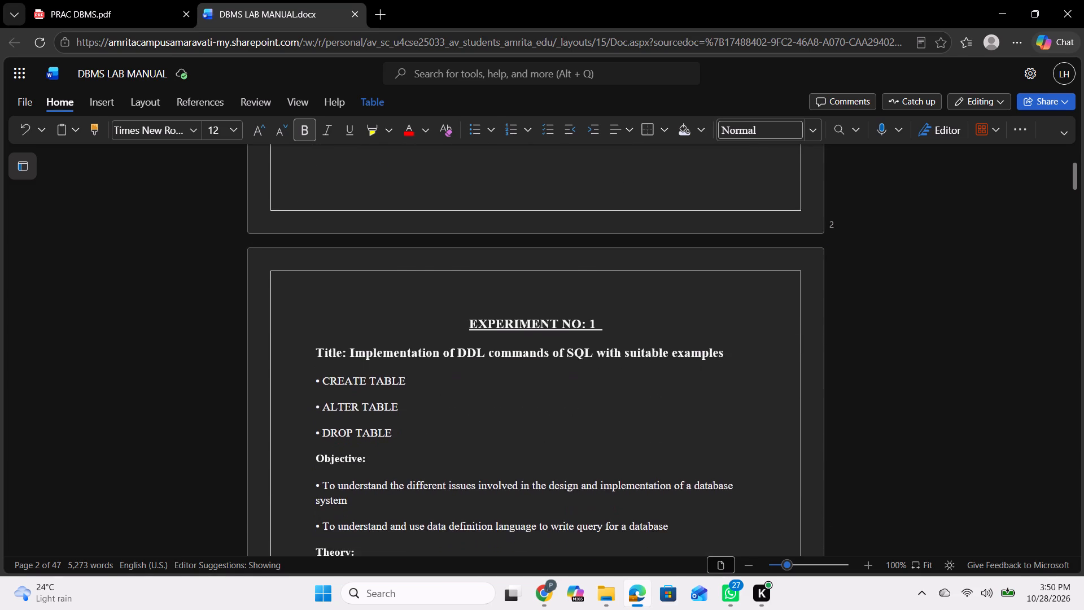
scroll(652, 314, "down", 10)
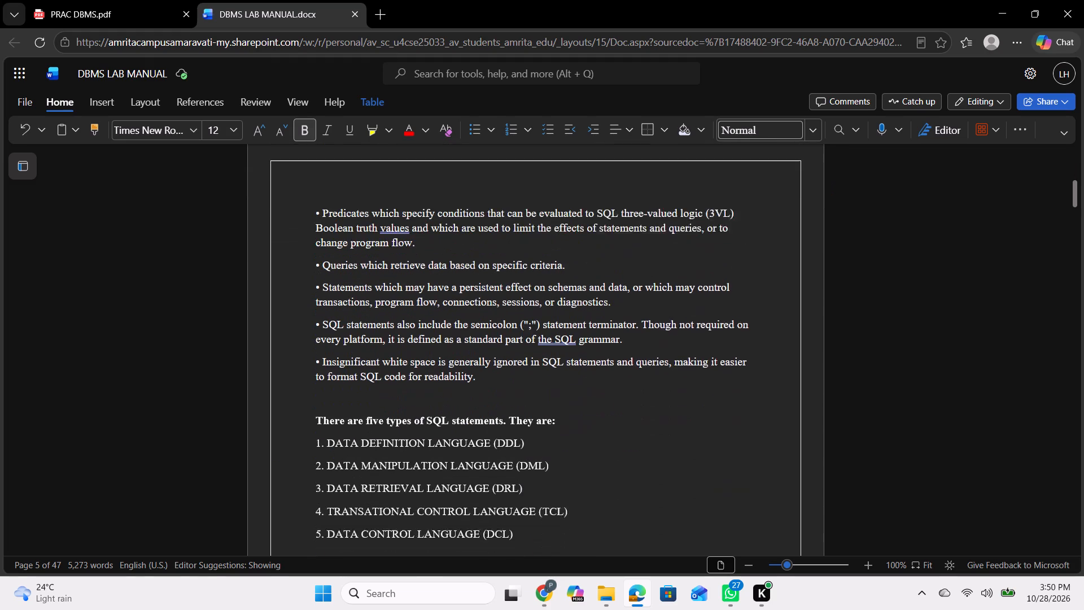
scroll(652, 314, "down", 12)
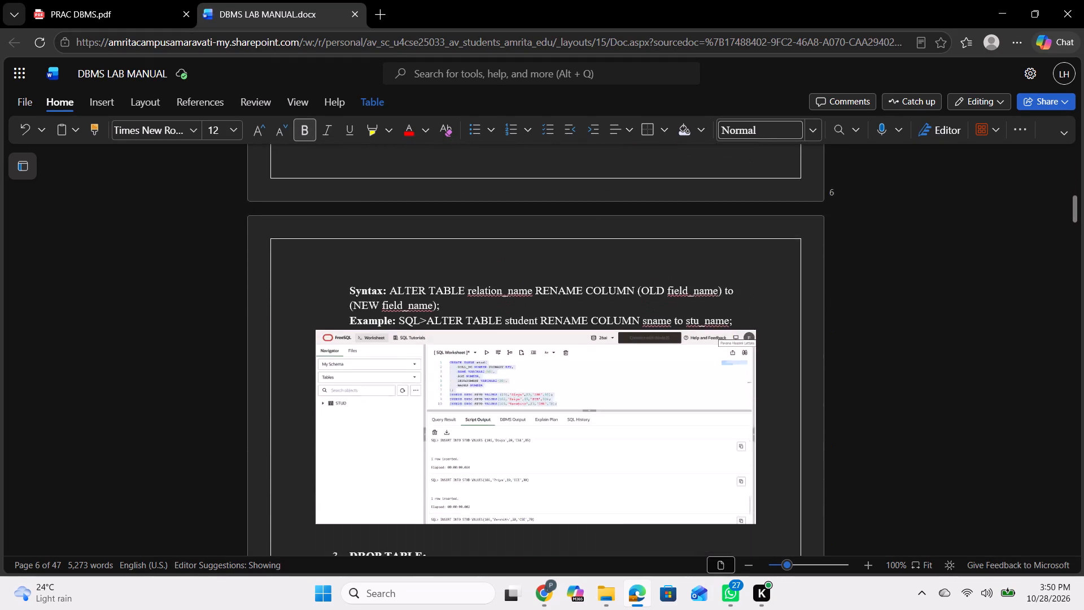
scroll(652, 314, "down", 3)
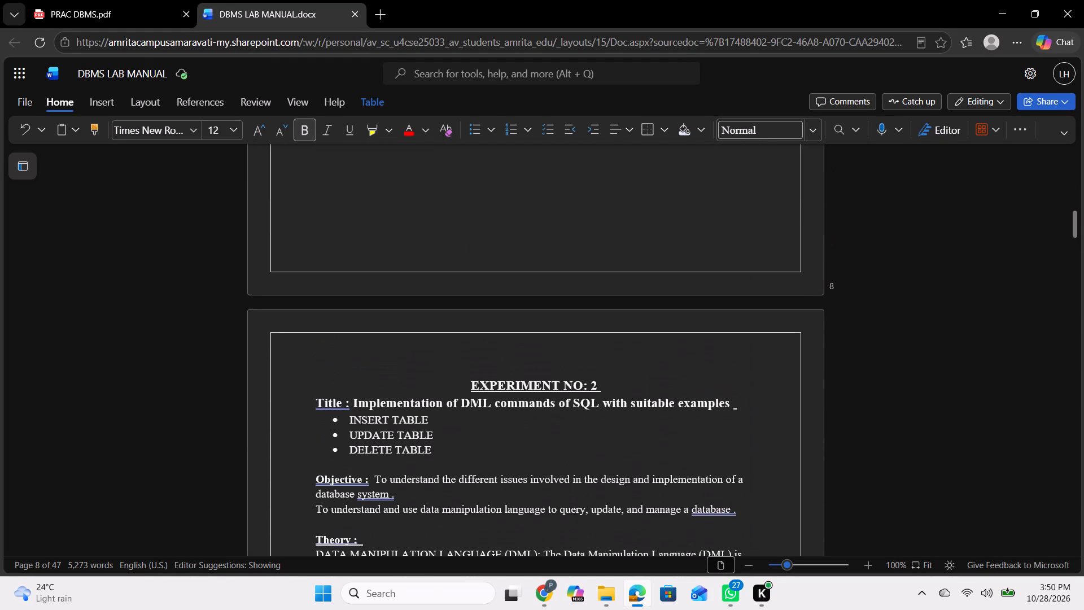
scroll(652, 314, "down", 1)
scroll(652, 314, "up", 17)
scroll(652, 314, "up", 11)
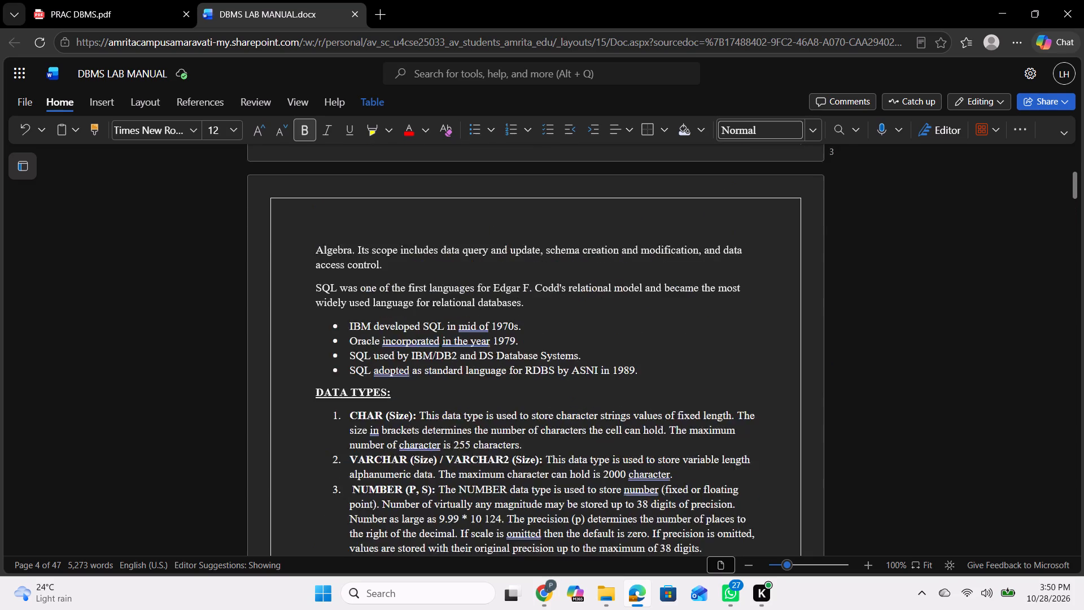
scroll(645, 331, "up", 12)
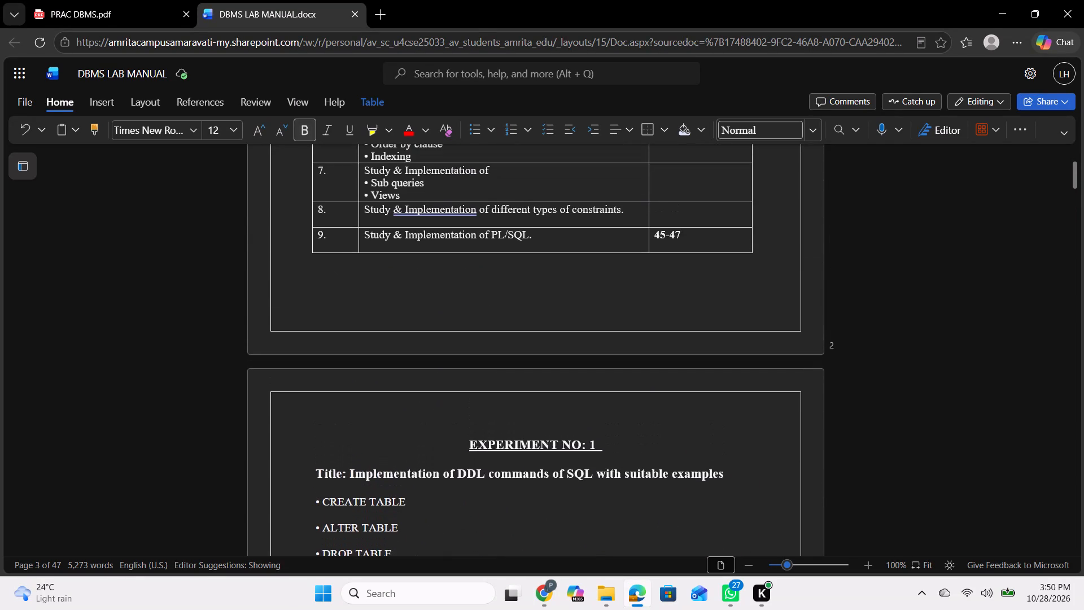
scroll(690, 332, "up", 6)
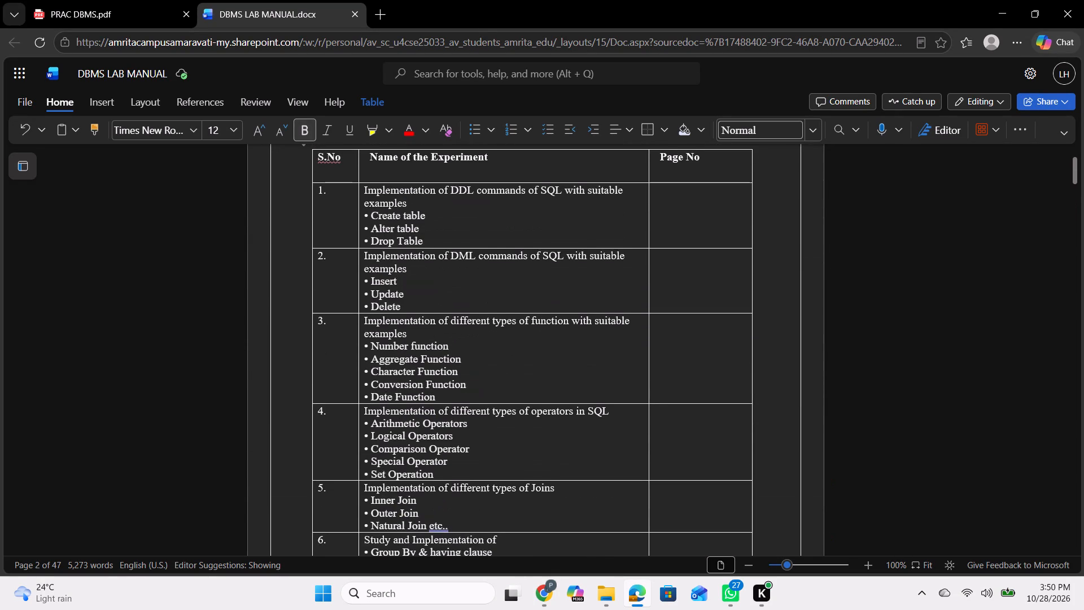
left_click(687, 217)
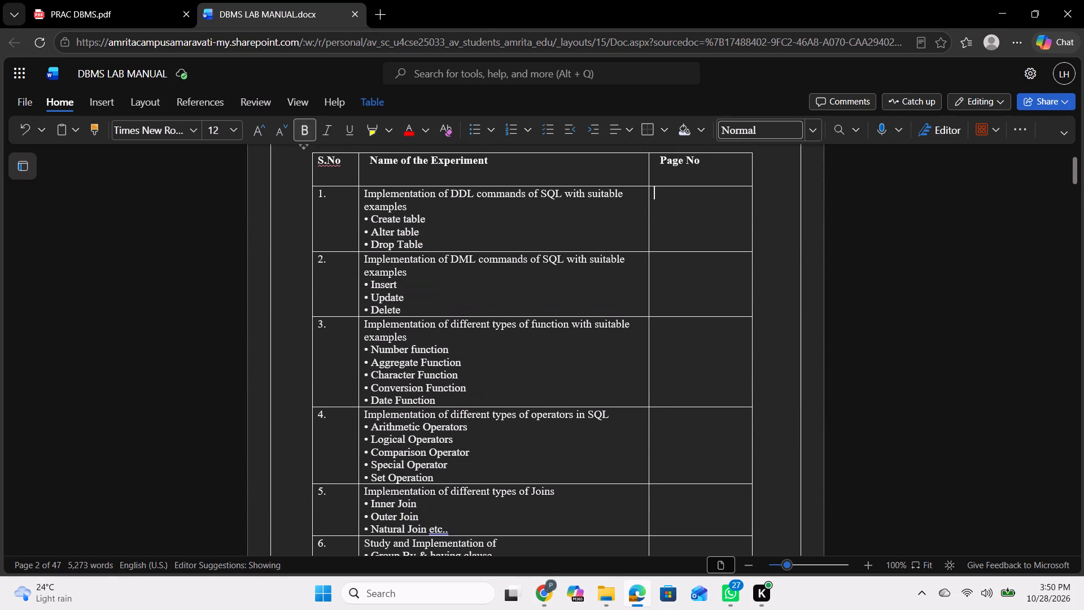
type("3-")
key("8")
Check which pages Experiment 2 (DML commands) occupies and enter 9-12 as its page number in the List of Experiments table.
scroll(910, 345, "down", 12)
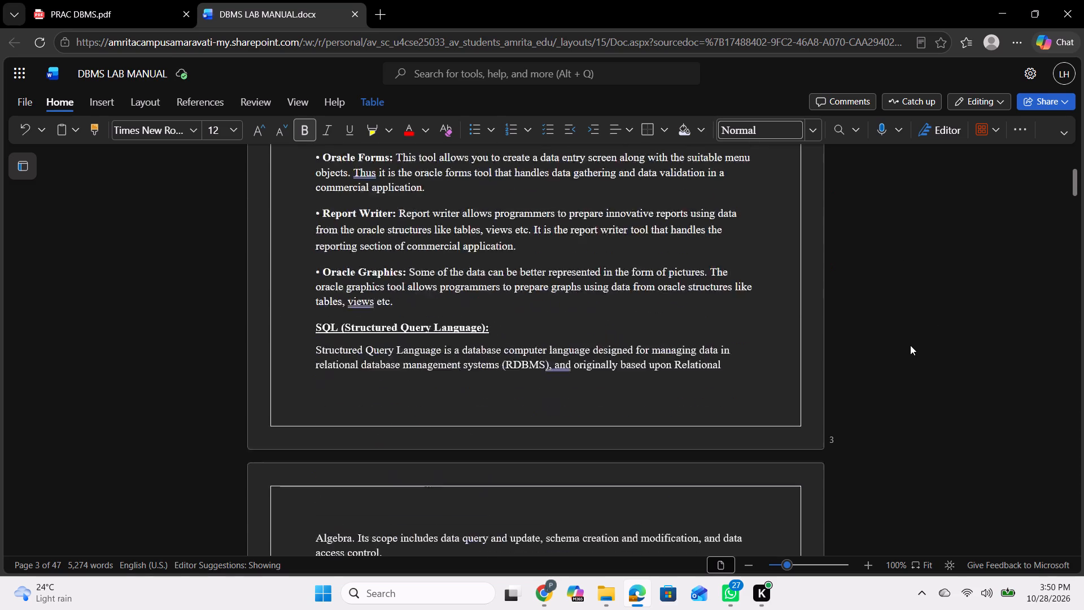
scroll(910, 345, "down", 14)
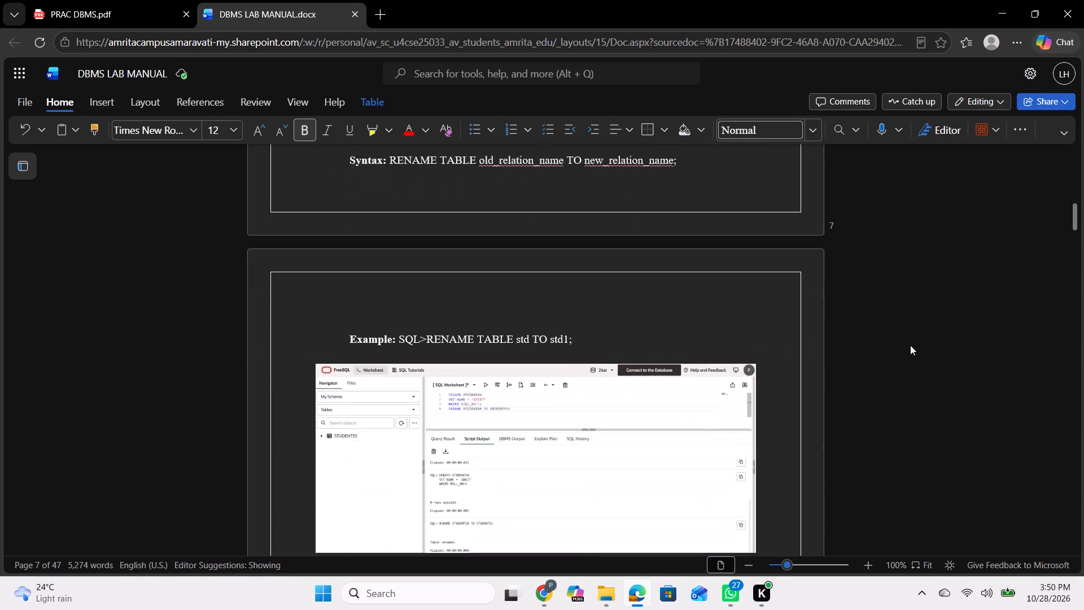
scroll(910, 345, "down", 12)
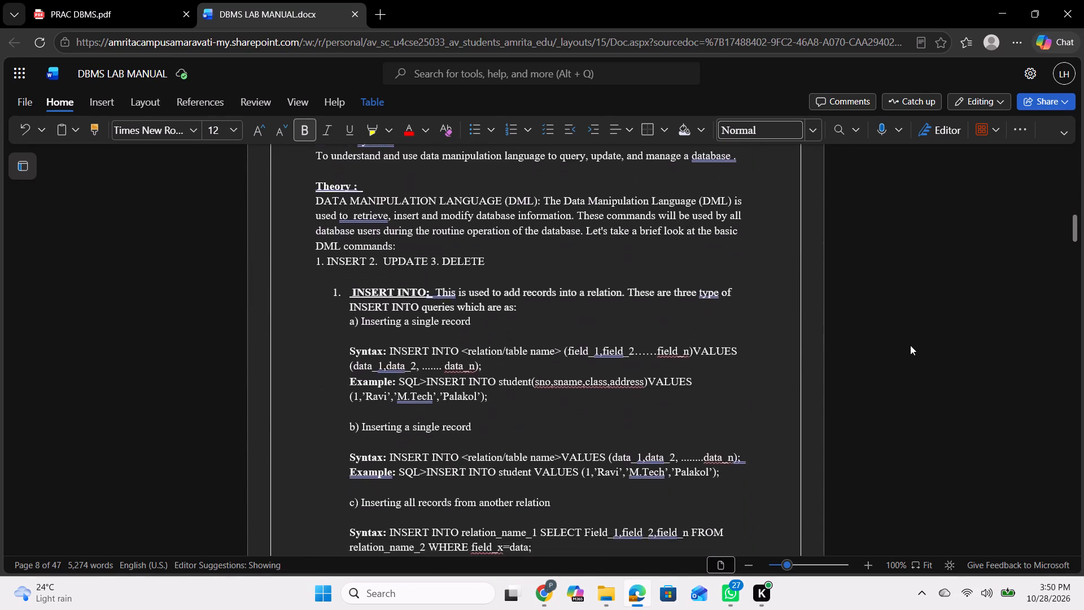
scroll(910, 345, "down", 13)
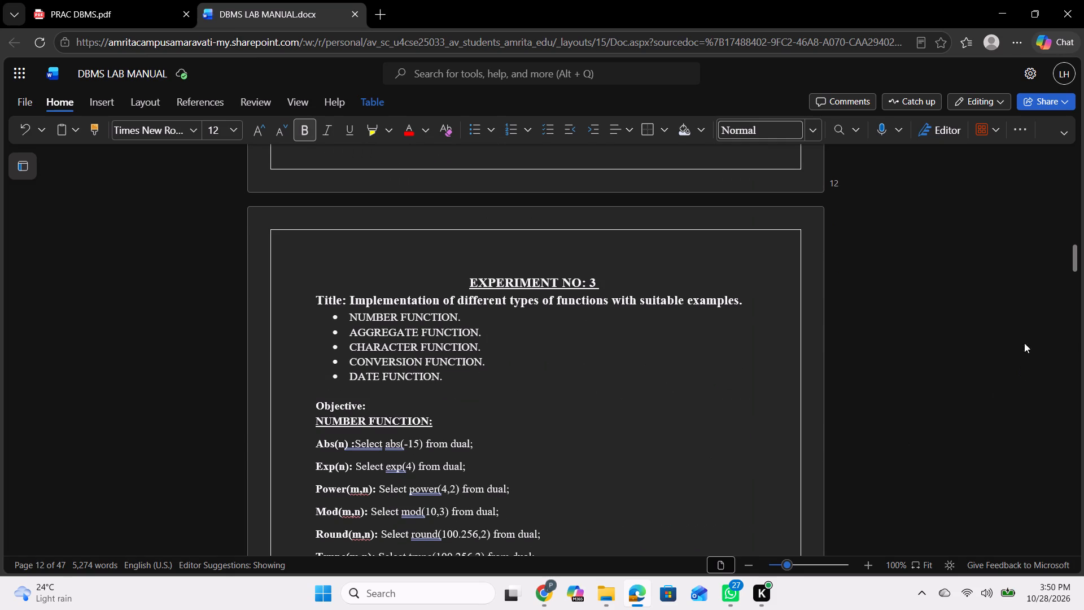
left_click_drag(1074, 260, 984, 0)
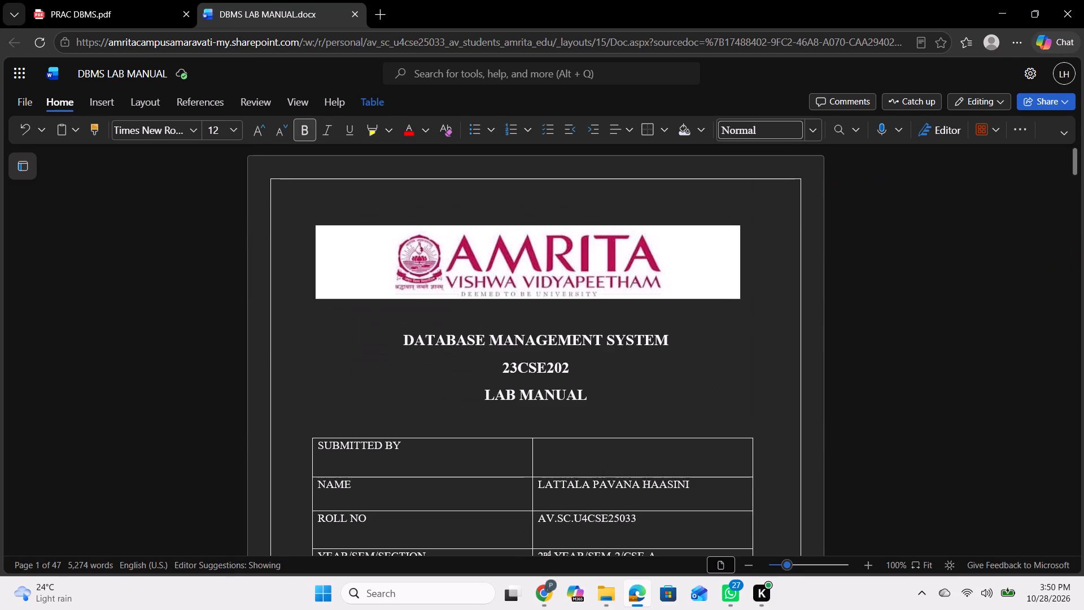
scroll(754, 375, "down", 10)
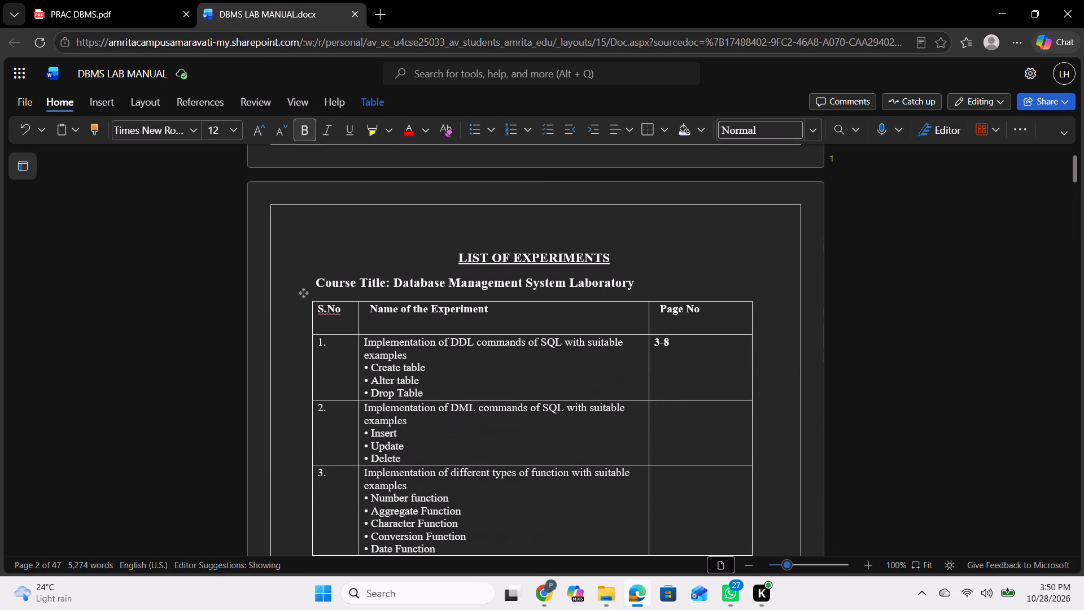
left_click(661, 419)
type("9-12")
Check which pages Experiment 3 (types of functions) occupies and enter 13-21 as its page number in the List of Experiments table.
scroll(692, 600, "down", 3)
scroll(715, 496, "down", 13)
scroll(715, 496, "down", 13)
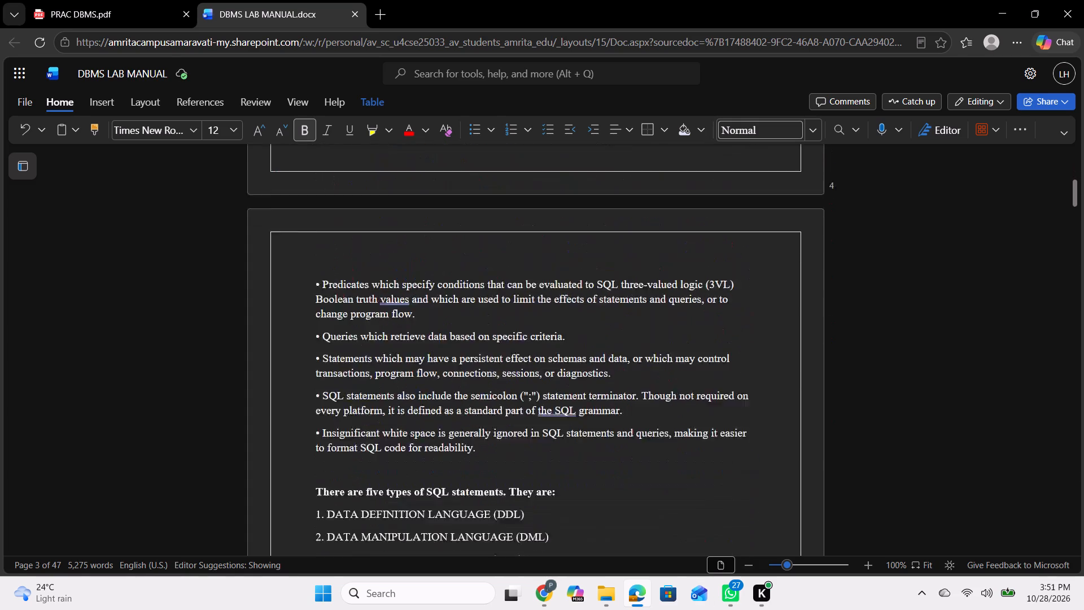
scroll(715, 496, "down", 13)
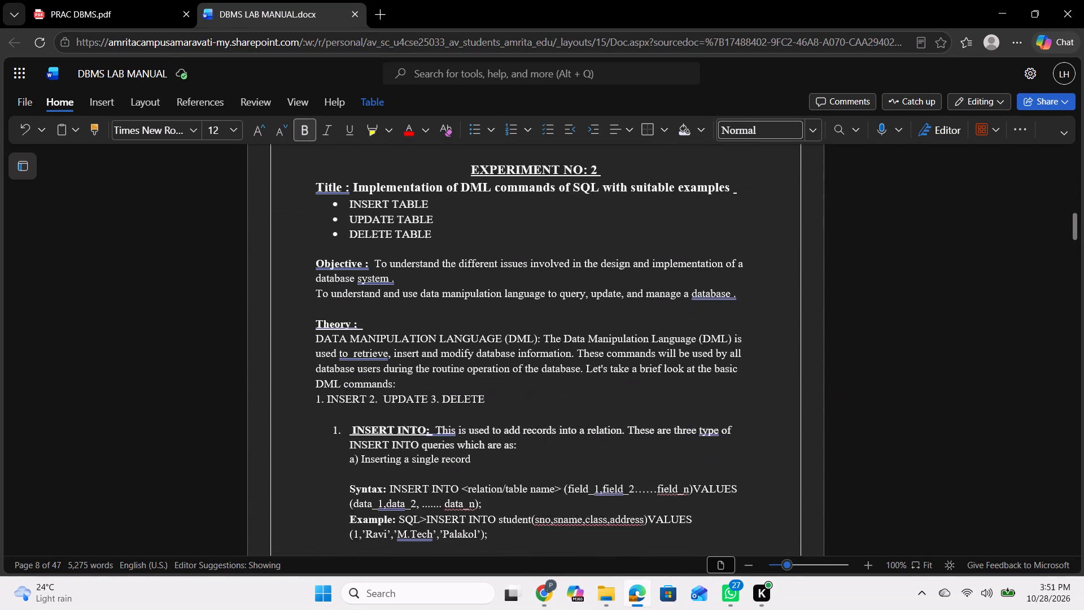
scroll(715, 496, "down", 12)
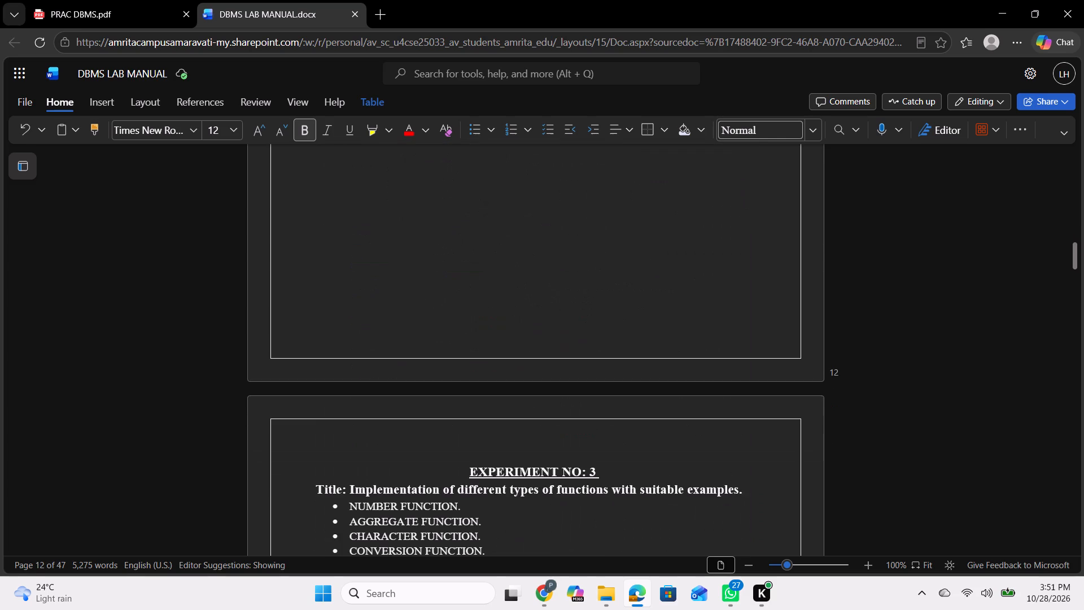
scroll(715, 496, "down", 17)
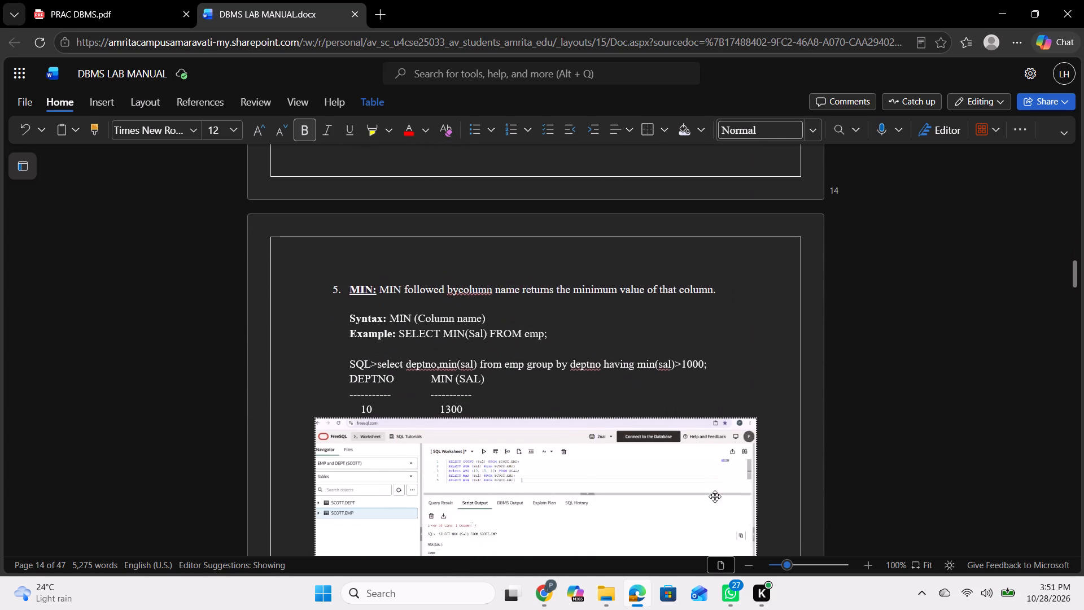
scroll(715, 496, "down", 10)
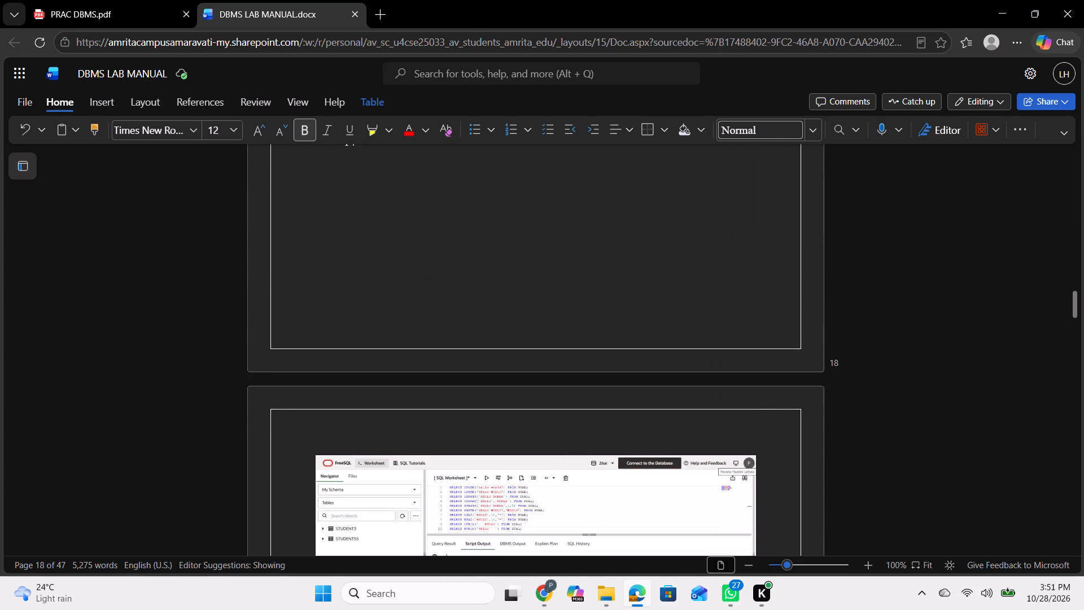
scroll(715, 496, "down", 10)
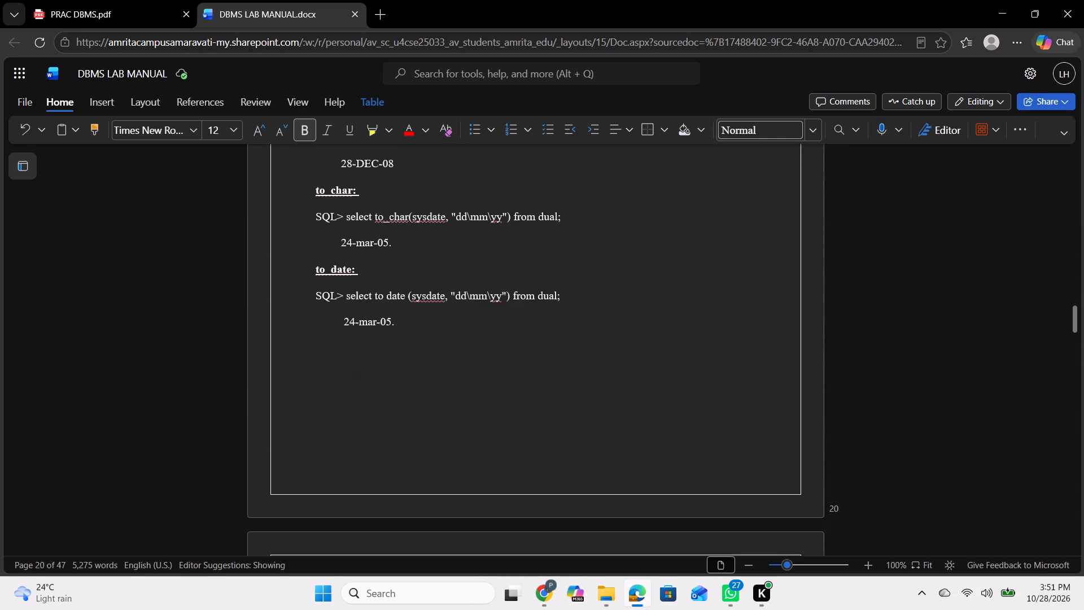
scroll(715, 496, "down", 10)
scroll(715, 496, "up", 4)
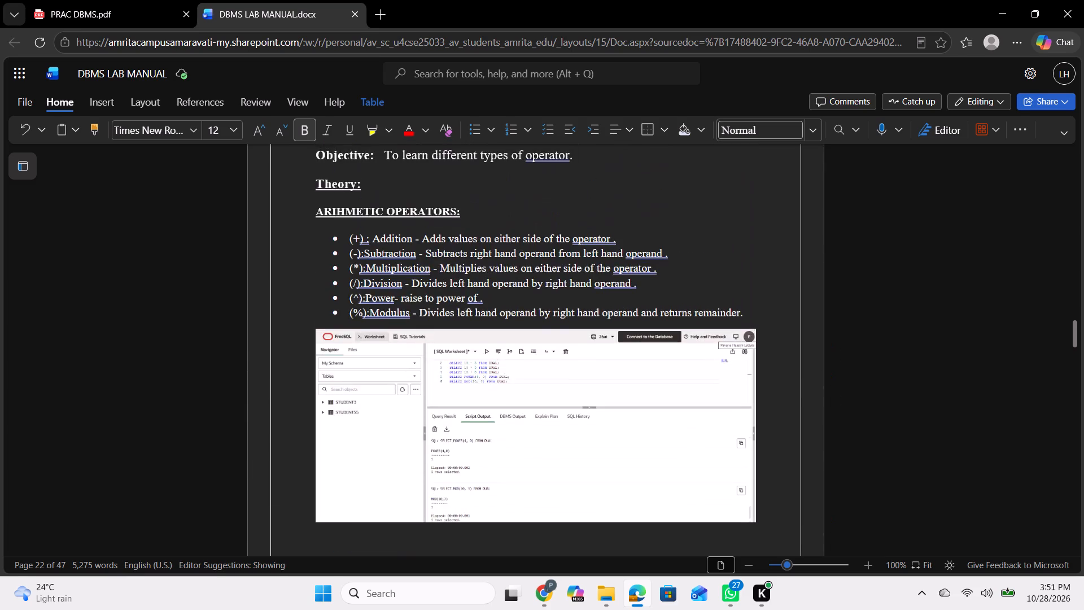
scroll(715, 496, "up", 6)
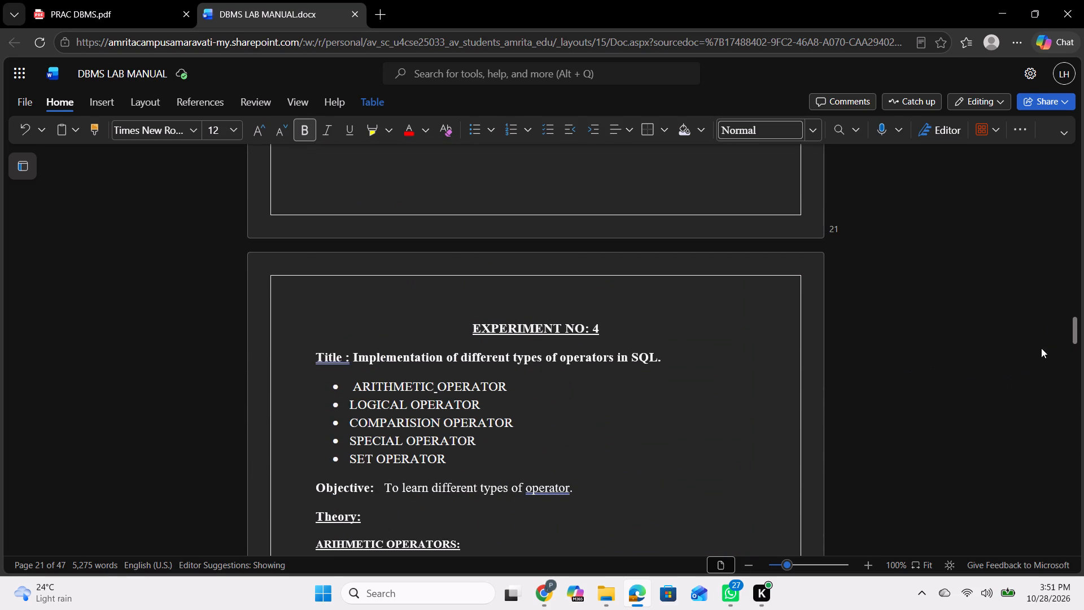
left_click_drag(1076, 342, 1030, 0)
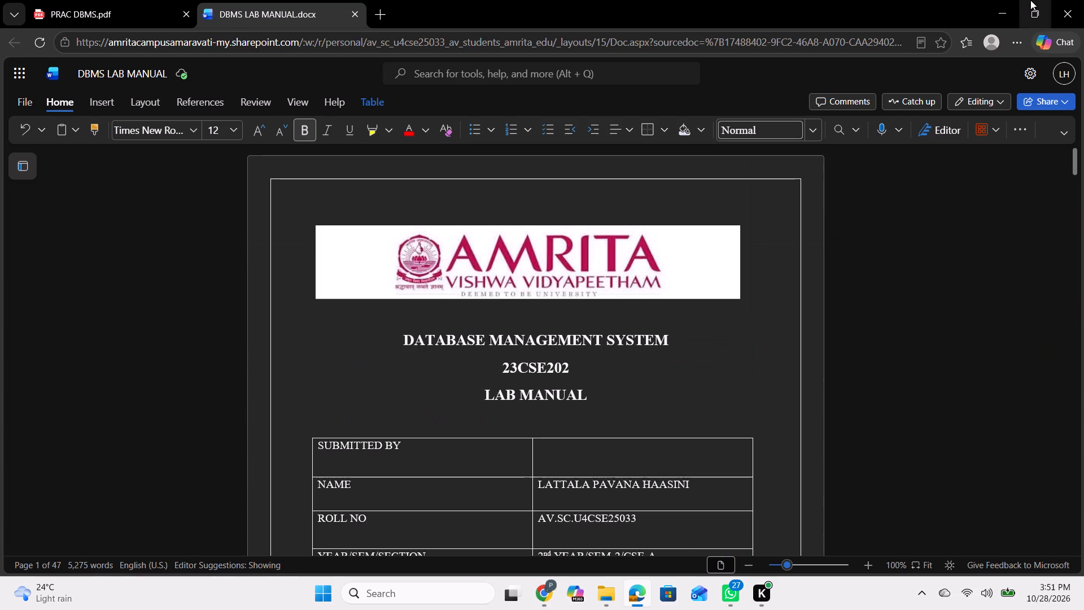
scroll(729, 373, "down", 9)
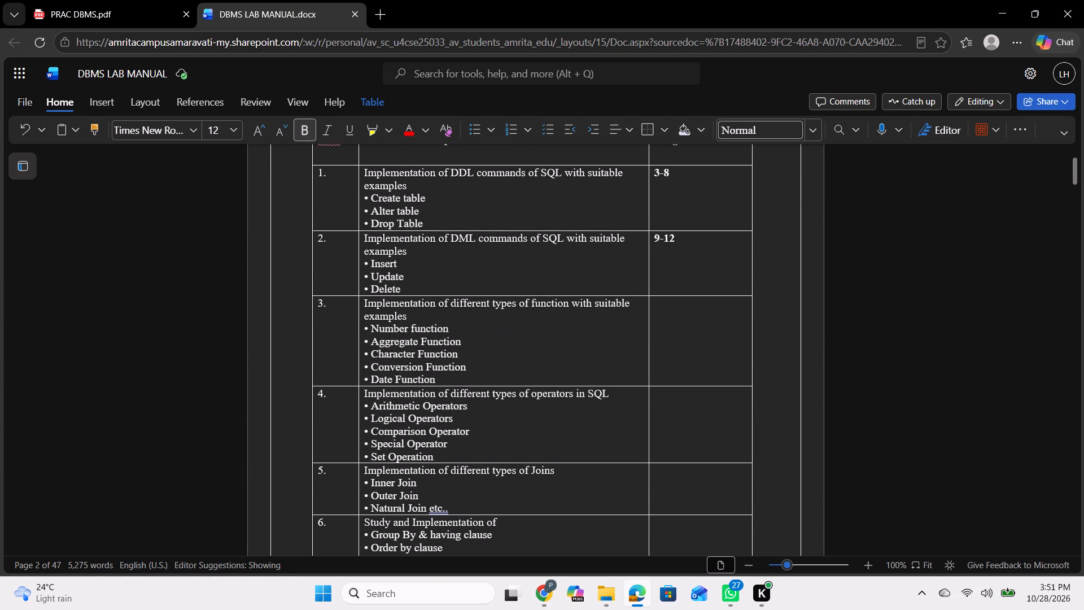
left_click(656, 313)
key("1")
key("3")
type("-21")
Check which pages Experiments 4 (operators) and 5 (joins) occupy and enter 22-26 as Experiment 4's page number in the List of Experiments table.
scroll(685, 355, "down", 15)
scroll(685, 355, "down", 11)
scroll(685, 355, "down", 12)
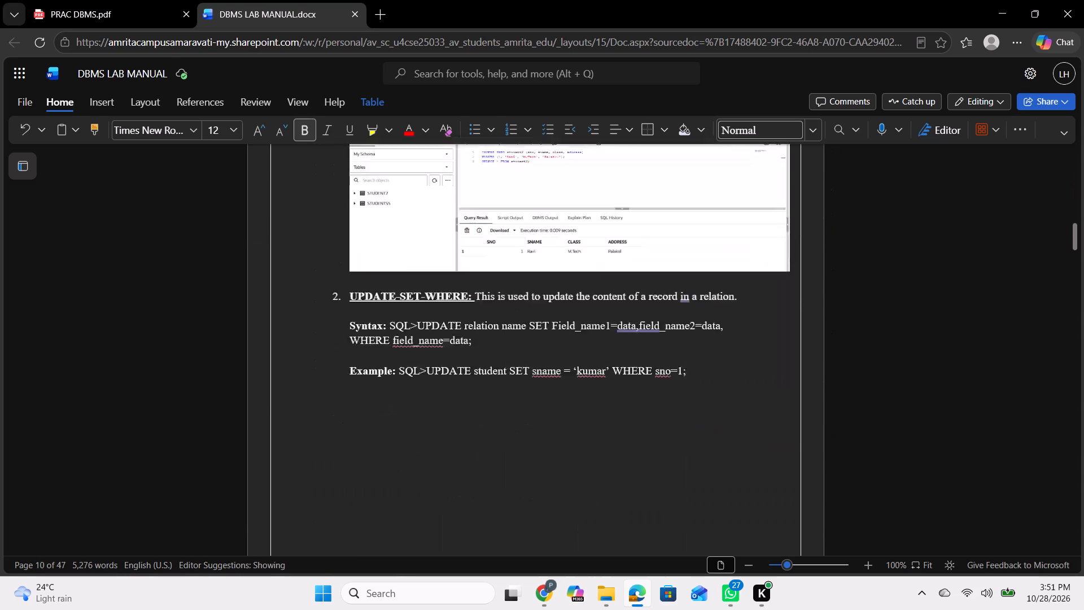
scroll(685, 355, "down", 18)
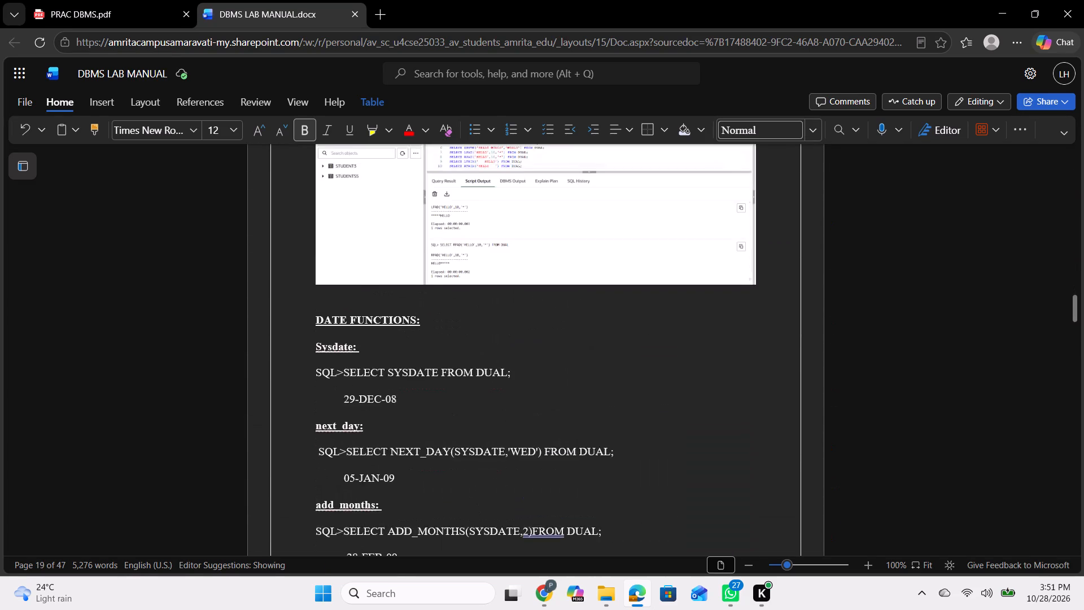
scroll(685, 355, "down", 3)
scroll(685, 355, "up", 1)
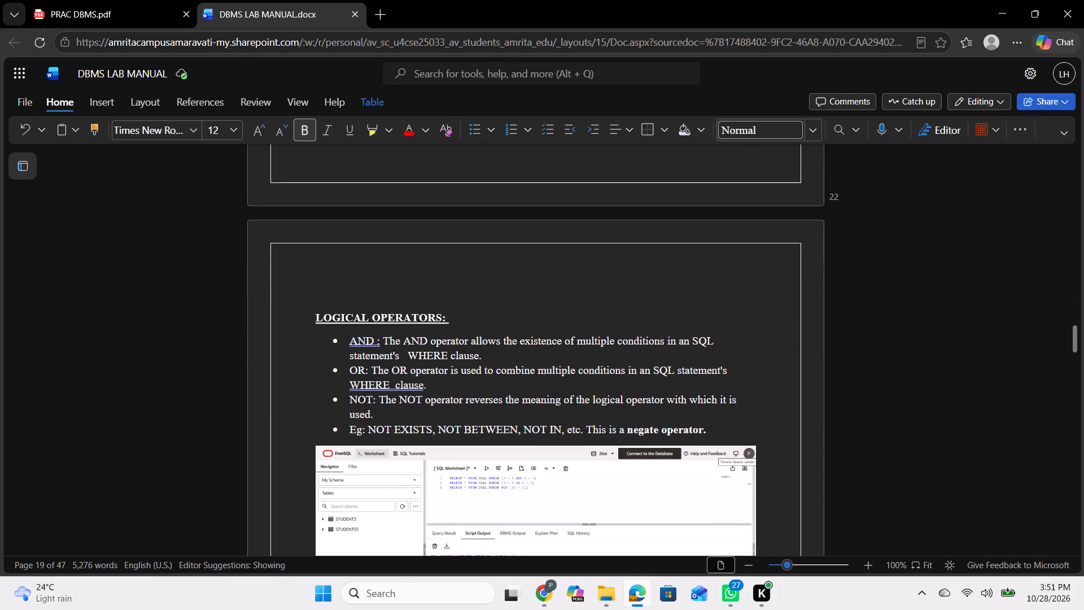
scroll(685, 355, "up", 7)
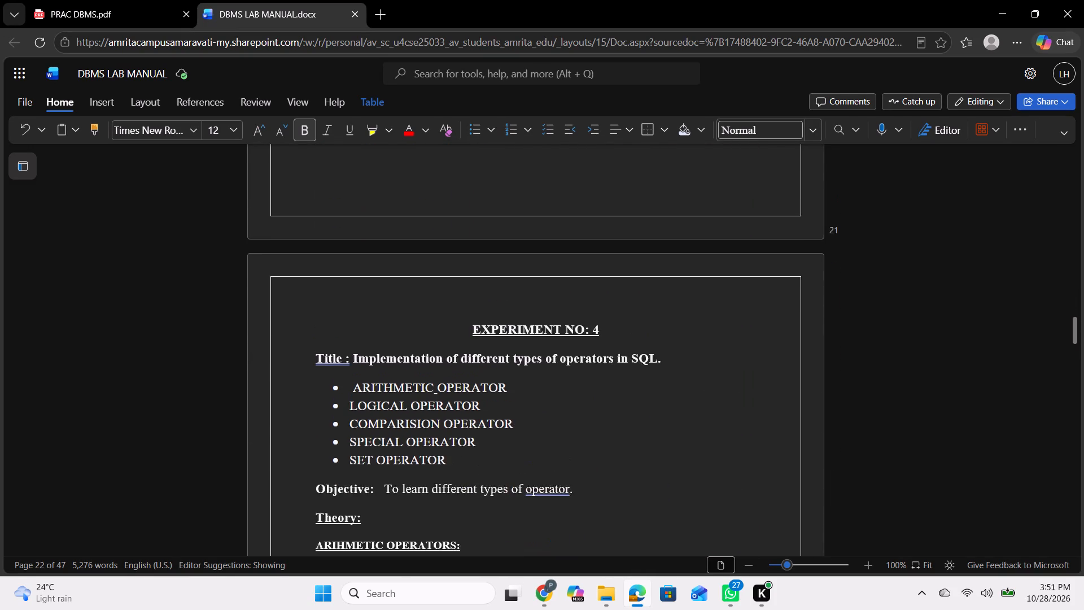
scroll(688, 333, "down", 12)
scroll(688, 333, "down", 10)
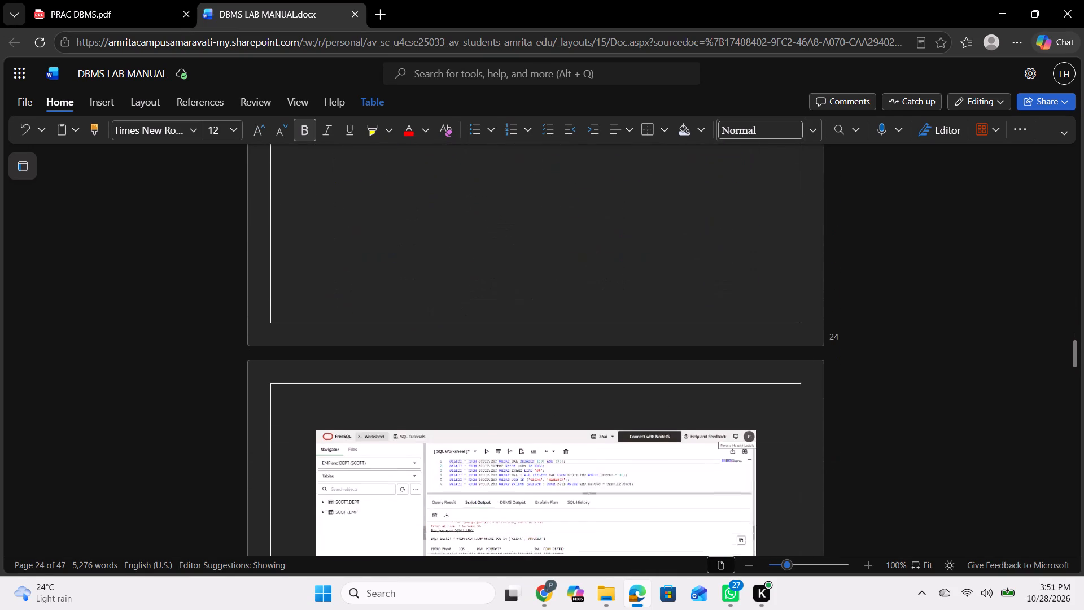
scroll(688, 333, "down", 3)
scroll(688, 333, "up", 1)
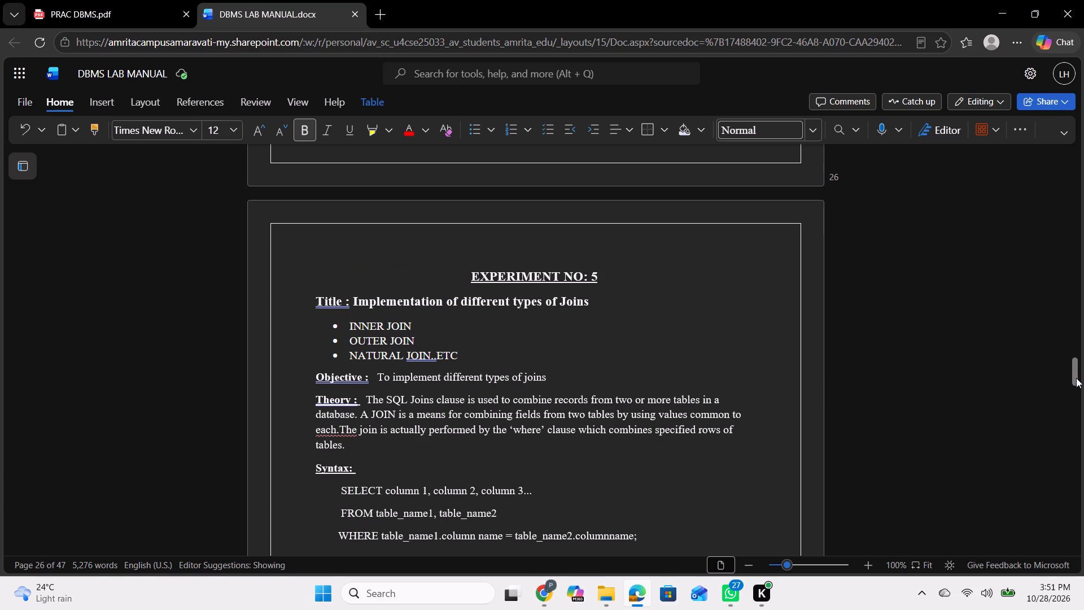
scroll(929, 345, "down", 7)
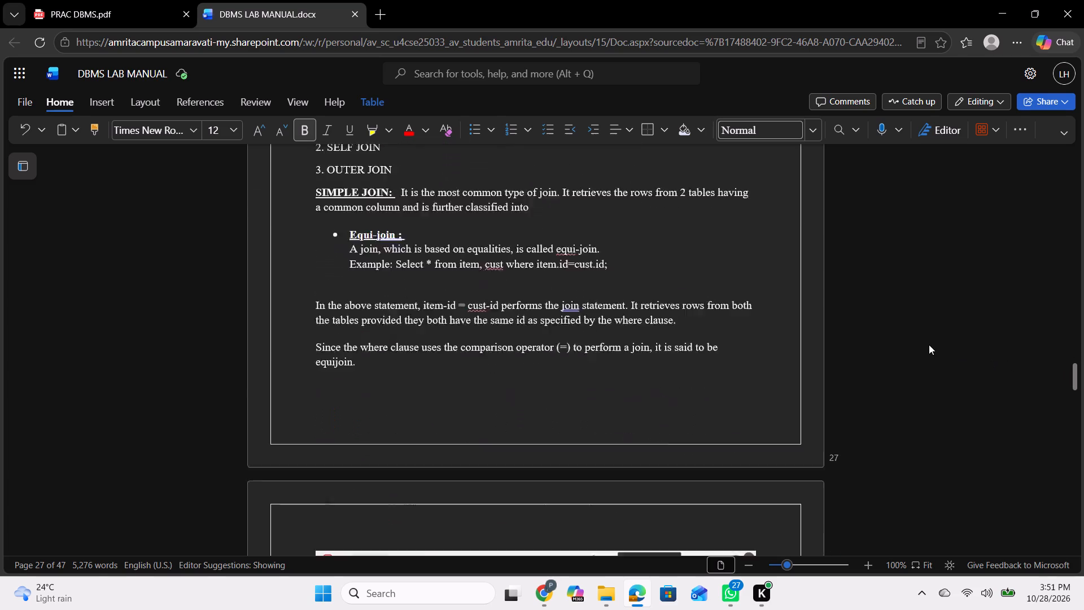
scroll(929, 345, "down", 14)
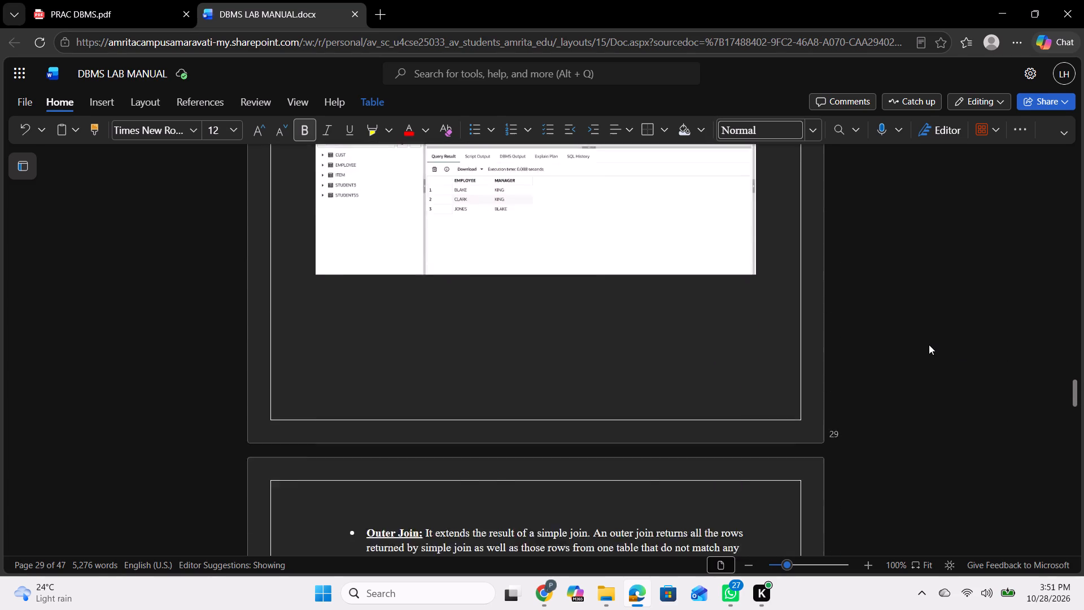
scroll(929, 345, "down", 4)
scroll(929, 345, "up", 1)
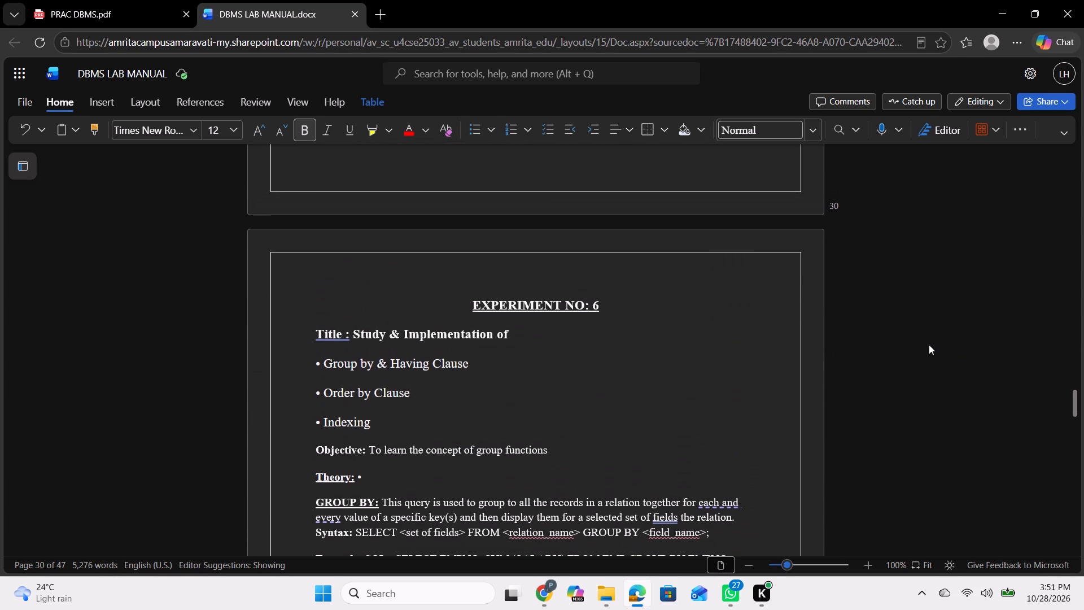
scroll(929, 345, "up", 1)
left_click_drag(1076, 403, 1050, 194)
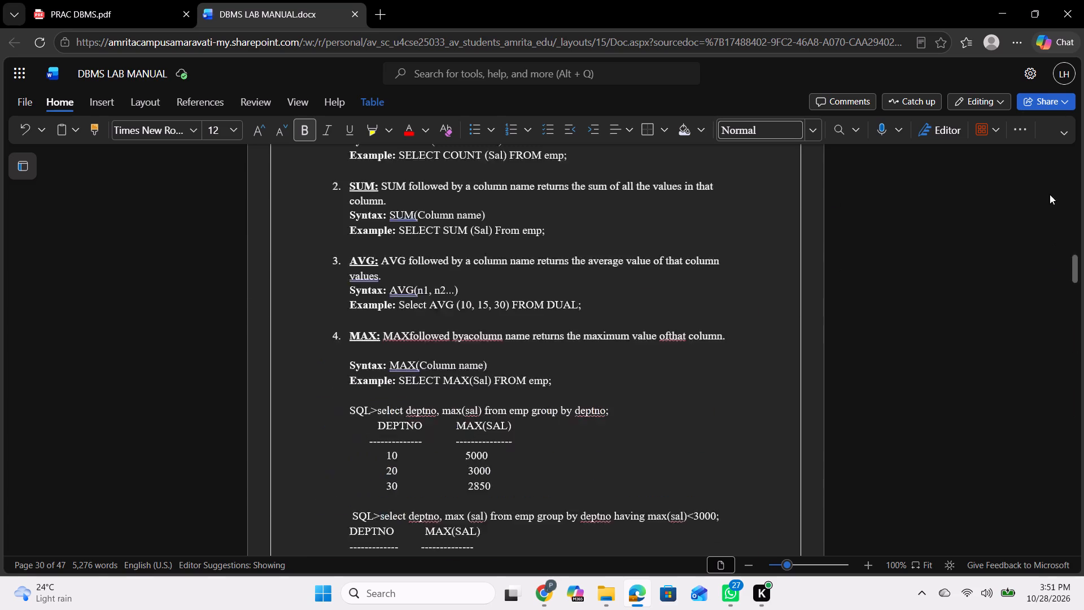
left_click_drag(1050, 194, 1048, 178)
left_click_drag(1074, 173, 1056, 90)
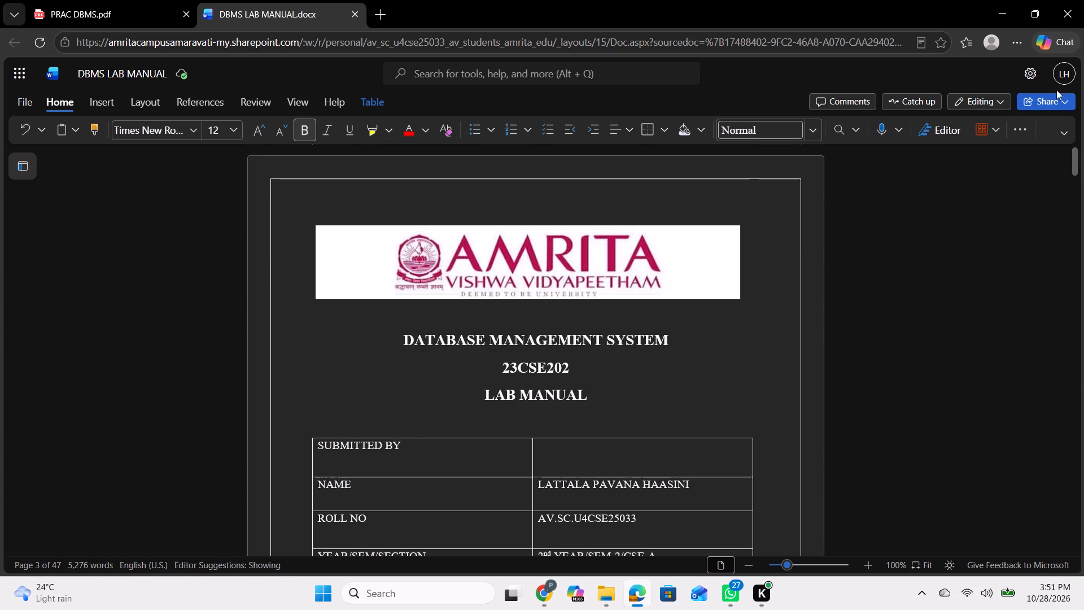
left_click_drag(1056, 90, 1056, 69)
scroll(749, 464, "down", 11)
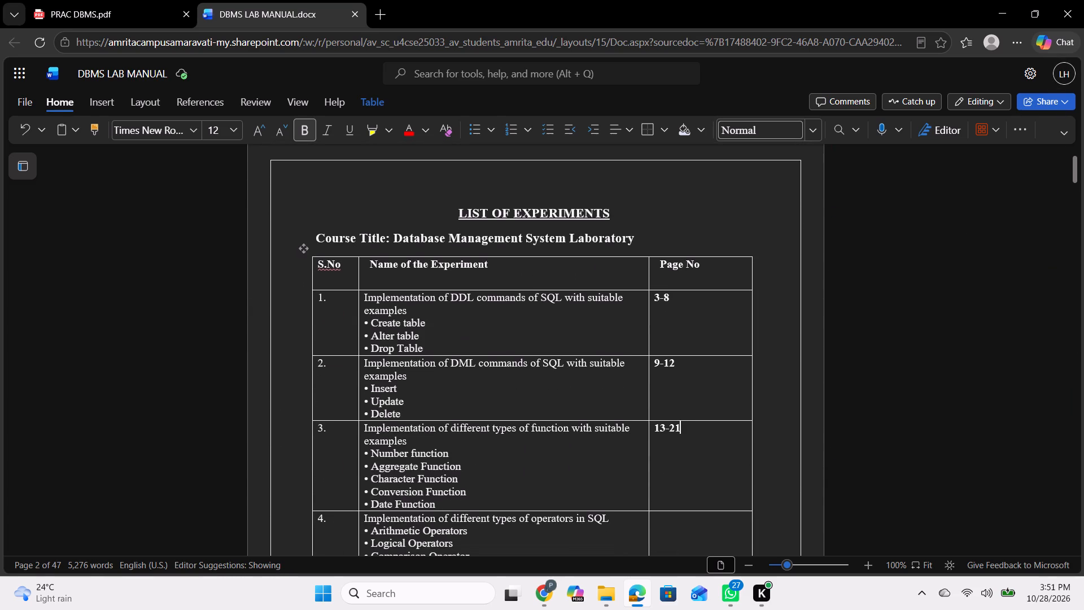
left_click(668, 528)
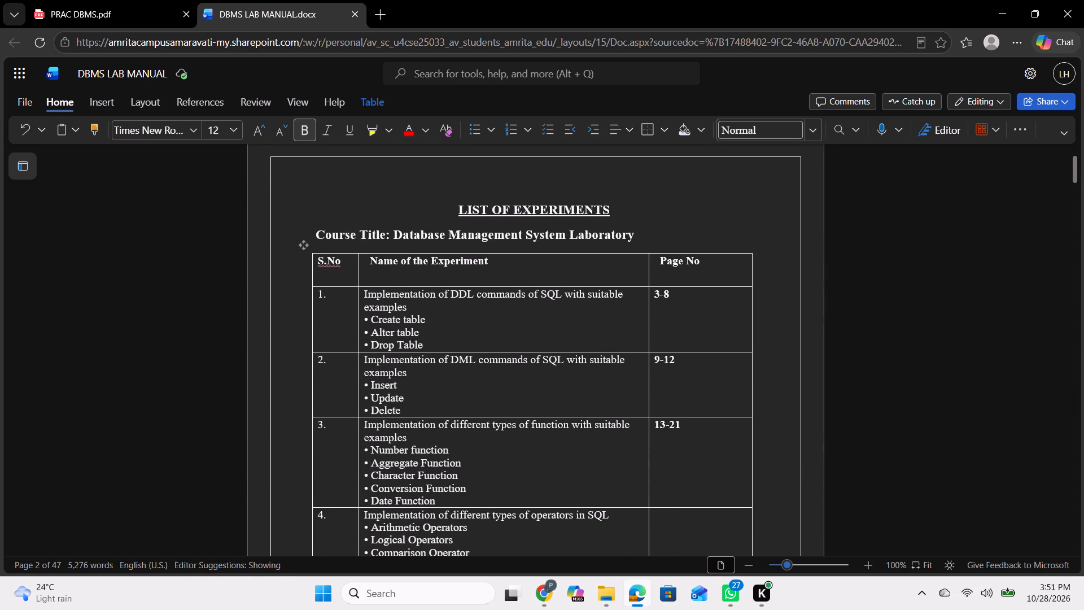
type("22")
type("-26")
Enter 27-30 as the page number of Experiment 5 (types of joins) in the List of Experiments table.
scroll(668, 528, "down", 3)
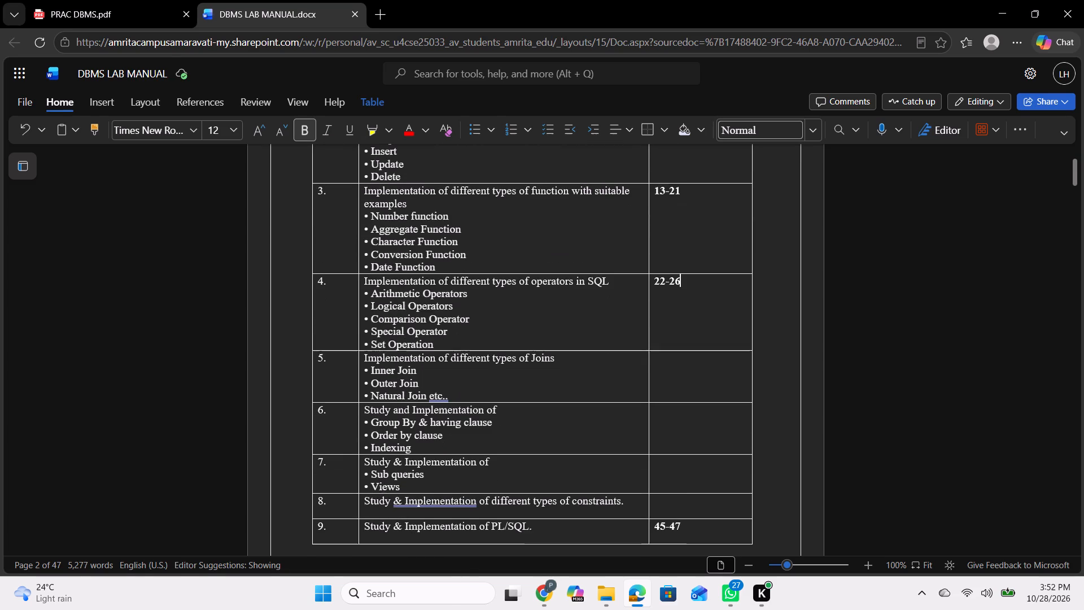
scroll(668, 528, "down", 1)
left_click(670, 365)
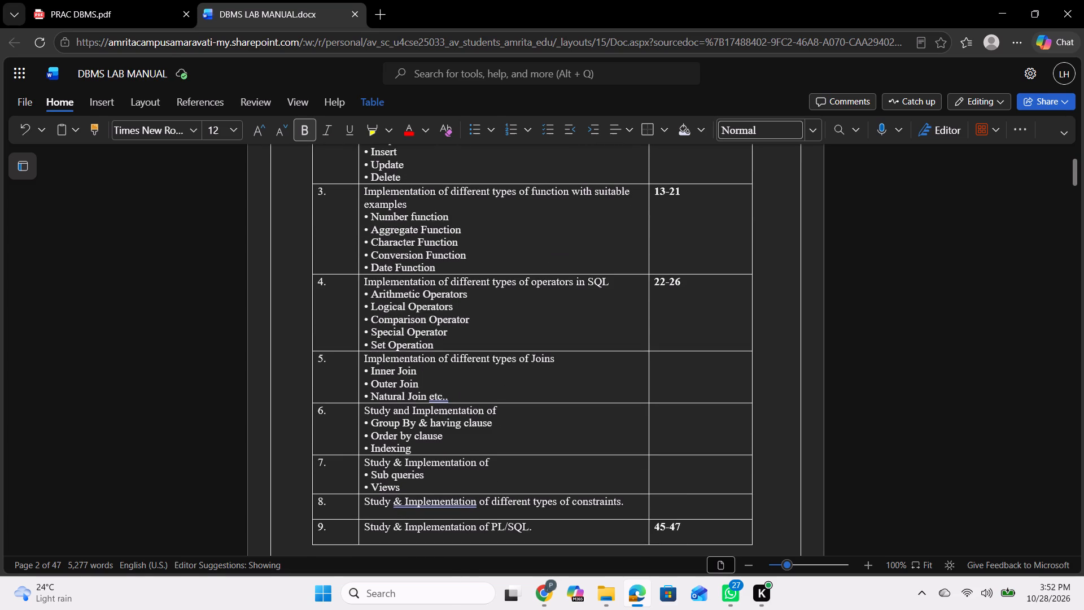
type("27")
key("minus")
type("30")
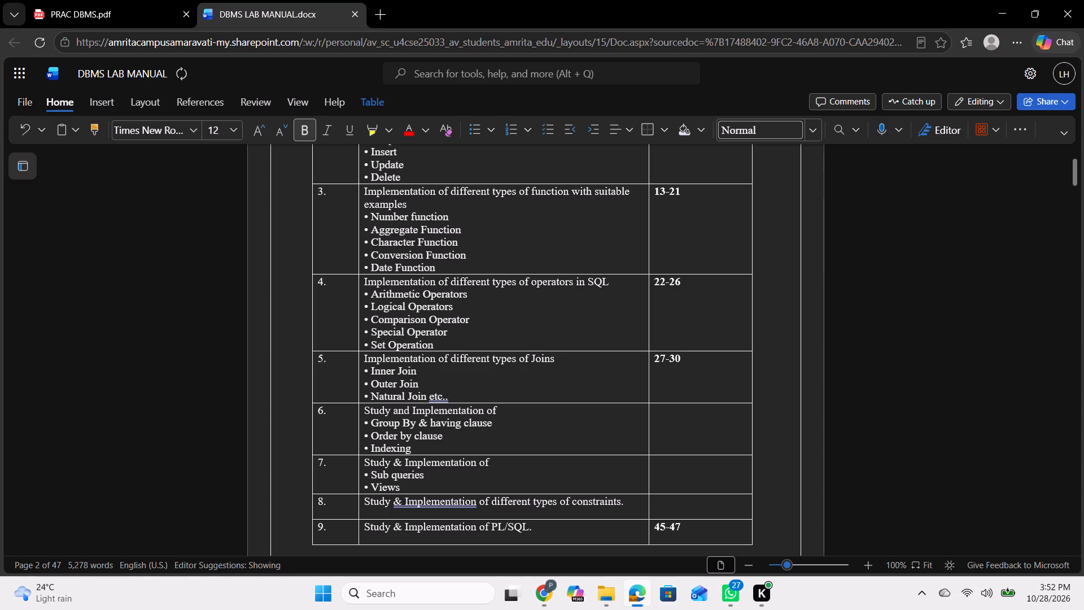
Check which pages Experiments 6 (group by, order by, indexing), 7 (sub queries, views) and 8 (constraints) occupy in the manual.
scroll(693, 390, "down", 20)
scroll(693, 390, "down", 20)
scroll(693, 390, "down", 20)
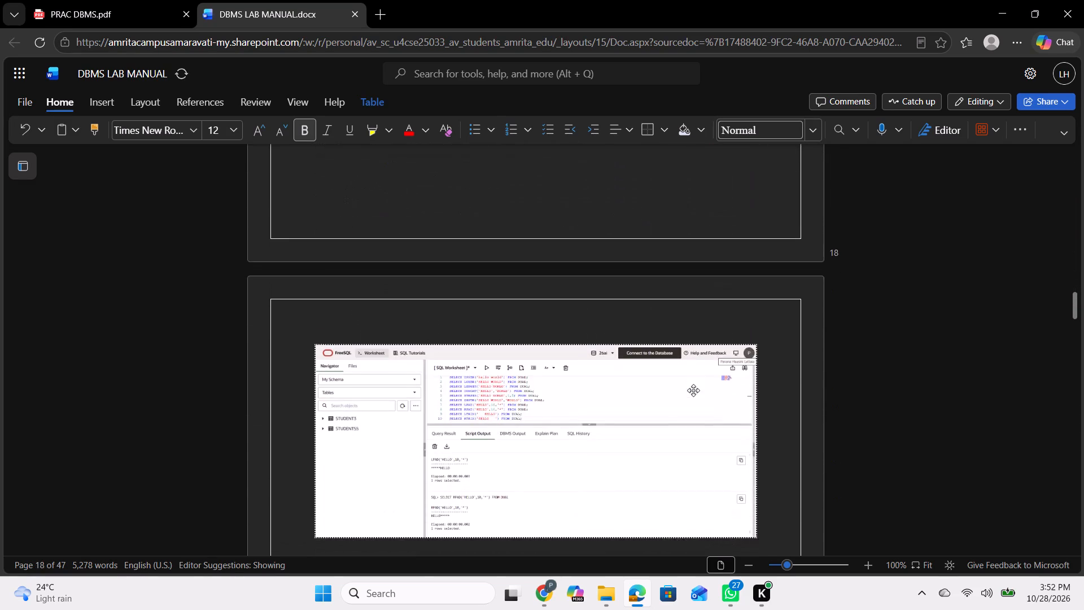
scroll(693, 390, "down", 16)
scroll(693, 390, "down", 8)
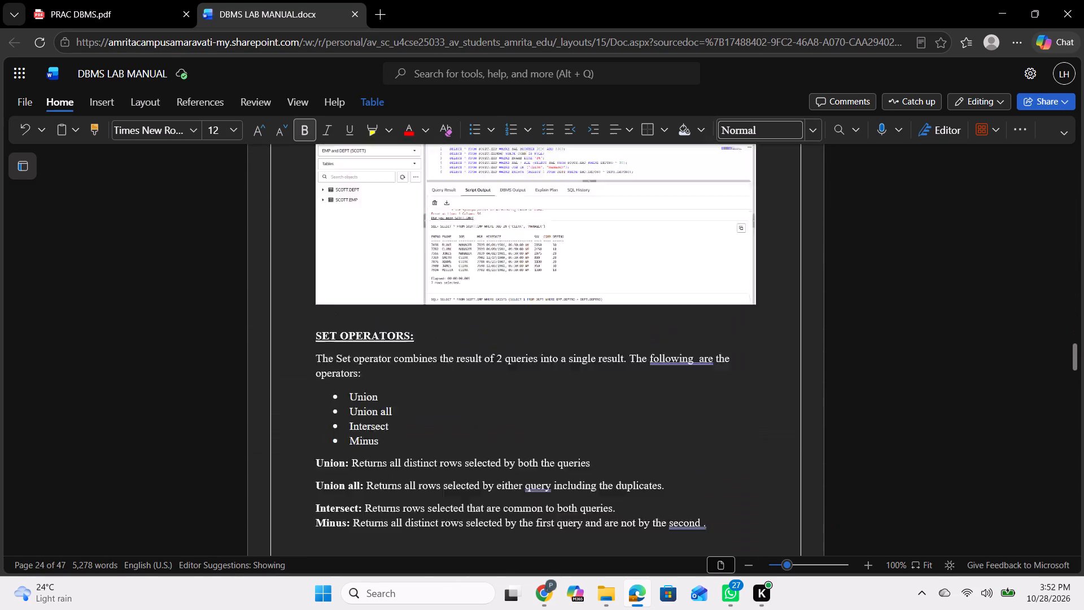
scroll(693, 390, "down", 17)
scroll(693, 390, "down", 5)
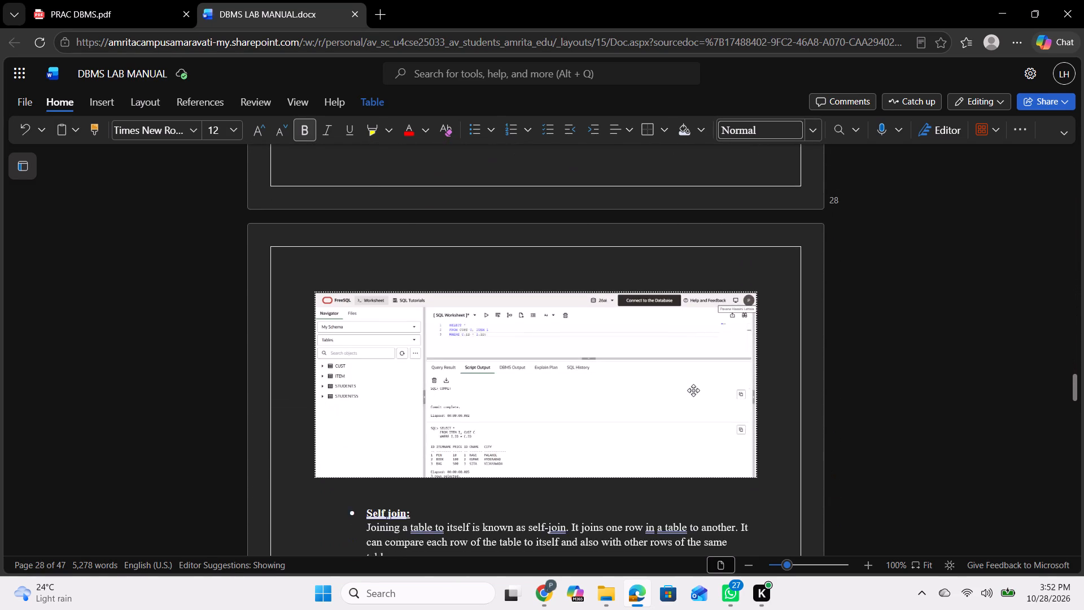
scroll(693, 390, "down", 5)
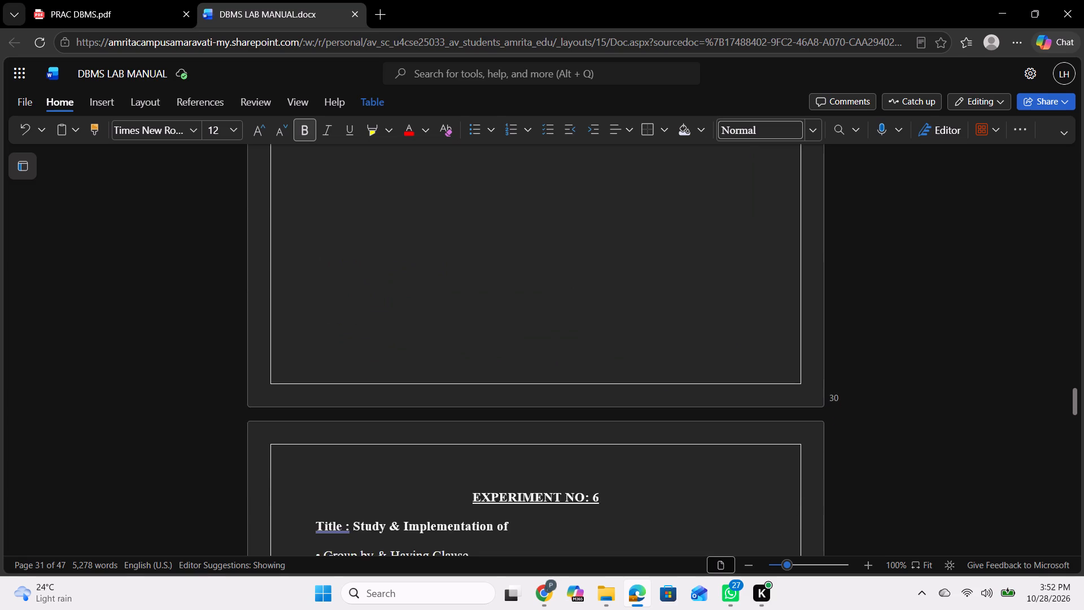
scroll(693, 390, "down", 11)
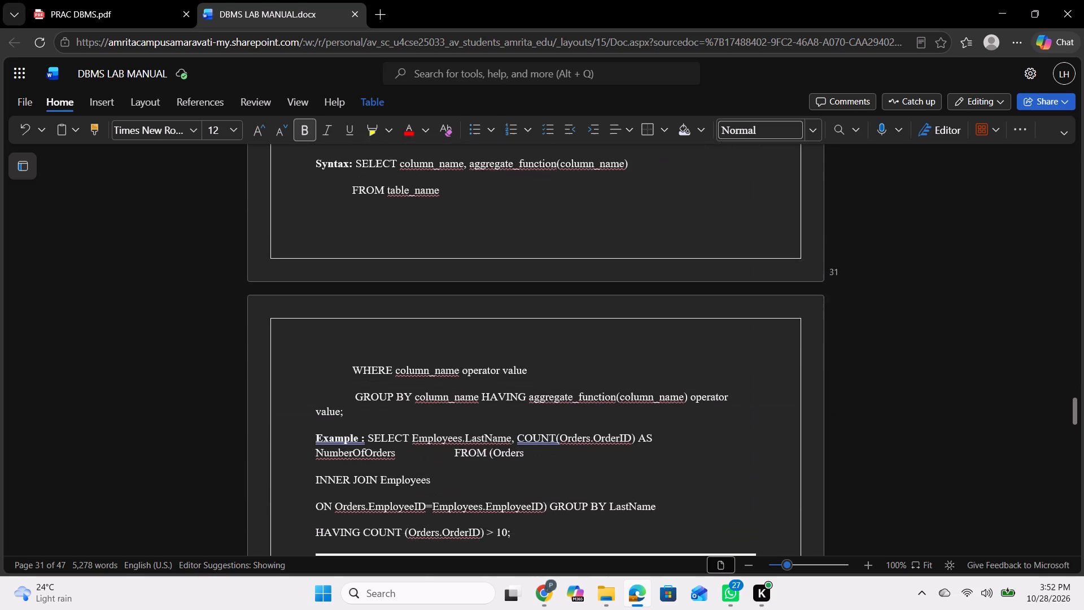
scroll(693, 390, "down", 8)
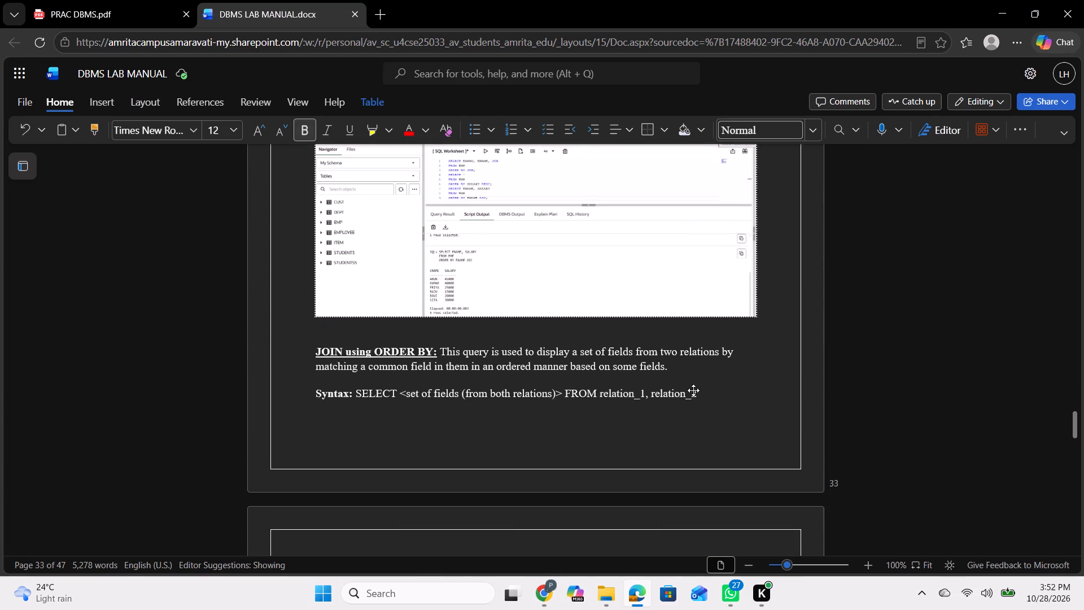
scroll(693, 390, "down", 11)
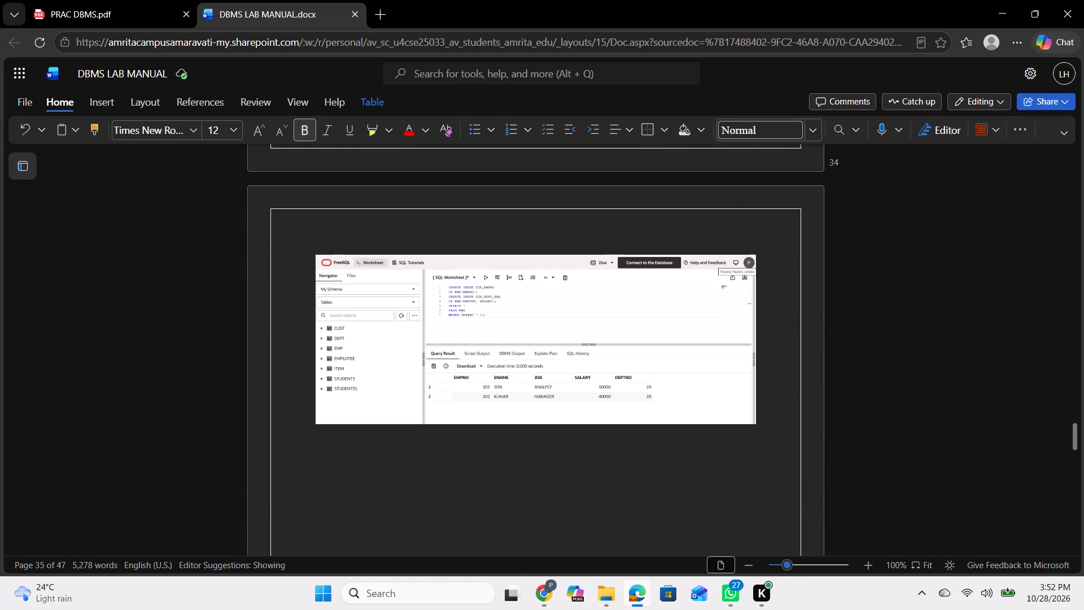
scroll(693, 390, "down", 7)
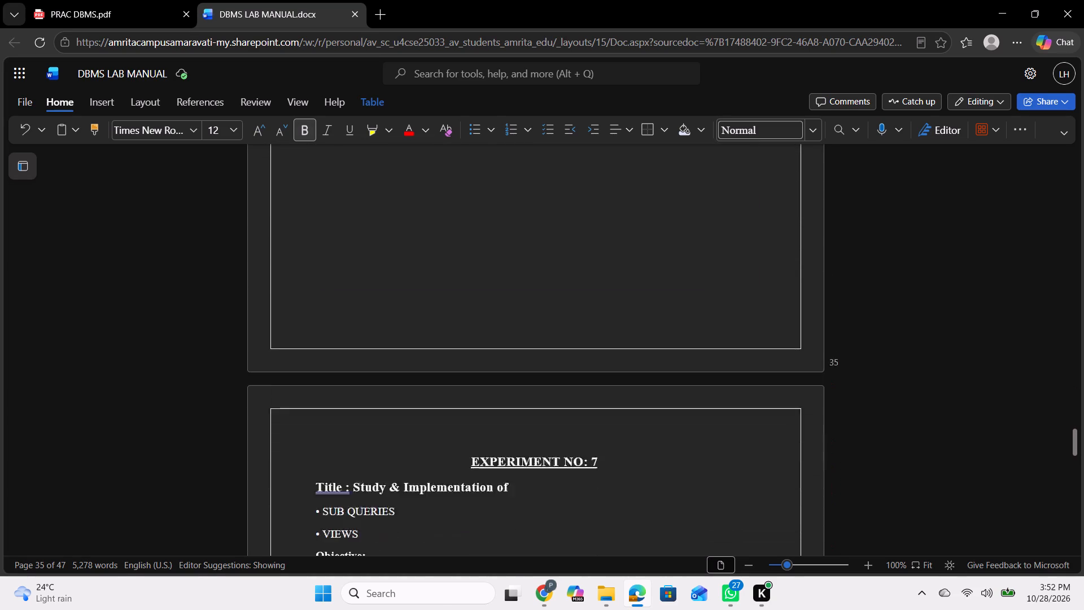
scroll(962, 416, "down", 4)
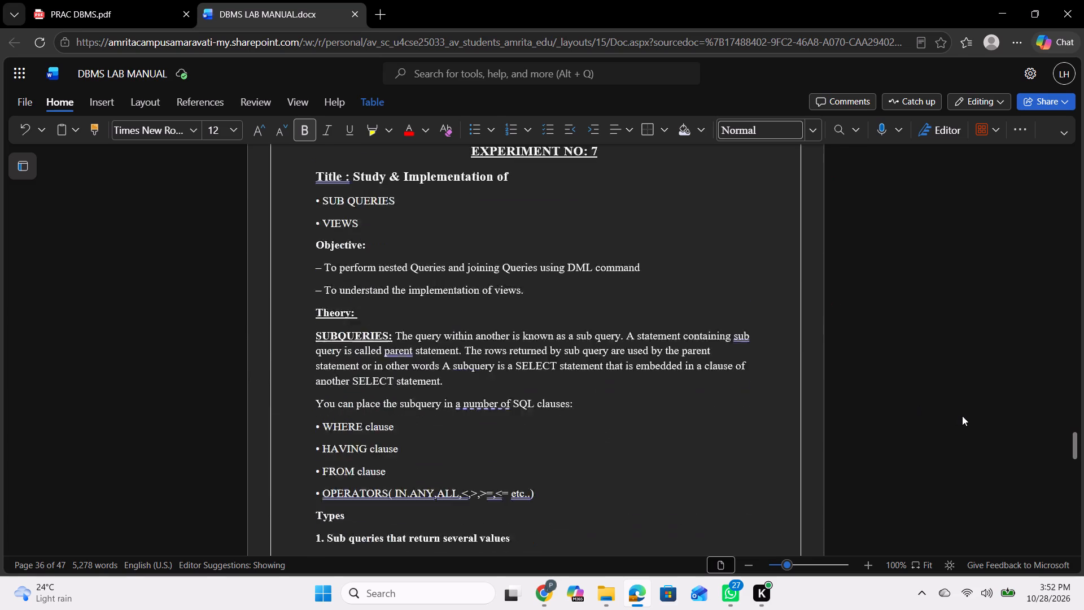
scroll(962, 416, "down", 12)
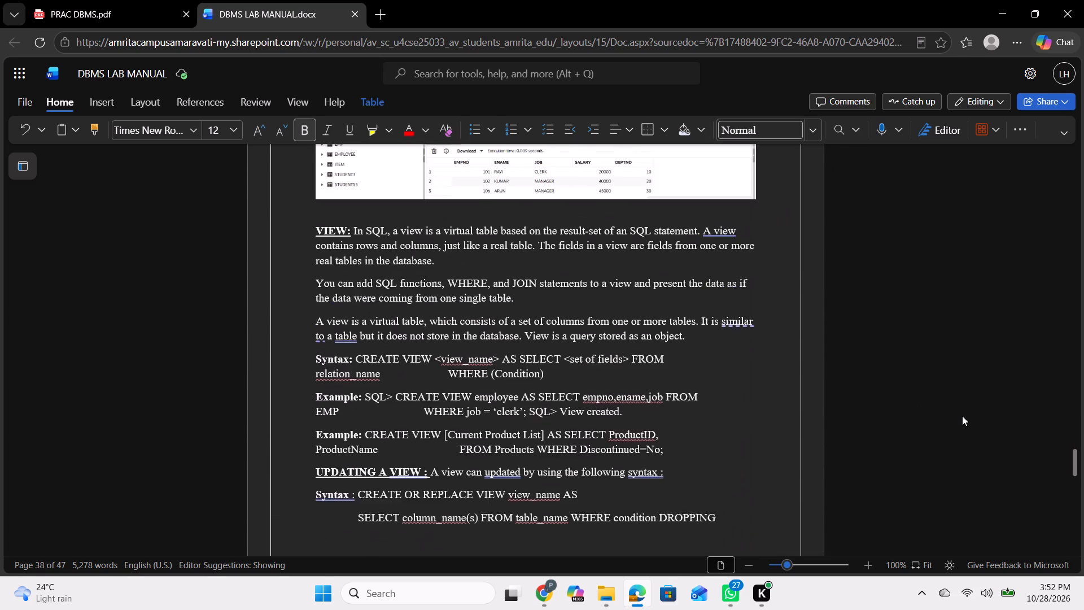
scroll(962, 416, "down", 7)
scroll(962, 416, "up", 1)
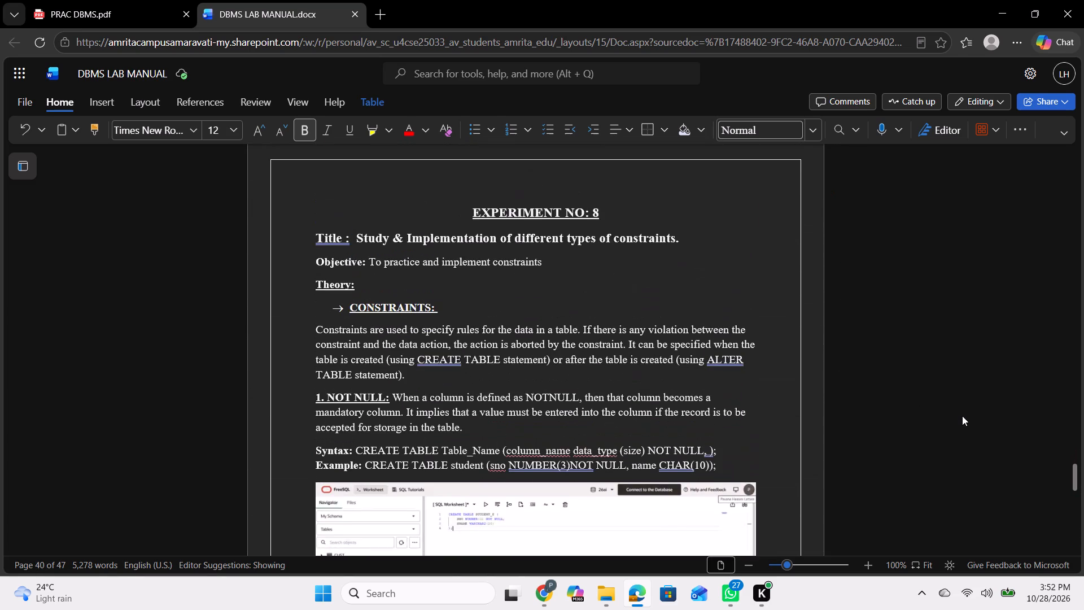
scroll(962, 416, "up", 2)
scroll(962, 416, "down", 15)
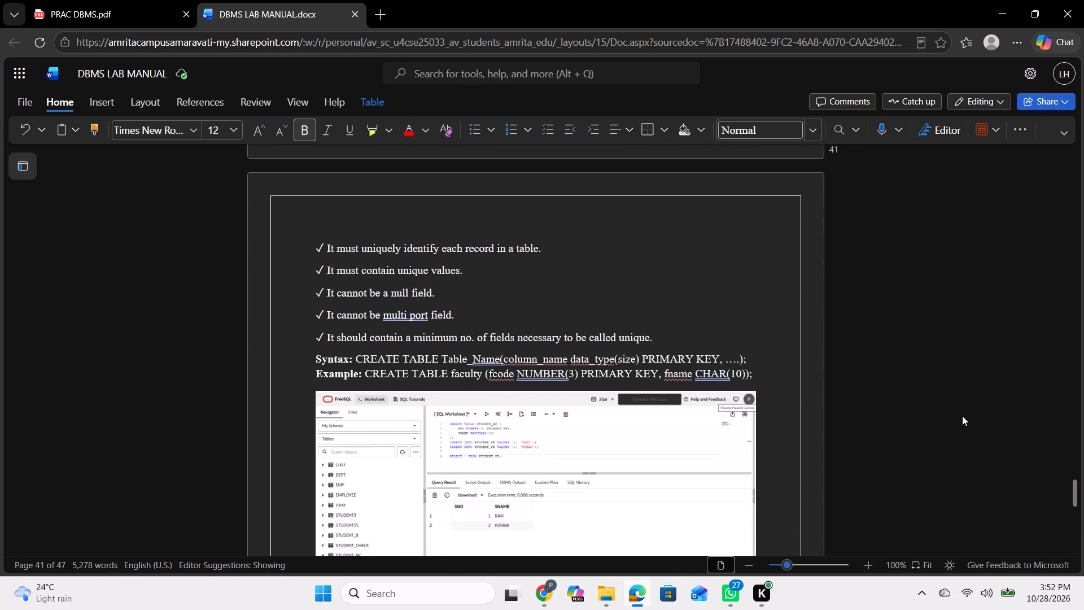
scroll(962, 416, "down", 7)
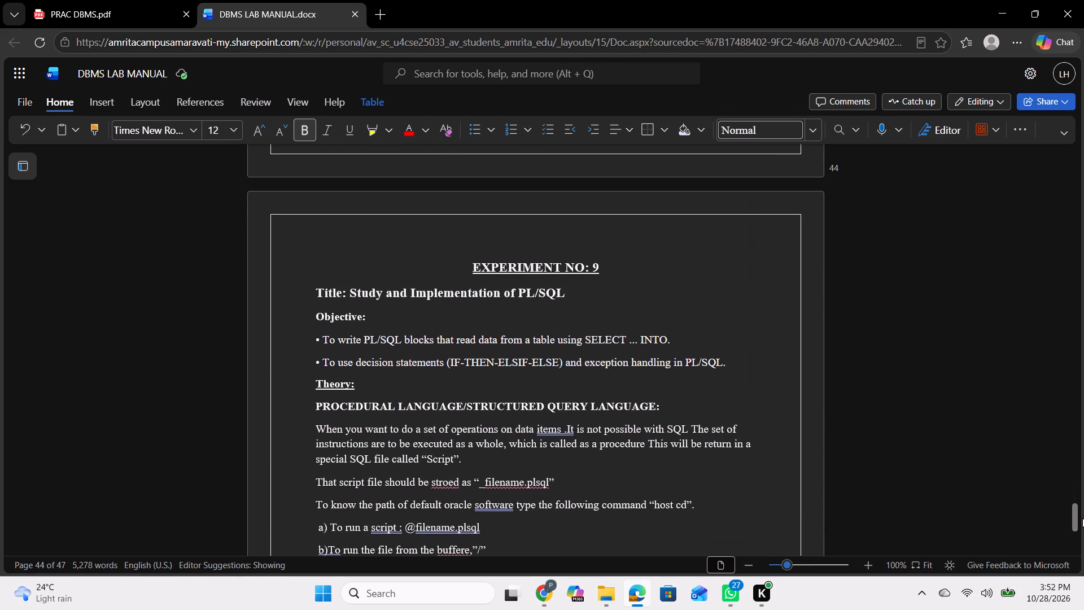
Enter 3539 in the page number cell of Experiment 6 in the List of Experiments table.
left_click_drag(1078, 518, 1077, 177)
scroll(965, 289, "up", 2)
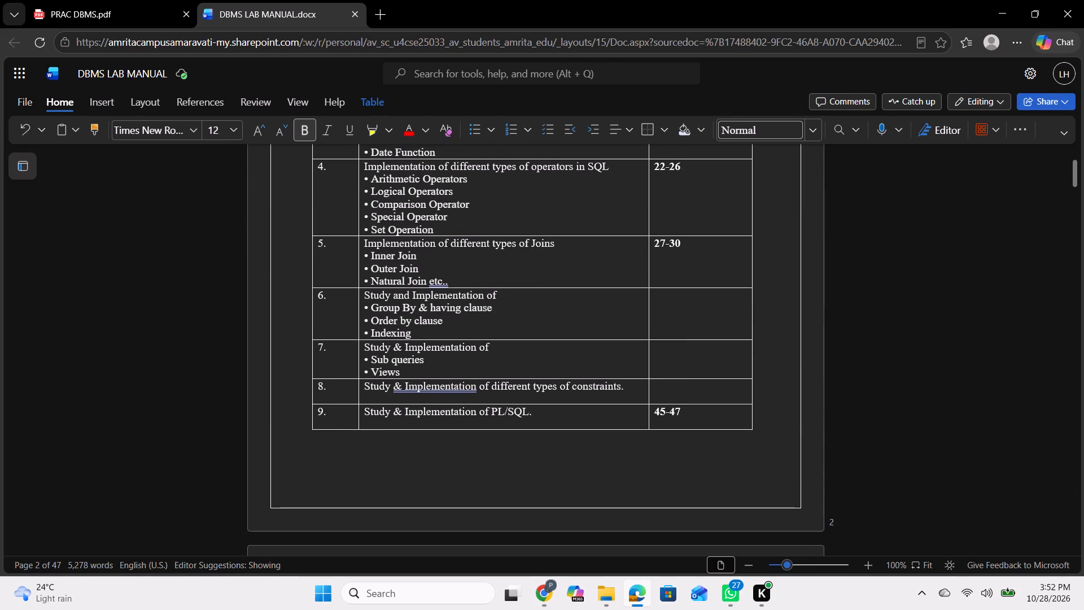
left_click(684, 299)
type("34")
key("BackSpace")
key("5")
key("3")
key("9")
Enter 40-44 as the page number of Experiment 8 (types of constraints) in the List of Experiments table.
left_click(670, 385)
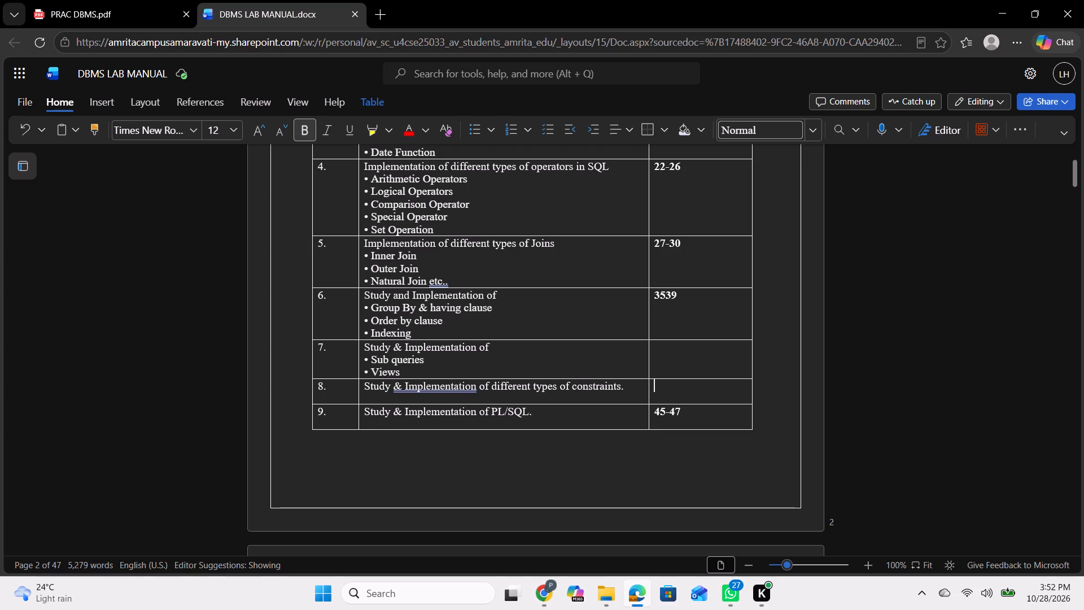
type("44")
key("Left")
key("Left")
key("4")
key("0")
key("minus")
Enter 36-39 as the page number of Experiment 7 (sub queries and views) in the List of Experiments table.
left_click(683, 347)
type("39")
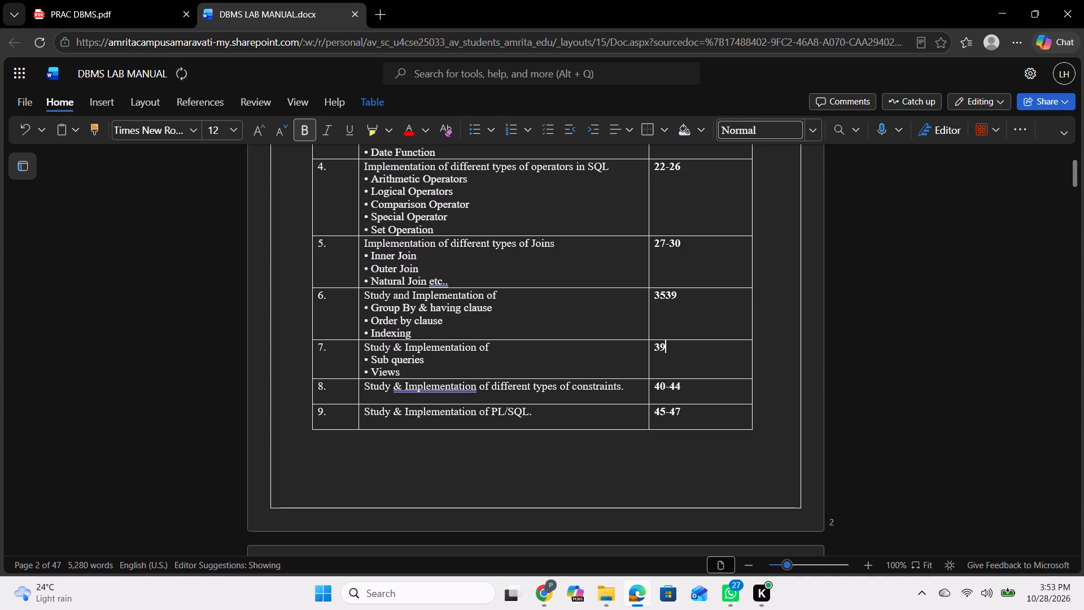
key("Left")
key("Left")
type("36-")
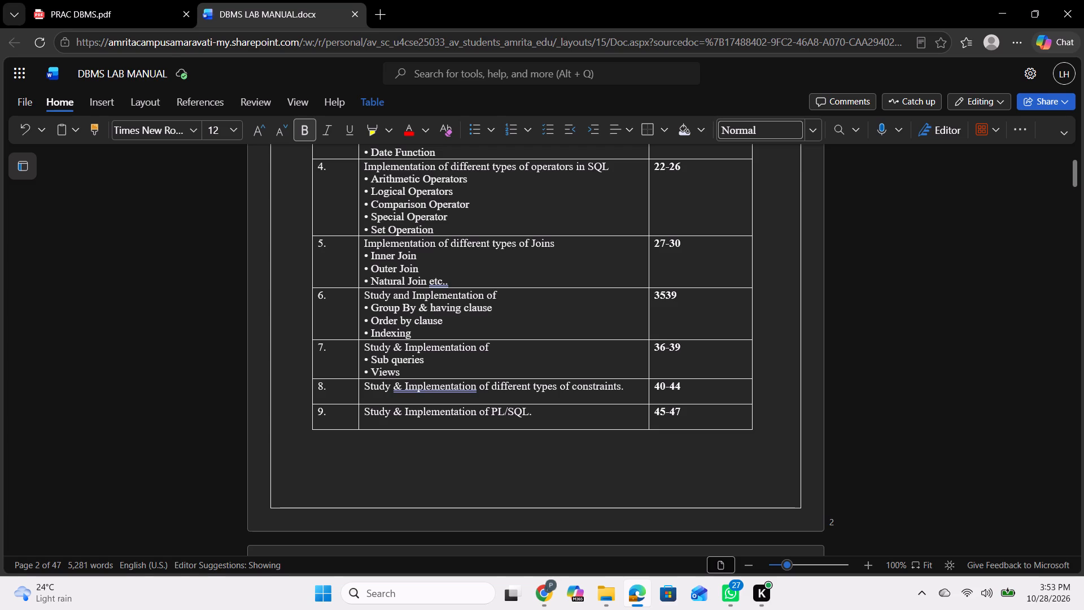
Correct the page number of Experiment 6 in the List of Experiments table to 31-35.
left_click(693, 299)
key("BackSpace")
key("BackSpace")
key("Left")
key("Left")
type("31-")
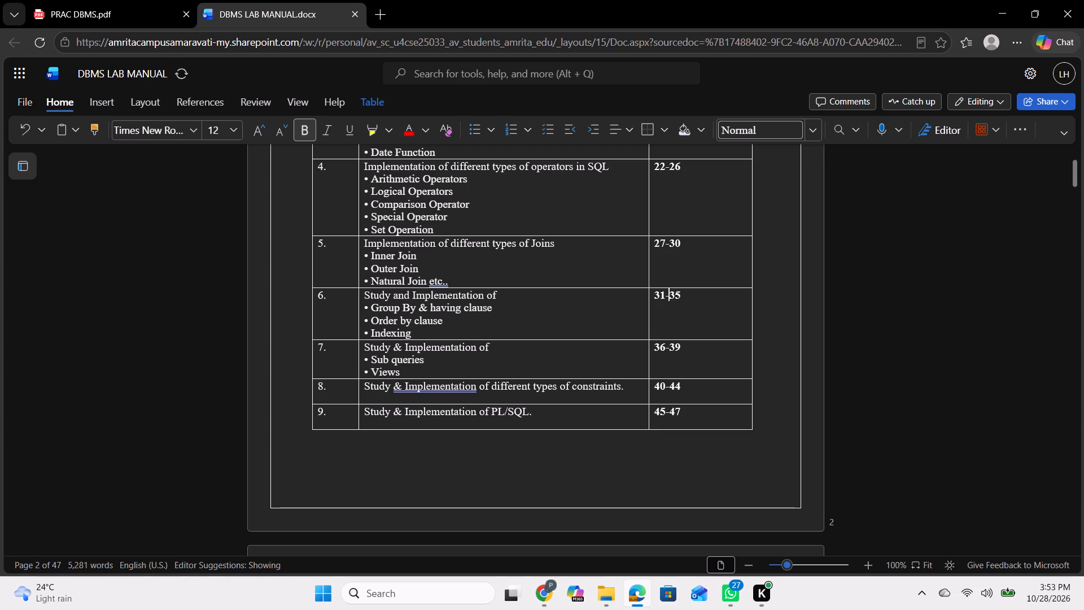
Review the page numbers of all nine experiments in the List of Experiments table.
scroll(817, 341, "right", 1)
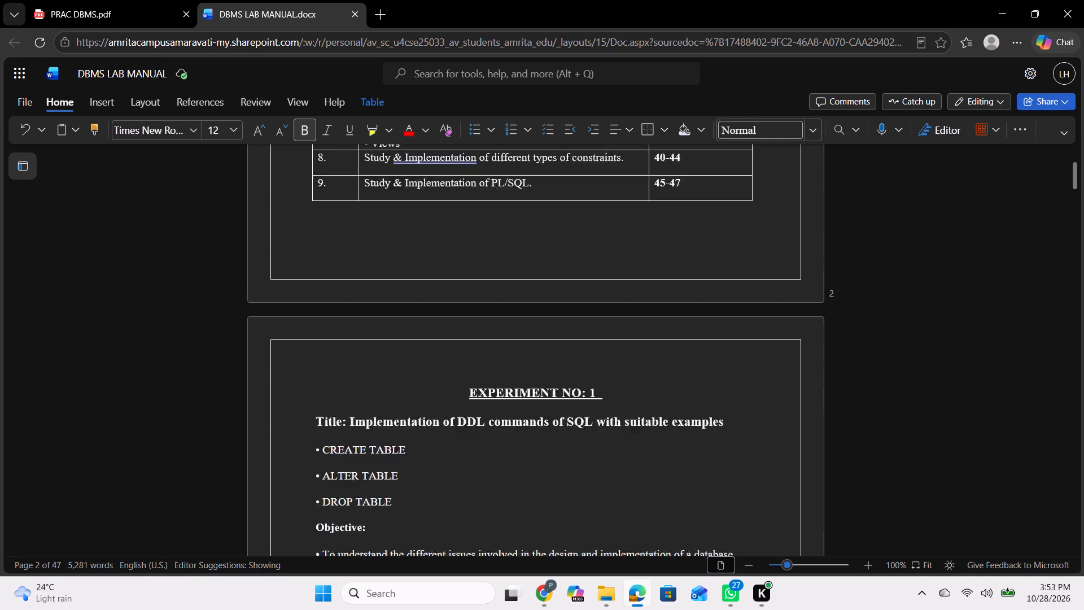
scroll(817, 341, "right", 1)
scroll(817, 341, "up", 1)
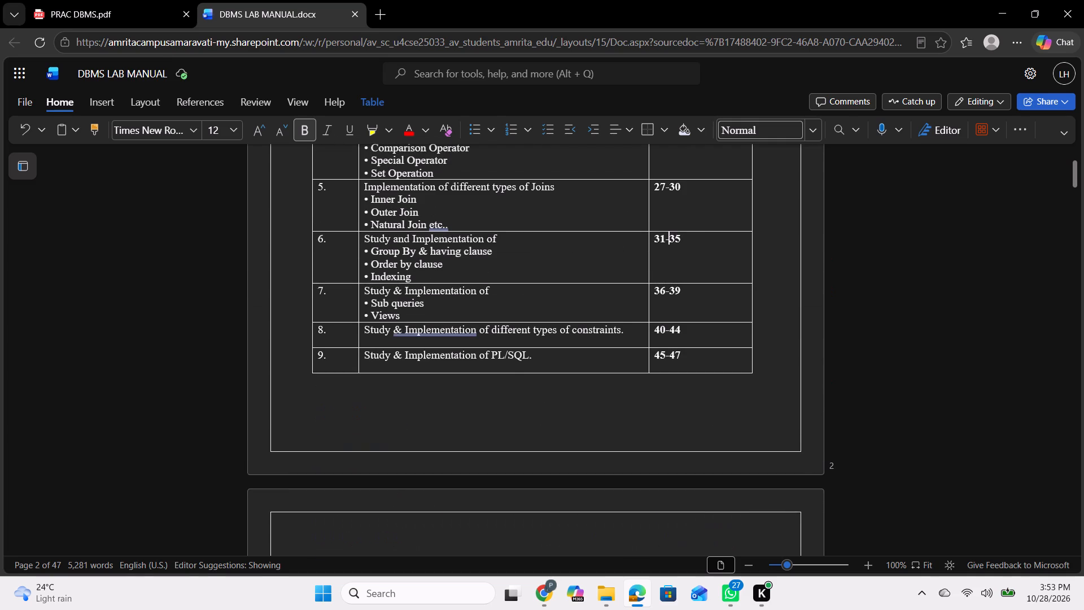
scroll(817, 341, "up", 1)
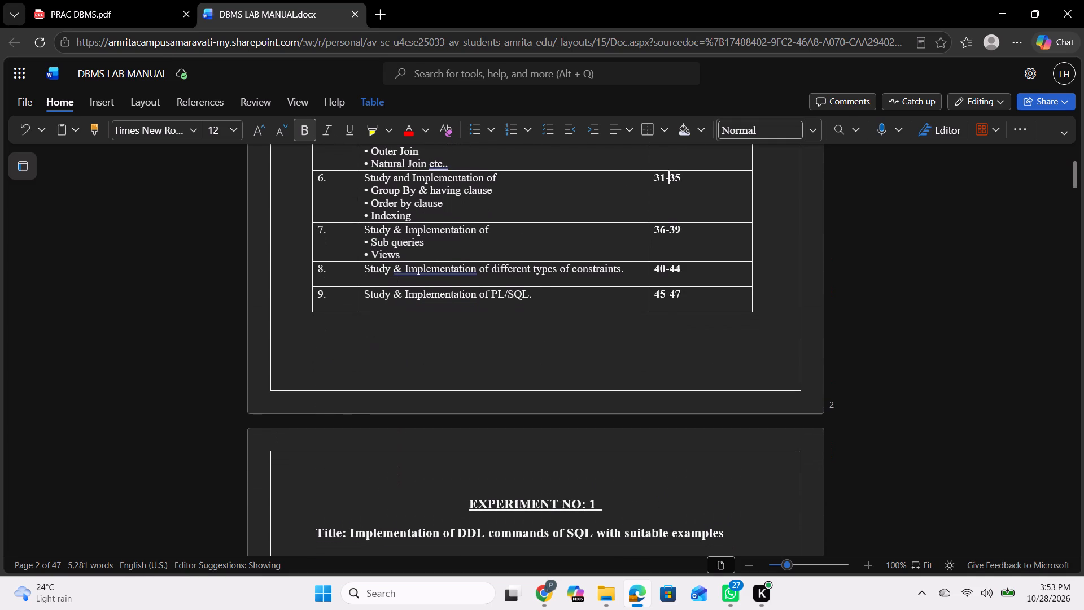
scroll(807, 354, "up", 7)
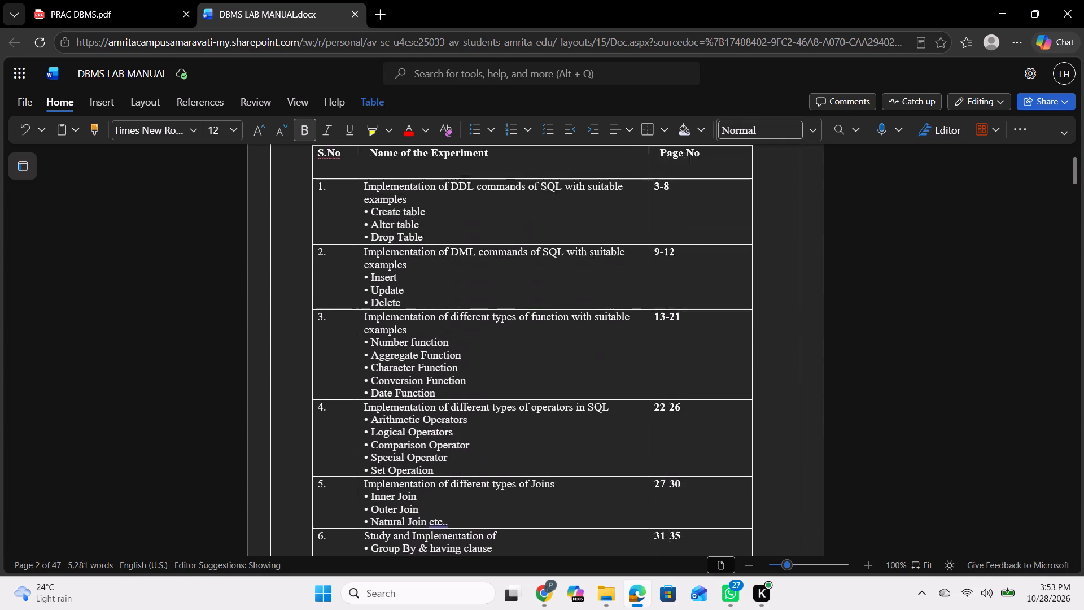
scroll(807, 354, "up", 2)
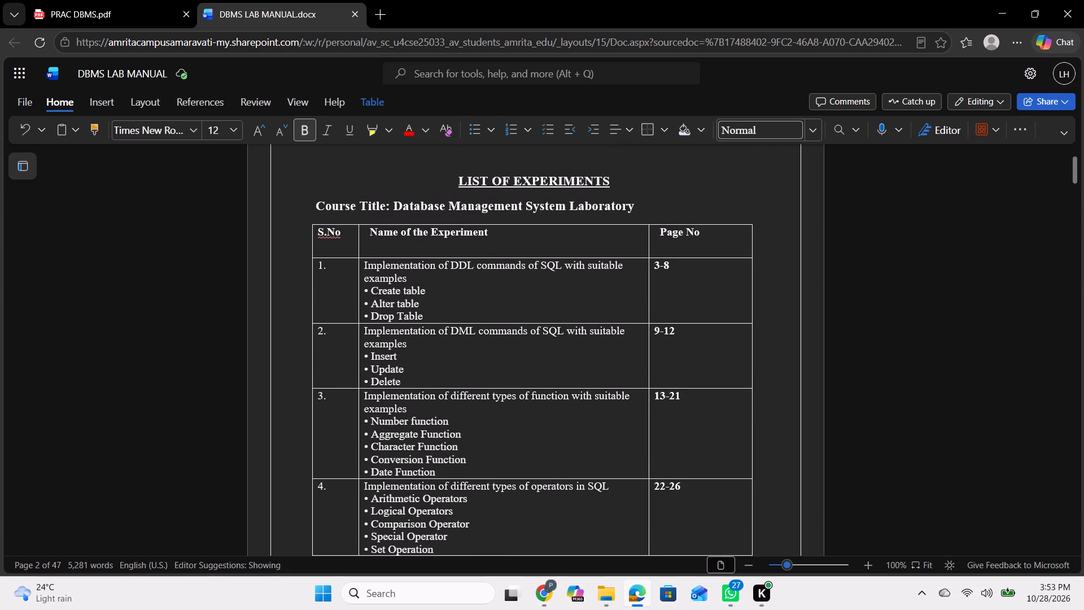
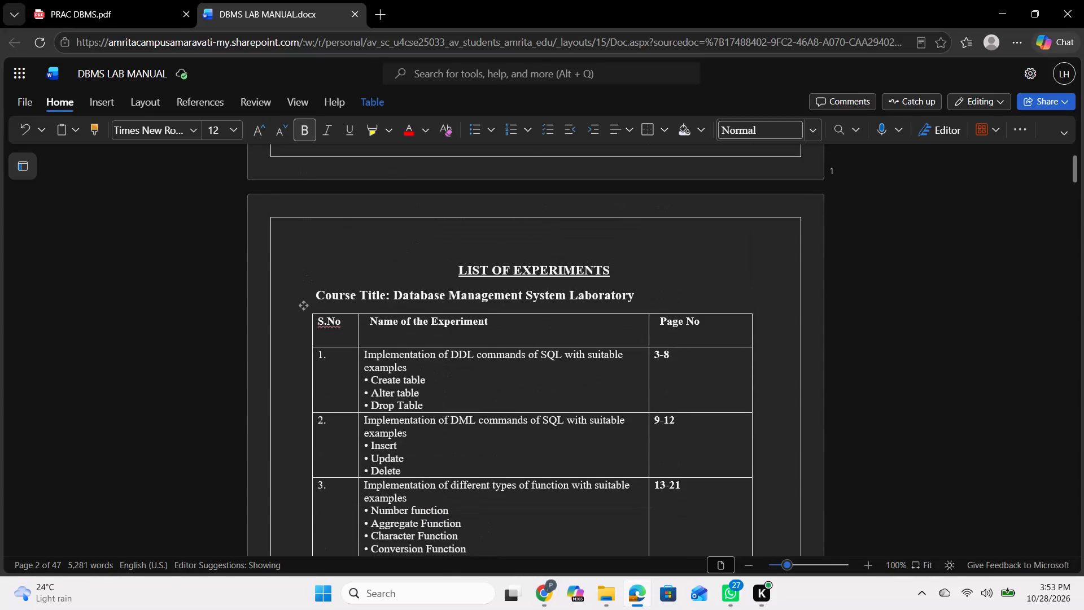
Widen the Name of the Experiment column in the List of Experiments table, narrowing the Page No column.
scroll(604, 343, "up", 7)
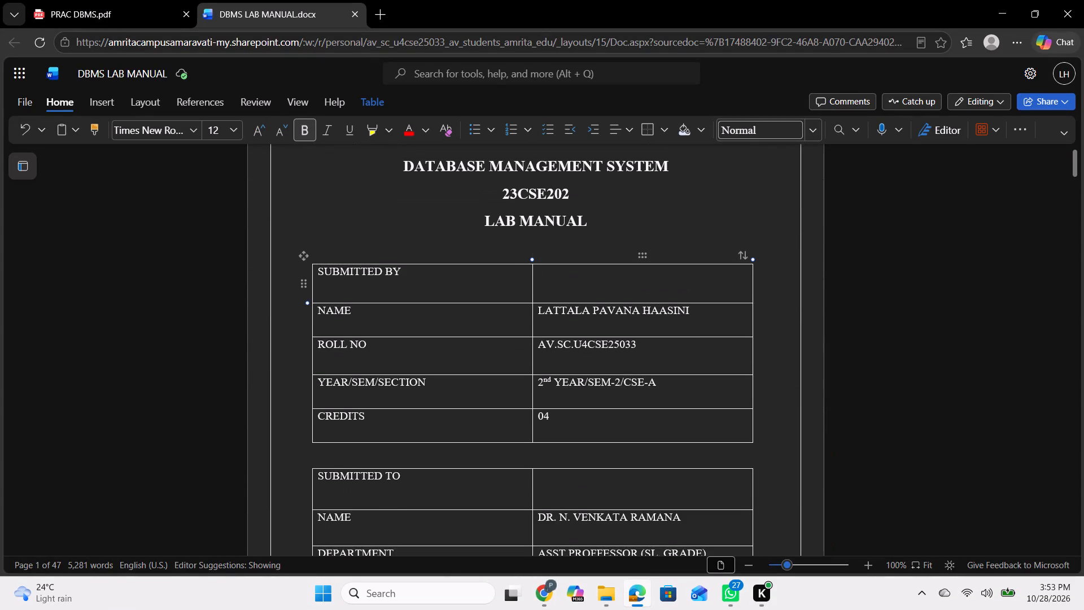
scroll(690, 289, "down", 2)
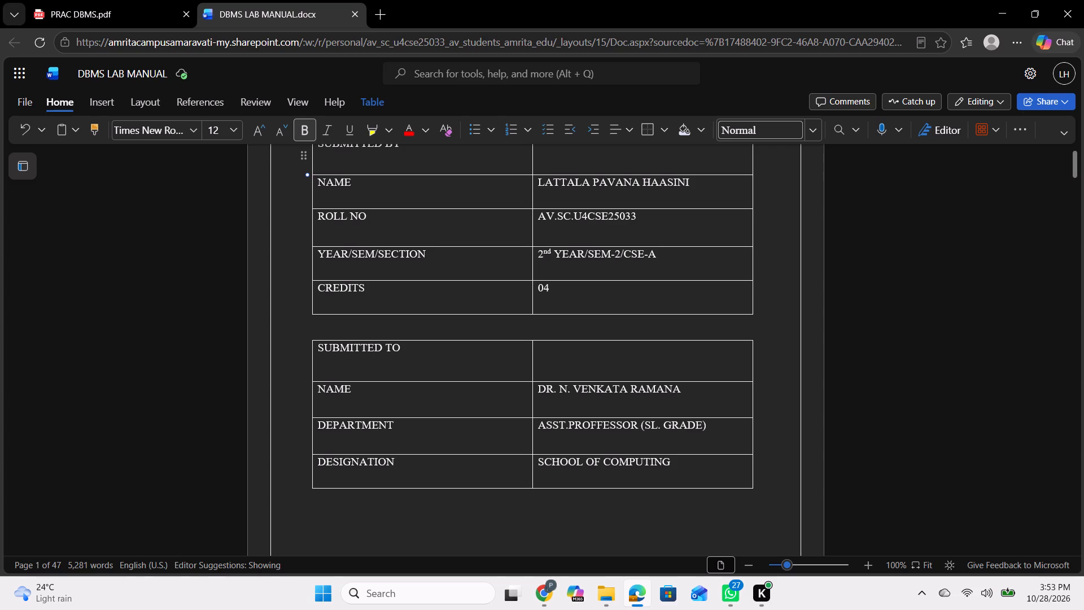
scroll(690, 289, "down", 1)
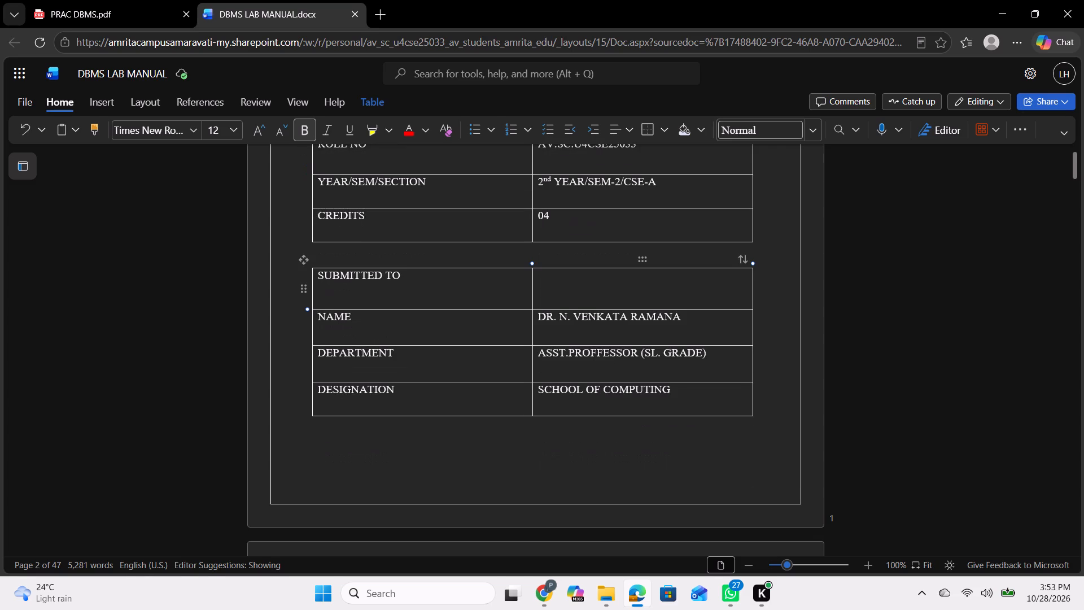
scroll(690, 289, "down", 7)
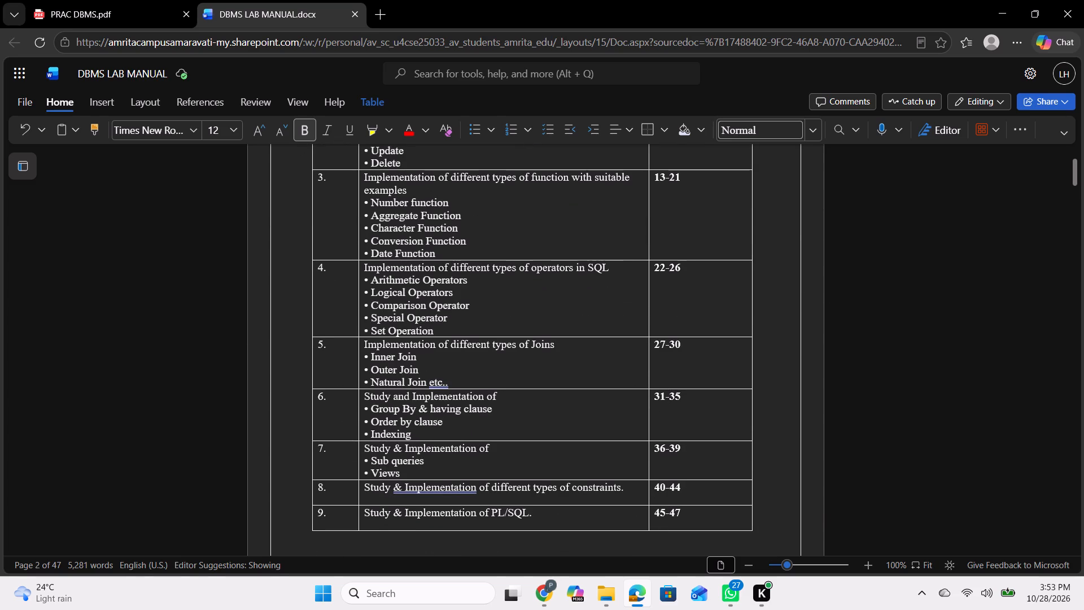
left_click_drag(648, 278, 679, 277)
Slightly increase the height of the Experiment 9 (PL/SQL) row at the end of the List of Experiments table.
scroll(679, 277, "down", 1)
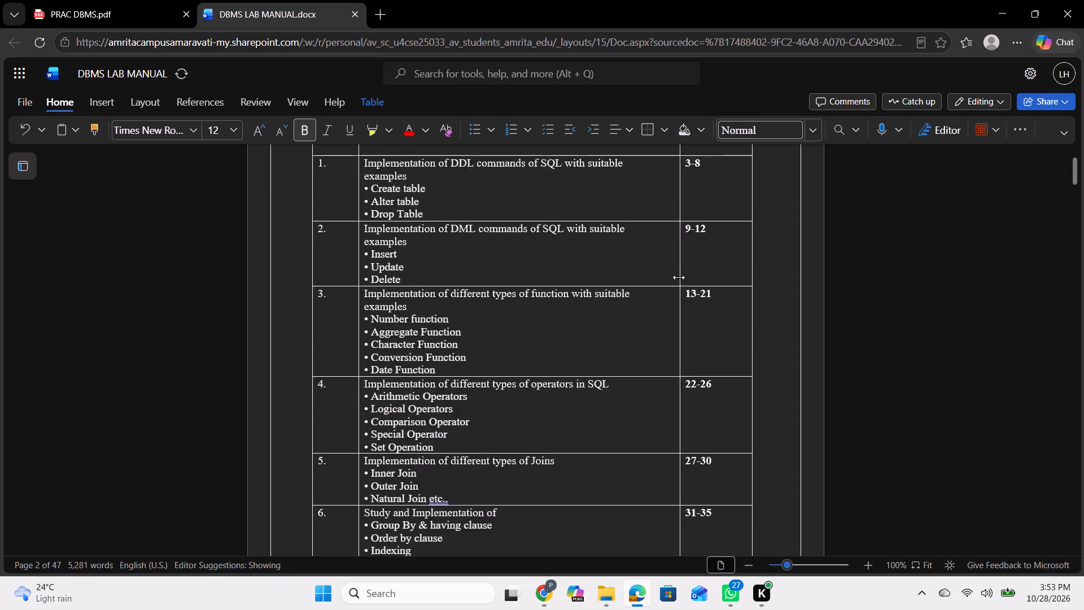
scroll(679, 277, "down", 1)
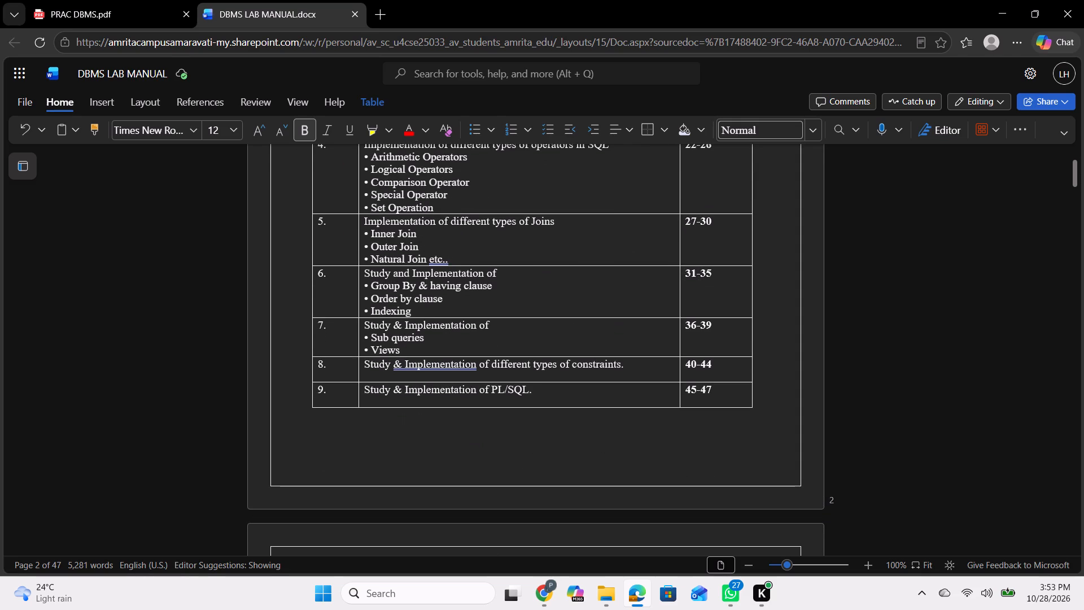
left_click_drag(586, 409, 587, 417)
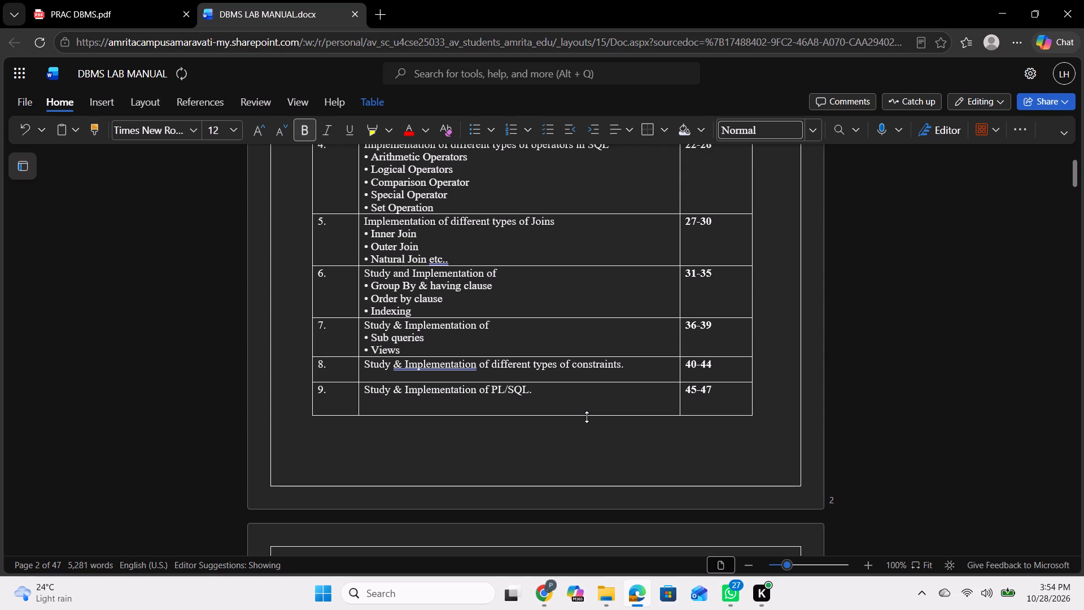
Review the lab manual's pages from the List of Experiments through to the last page.
scroll(655, 423, "down", 11)
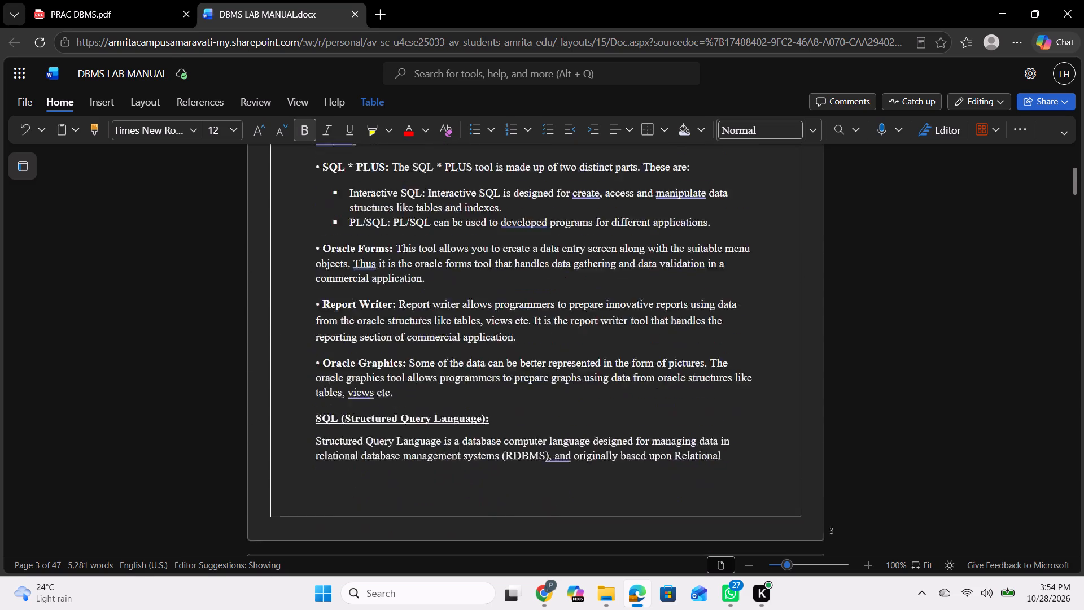
scroll(655, 423, "down", 17)
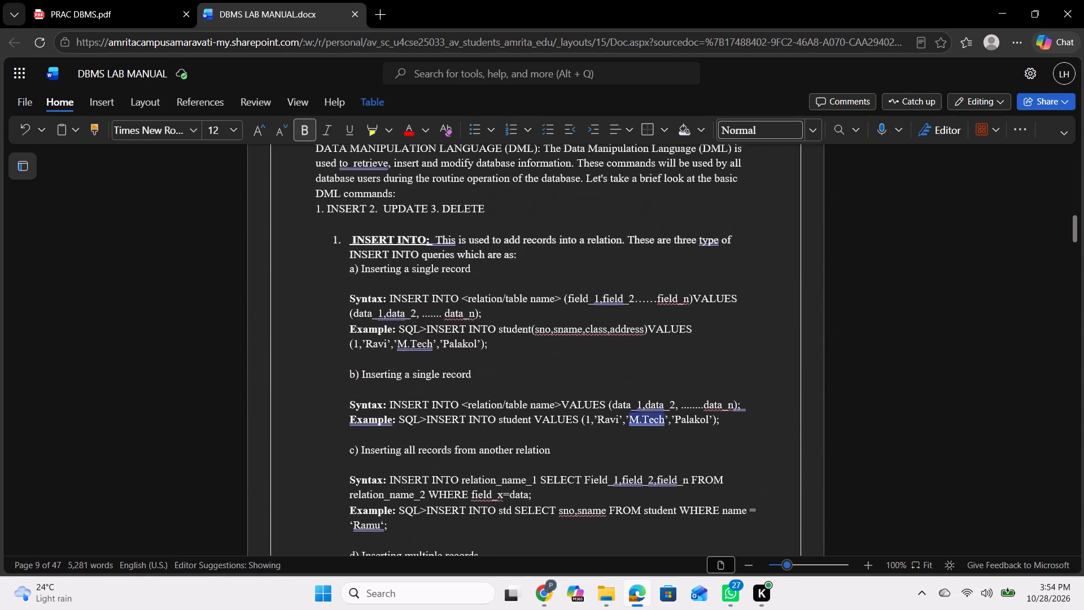
scroll(655, 423, "down", 16)
scroll(655, 423, "down", 7)
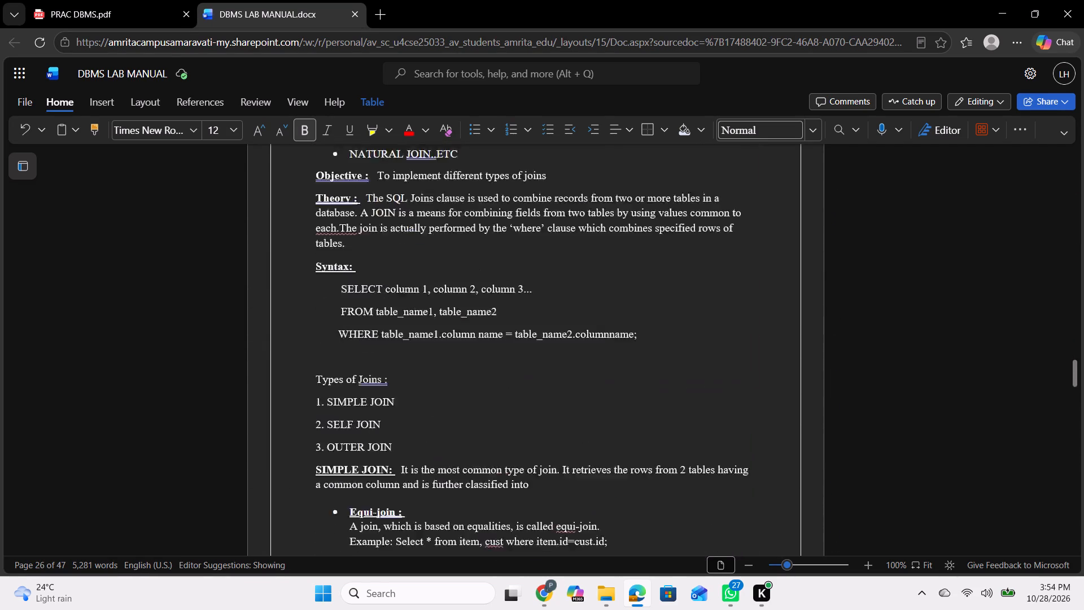
scroll(655, 423, "down", 17)
scroll(655, 423, "down", 16)
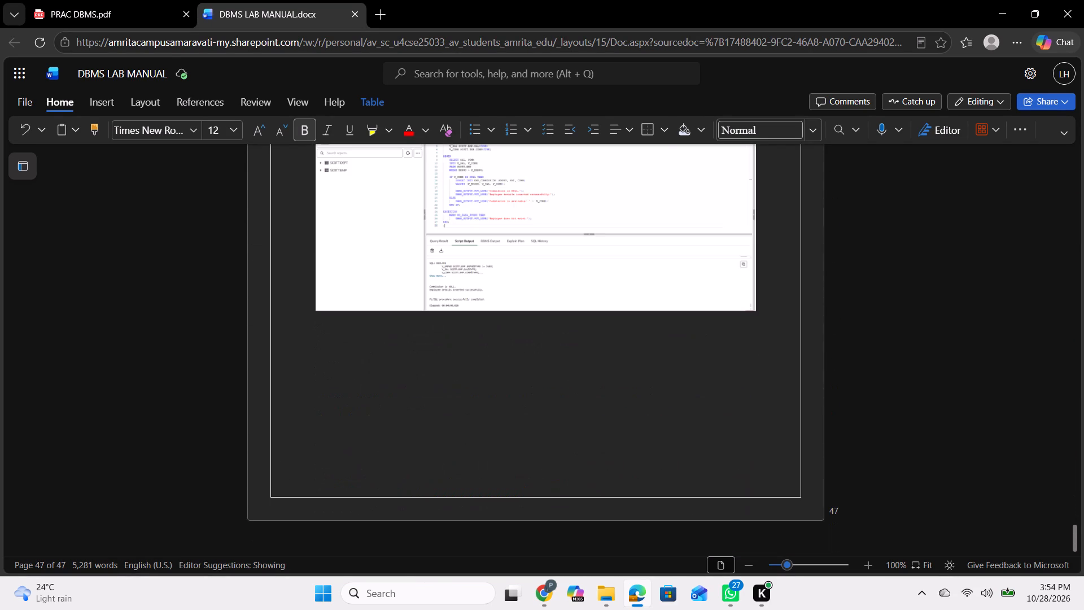
Download a copy of the DBMS LAB MANUAL document for offline use.
left_click(22, 103)
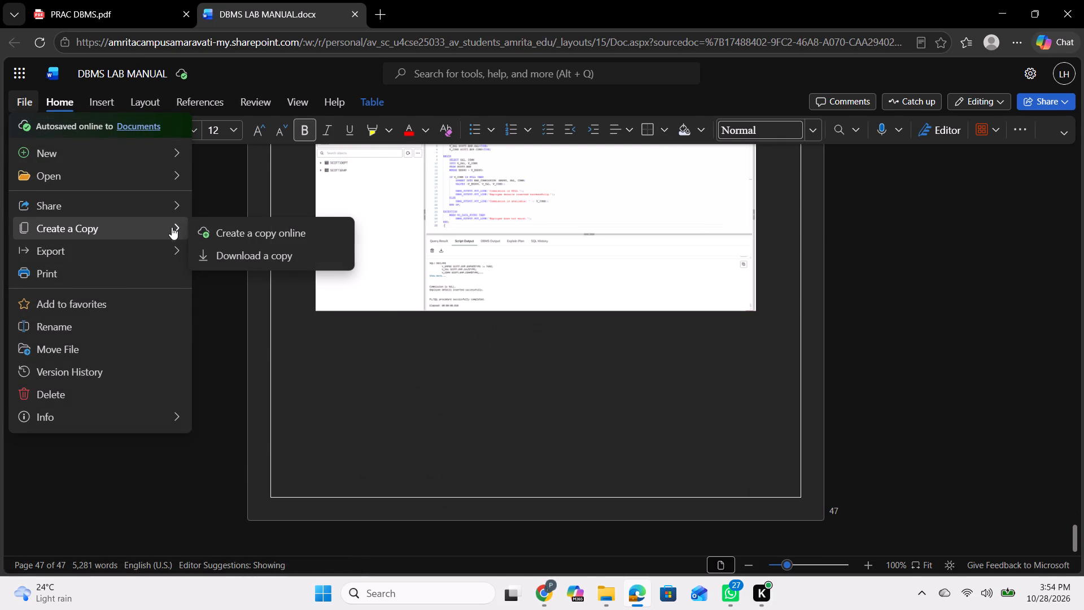
left_click(208, 251)
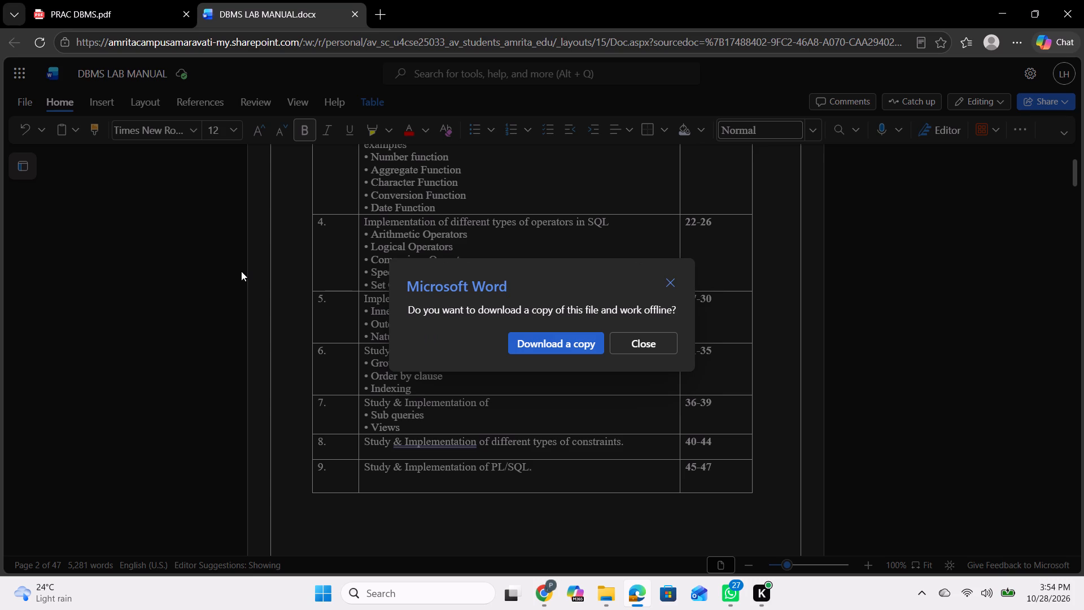
left_click(518, 341)
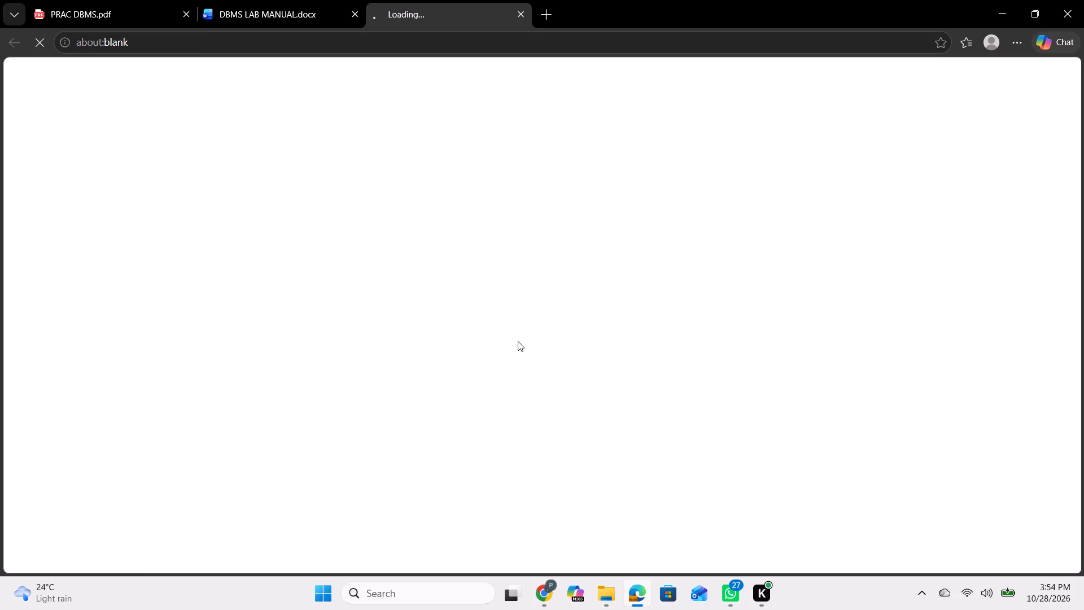
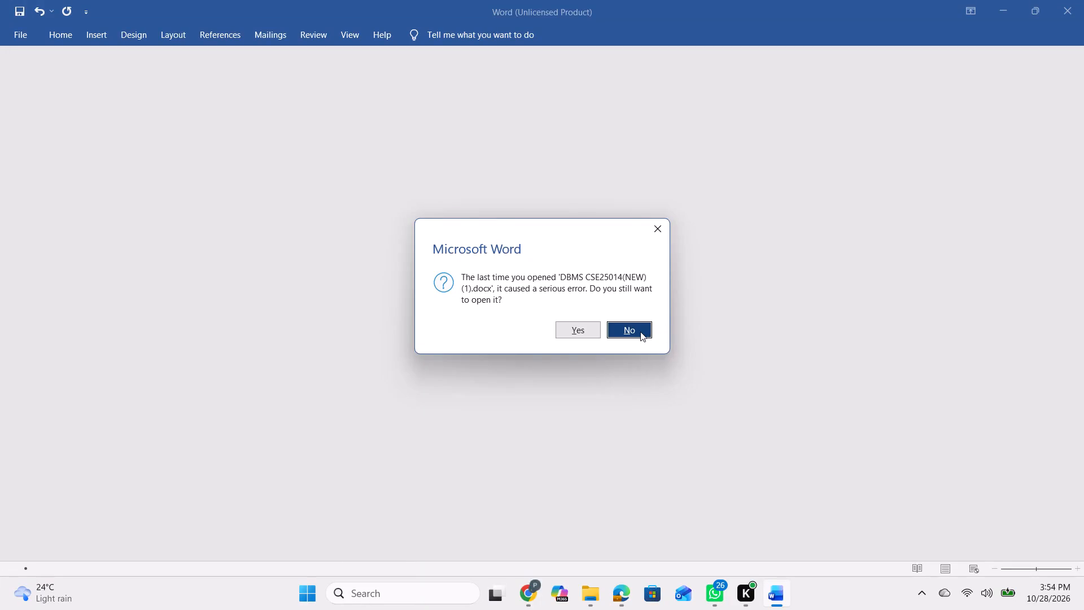
Decline opening DBMS CSE25014(NEW) (1).docx and dismiss the blank dialog over the DBMS CSE25014(NEW) document.
left_click(640, 332)
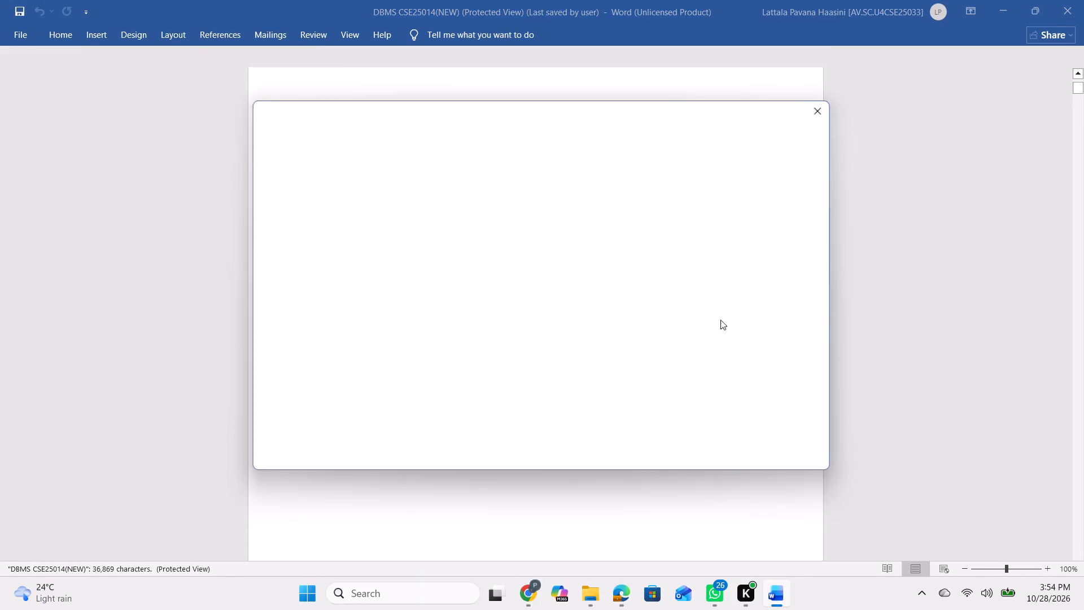
key("Escape")
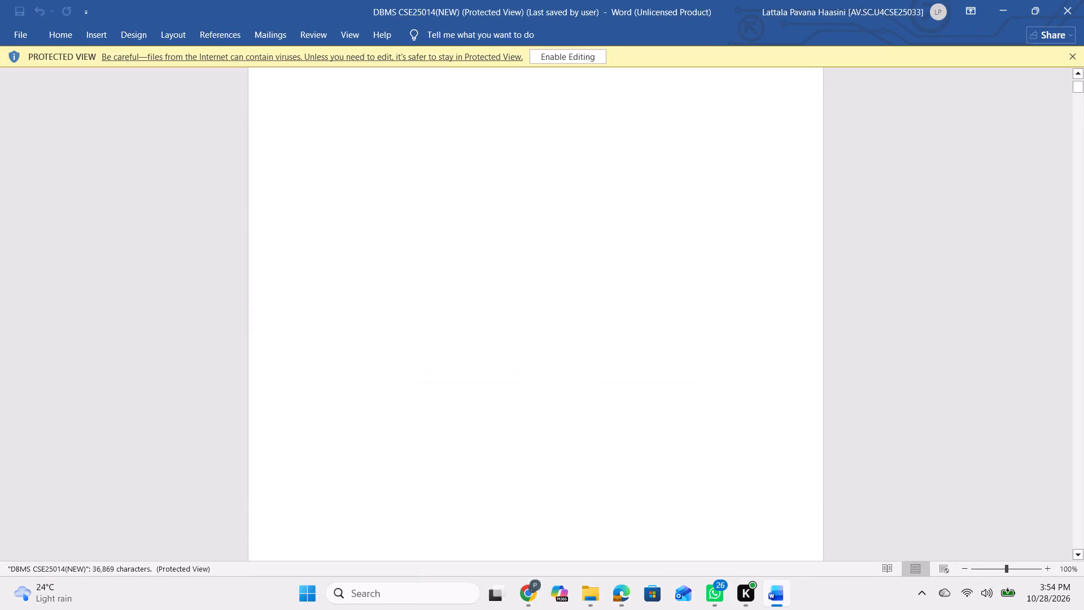
Skim DBMS CSE25014(NEW) from its cover page through the ALTER TABLE examples and the employee_lab exercises.
scroll(669, 254, "up", 5)
scroll(669, 254, "down", 5)
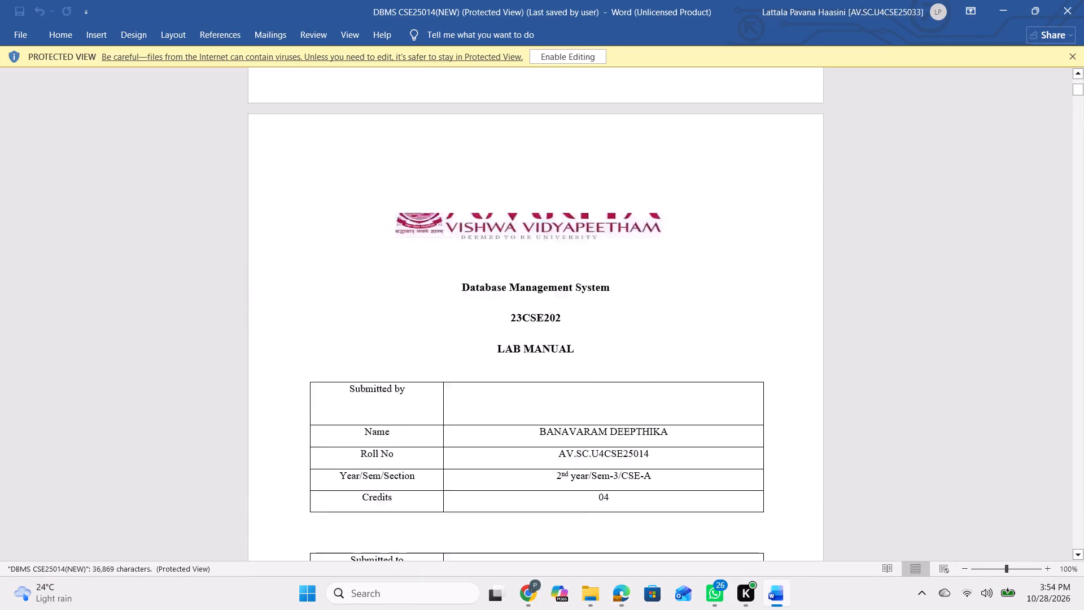
scroll(669, 254, "down", 19)
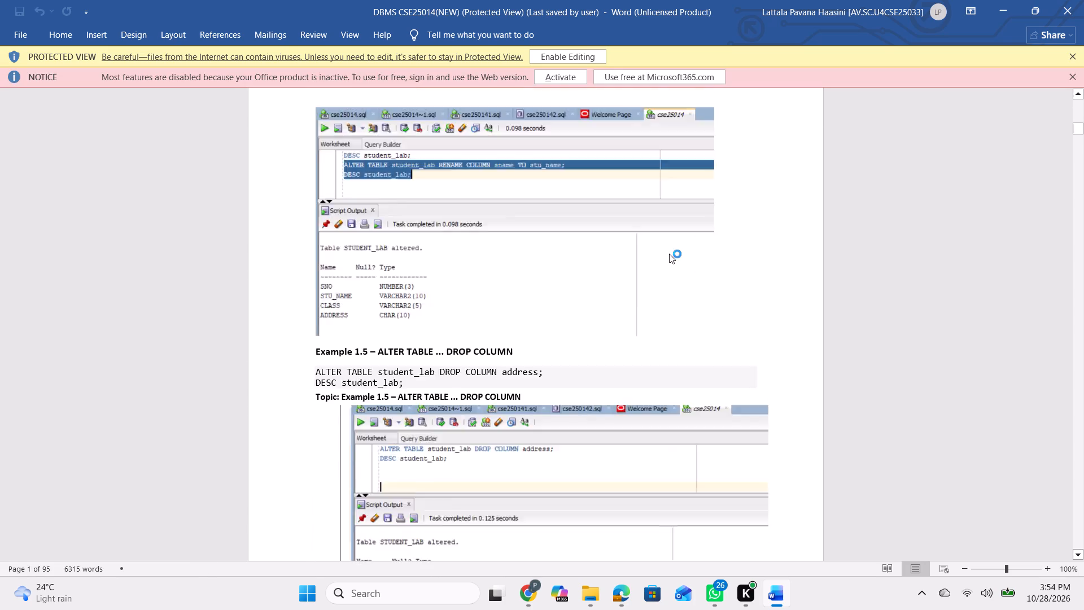
scroll(669, 254, "down", 6)
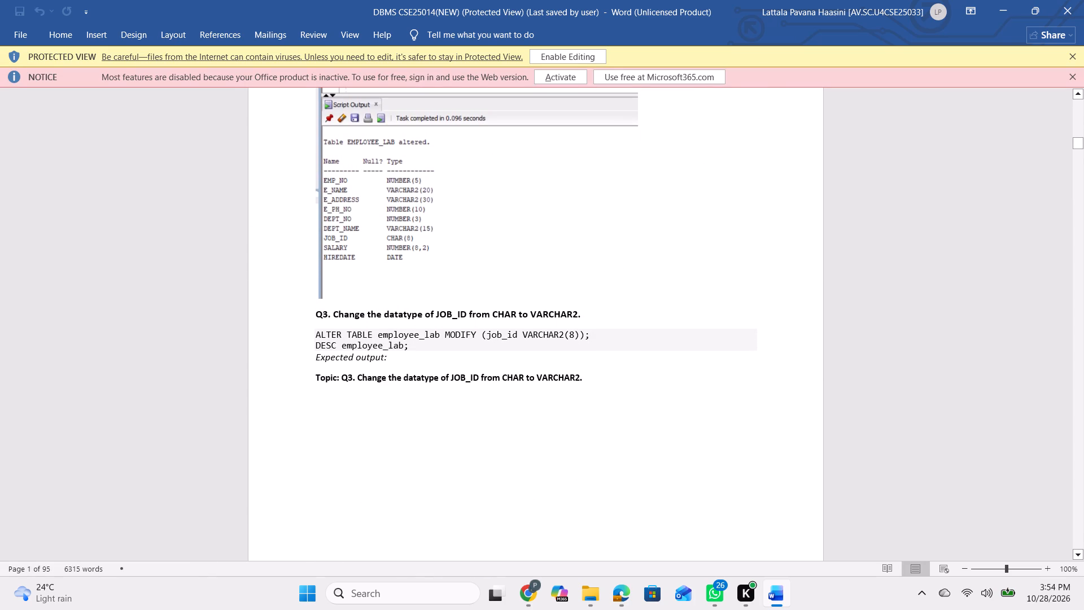
Examine the manual's last pages, covering the PL/SQL Q2 increment program, its output screenshot and the Result paragraph.
left_click_drag(1080, 140, 1038, 556)
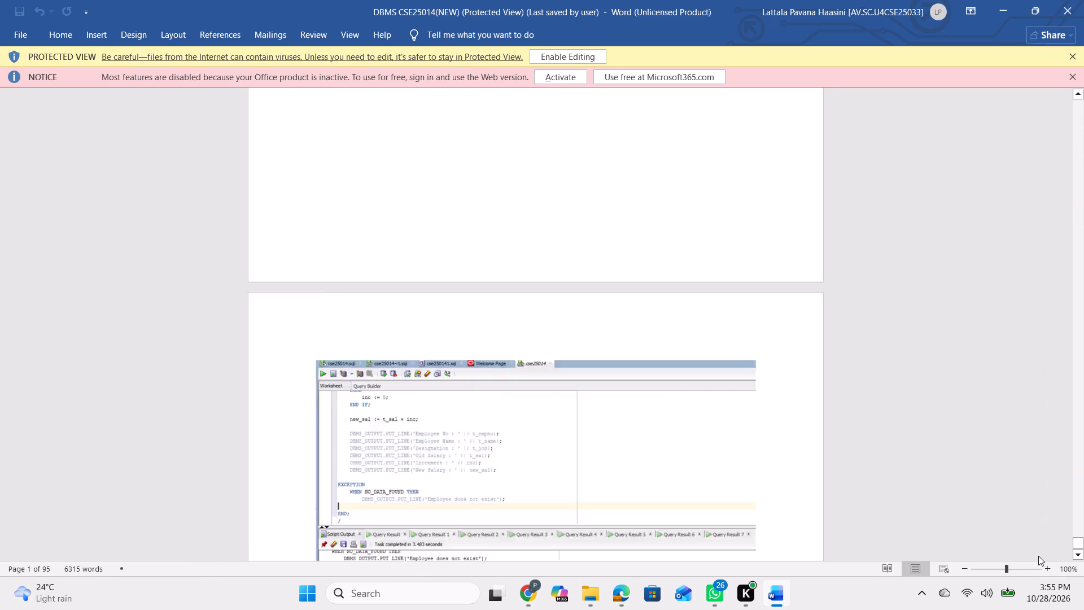
scroll(841, 467, "down", 1)
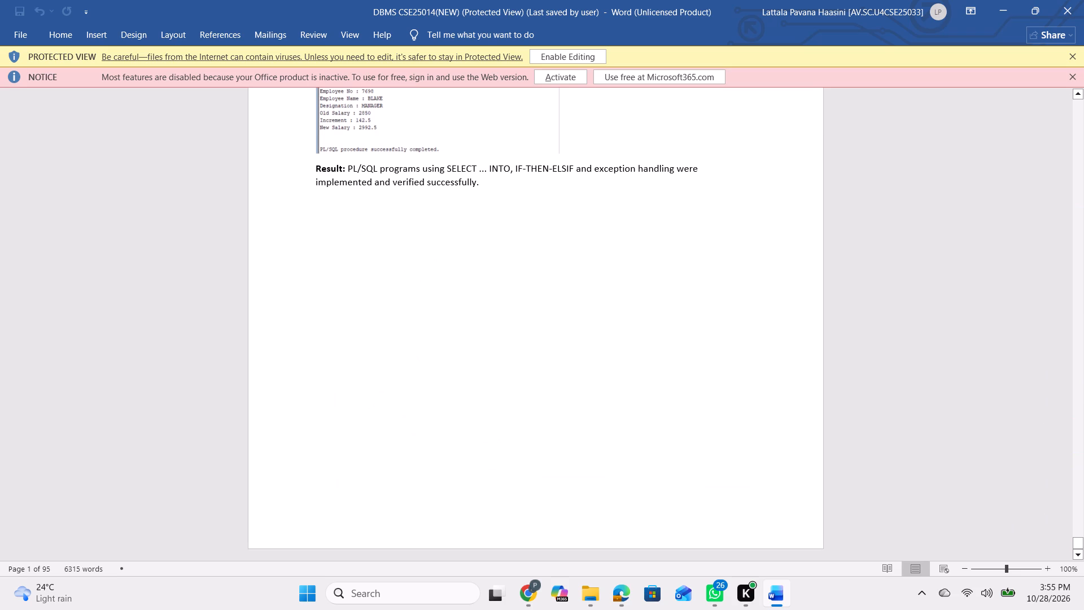
scroll(841, 467, "up", 2)
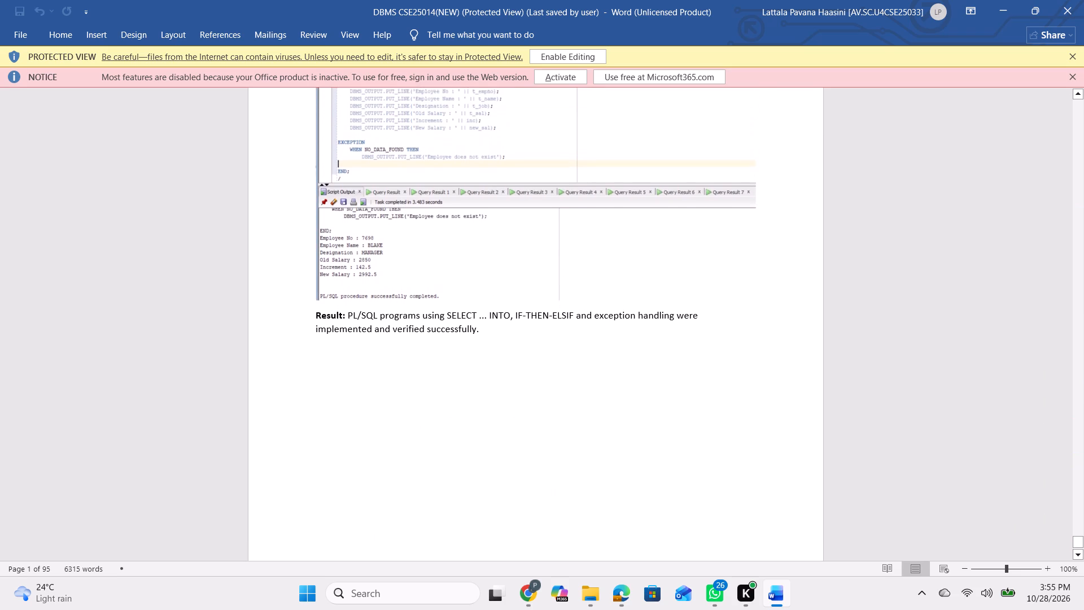
scroll(841, 467, "up", 3)
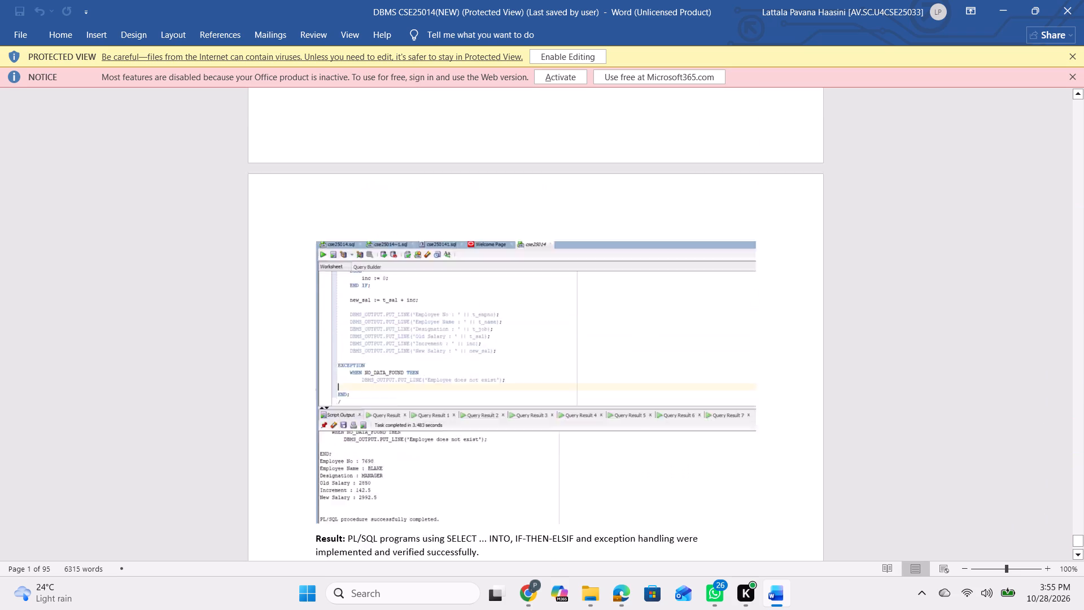
scroll(841, 467, "up", 3)
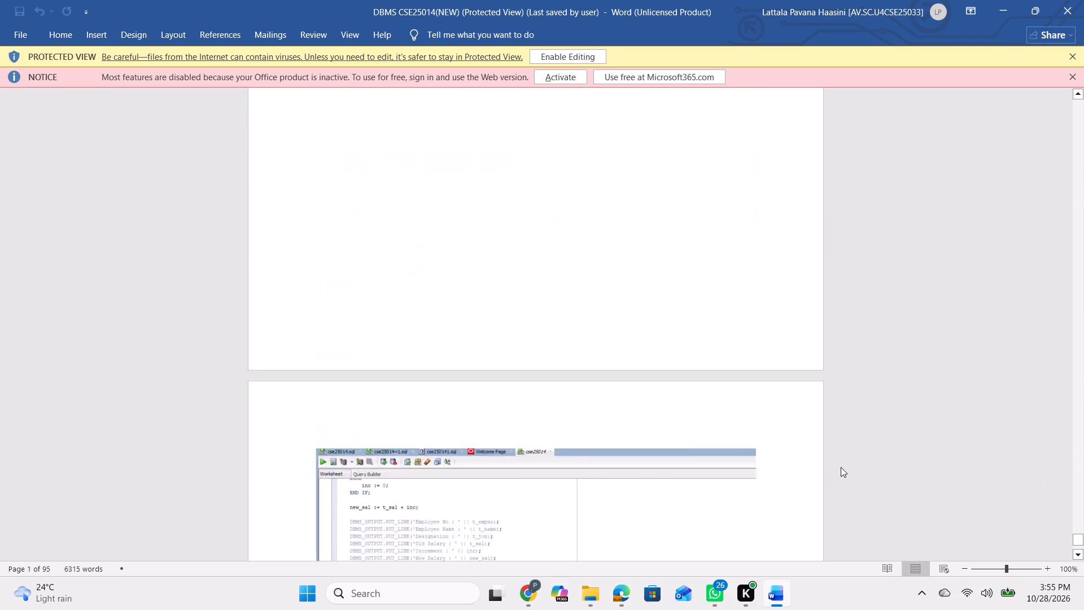
scroll(841, 467, "up", 3)
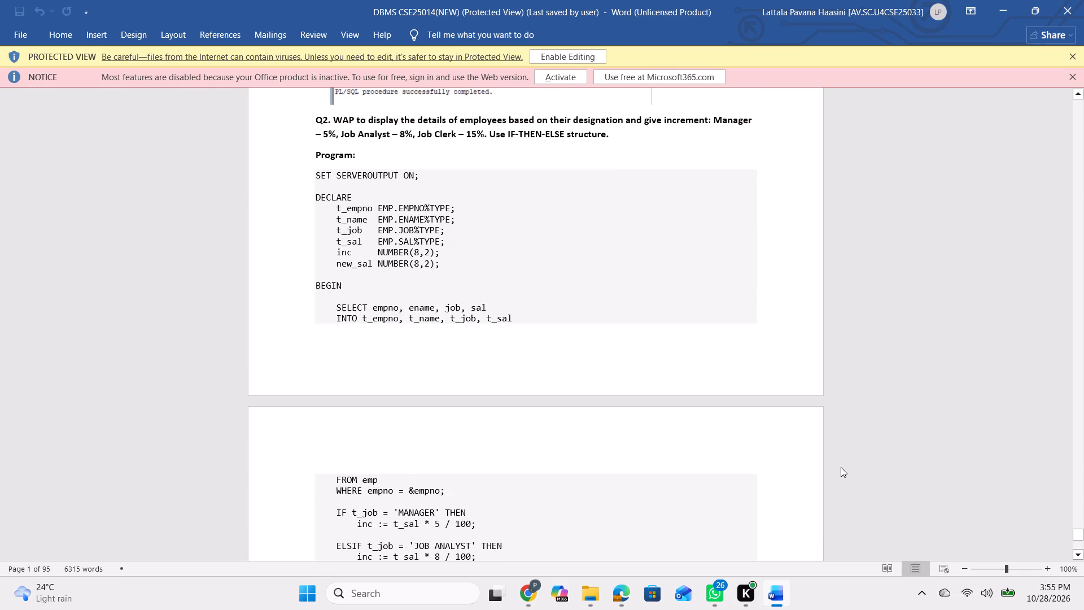
scroll(841, 467, "up", 1)
scroll(841, 467, "down", 3)
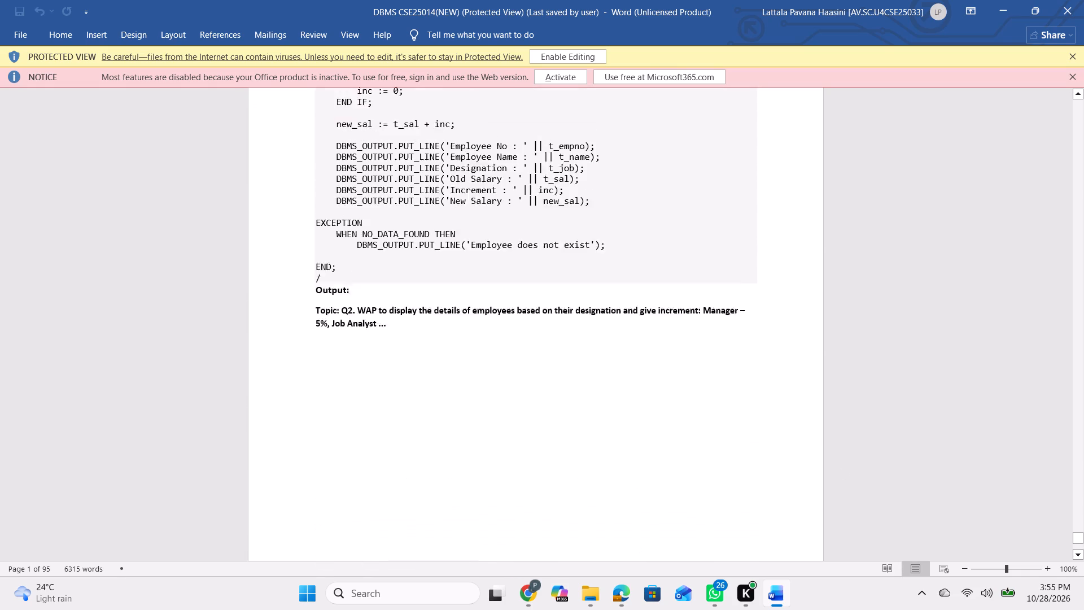
scroll(841, 467, "down", 2)
scroll(841, 467, "up", 1)
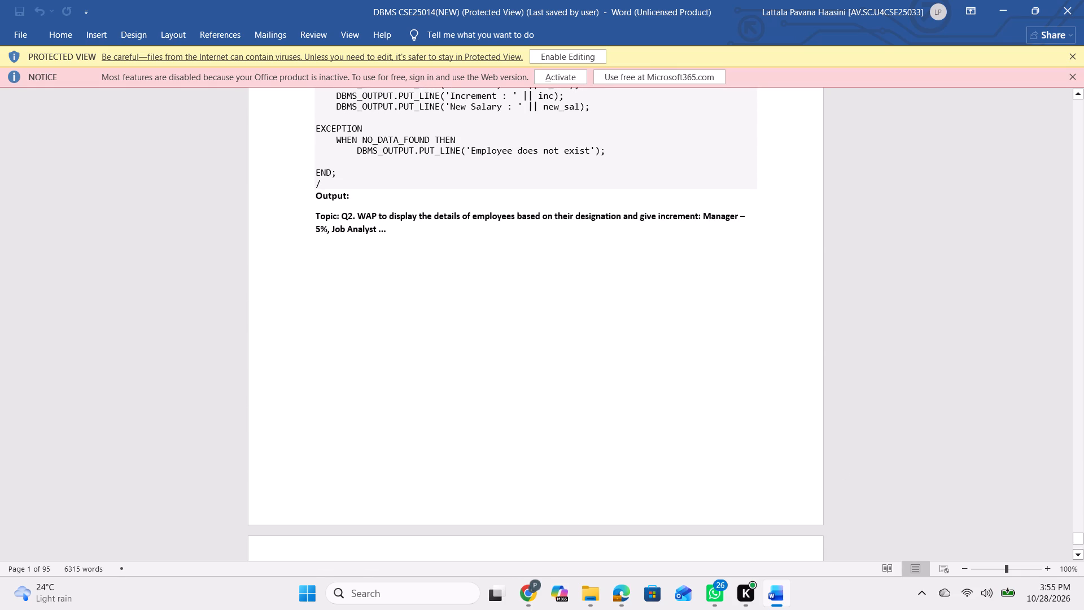
scroll(841, 467, "up", 1)
scroll(841, 467, "down", 1)
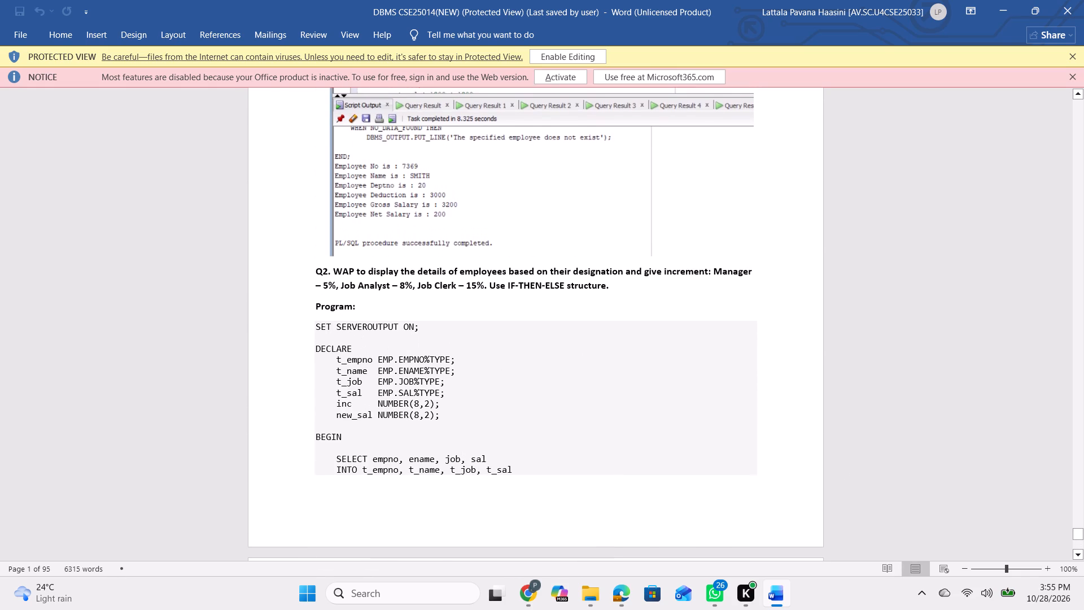
scroll(841, 467, "down", 1)
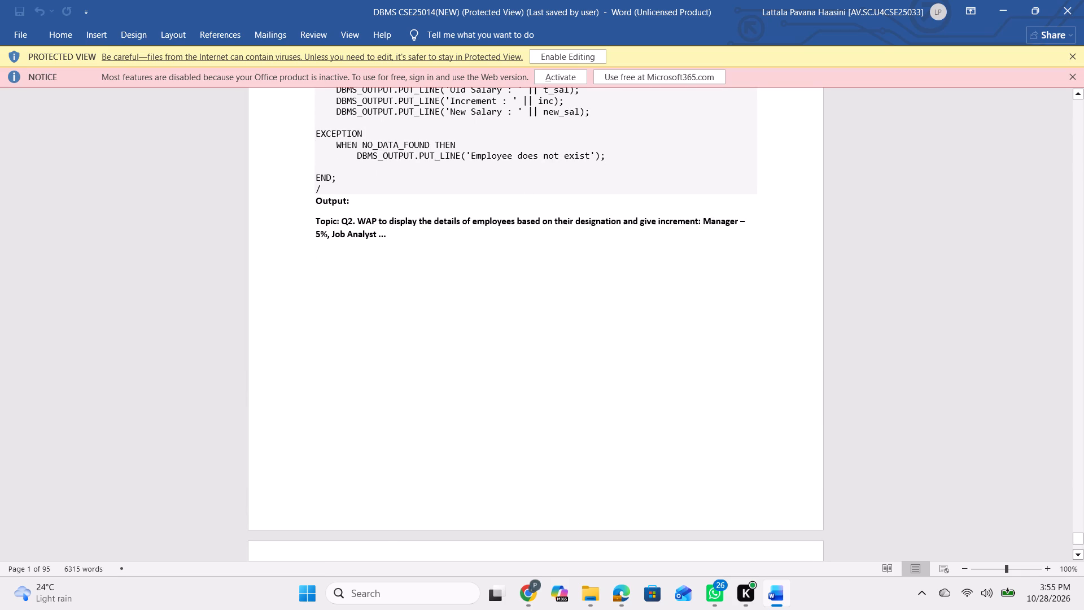
scroll(703, 411, "down", 4)
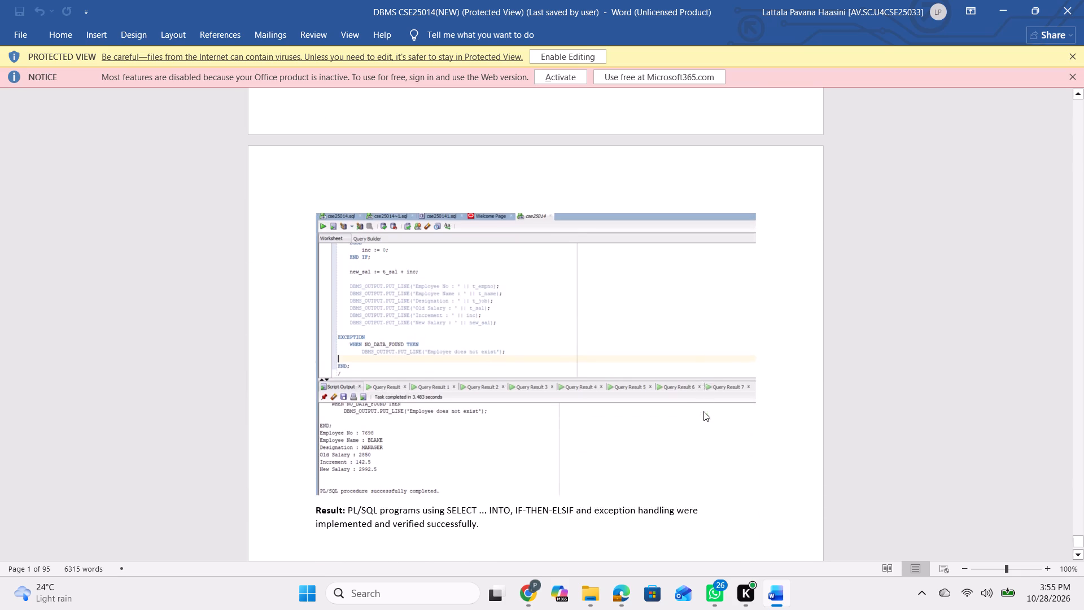
scroll(703, 411, "down", 3)
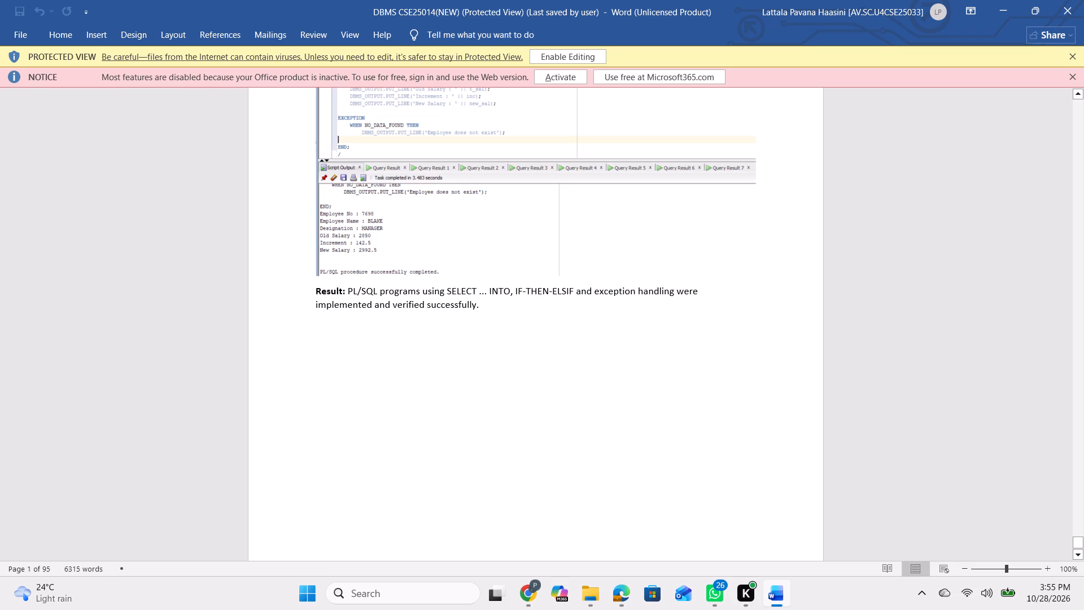
scroll(632, 385, "down", 12)
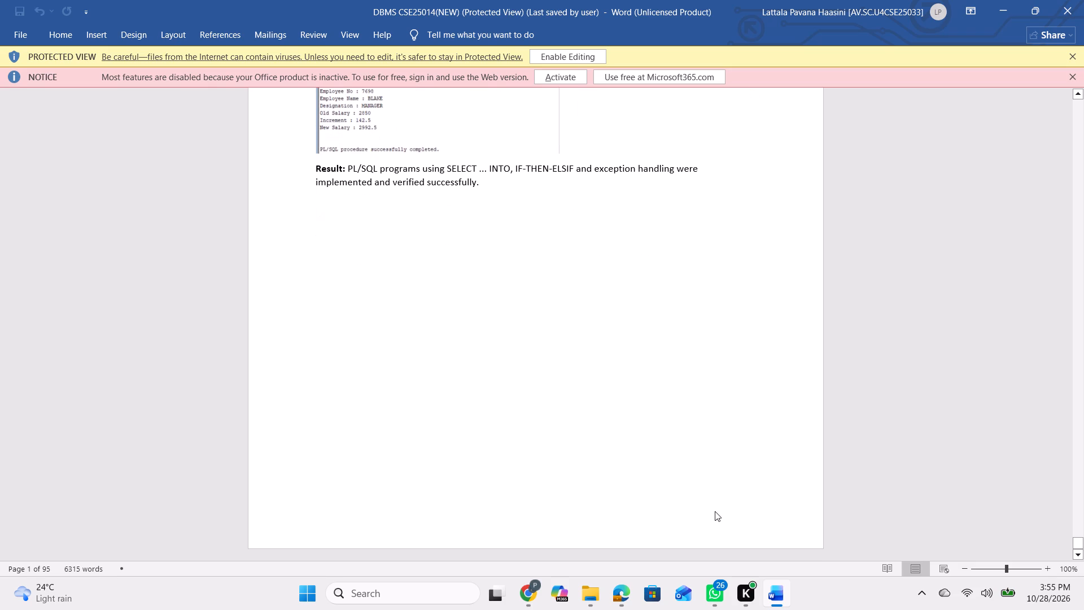
Review the manual backwards from the last page through the Experiment 8 constraint exercises to the Example 6.6 CREATE INDEX page.
scroll(715, 511, "up", 18)
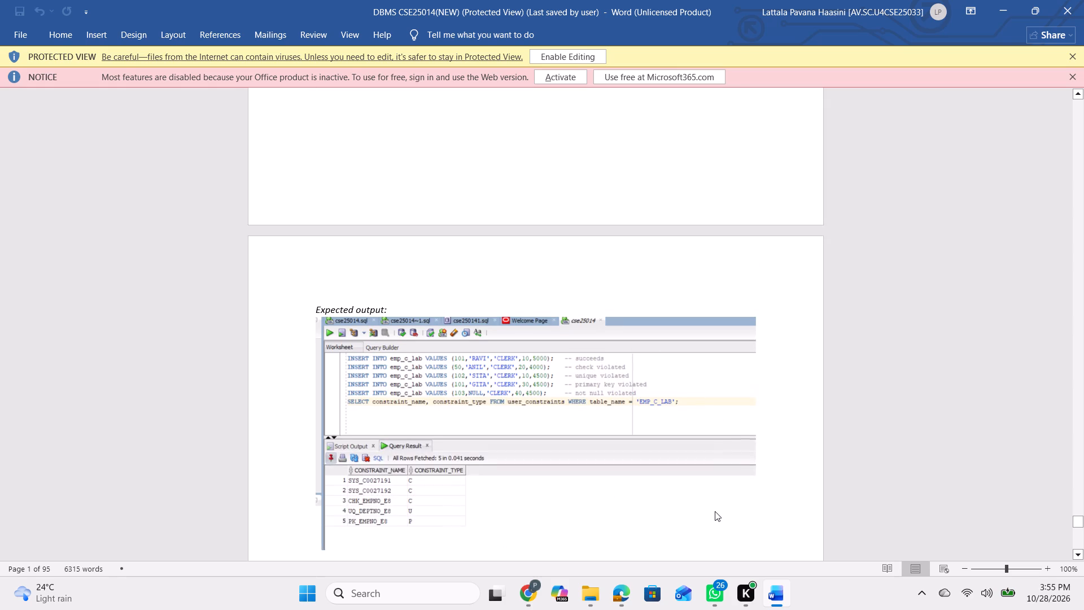
scroll(715, 511, "up", 5)
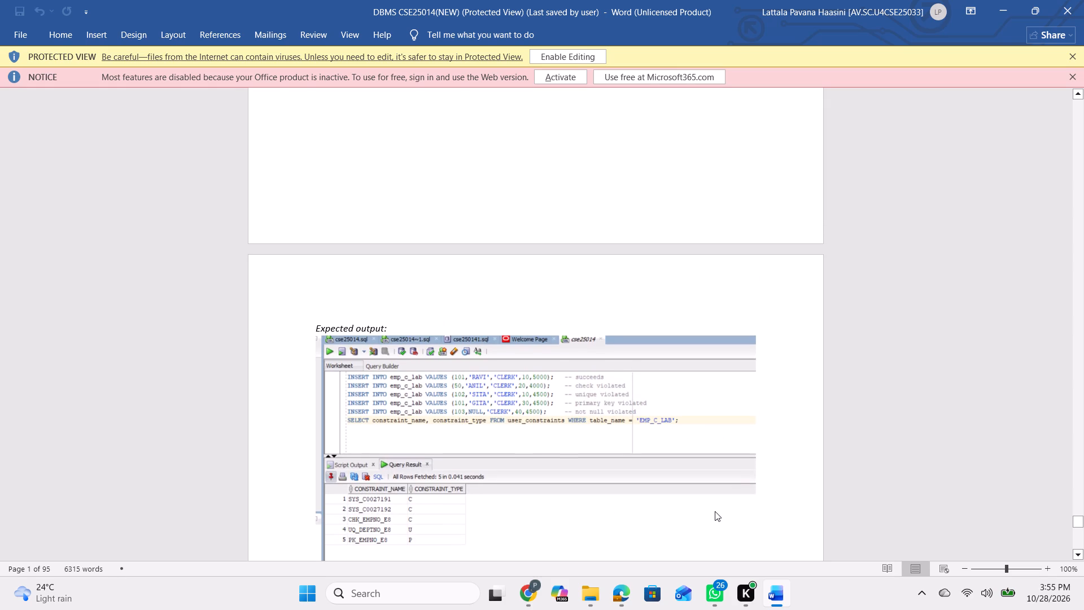
scroll(715, 511, "up", 3)
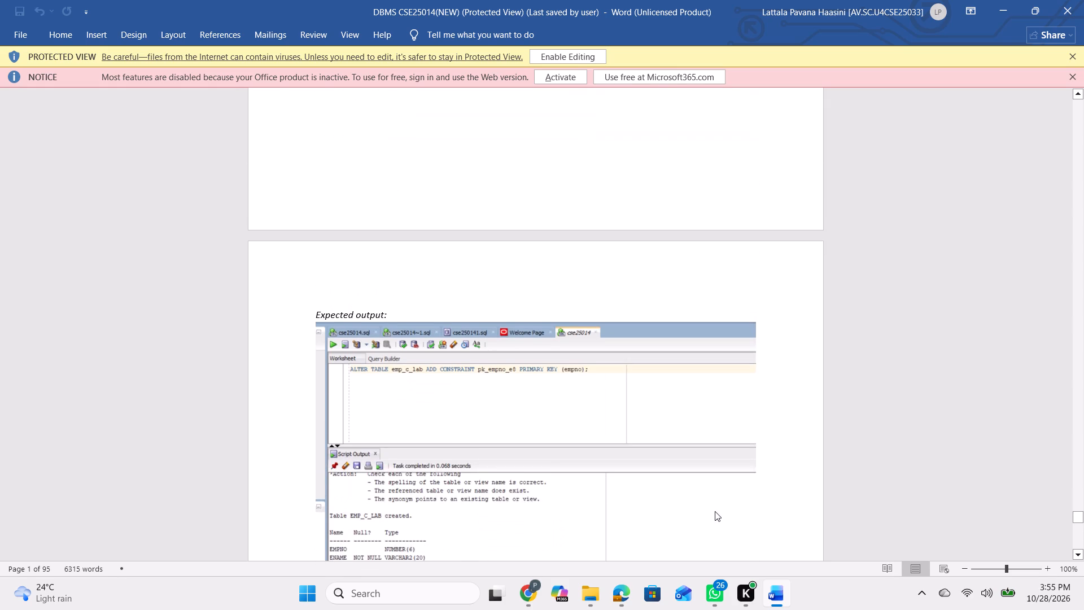
scroll(715, 511, "up", 10)
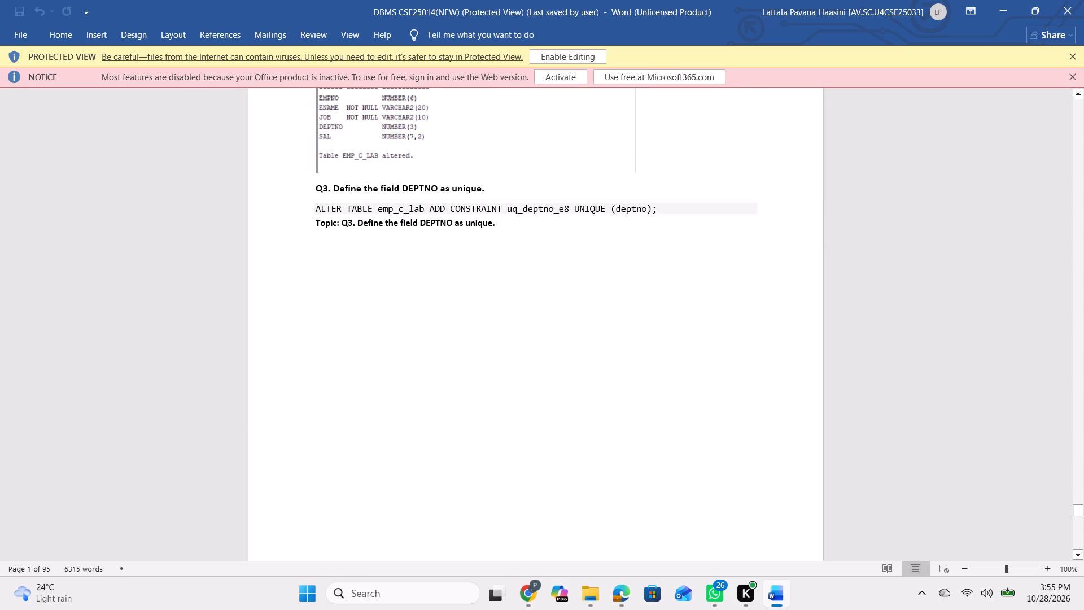
scroll(715, 511, "up", 18)
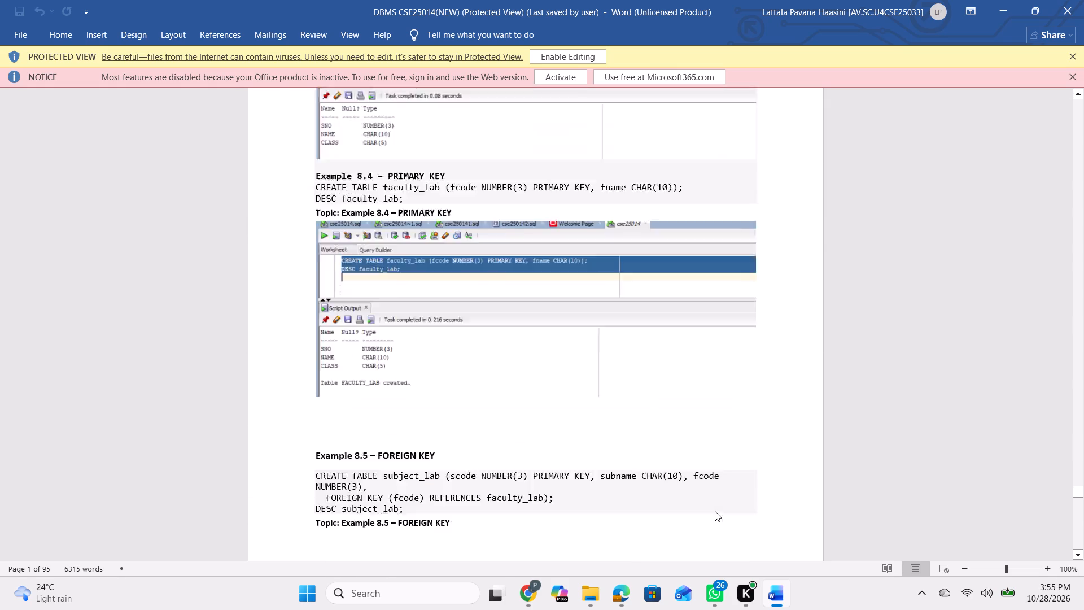
scroll(715, 511, "up", 11)
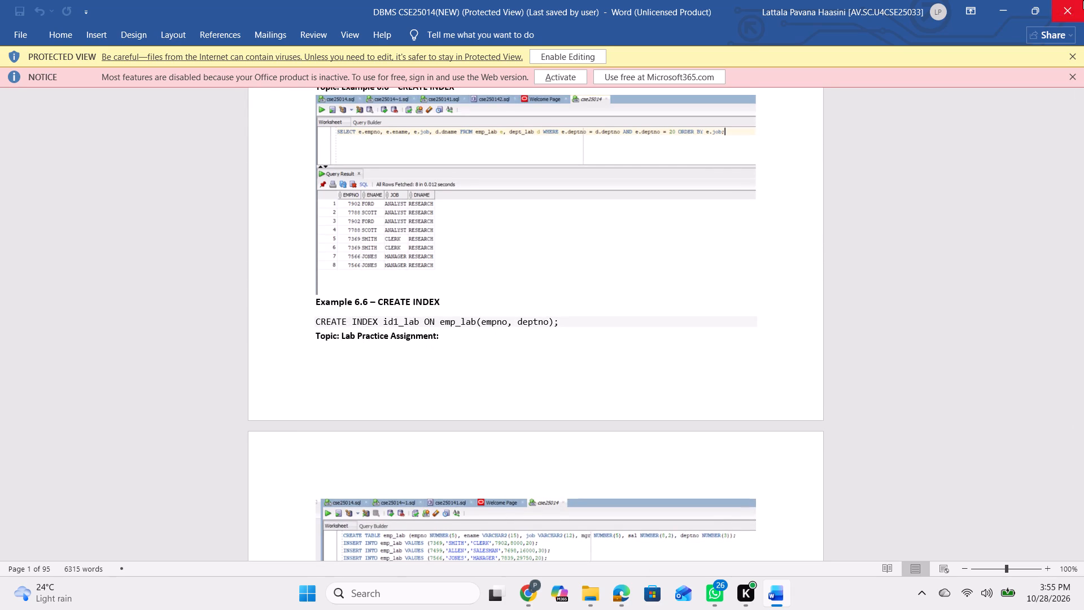
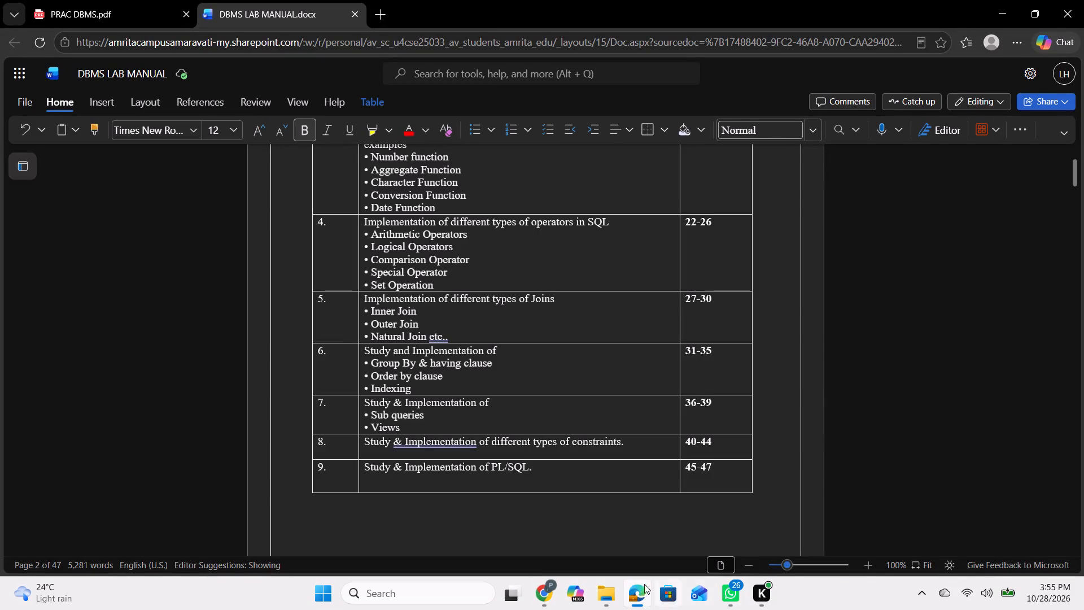
Open the downloaded DBMS LAB MANUAL from the Downloads folder in desktop Word and dismiss the school account dialog.
left_click(608, 600)
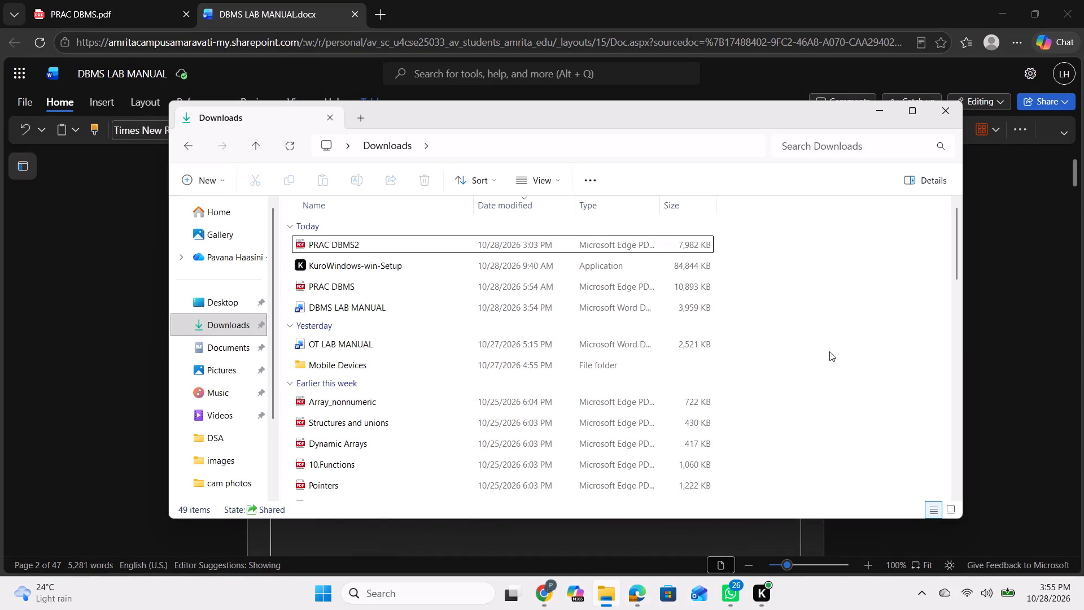
left_click(1015, 350)
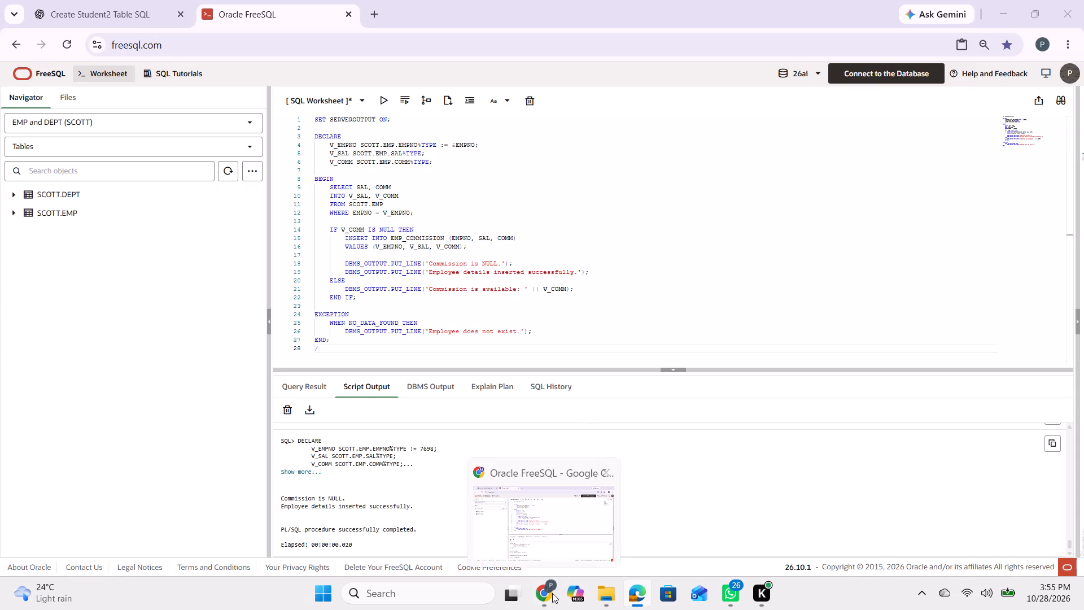
left_click(603, 589)
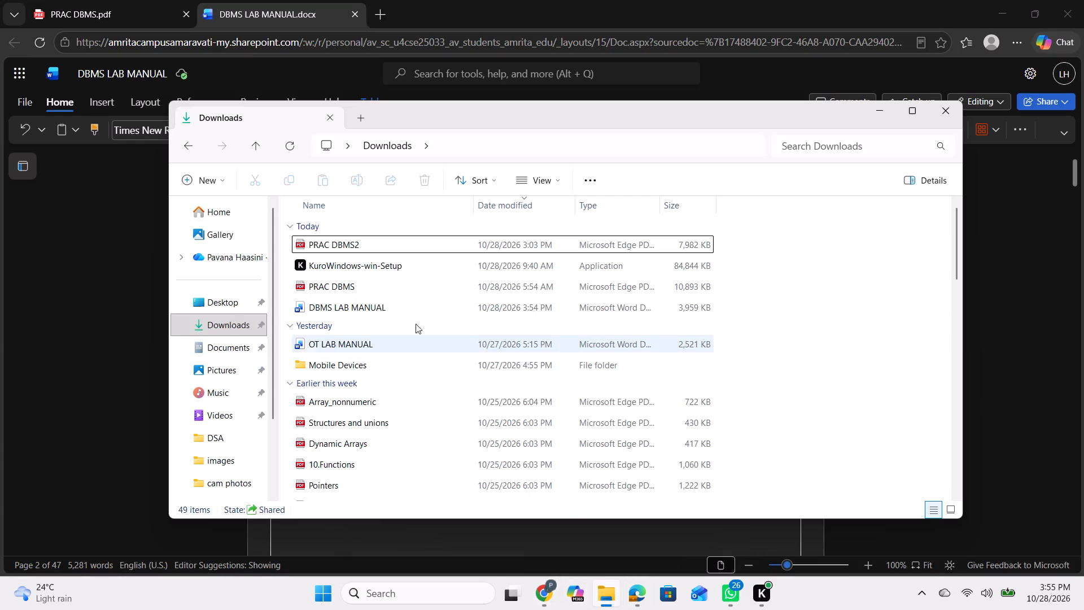
left_click(221, 315)
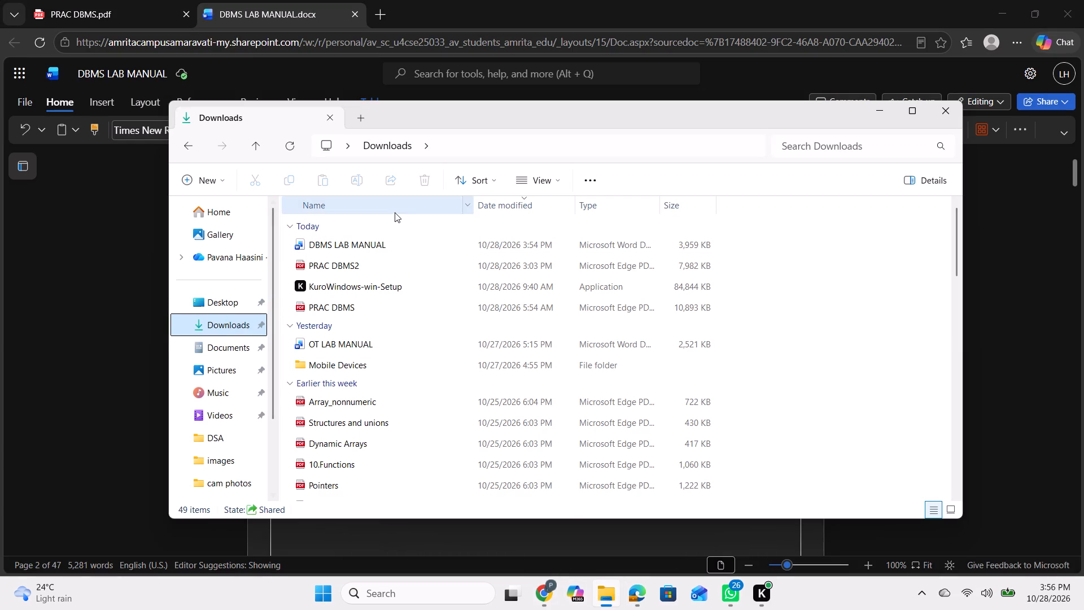
double_click(379, 241)
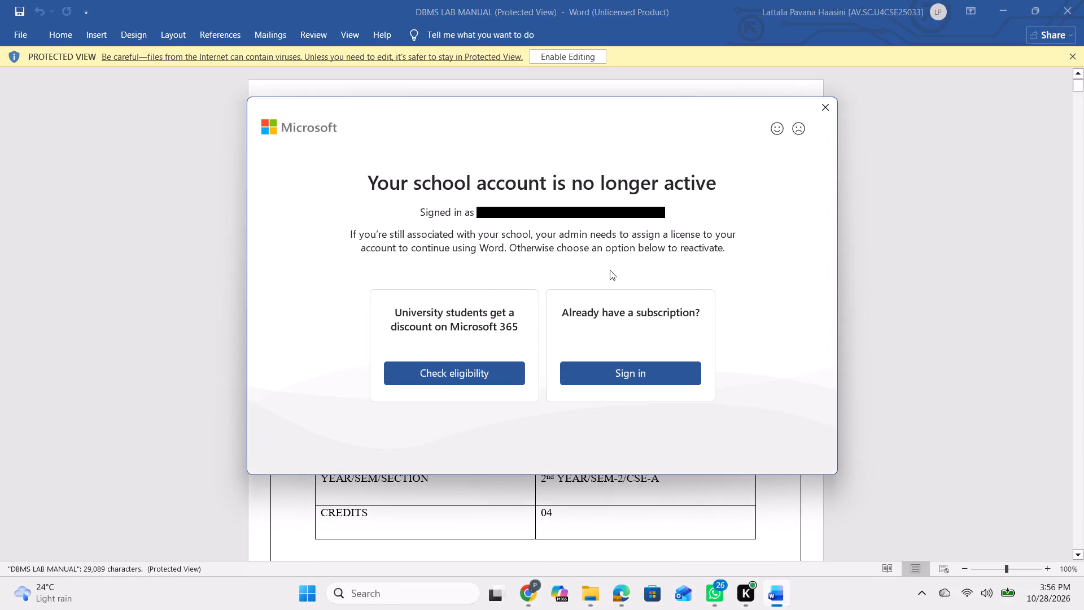
key("Escape")
Review the DBMS LAB MANUAL from its cover page through the contents table and the Experiment 1 DDL commands.
scroll(682, 356, "down", 1)
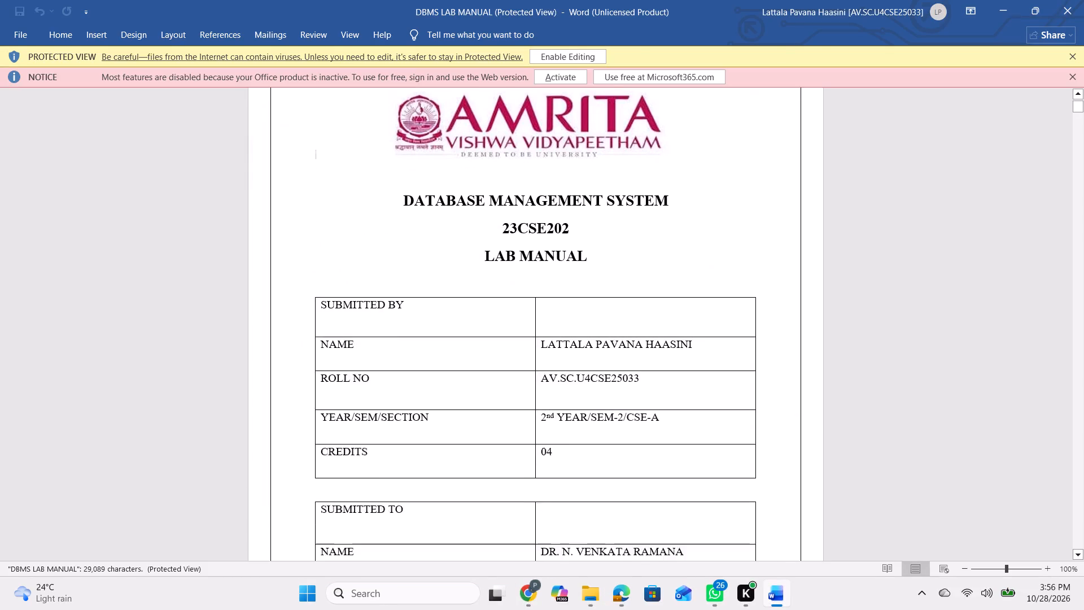
scroll(682, 356, "down", 12)
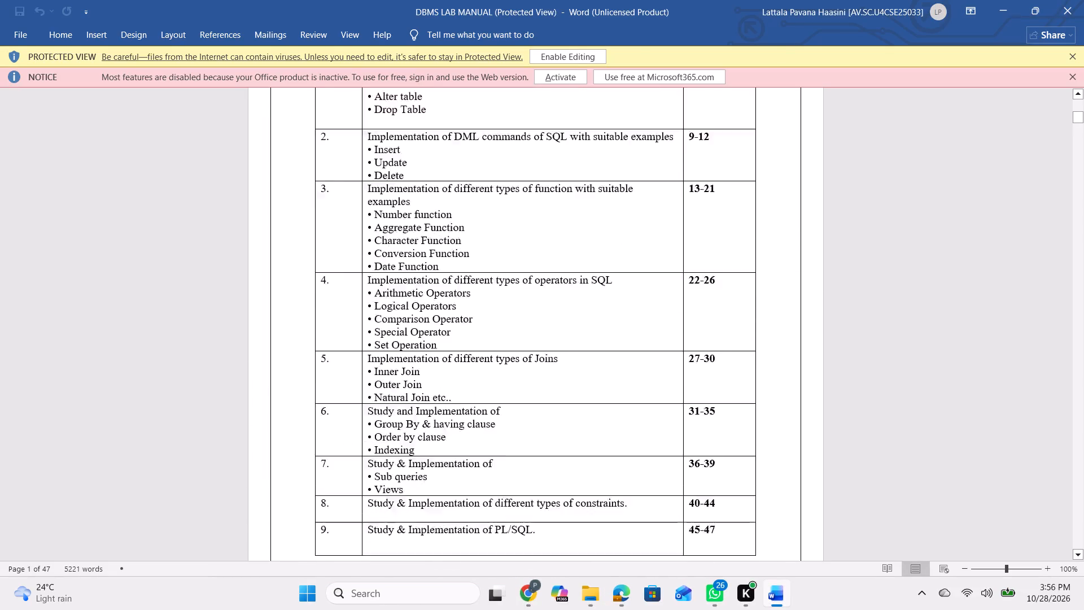
scroll(682, 356, "down", 2)
scroll(682, 356, "up", 2)
scroll(682, 356, "down", 5)
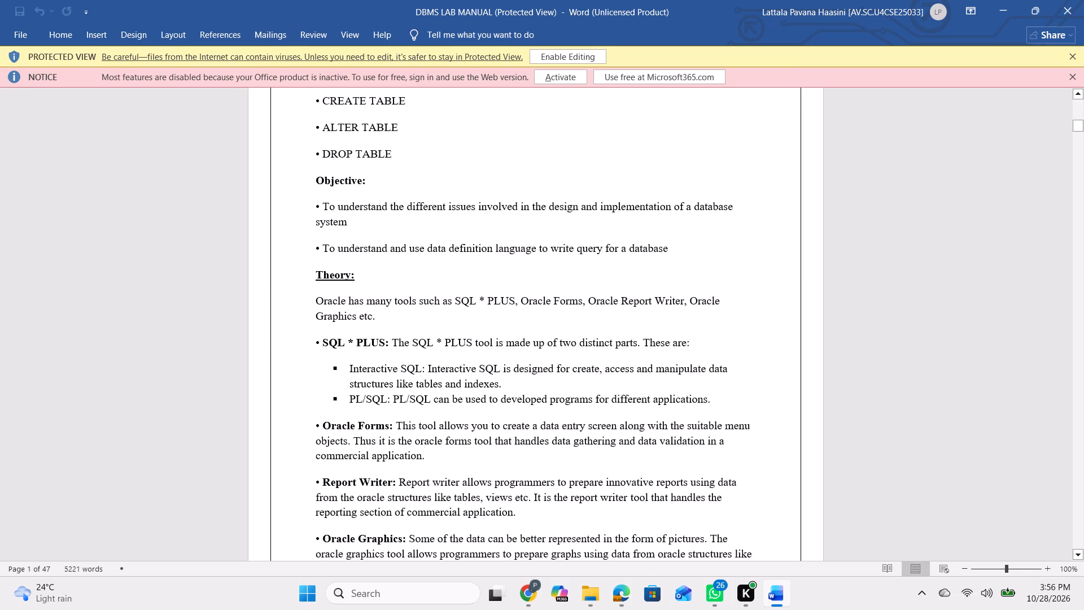
scroll(682, 356, "down", 8)
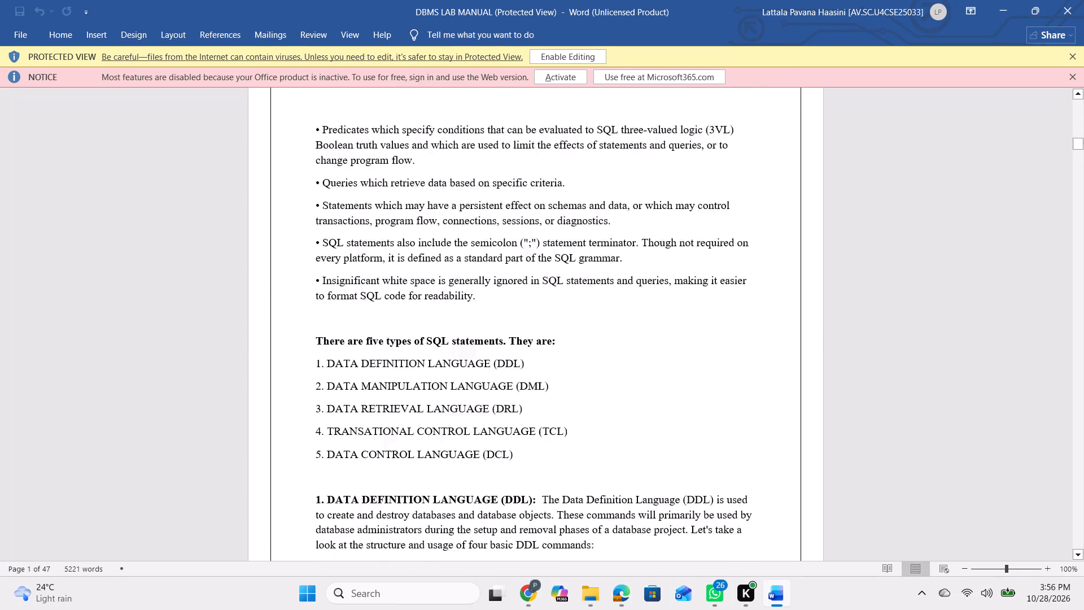
scroll(682, 356, "down", 9)
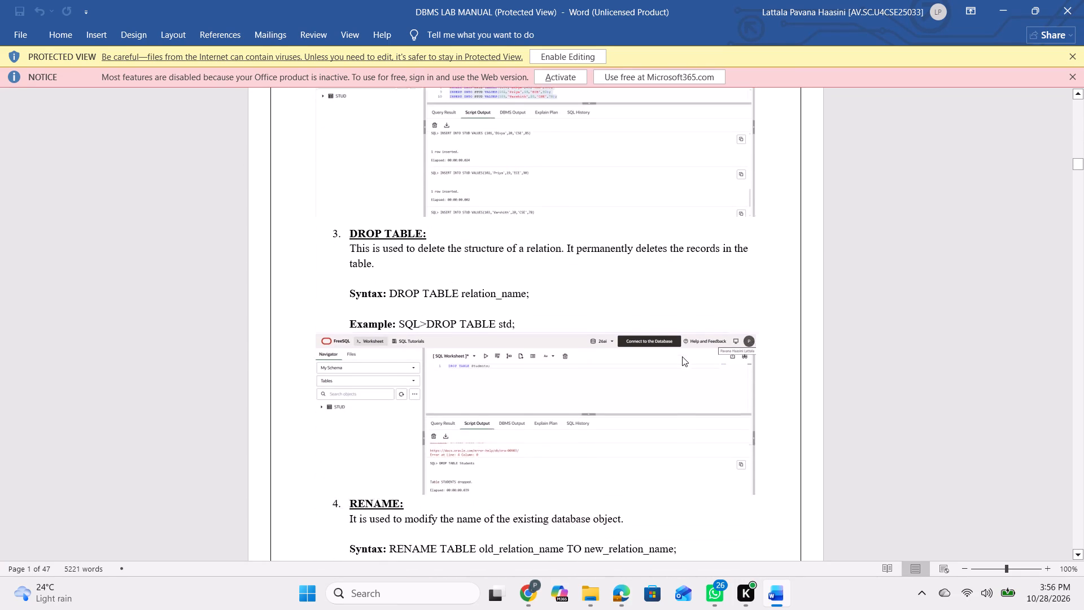
scroll(682, 356, "down", 2)
Review Experiment 2 on DML commands, covering the INSERT and UPDATE examples and the SELECT queries.
scroll(682, 356, "down", 5)
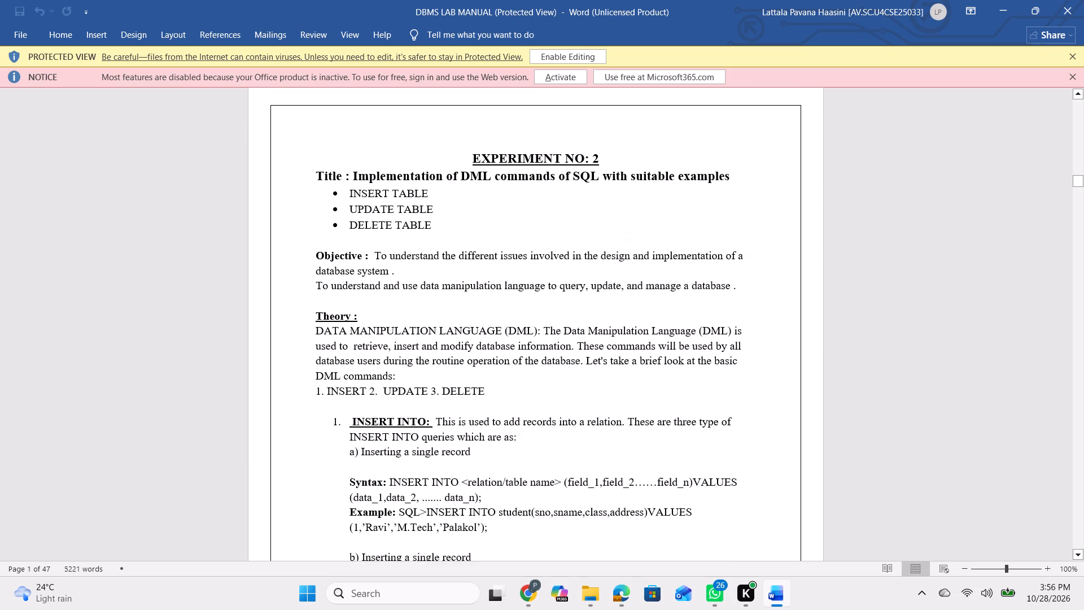
scroll(682, 356, "down", 4)
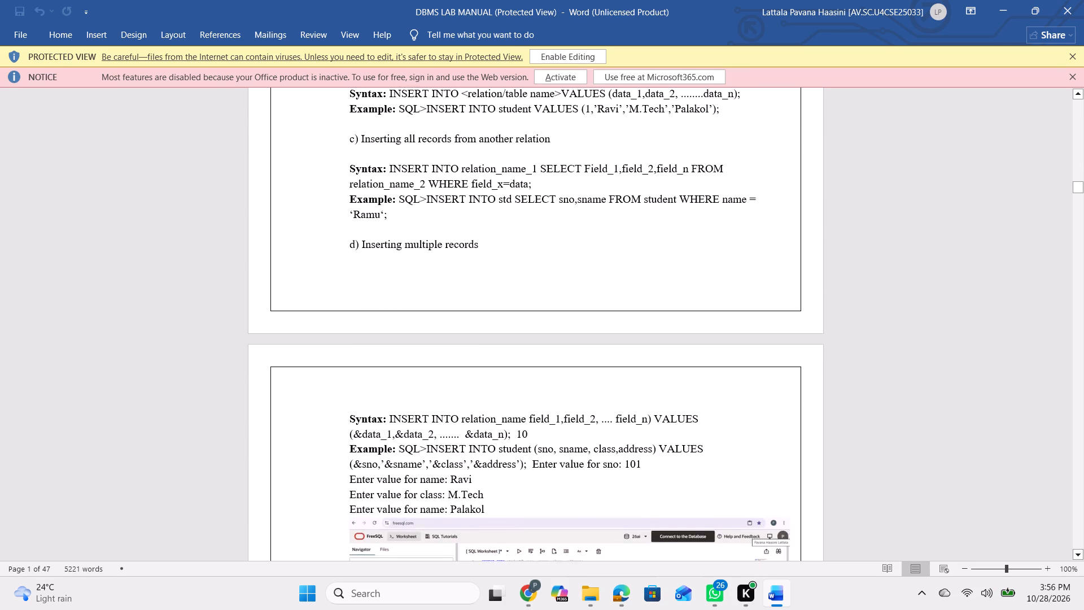
scroll(682, 356, "down", 3)
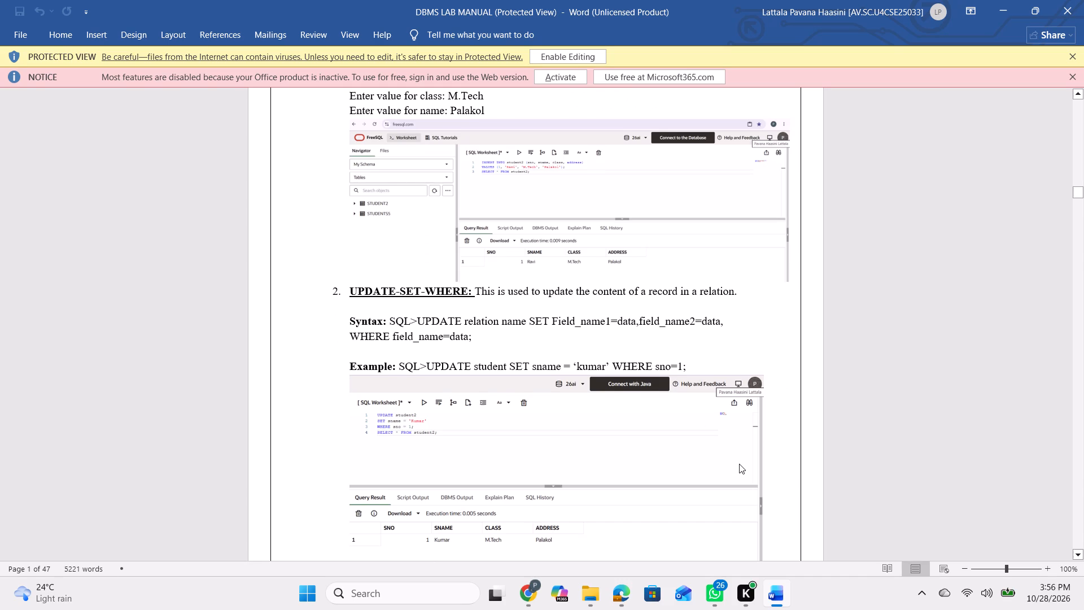
scroll(739, 464, "down", 11)
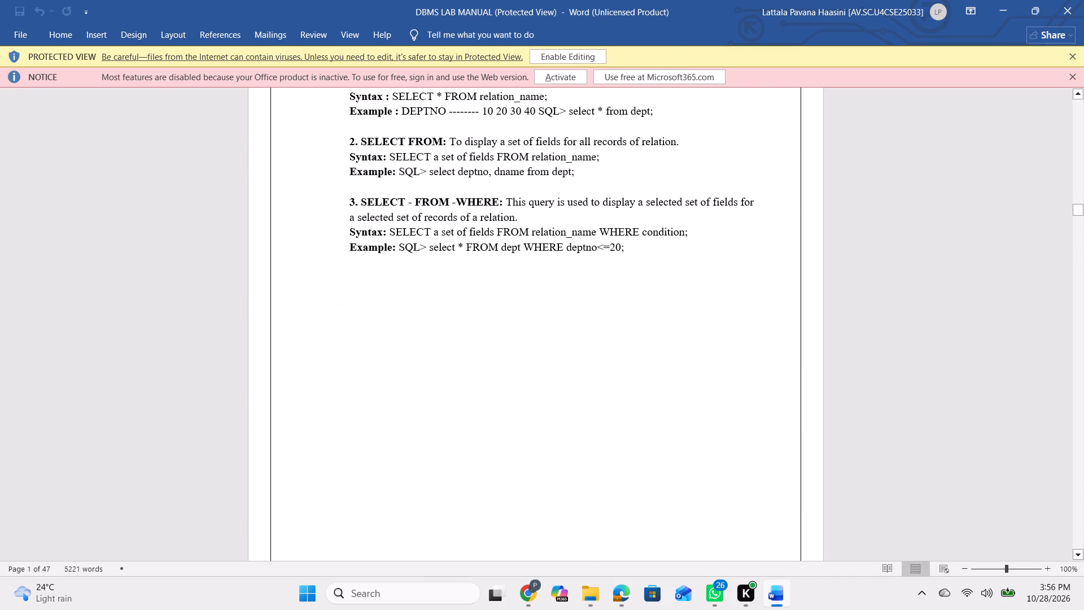
scroll(739, 464, "down", 1)
scroll(739, 464, "up", 1)
scroll(739, 464, "down", 1)
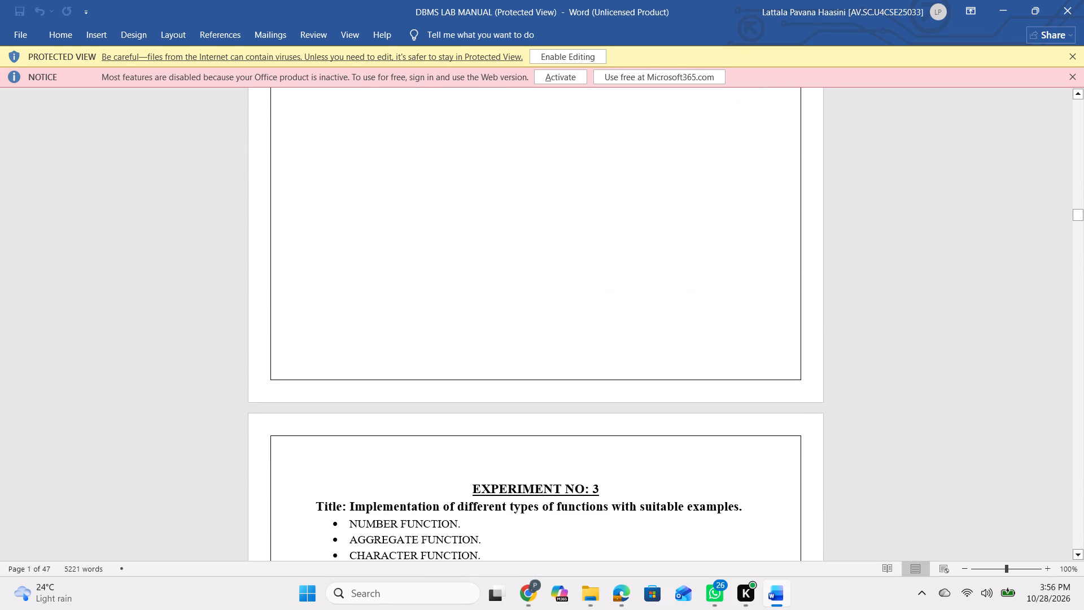
Review Experiment 3 on SQL functions, from the number and aggregate functions through the date function output screenshot.
scroll(739, 464, "down", 2)
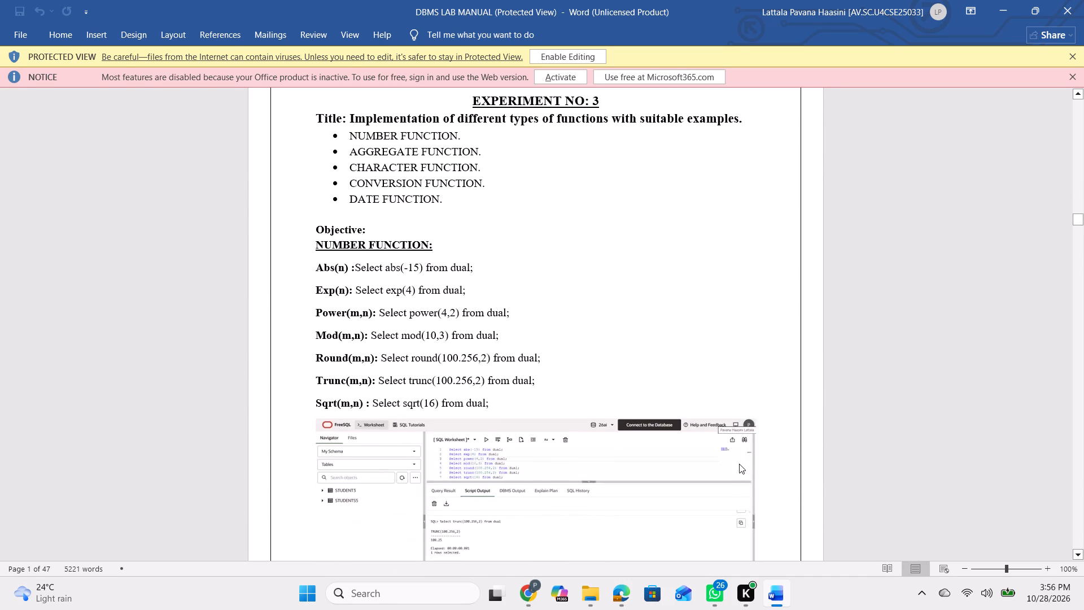
scroll(739, 464, "down", 4)
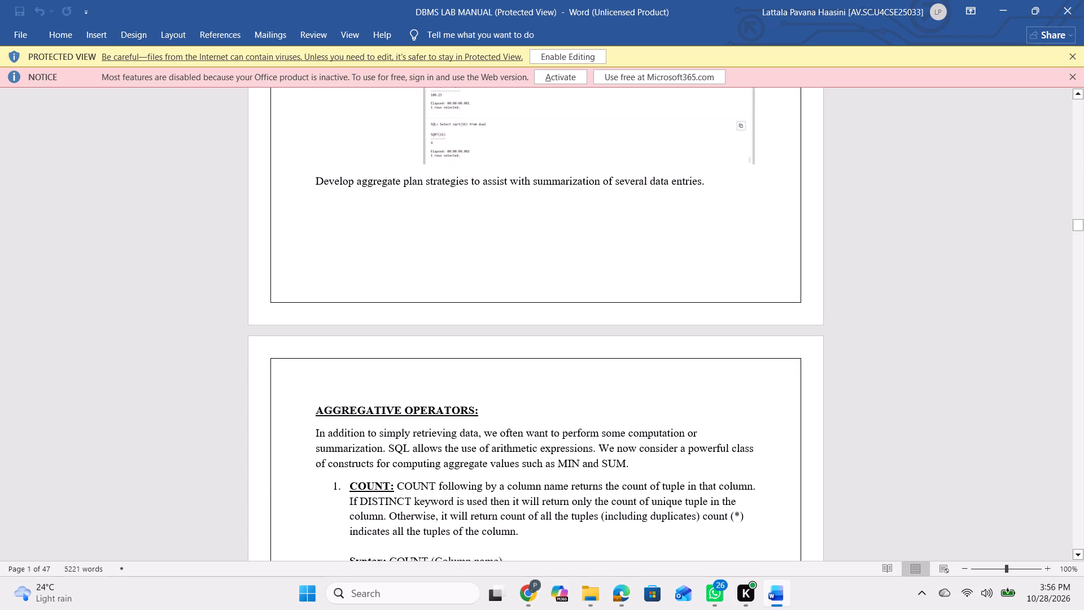
scroll(739, 464, "down", 6)
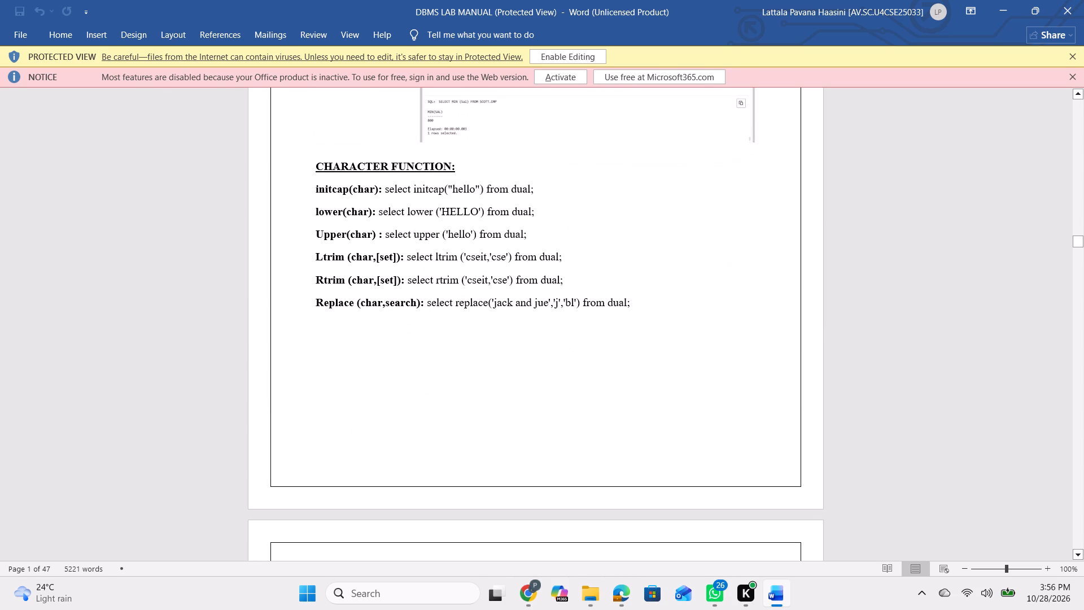
scroll(739, 464, "up", 2)
scroll(739, 464, "down", 4)
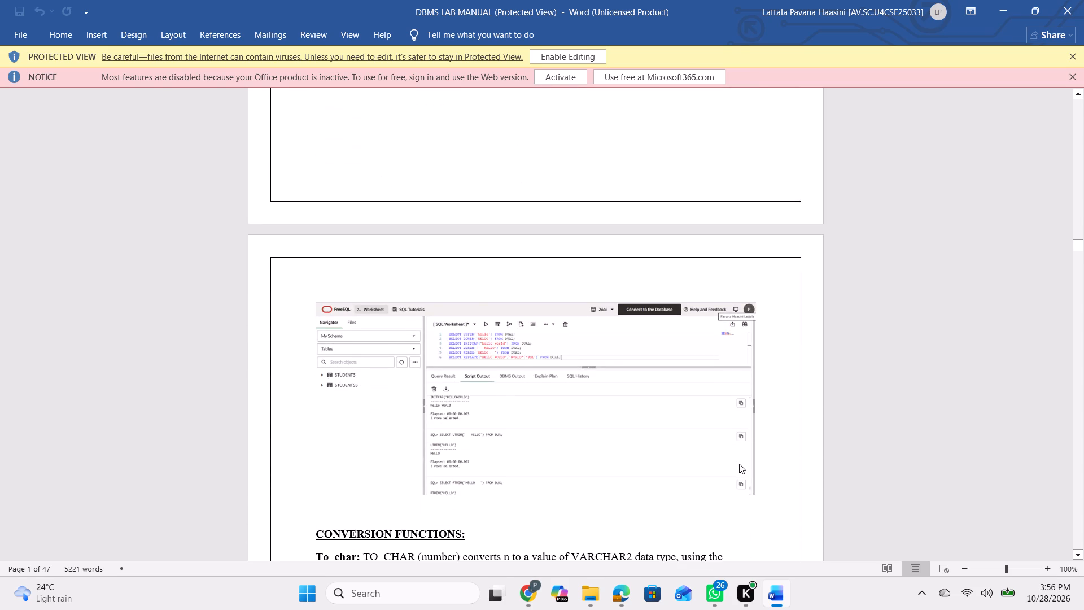
scroll(739, 464, "down", 7)
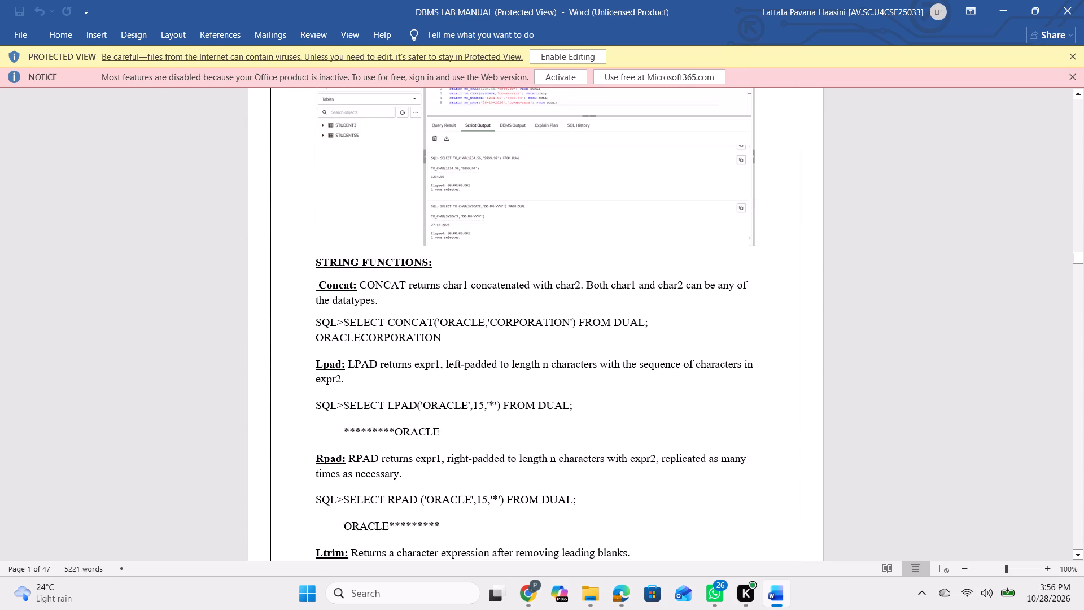
scroll(739, 464, "down", 7)
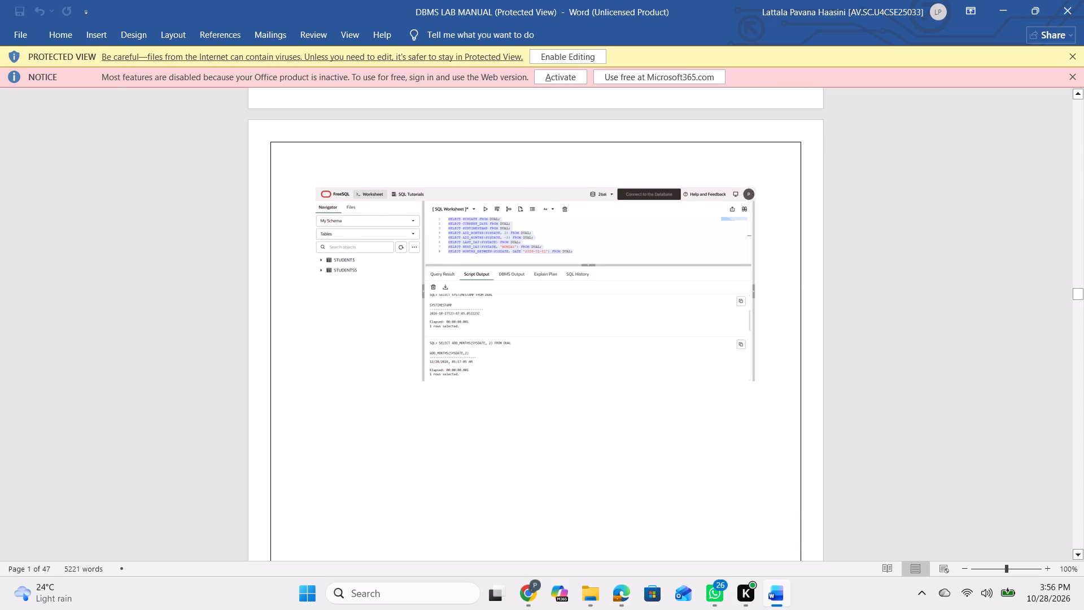
Review the special and set operators of Experiment 4 and the join pages of Experiment 5.
scroll(739, 464, "down", 14)
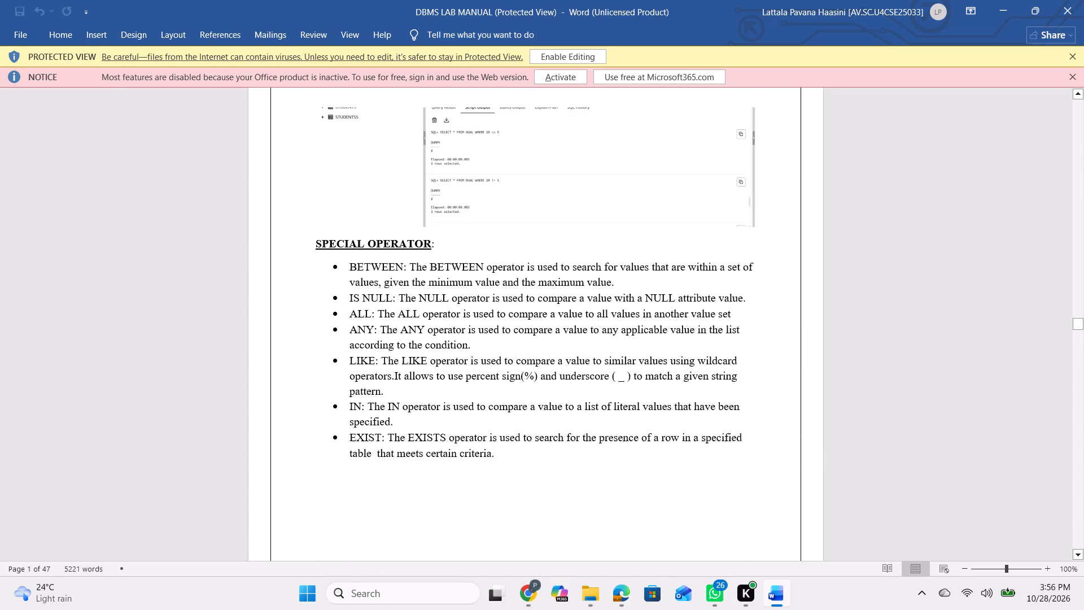
scroll(739, 464, "down", 4)
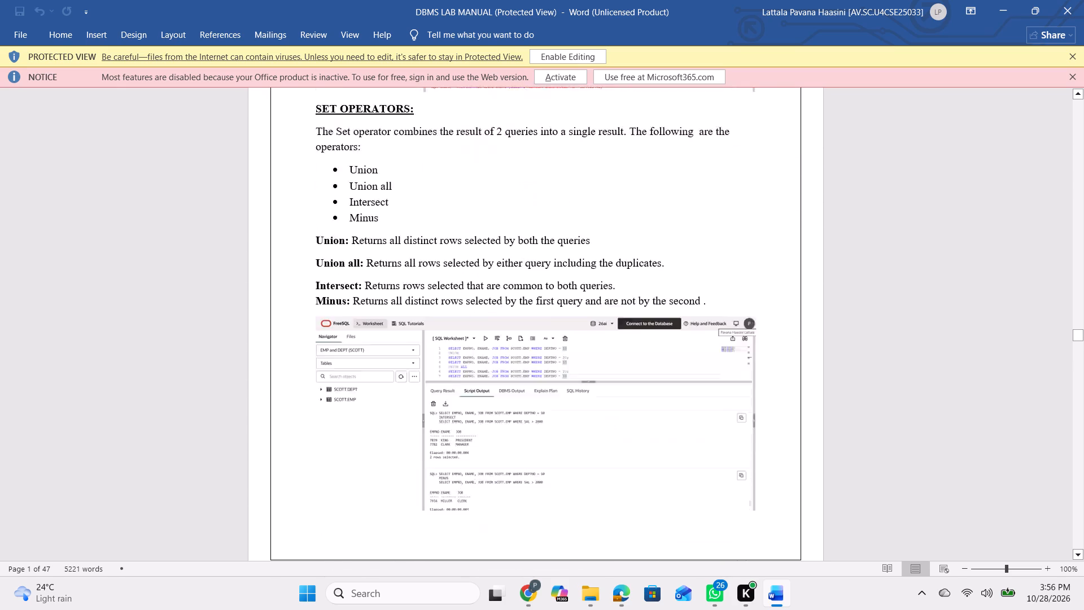
scroll(739, 464, "down", 8)
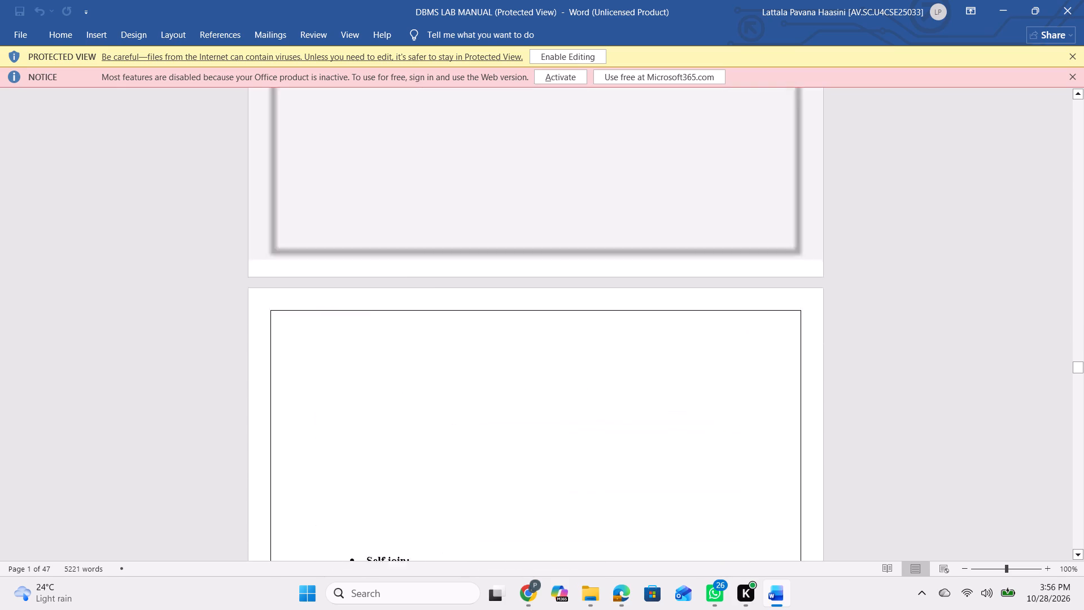
Review Experiment 6 on GROUP BY, HAVING and ORDER BY, and check the blank area on page 35 before Experiment 7.
scroll(739, 464, "down", 5)
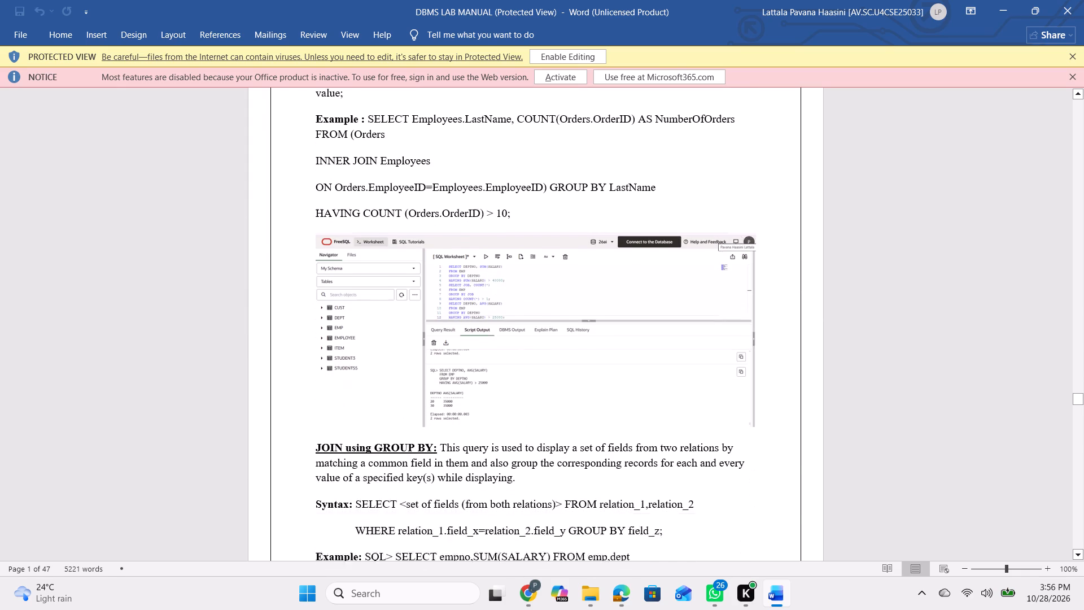
scroll(739, 464, "down", 6)
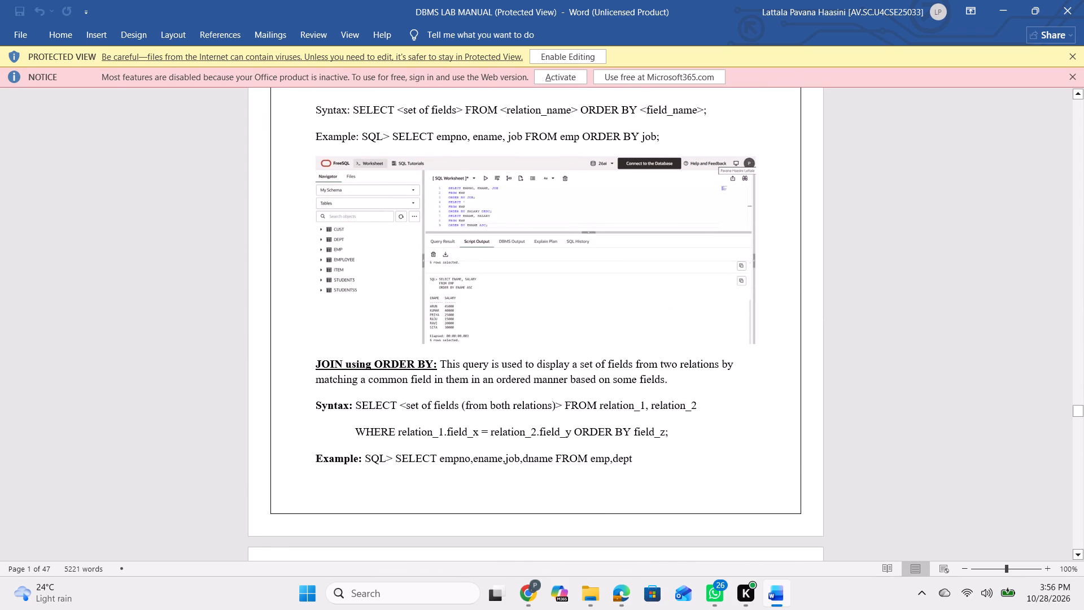
scroll(739, 464, "down", 7)
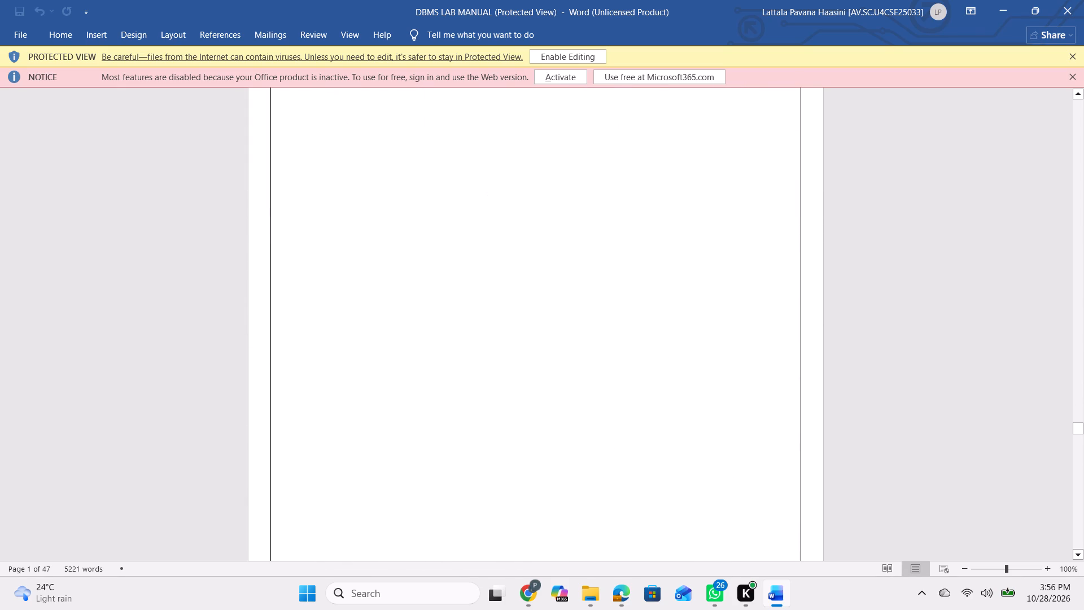
scroll(739, 464, "down", 4)
scroll(739, 464, "up", 5)
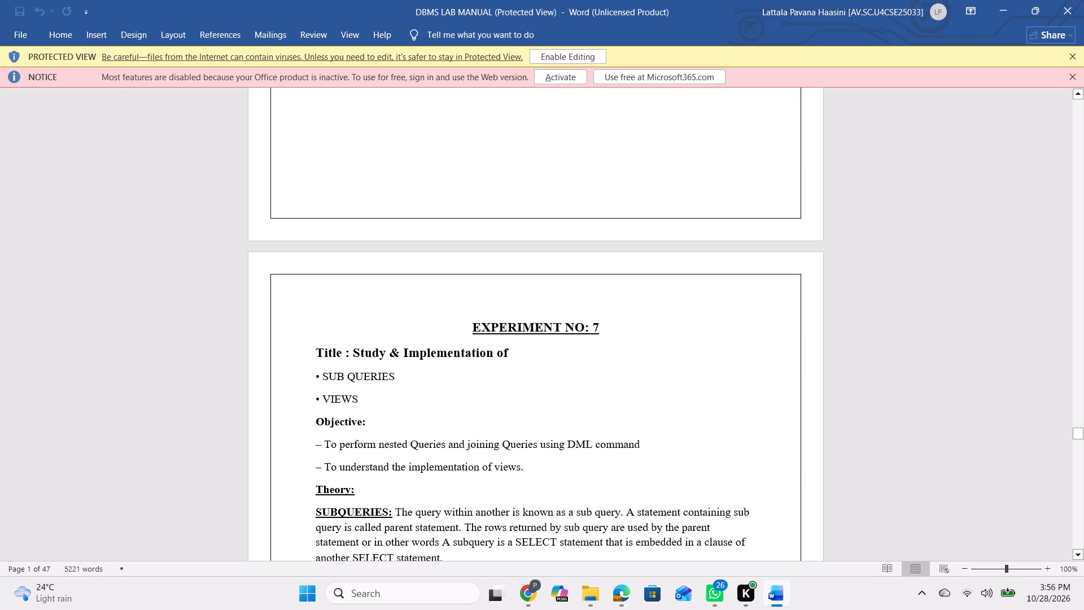
scroll(739, 464, "up", 3)
scroll(739, 464, "down", 1)
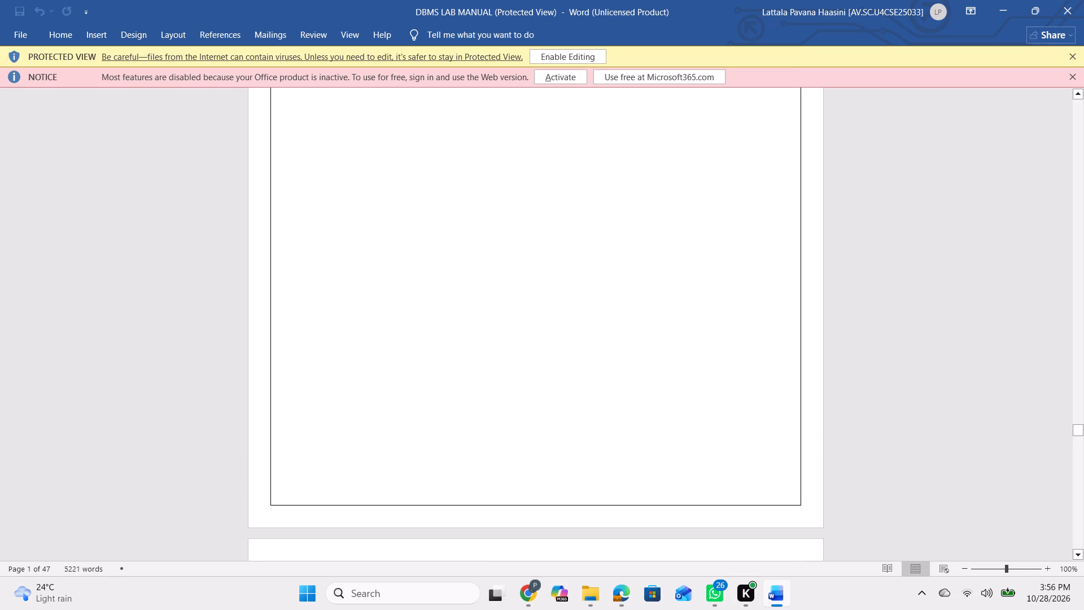
scroll(739, 464, "down", 1)
left_click(739, 464)
left_click(739, 464)
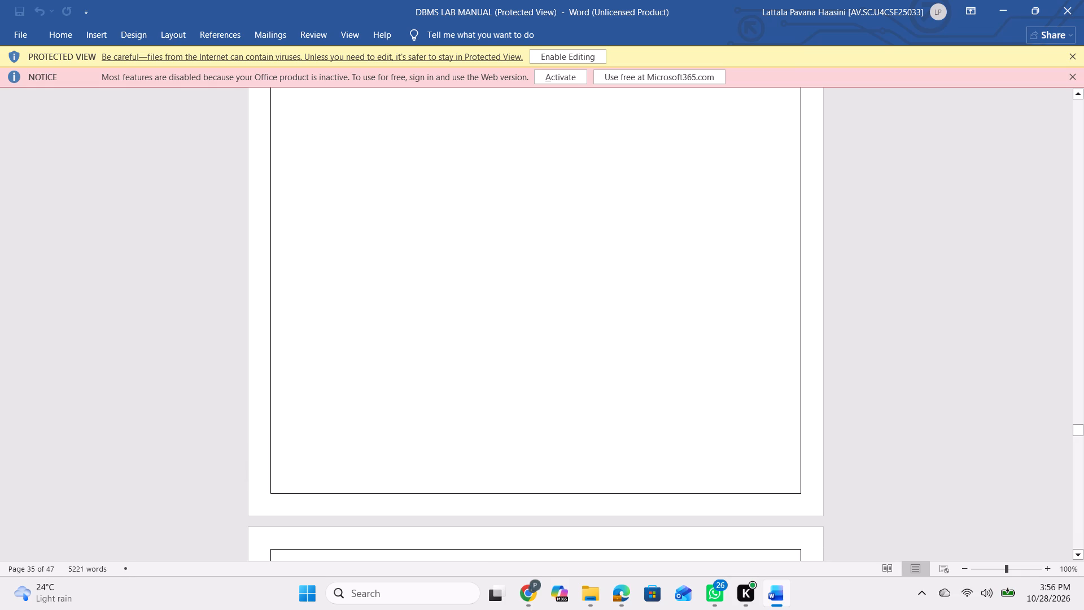
Review Experiment 7 on subqueries and views, from its title page through the DROP VIEW syntax and output screenshot.
scroll(799, 458, "down", 6)
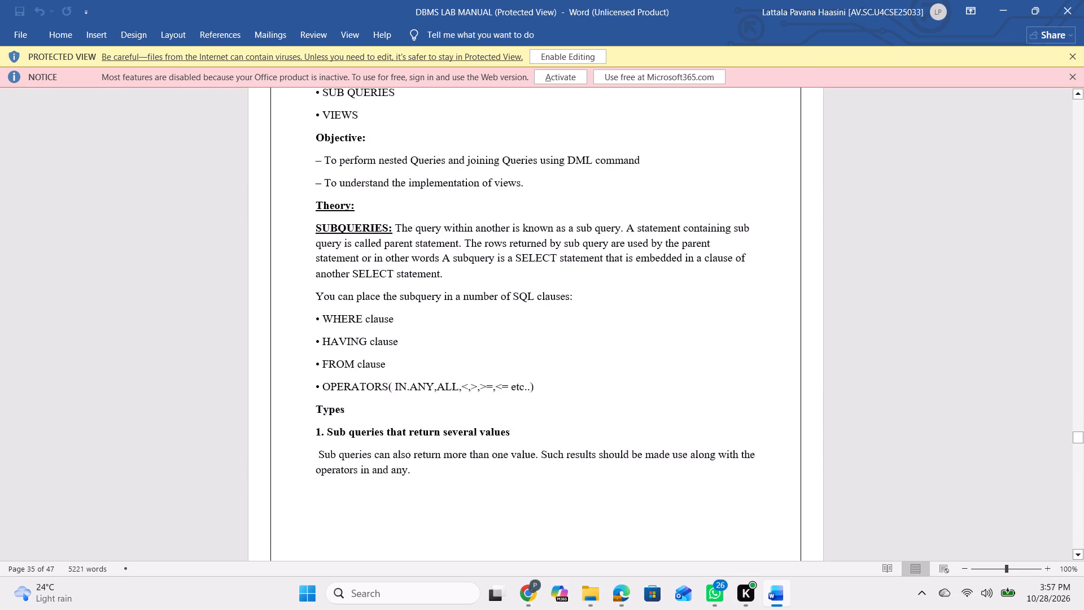
scroll(799, 458, "down", 2)
scroll(799, 458, "up", 1)
scroll(799, 458, "down", 2)
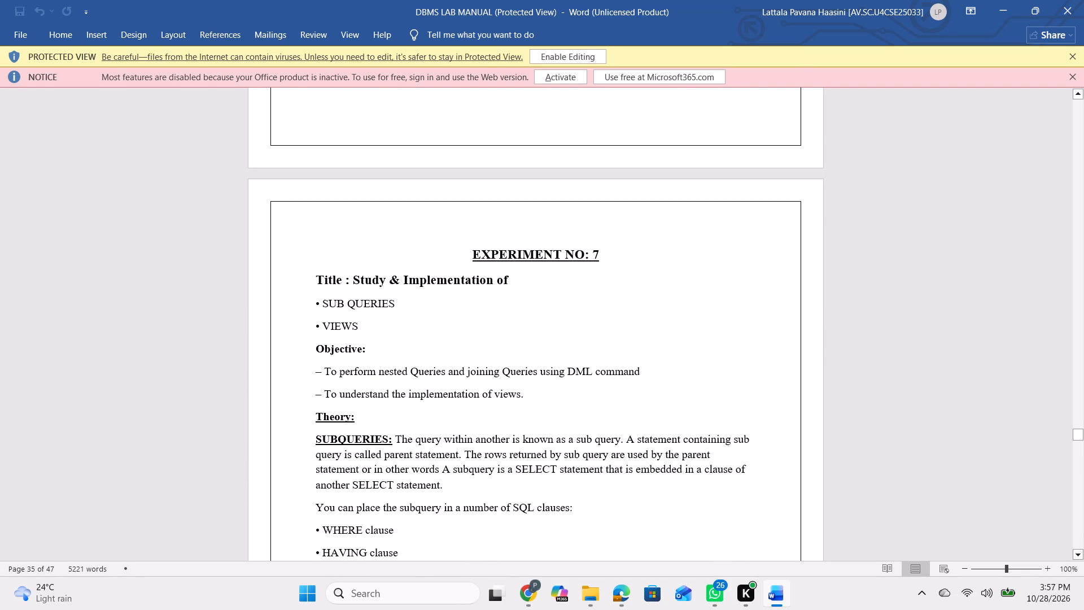
scroll(799, 458, "down", 5)
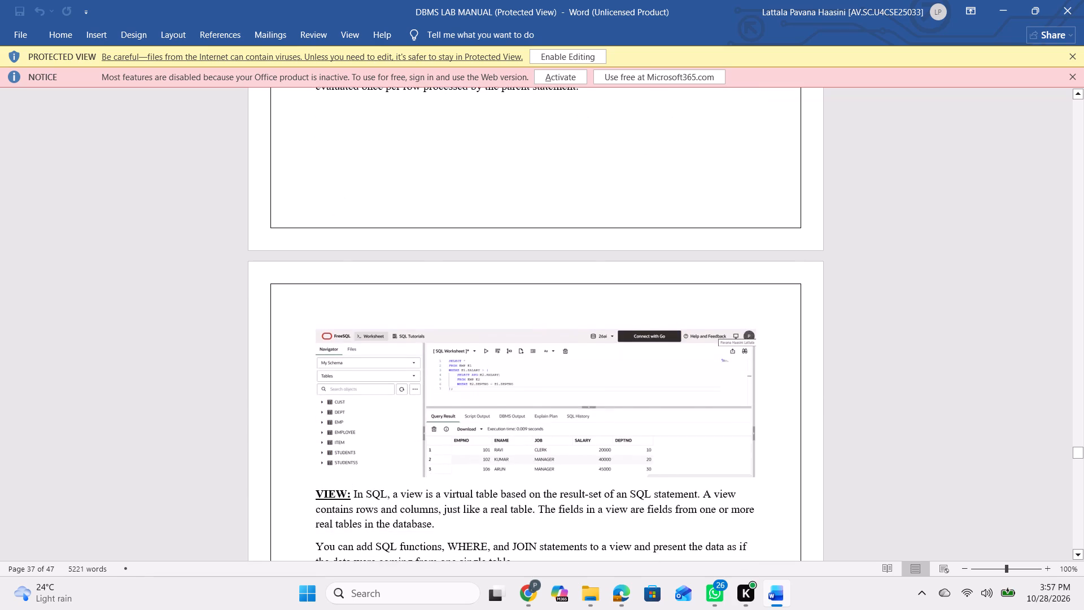
scroll(799, 458, "down", 10)
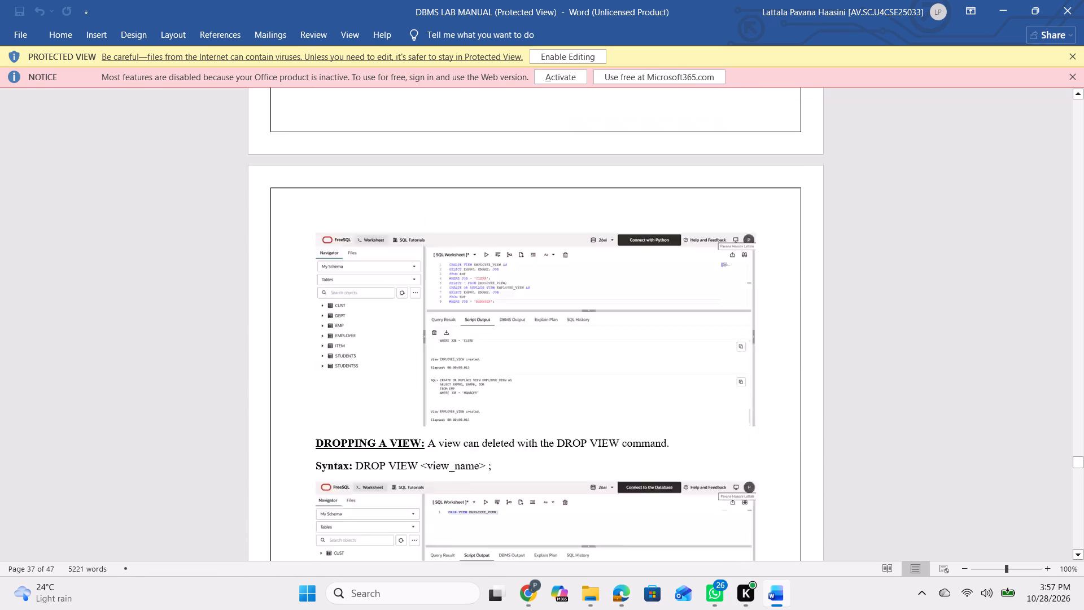
Review Experiment 8 on constraints, from NOT NULL, UNIQUE and CHECK through the primary key, foreign key and default examples.
scroll(799, 458, "down", 2)
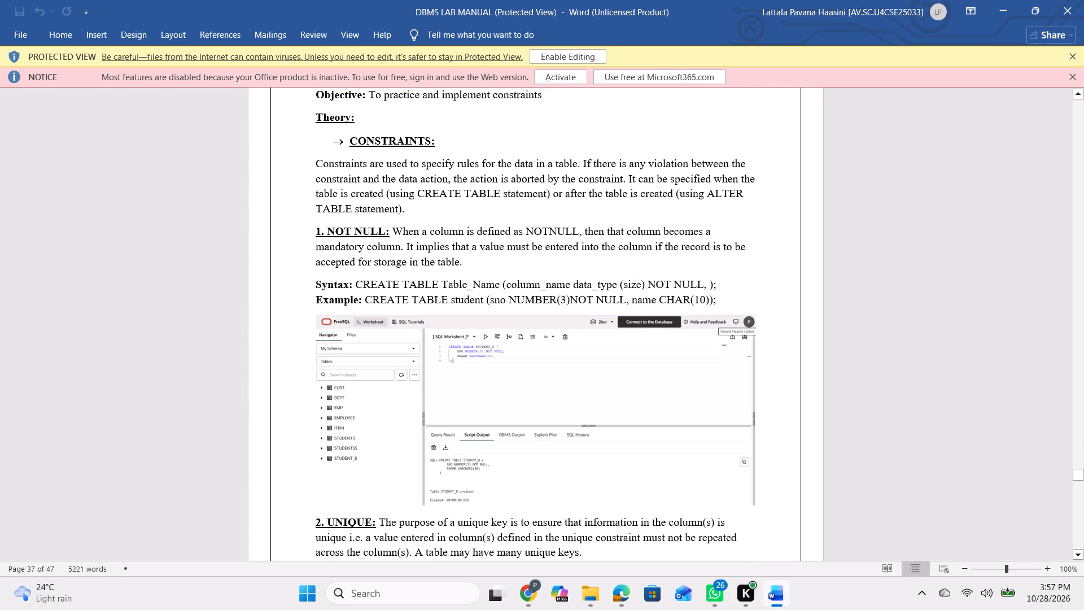
scroll(799, 458, "down", 1)
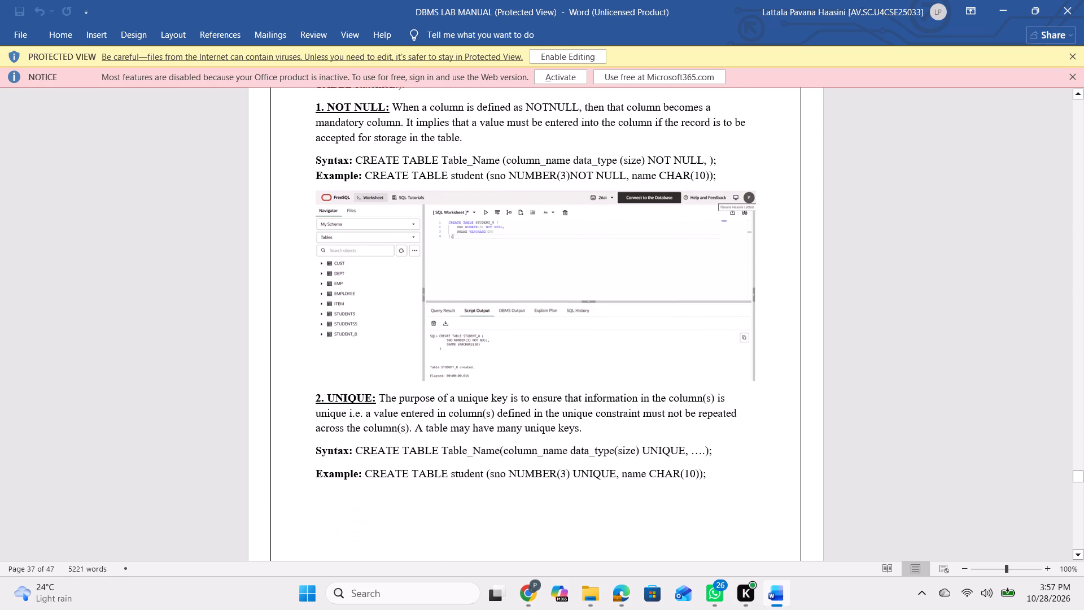
scroll(799, 458, "down", 4)
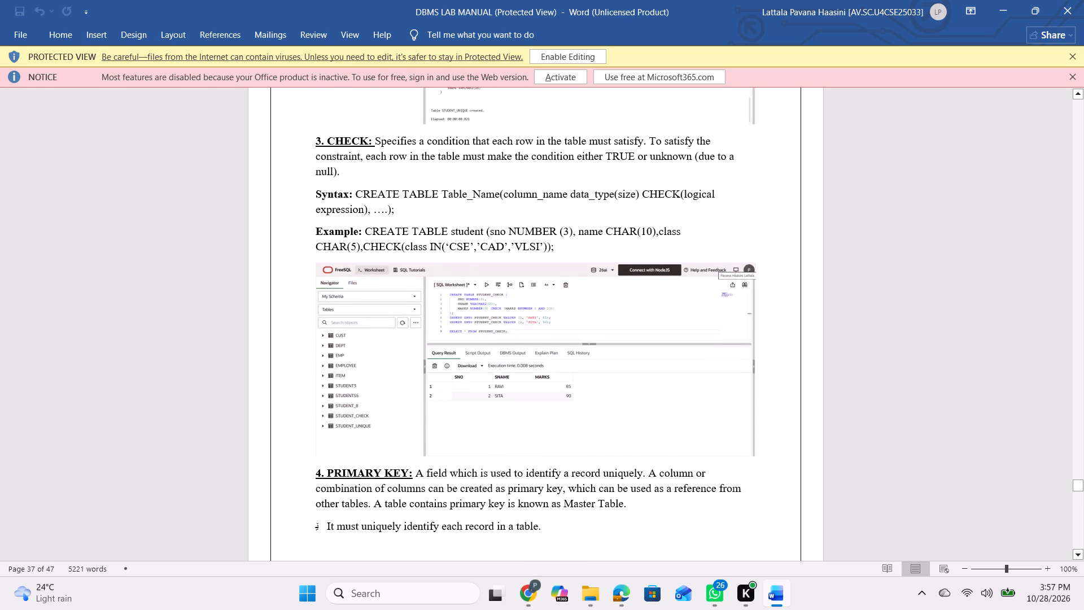
scroll(799, 458, "down", 6)
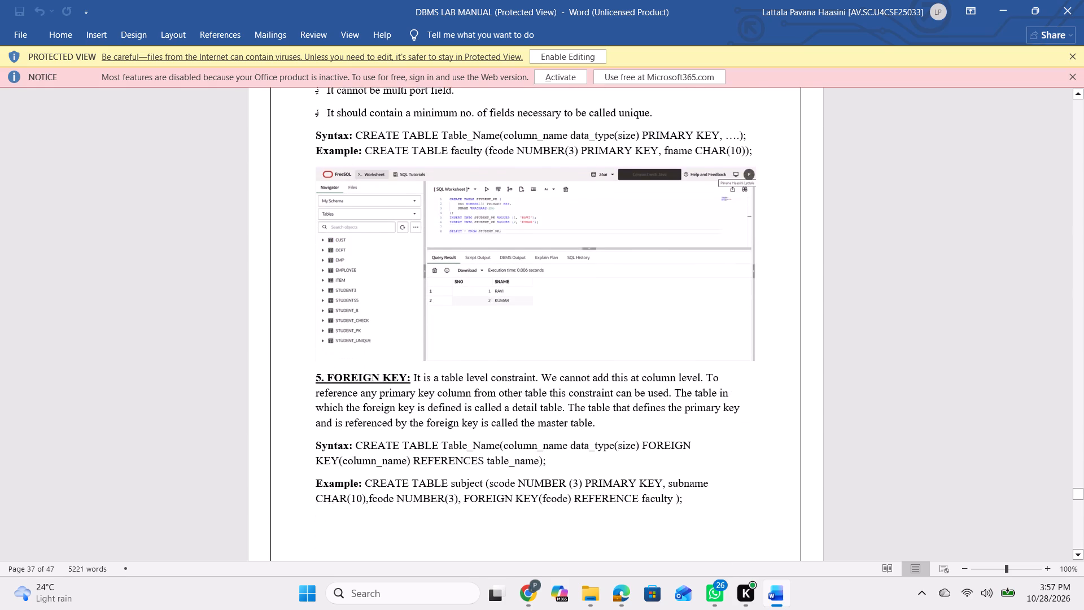
scroll(799, 458, "down", 9)
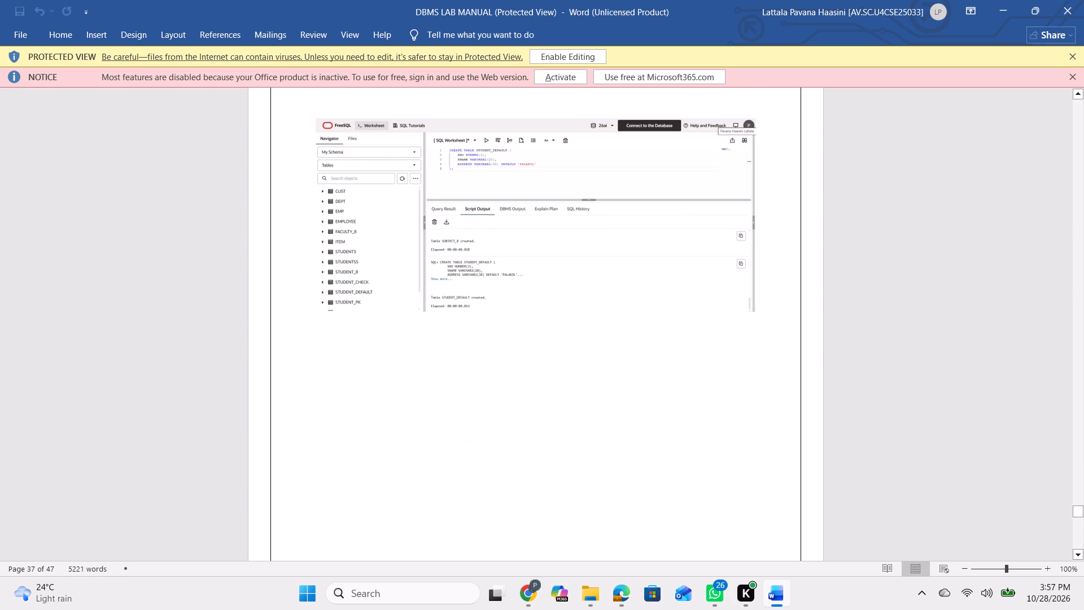
Review the PL/SQL pages of Experiment 9 through the Q3 commission program on the last page.
scroll(799, 458, "down", 19)
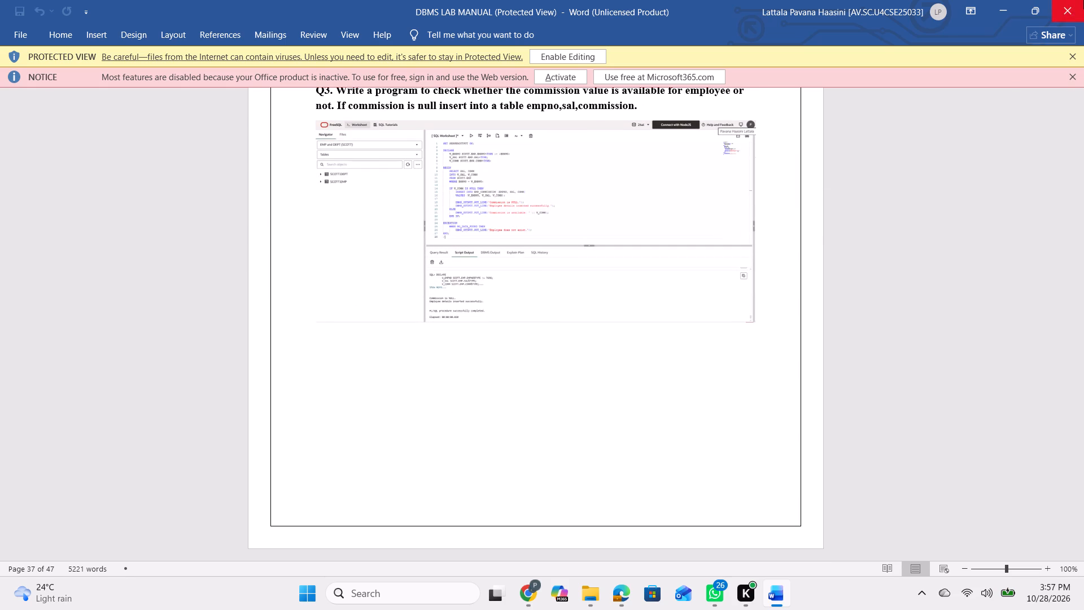
Close the downloaded manual in desktop Word and the Downloads folder window, returning to the online DBMS LAB MANUAL.docx in Edge.
left_click(1083, 0)
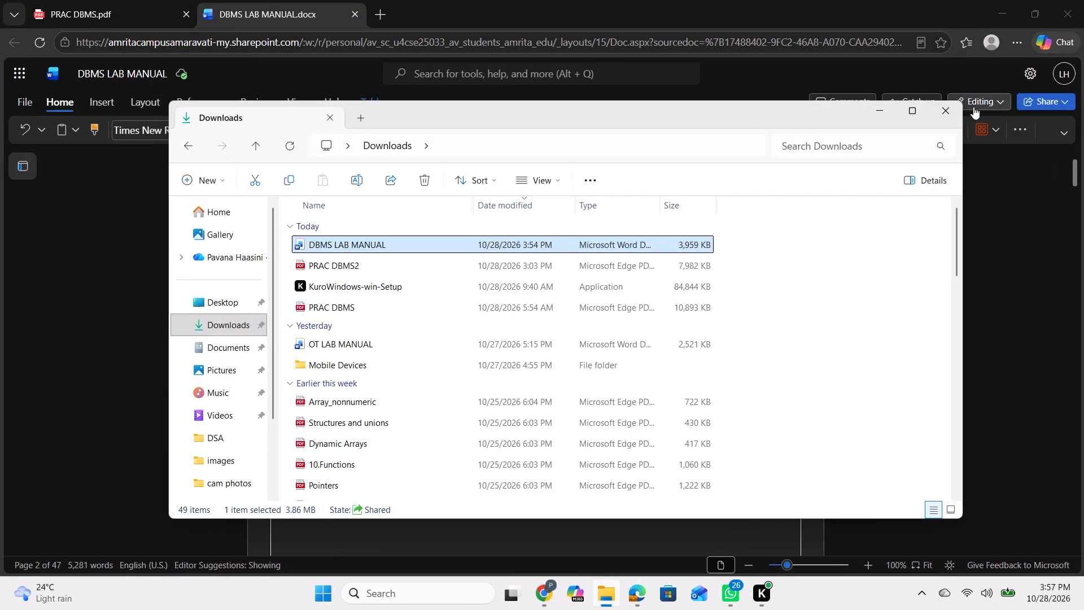
left_click(945, 111)
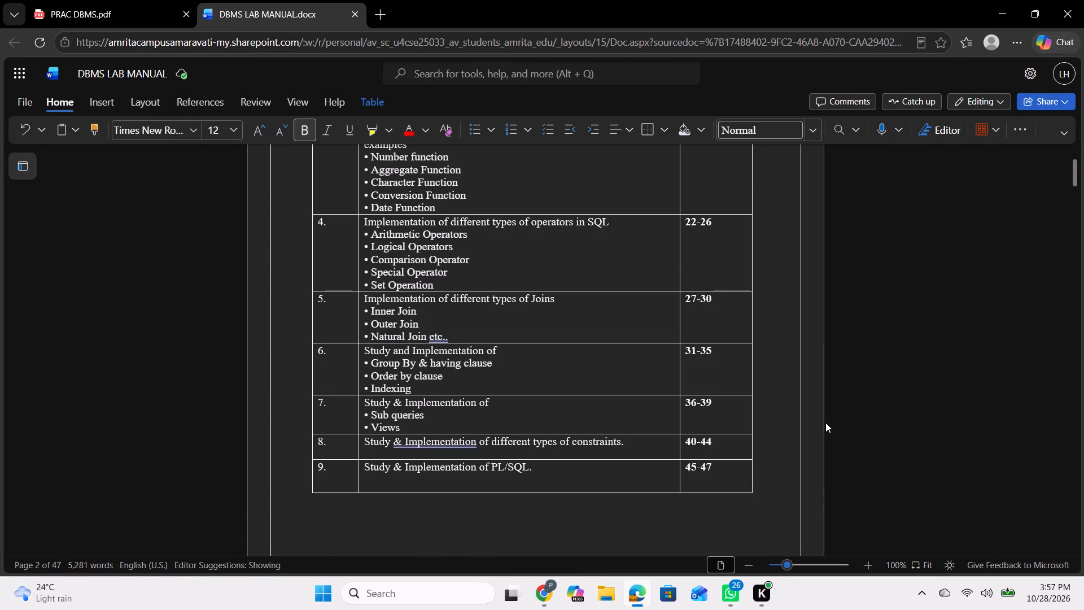
Review the online manual from the index table through the DML, function, operator and join experiments up to the start of Experiment 6.
scroll(825, 422, "down", 19)
scroll(825, 422, "down", 10)
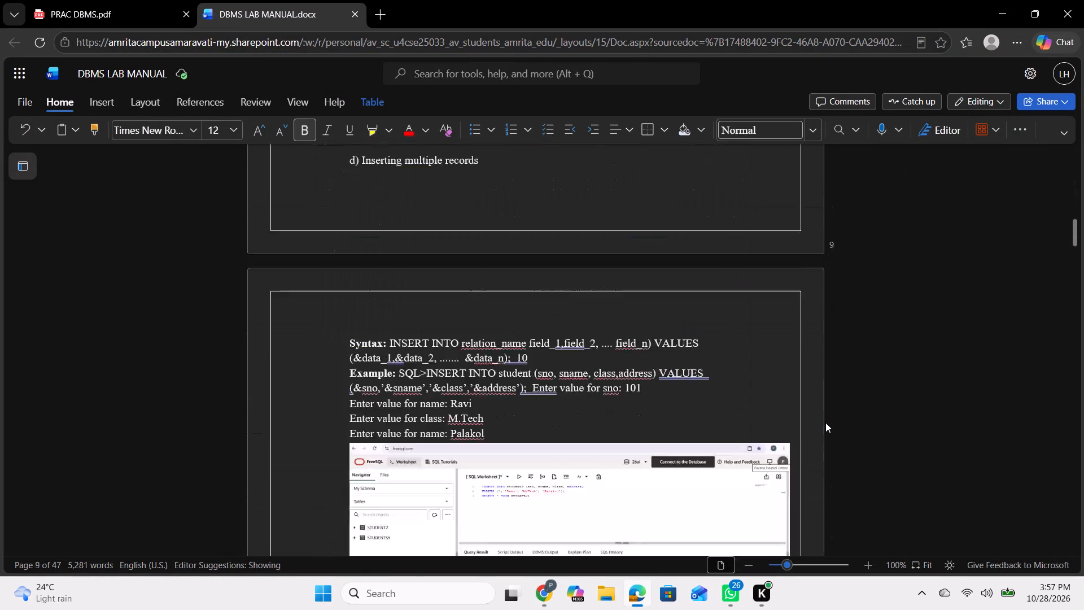
scroll(825, 422, "down", 16)
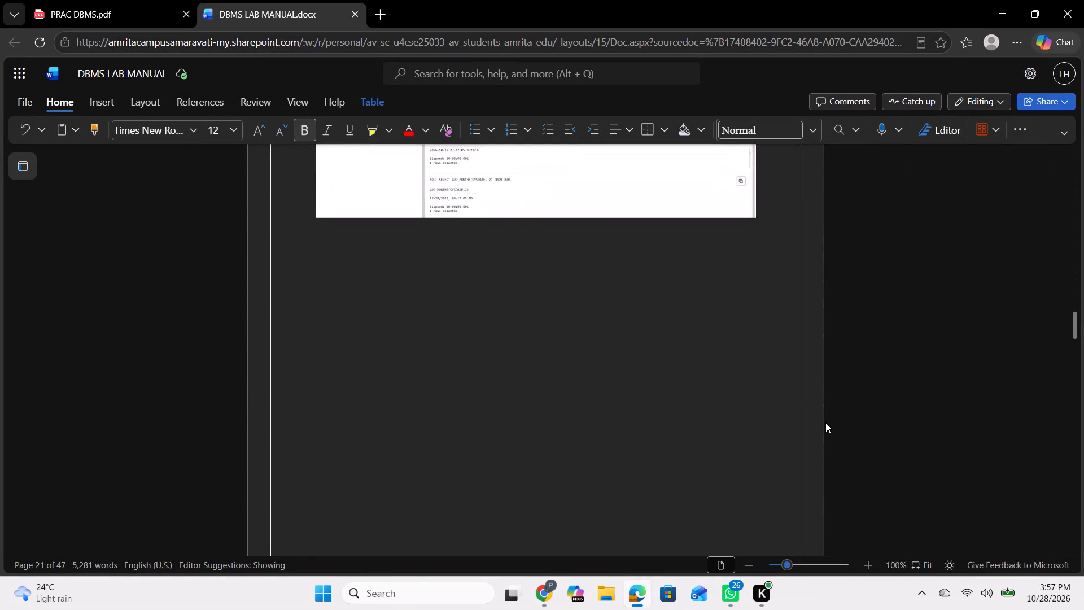
scroll(825, 422, "down", 6)
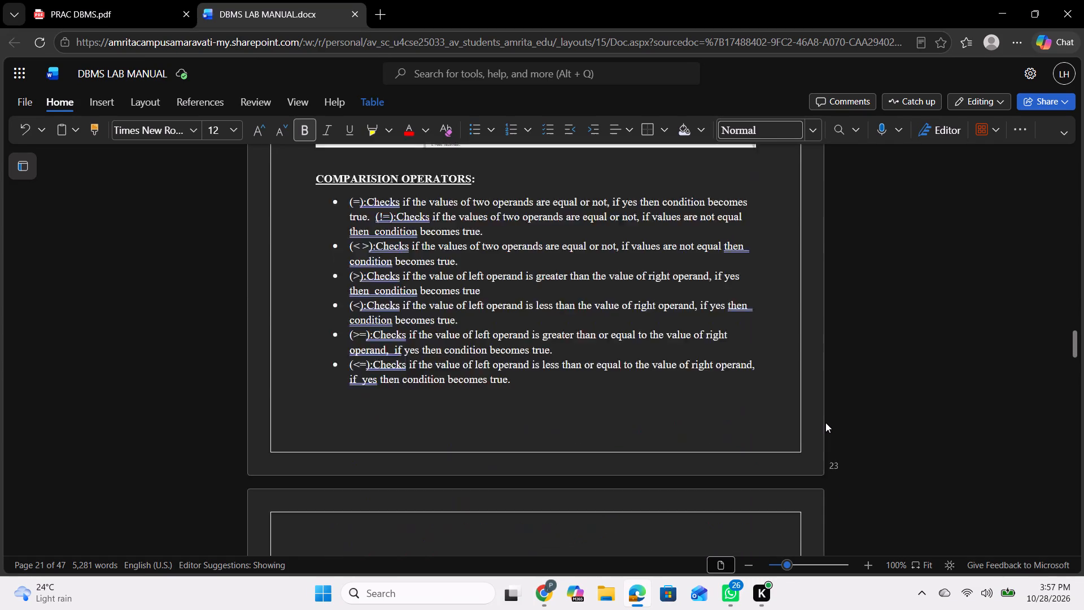
scroll(825, 422, "down", 12)
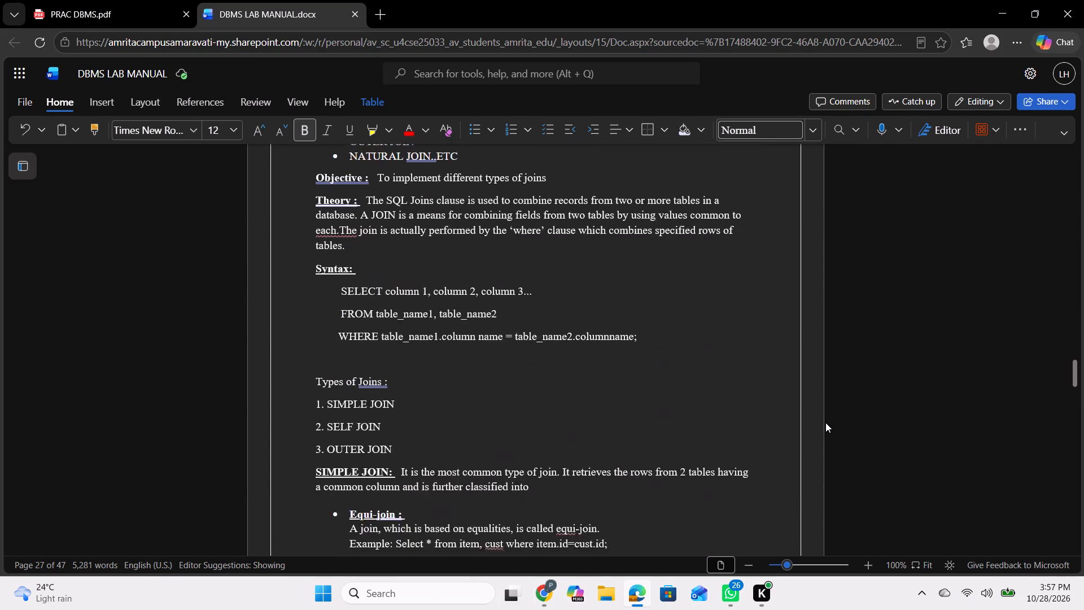
scroll(825, 422, "down", 6)
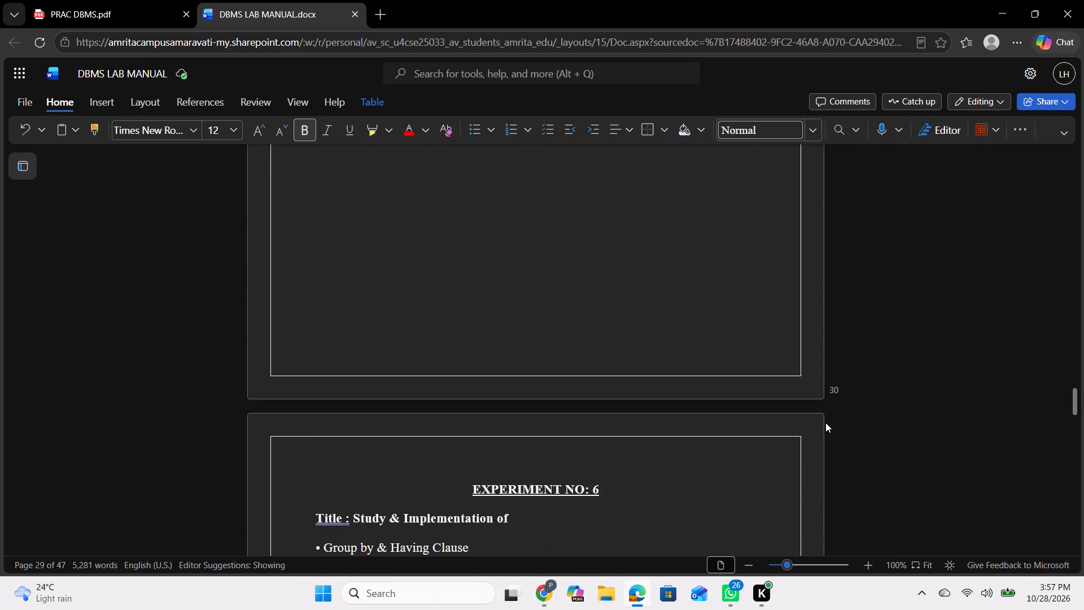
Review Experiment 6 in the online manual and check the page 35 layout before the Experiment 7 heading.
scroll(825, 422, "down", 12)
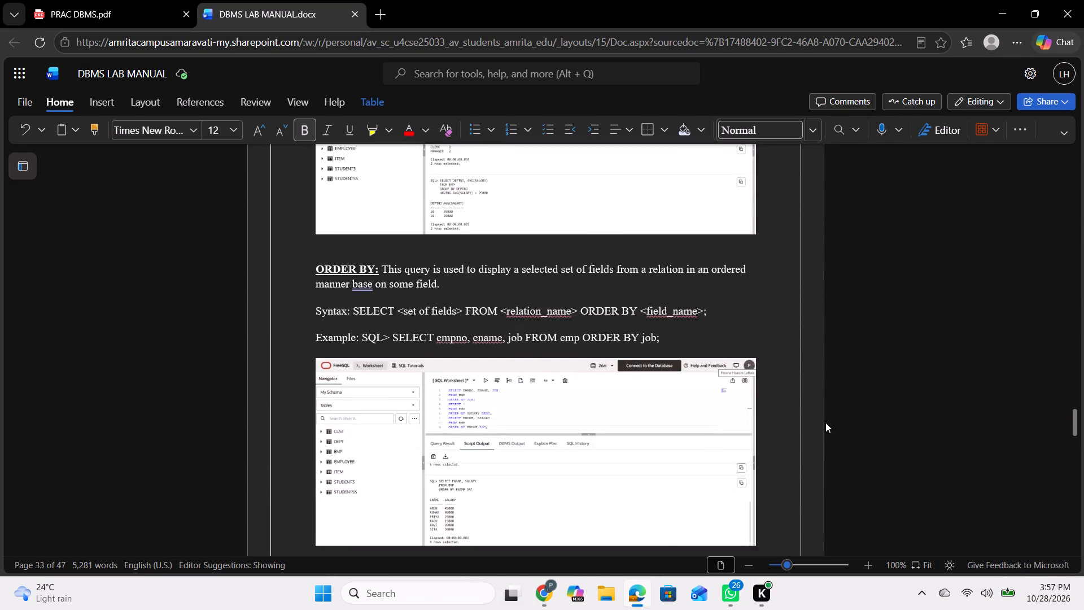
scroll(825, 422, "down", 8)
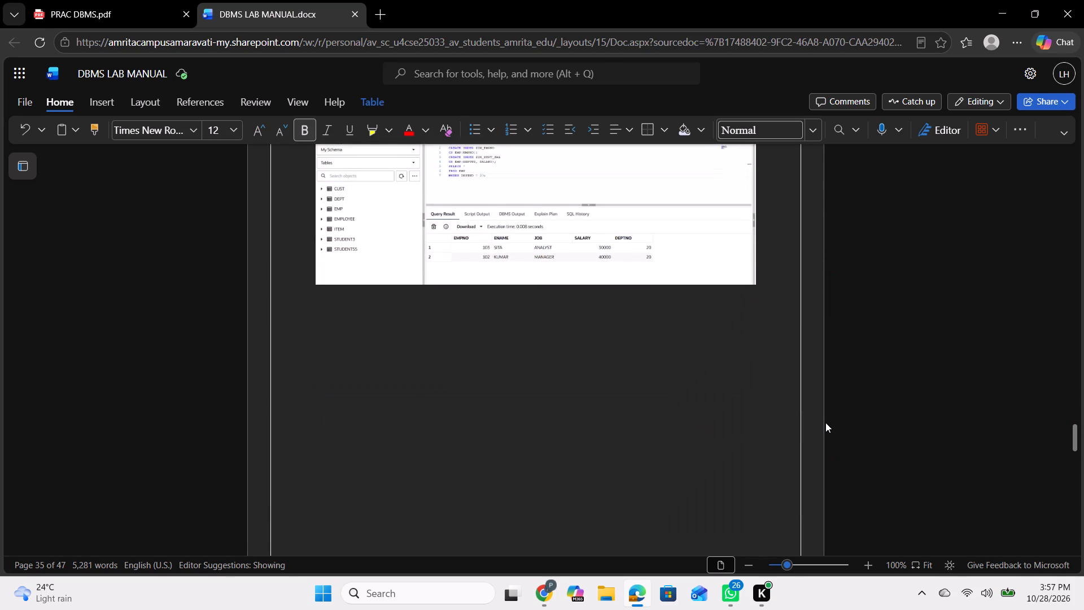
scroll(825, 422, "down", 2)
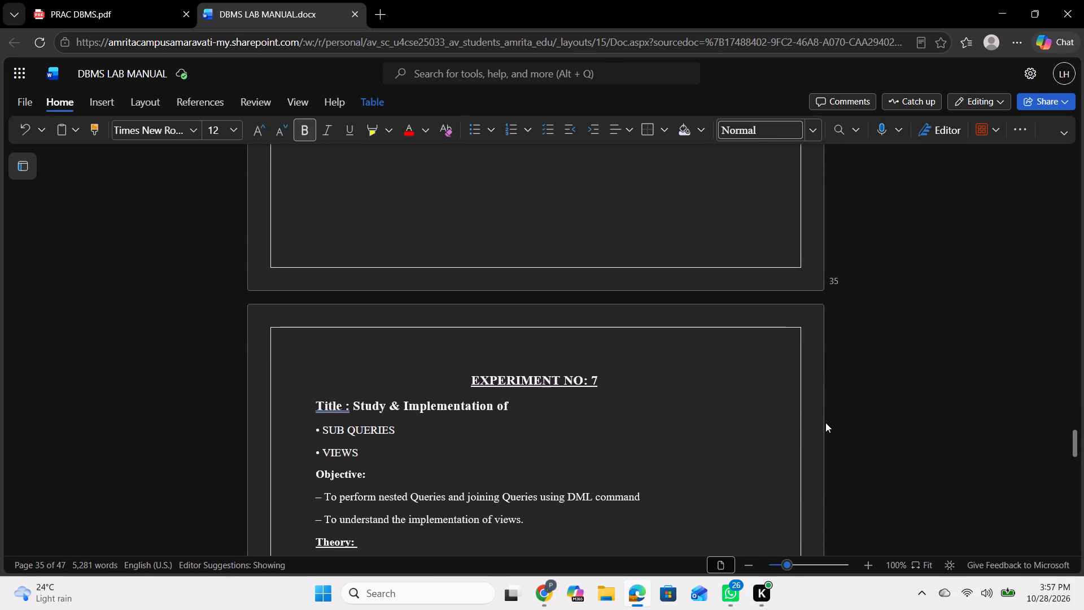
scroll(825, 422, "down", 3)
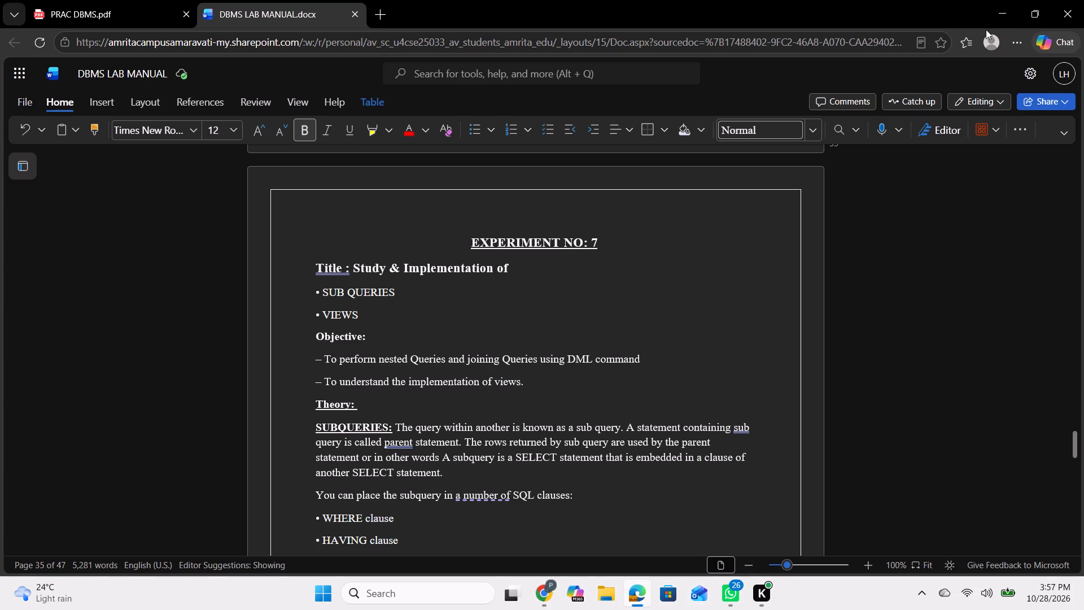
Reopen the downloaded DBMS LAB MANUAL.docx in desktop Word from the browser's downloads list and dismiss the account notice.
left_click(1007, 36)
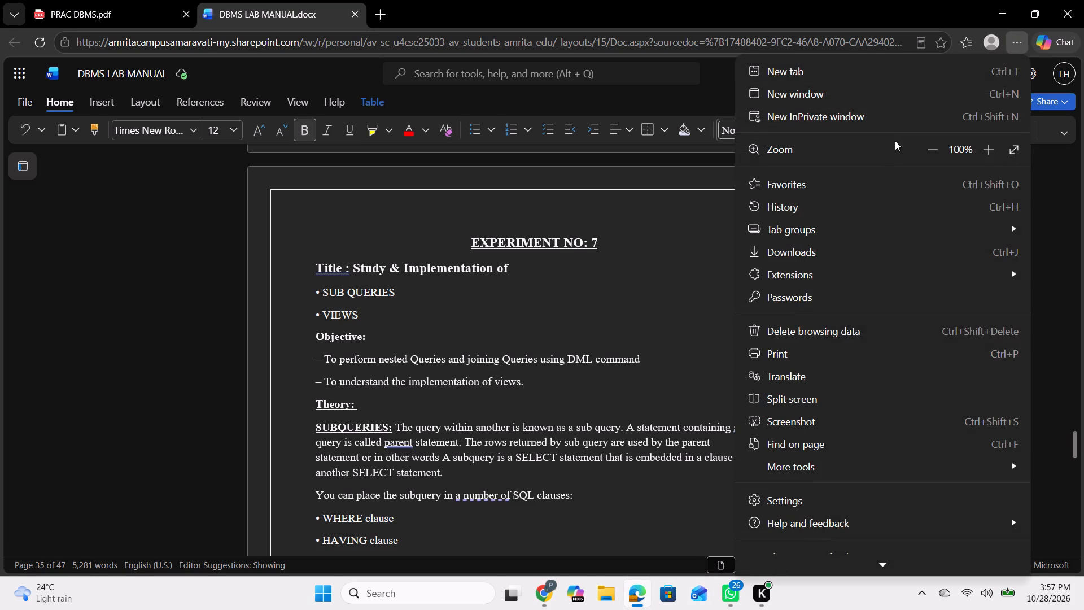
left_click(851, 245)
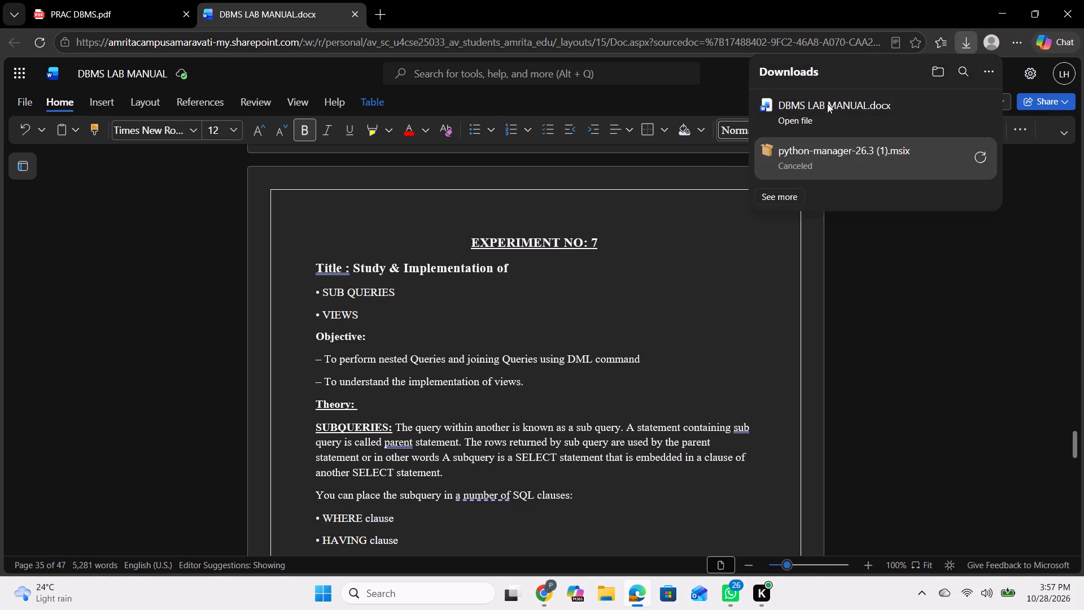
double_click(825, 105)
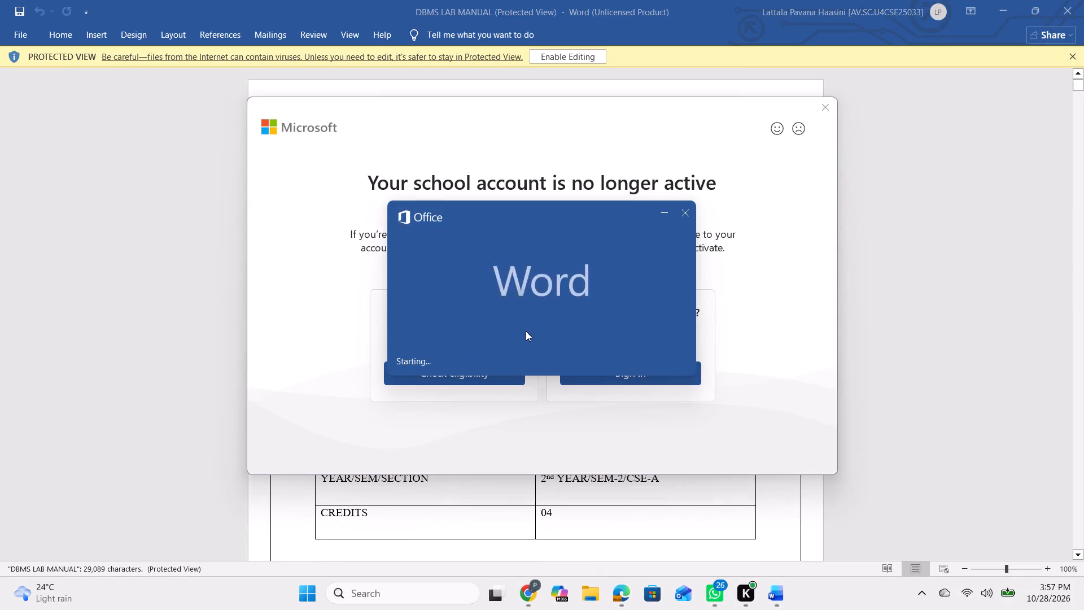
key("Escape")
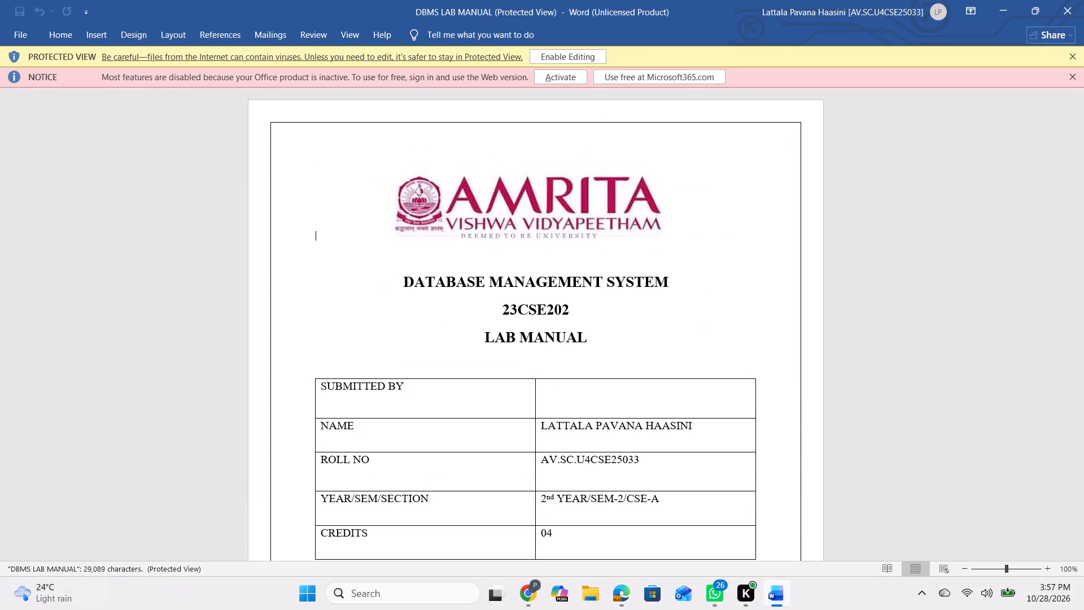
Skim the reopened manual from the cover page through to the Q3 program on the last page.
scroll(405, 380, "down", 11)
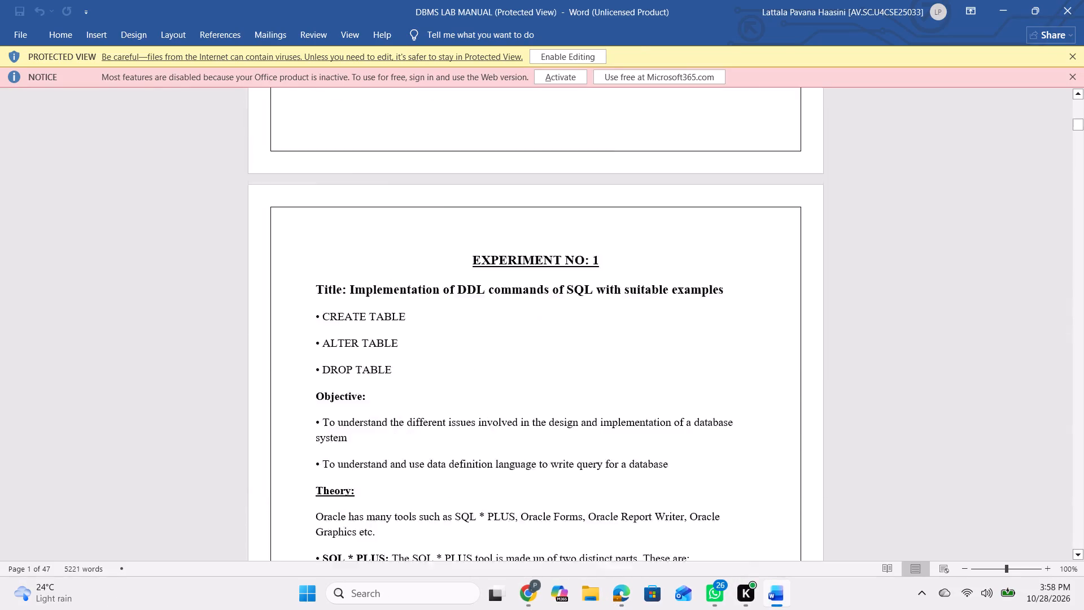
scroll(405, 380, "down", 20)
scroll(405, 380, "down", 8)
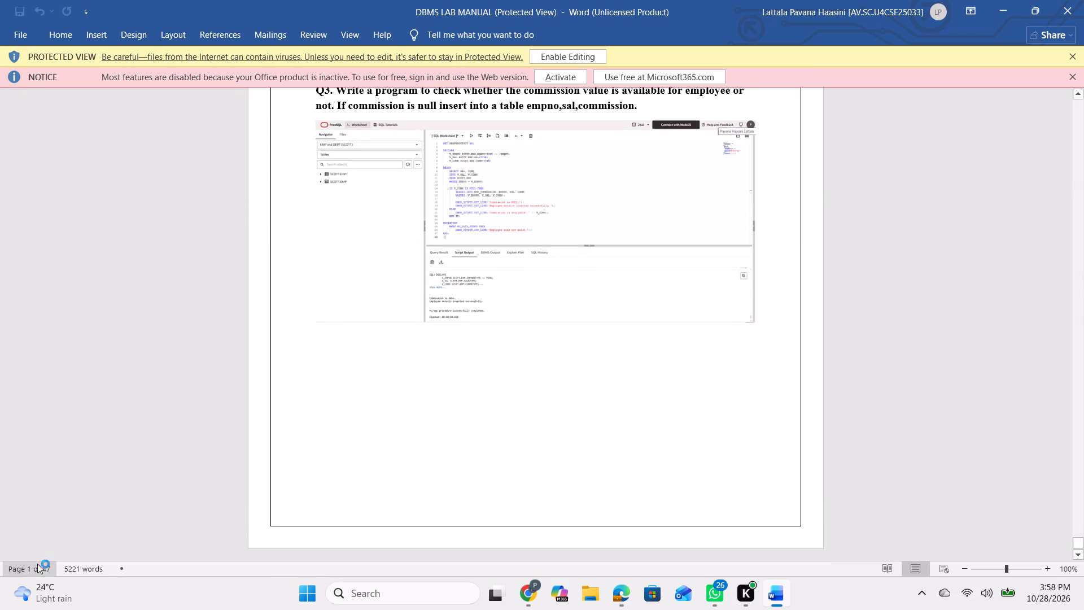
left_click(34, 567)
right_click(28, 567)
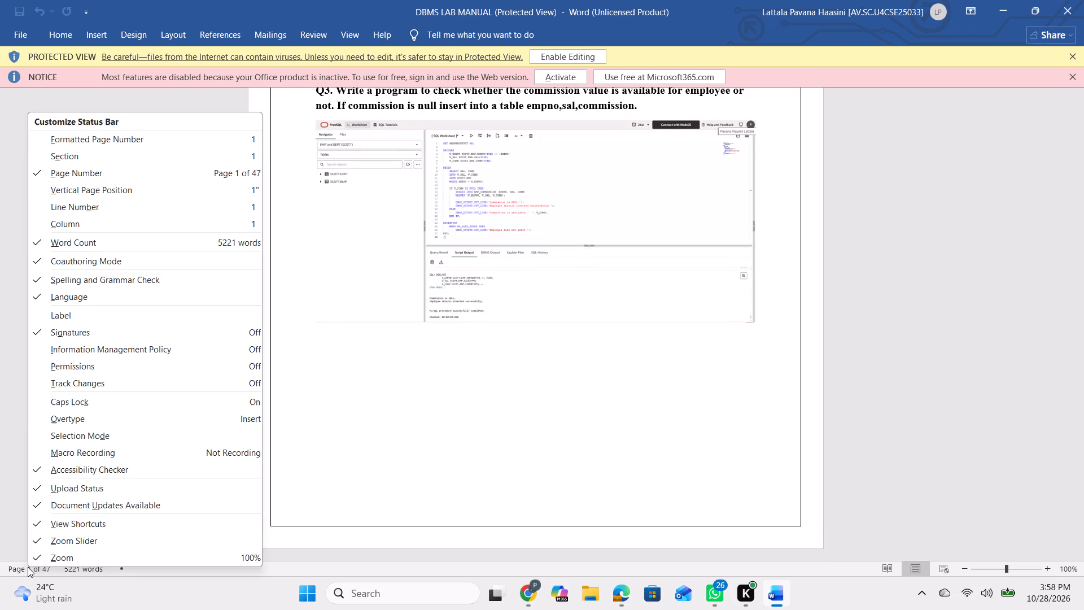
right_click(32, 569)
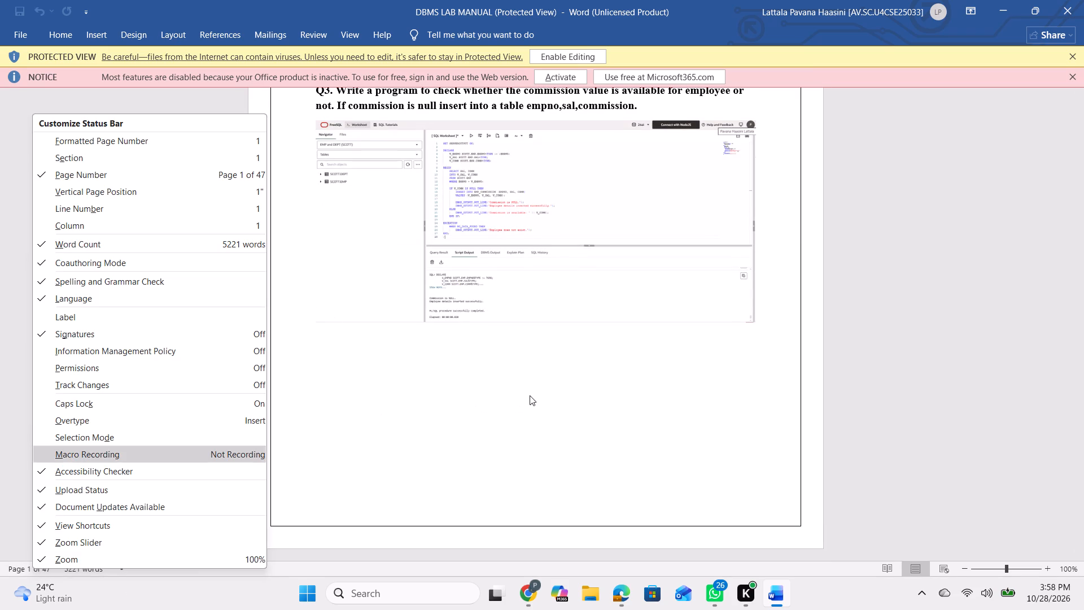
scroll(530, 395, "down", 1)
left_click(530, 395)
Look back through the manual from the PL/SQL theory page past the constraints to the Indexing section of Experiment 6.
scroll(530, 395, "up", 7)
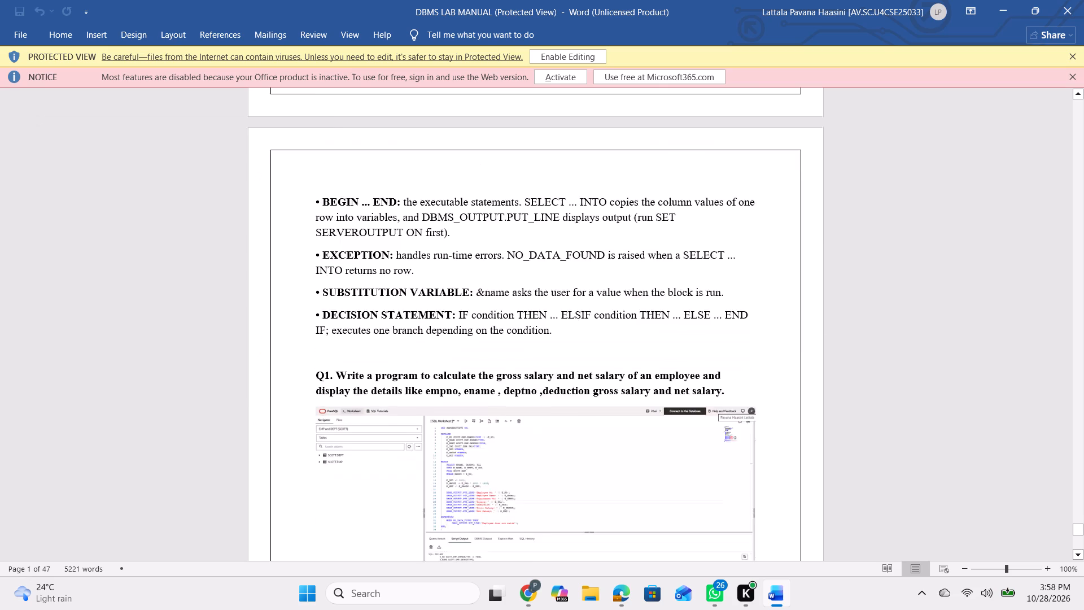
double_click(530, 395)
left_click(510, 343)
scroll(510, 343, "up", 6)
triple_click(510, 343)
scroll(510, 343, "up", 16)
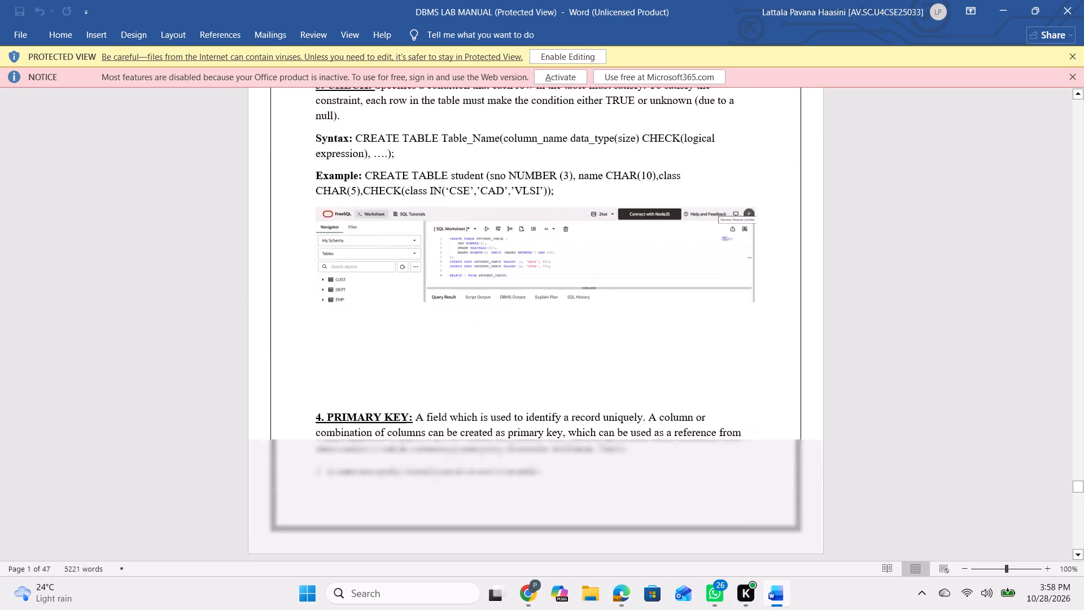
scroll(510, 343, "up", 7)
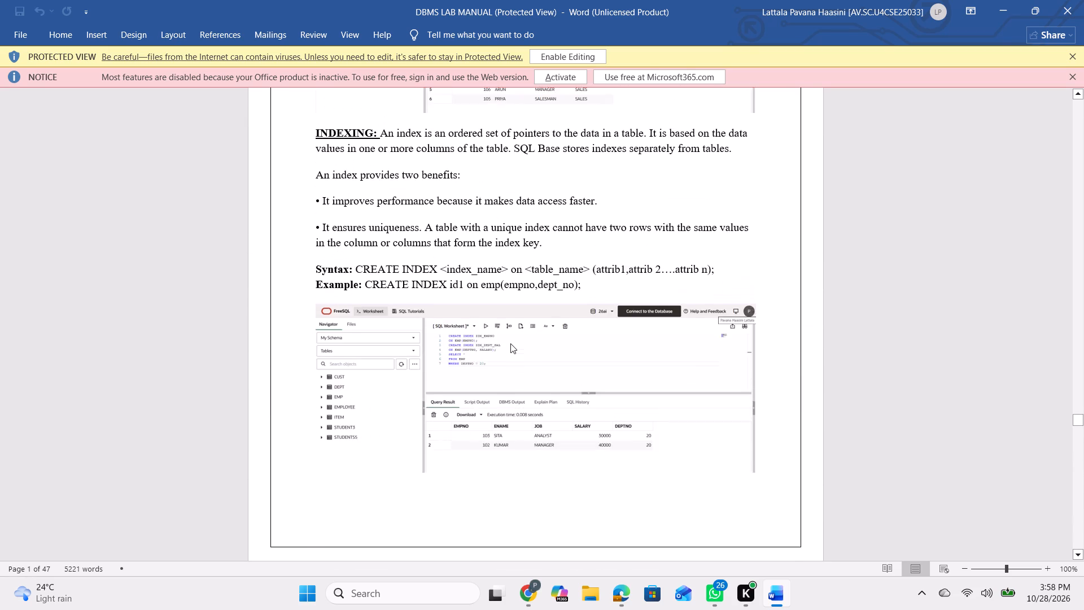
Examine the downloaded manual's page layout between the Experiment 6 Indexing section and the Experiment 7 theory.
scroll(510, 343, "down", 3)
scroll(510, 343, "up", 1)
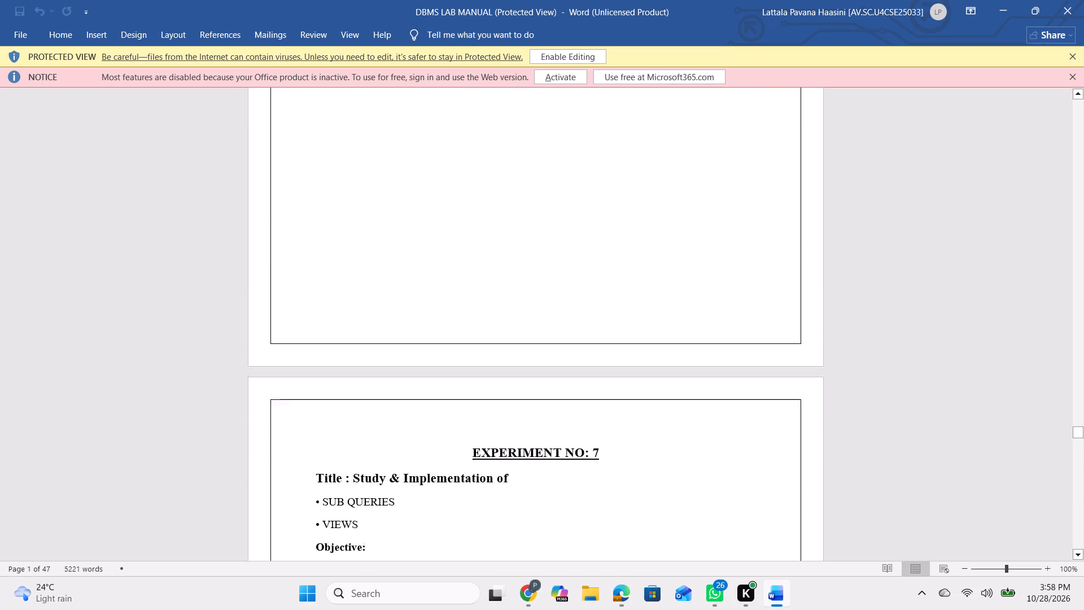
scroll(510, 343, "up", 2)
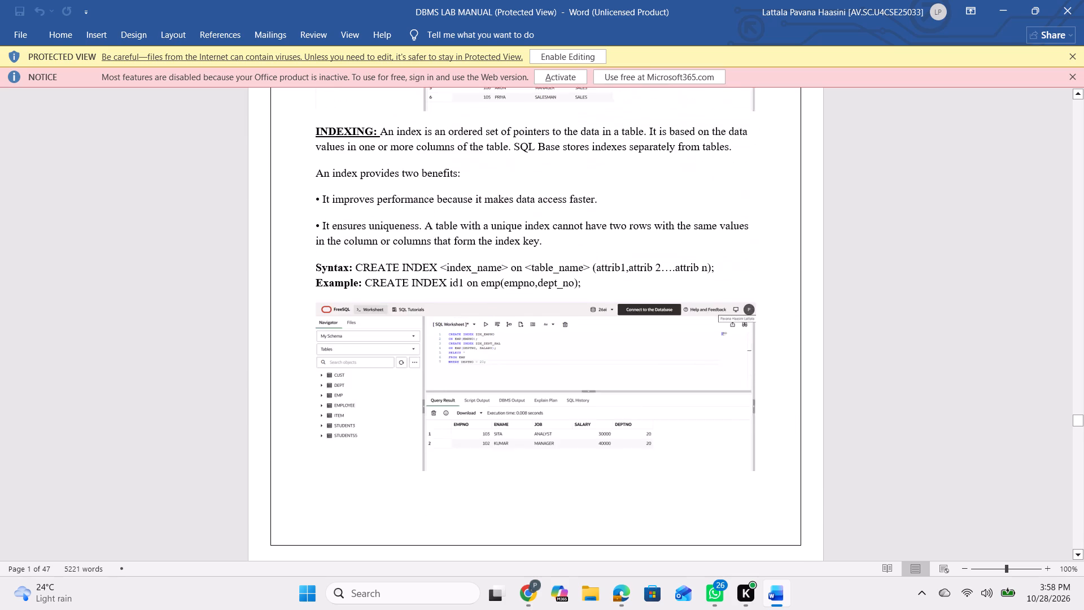
scroll(510, 343, "up", 3)
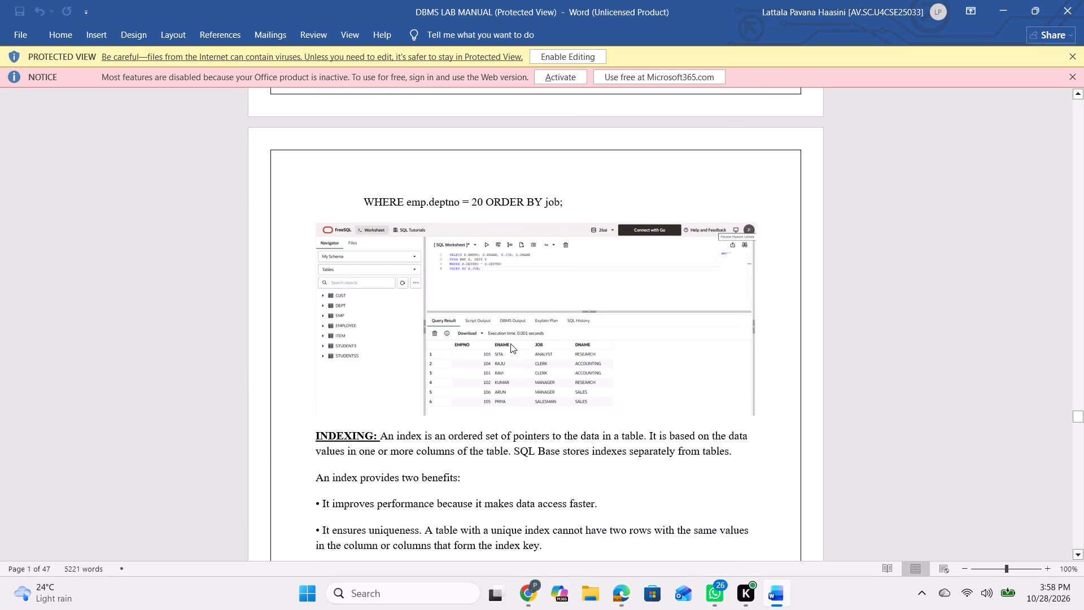
scroll(510, 343, "up", 4)
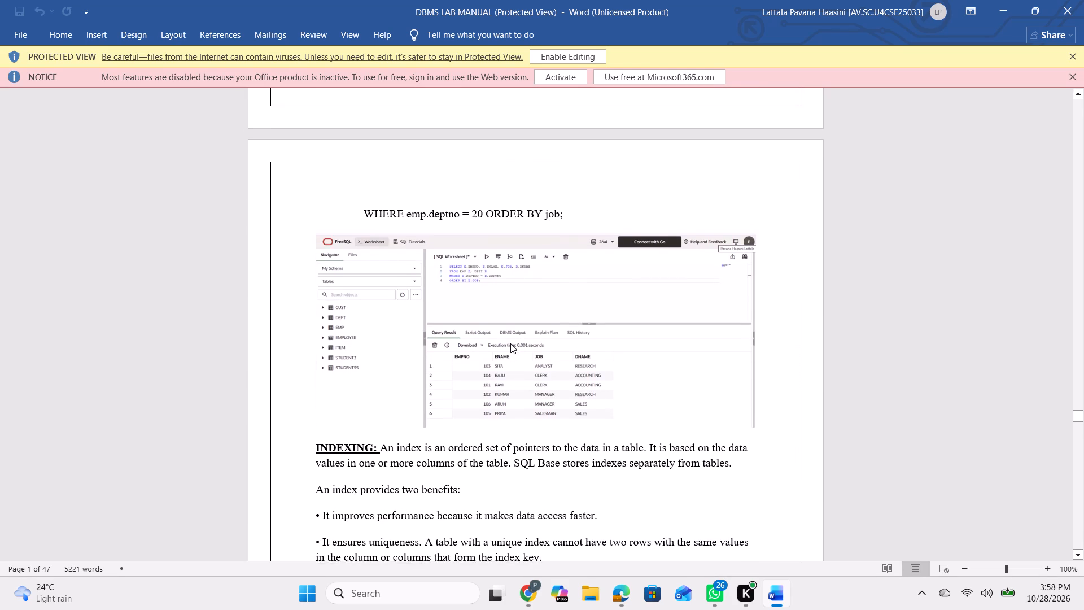
scroll(510, 343, "up", 2)
scroll(510, 343, "down", 2)
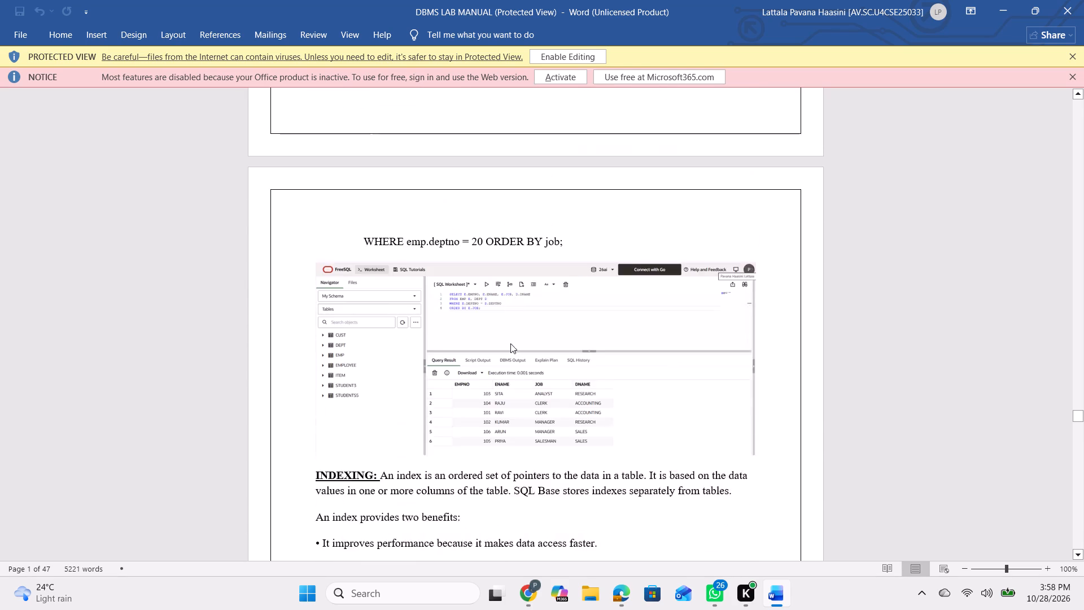
scroll(510, 343, "down", 8)
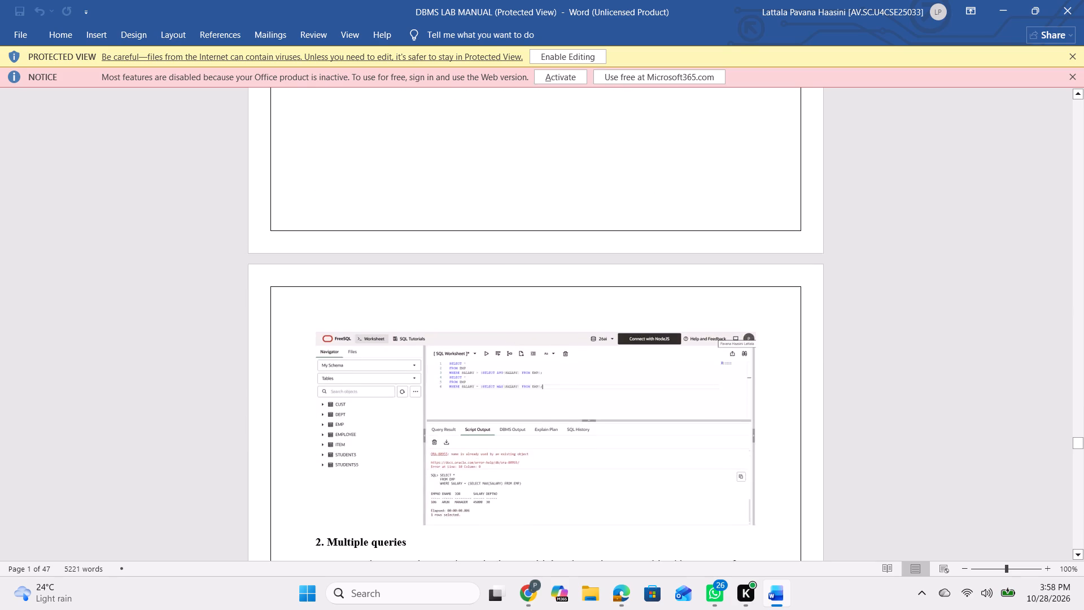
scroll(510, 343, "down", 1)
scroll(510, 343, "up", 1, "ctrl")
scroll(510, 343, "down", 1, "ctrl")
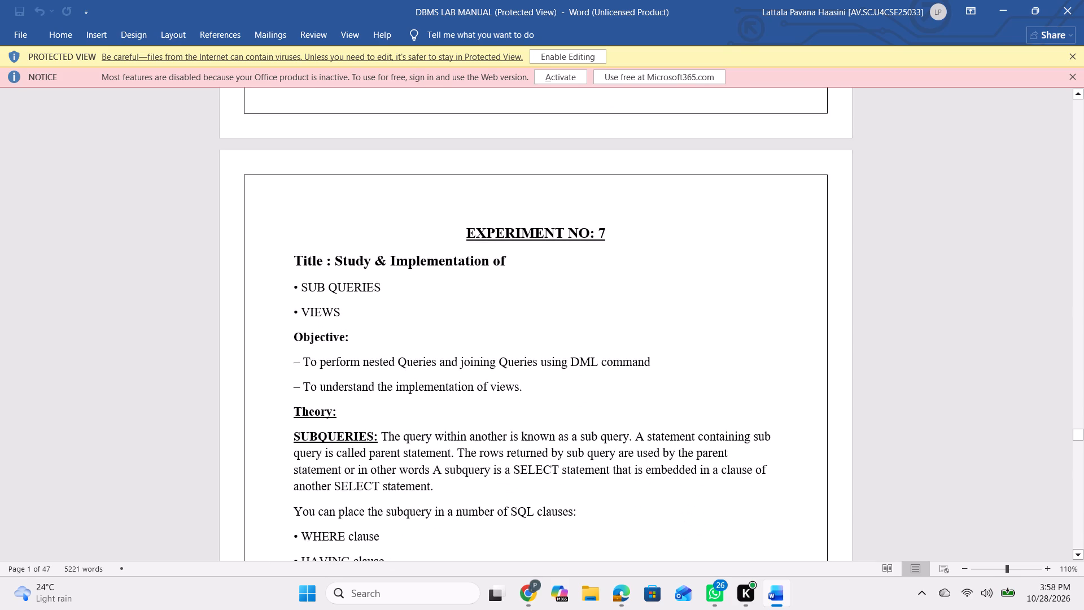
scroll(510, 343, "down", 1, "ctrl")
scroll(510, 343, "up", 1, "ctrl")
scroll(510, 343, "down", 1, "ctrl")
scroll(510, 343, "down", 1)
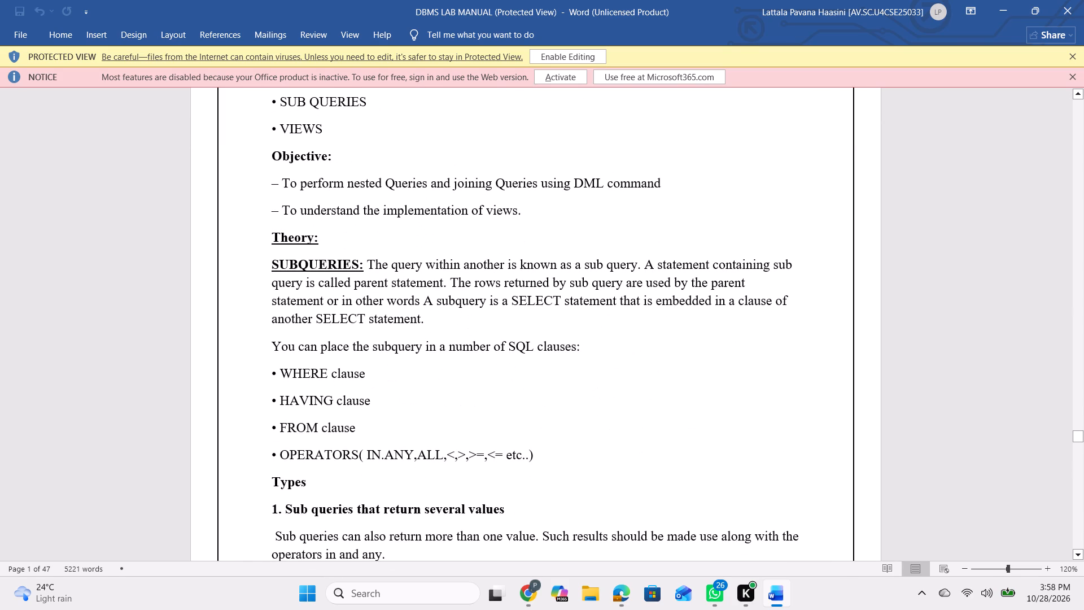
left_click(510, 343)
left_click(510, 343)
scroll(654, 464, "up", 1)
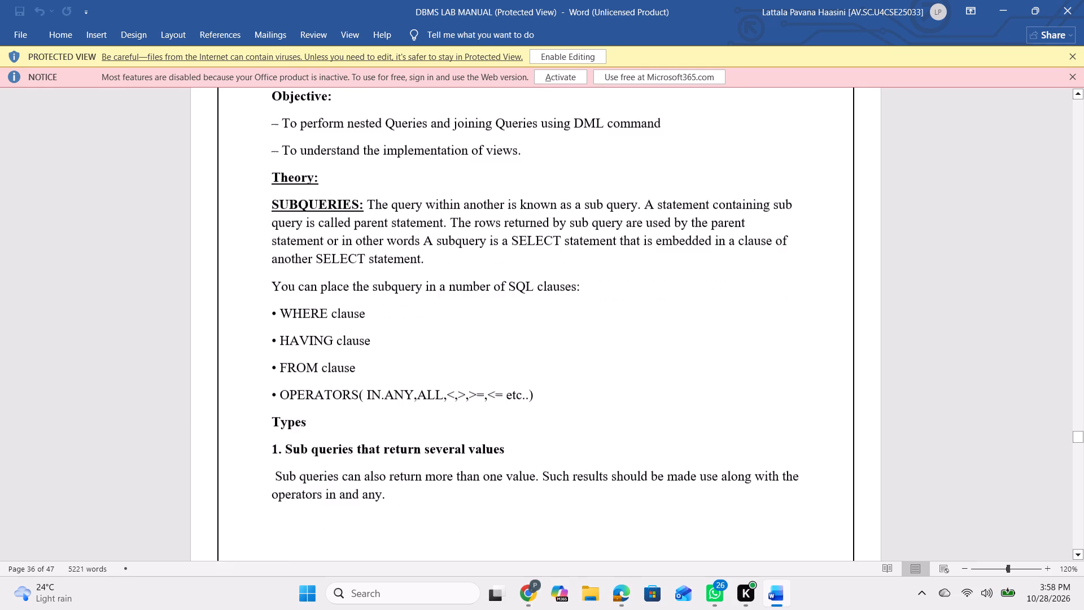
scroll(654, 464, "up", 4)
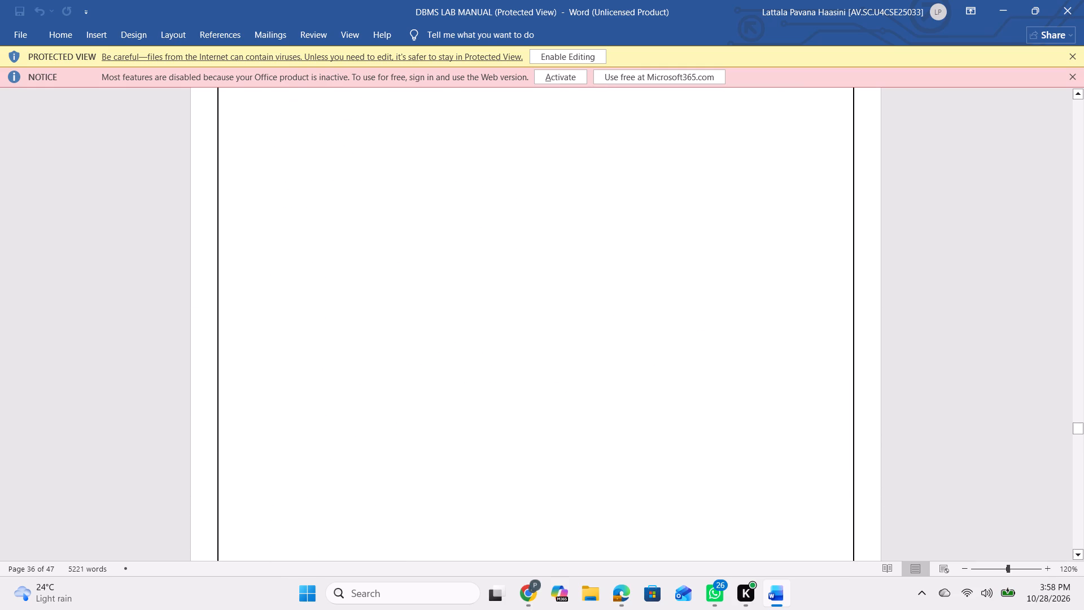
scroll(654, 464, "up", 5)
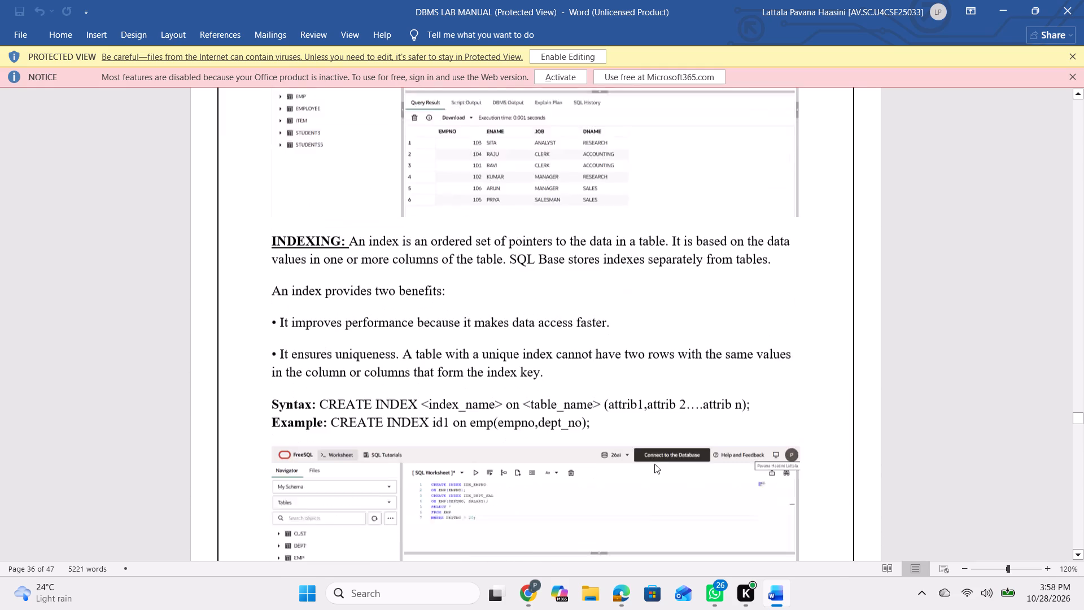
scroll(654, 464, "up", 1)
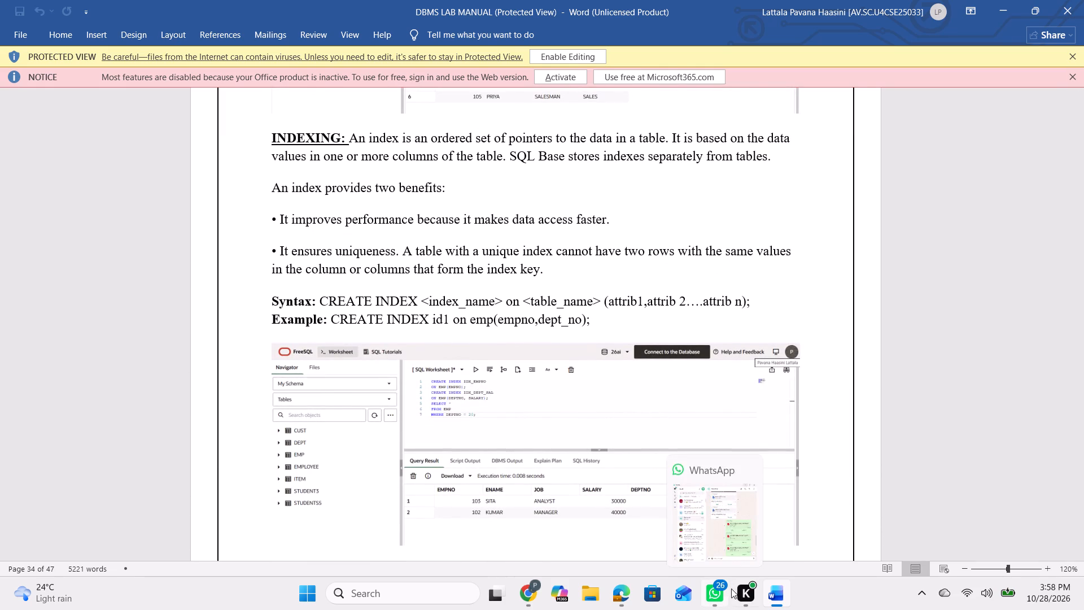
Switch to the online manual in Edge and check its pages backward from Experiment 7 to the start of Experiment 3.
left_click(624, 600)
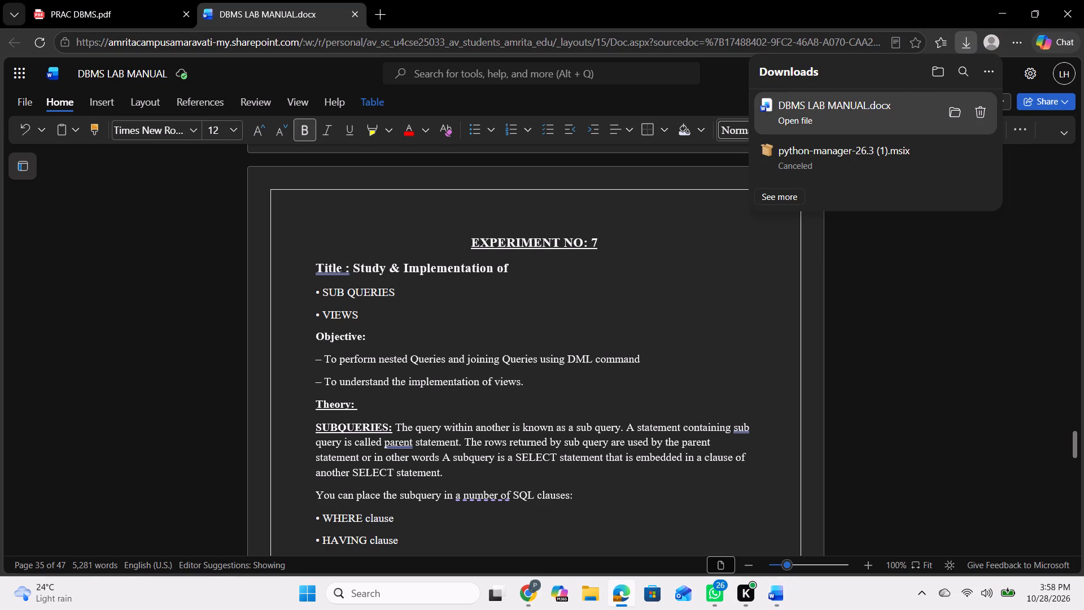
scroll(513, 337, "up", 8)
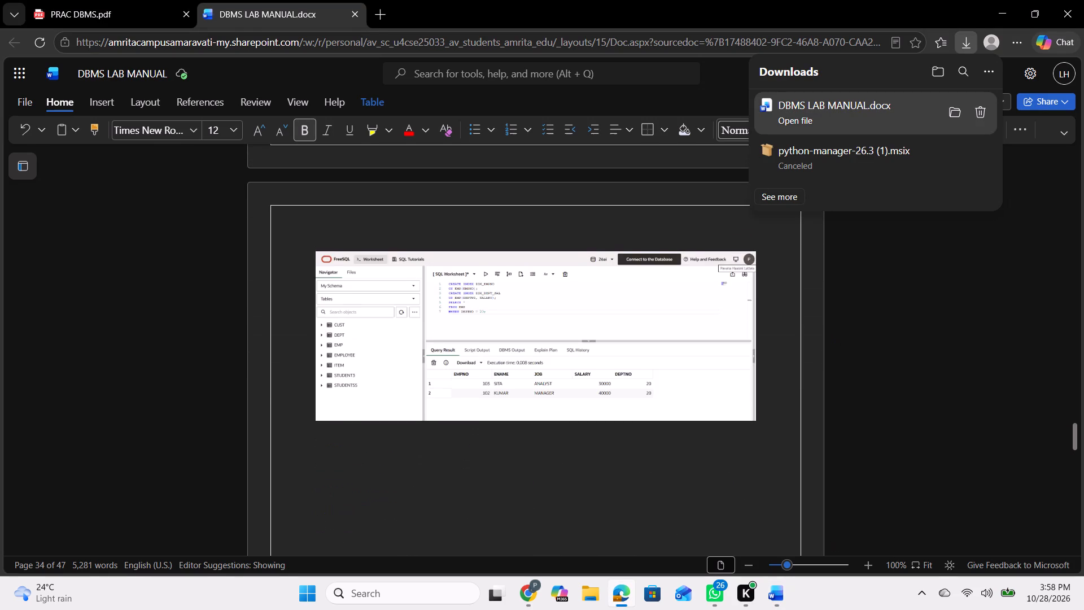
scroll(513, 337, "up", 7)
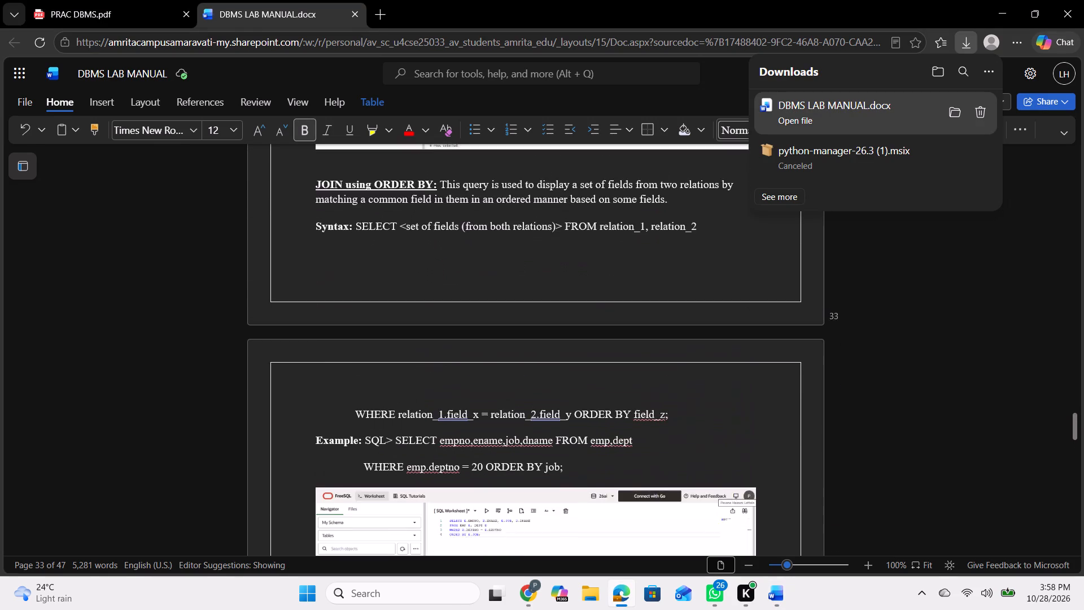
scroll(513, 337, "up", 5)
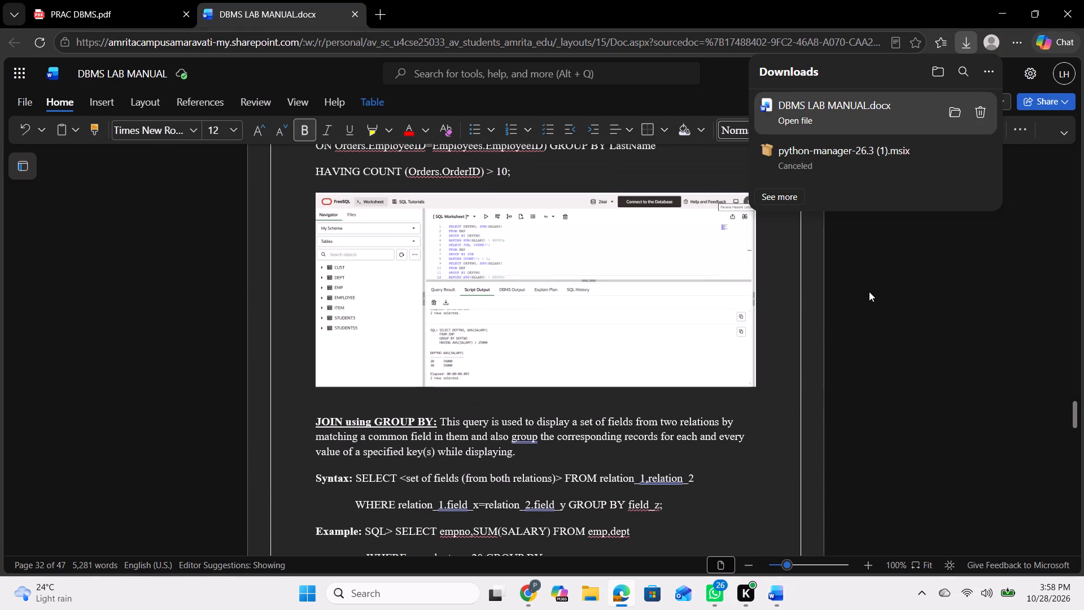
left_click(876, 291)
scroll(742, 282, "up", 6)
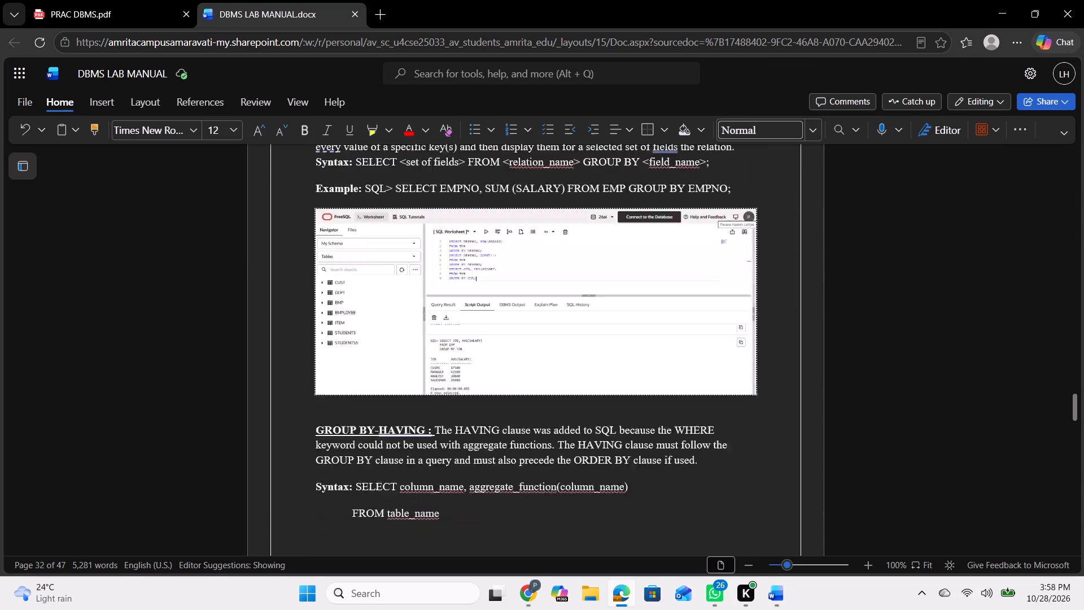
scroll(742, 282, "up", 14)
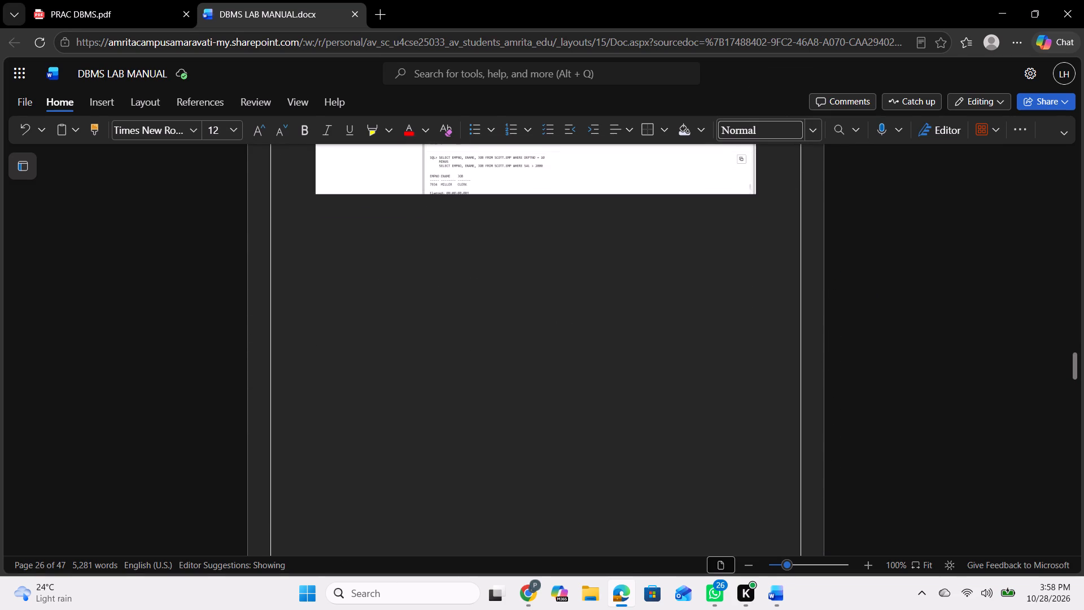
scroll(742, 282, "up", 8)
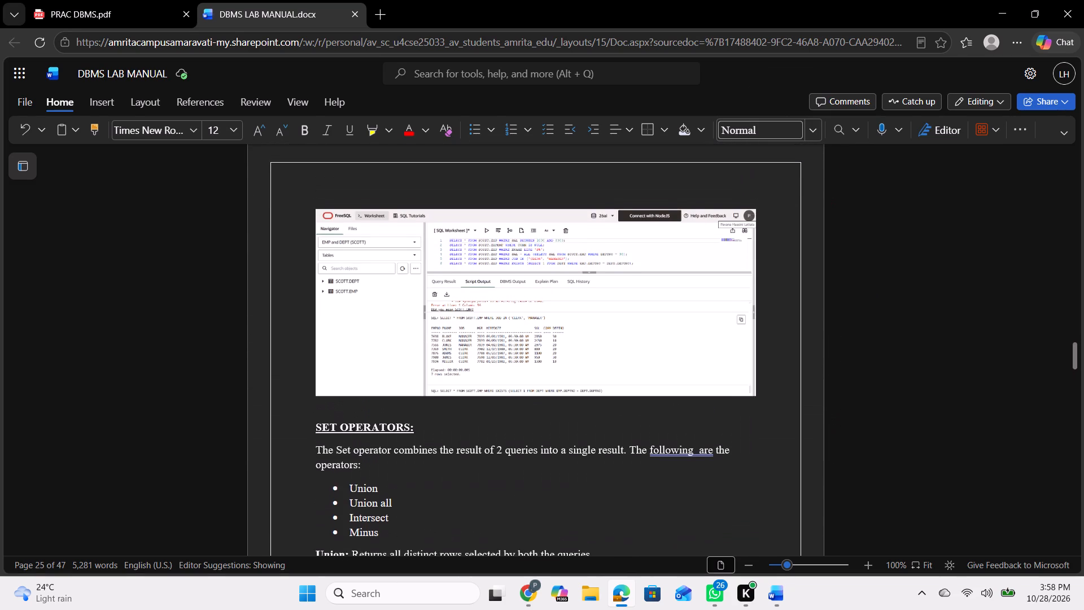
scroll(731, 317, "up", 13)
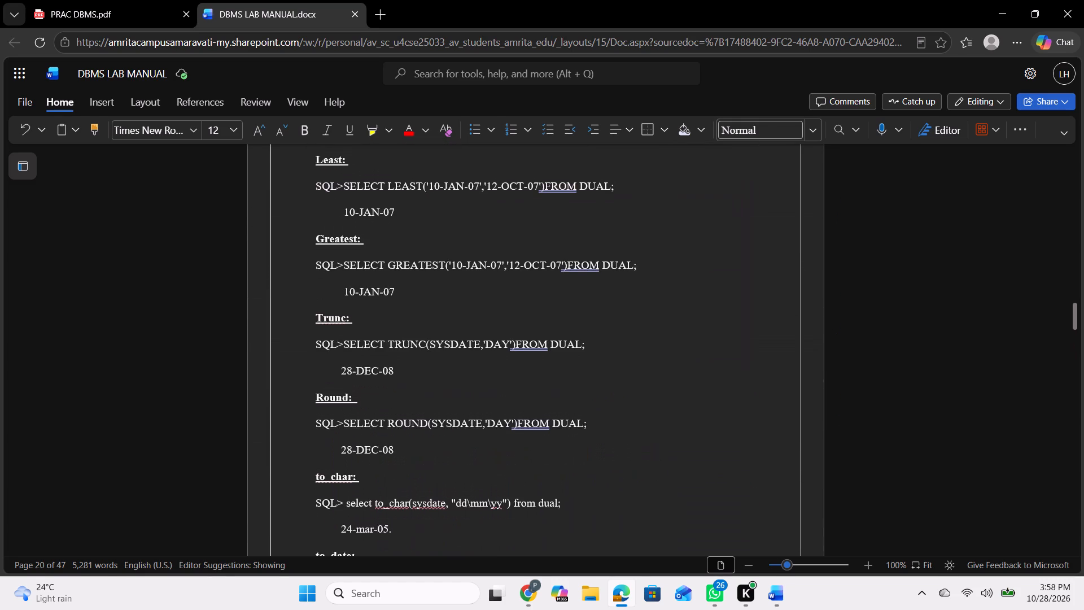
scroll(731, 317, "up", 7)
scroll(731, 317, "down", 4)
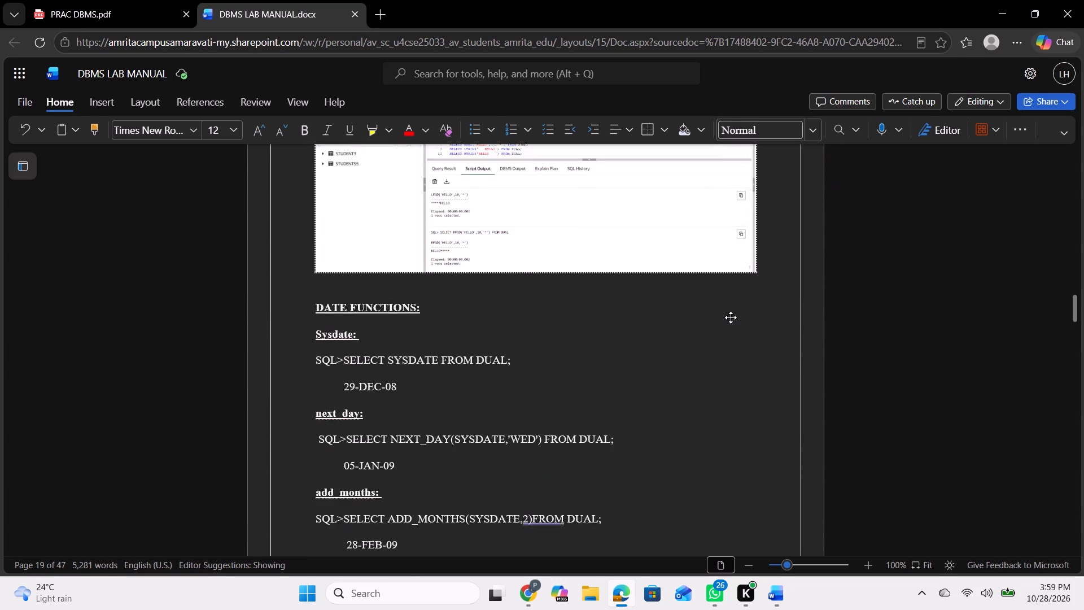
scroll(731, 317, "down", 1)
scroll(731, 317, "up", 4)
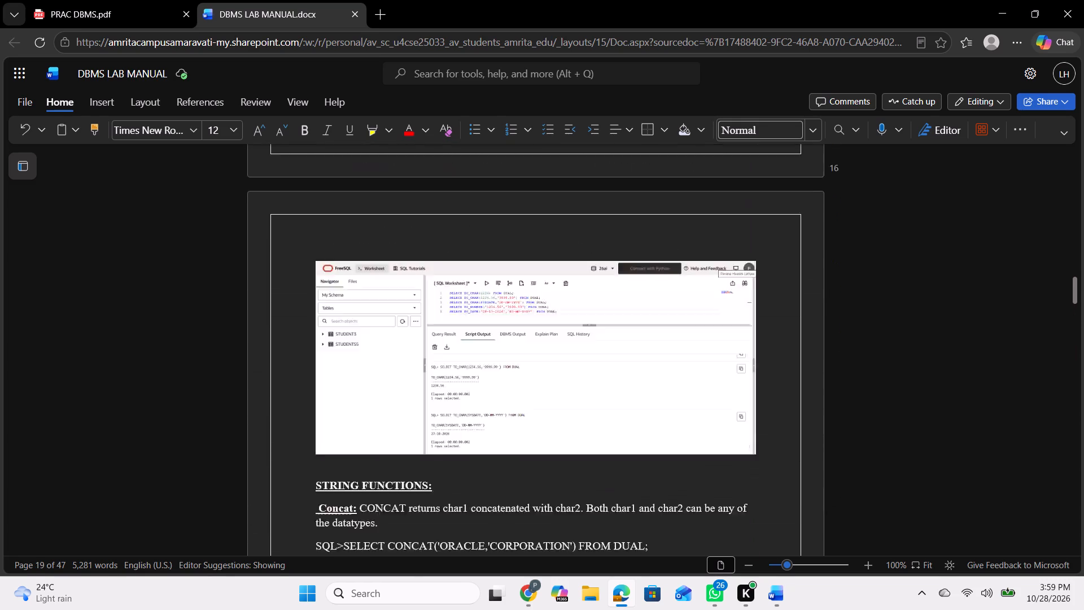
scroll(731, 317, "up", 11)
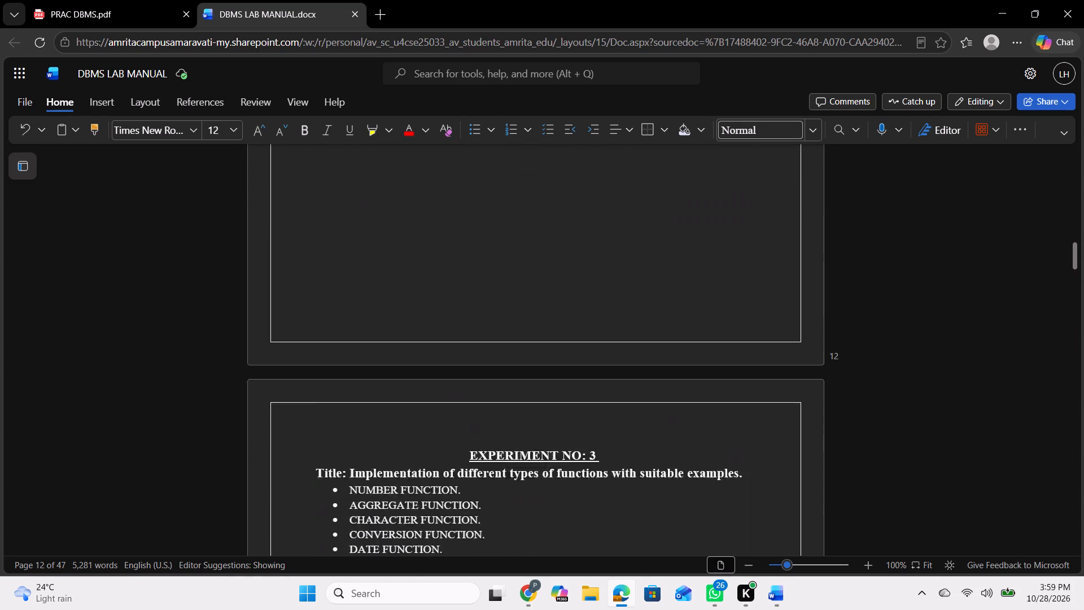
scroll(731, 317, "up", 1)
Skim the online manual forward from Experiment 3 past the joins and Experiment 7 pages.
scroll(731, 317, "down", 16)
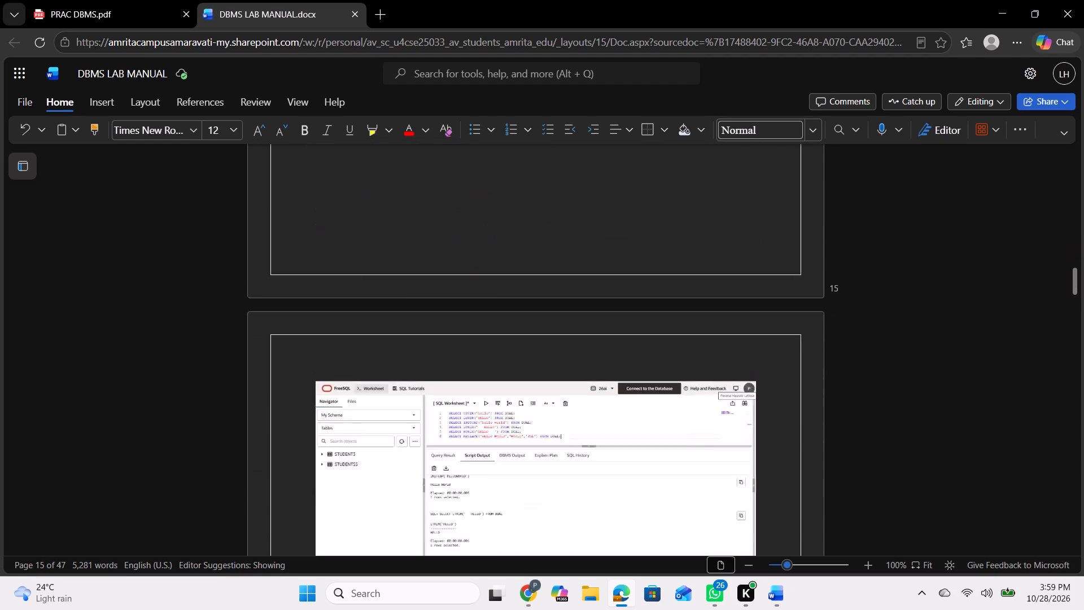
scroll(731, 317, "down", 20)
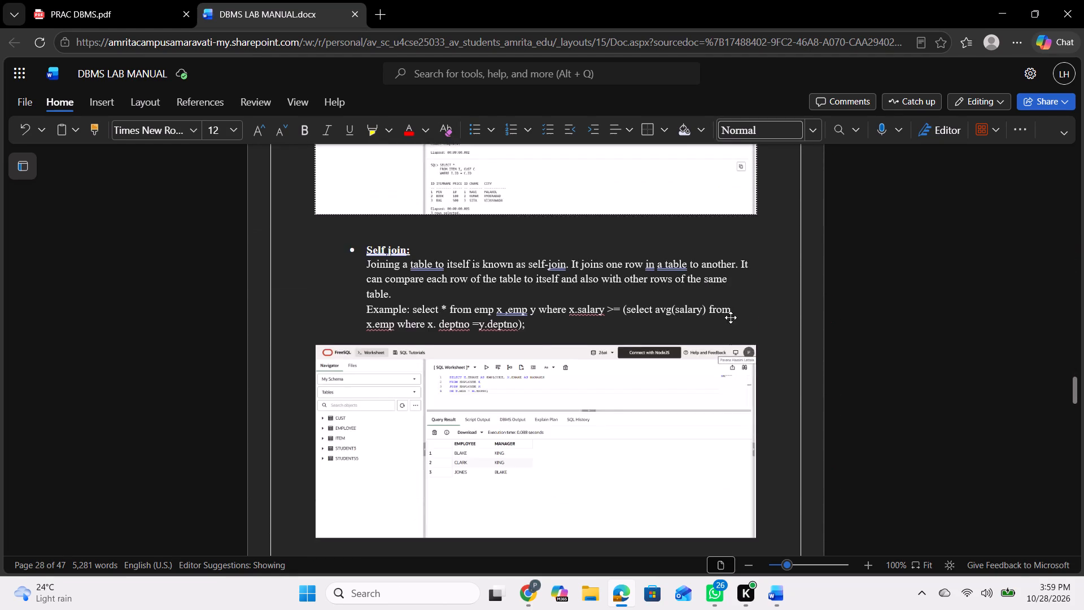
scroll(731, 317, "down", 14)
Remove the break before the Experiment 7 heading so the section follows the Indexing screenshot on page 35.
scroll(731, 317, "up", 8)
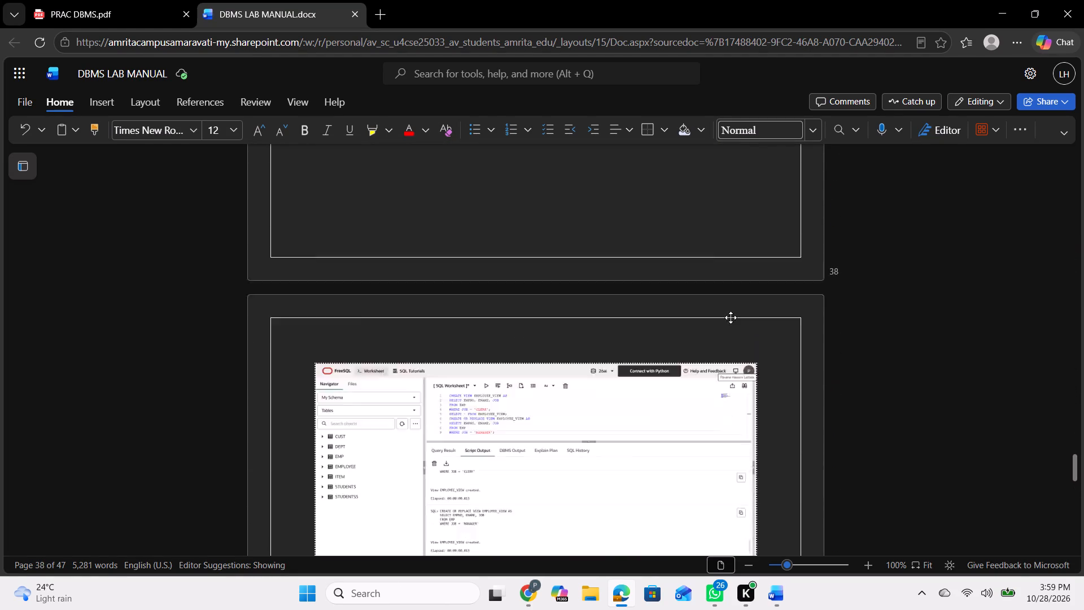
scroll(731, 317, "up", 7)
scroll(731, 317, "down", 2)
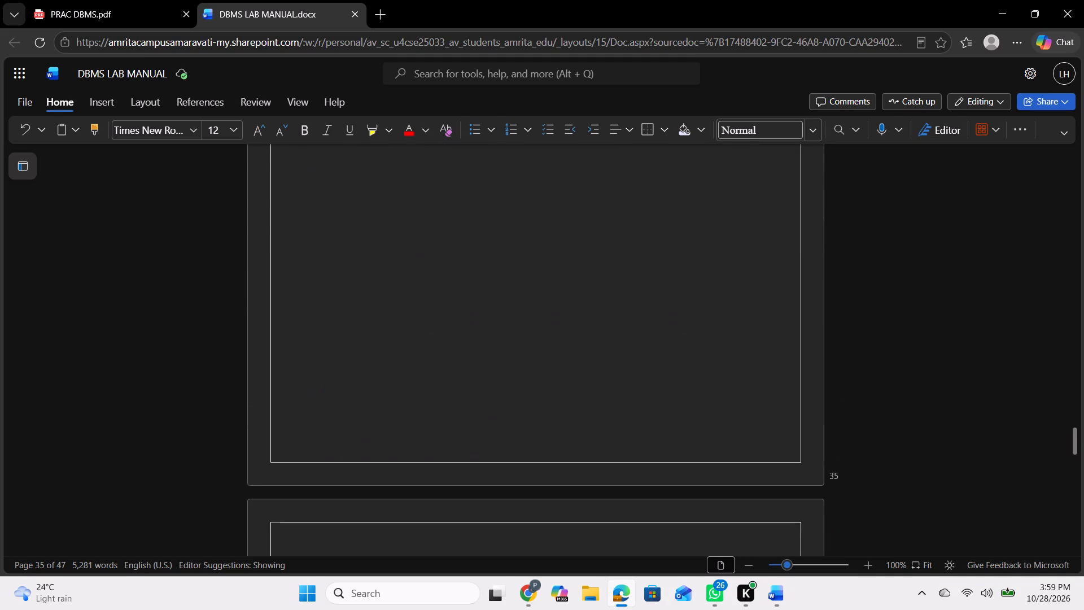
scroll(731, 317, "down", 2)
left_click(468, 451)
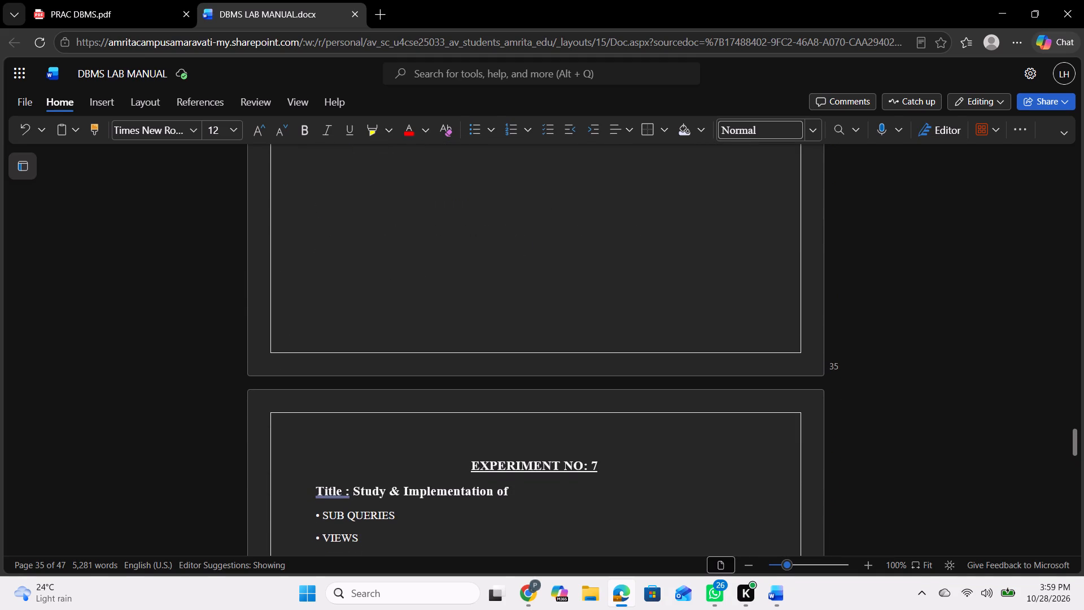
key("BackSpace")
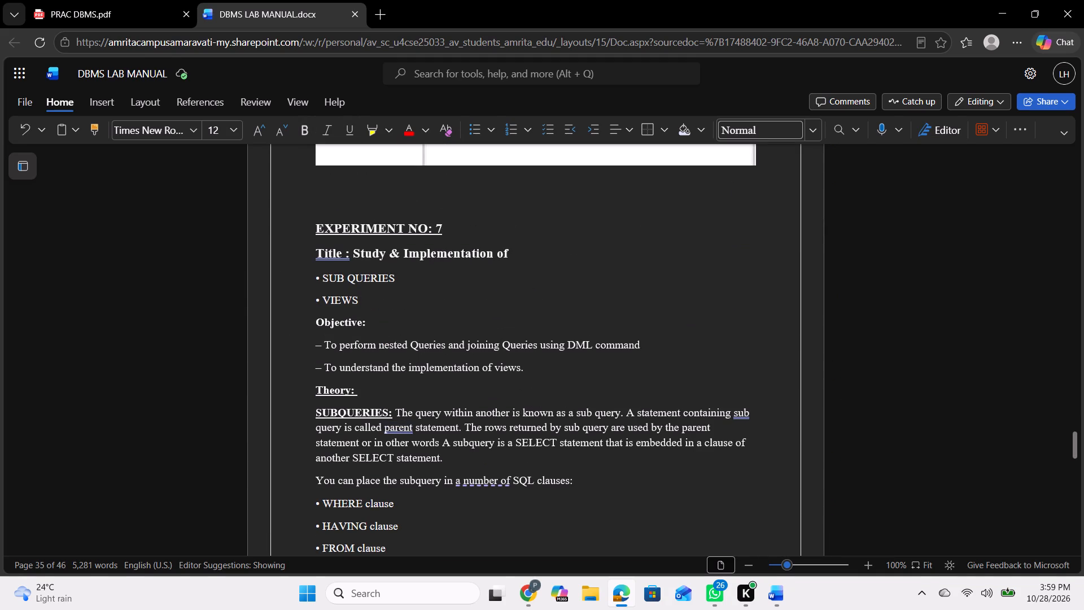
Center the EXPERIMENT NO: 7 heading.
left_click_drag(311, 226, 446, 227)
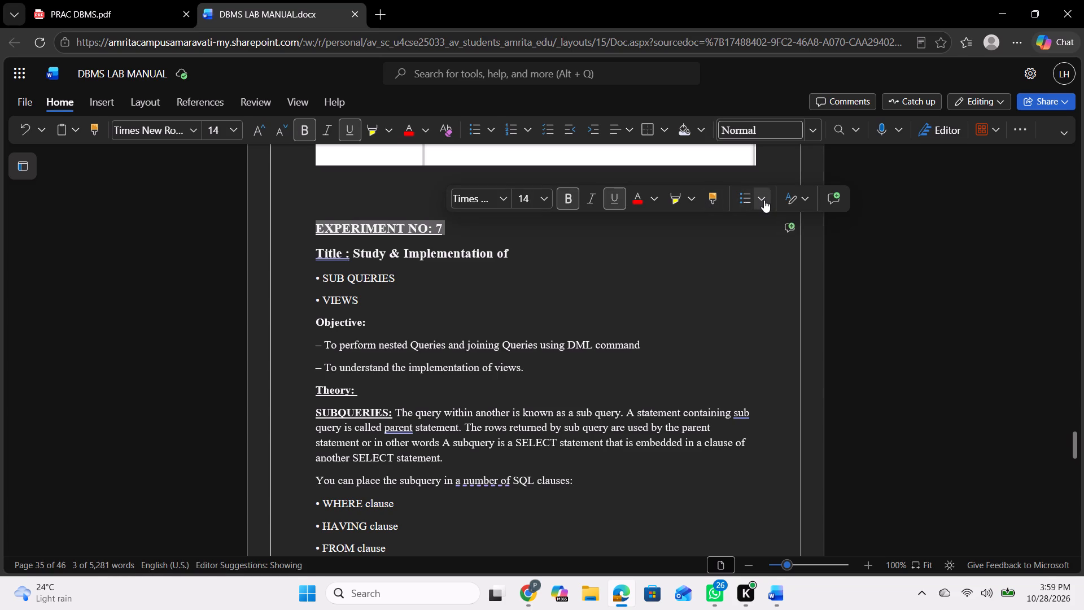
left_click(764, 200)
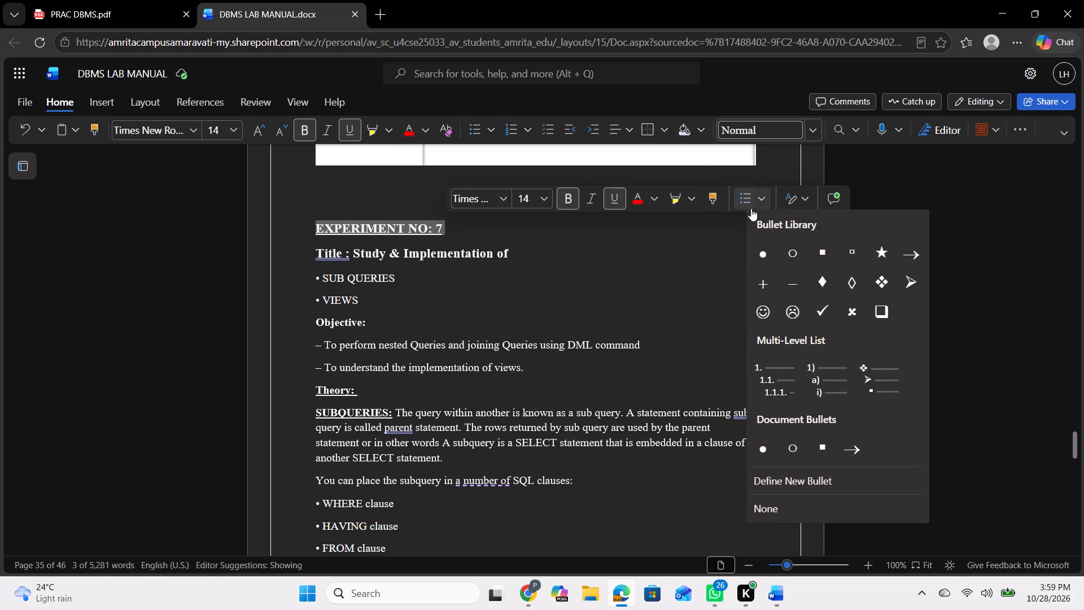
left_click(622, 129)
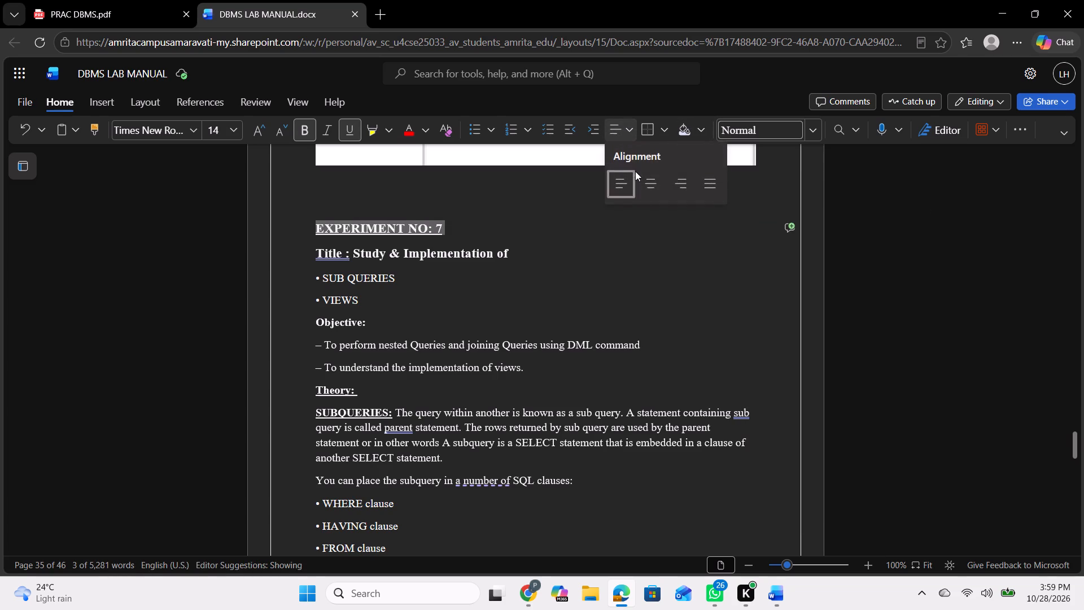
left_click(640, 176)
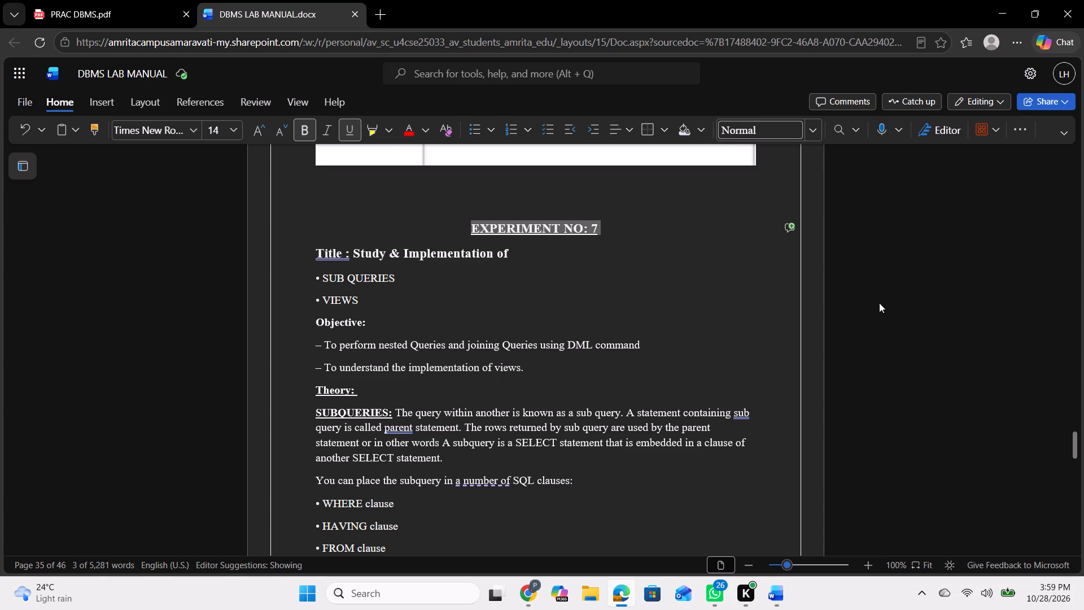
left_click(879, 303)
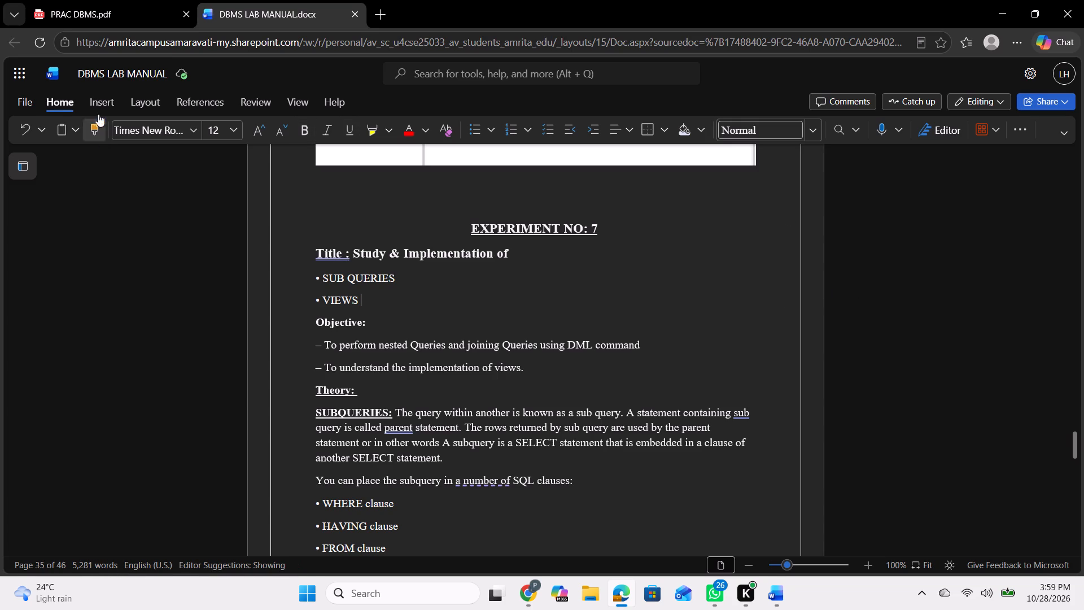
Download a copy of the online manual and open DBMS LAB MANUAL (1).docx in desktop Word.
left_click(27, 99)
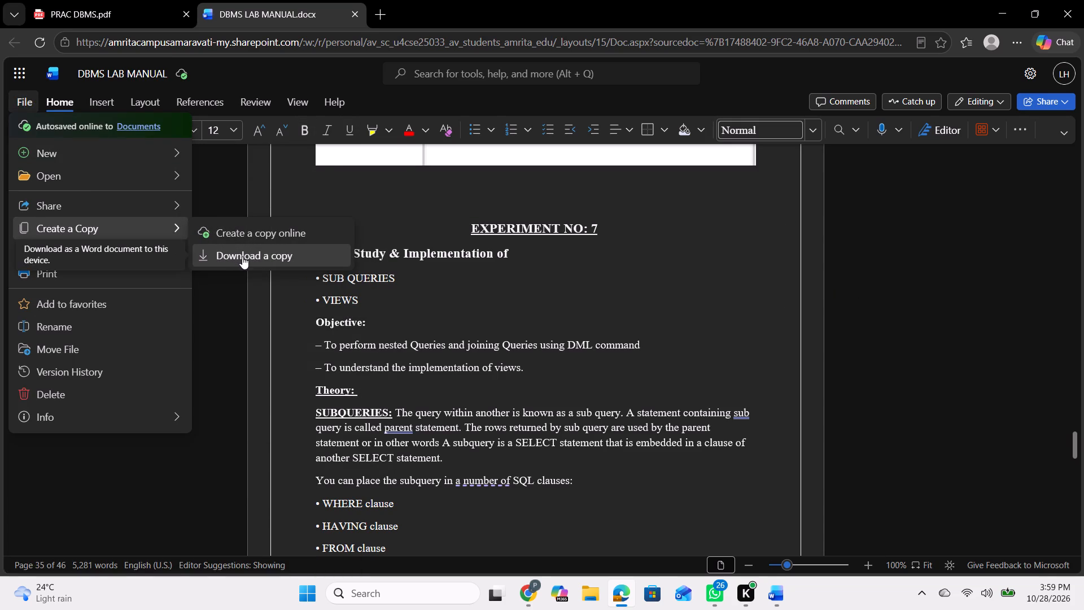
left_click(242, 256)
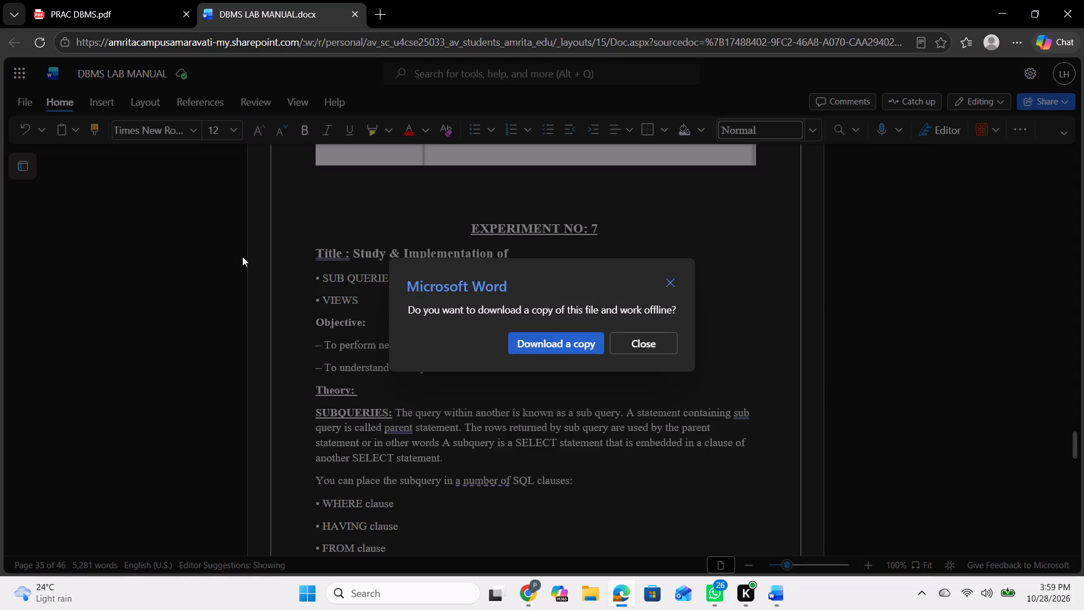
left_click(574, 338)
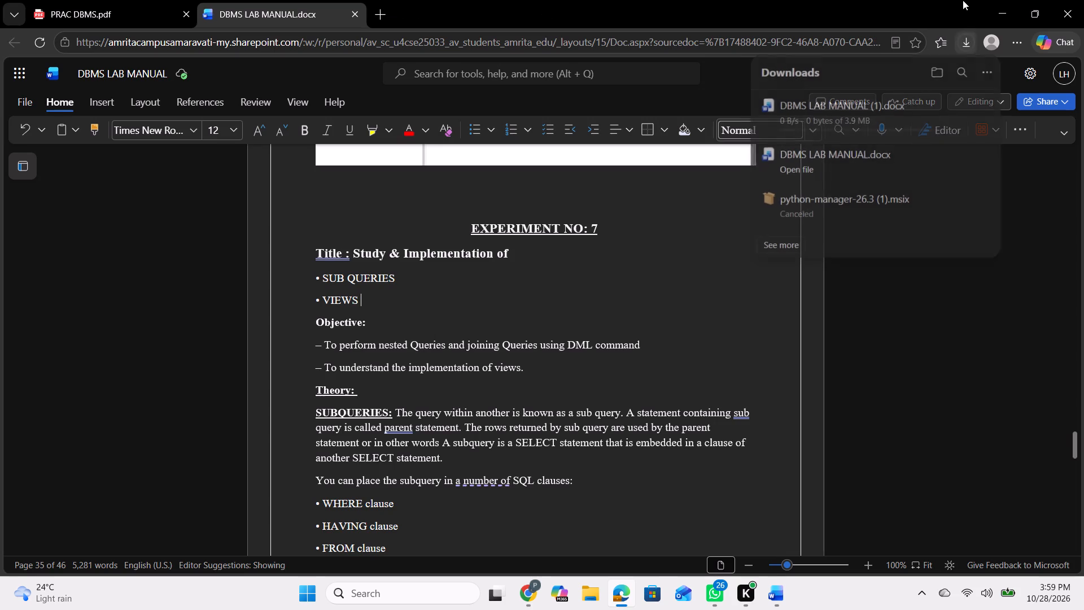
double_click(877, 111)
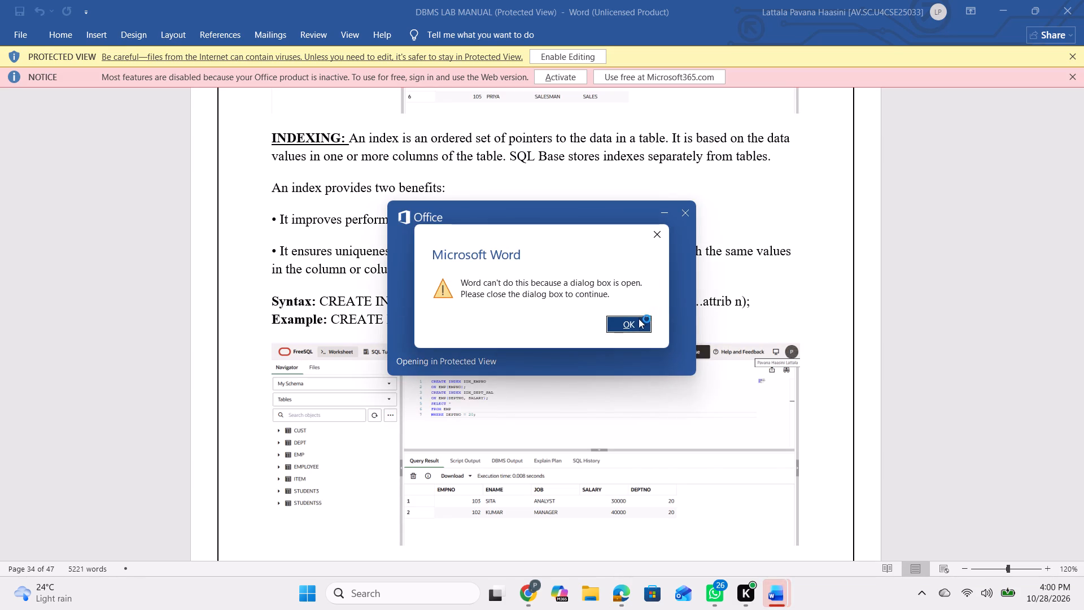
left_click(639, 323)
Skim the downloaded manual from the cover and index through the later experiments, and check where Experiment 7 starts.
scroll(724, 299, "down", 3)
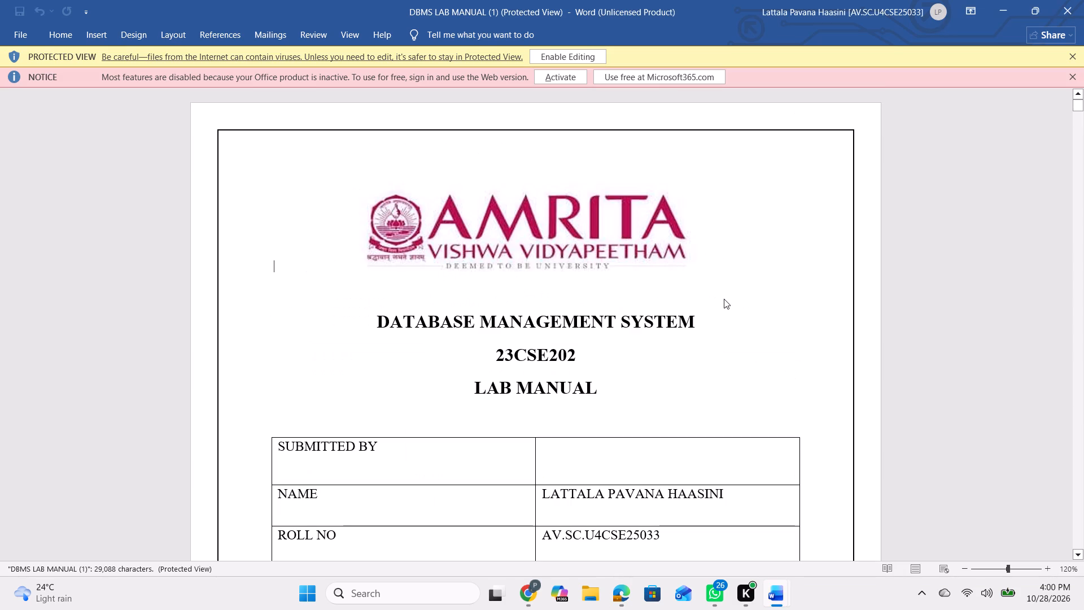
scroll(724, 299, "down", 19)
scroll(724, 299, "up", 1)
scroll(724, 299, "down", 12)
scroll(775, 404, "down", 2)
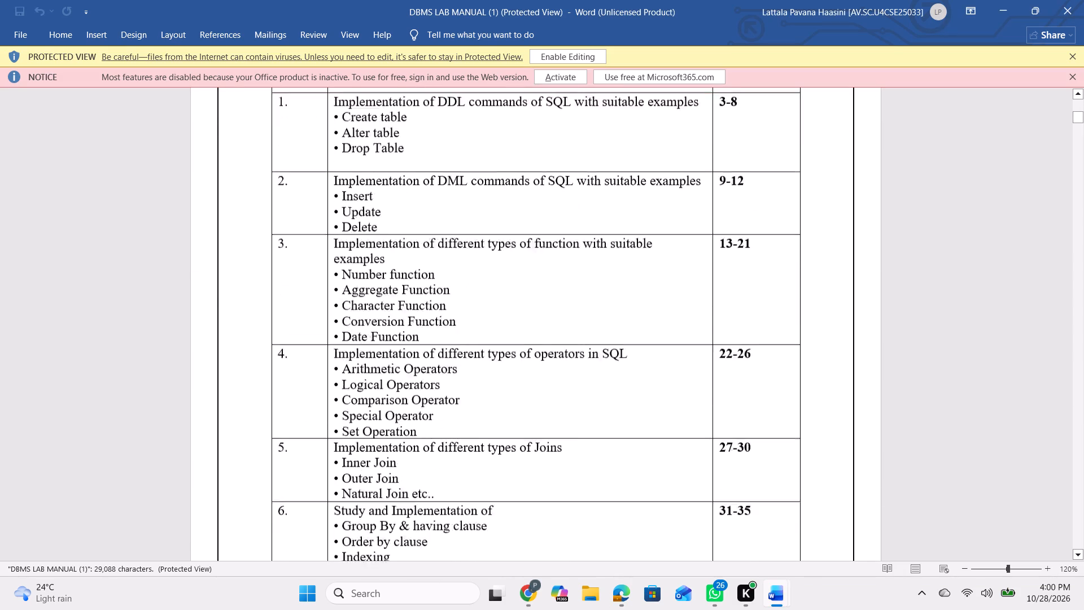
scroll(775, 404, "down", 17)
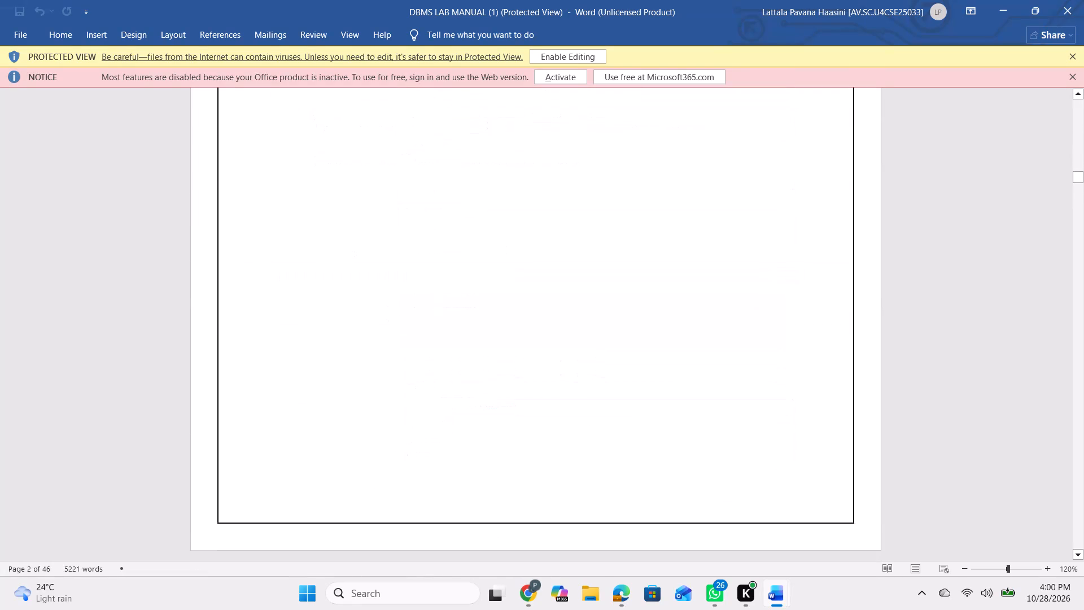
scroll(775, 404, "down", 20)
scroll(775, 404, "down", 6)
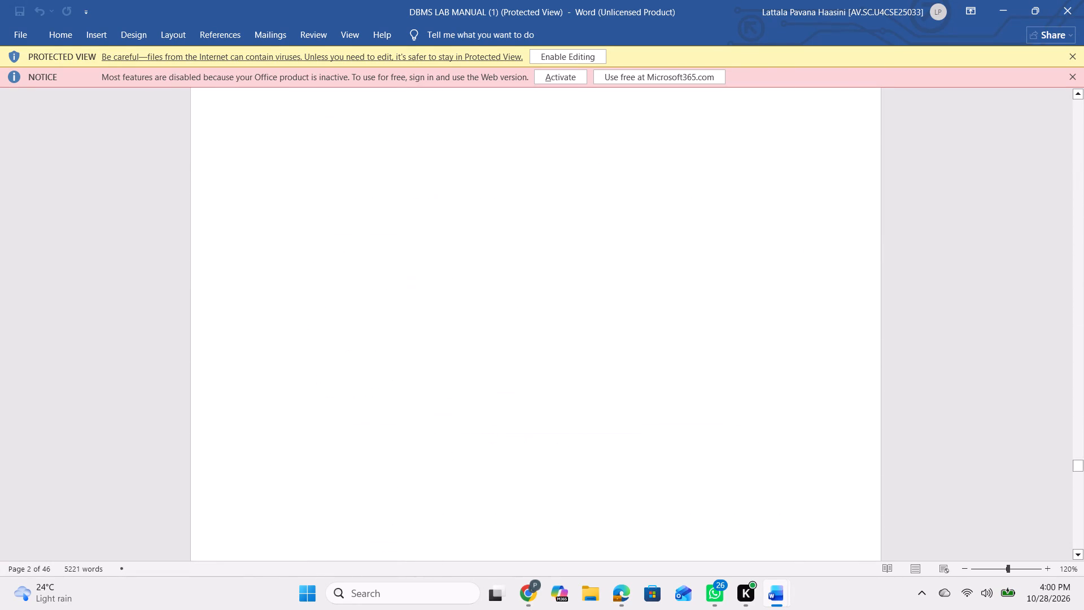
scroll(775, 404, "down", 8)
scroll(775, 404, "up", 8)
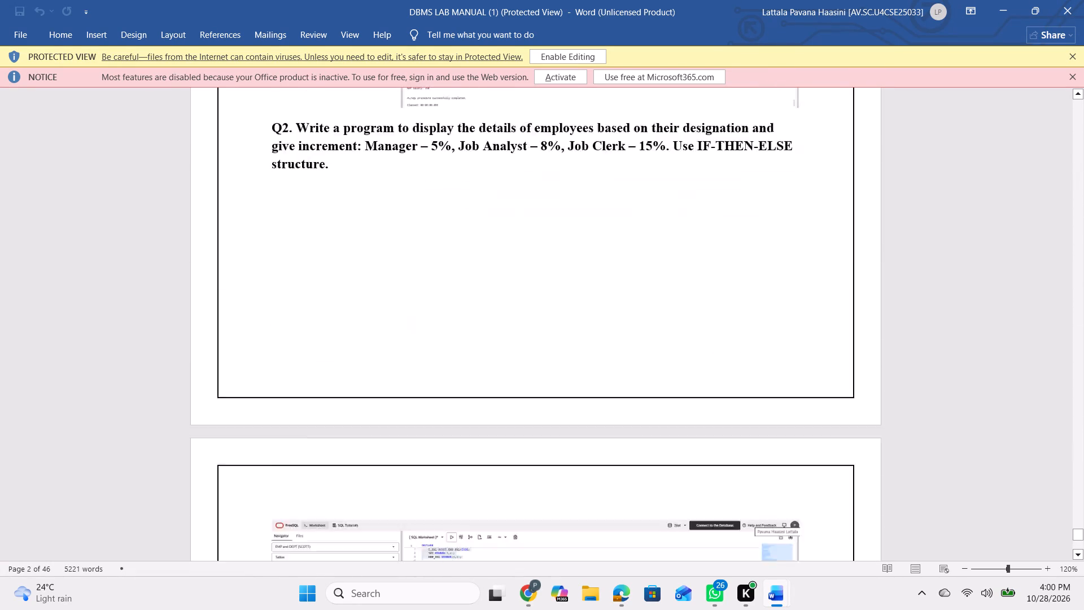
scroll(775, 404, "up", 15)
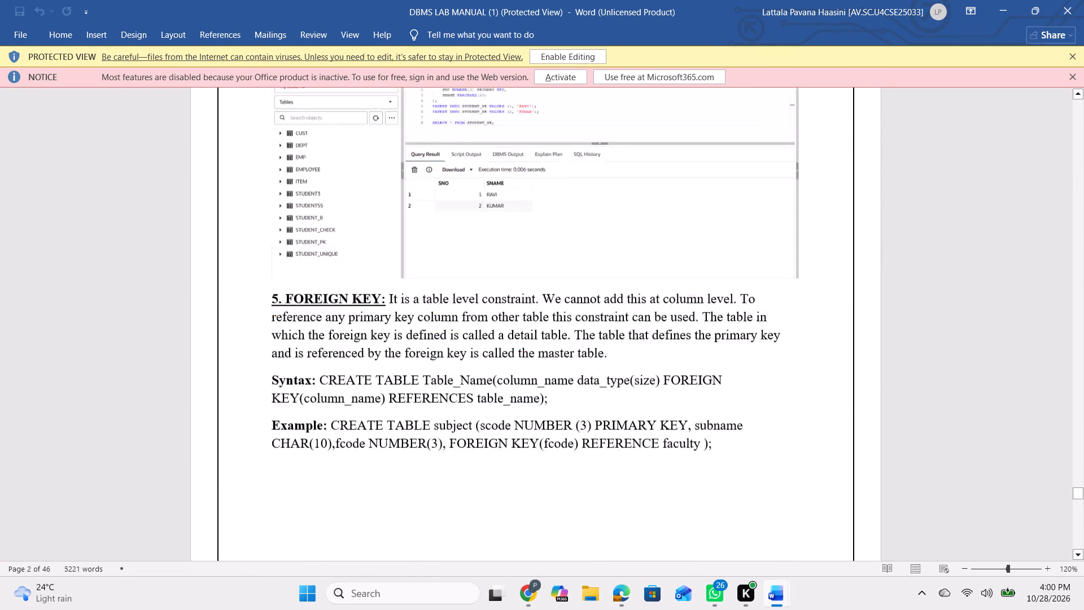
scroll(775, 404, "up", 14)
scroll(775, 404, "down", 1)
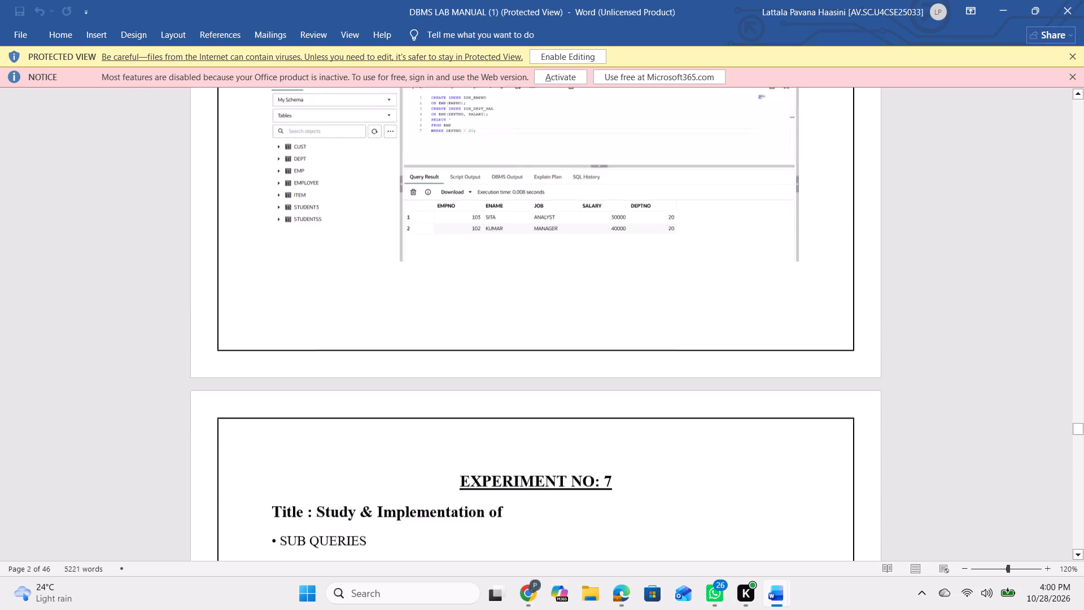
scroll(775, 404, "down", 2)
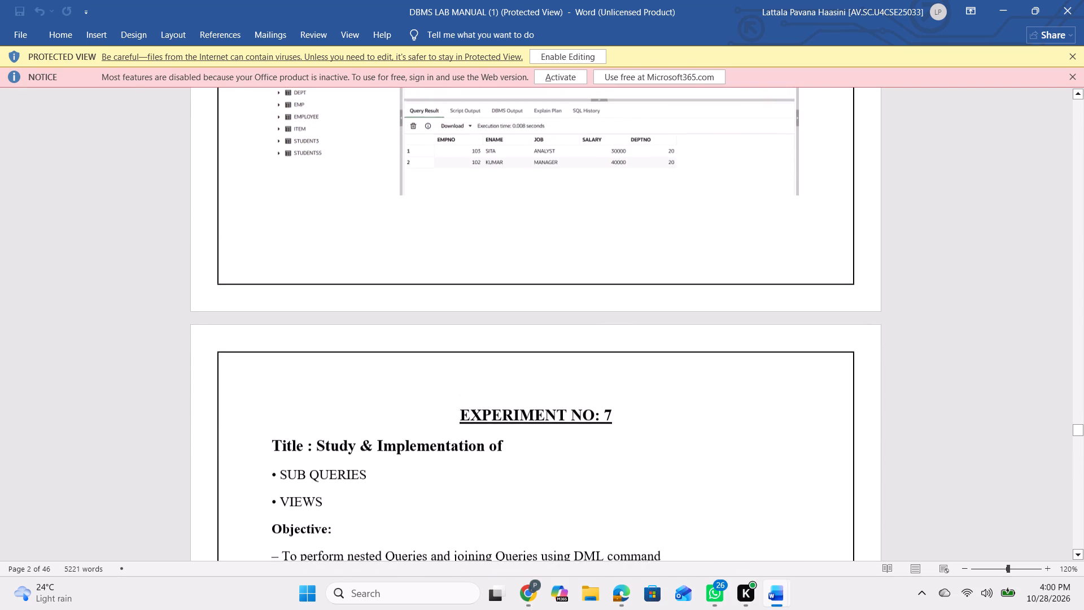
left_click(775, 404)
left_click(775, 404)
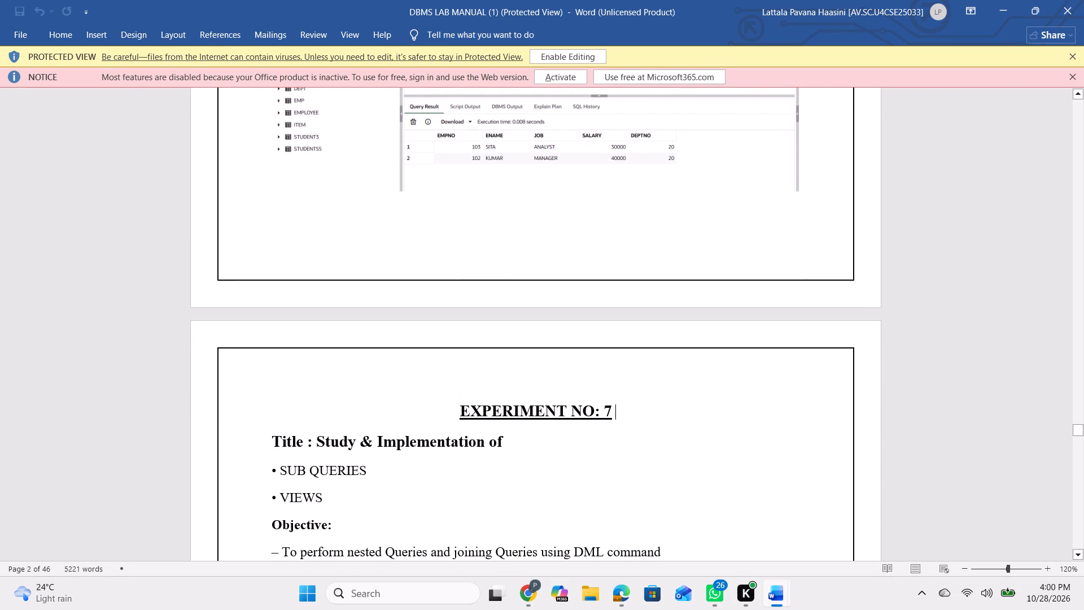
left_click(735, 434)
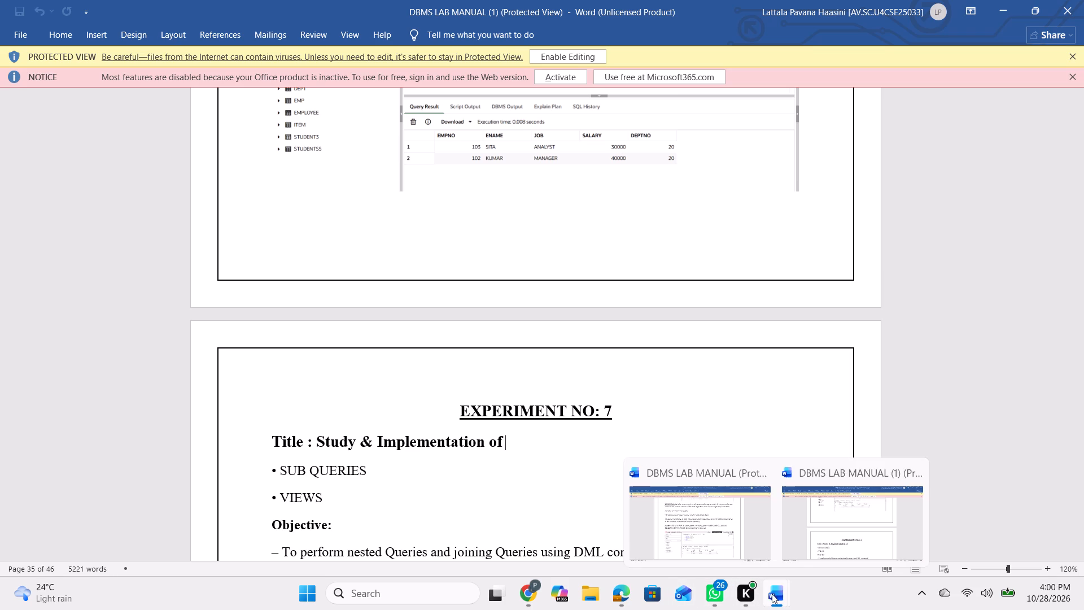
Switch back to the online manual in Edge and set the index page range for experiment 6 to 31-34.
left_click(620, 591)
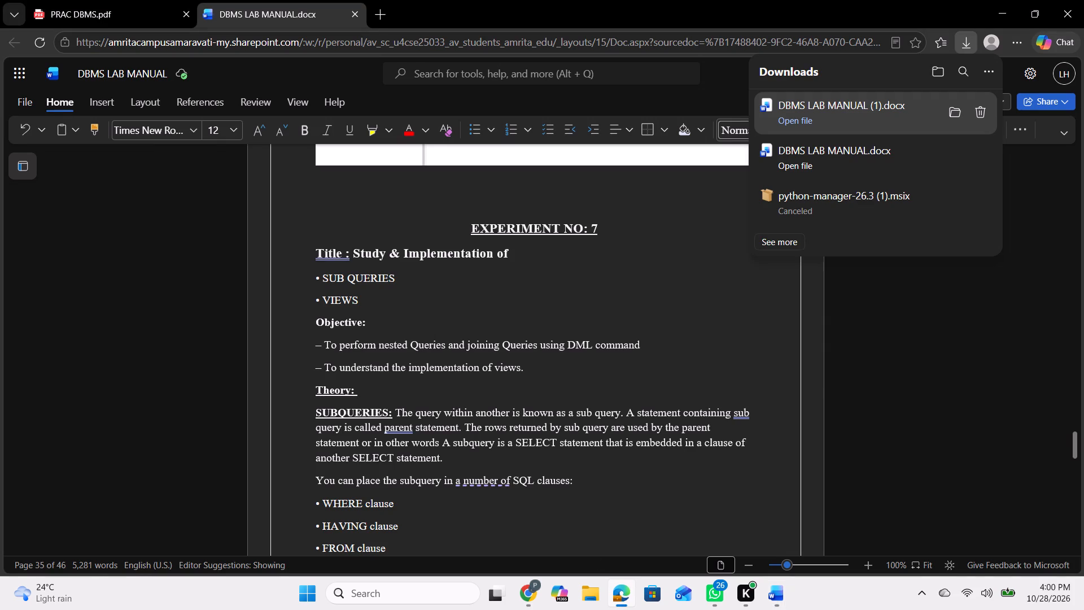
left_click(843, 418)
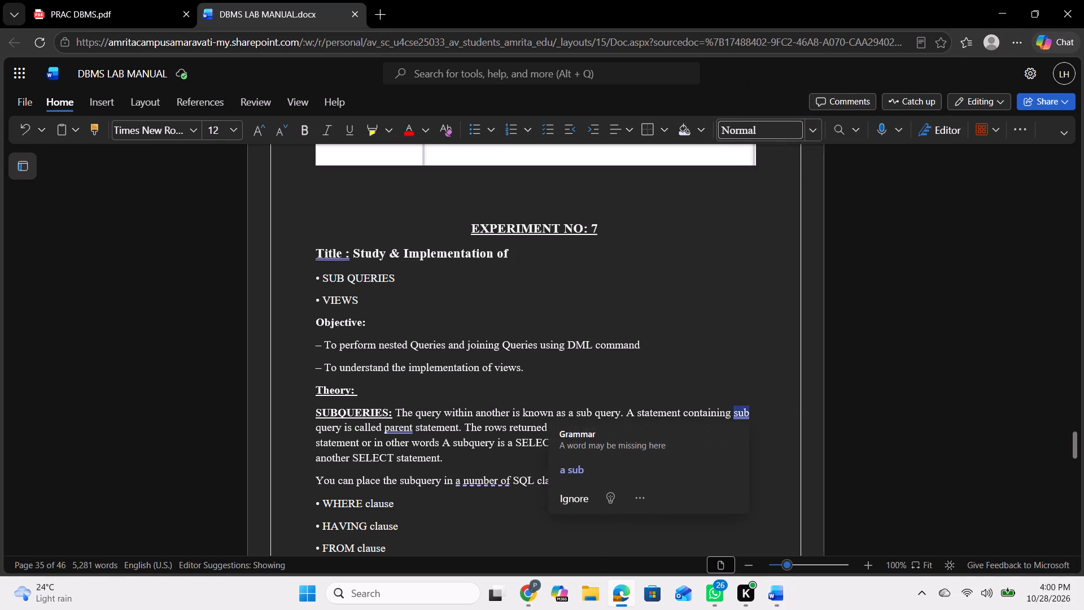
scroll(727, 372, "up", 9)
scroll(727, 372, "down", 3)
scroll(727, 372, "up", 1)
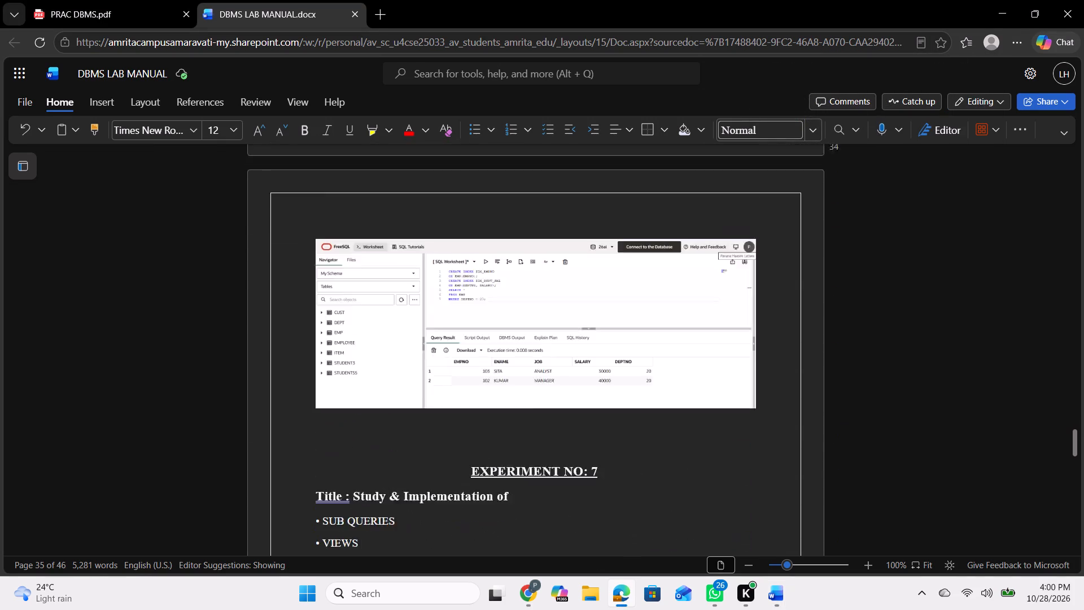
scroll(727, 372, "up", 9)
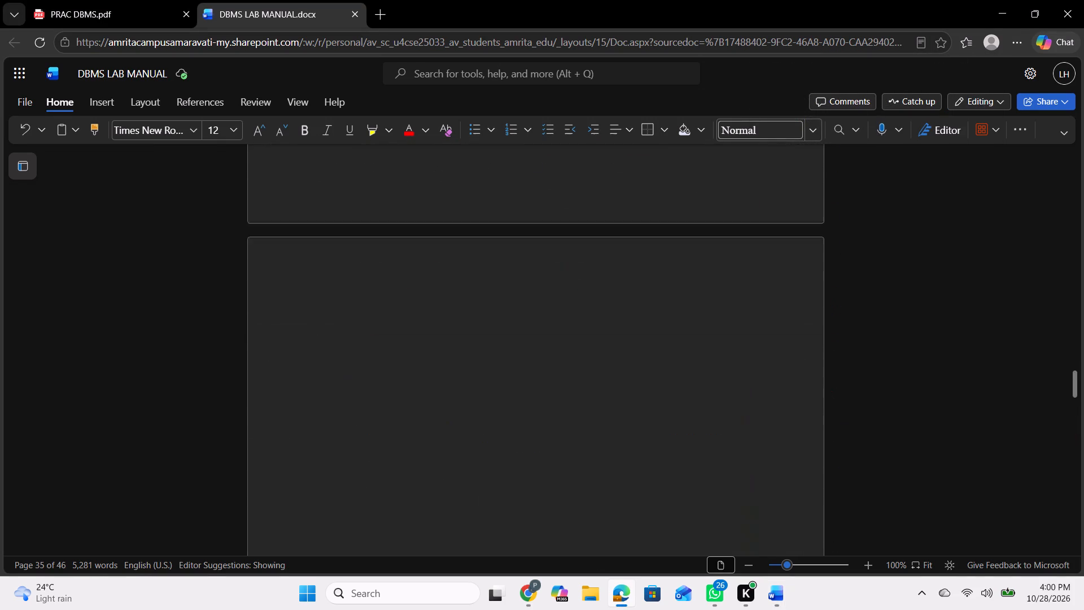
scroll(727, 372, "up", 20)
scroll(727, 372, "up", 15)
scroll(727, 372, "up", 10)
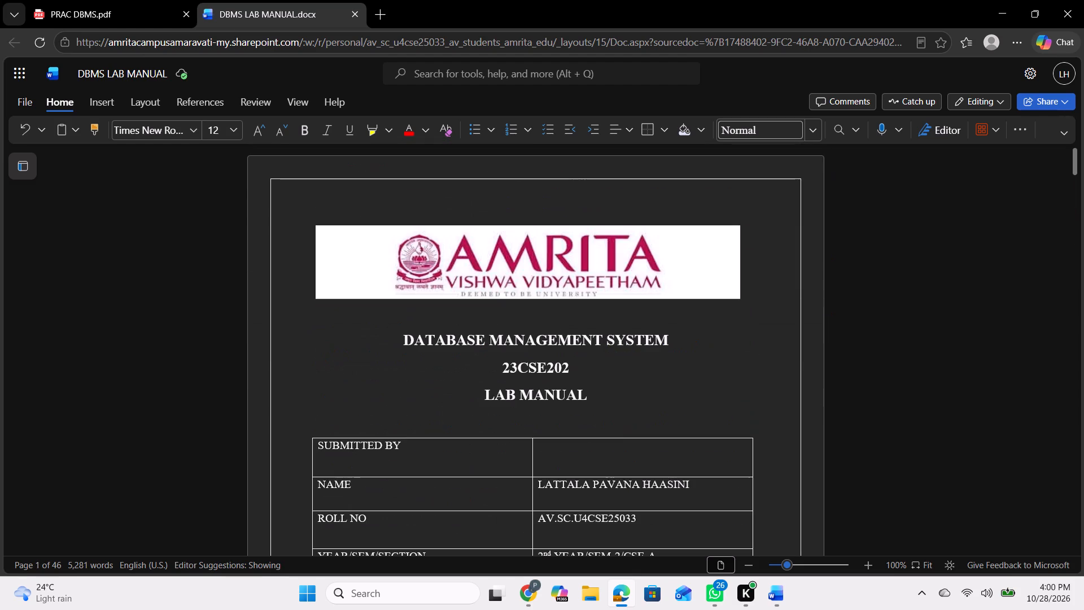
scroll(727, 372, "down", 11)
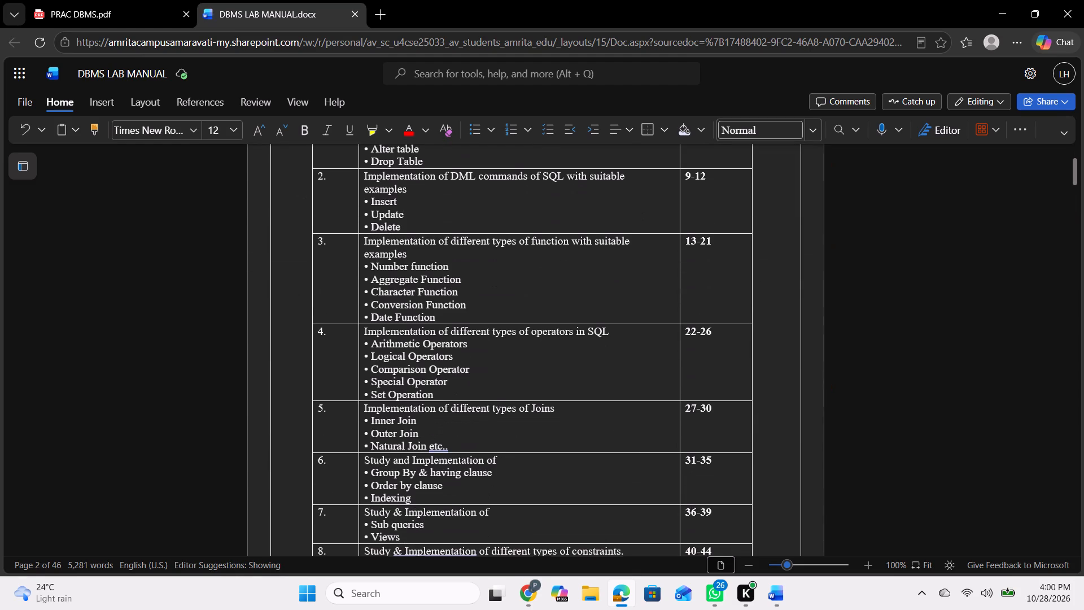
scroll(727, 372, "down", 1)
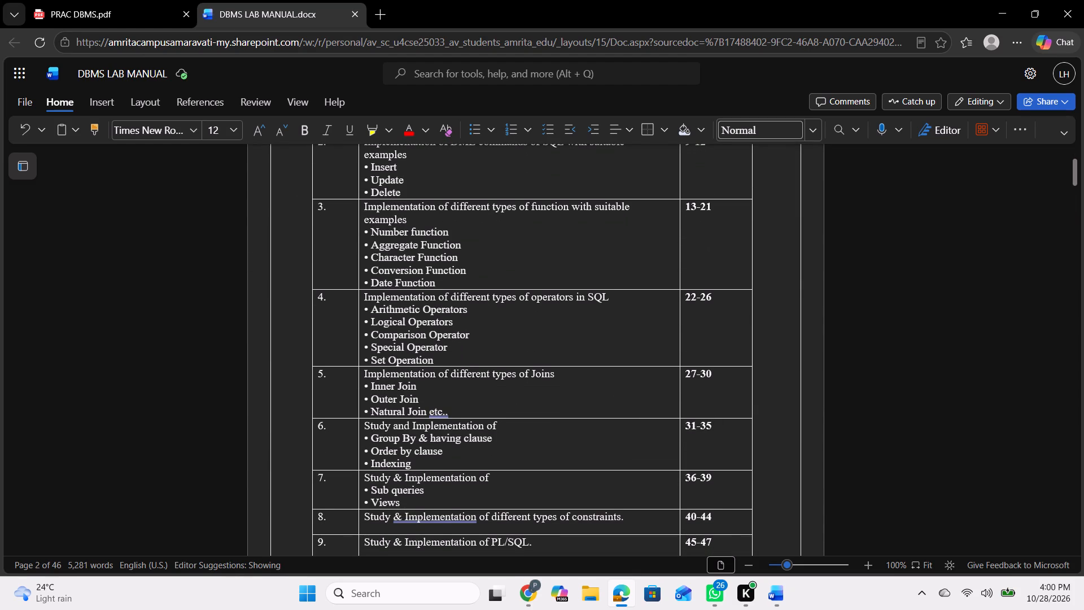
left_click(716, 428)
key("BackSpace")
key("4")
Set the index page range for experiment 7, Sub queries and Views, to 35-38.
left_click(696, 479)
key("BackSpace")
key("5")
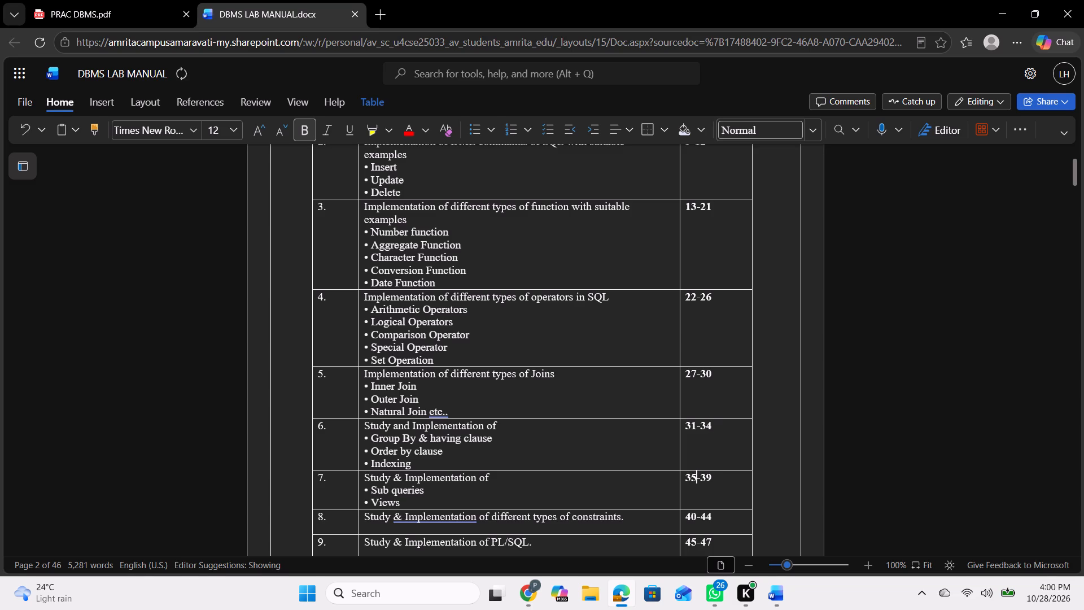
scroll(719, 457, "down", 1)
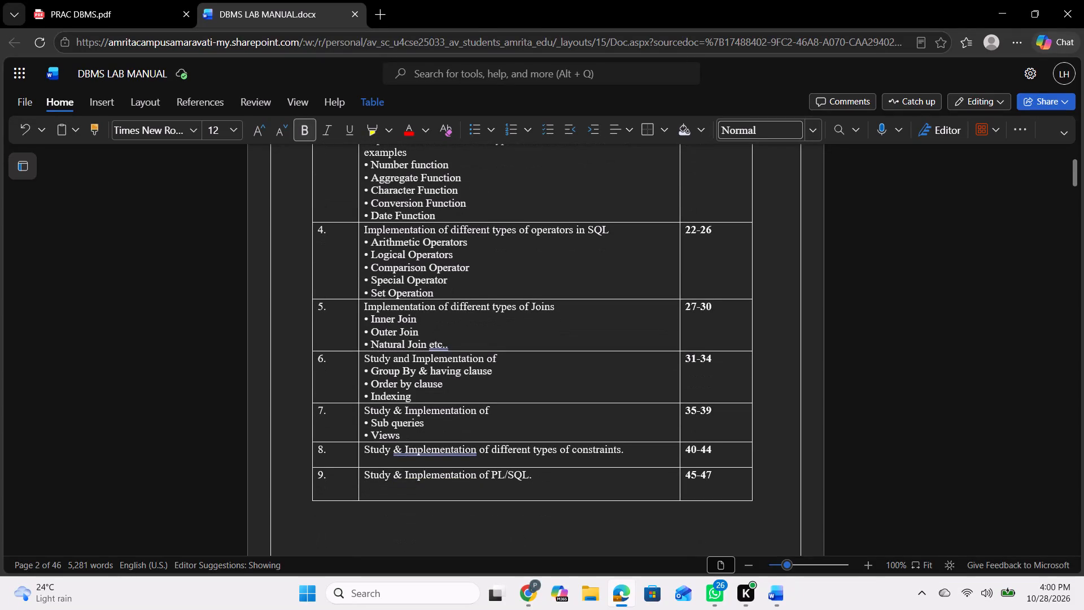
left_click(716, 415)
key("BackSpace")
key("8")
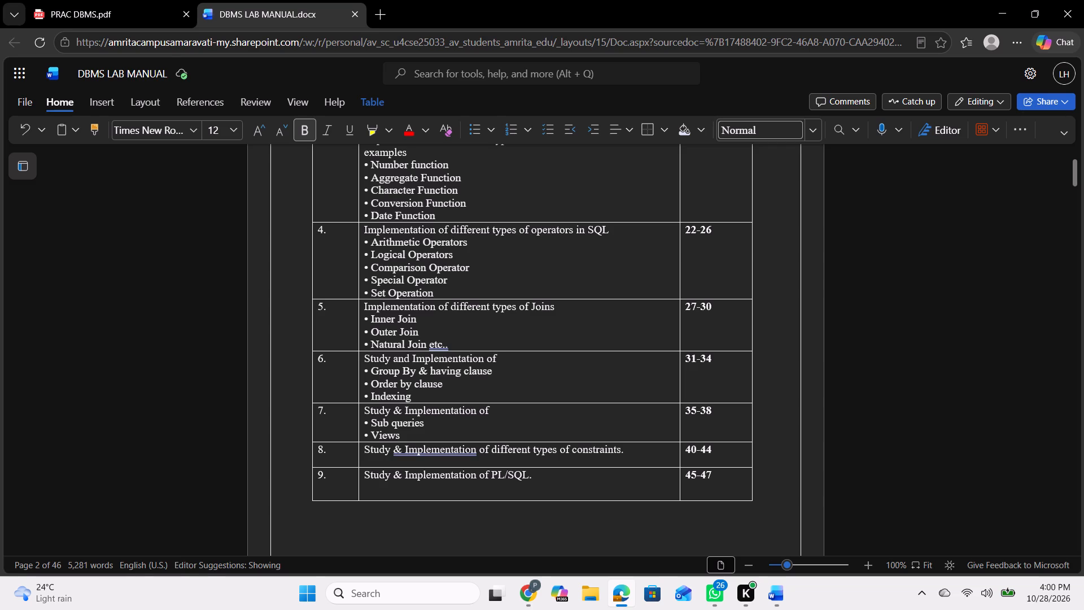
Set the index page range for experiment 8, the types of constraints, to 39-43.
left_click(698, 451)
key("BackSpace")
key("BackSpace")
type("39")
key("Right")
key("Right")
key("Right")
key("BackSpace")
key("3")
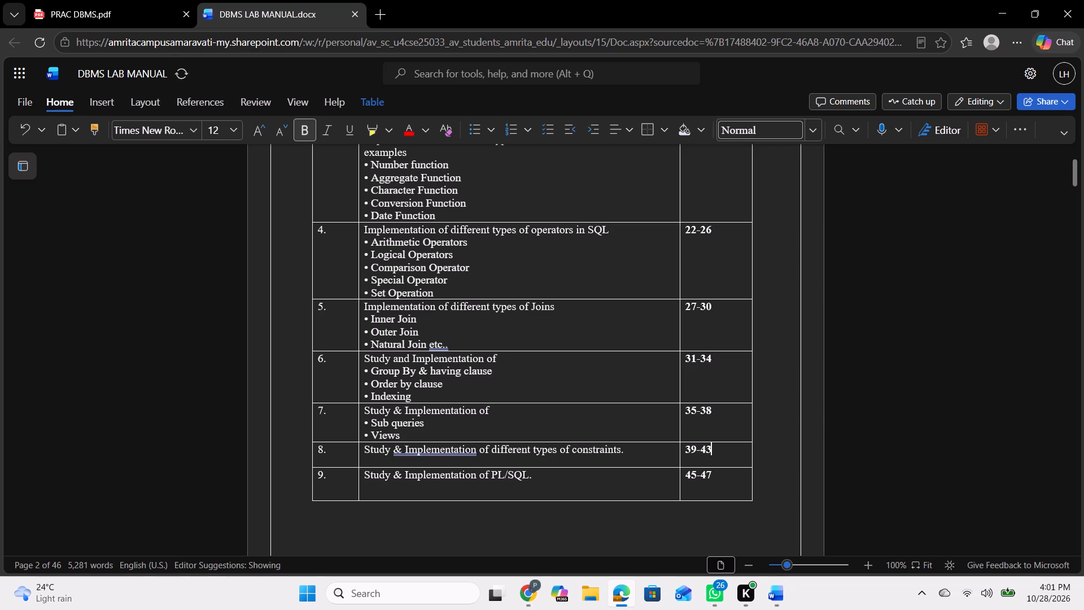
Set the index page range for experiment 9, PL/SQL, to 44-46.
left_click(698, 483)
key("BackSpace")
key("4")
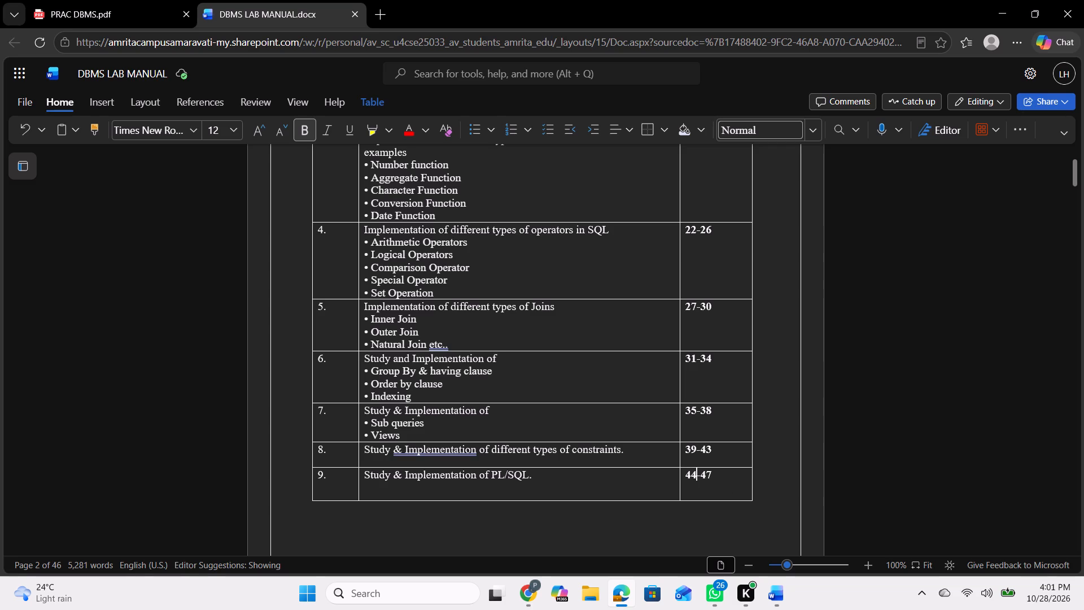
left_click(720, 480)
key("BackSpace")
key("6")
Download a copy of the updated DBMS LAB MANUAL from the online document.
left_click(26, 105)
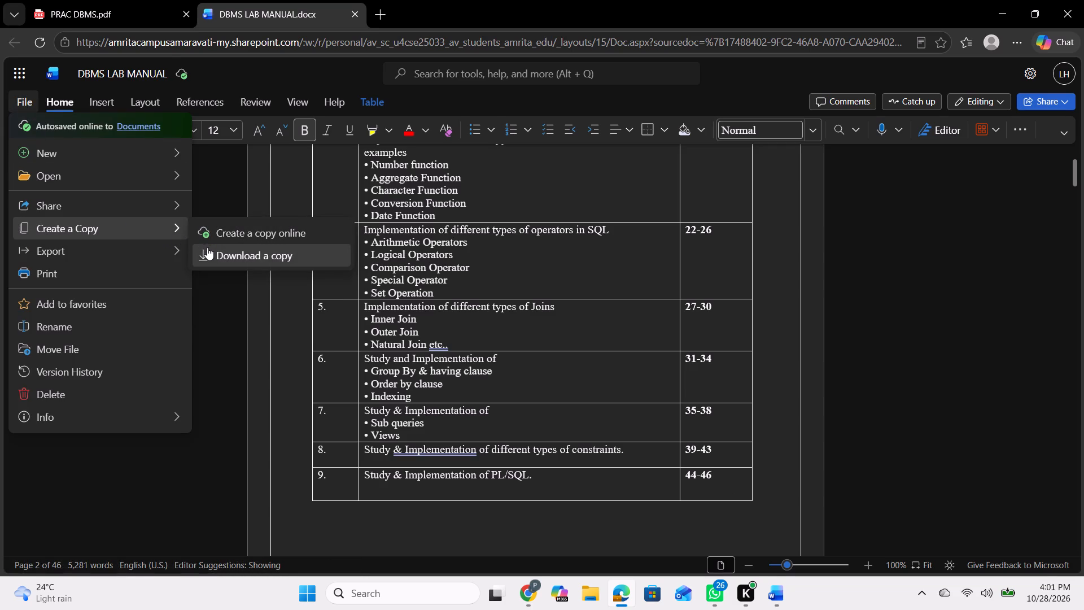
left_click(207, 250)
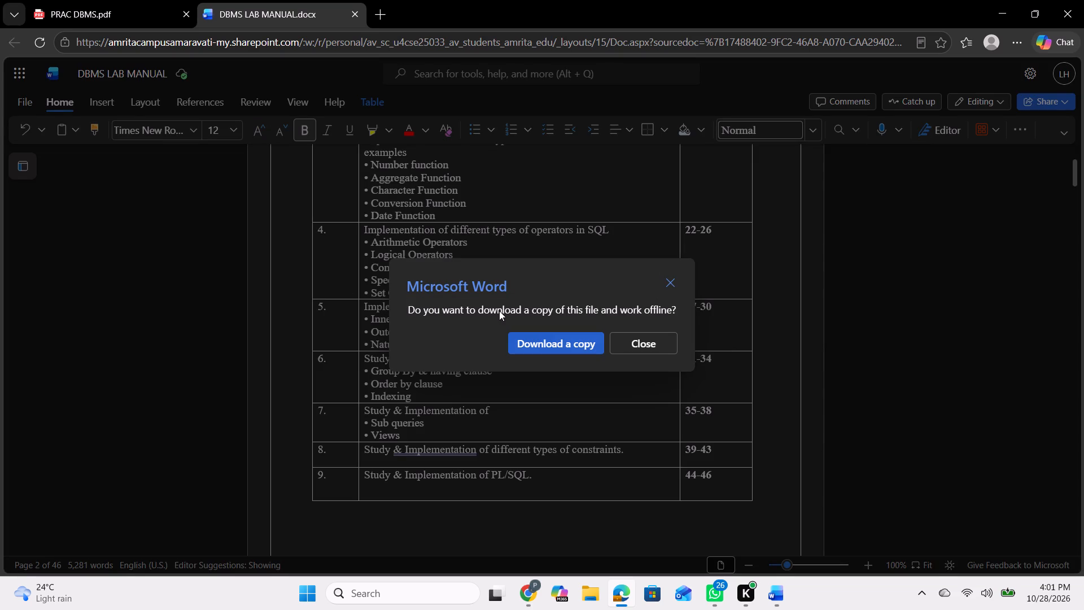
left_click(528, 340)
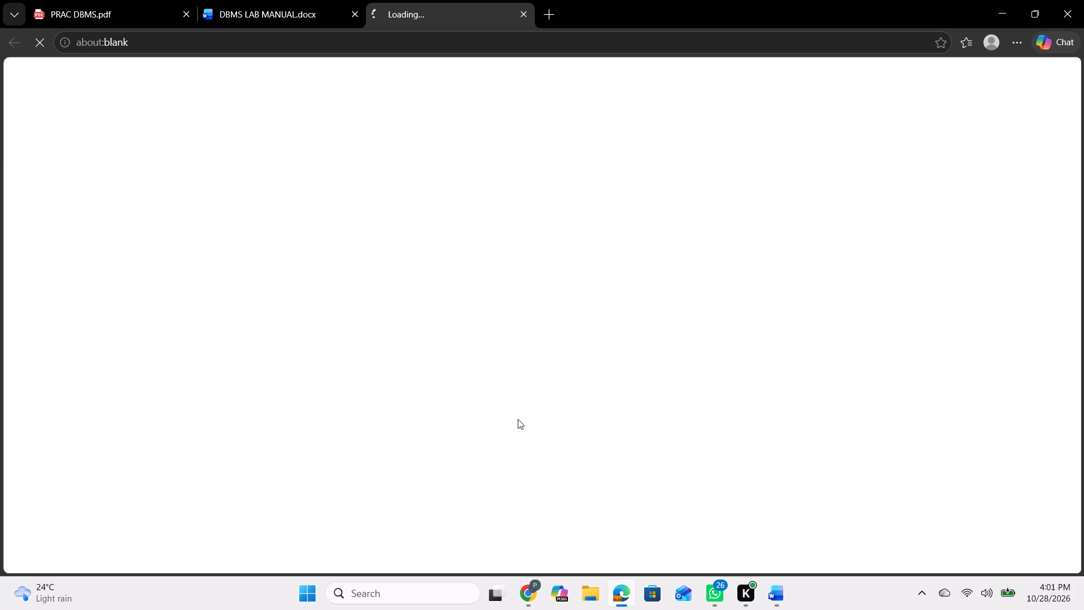
Delete DBMS LAB MANUAL, DBMS LAB MANUAL (1) and the unconfirmed download from the Downloads folder, closing the copies open in Word.
left_click(595, 592)
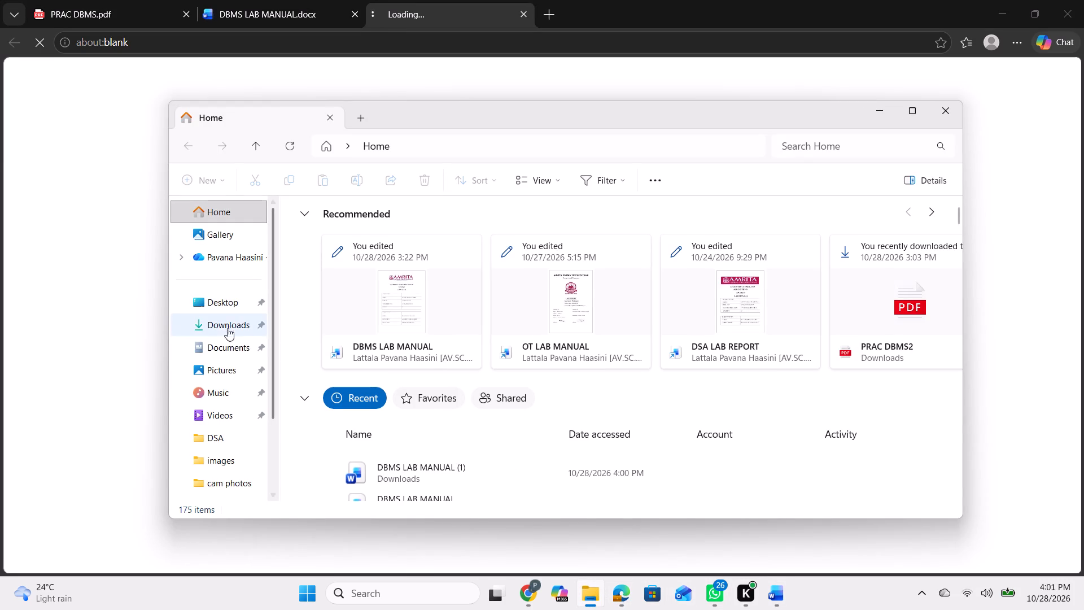
left_click(221, 327)
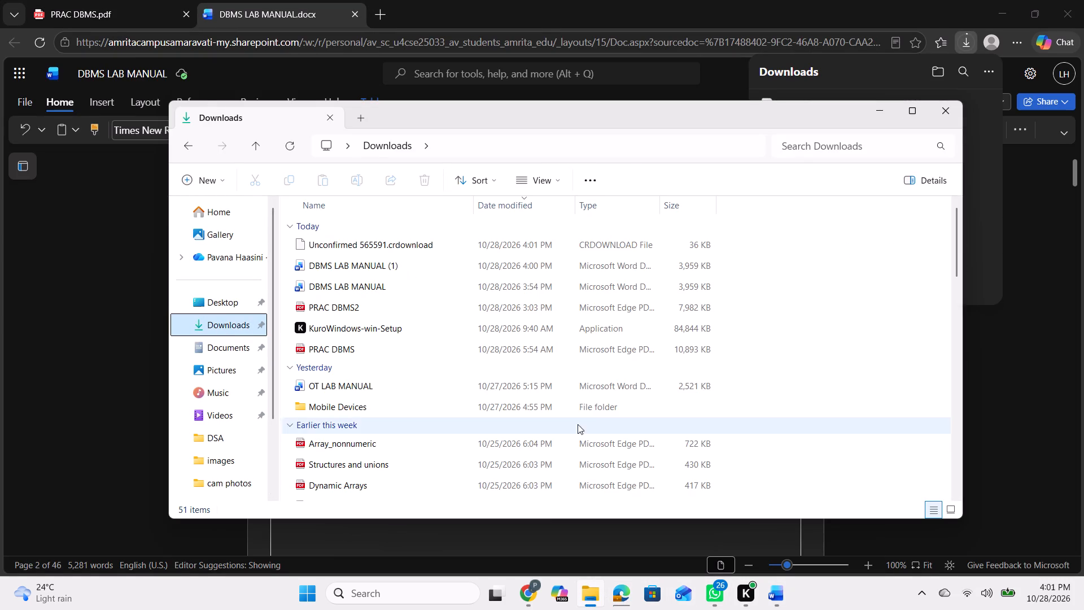
left_click_drag(727, 294, 609, 284)
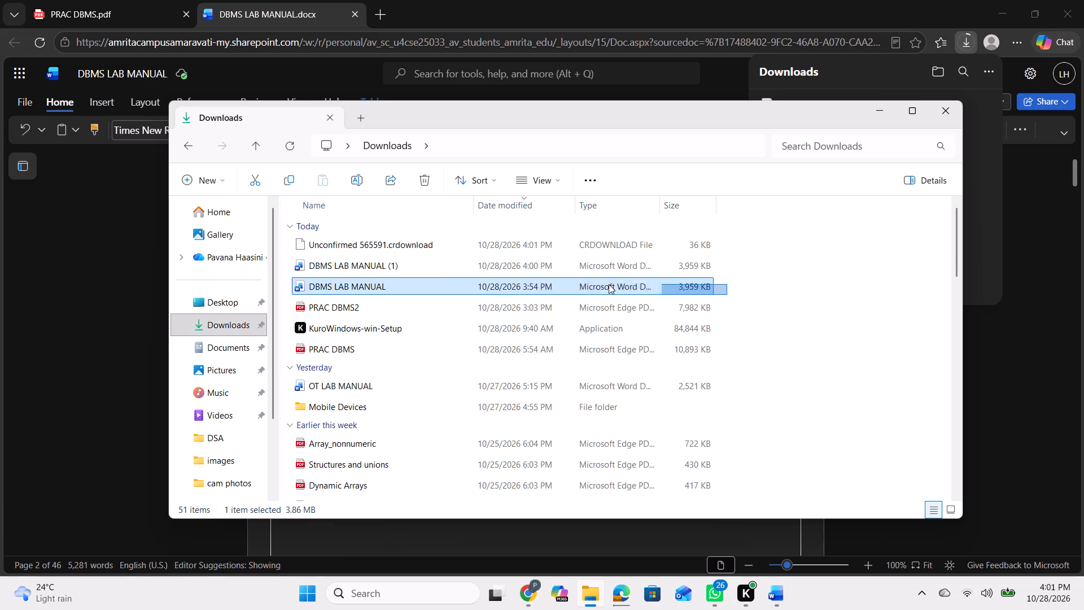
left_click_drag(609, 284, 242, 250)
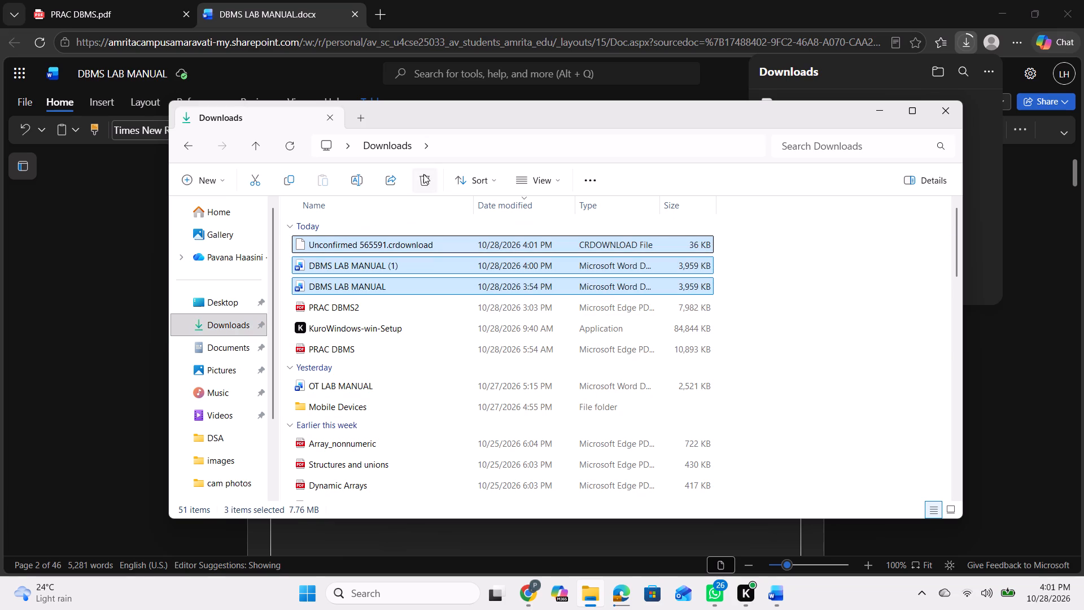
left_click(423, 174)
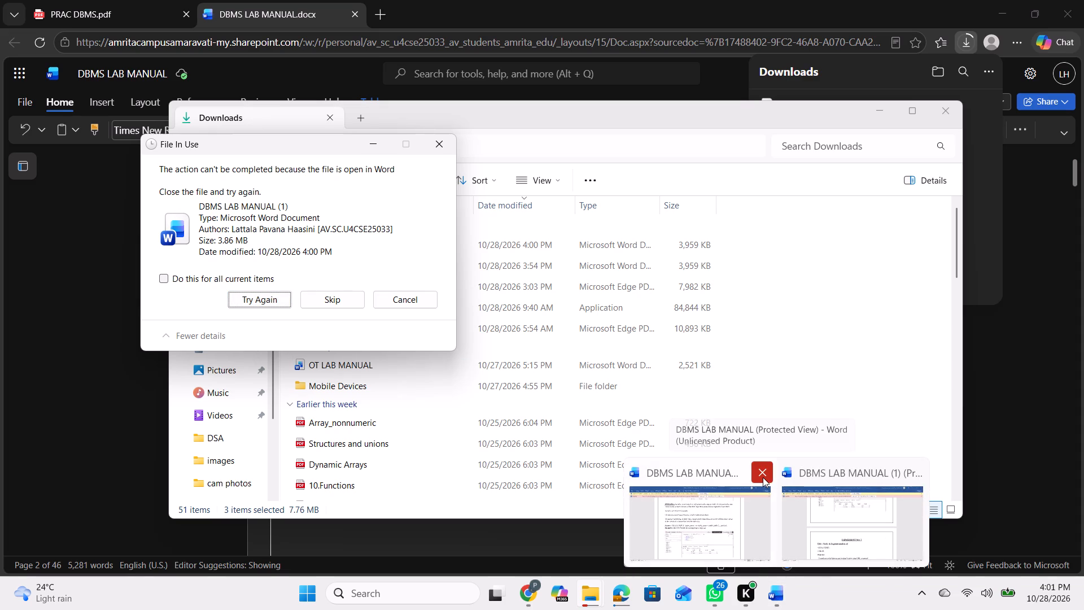
left_click(763, 477)
left_click(911, 476)
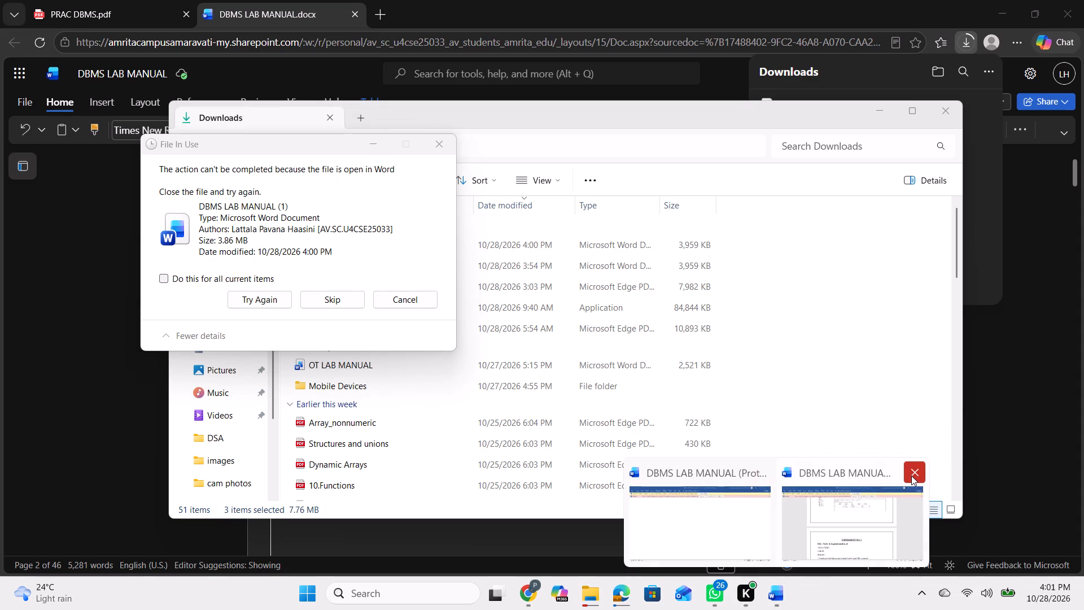
left_click(907, 472)
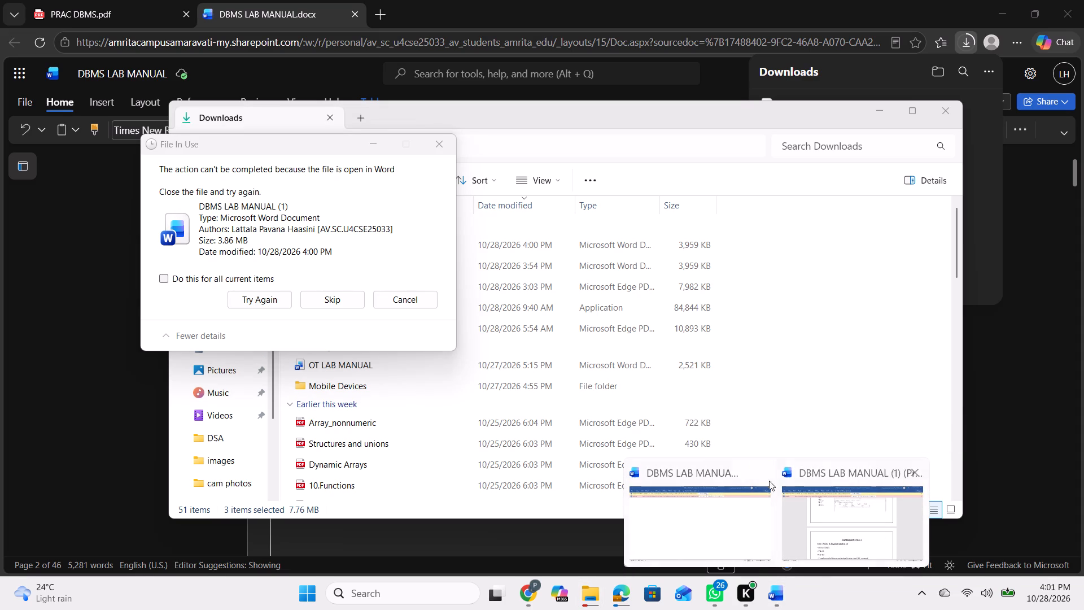
left_click(263, 295)
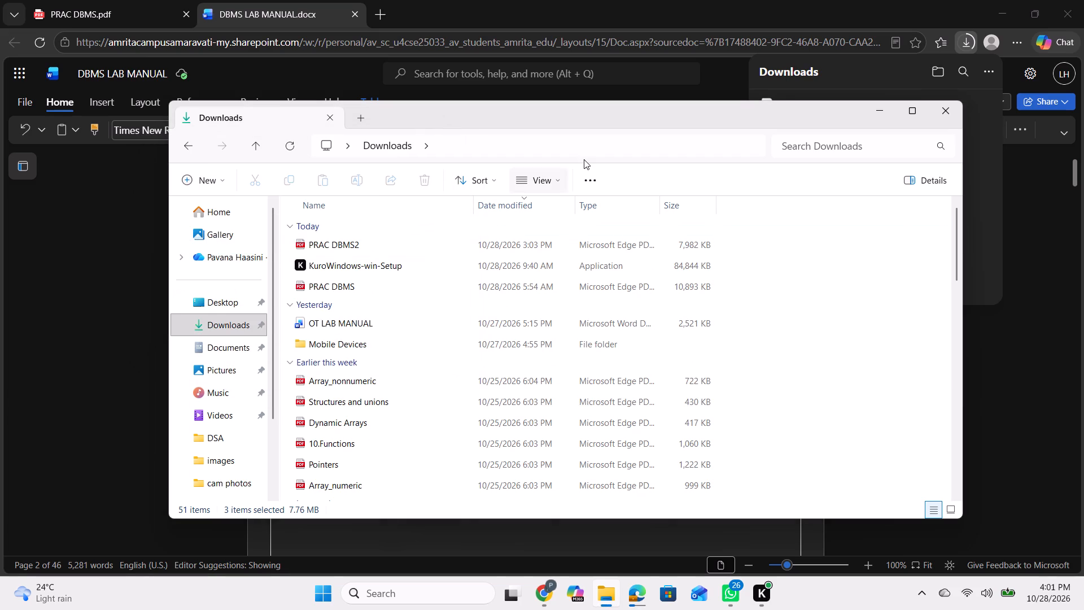
left_click(885, 118)
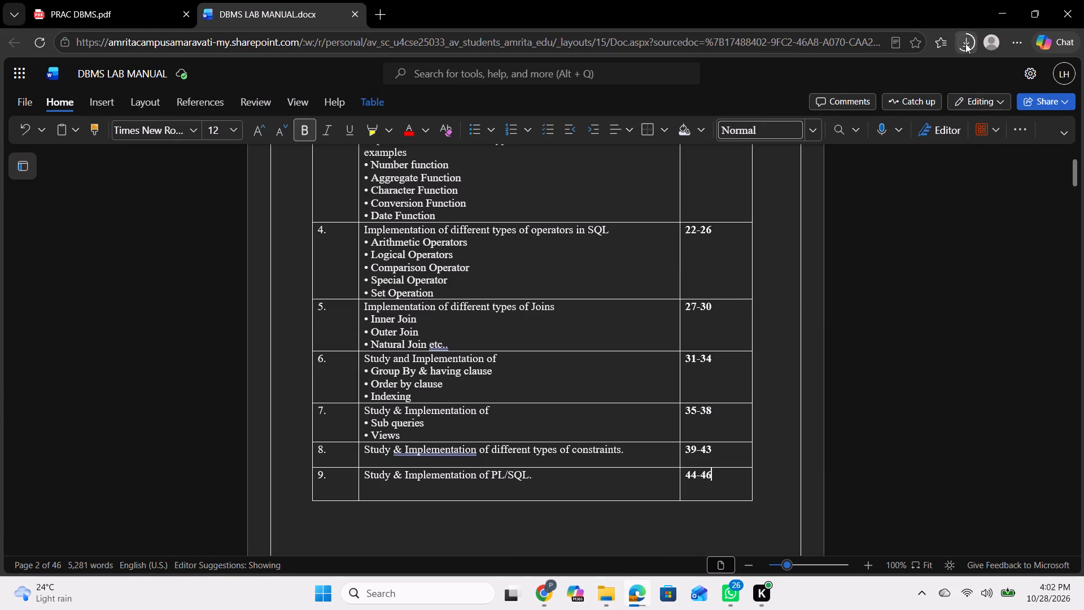
Check the download of DBMS LAB MANUAL (2).docx in Edge's download list and try to resume it.
left_click(965, 43)
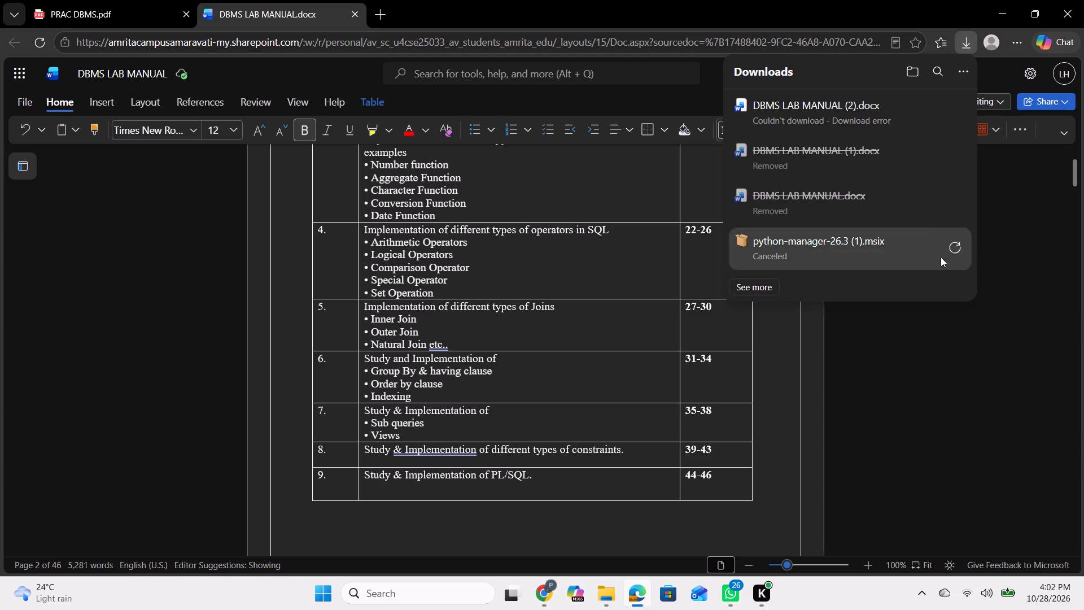
left_click(873, 119)
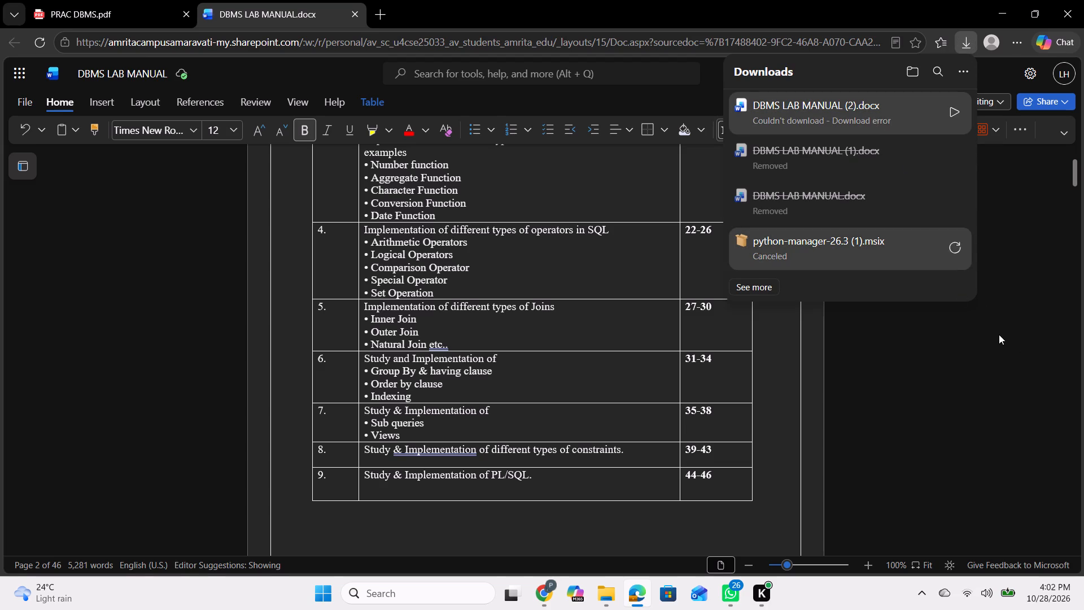
left_click(999, 336)
Download a fresh copy of the updated DBMS LAB MANUAL from the online document.
scroll(674, 269, "up", 14)
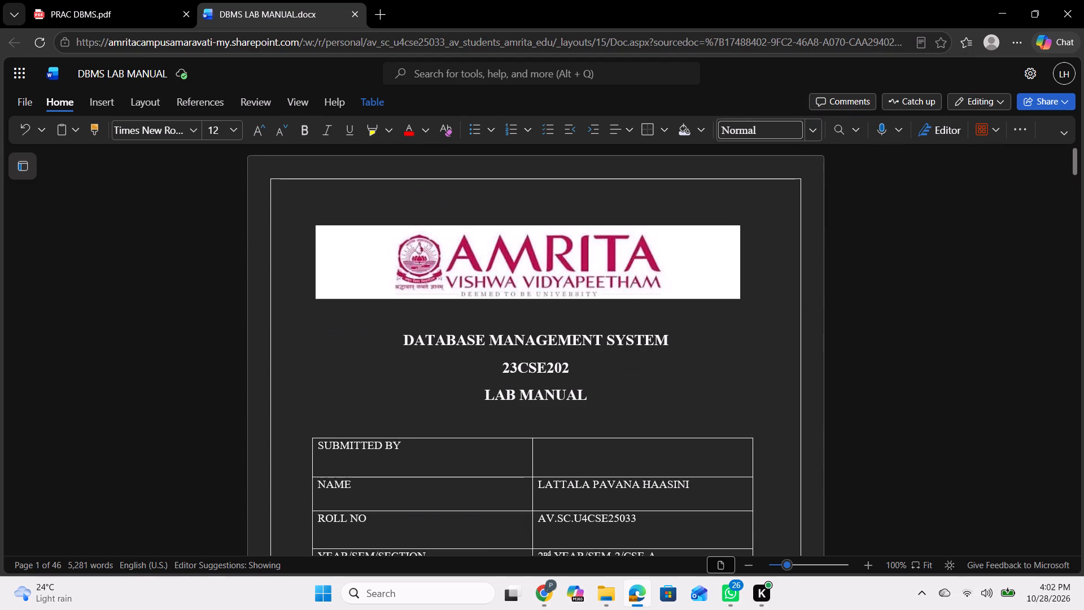
left_click(25, 98)
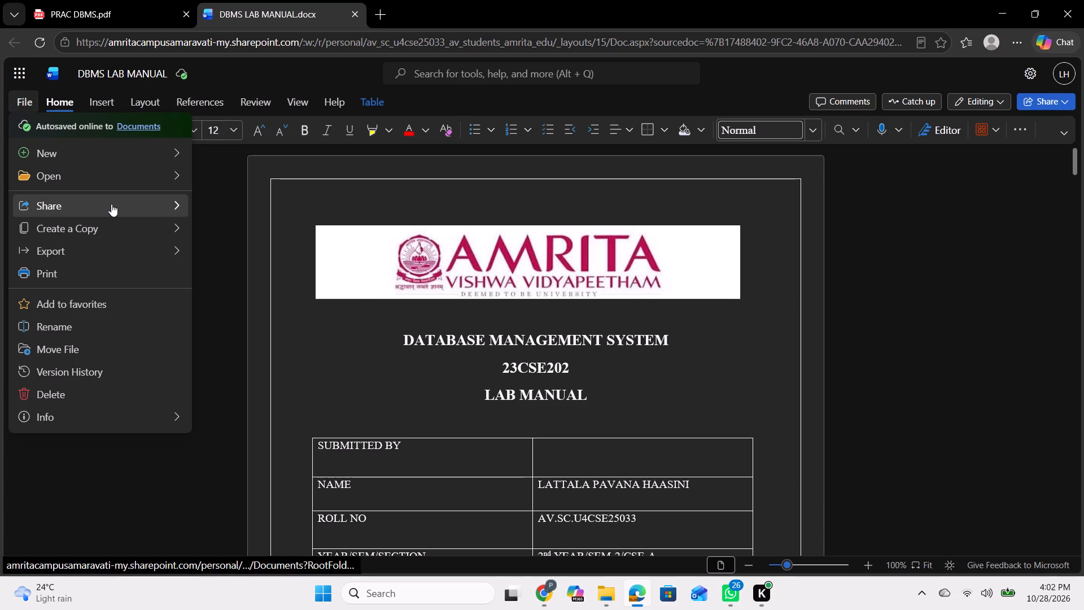
left_click(206, 249)
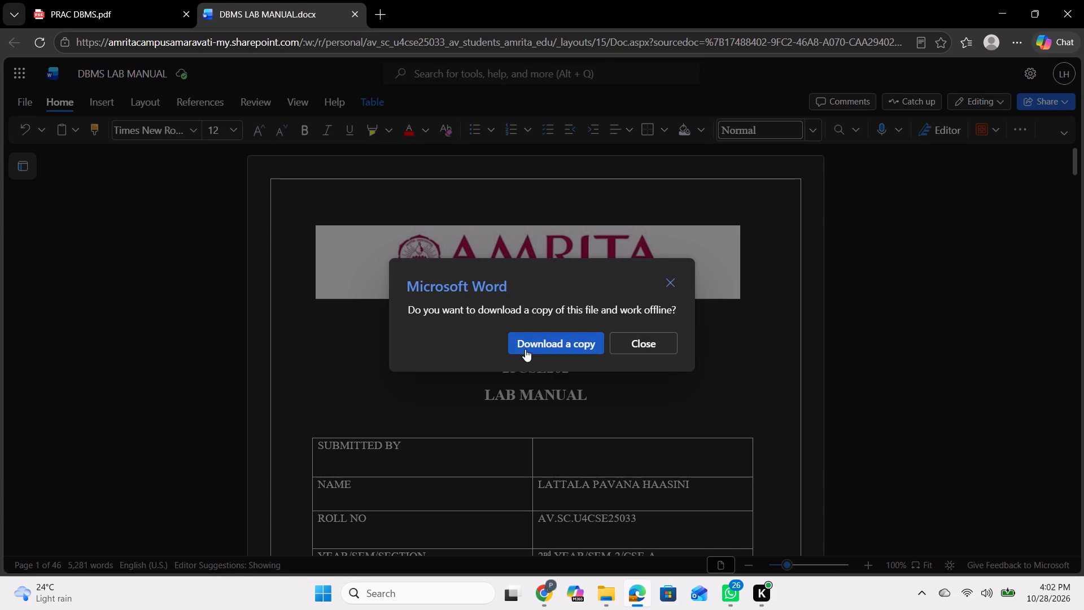
left_click(523, 347)
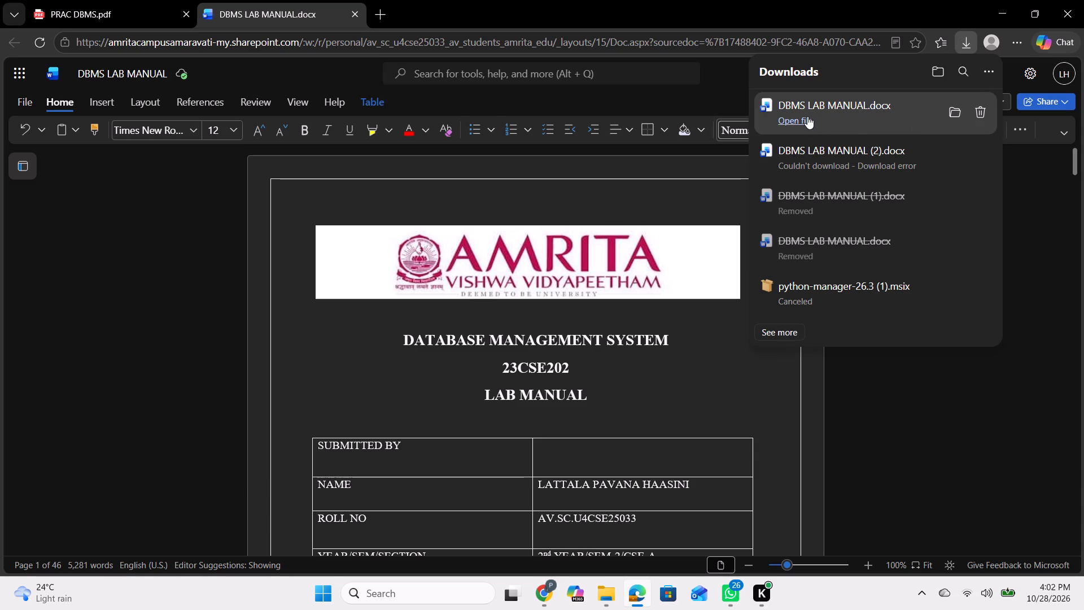
Open the newly downloaded DBMS LAB MANUAL.docx in desktop Word and dismiss the account dialog.
left_click(807, 116)
double_click(807, 116)
scroll(771, 324, "down", 1)
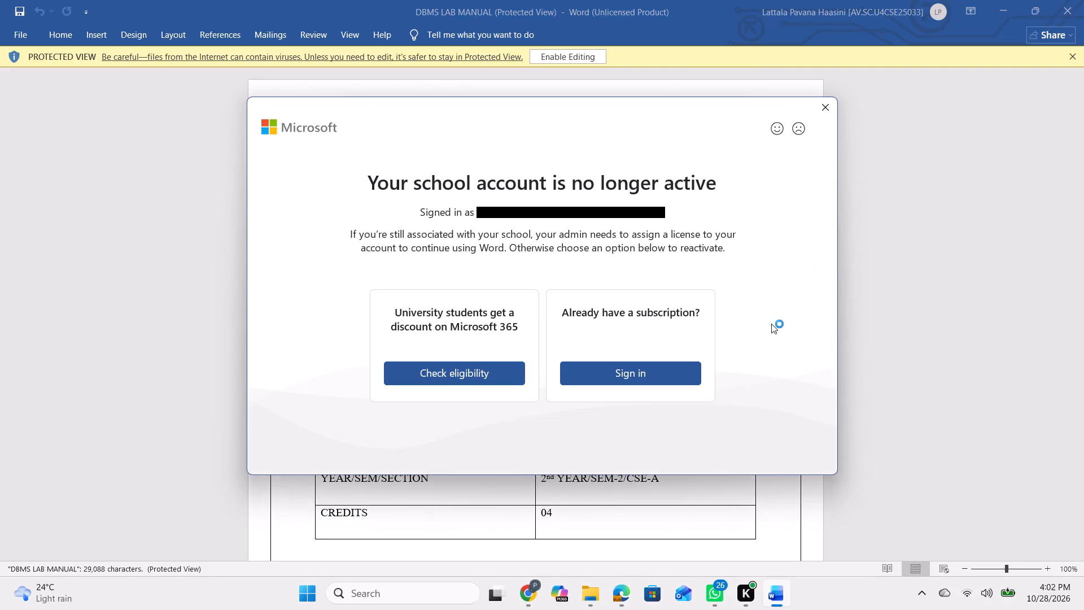
key("Escape")
Review the downloaded manual's index page ranges and the layout of Experiments 1 and 2.
scroll(771, 324, "down", 10)
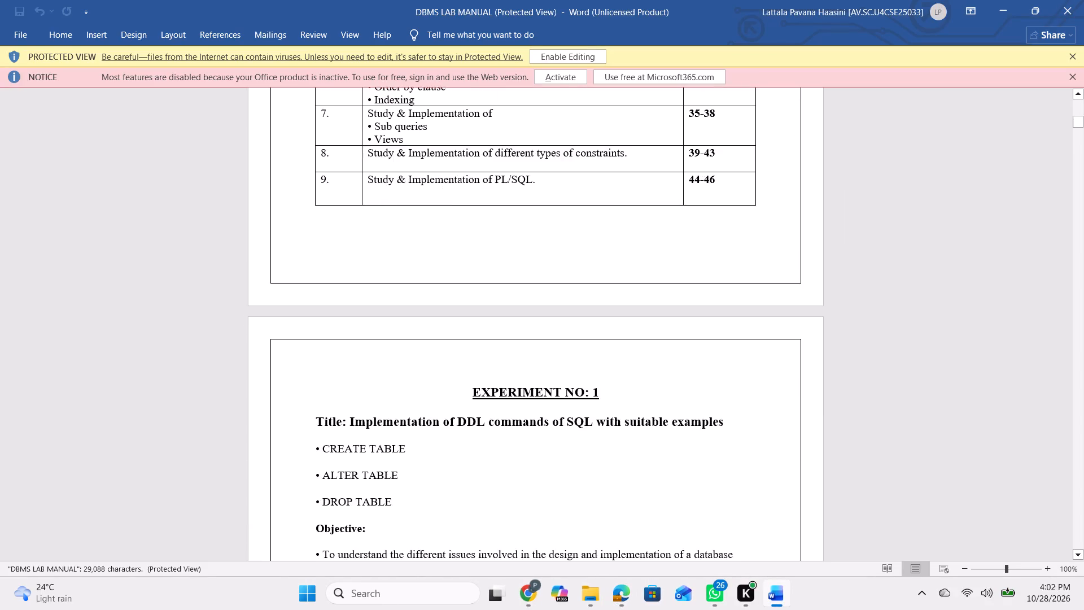
scroll(771, 324, "down", 11)
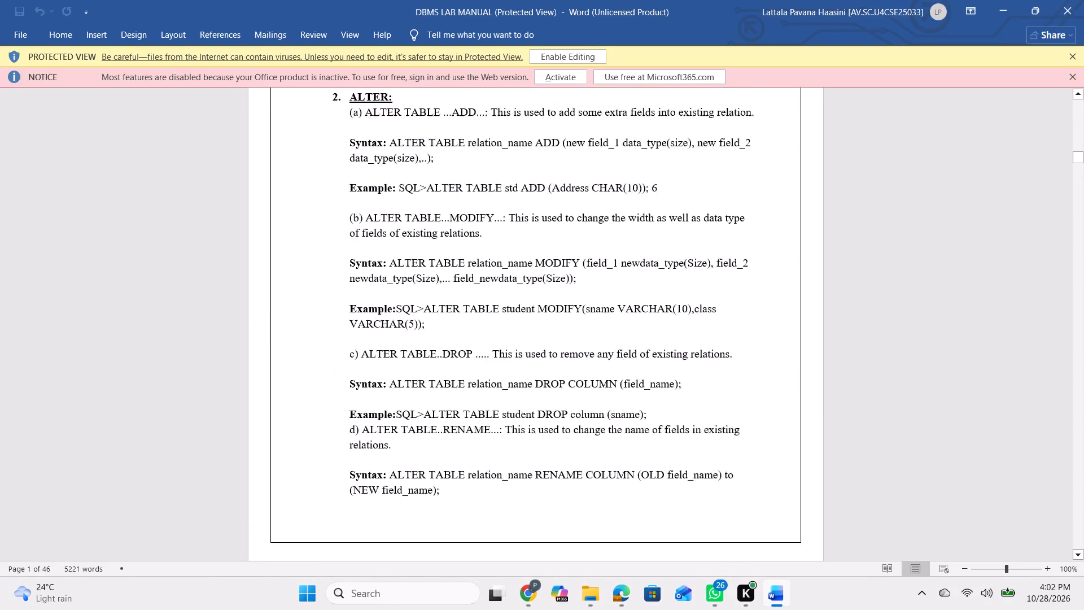
scroll(771, 324, "down", 3)
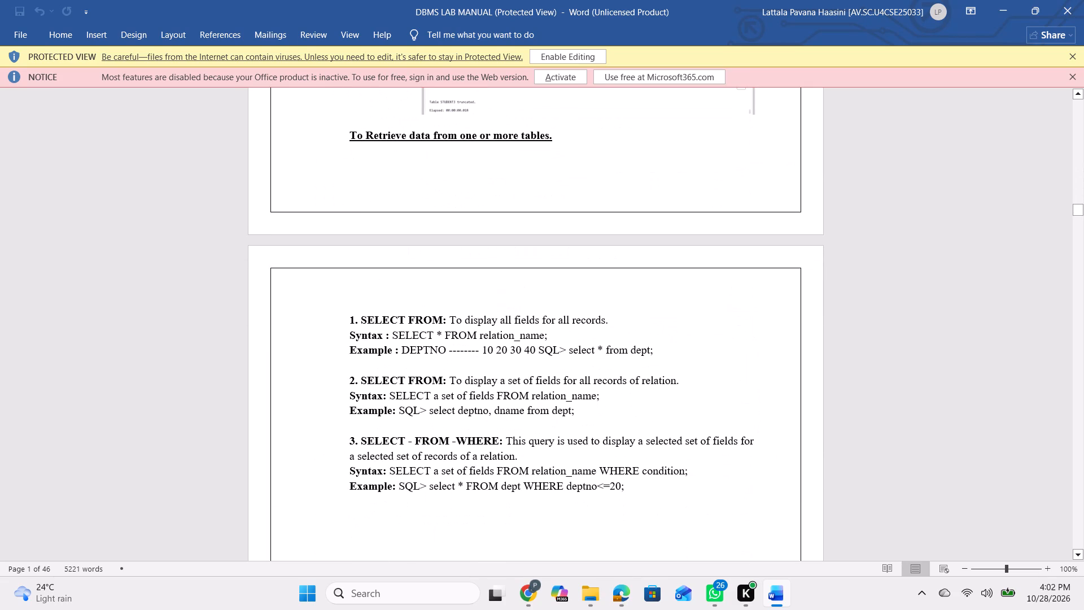
scroll(609, 434, "down", 7)
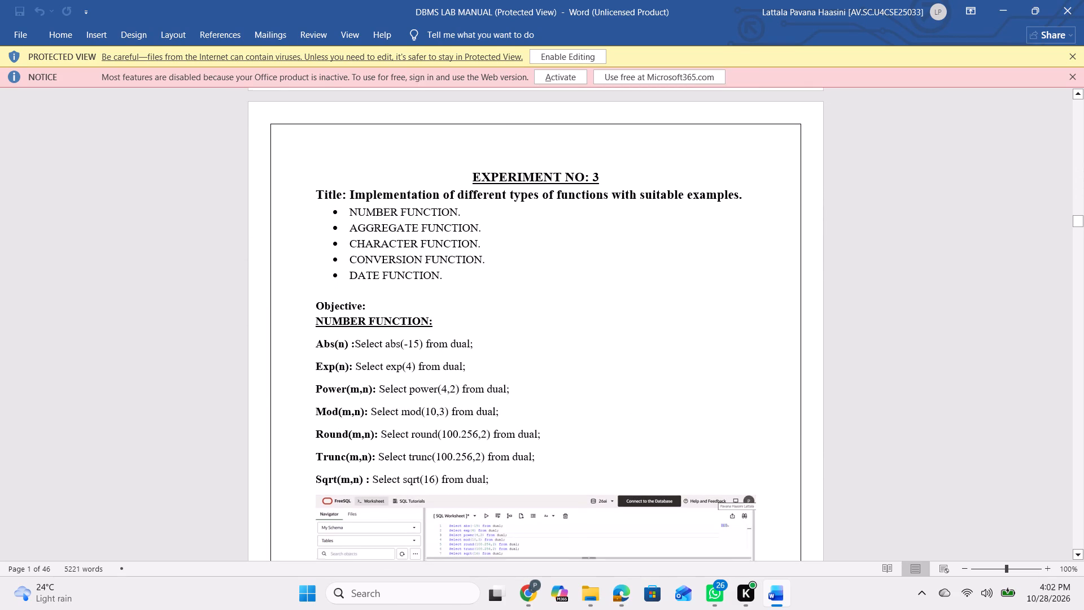
Review the layout of Experiment 3 in the downloaded manual, from the number functions through the date functions.
scroll(609, 434, "down", 6)
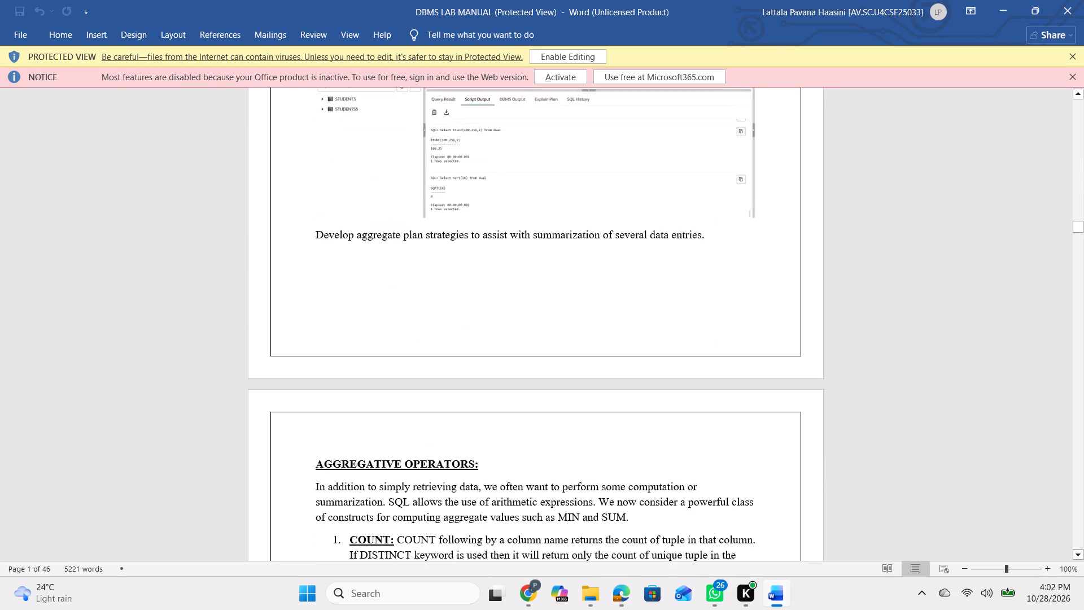
scroll(609, 434, "down", 9)
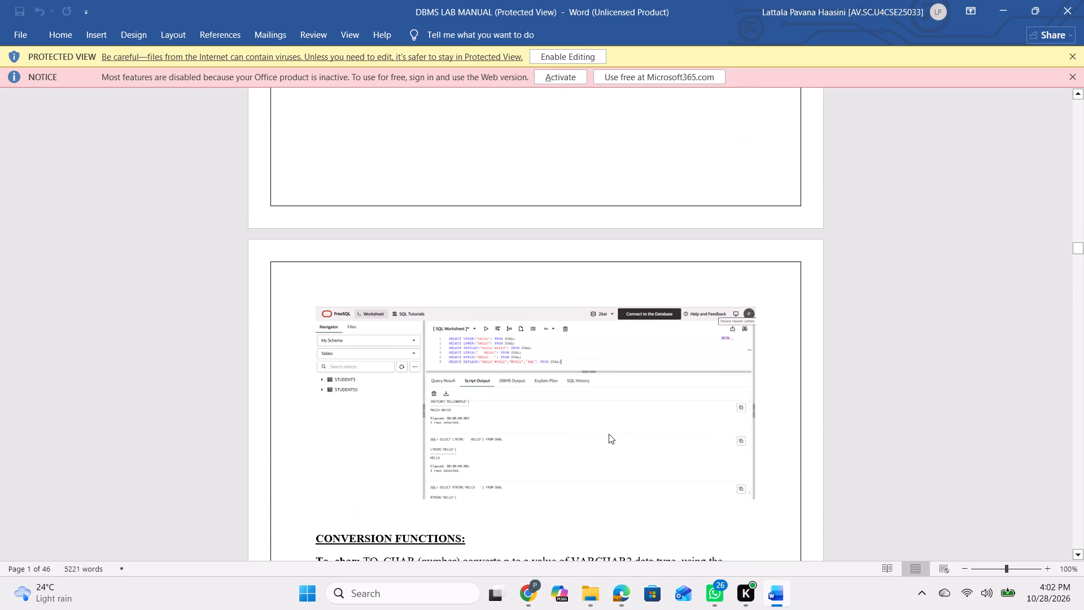
scroll(609, 434, "down", 7)
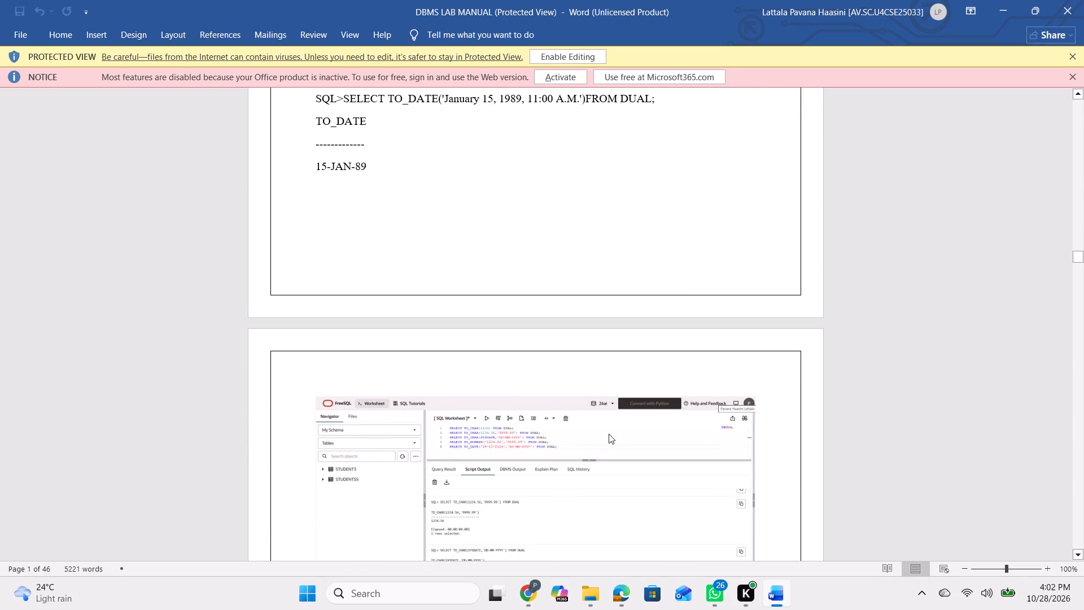
scroll(609, 434, "down", 11)
scroll(609, 434, "up", 3)
scroll(597, 397, "down", 2)
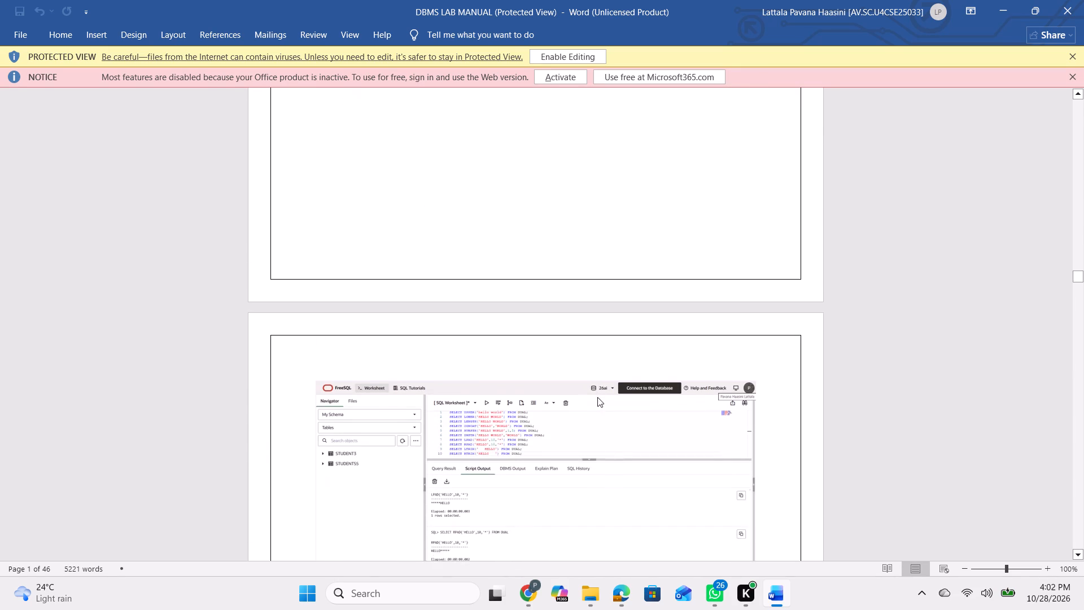
scroll(597, 397, "down", 10)
scroll(597, 397, "up", 4)
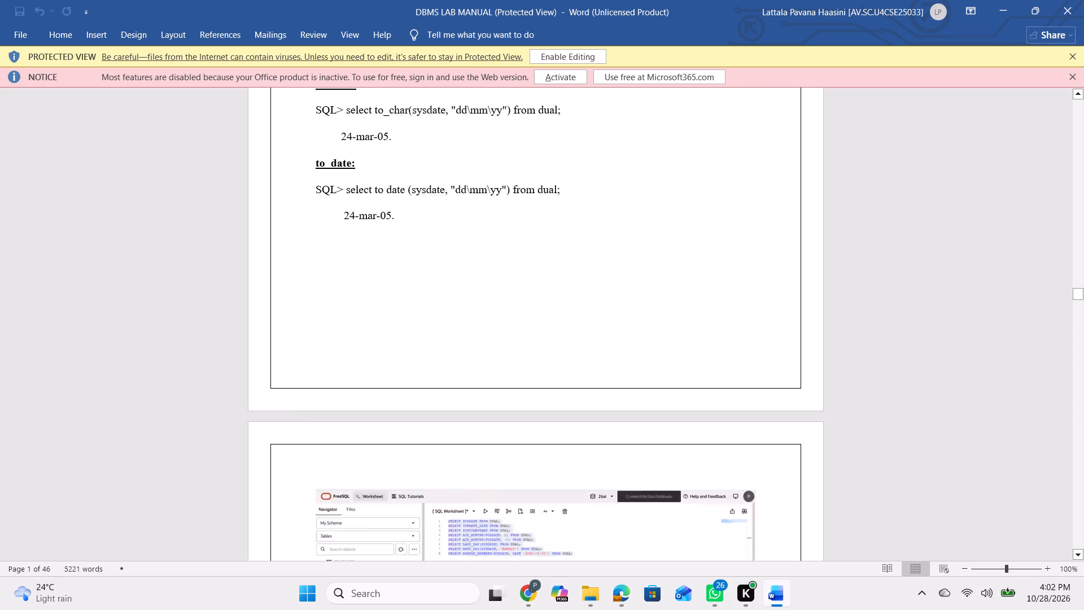
scroll(597, 397, "up", 2)
scroll(597, 397, "down", 7)
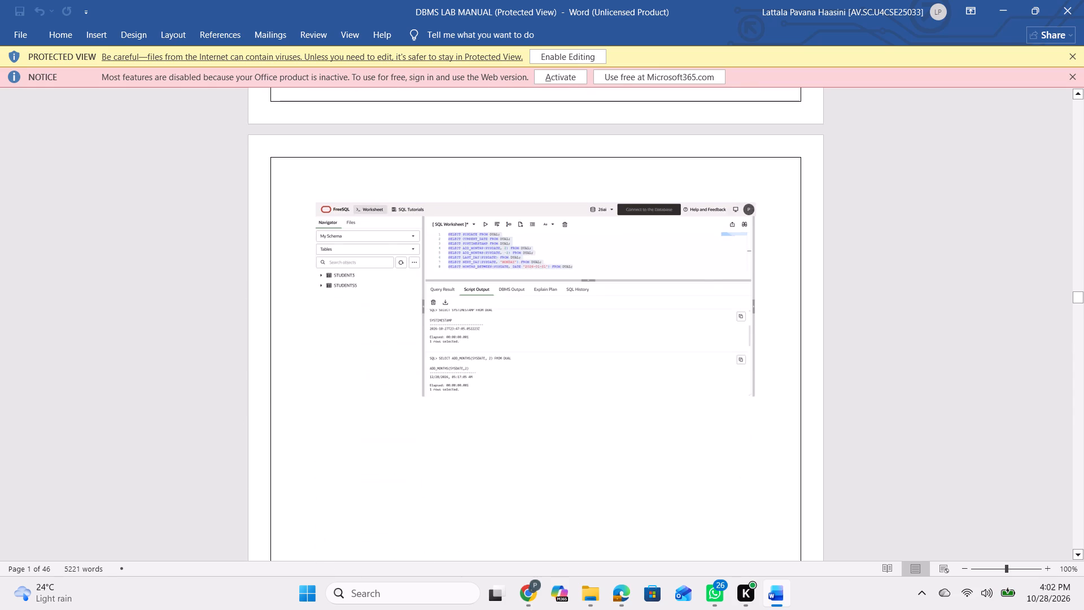
Review the layout of Experiment 4 in the downloaded manual, covering the logical and comparison operators pages.
scroll(597, 397, "down", 11)
scroll(597, 397, "up", 1)
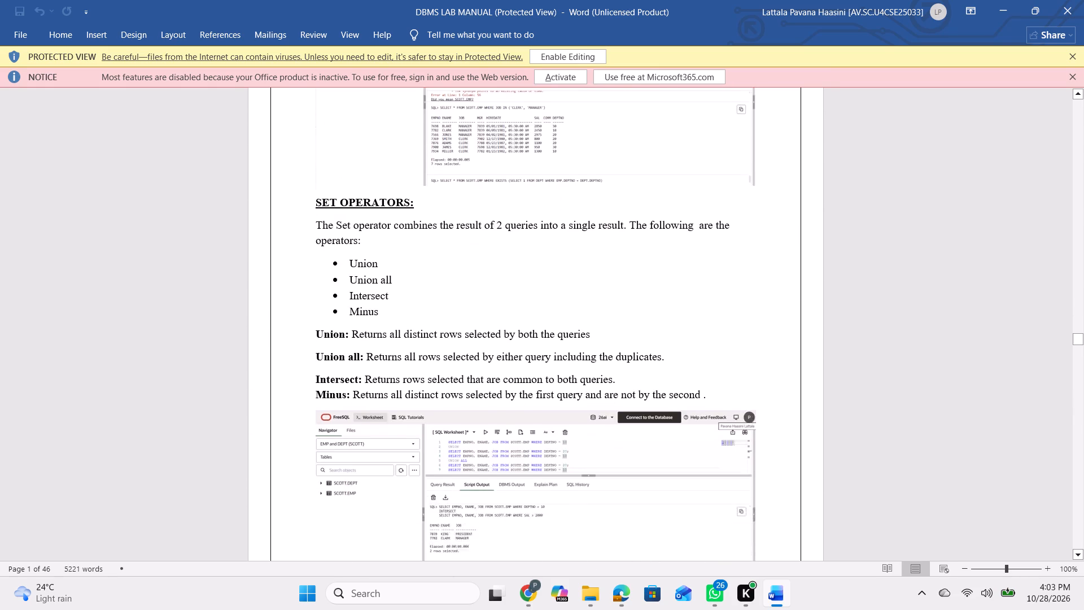
scroll(597, 397, "up", 1)
scroll(597, 397, "down", 4)
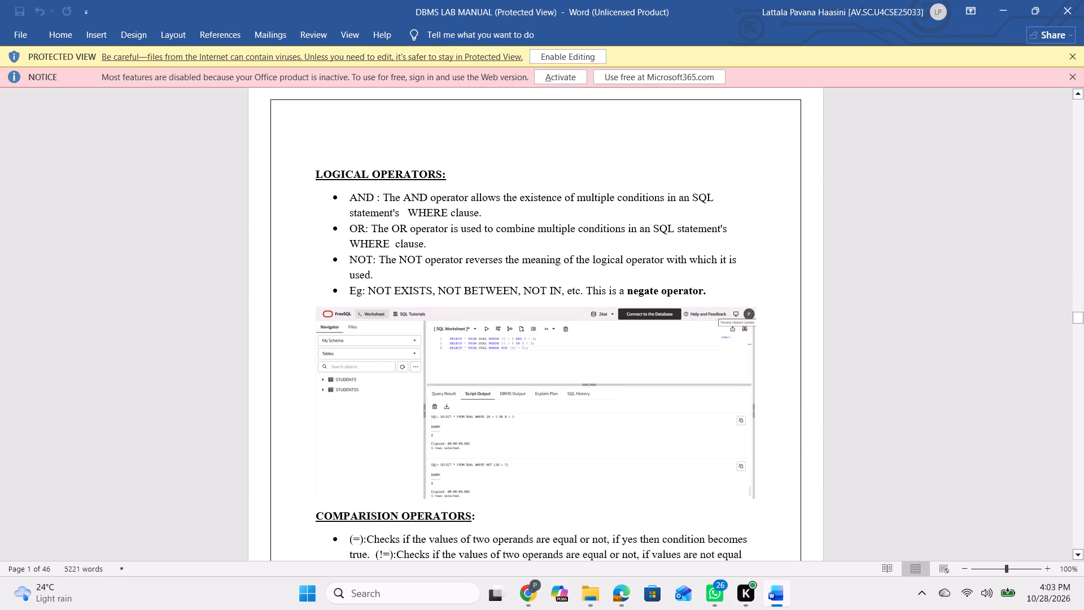
scroll(597, 397, "down", 9)
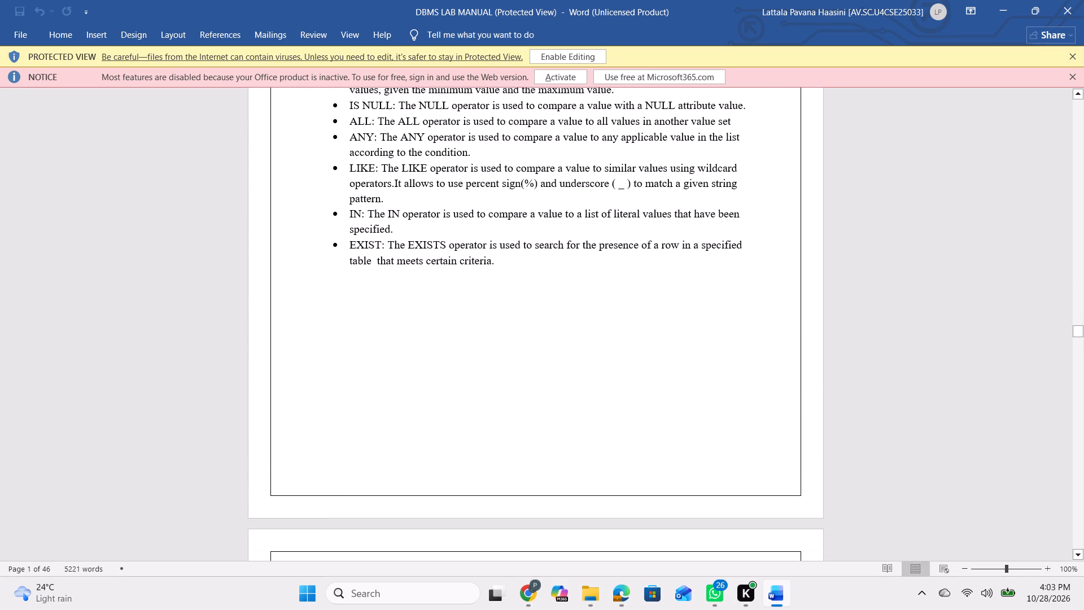
scroll(597, 397, "down", 5)
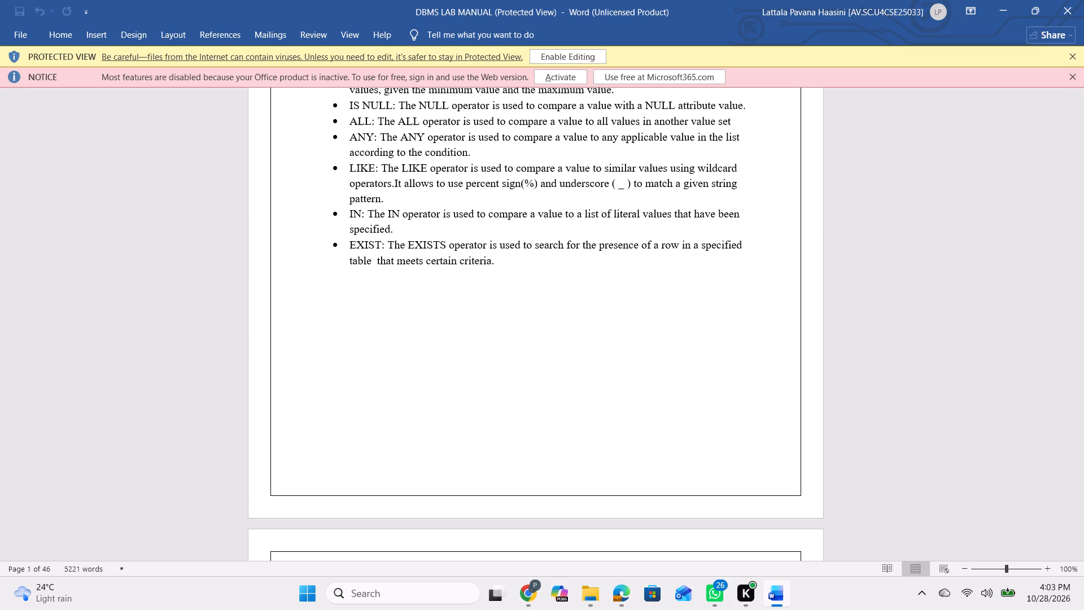
Examine the set operators section and the page before Experiment 5, placing the cursor on that page to check its page number.
scroll(597, 397, "down", 4)
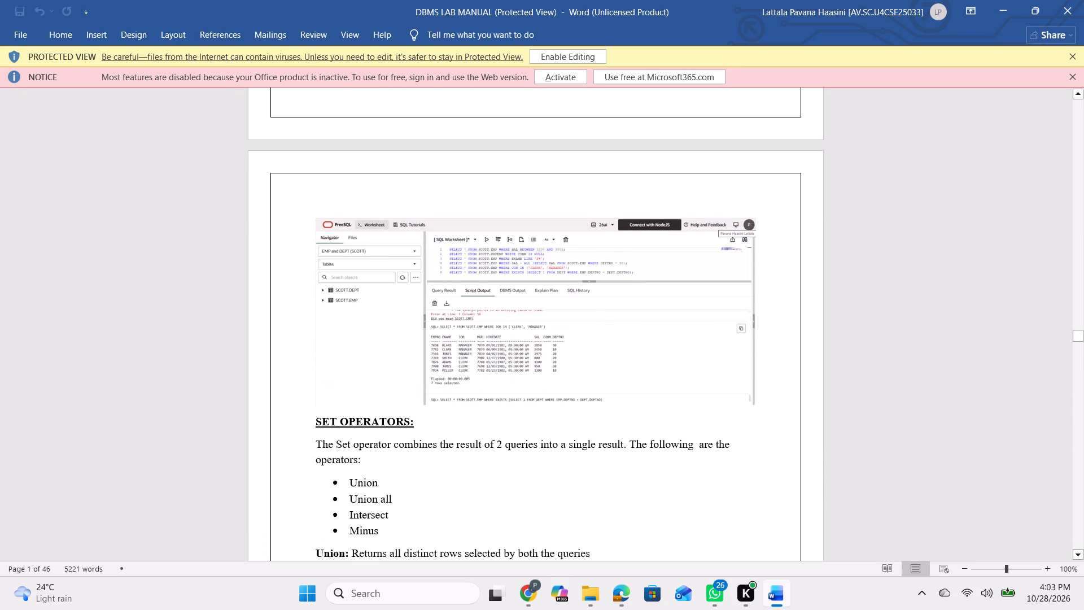
scroll(597, 397, "down", 6)
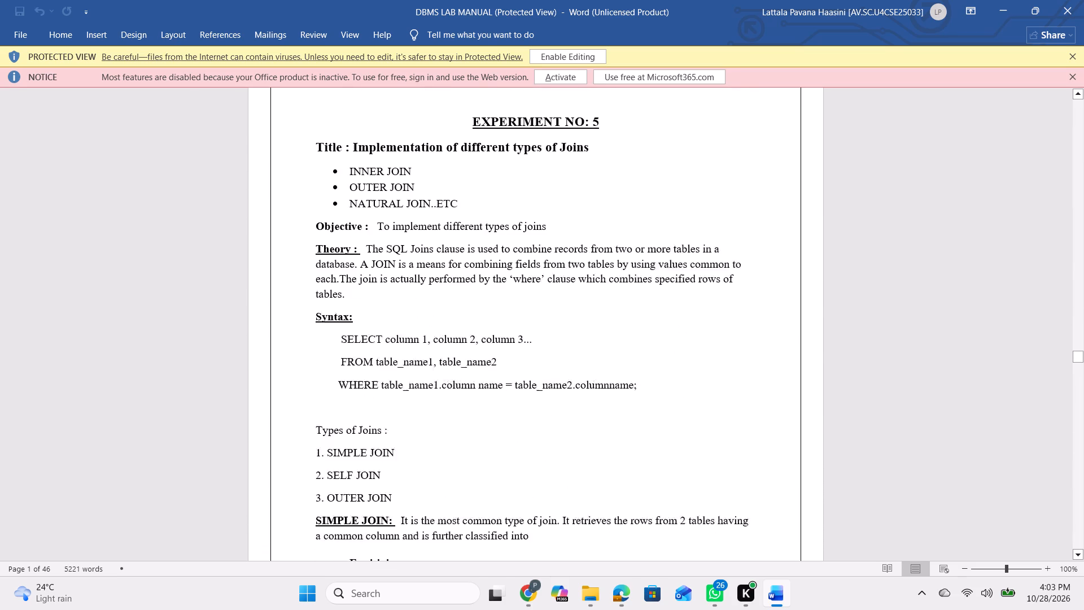
scroll(597, 397, "down", 1)
scroll(597, 397, "up", 1)
scroll(597, 397, "down", 1)
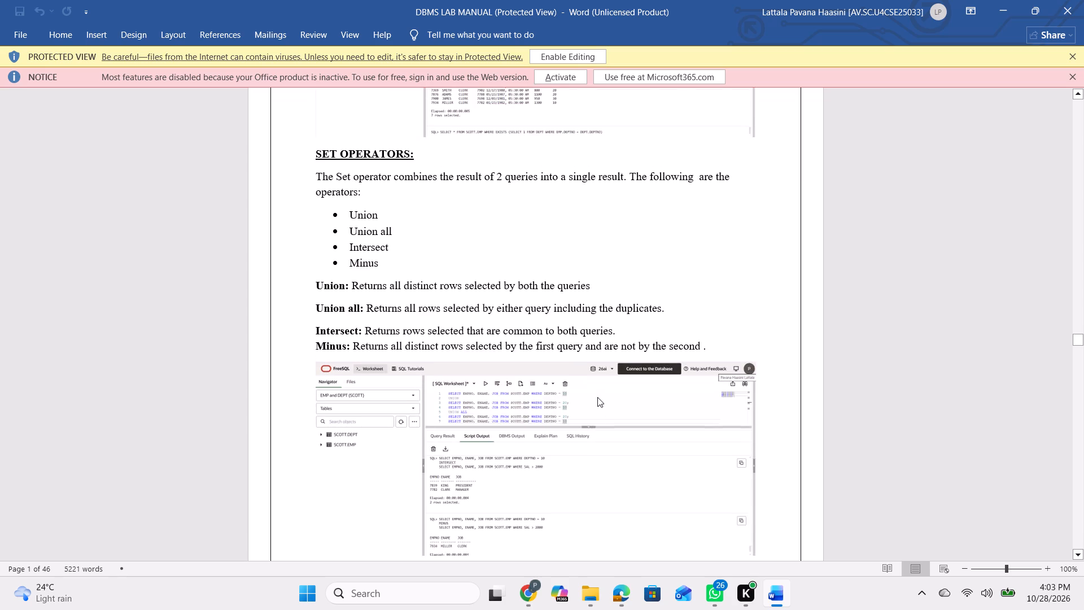
scroll(597, 397, "down", 4)
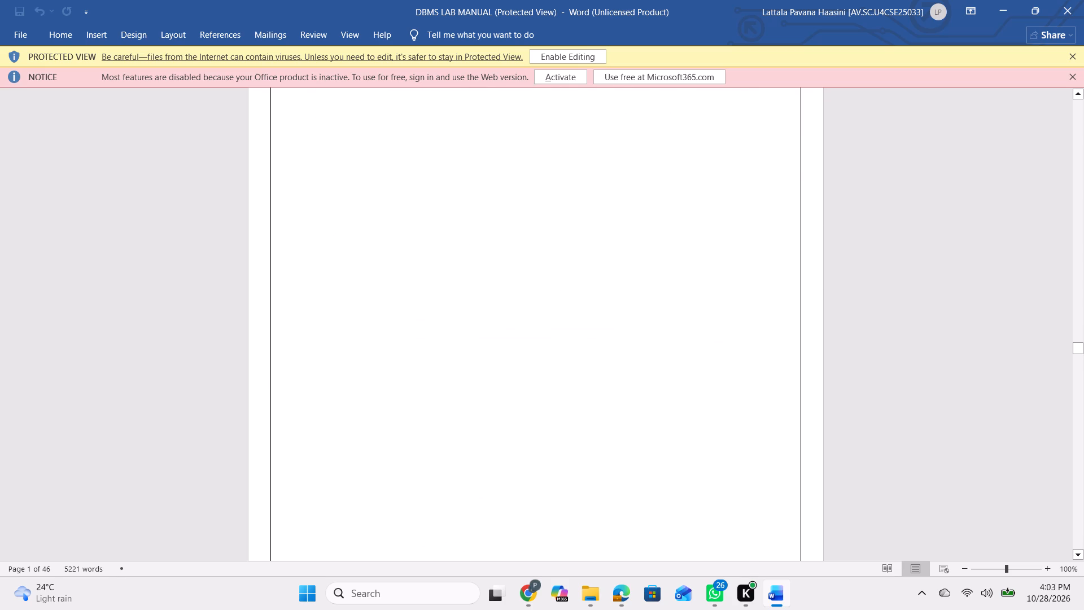
scroll(597, 397, "down", 2)
scroll(591, 417, "up", 8)
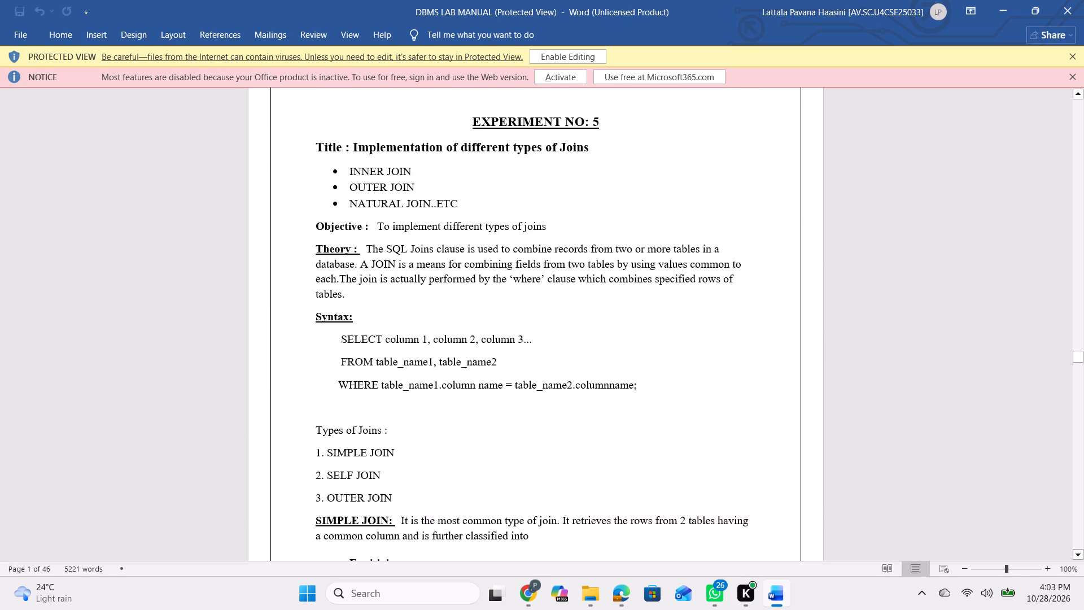
scroll(591, 417, "up", 2)
left_click(563, 326)
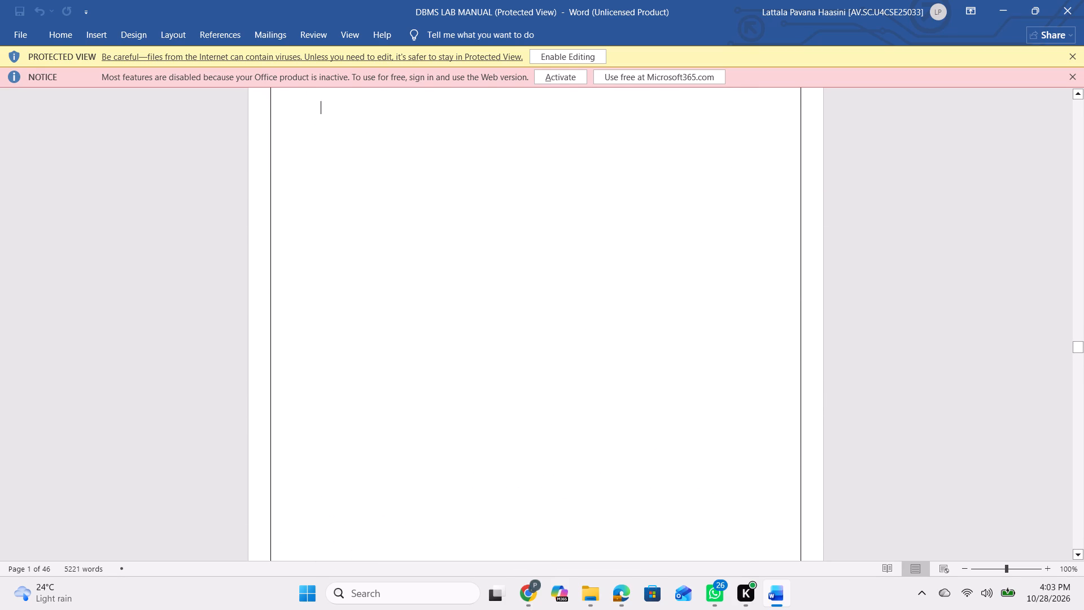
left_click(563, 326)
left_click(563, 326)
Review the layout of Experiment 5 in the downloaded manual, from simple joins to the start of Experiment 6.
scroll(563, 326, "down", 6)
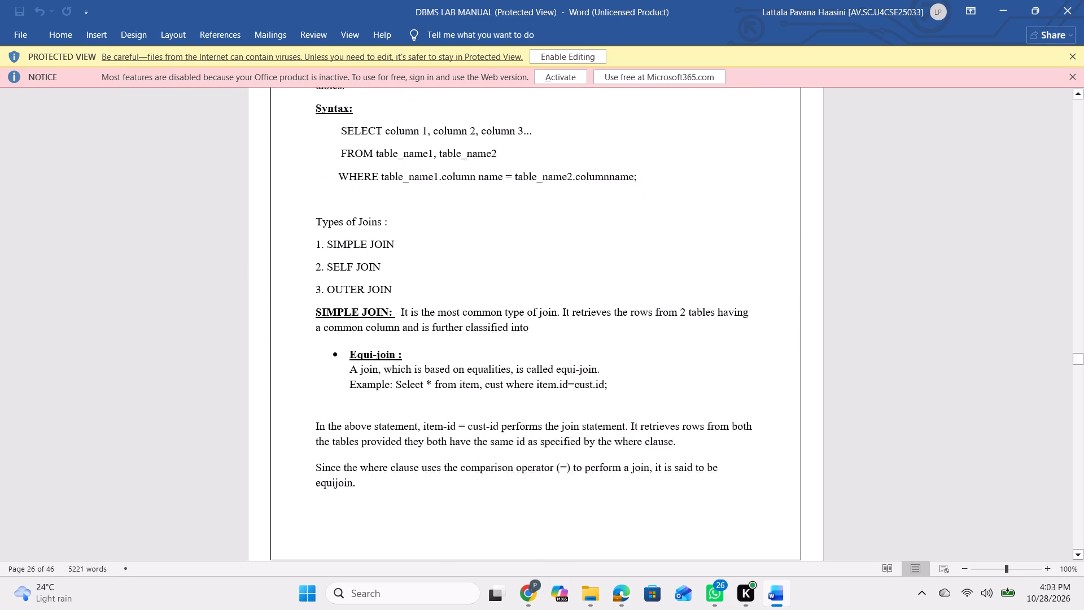
scroll(563, 326, "down", 7)
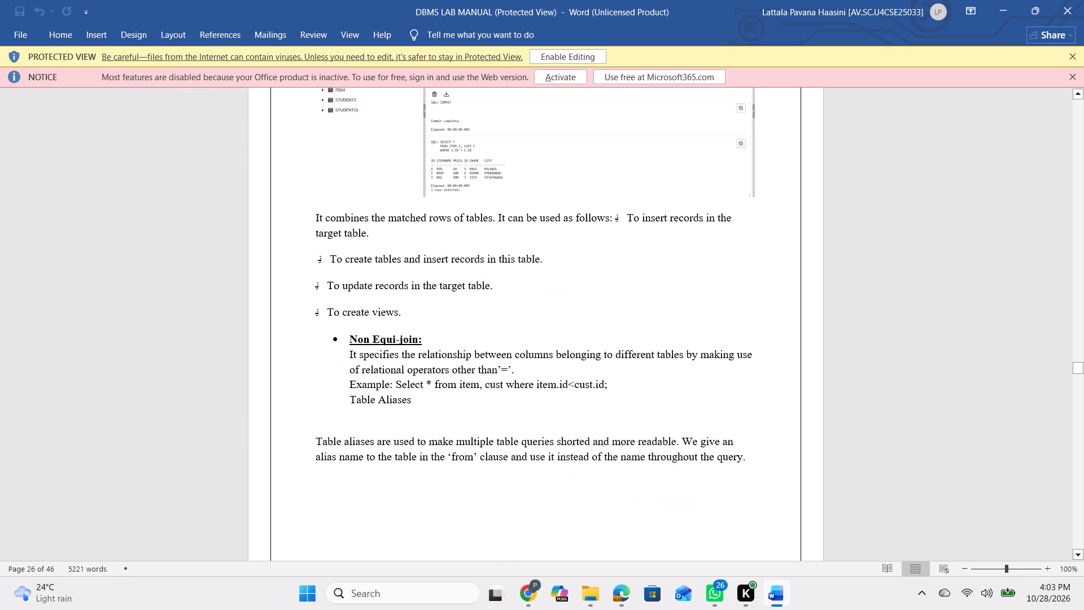
scroll(563, 326, "down", 8)
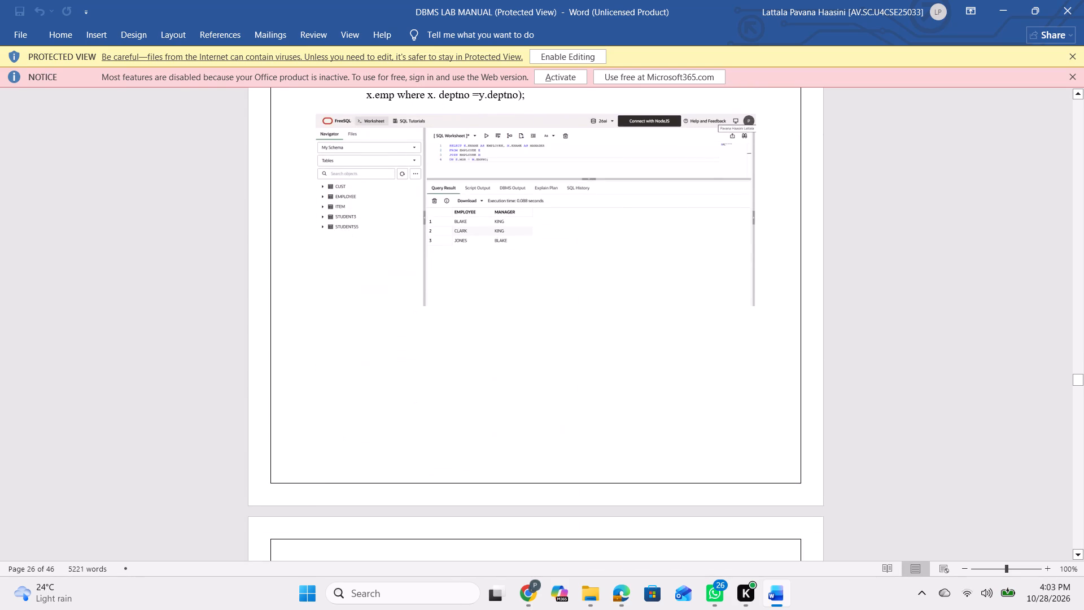
scroll(563, 326, "down", 7)
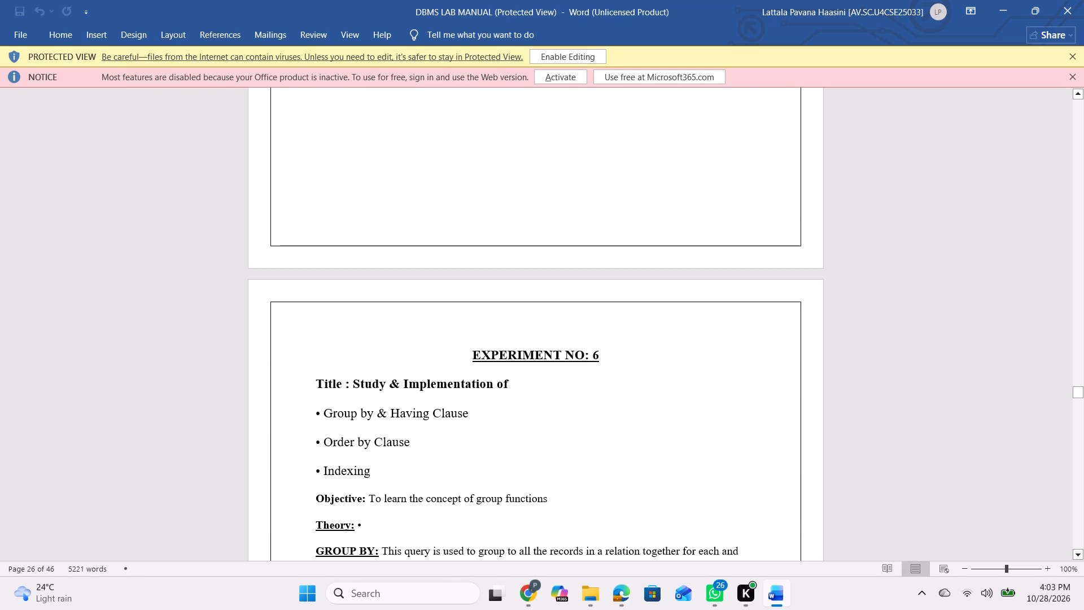
Review the downloaded manual's remaining pages, from Experiment 6 through Experiment 7 and the constraints section to the final PL/SQL question.
scroll(563, 326, "down", 12)
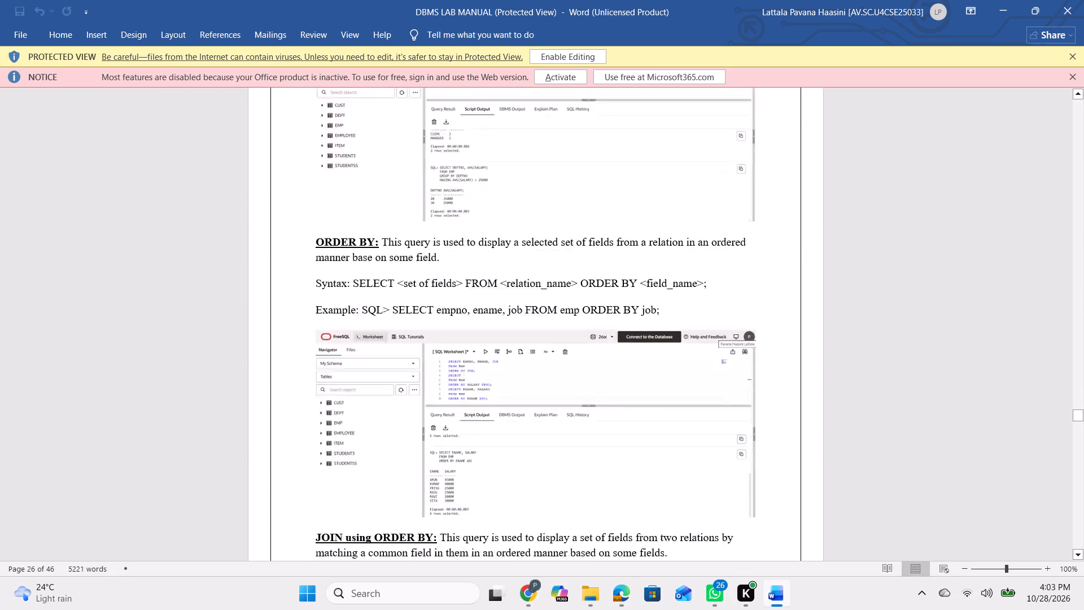
scroll(563, 326, "down", 3)
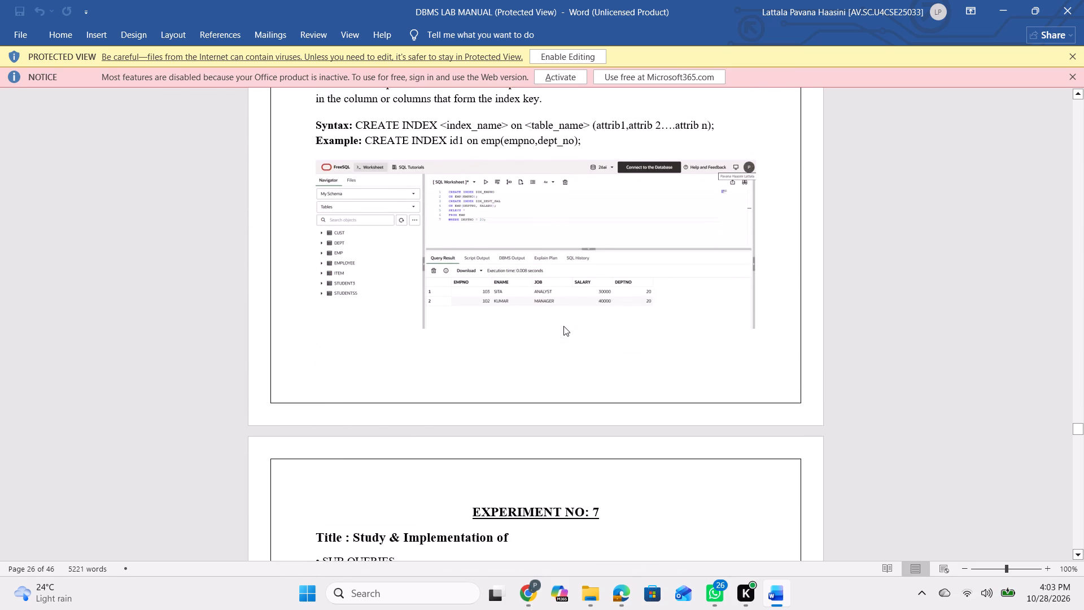
scroll(563, 326, "down", 4)
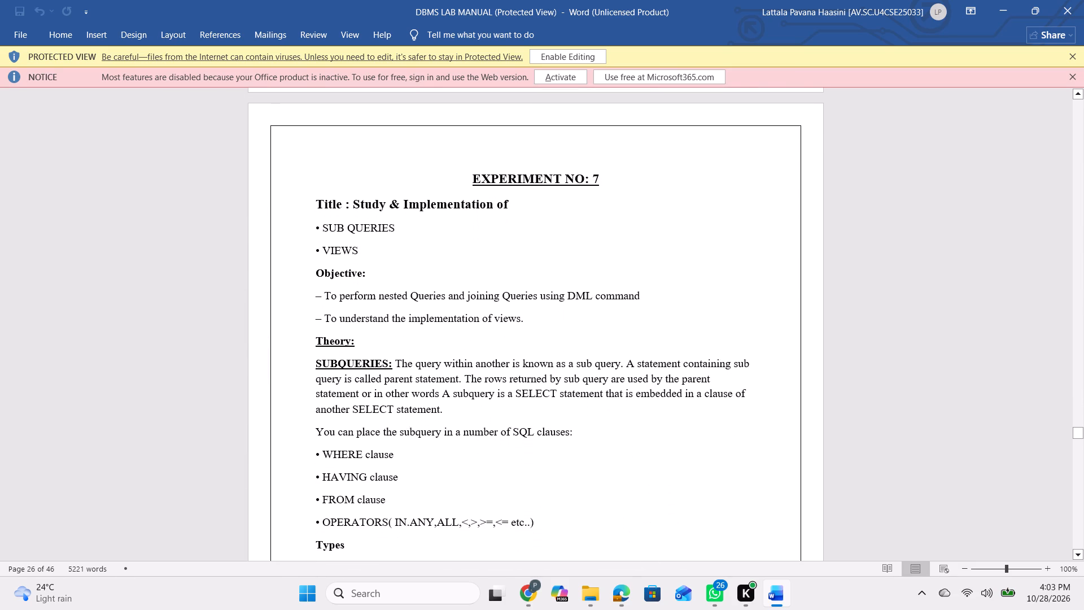
scroll(563, 326, "down", 7)
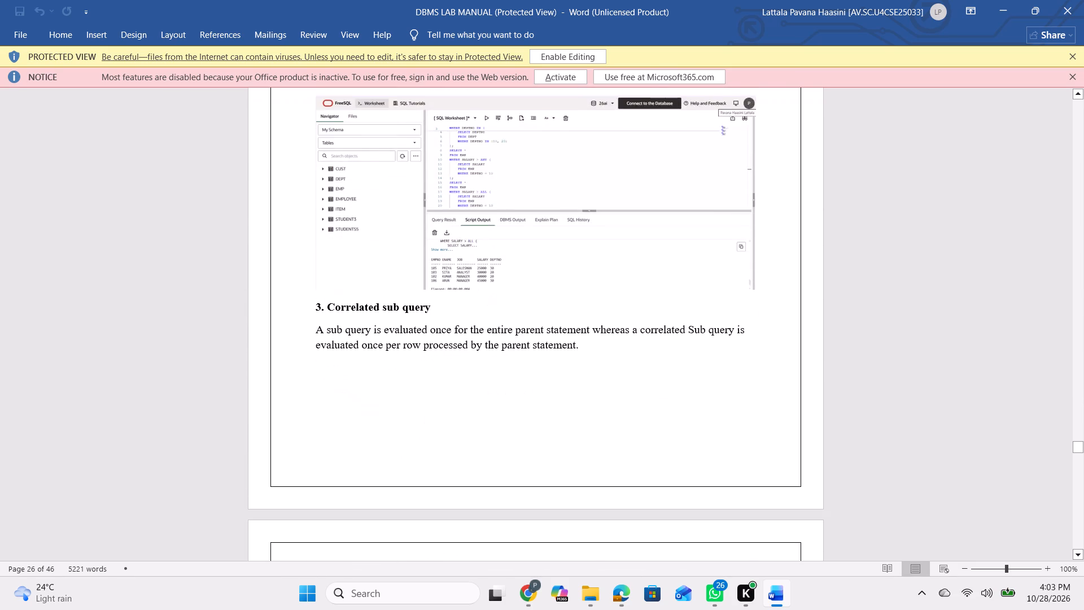
scroll(563, 326, "down", 14)
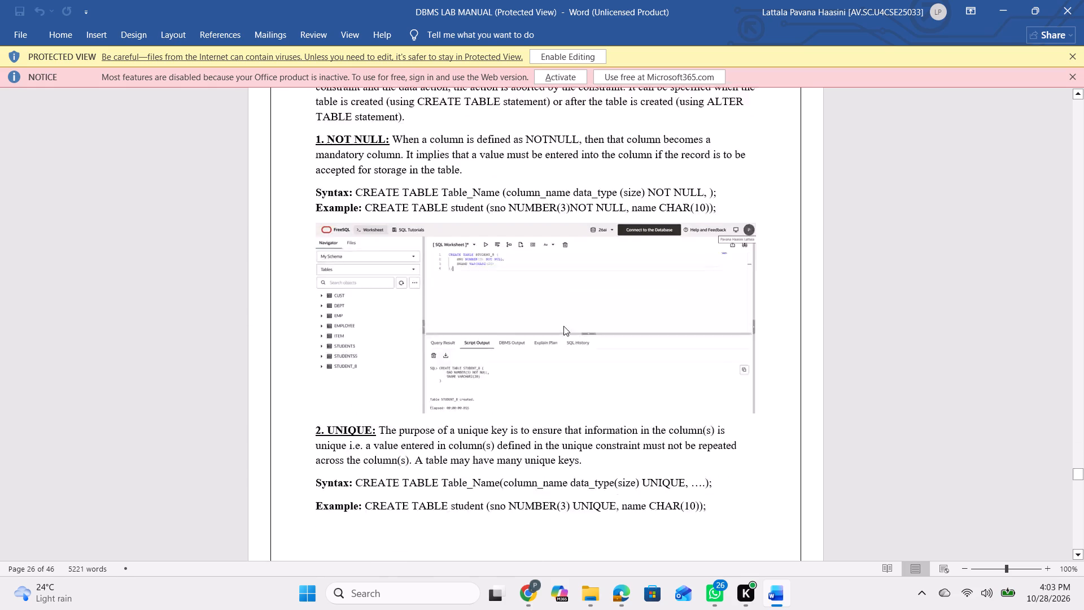
scroll(563, 326, "down", 3)
scroll(563, 326, "down", 19)
scroll(563, 326, "down", 4)
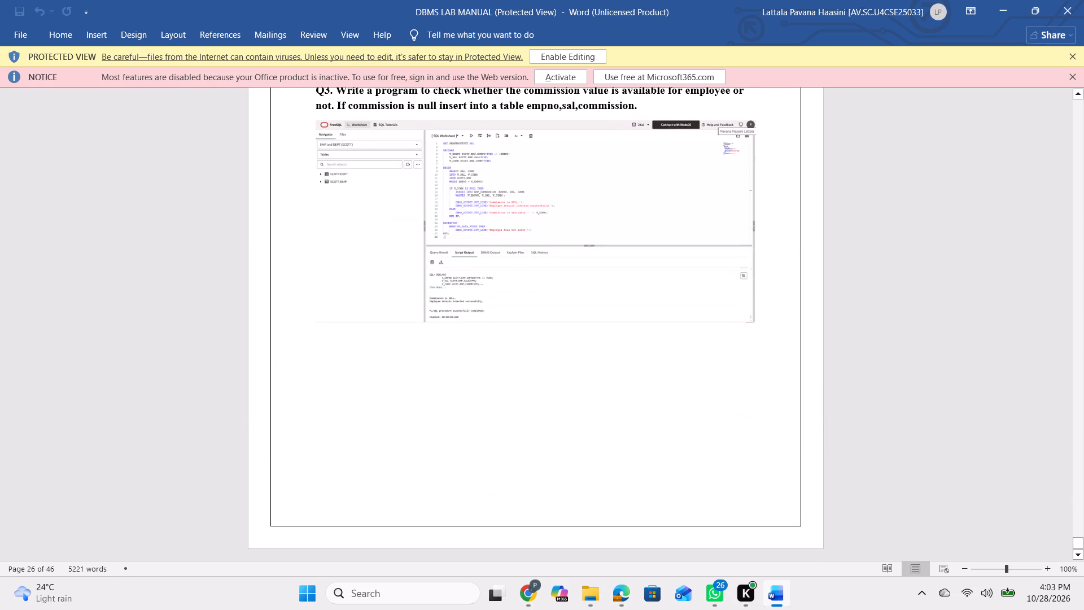
Return to the cover and recheck Experiments 1 and 2, placing the cursor on the SELECT queries page to check its page number.
scroll(563, 326, "up", 20)
scroll(563, 326, "up", 19)
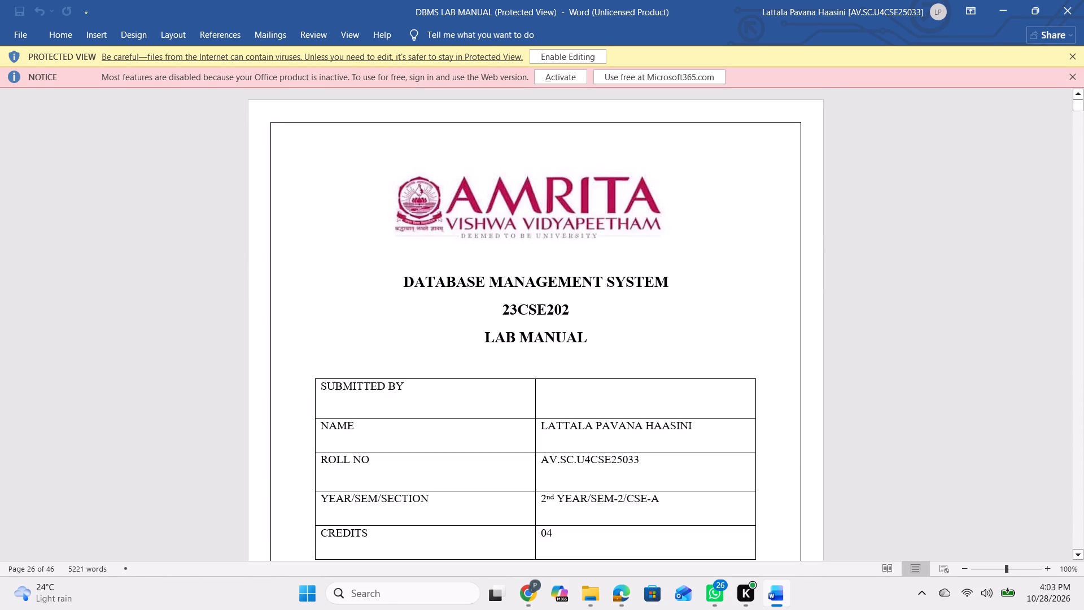
scroll(563, 326, "up", 7)
scroll(563, 326, "down", 16)
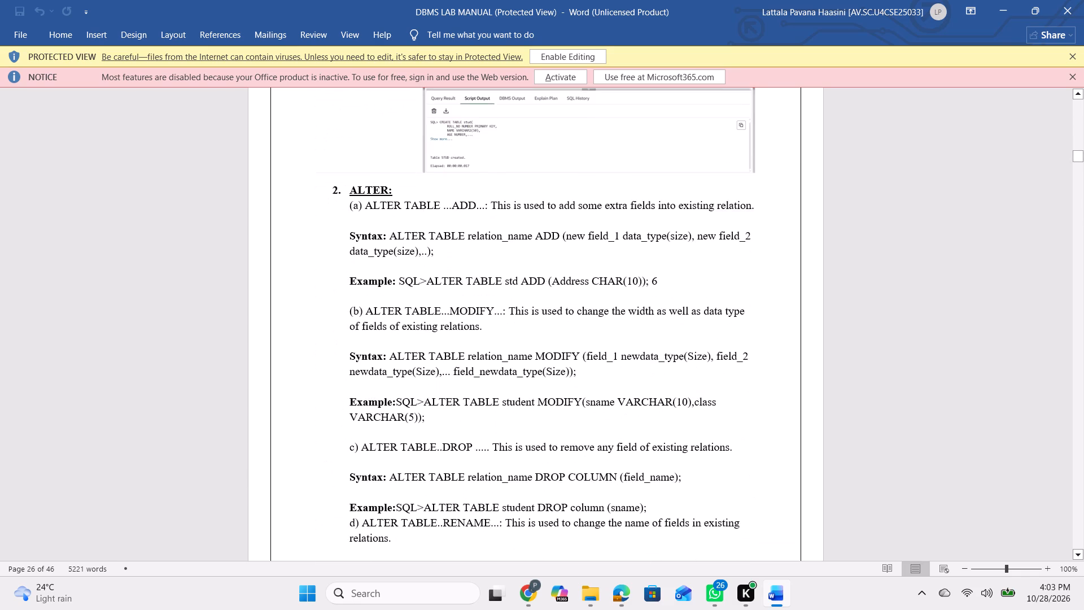
scroll(563, 326, "down", 7)
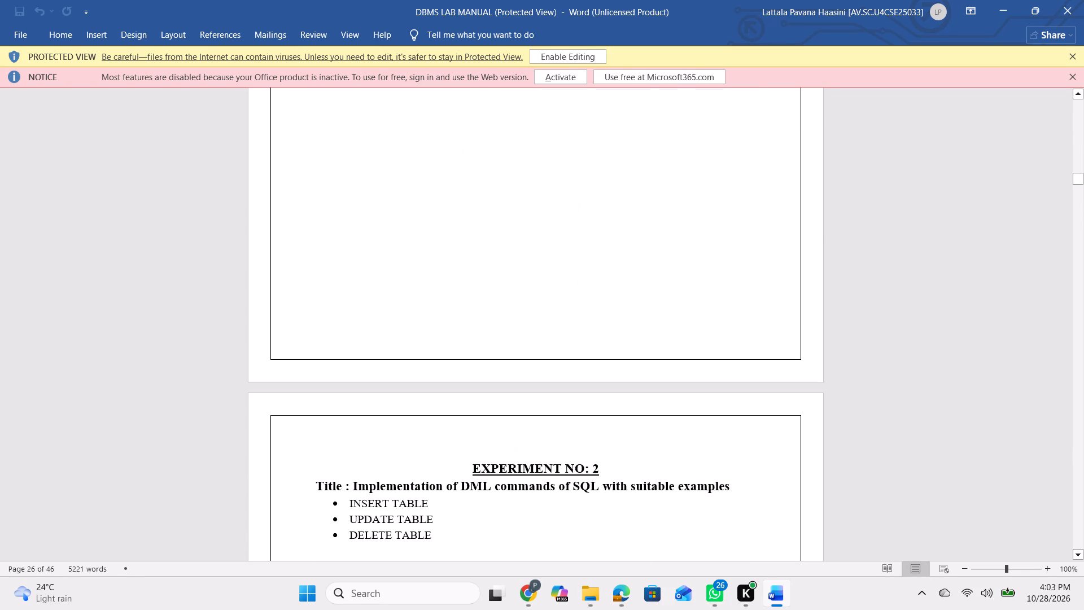
scroll(563, 326, "down", 14)
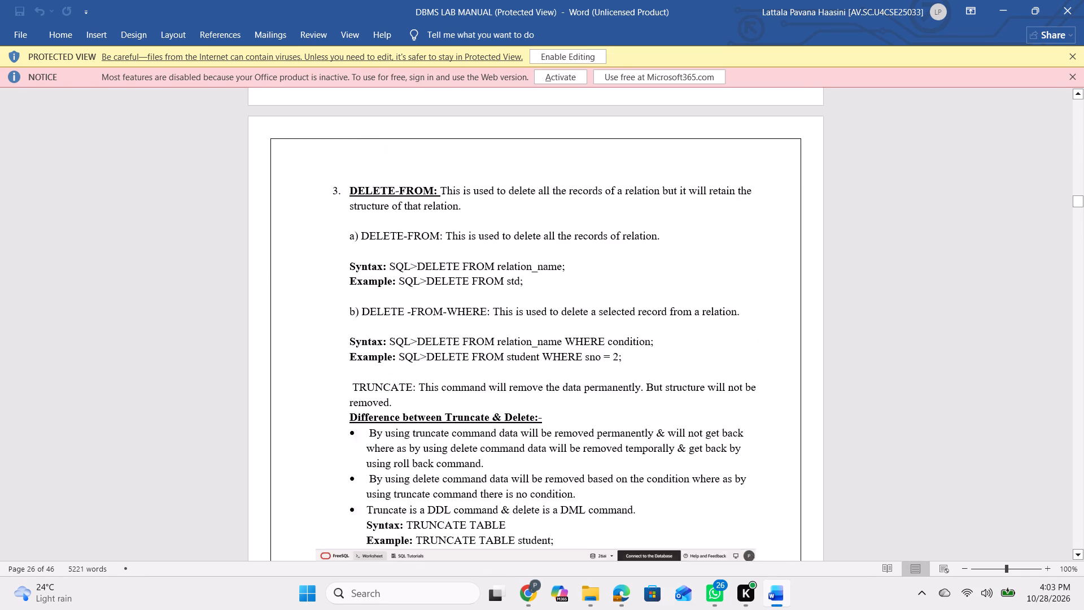
scroll(563, 326, "down", 1)
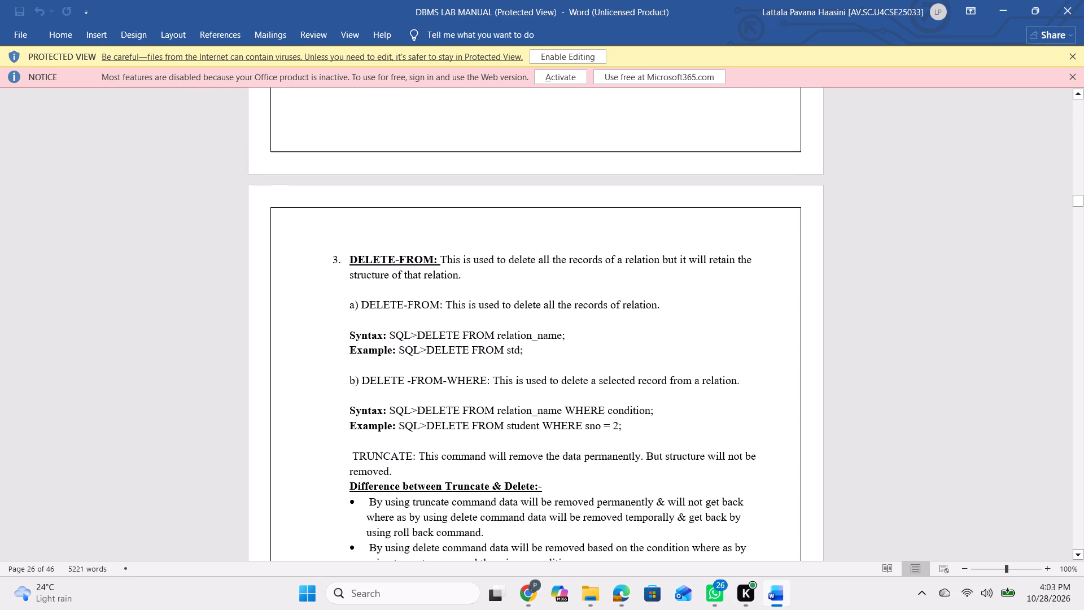
scroll(563, 326, "down", 2)
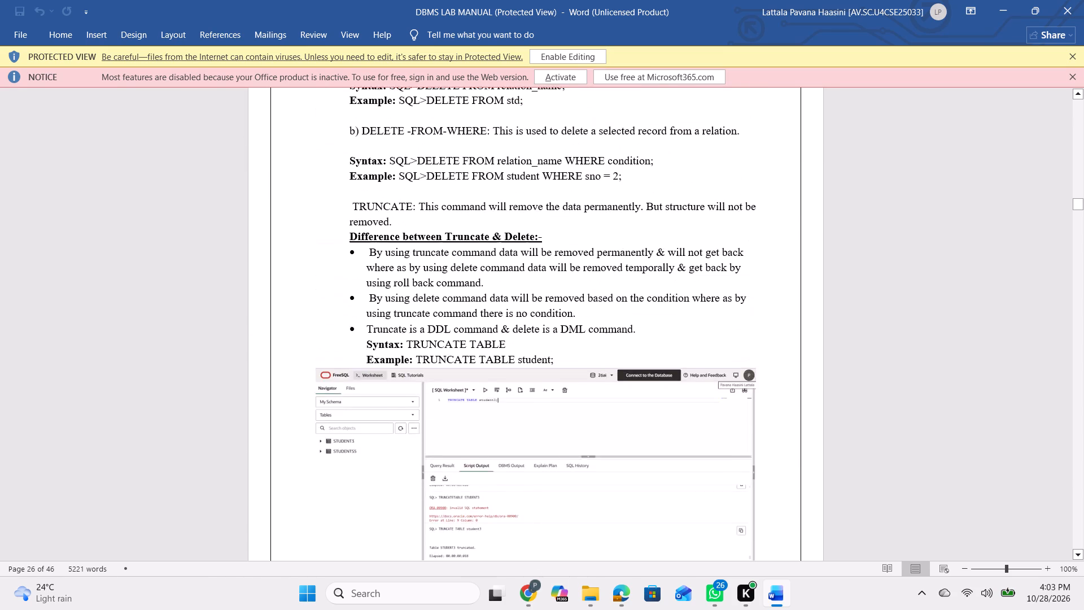
scroll(563, 326, "down", 1)
left_click(563, 326)
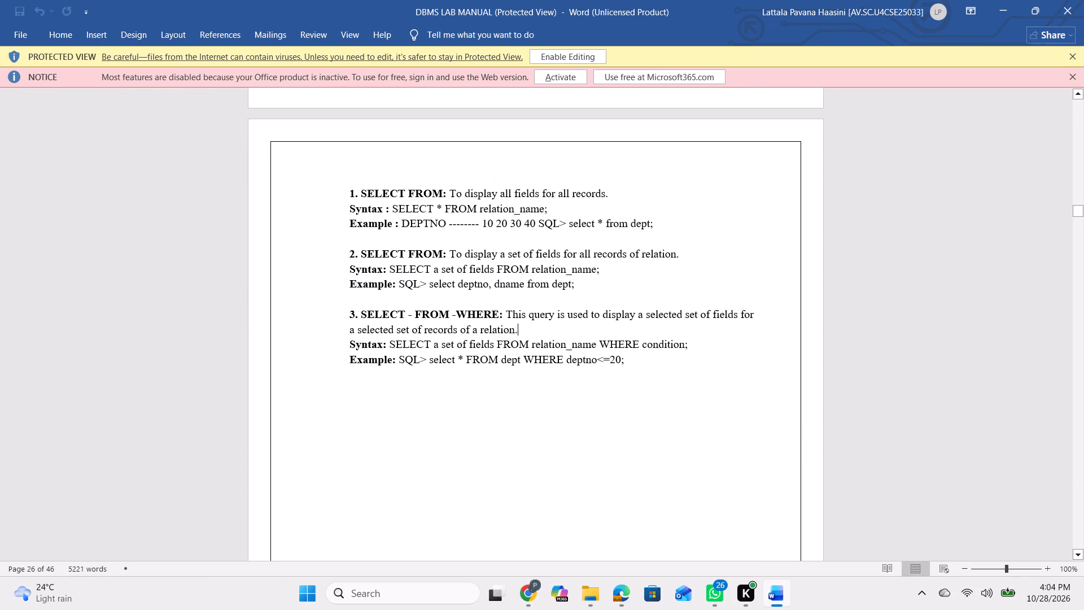
left_click(563, 326)
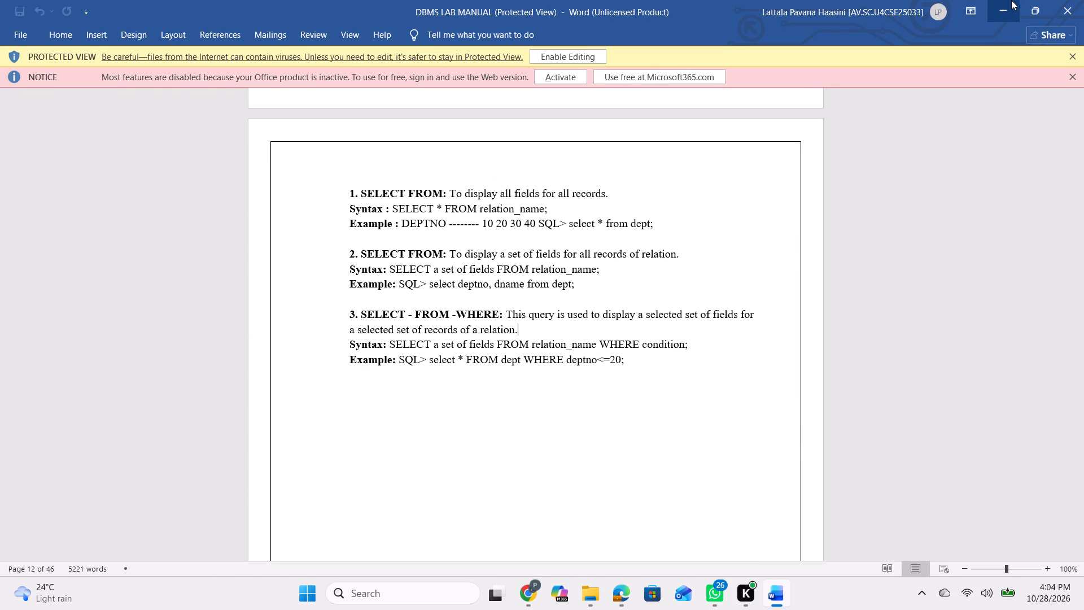
Close the downloaded manual in desktop Word and delete DBMS LAB MANUAL.docx from Edge's recent downloads.
left_click(1083, 16)
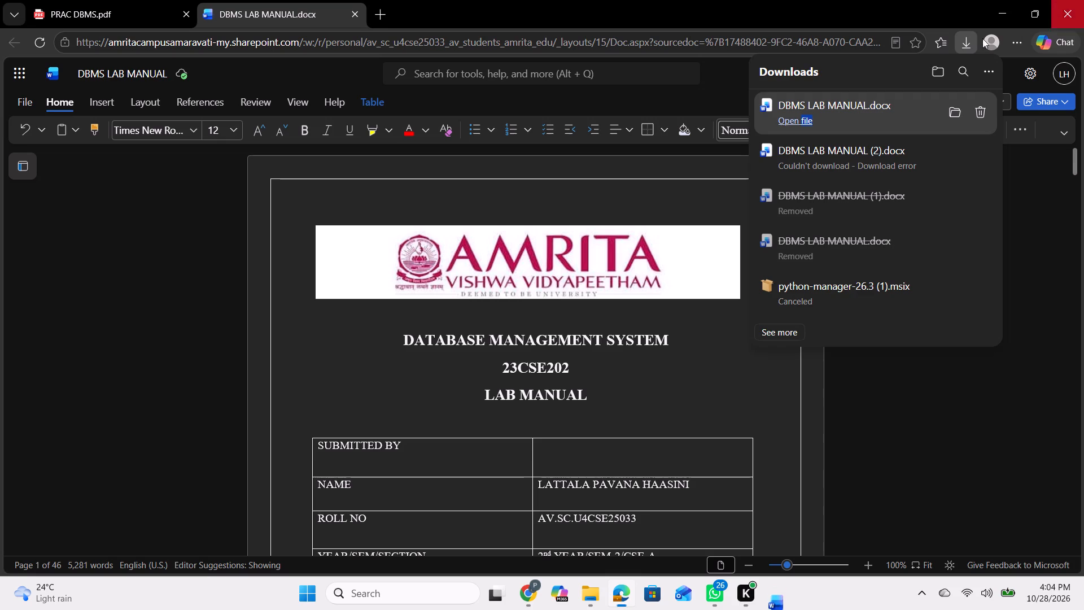
left_click(979, 117)
left_click(985, 382)
Review the online manual's layout from the cover through Experiments 1 and 2, up to the SELECT queries on page 12.
scroll(985, 382, "down", 8)
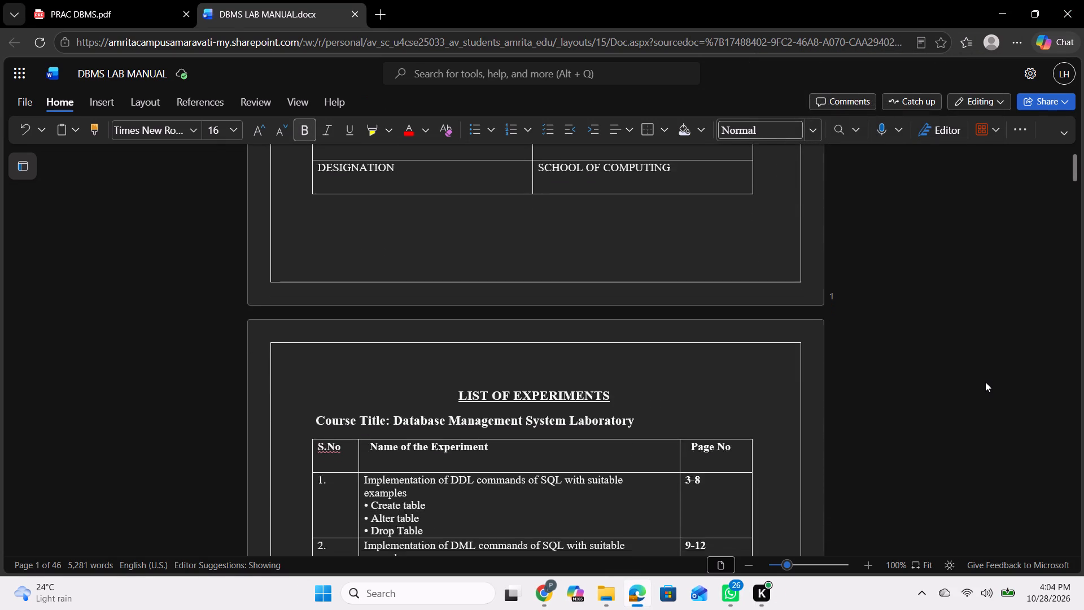
scroll(985, 382, "down", 11)
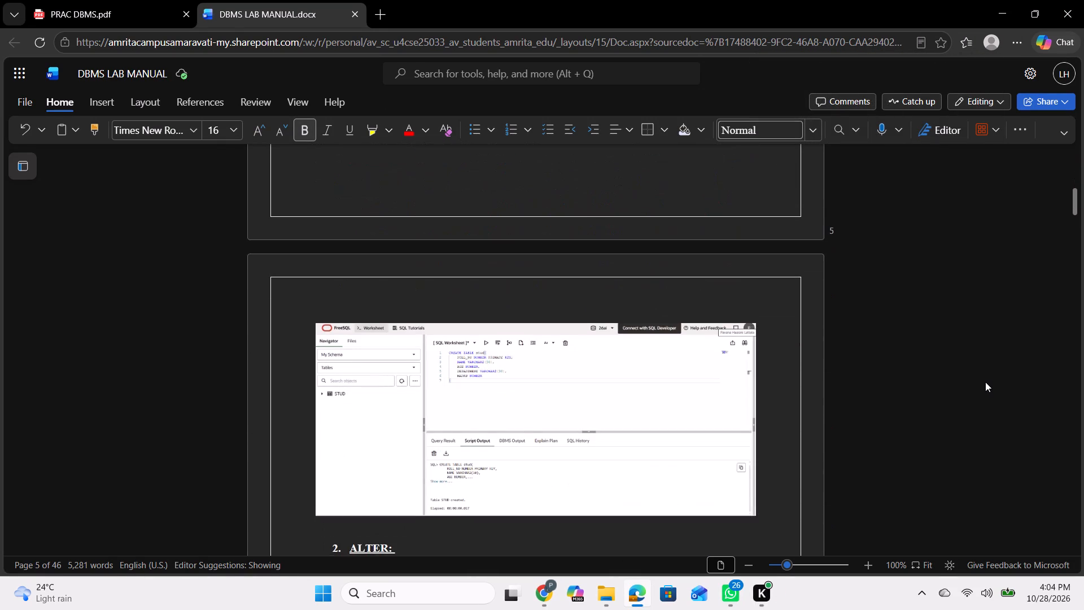
scroll(985, 382, "down", 13)
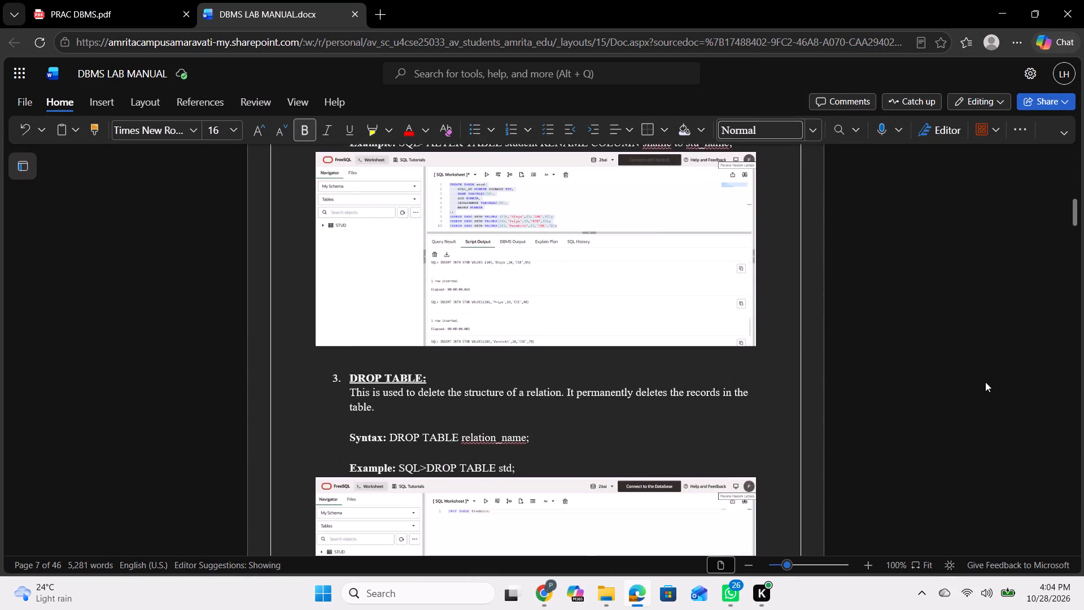
scroll(985, 382, "down", 5)
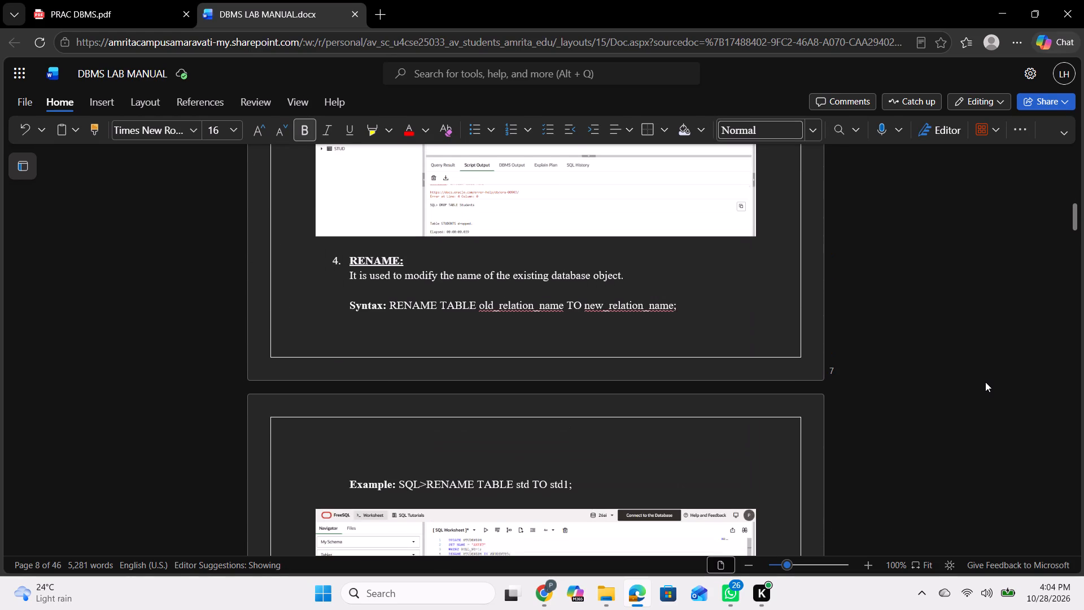
scroll(985, 382, "down", 11)
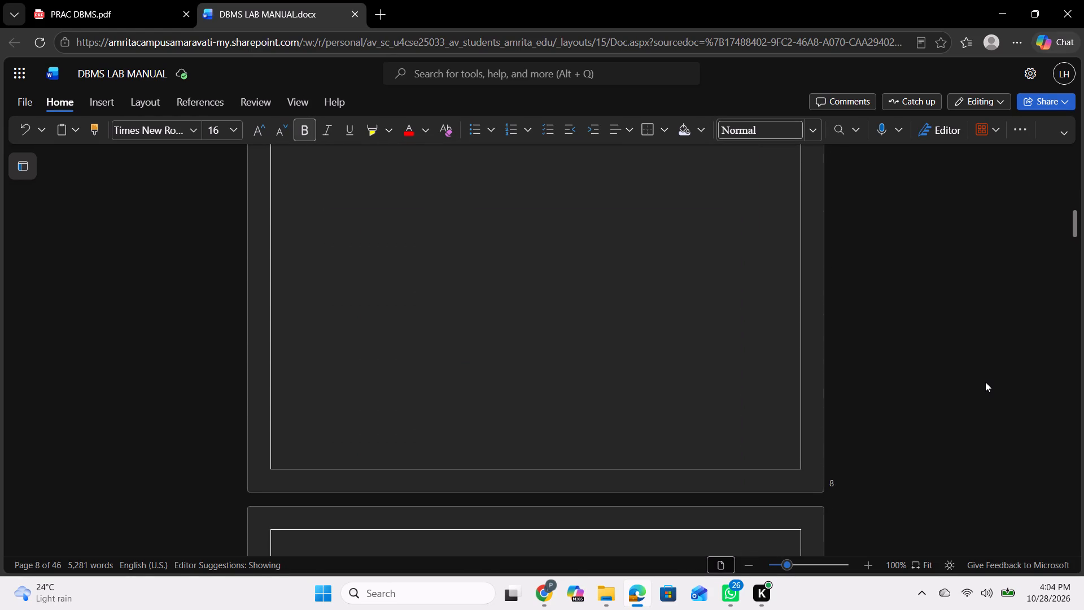
scroll(985, 382, "down", 7)
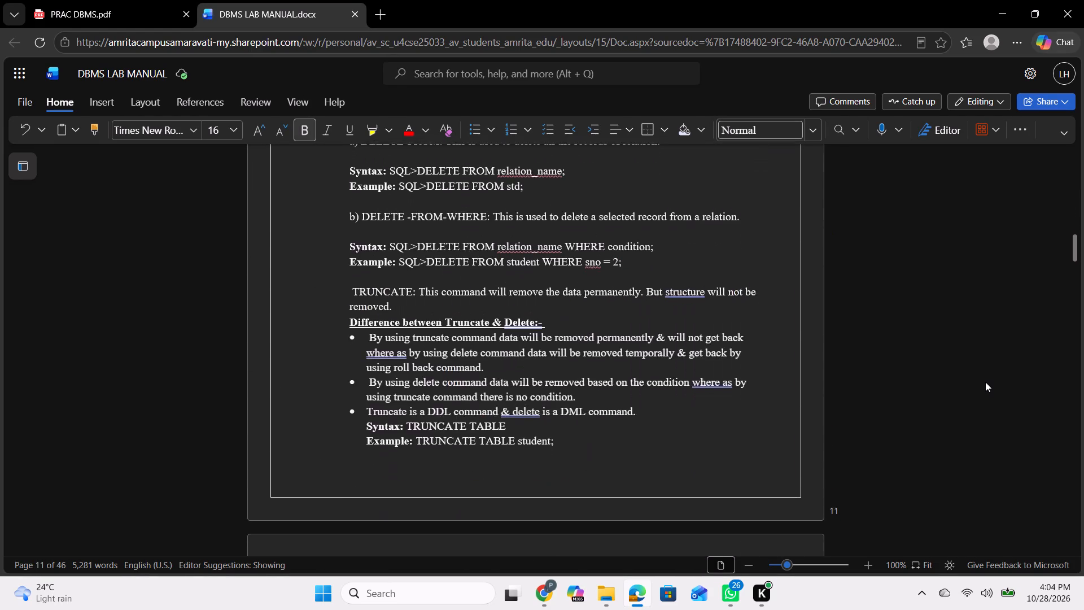
scroll(985, 382, "down", 3)
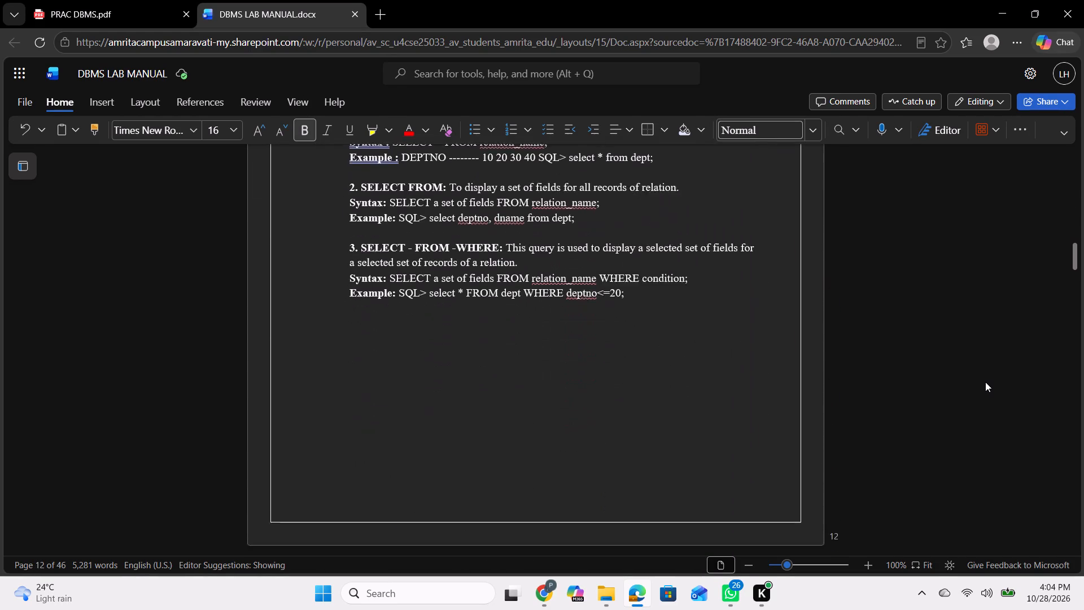
scroll(985, 382, "down", 2)
Insert two blank lines before the heading "To Retrieve data from one or more tables." on page 12.
scroll(985, 382, "up", 4)
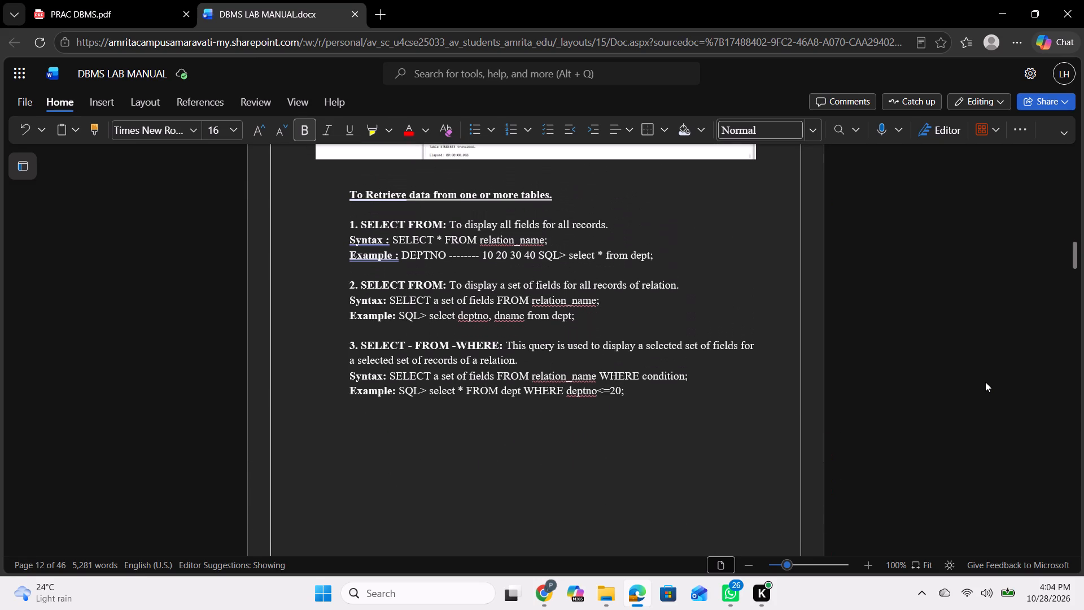
scroll(985, 382, "up", 1)
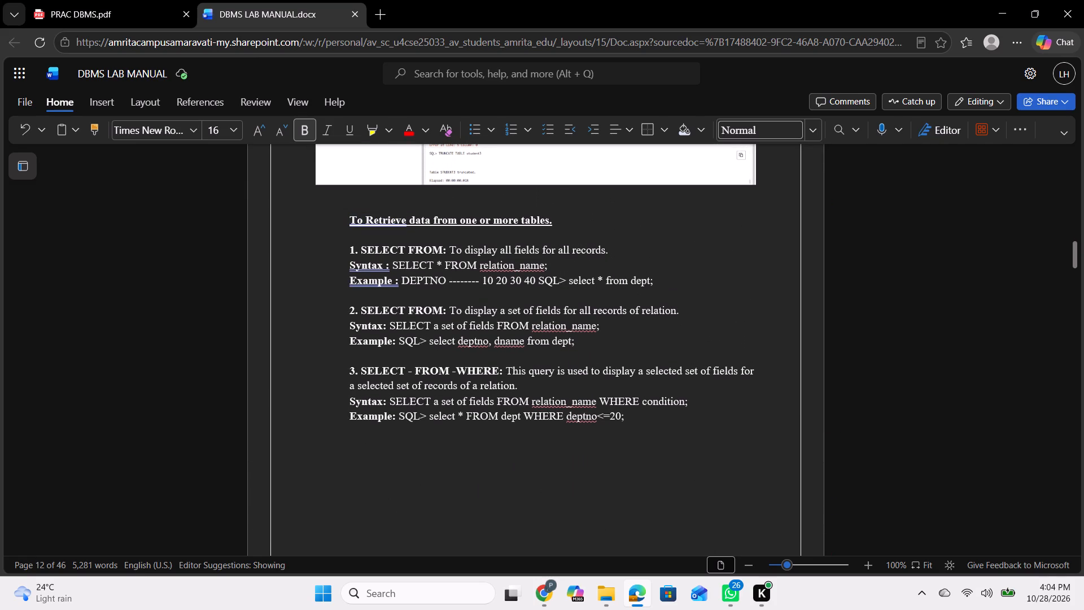
scroll(346, 220, "up", 6)
scroll(346, 220, "down", 1)
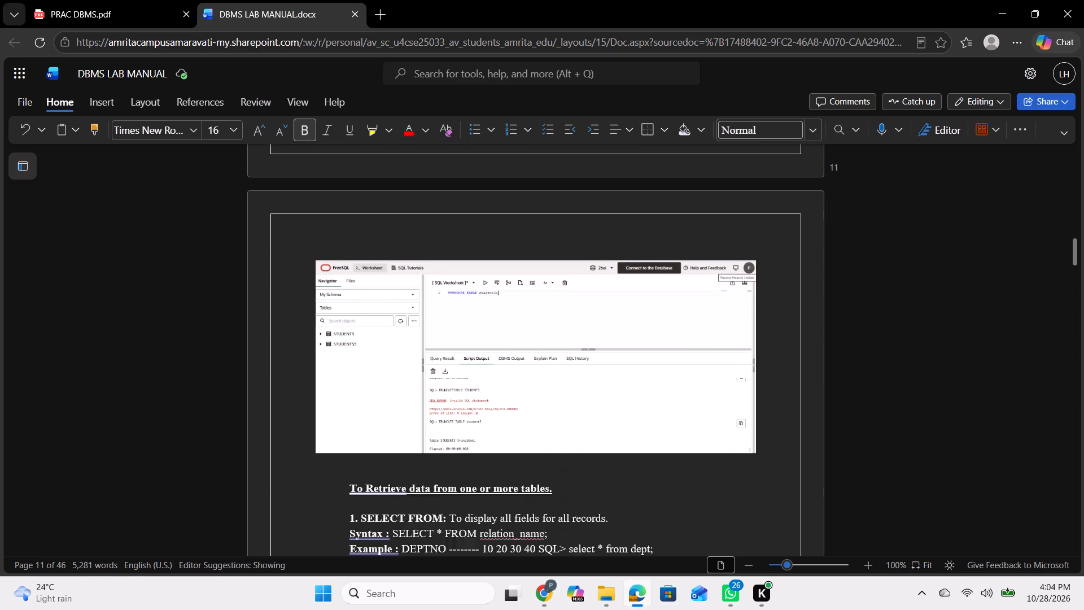
scroll(346, 220, "down", 3)
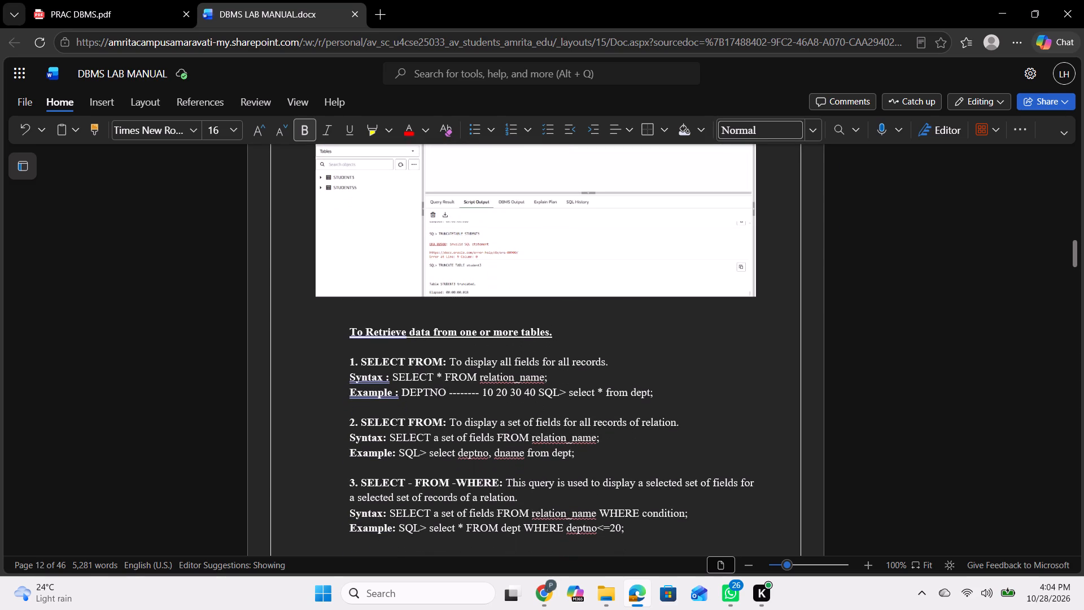
left_click(346, 329)
key("Return")
key("Return")
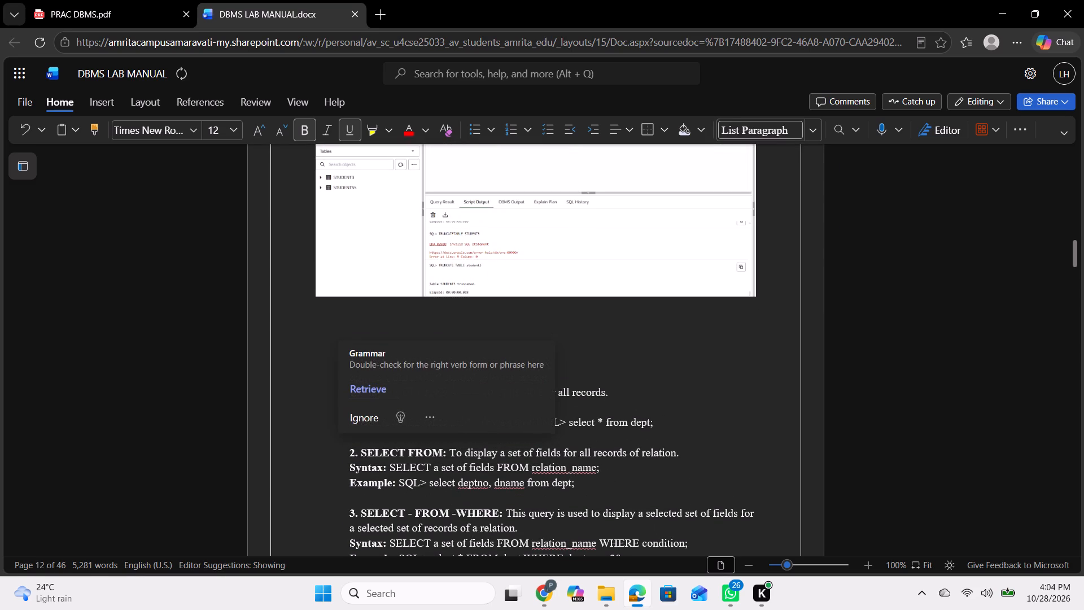
left_click(844, 393)
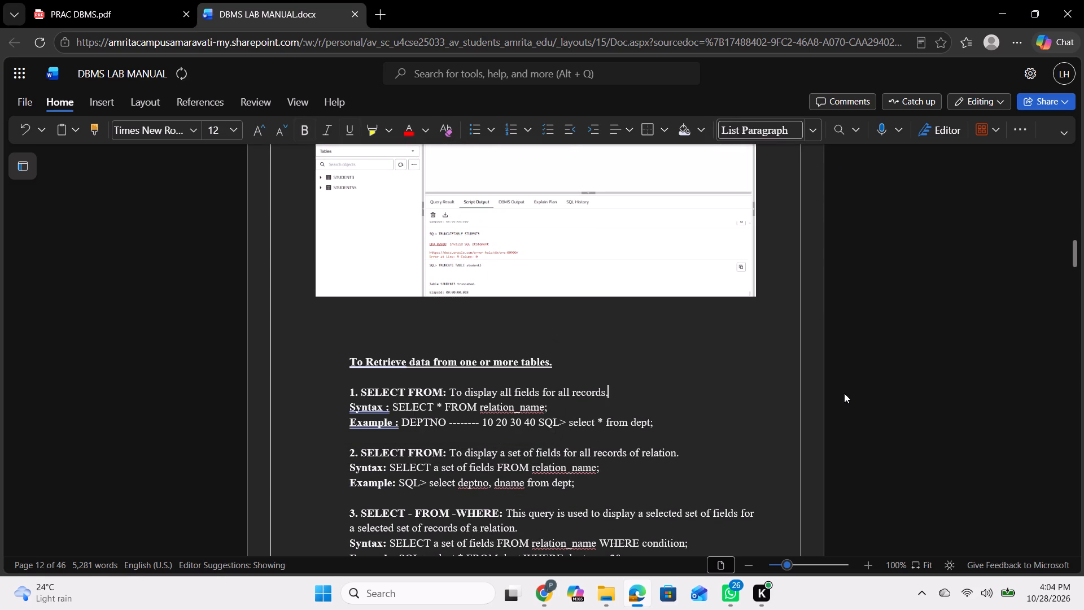
Review the online manual's layout from the start of Experiment 3 through Experiment 4 to the start of Experiment 5.
scroll(706, 393, "down", 6)
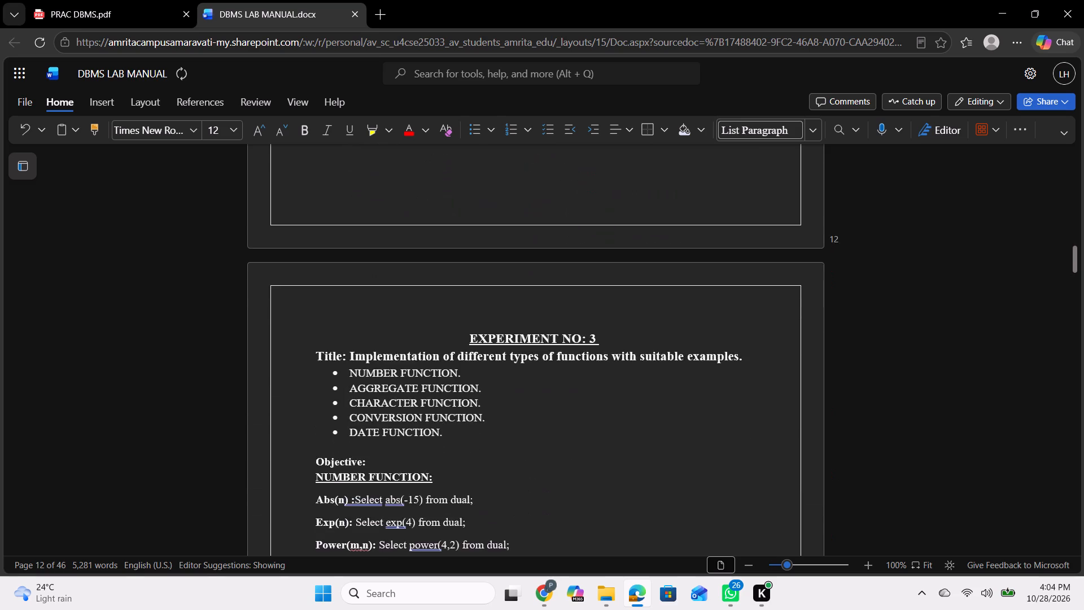
scroll(706, 393, "down", 13)
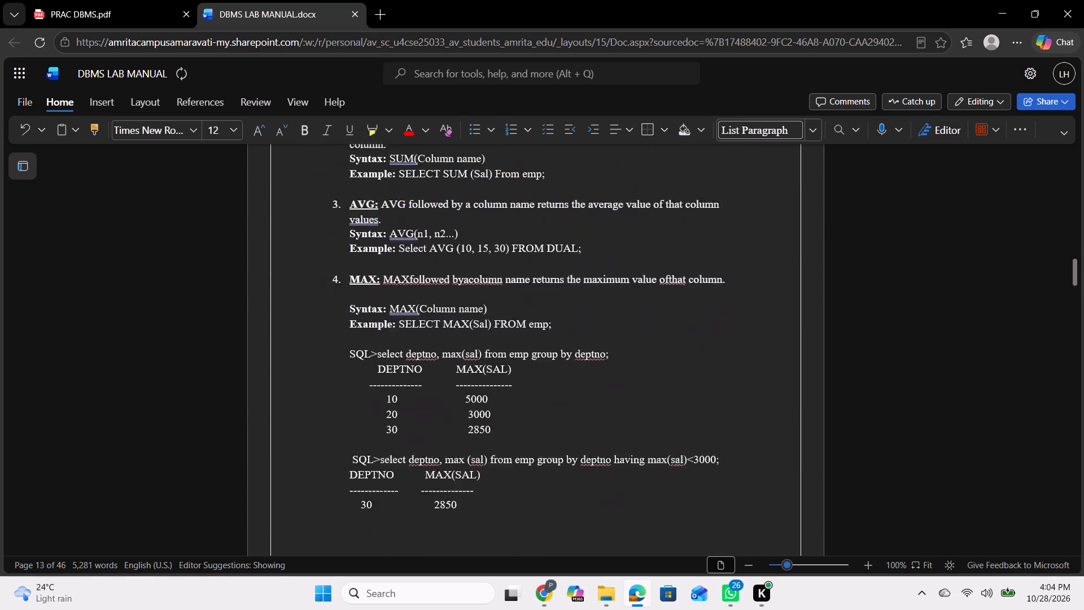
scroll(706, 393, "down", 13)
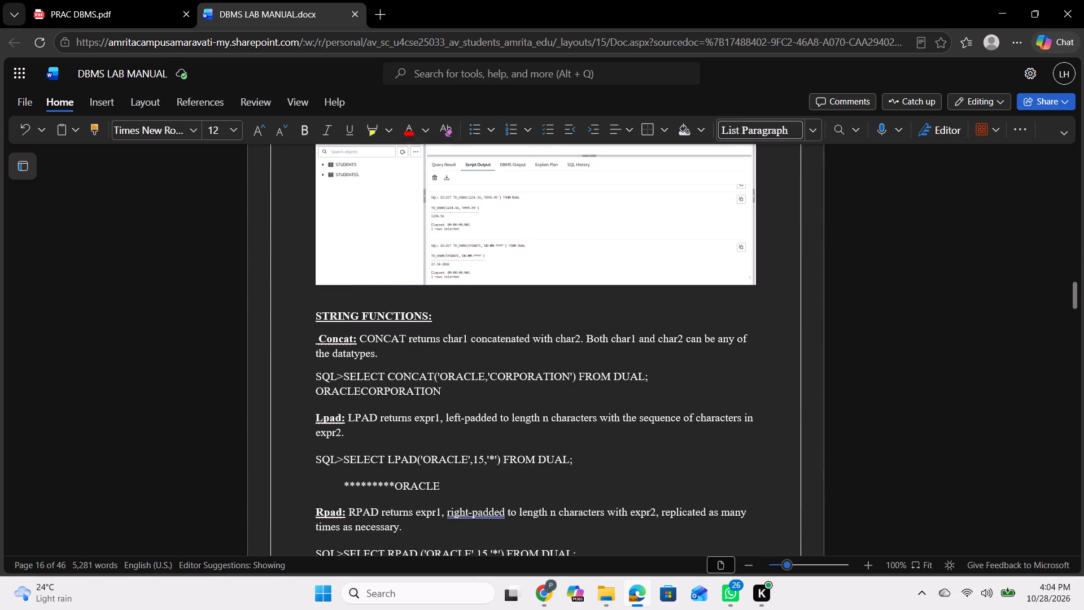
scroll(706, 393, "down", 8)
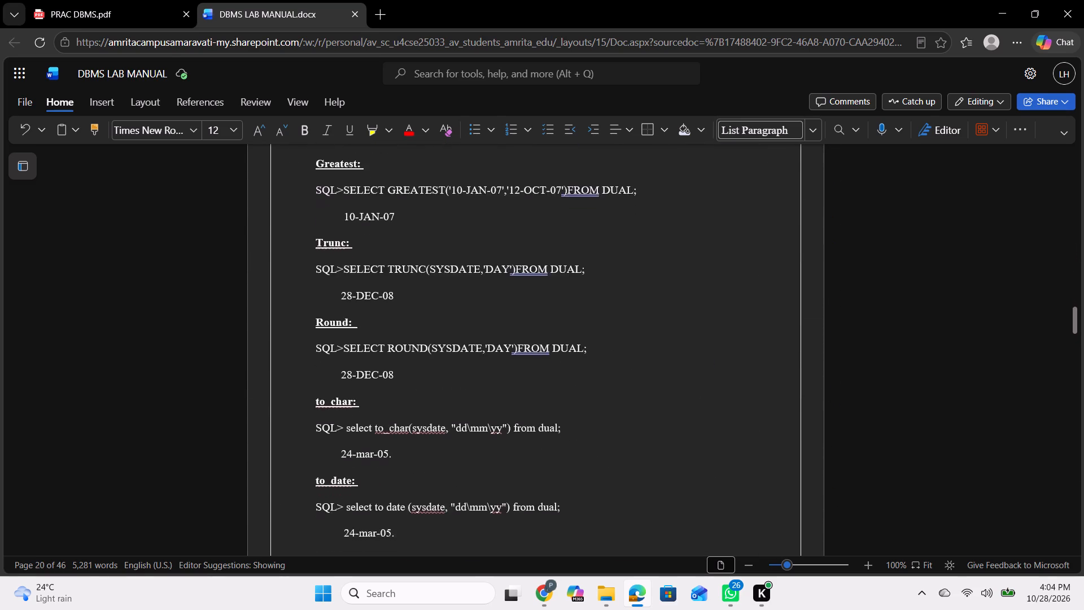
scroll(706, 393, "down", 7)
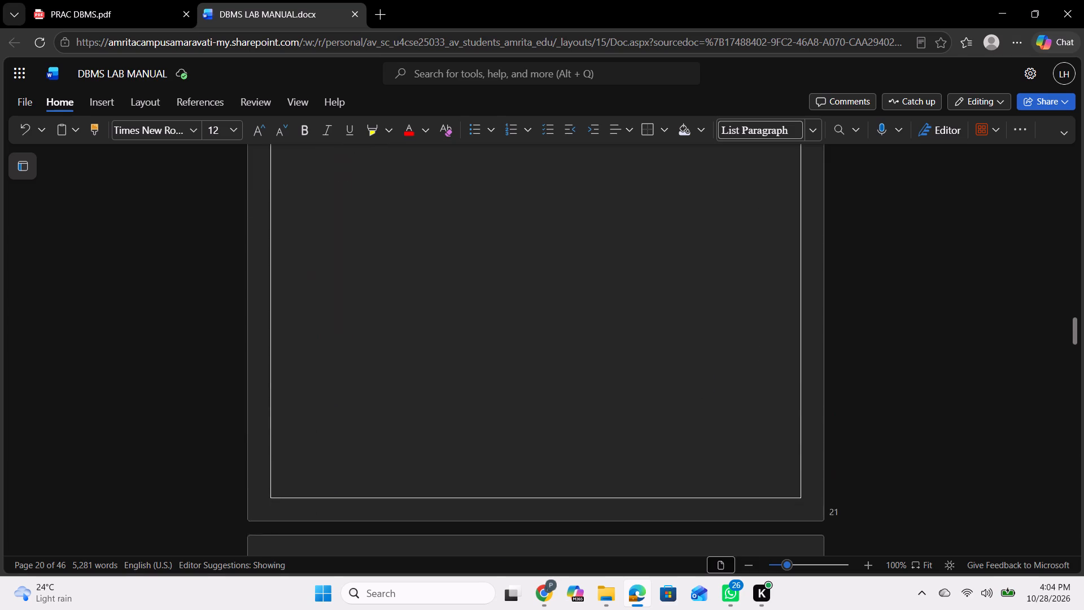
scroll(706, 393, "down", 4)
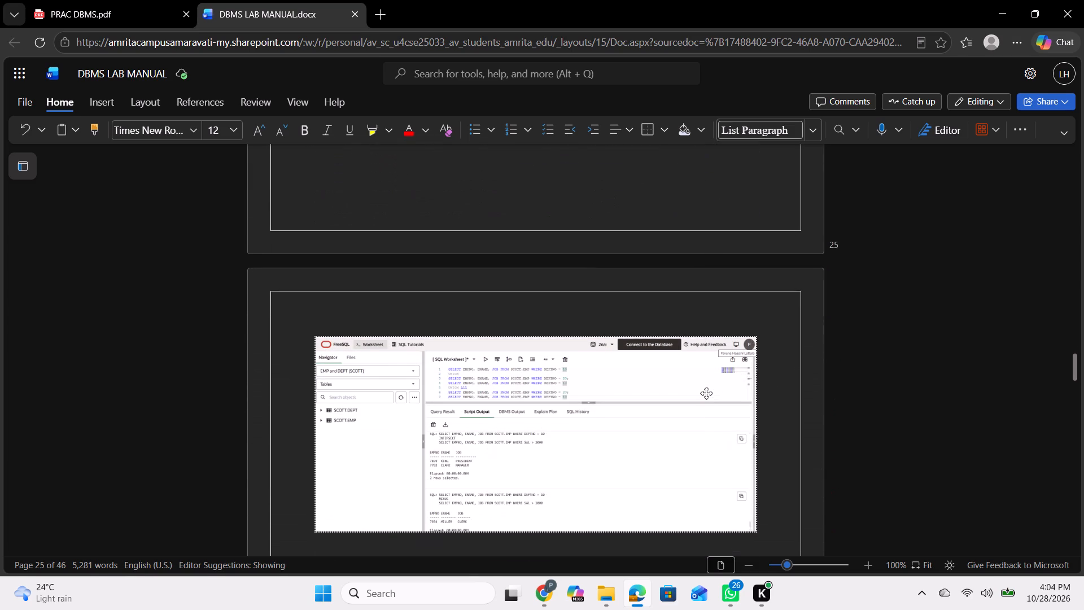
scroll(706, 393, "down", 5)
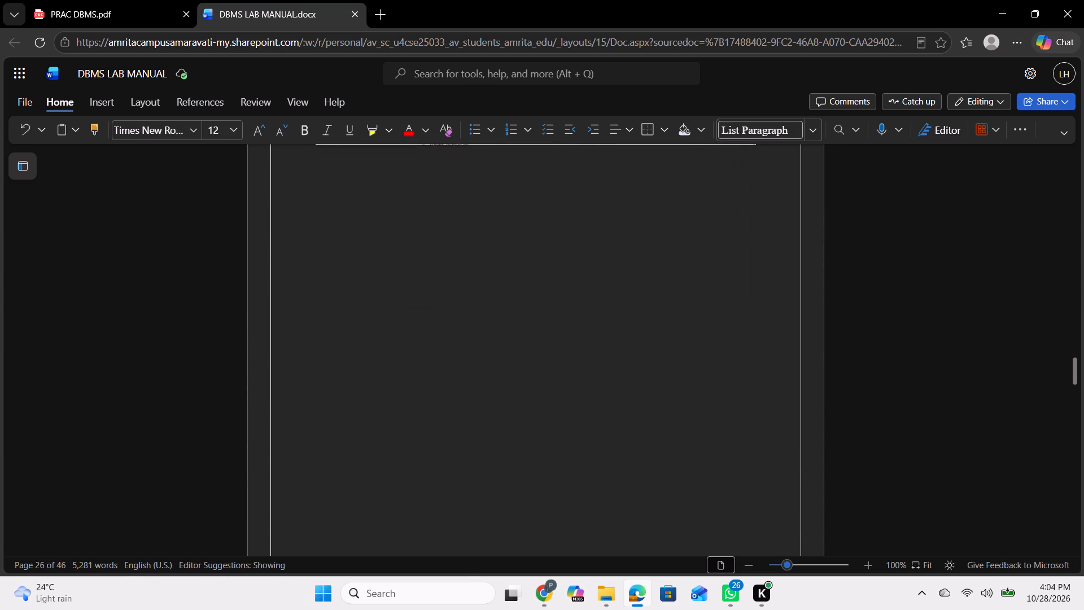
scroll(706, 393, "down", 3)
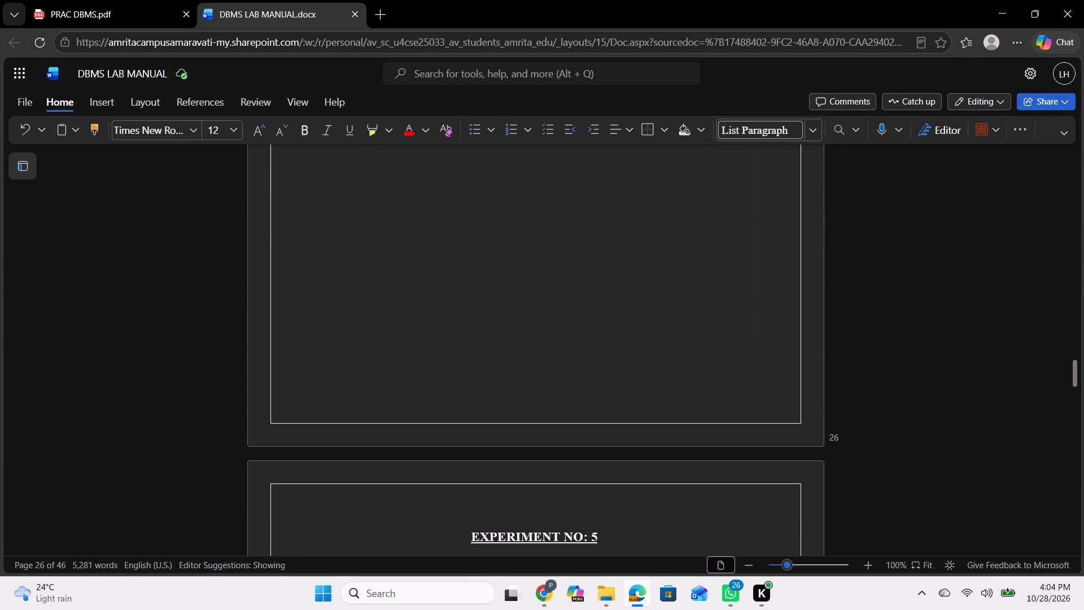
Remove the page break before the EXPERIMENT NO: 5 heading so it follows the last Experiment 4 screenshot.
left_click(466, 524)
key("BackSpace")
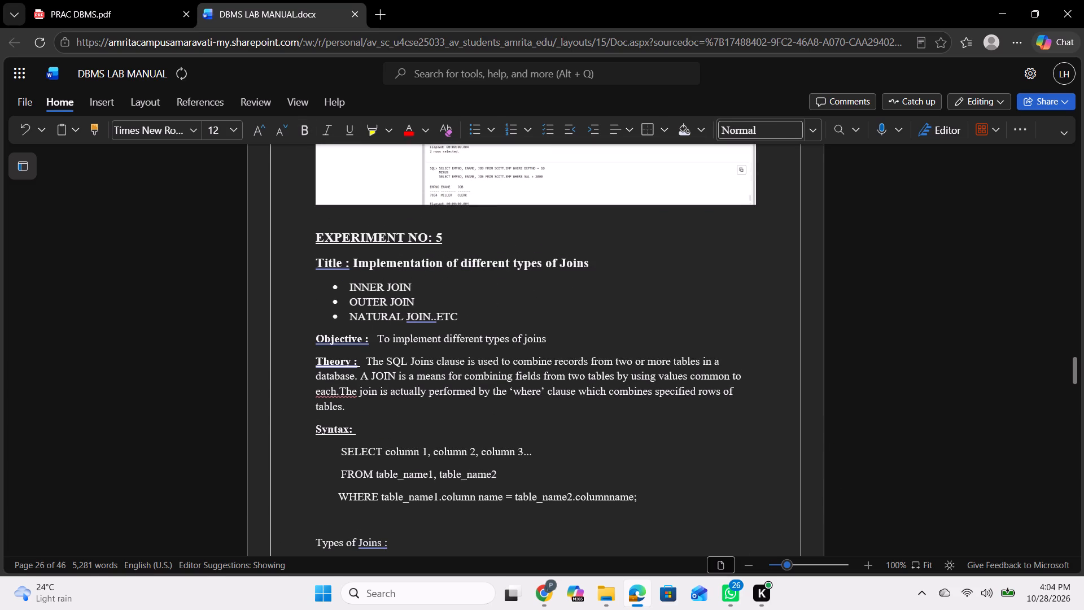
Centre the EXPERIMENT NO: 5 heading.
left_click(314, 239)
left_click_drag(447, 236, 385, 232)
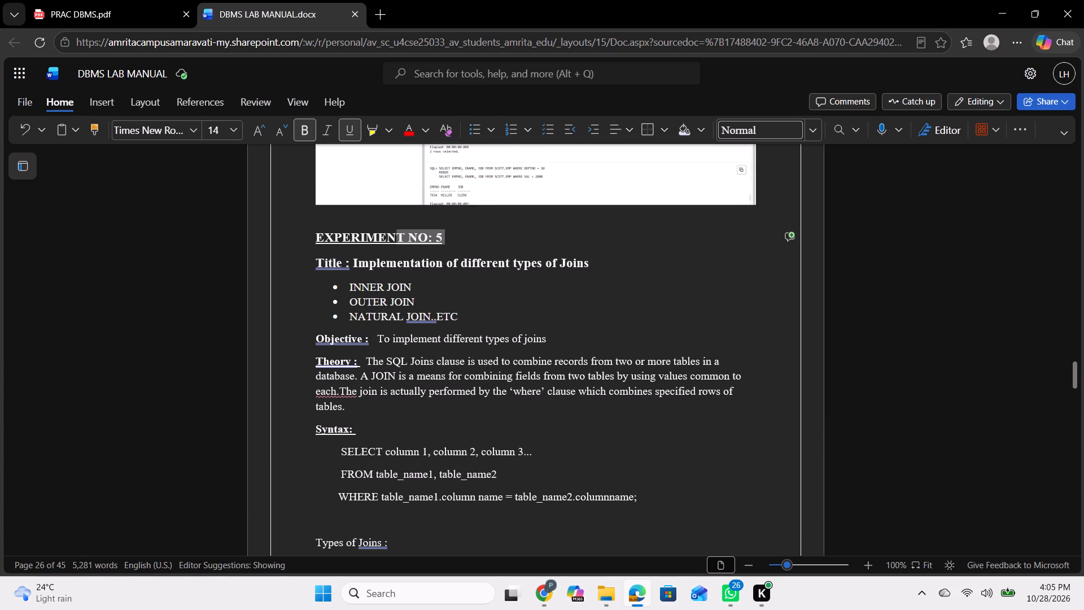
left_click_drag(385, 232, 298, 230)
left_click(613, 202)
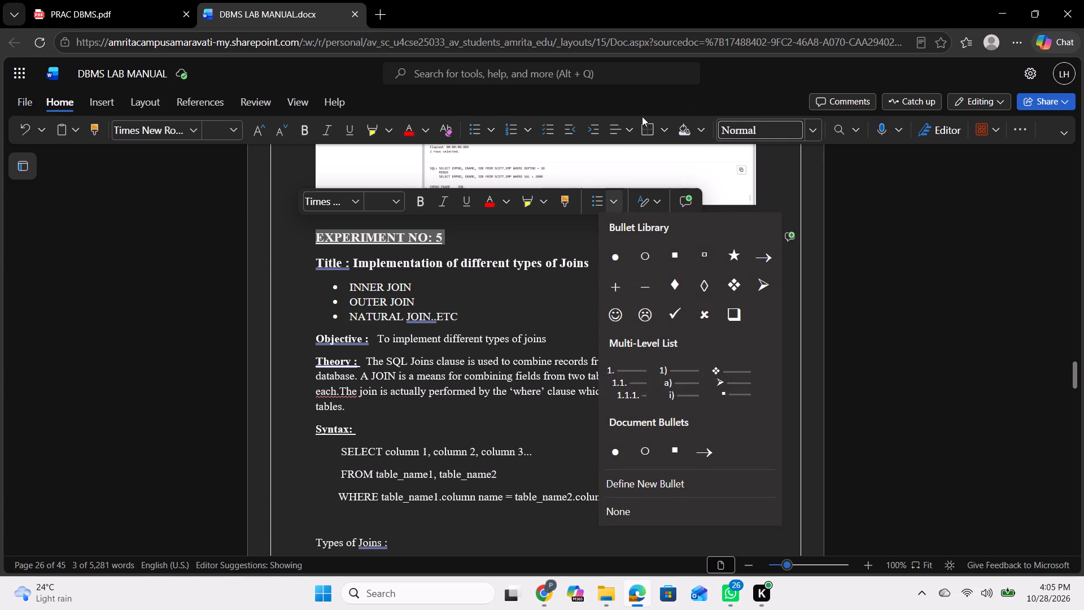
left_click(619, 126)
left_click(657, 177)
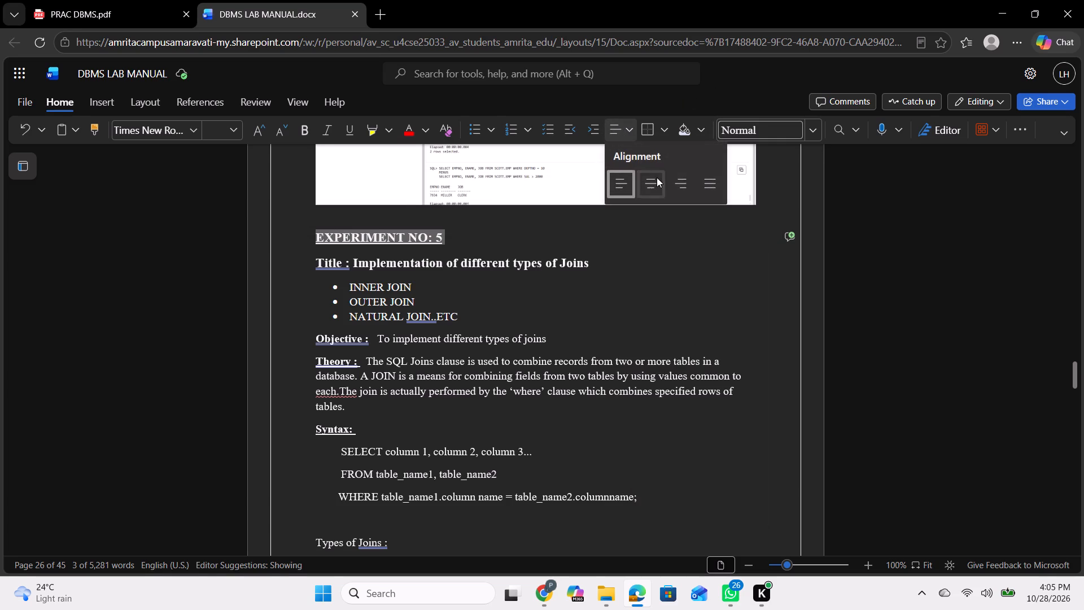
left_click(914, 273)
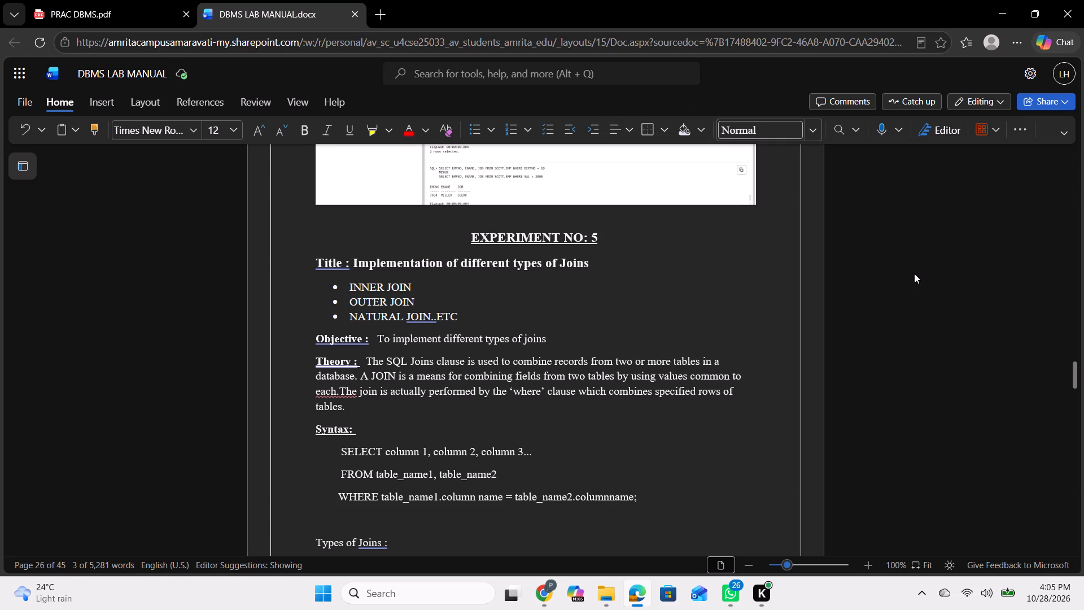
In the List of Experiments table, set the page range of experiment 4 to 22-25.
scroll(792, 279, "up", 4)
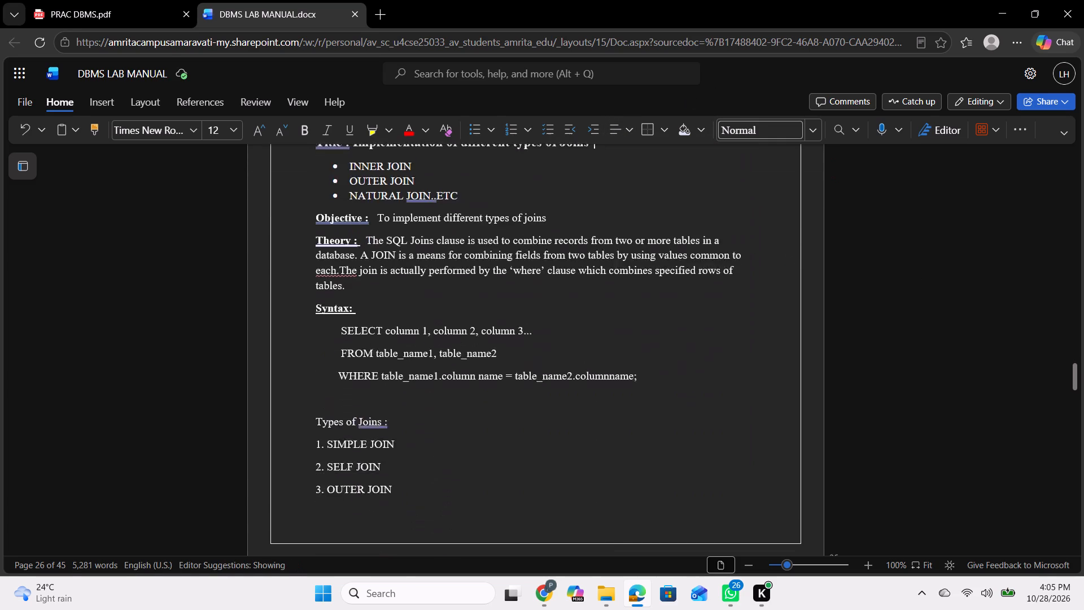
scroll(792, 279, "up", 15)
scroll(792, 279, "up", 11)
scroll(792, 279, "up", 11)
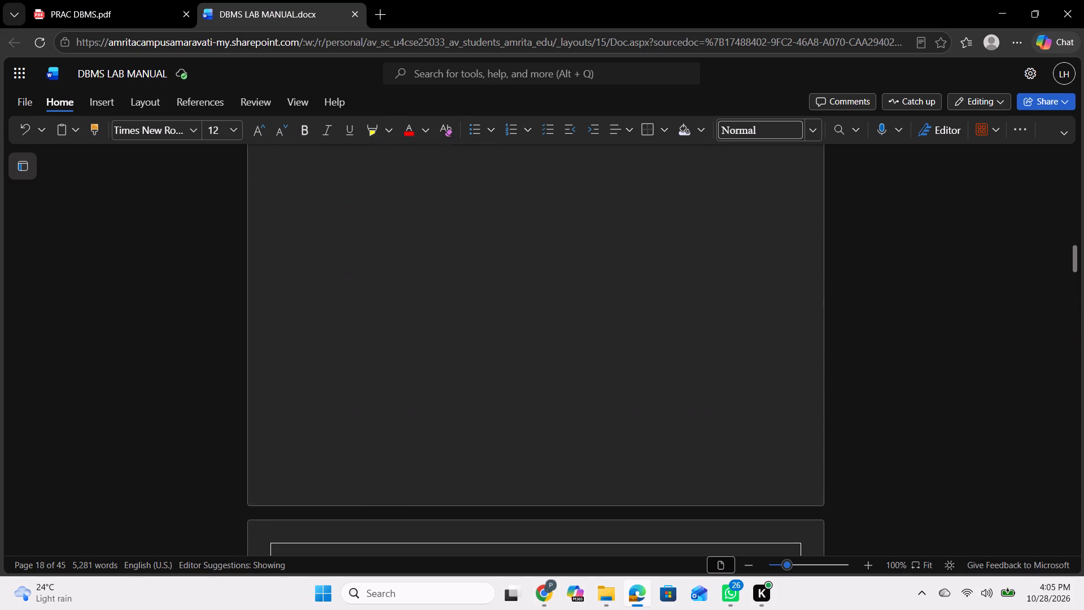
scroll(792, 279, "up", 19)
scroll(792, 279, "down", 1)
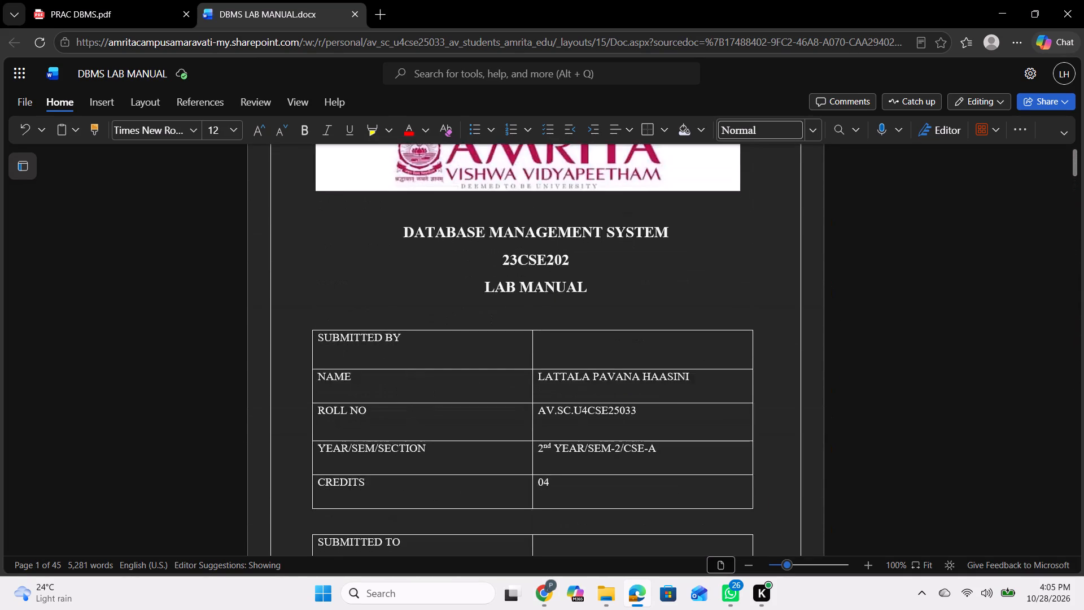
scroll(792, 279, "down", 6)
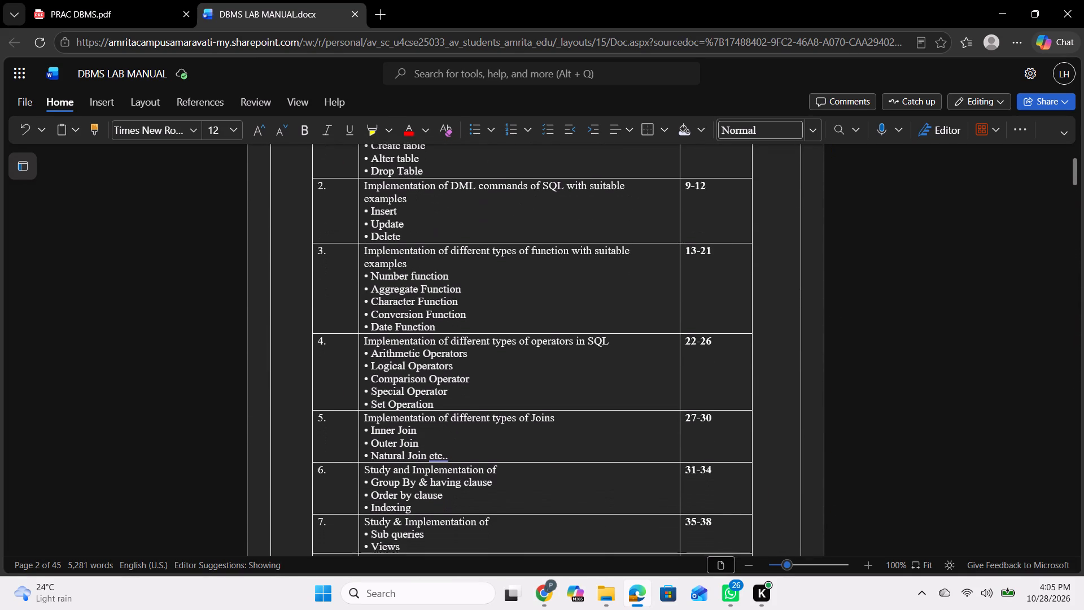
scroll(792, 279, "down", 1)
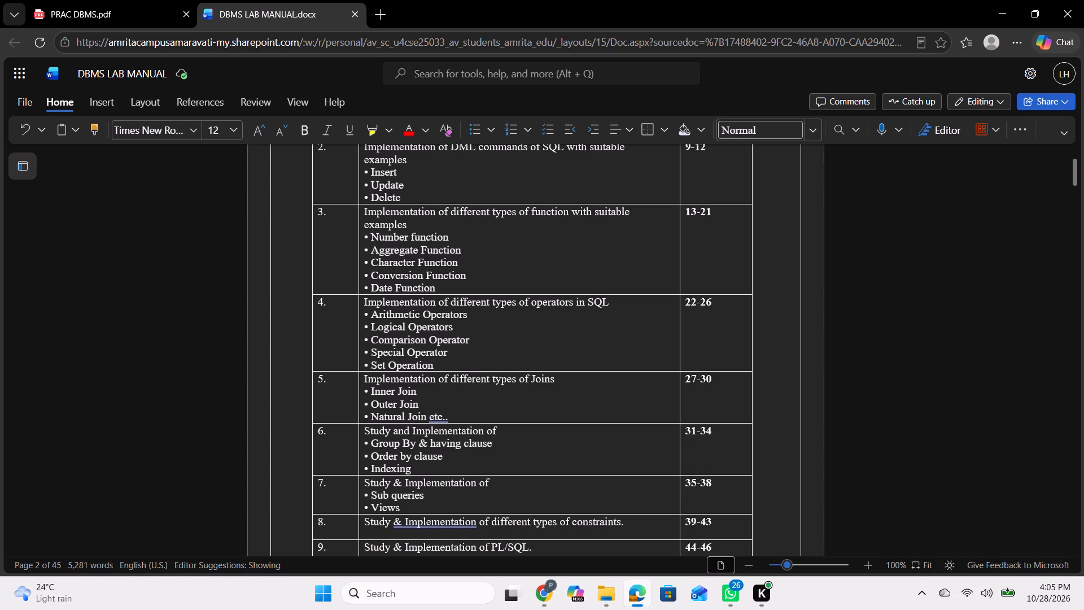
left_click(717, 303)
key("BackSpace")
key("5")
In the List of Experiments table, set the page range of experiment 5 to 26-29.
left_click(696, 377)
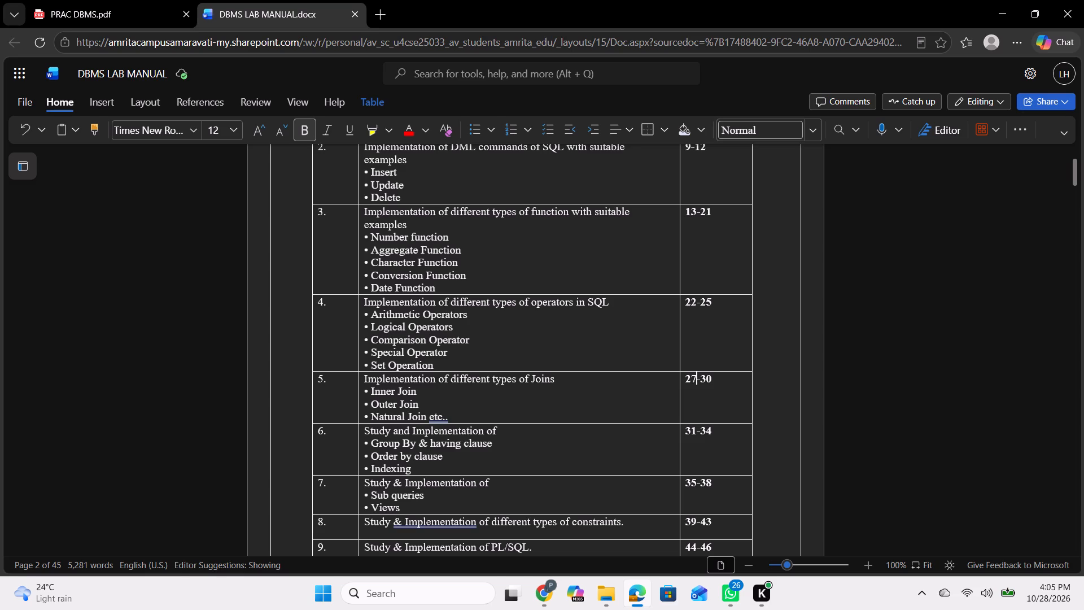
key("BackSpace")
key("6")
left_click(718, 381)
key("BackSpace")
key("BackSpace")
key("2")
key("9")
Set the page range of experiment 6 in the List of Experiments table to 30-33.
scroll(710, 421, "down", 1)
left_click(698, 393)
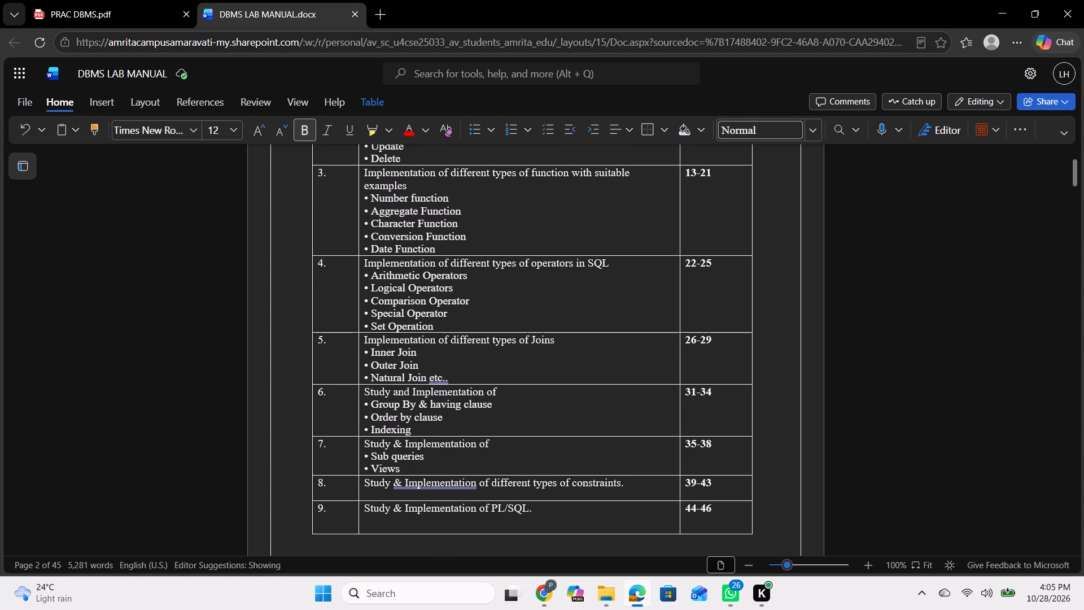
key("BackSpace")
key("0")
key("Right")
key("Right")
key("Right")
key("BackSpace")
key("3")
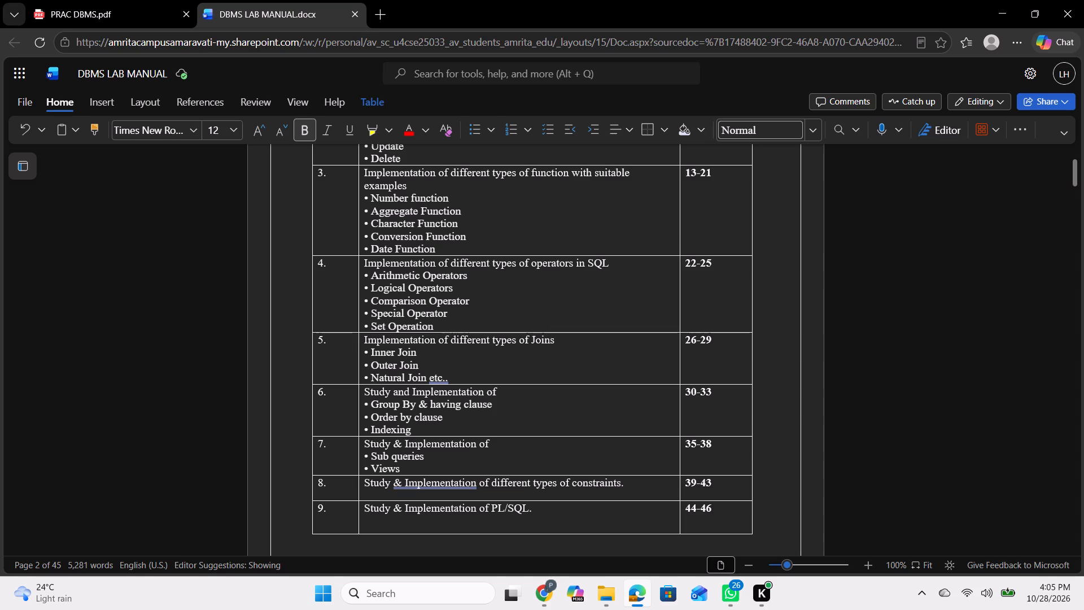
Set the page range of experiment 7 in the List of Experiments table to 34-37.
left_click(697, 443)
key("BackSpace")
key("4")
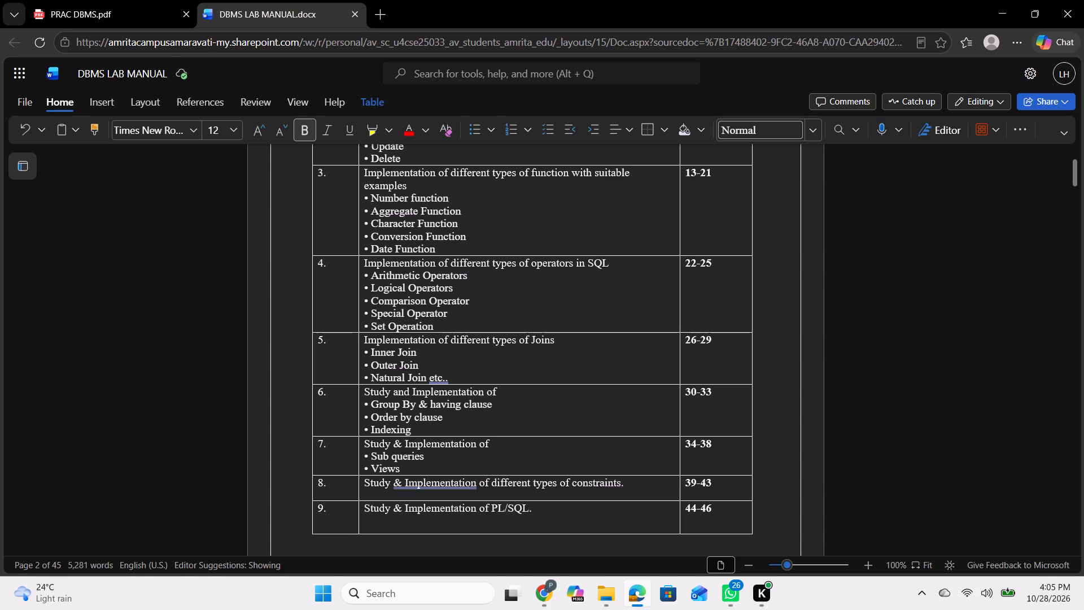
left_click(722, 447)
key("BackSpace")
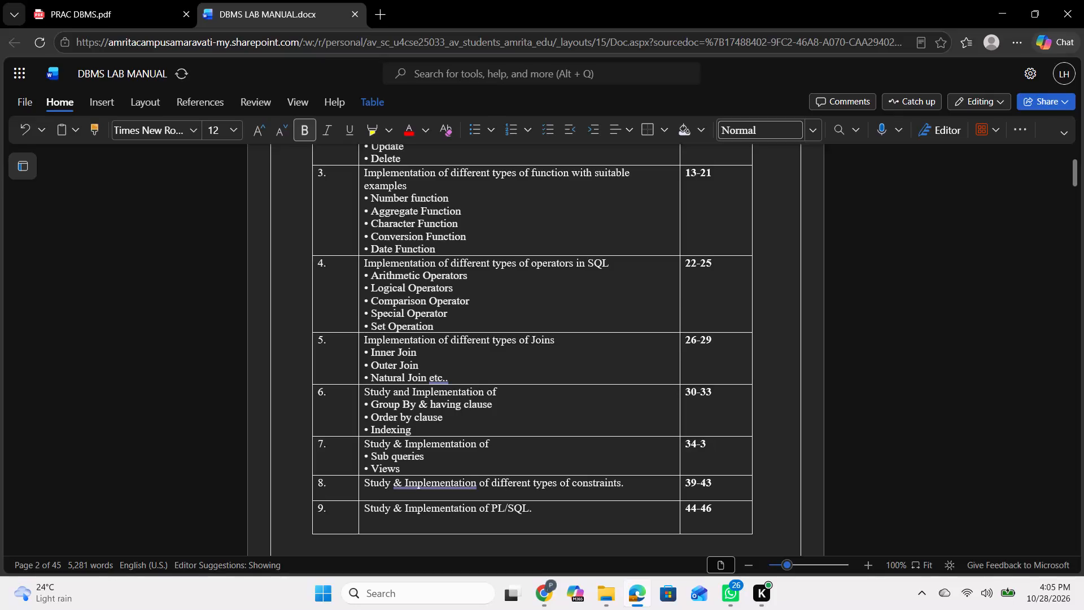
key("7")
Set the page range of experiment 8 in the List of Experiments table to 38-42.
left_click(693, 485)
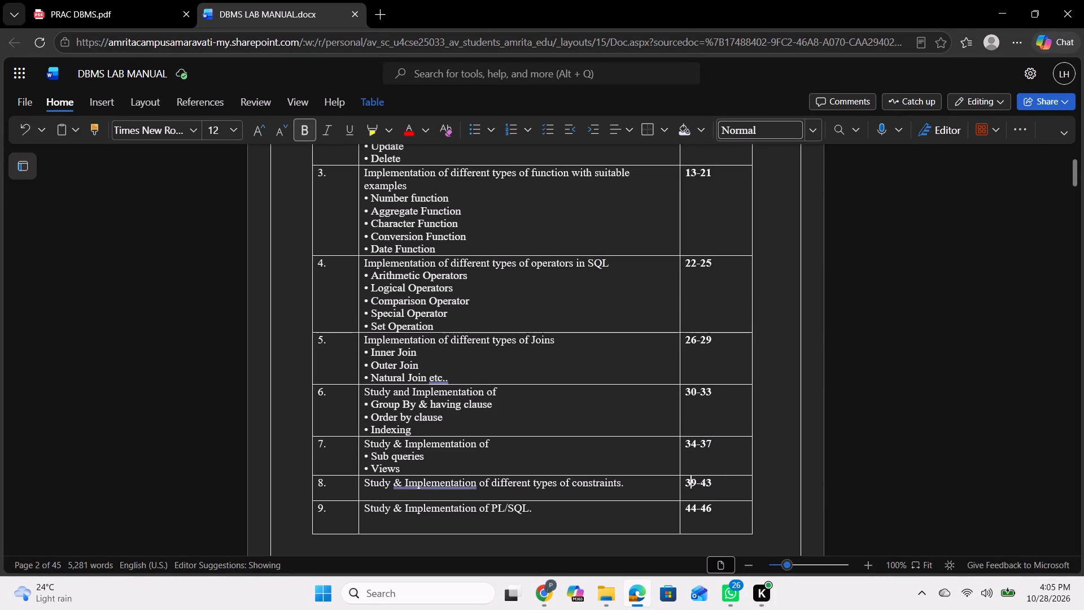
key("Right")
key("BackSpace")
key("8")
key("Right")
key("Right")
key("Right")
key("BackSpace")
key("2")
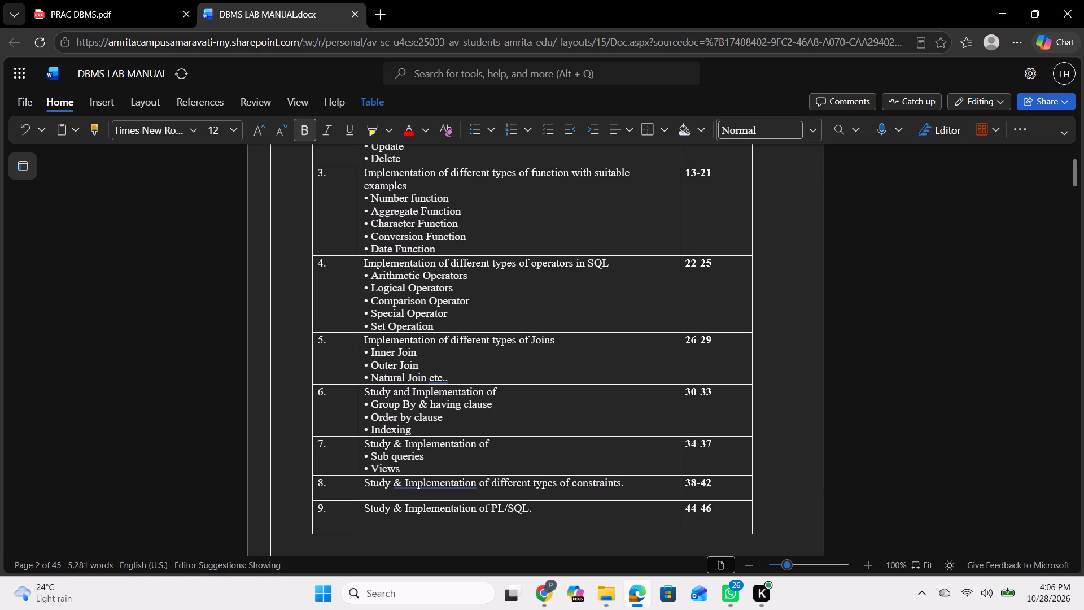
Set the page range of experiment 9 in the List of Experiments table to 43-45.
left_click(696, 510)
key("BackSpace")
key("3")
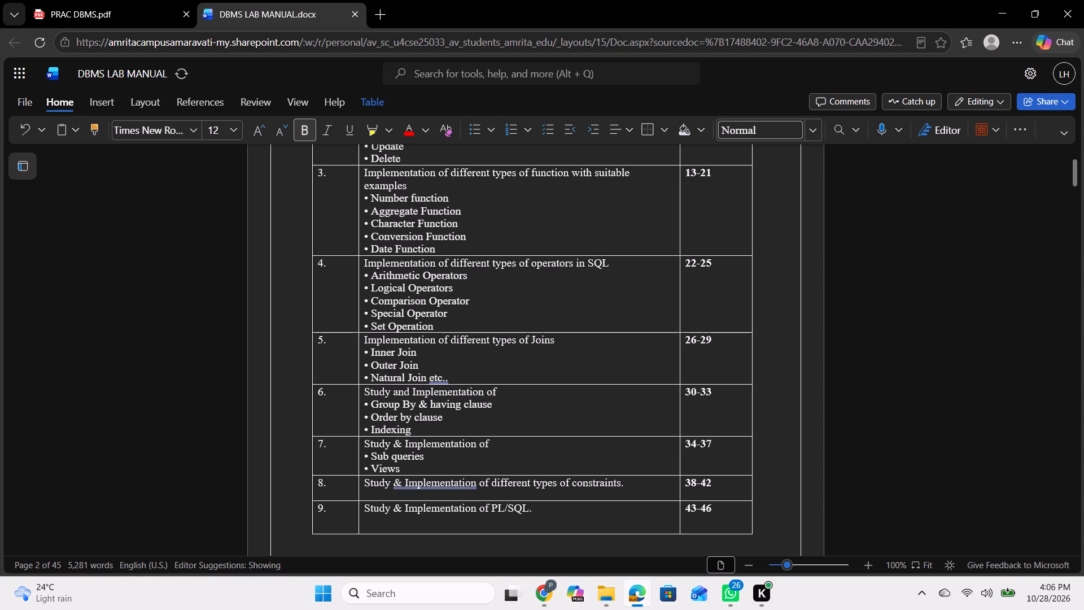
left_click(719, 508)
key("BackSpace")
key("5")
Download a copy of the corrected DBMS LAB MANUAL document.
left_click(17, 97)
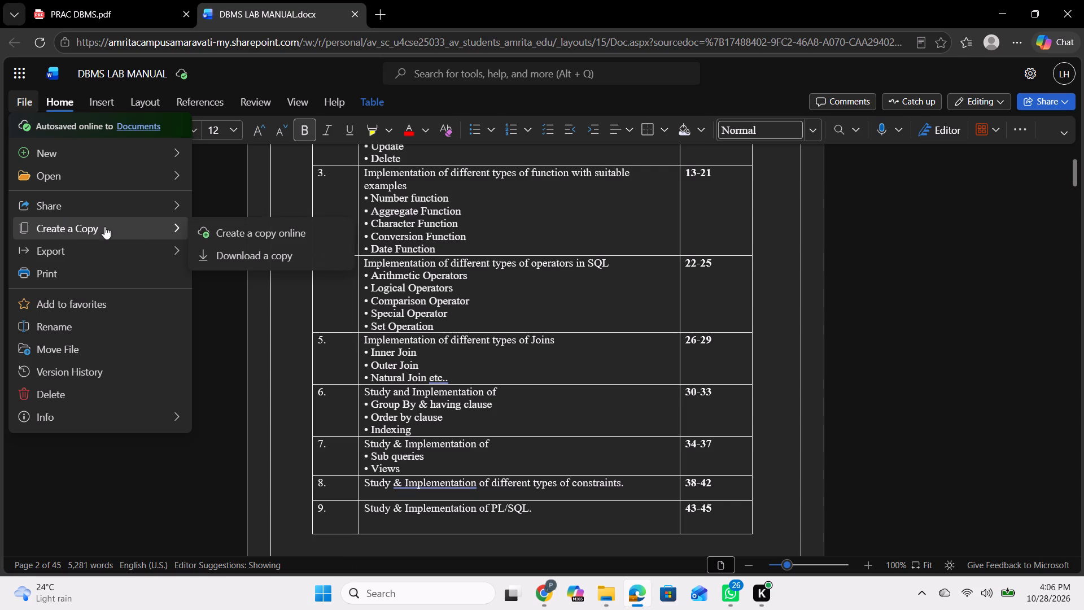
left_click(199, 246)
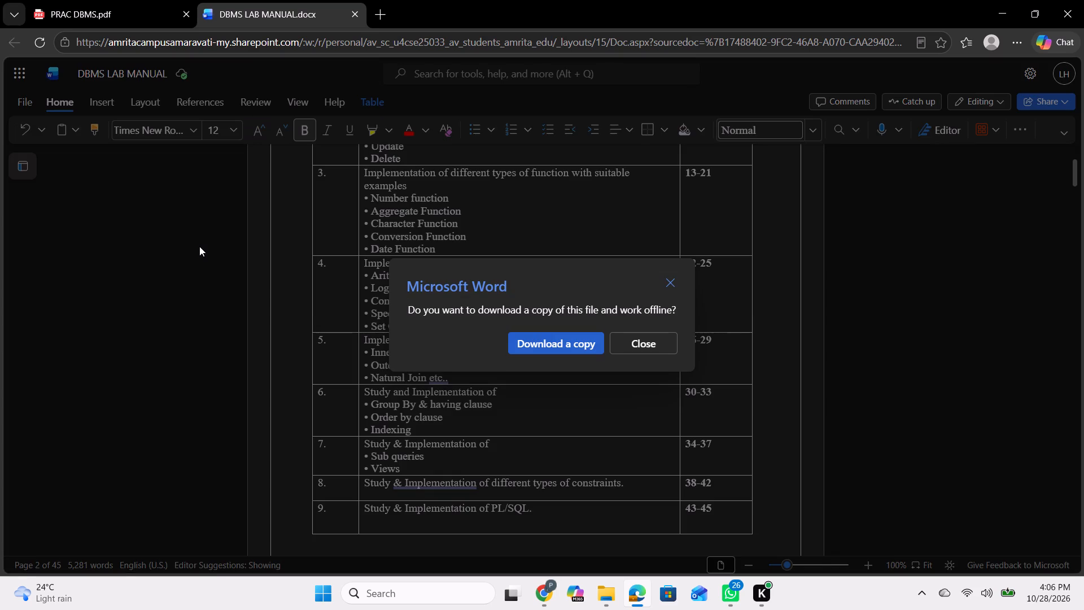
left_click(519, 342)
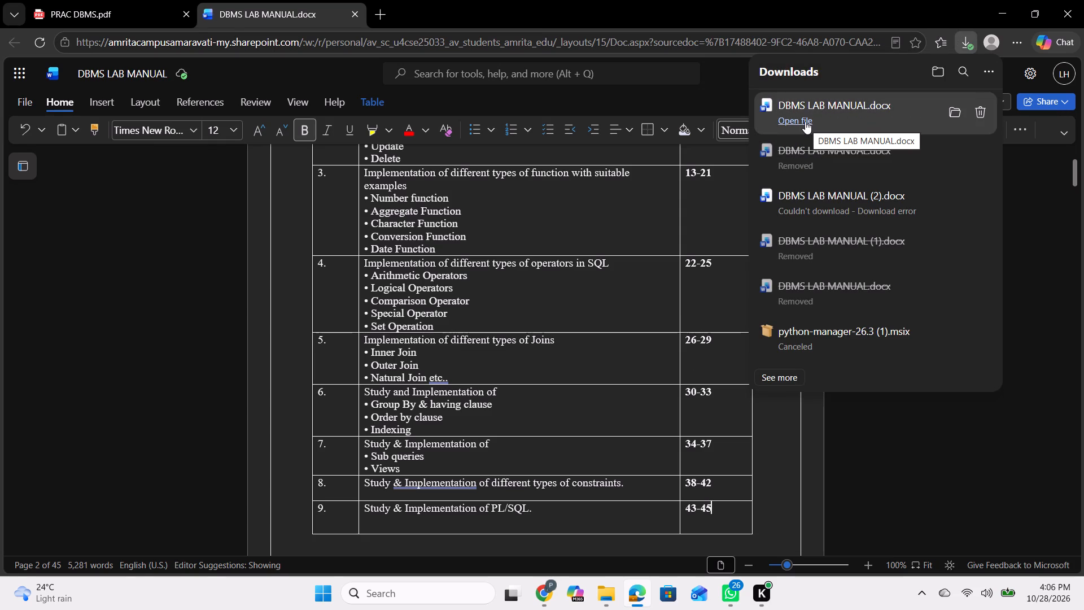
Open the newly downloaded DBMS LAB MANUAL.docx in desktop Word and dismiss the account dialog.
left_click(806, 121)
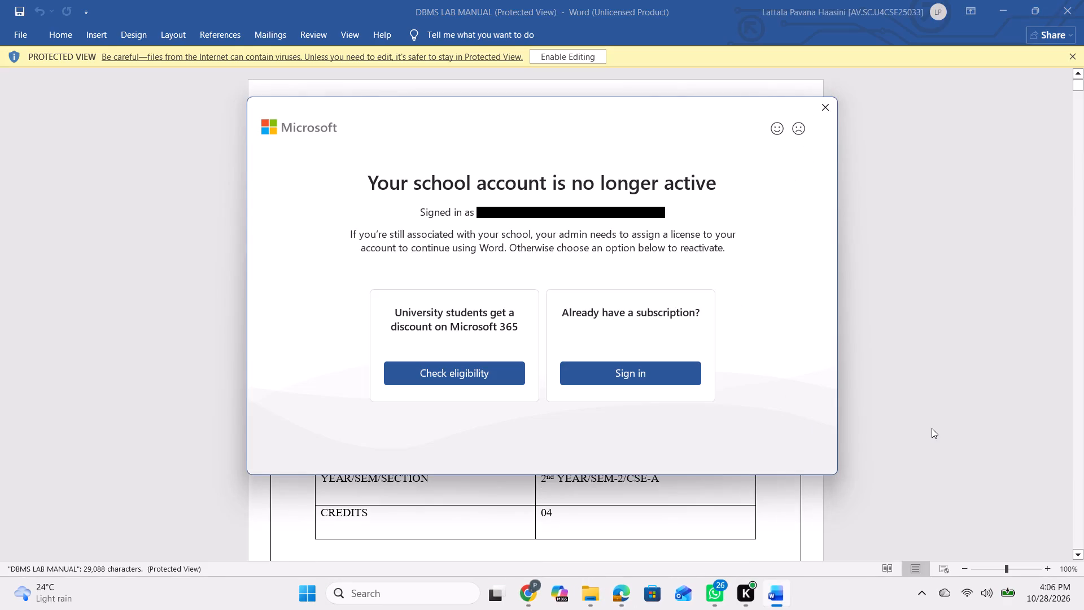
key("Escape")
Review the List of Experiments page ranges and the page layout of experiments 1 to 3 in the downloaded manual.
scroll(722, 412, "down", 5)
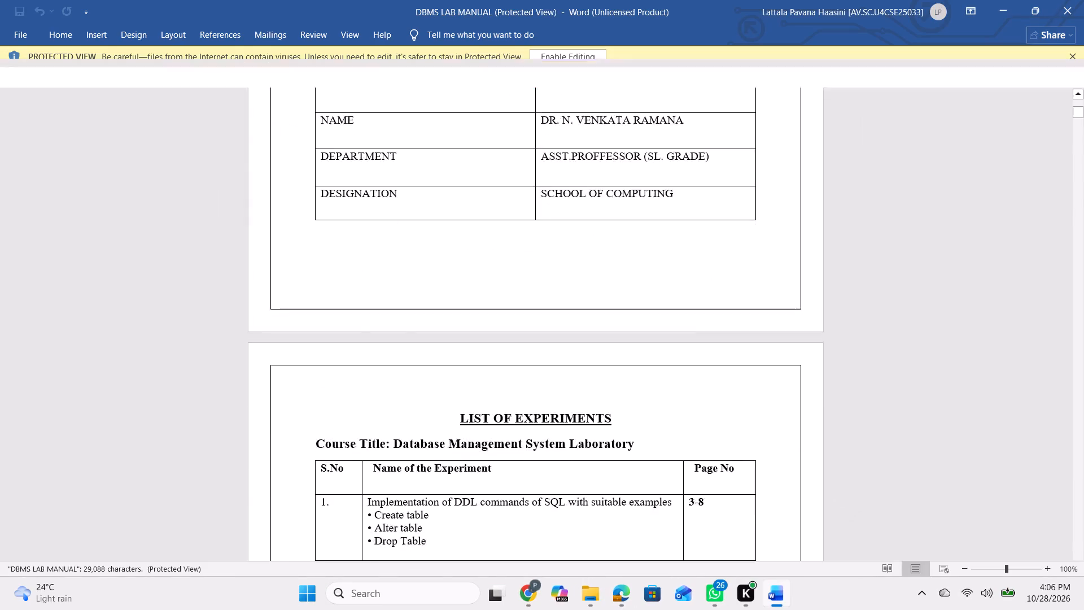
scroll(722, 412, "down", 3)
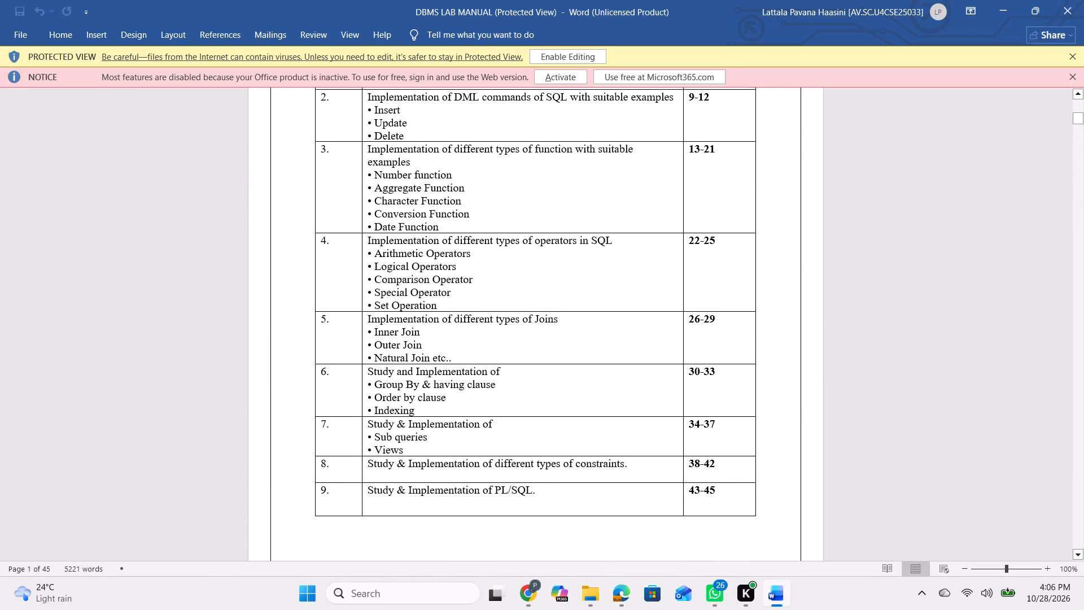
scroll(722, 412, "down", 13)
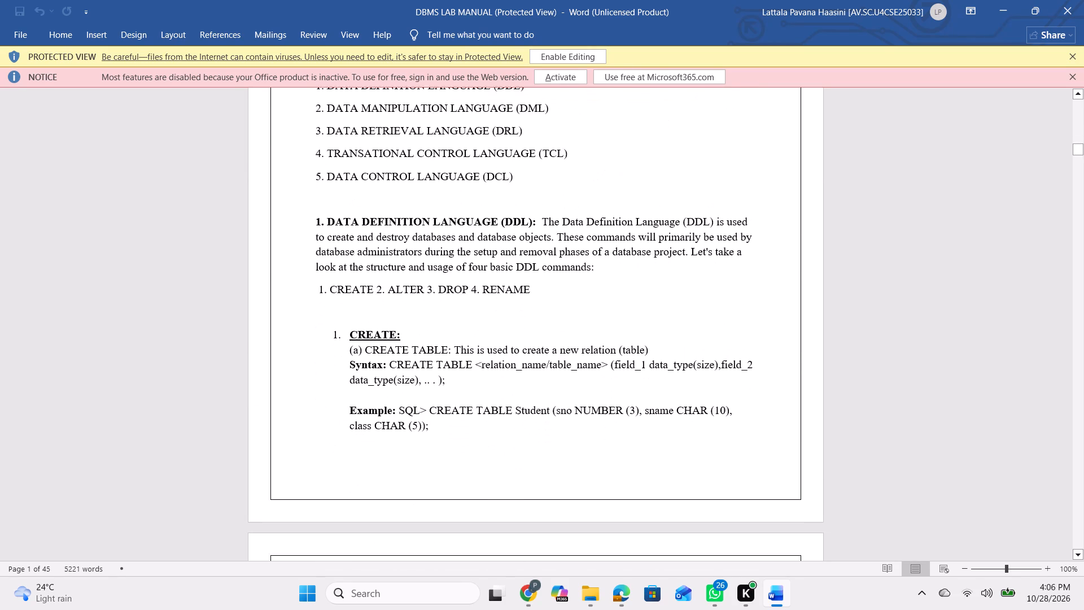
scroll(722, 412, "down", 4)
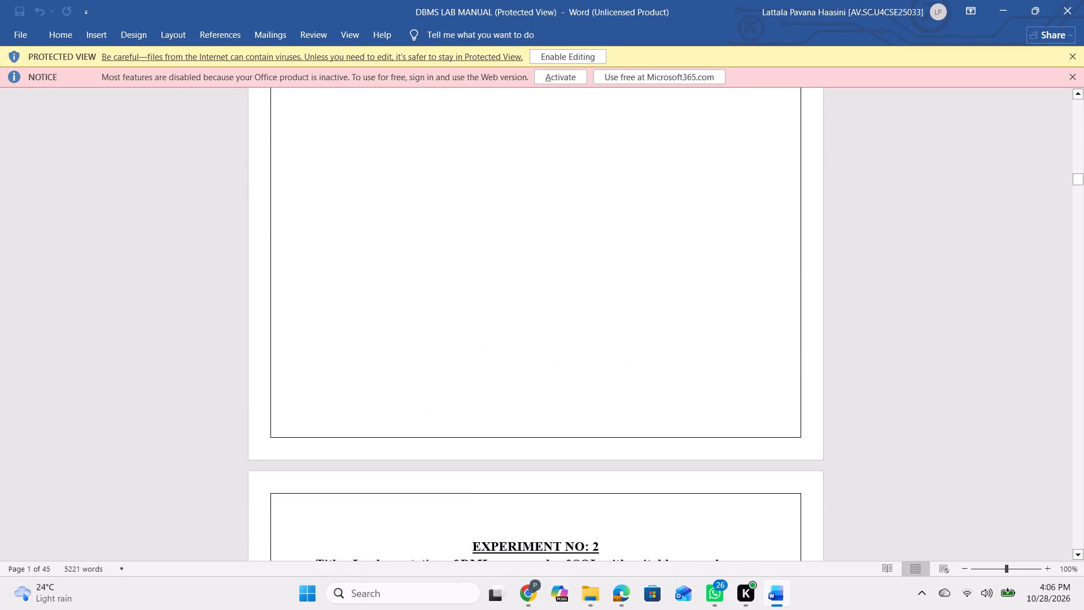
scroll(722, 412, "down", 5)
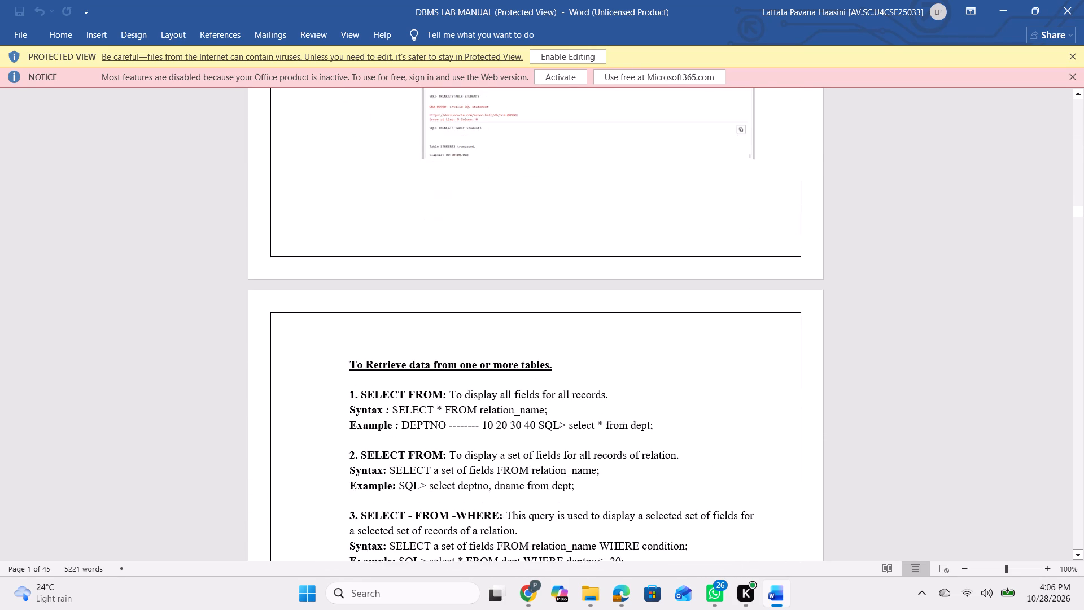
scroll(722, 412, "down", 6)
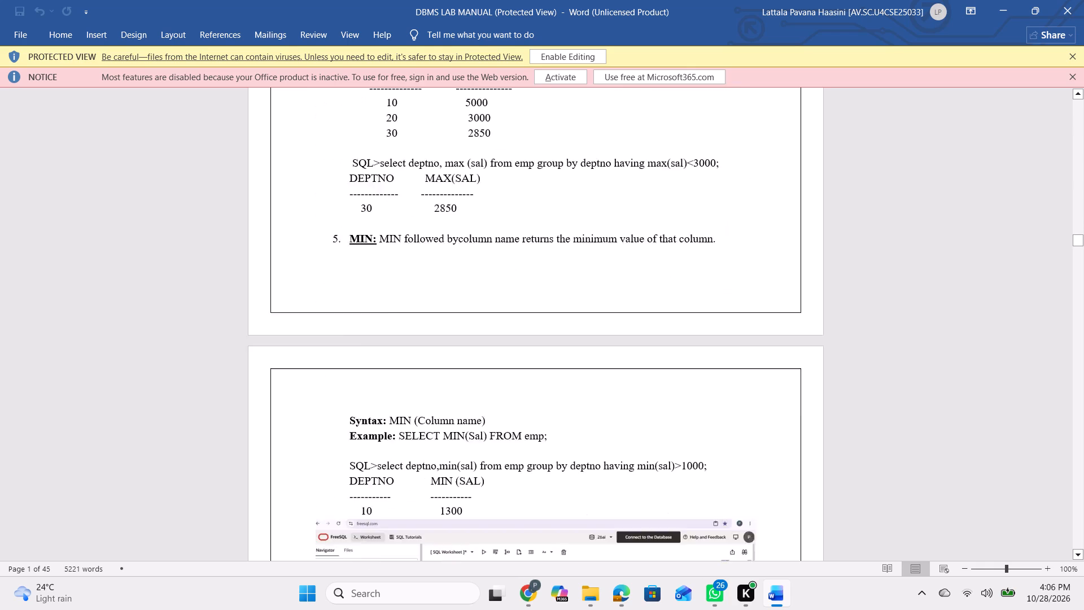
scroll(722, 412, "down", 5)
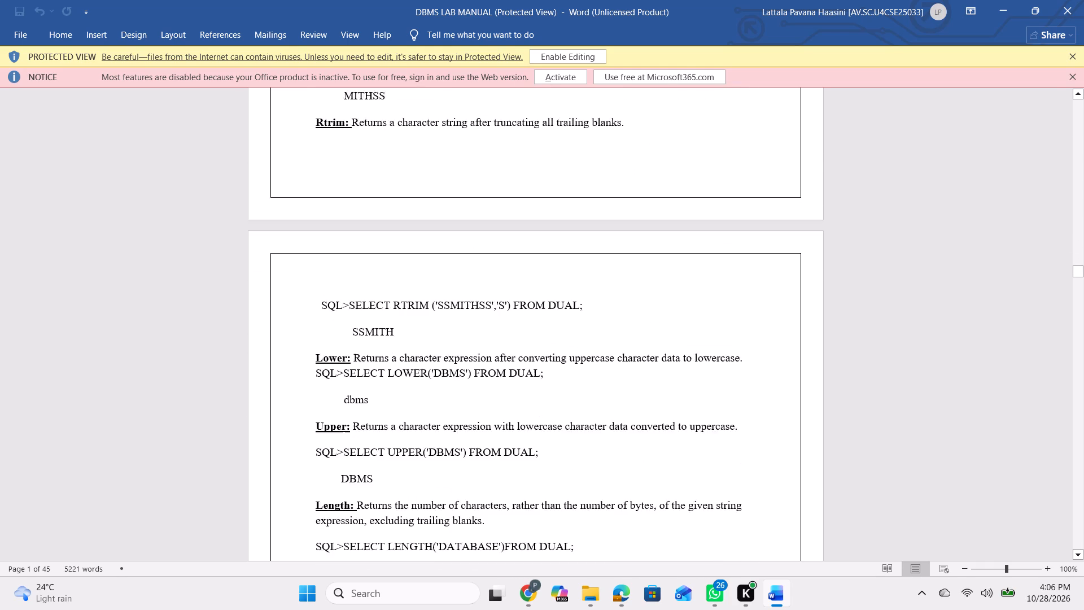
scroll(722, 412, "down", 7)
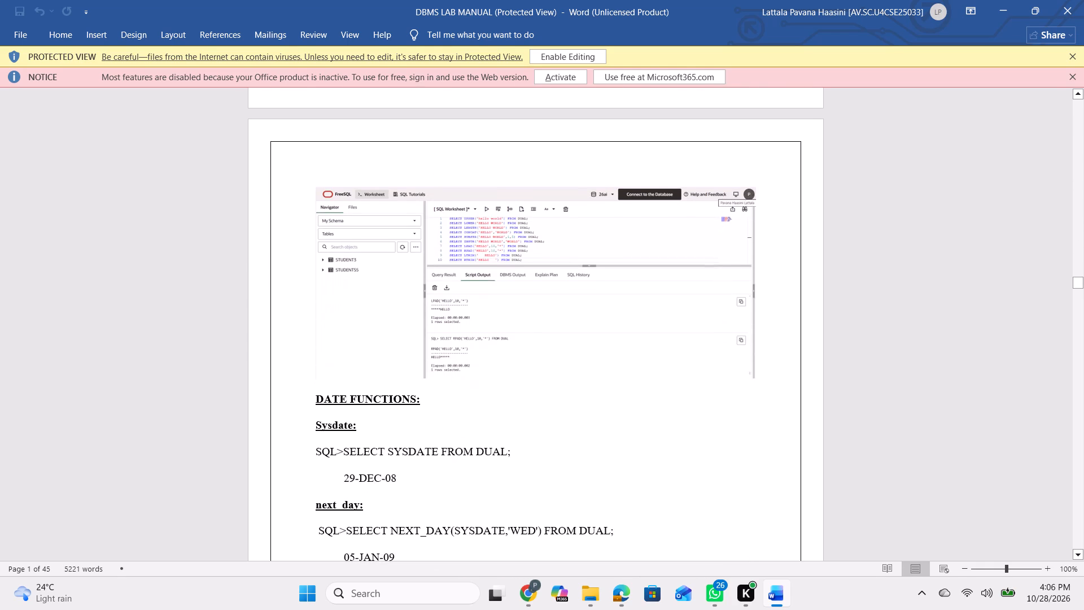
scroll(722, 412, "down", 5)
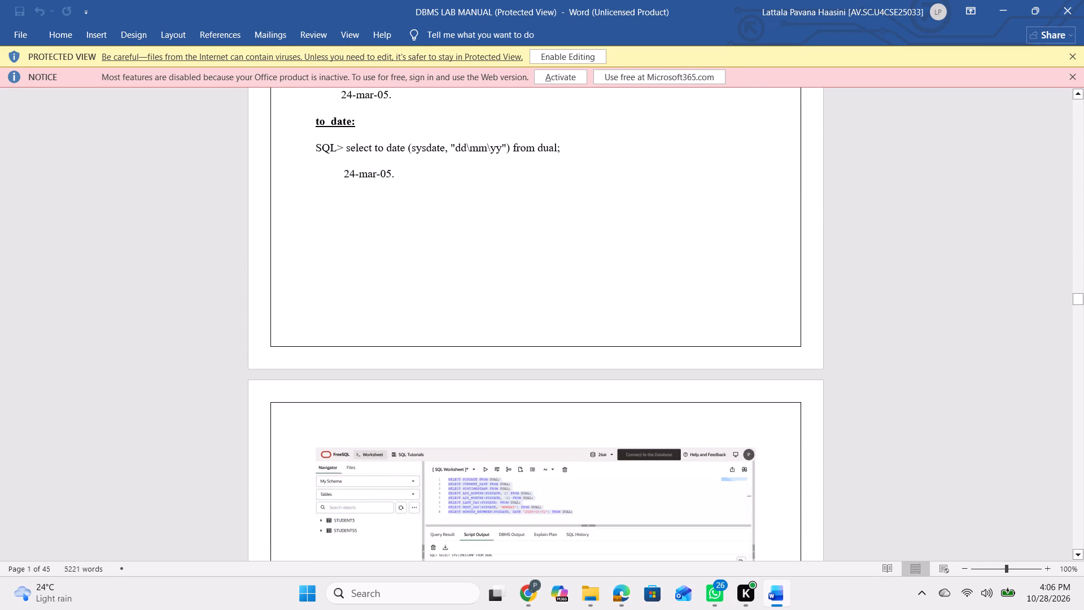
scroll(722, 412, "down", 4)
Go back through experiment 3 and check the page on which experiment 2 ends before experiment 3 starts.
scroll(722, 412, "up", 2)
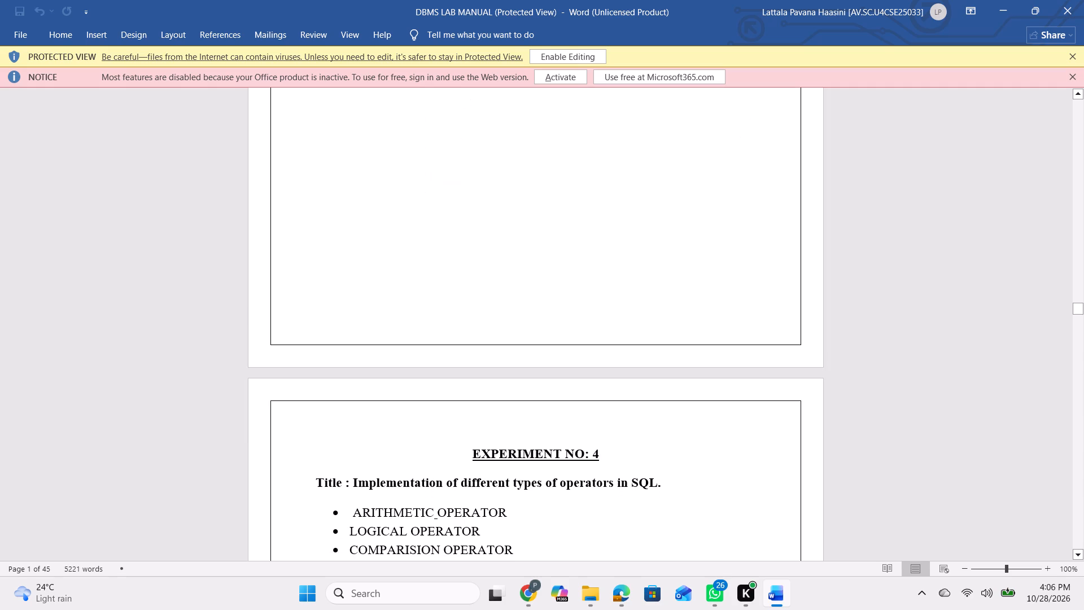
scroll(722, 412, "up", 15)
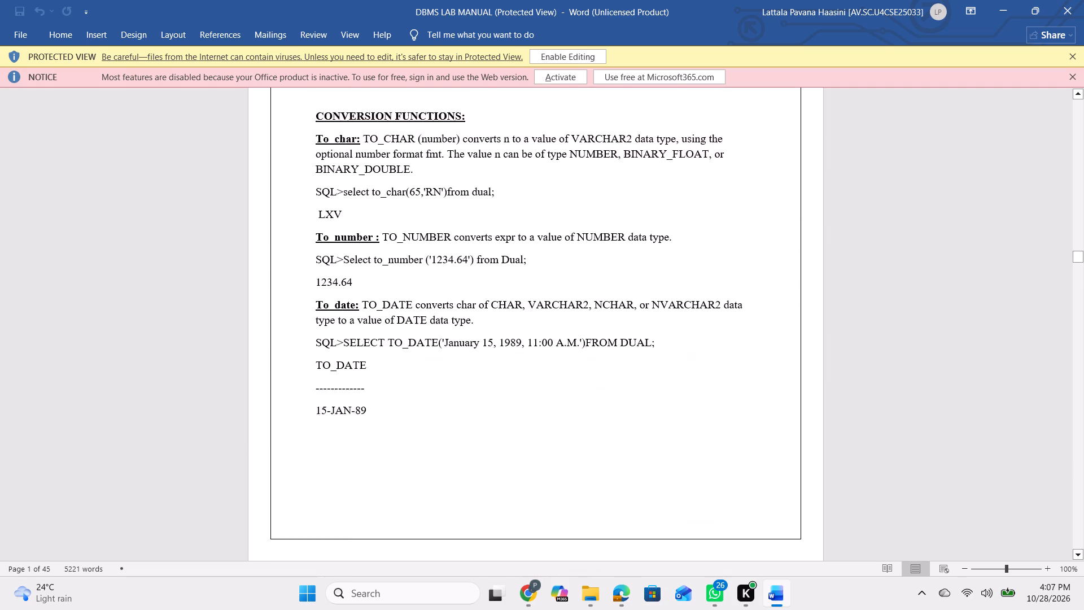
scroll(722, 412, "up", 9)
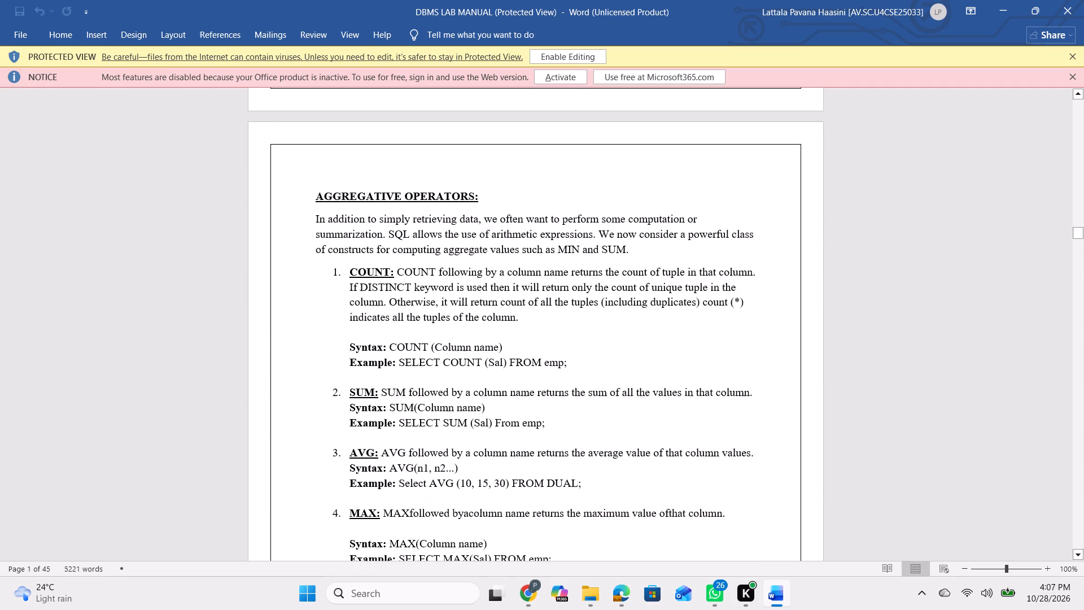
scroll(722, 412, "up", 3)
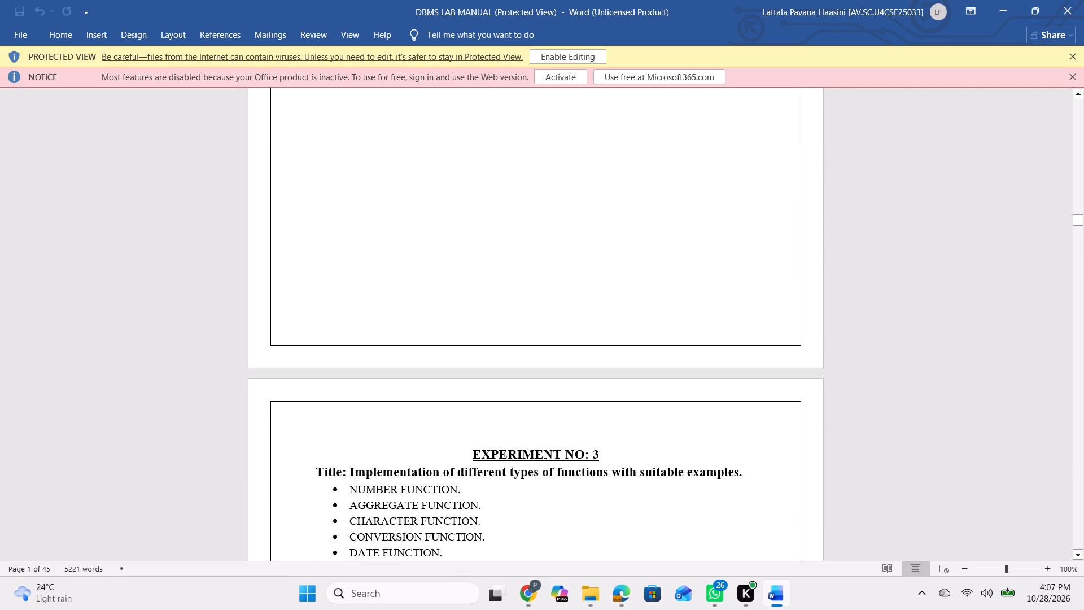
scroll(722, 412, "up", 1)
left_click(710, 381)
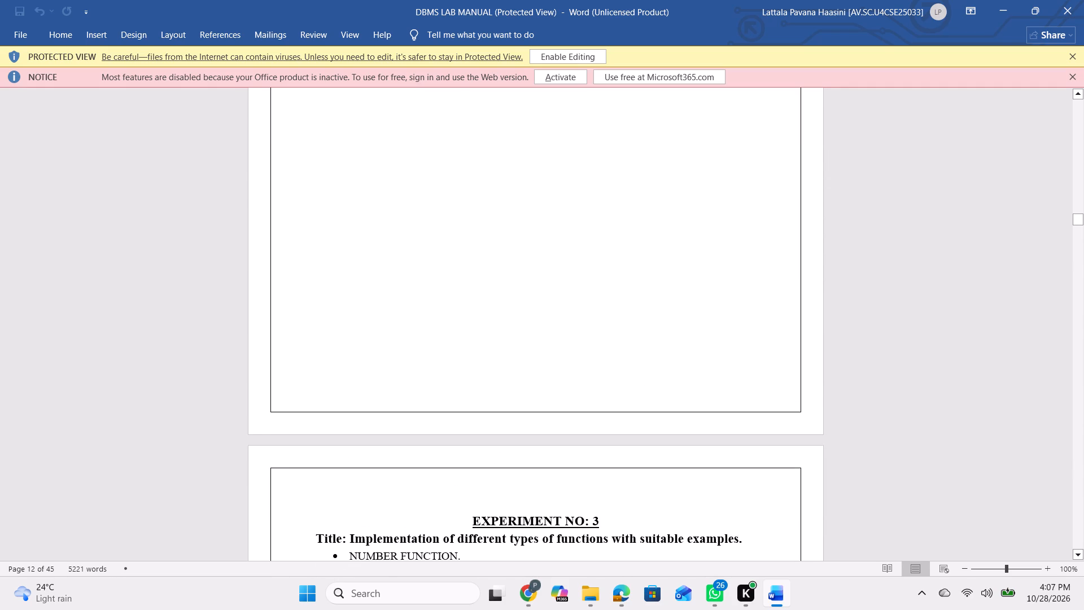
left_click(710, 381)
scroll(710, 381, "up", 5)
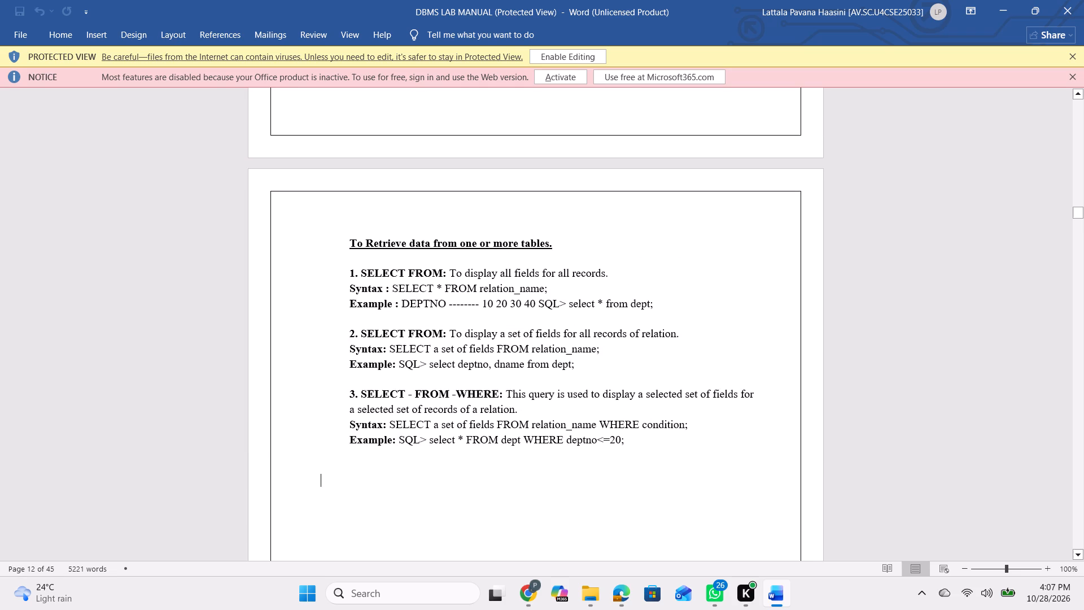
Examine the page layout from experiment 3 through experiment 4, up to the start of experiment 5.
scroll(710, 381, "down", 7)
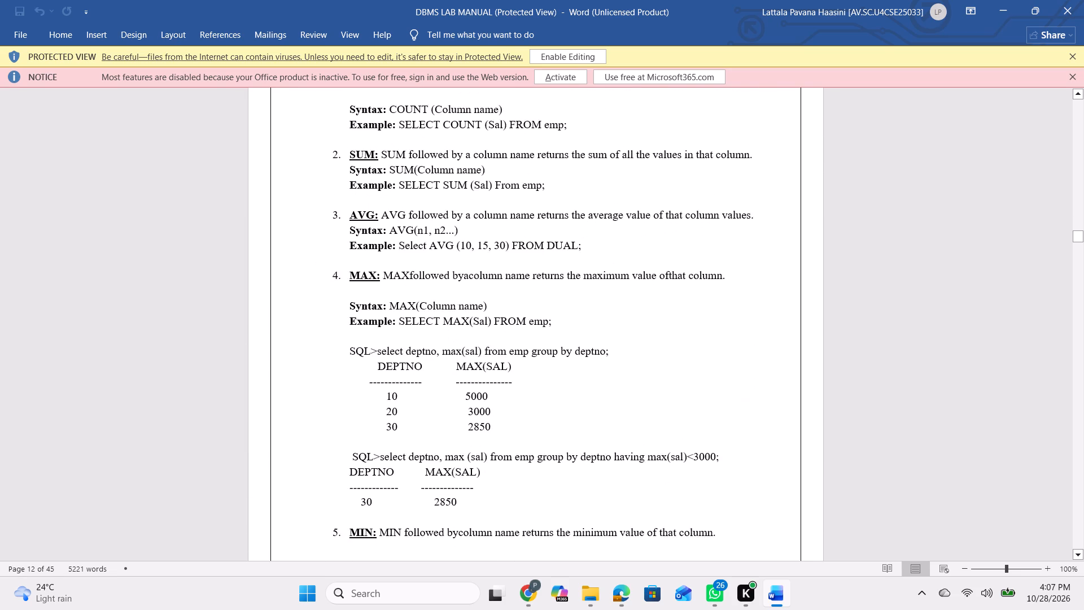
scroll(710, 381, "down", 12)
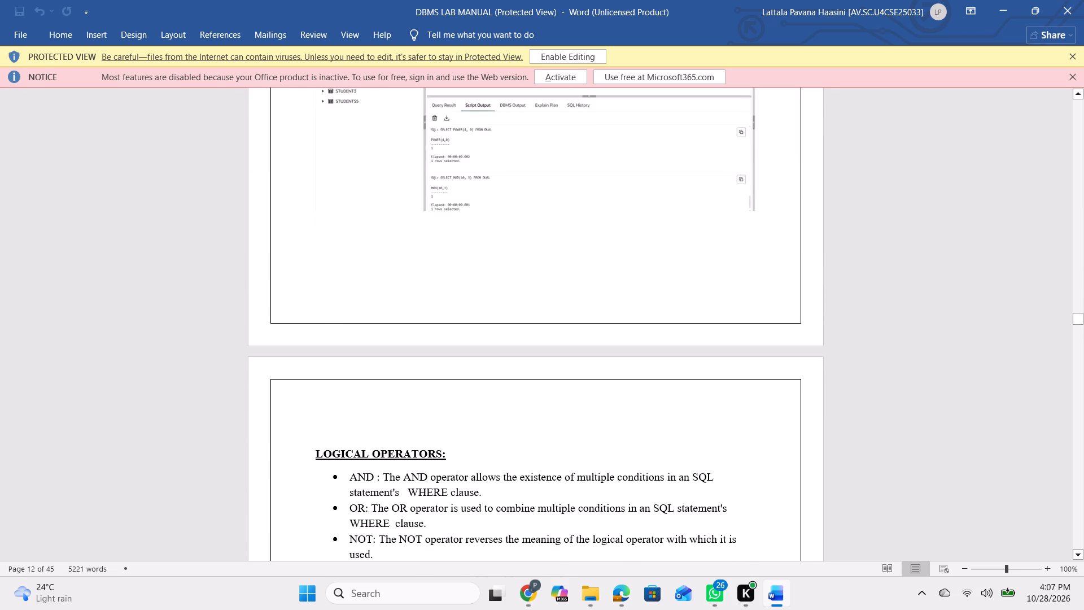
scroll(710, 381, "down", 8)
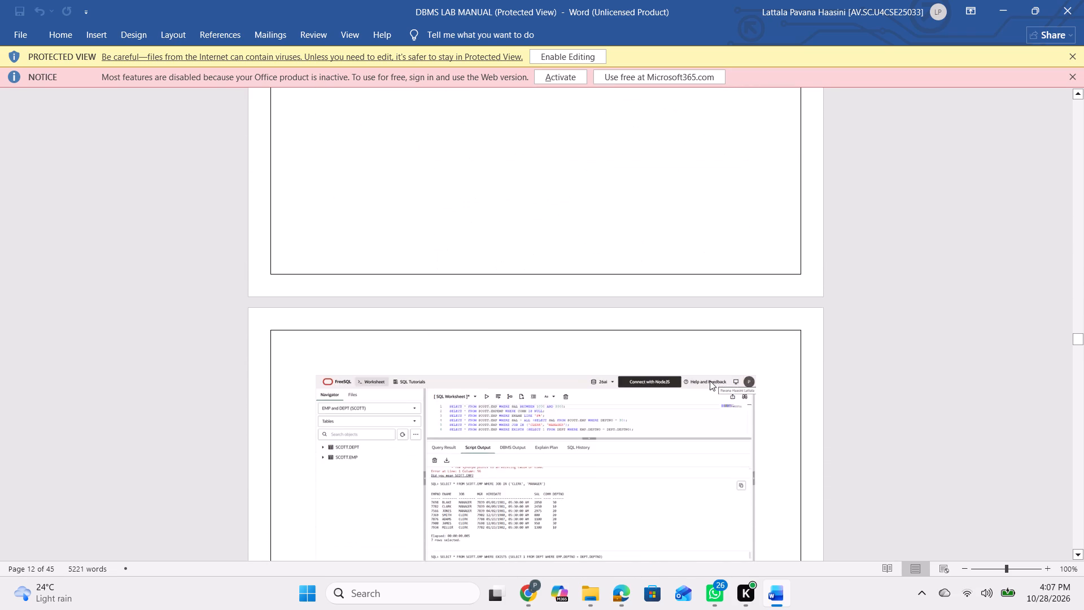
scroll(710, 381, "down", 3)
scroll(710, 381, "up", 3)
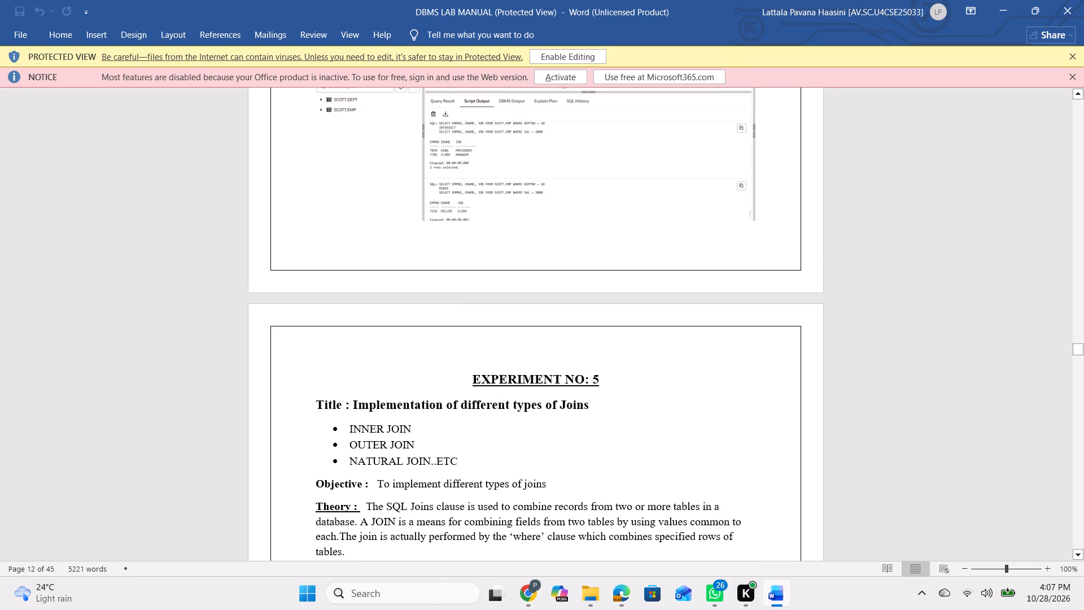
scroll(710, 381, "up", 1)
Examine the text and screenshot placement on the experiment 5 pages about the different types of joins.
scroll(710, 381, "down", 5)
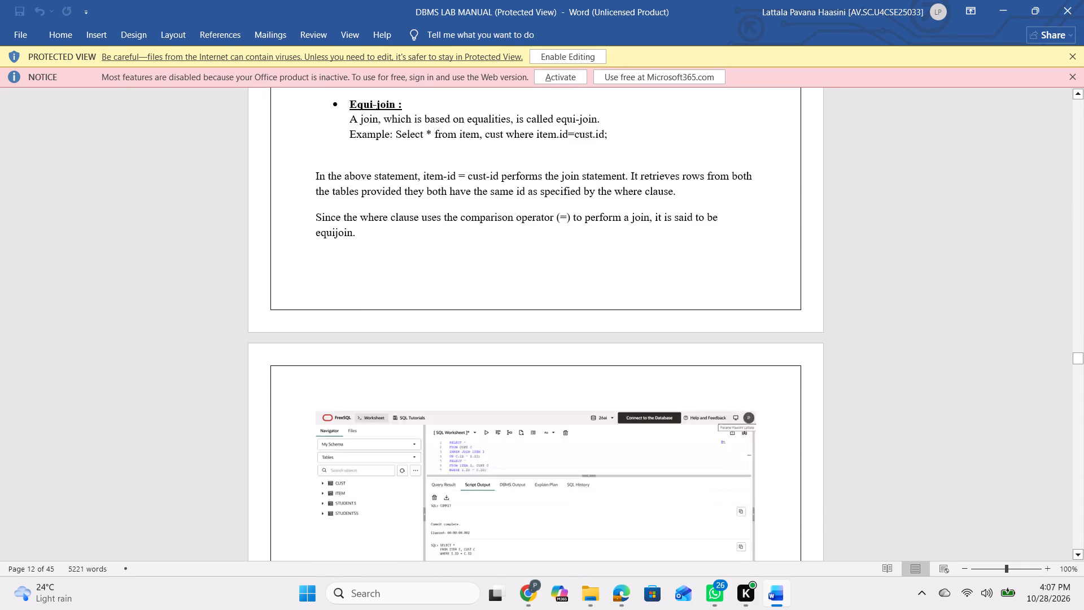
scroll(710, 381, "down", 7)
scroll(710, 381, "up", 5)
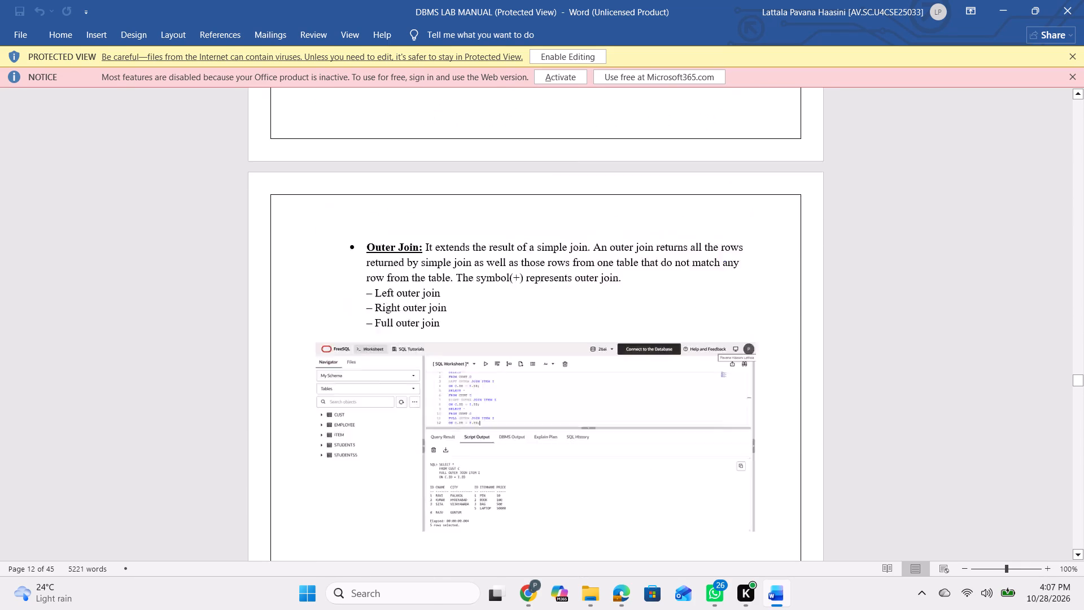
scroll(710, 381, "up", 2)
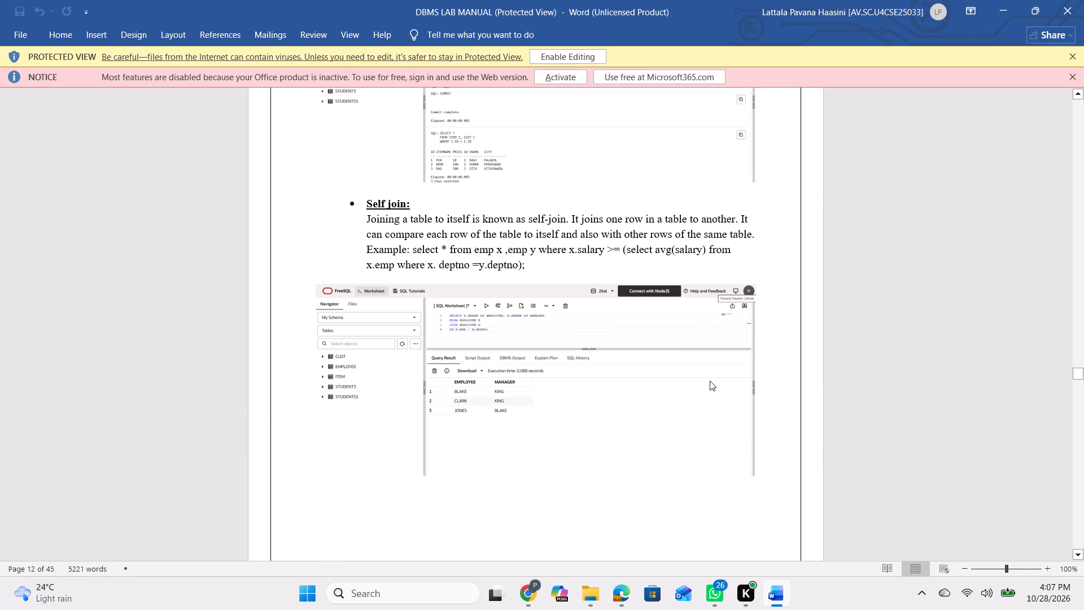
scroll(710, 381, "up", 8)
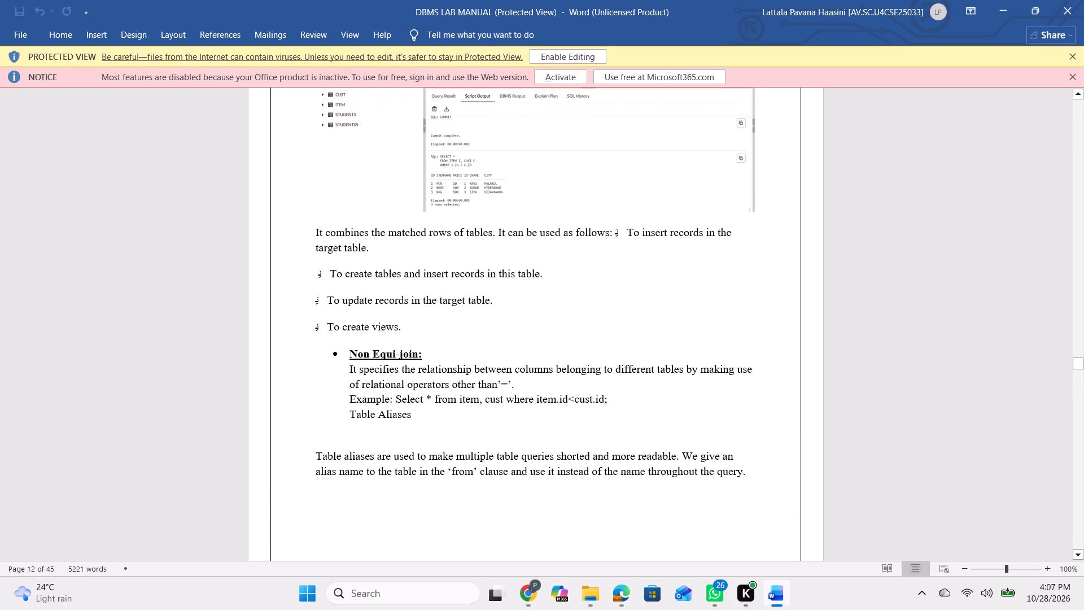
scroll(710, 381, "up", 3)
Examine the page breaks and screenshot placement in experiment 6 on grouping and experiment 7 on subqueries and views.
scroll(710, 381, "down", 15)
scroll(710, 381, "up", 9)
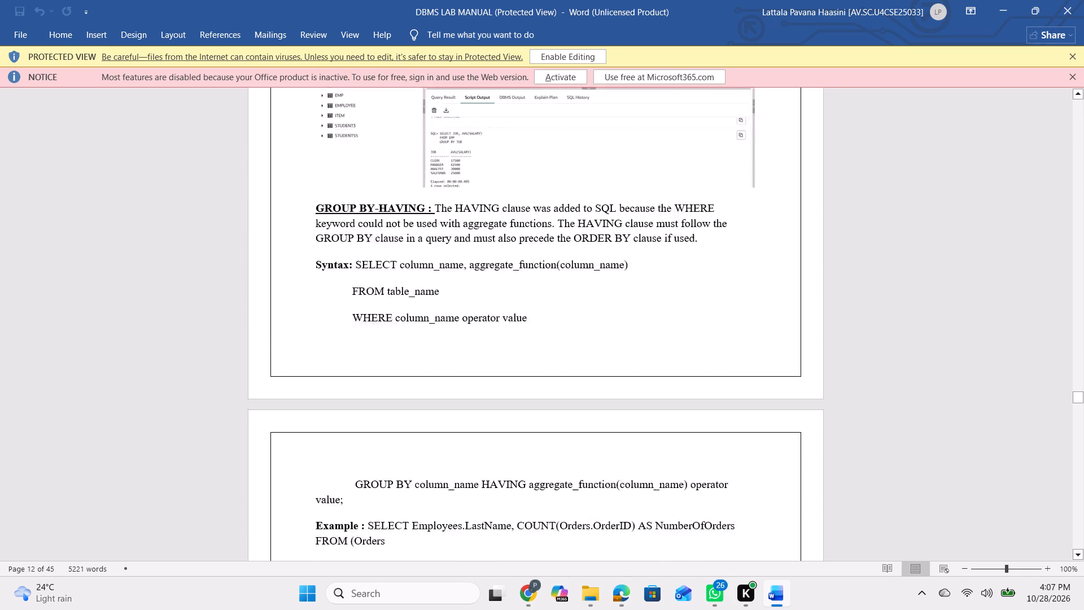
scroll(710, 381, "down", 2)
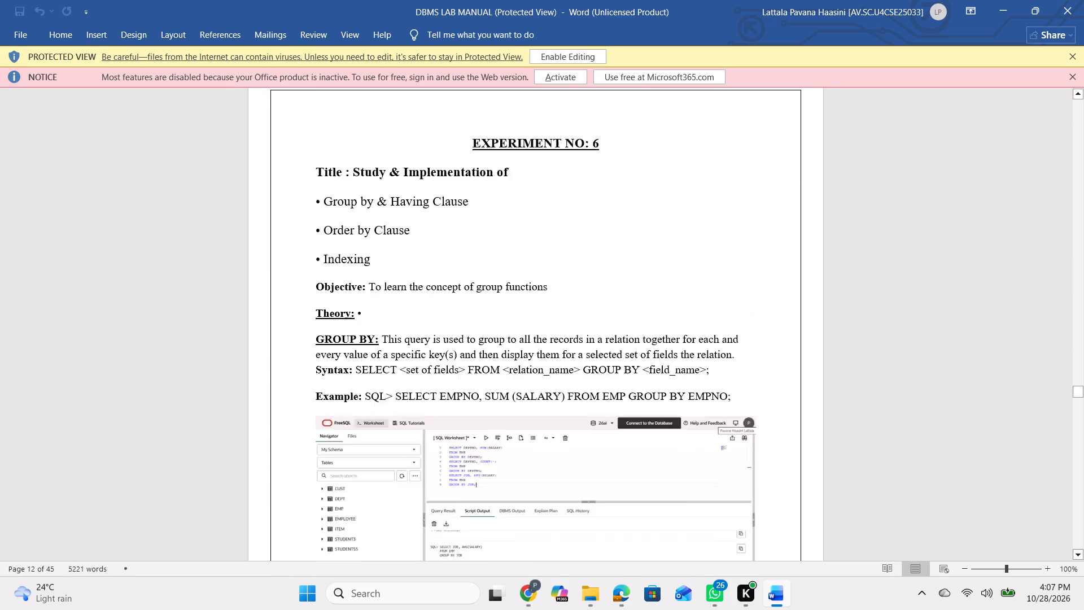
scroll(710, 381, "down", 10)
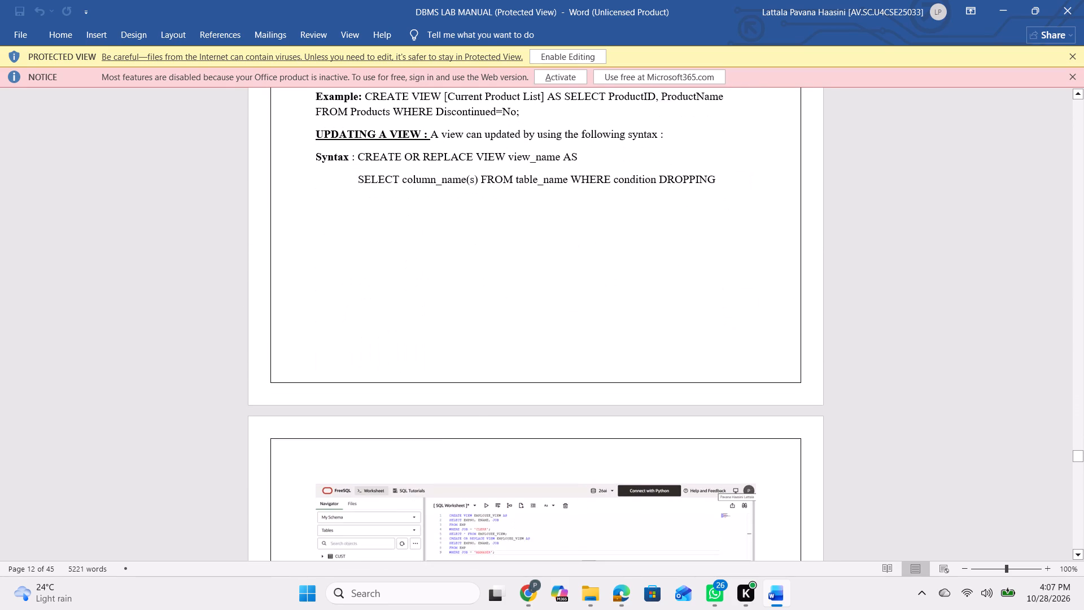
scroll(710, 381, "down", 8)
scroll(710, 381, "up", 3)
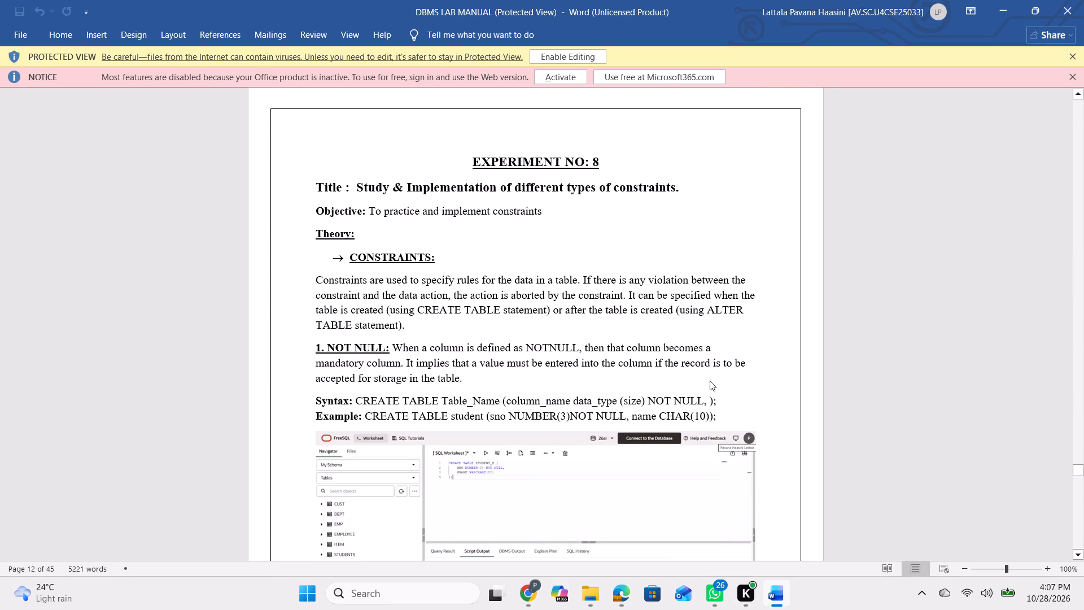
scroll(710, 381, "up", 9)
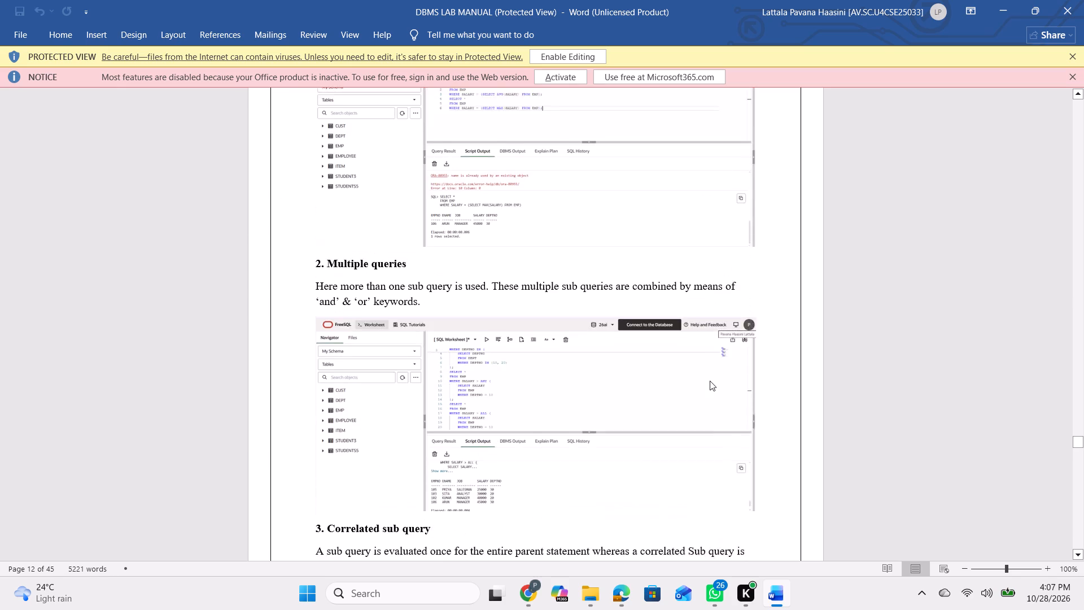
scroll(710, 381, "up", 6)
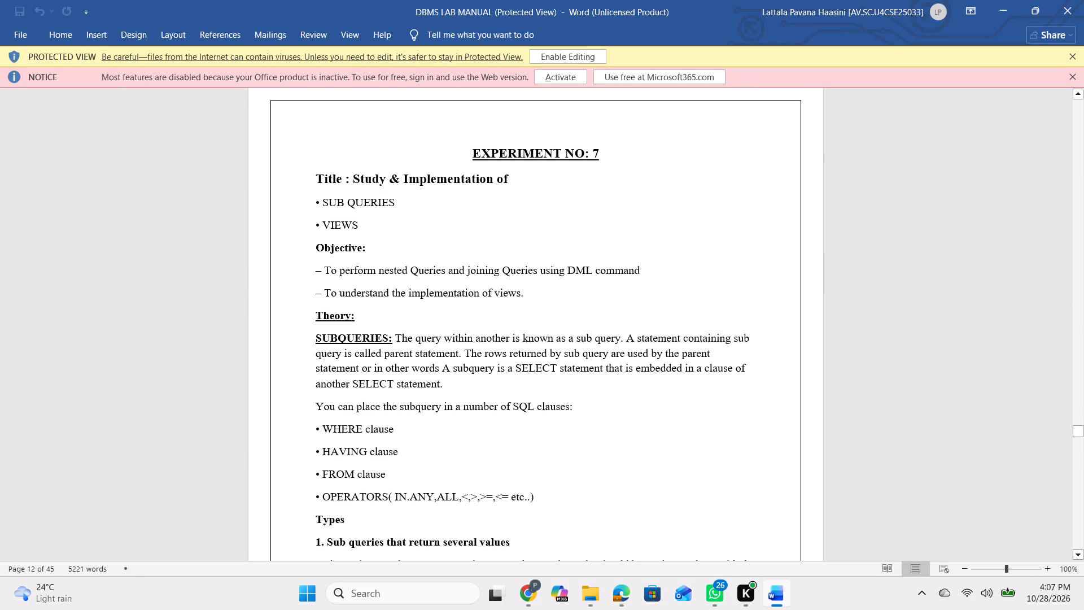
scroll(710, 381, "down", 5)
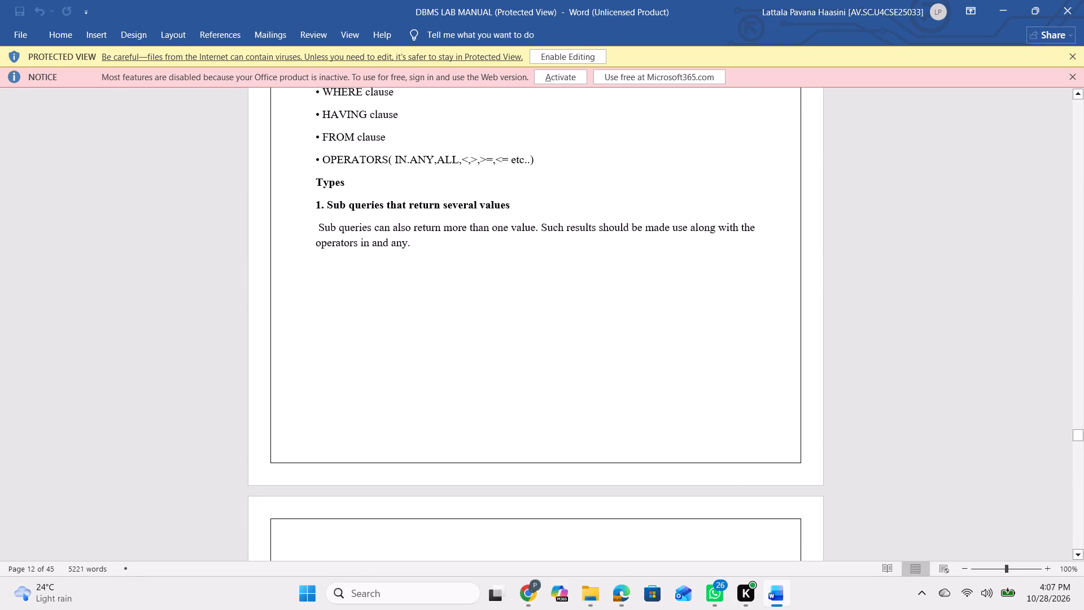
scroll(710, 381, "down", 10)
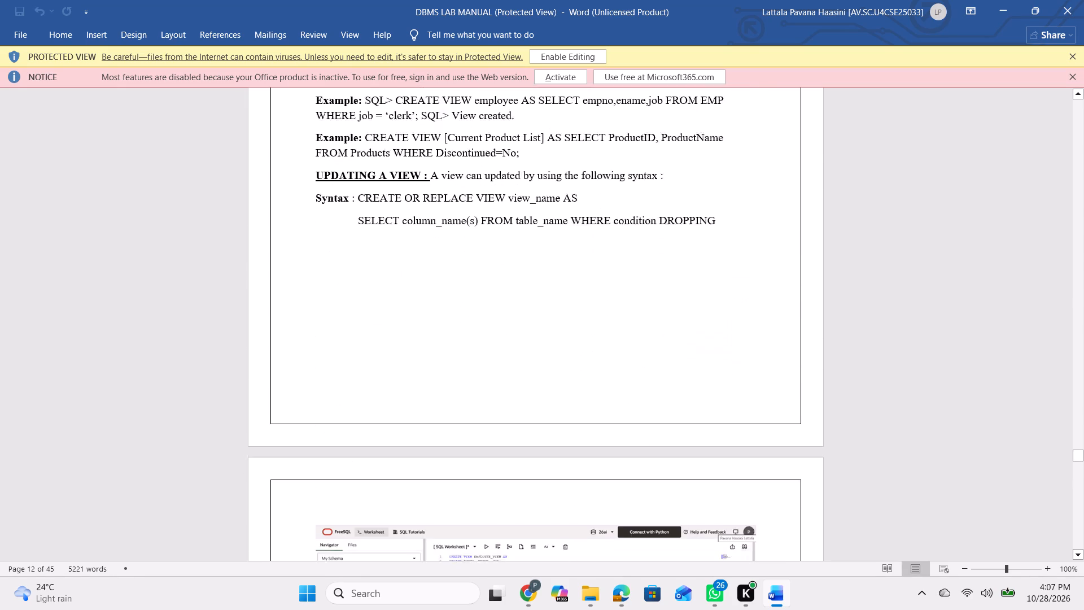
scroll(710, 381, "down", 2)
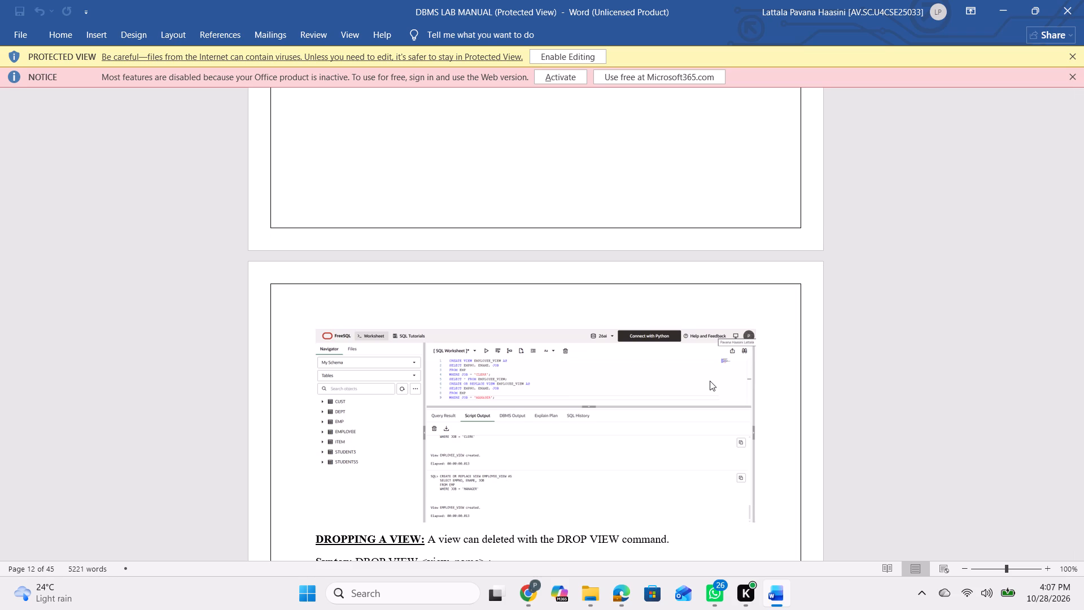
Examine the page layout of experiment 8 on the different types of constraints.
scroll(710, 381, "down", 5)
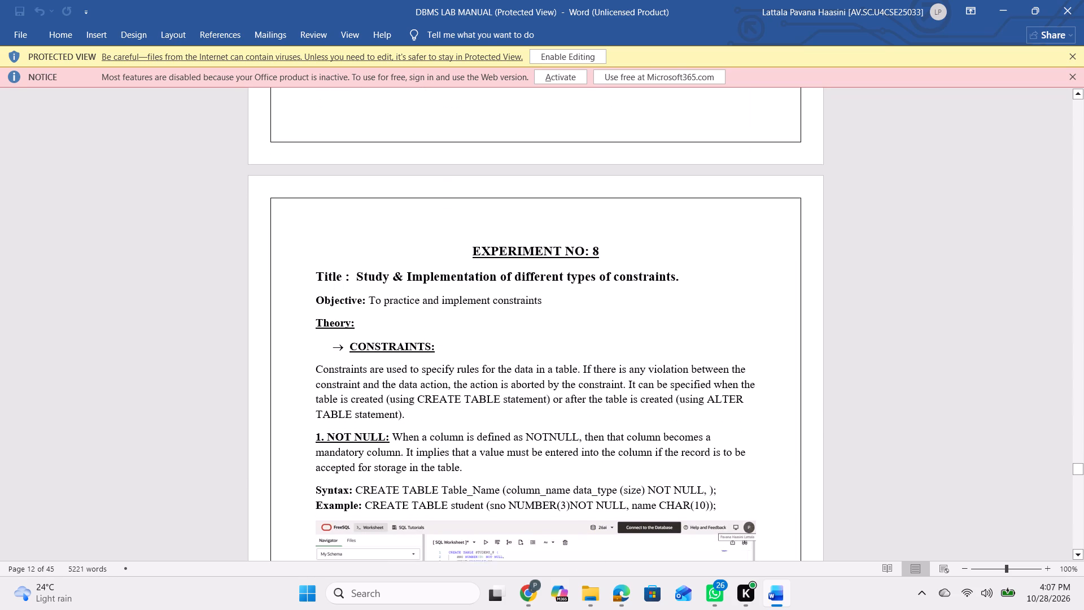
scroll(710, 381, "down", 12)
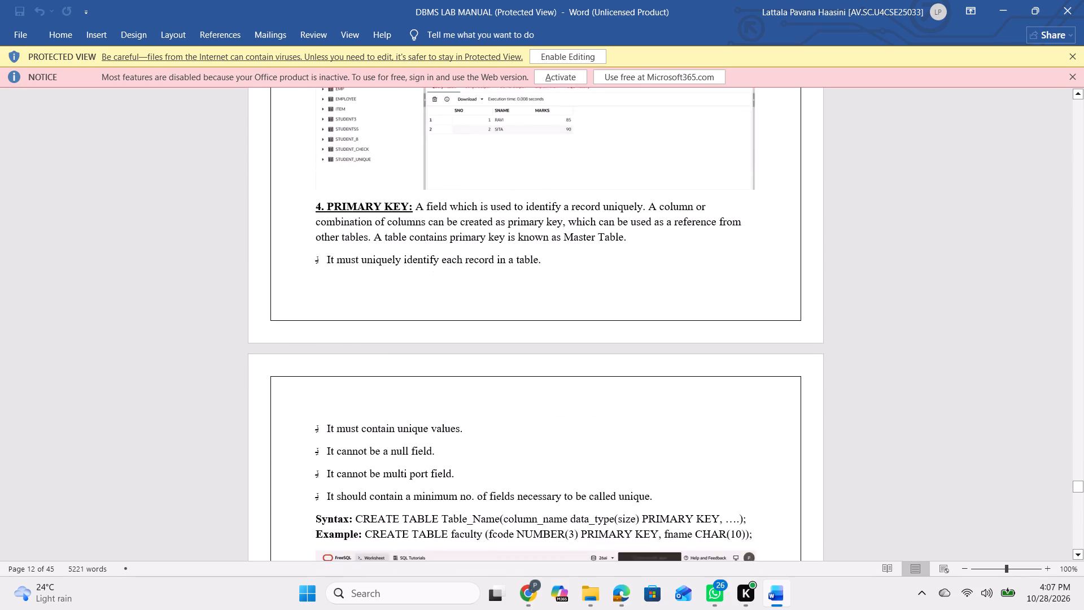
scroll(710, 381, "down", 5)
scroll(710, 381, "up", 6)
scroll(710, 381, "down", 1)
scroll(710, 381, "up", 1)
scroll(710, 381, "down", 4)
Examine how the PL/SQL questions Q1 to Q3 and their screenshots are placed across the pages of experiment 9.
scroll(710, 381, "down", 1)
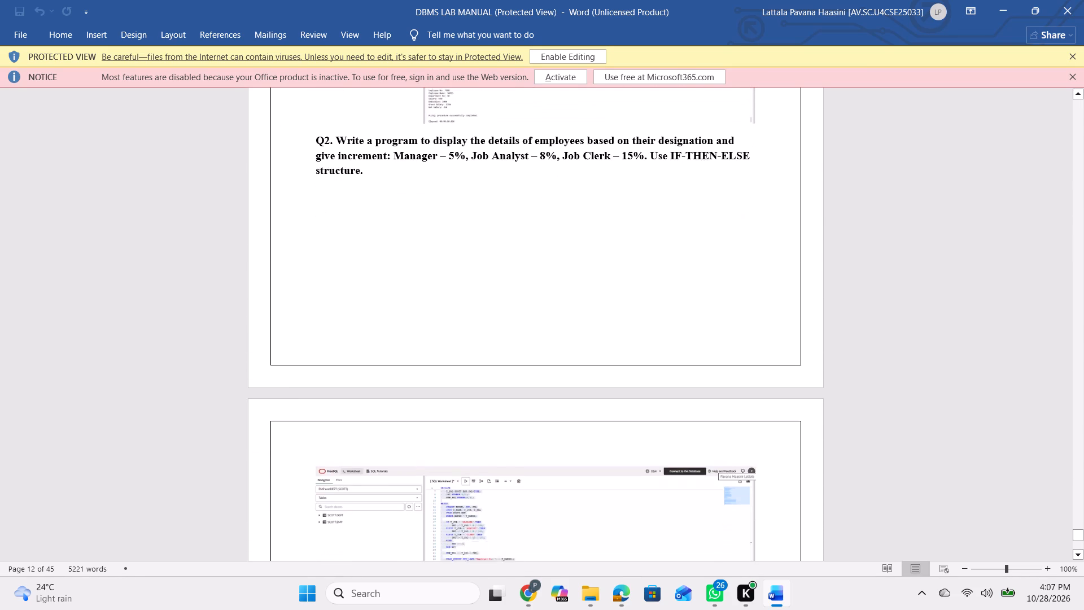
scroll(710, 381, "down", 2)
scroll(710, 381, "up", 1)
scroll(710, 381, "down", 2)
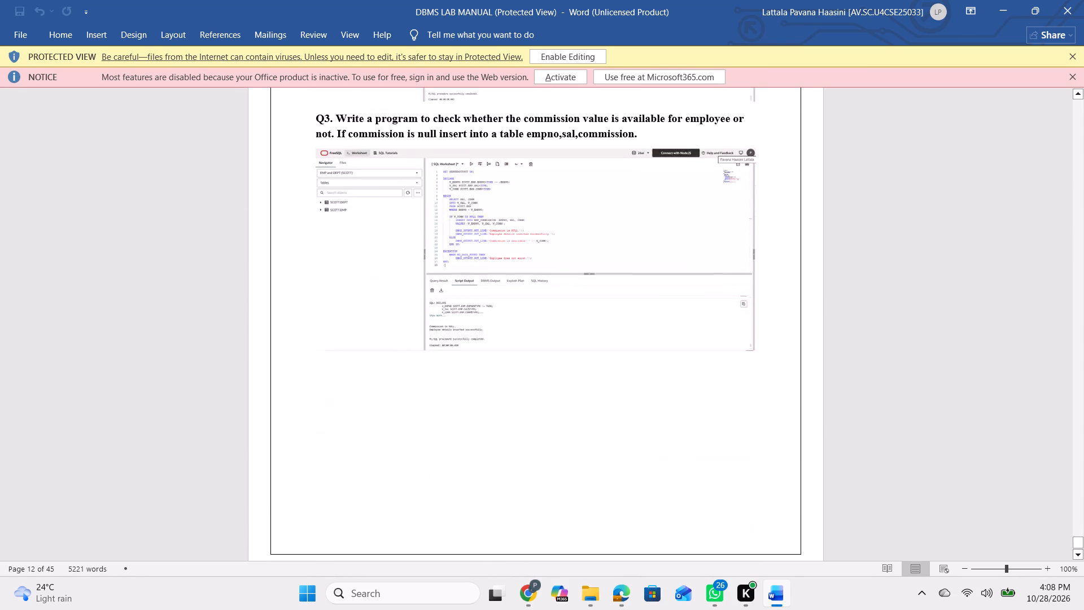
scroll(710, 381, "down", 2)
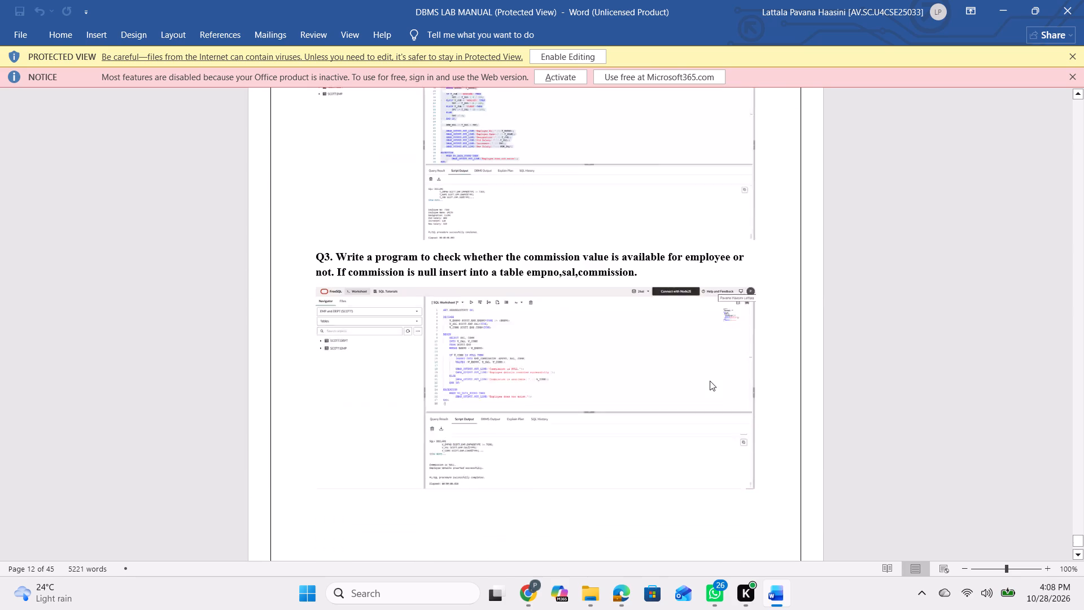
scroll(710, 381, "down", 1)
scroll(710, 381, "up", 5)
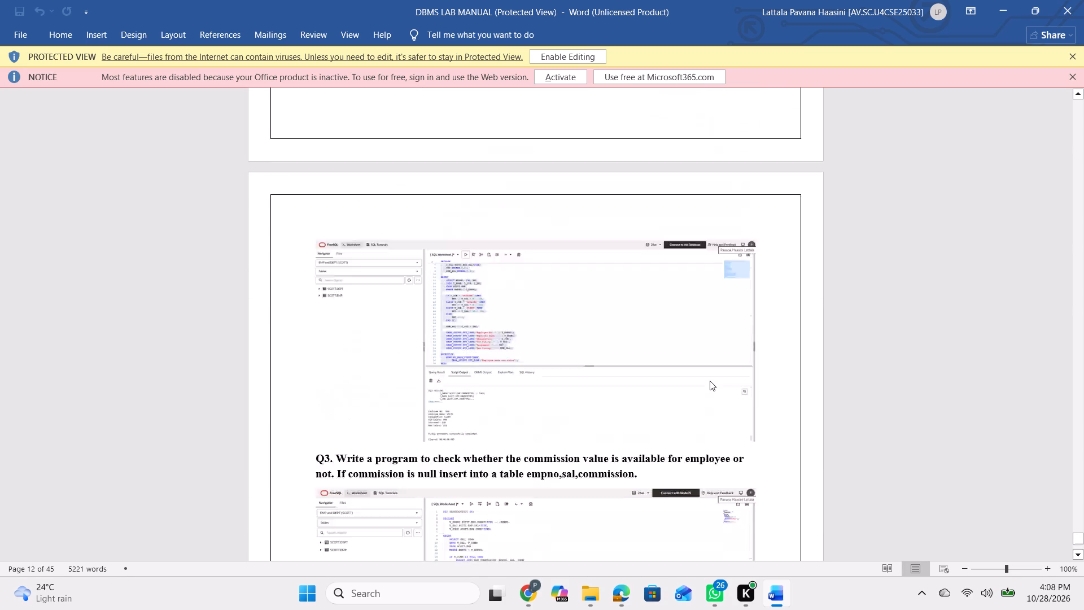
scroll(710, 381, "up", 5)
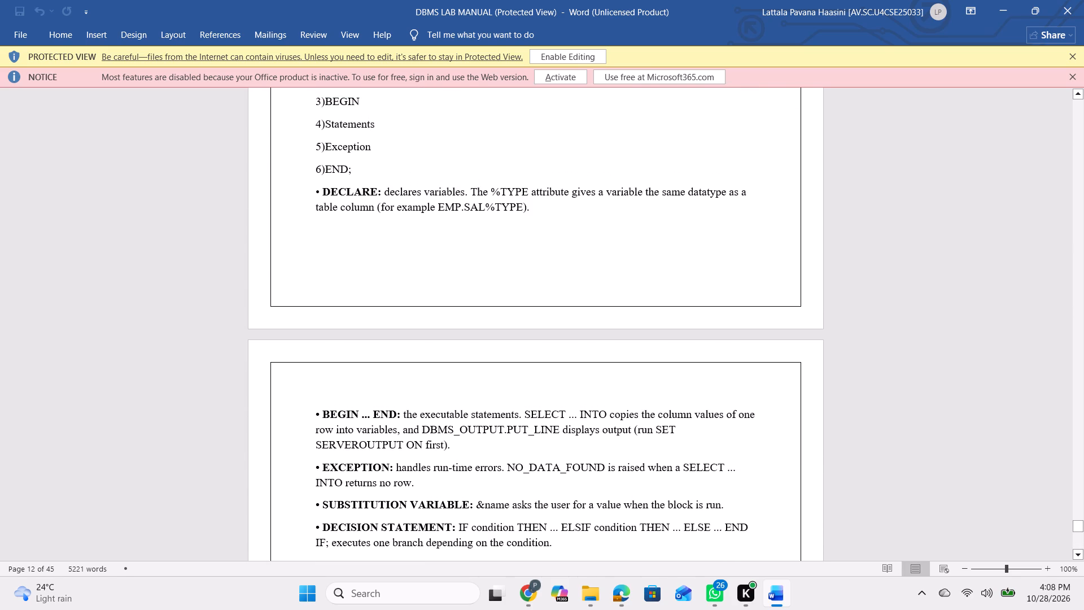
scroll(710, 381, "down", 2)
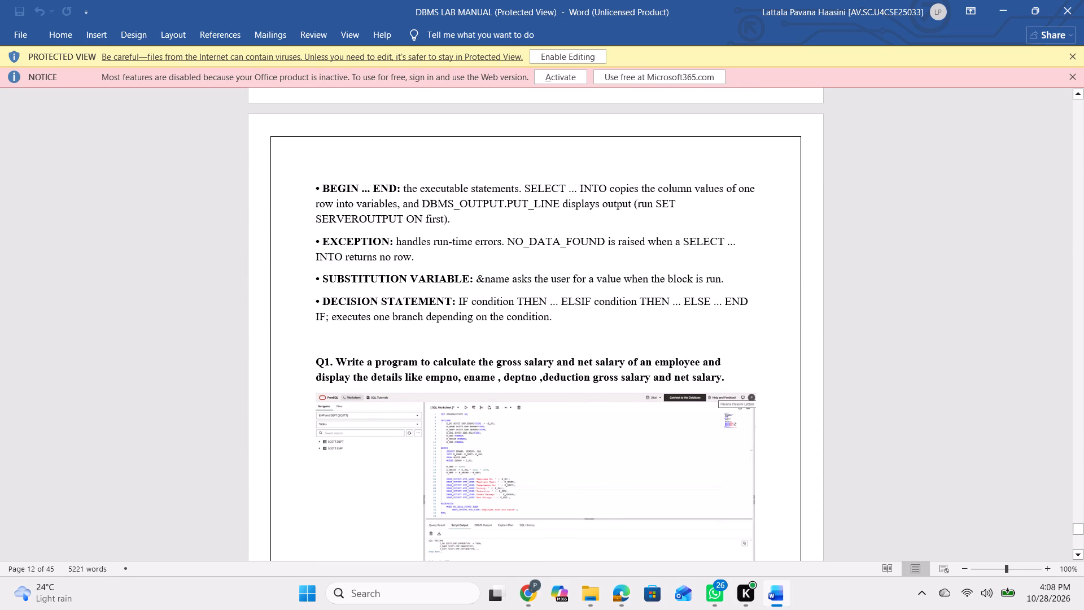
In the online document in Edge, insert six empty lines before PL/SQL question Q2 to move it onto the next page with its screenshot.
left_click(1016, 0)
scroll(868, 390, "down", 3)
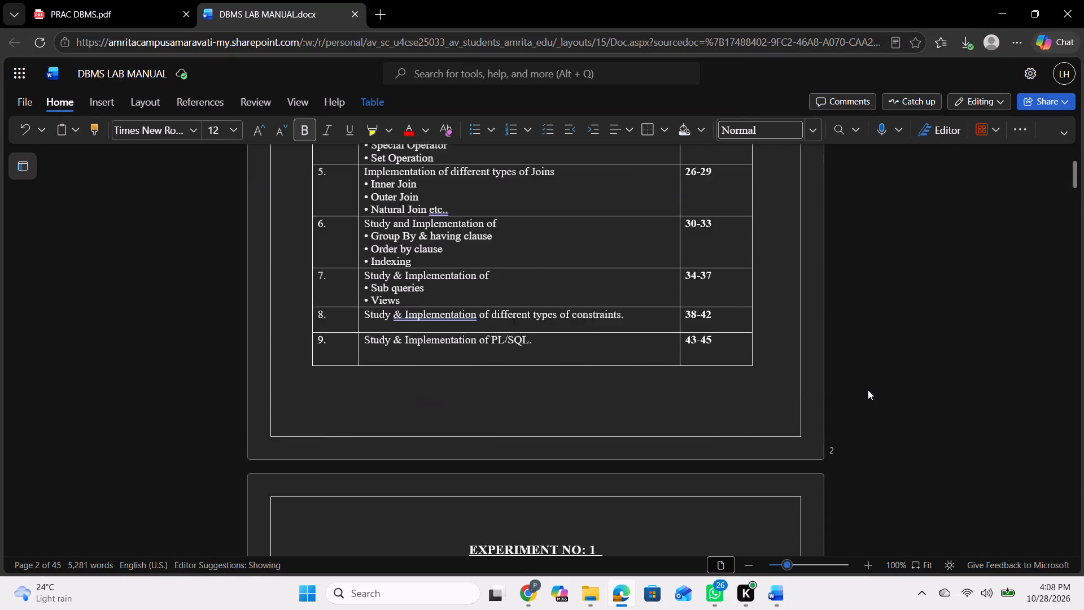
scroll(868, 390, "down", 7)
scroll(868, 390, "down", 14)
scroll(868, 390, "down", 10)
scroll(868, 390, "down", 12)
scroll(868, 390, "down", 12)
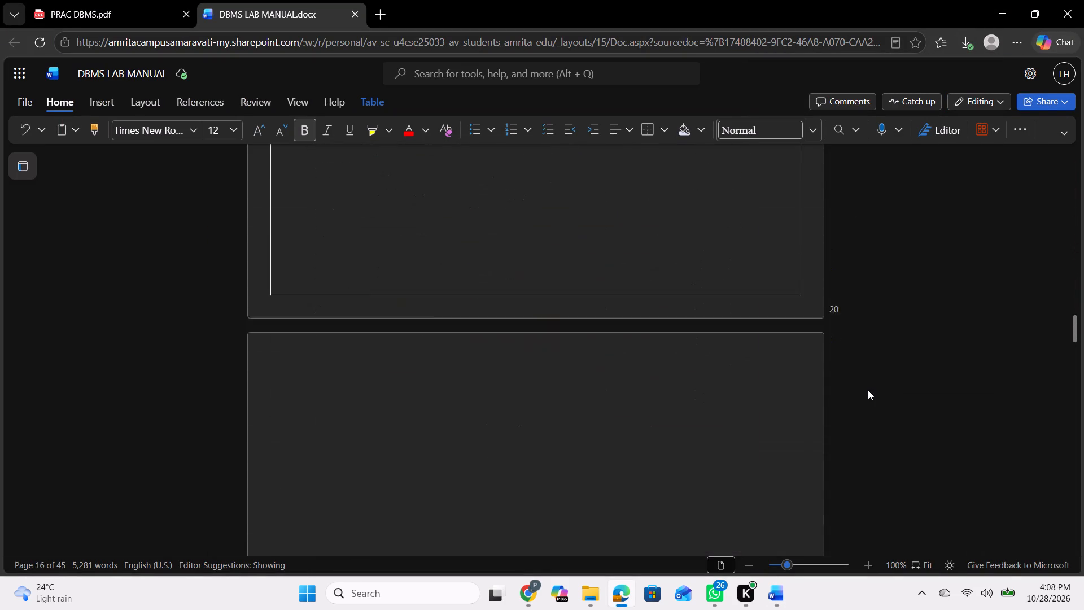
scroll(868, 390, "down", 12)
scroll(868, 390, "down", 13)
scroll(868, 390, "down", 11)
scroll(868, 390, "down", 10)
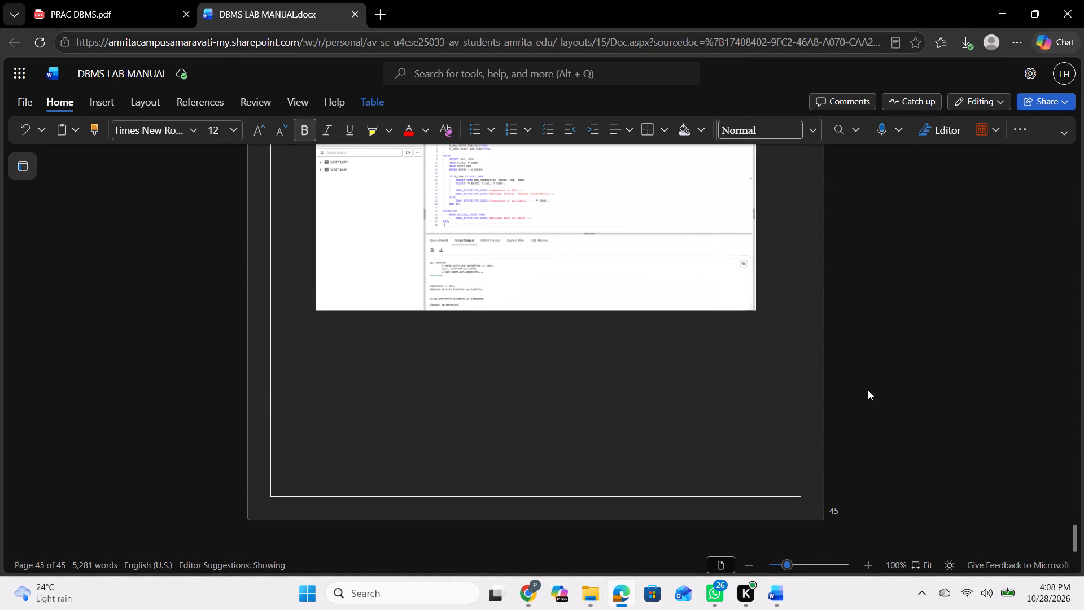
scroll(868, 390, "up", 9)
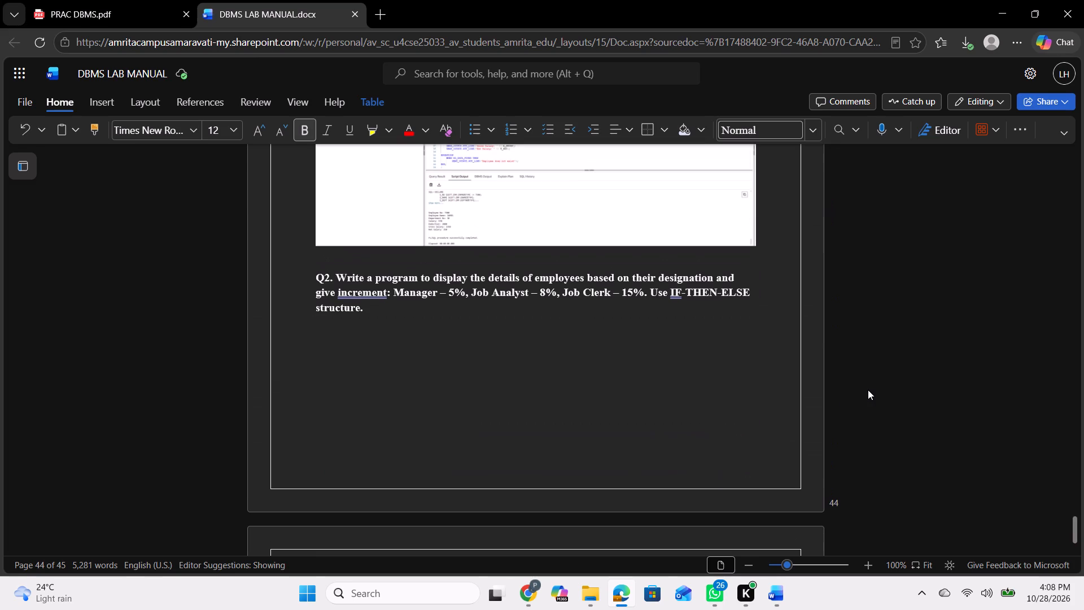
scroll(868, 390, "up", 1)
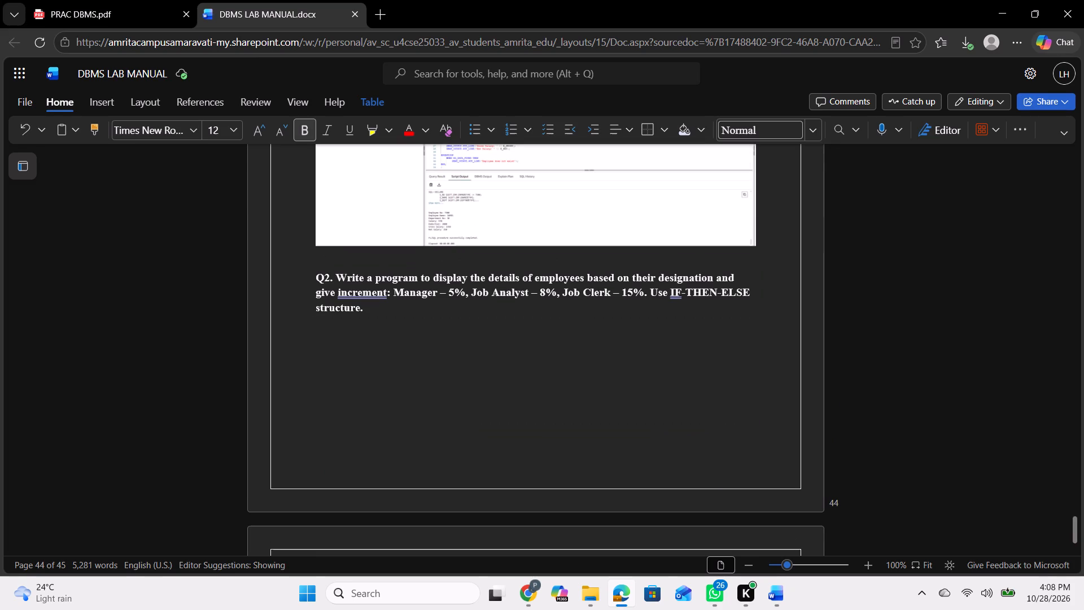
left_click(311, 277)
key("Return")
key("Return")
key("Return")
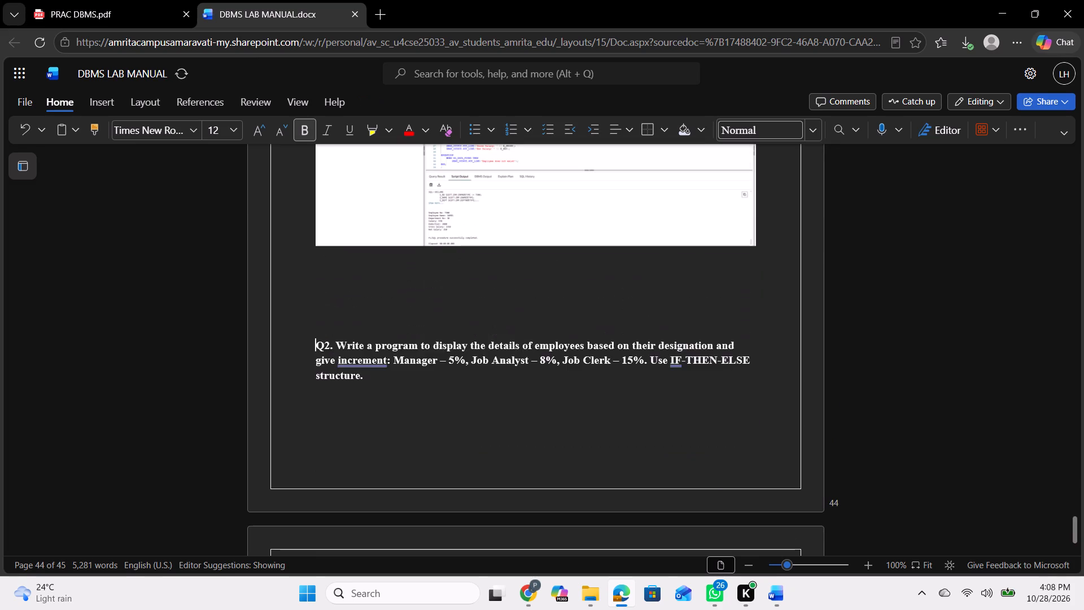
key("Return")
key("Return")
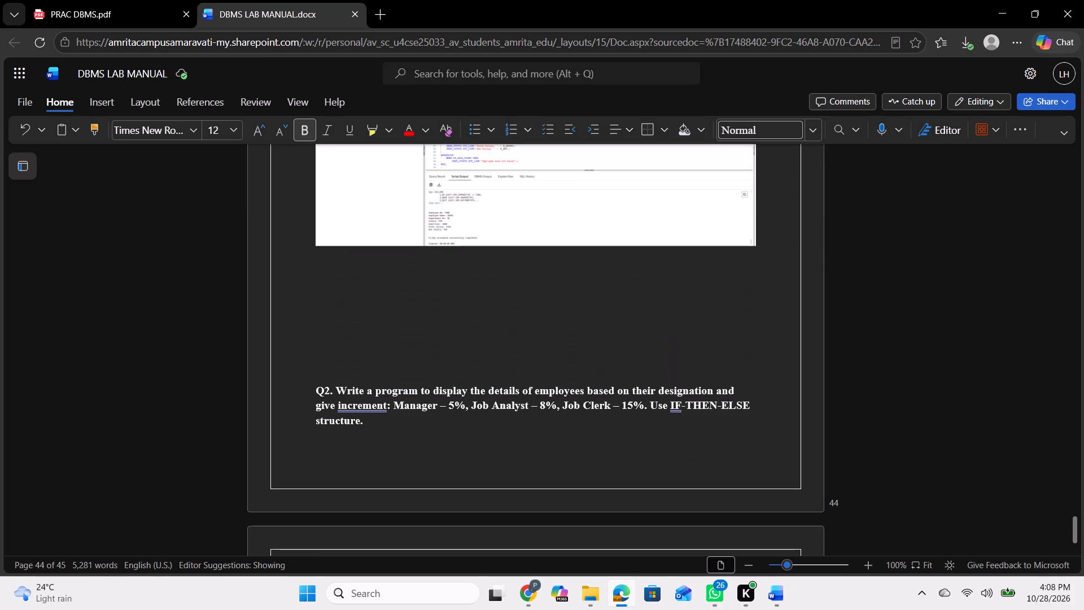
key("Return")
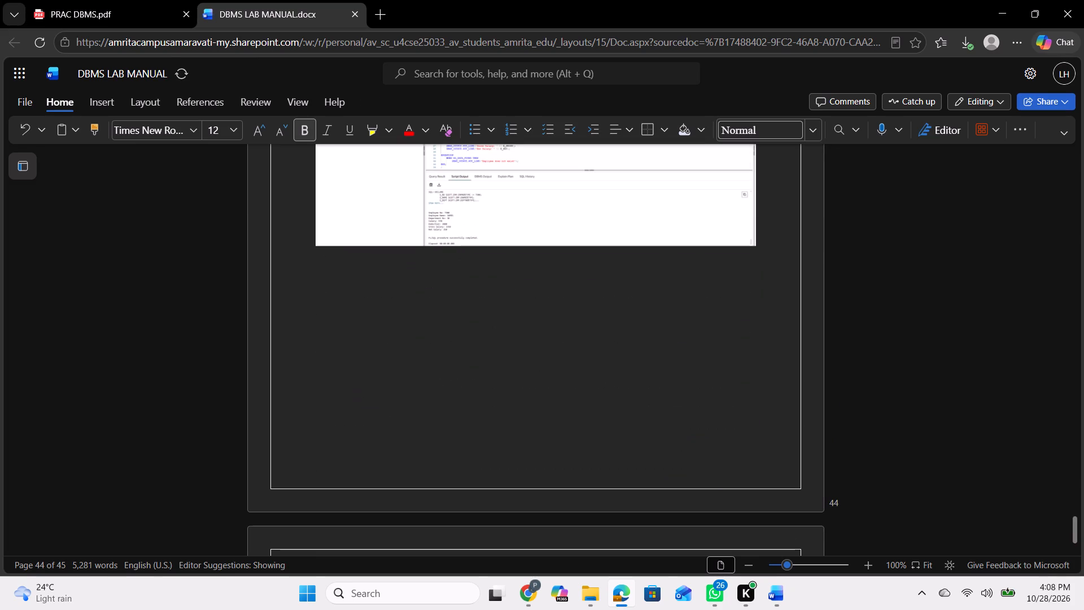
scroll(311, 277, "down", 12)
scroll(311, 277, "up", 5)
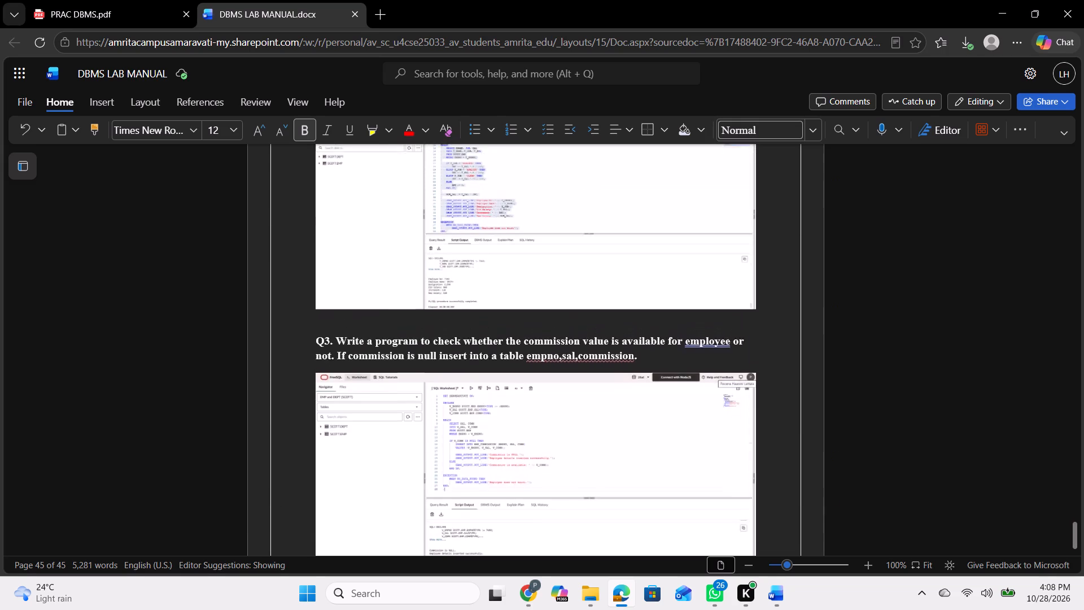
scroll(311, 277, "up", 3)
scroll(311, 277, "down", 12)
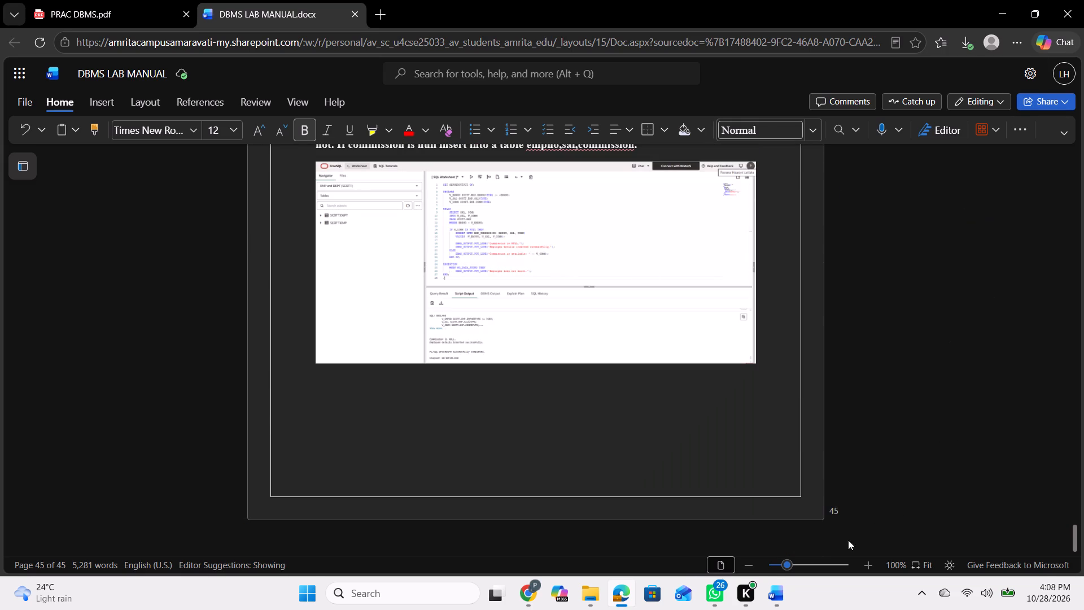
Delete the outdated DBMS LAB MANUAL file from the Downloads folder, closing its open copy in desktop Word.
left_click(594, 596)
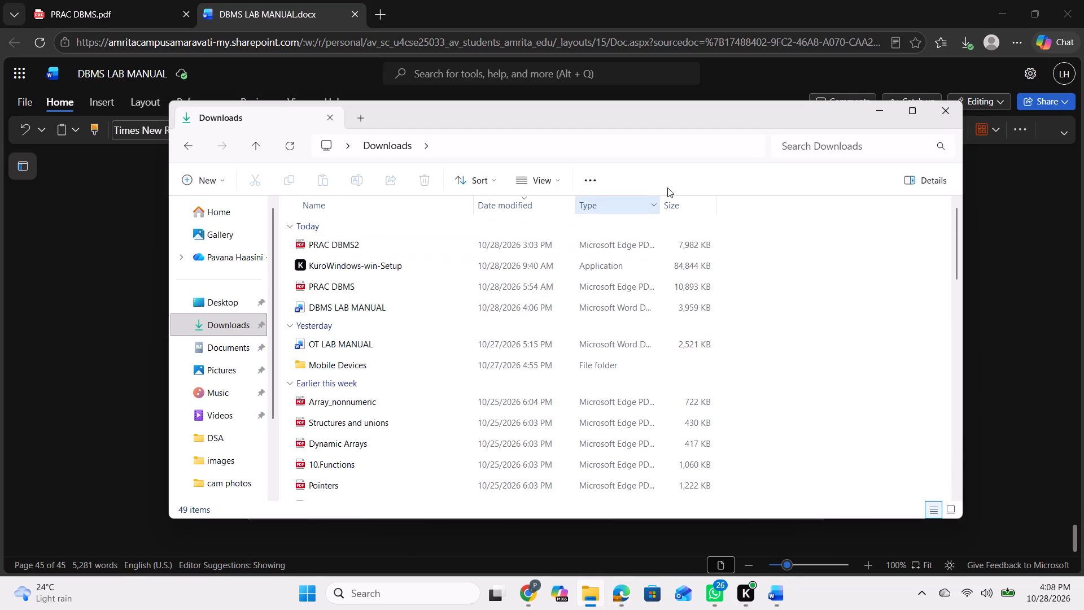
left_click(240, 325)
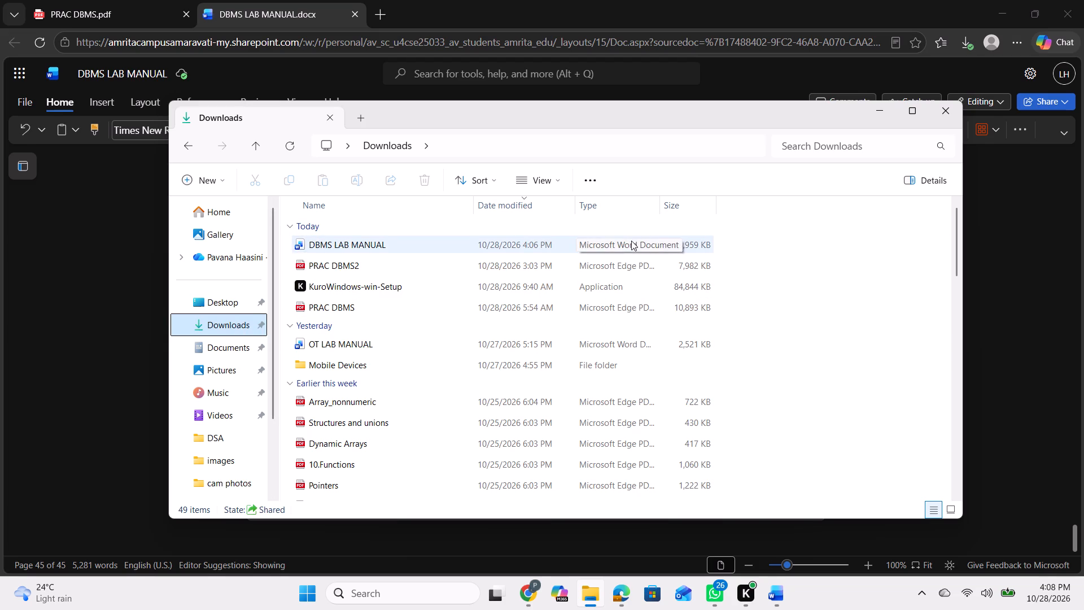
left_click_drag(631, 241, 436, 188)
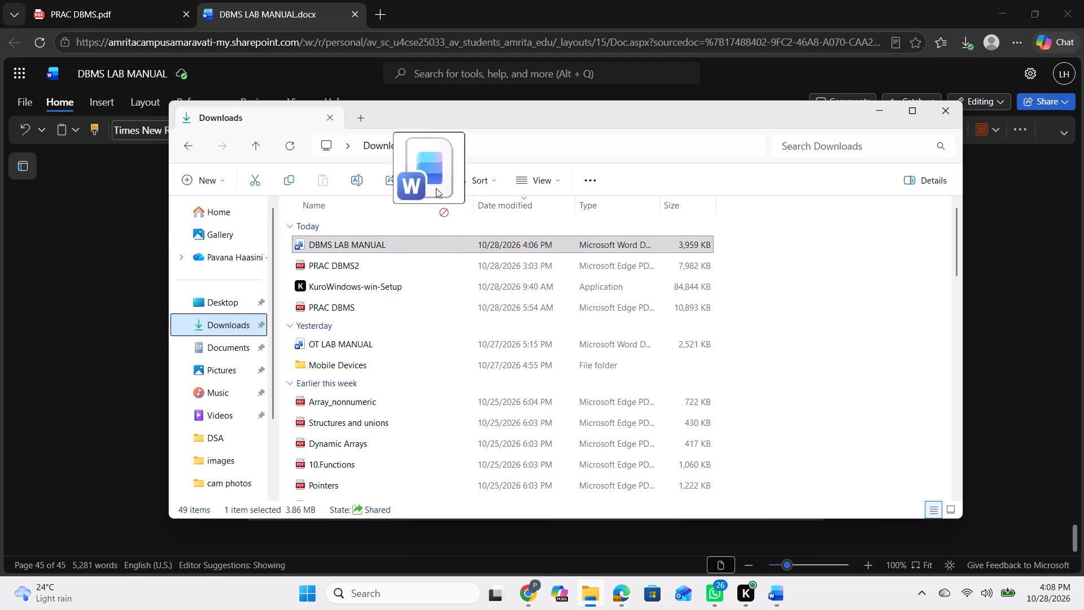
left_click_drag(436, 188, 427, 175)
left_click(427, 175)
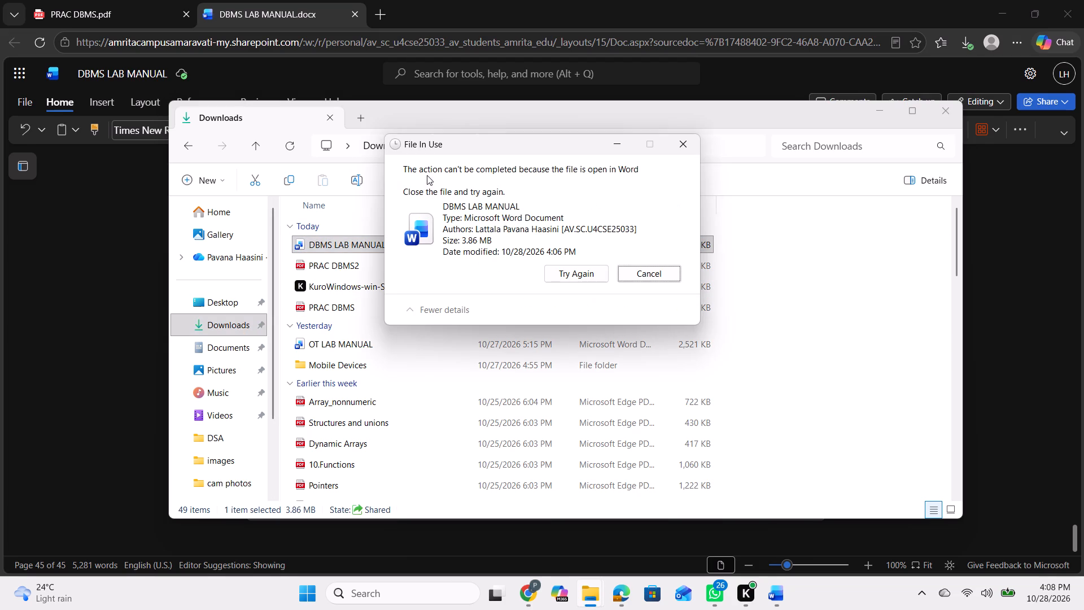
left_click(589, 278)
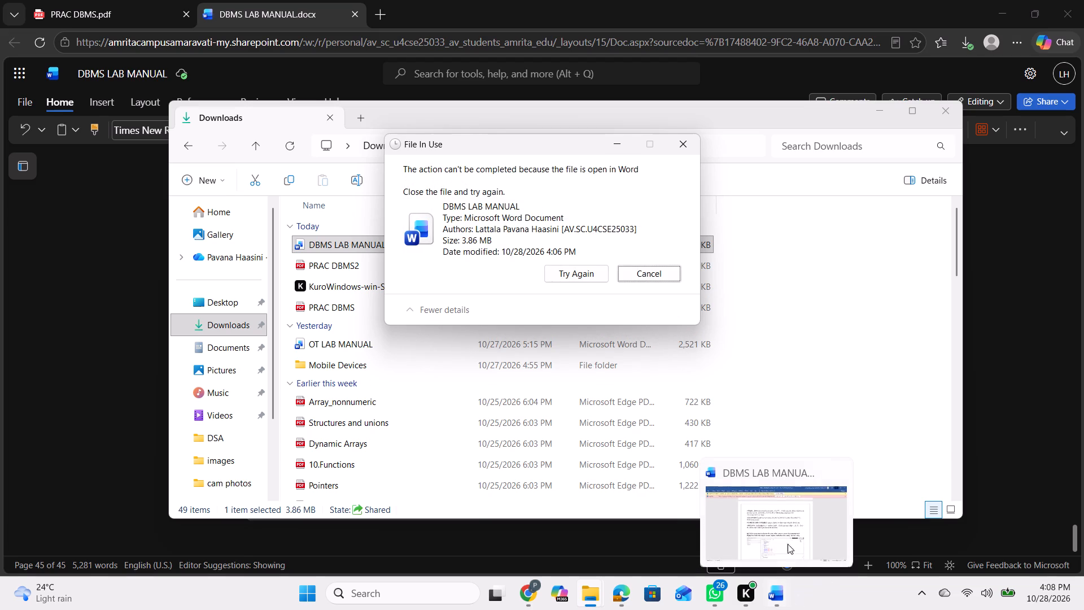
left_click(833, 477)
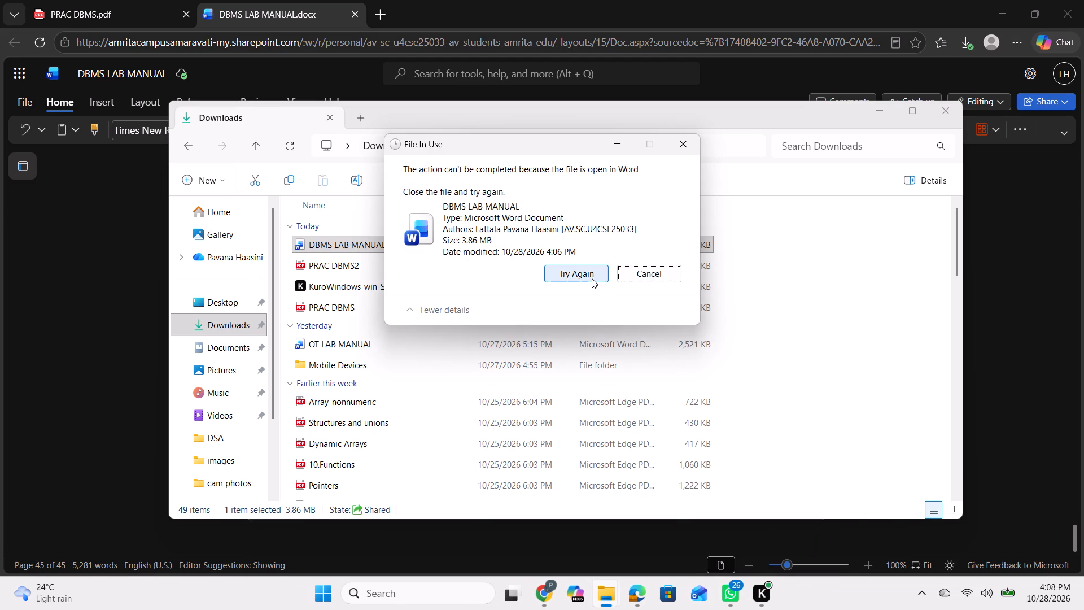
left_click(592, 278)
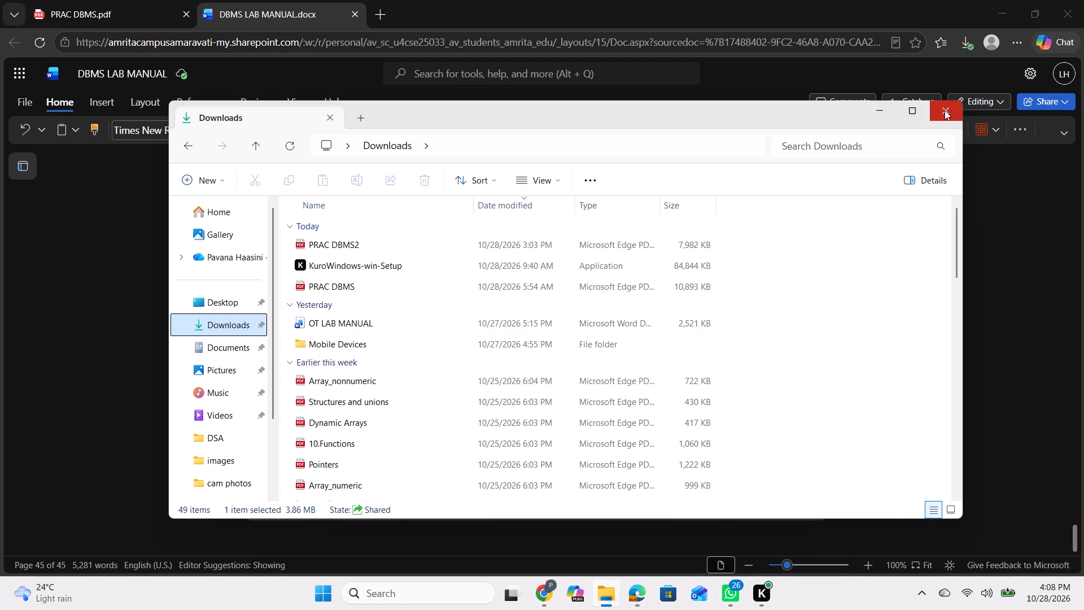
left_click(945, 110)
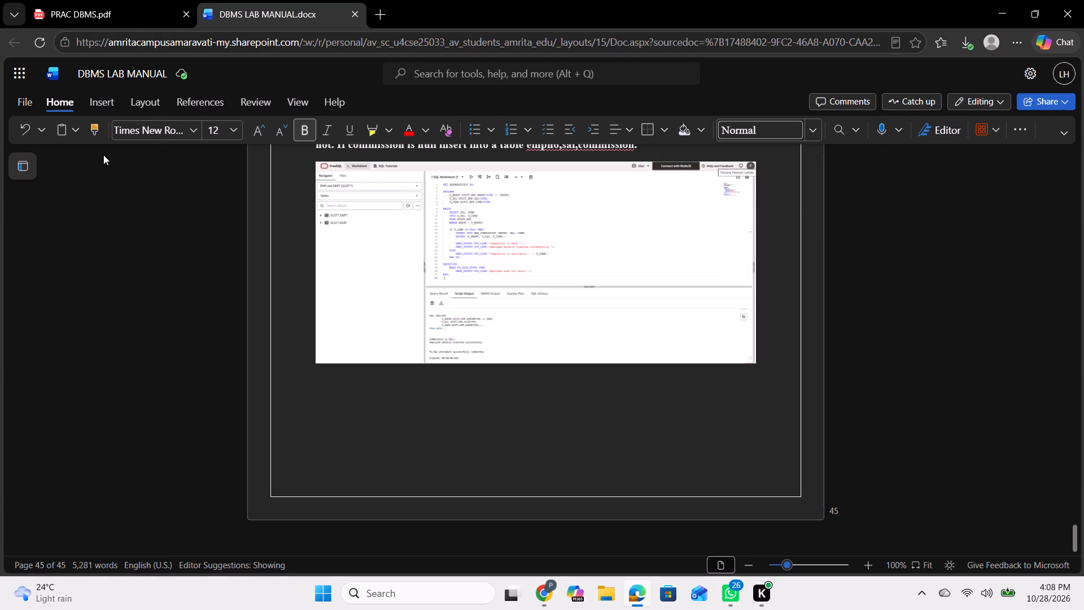
Download a fresh copy of the online DBMS LAB MANUAL document.
left_click(29, 103)
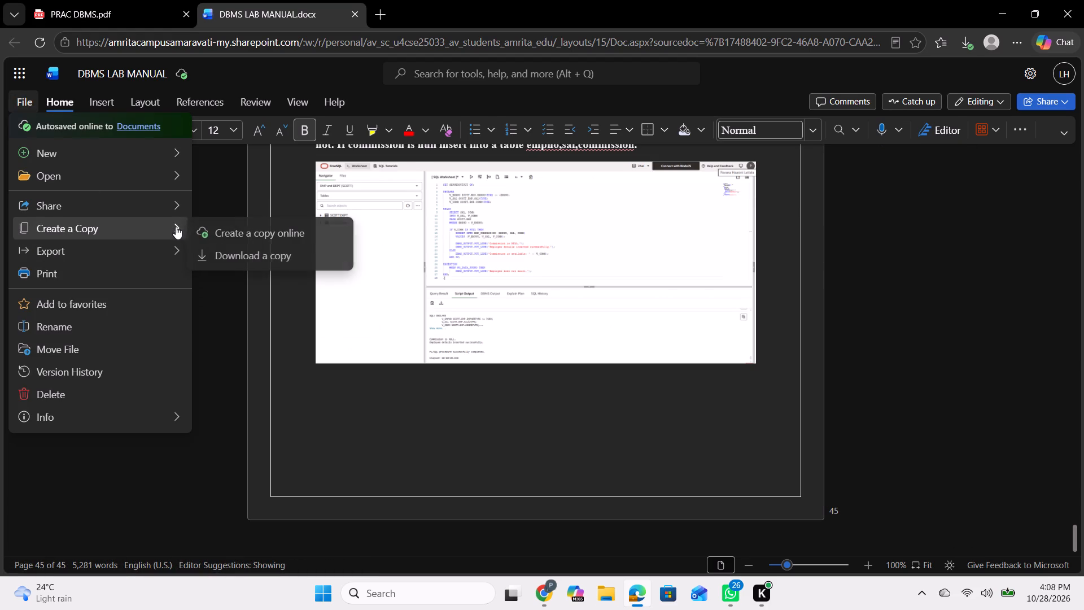
left_click(213, 249)
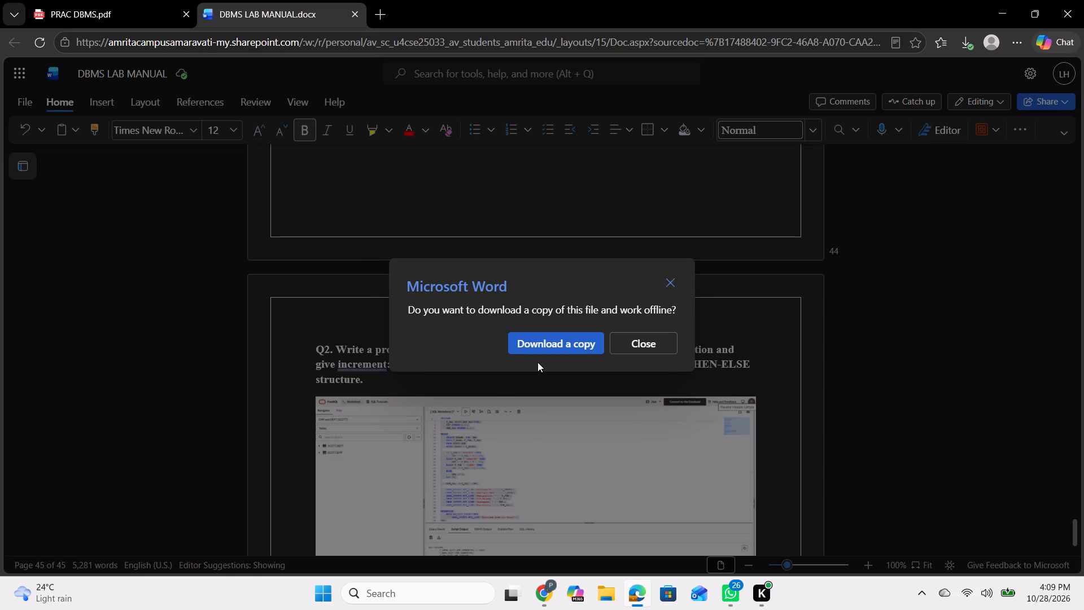
left_click(540, 342)
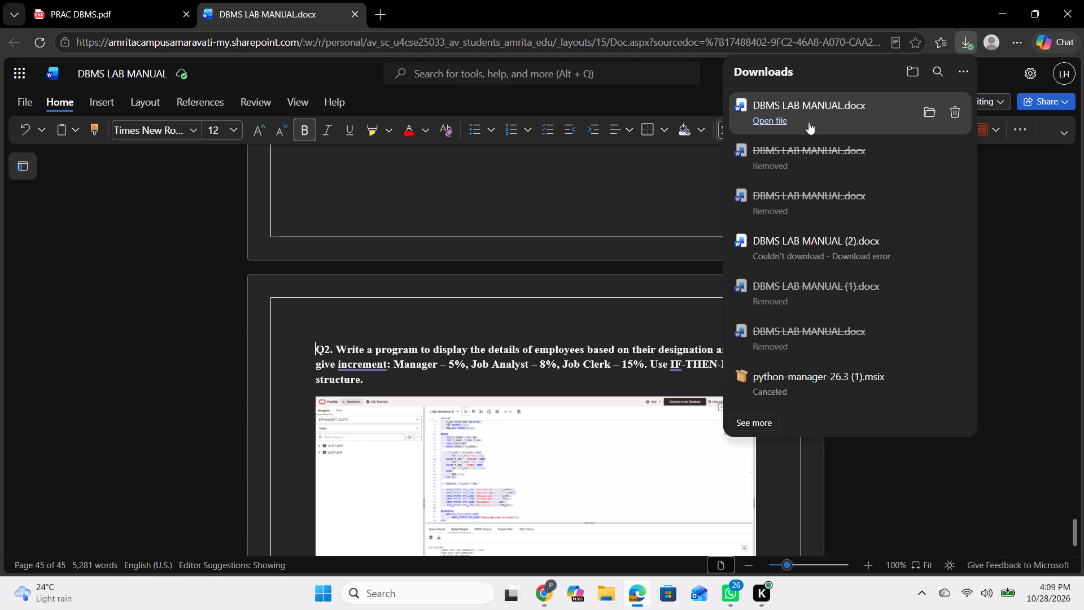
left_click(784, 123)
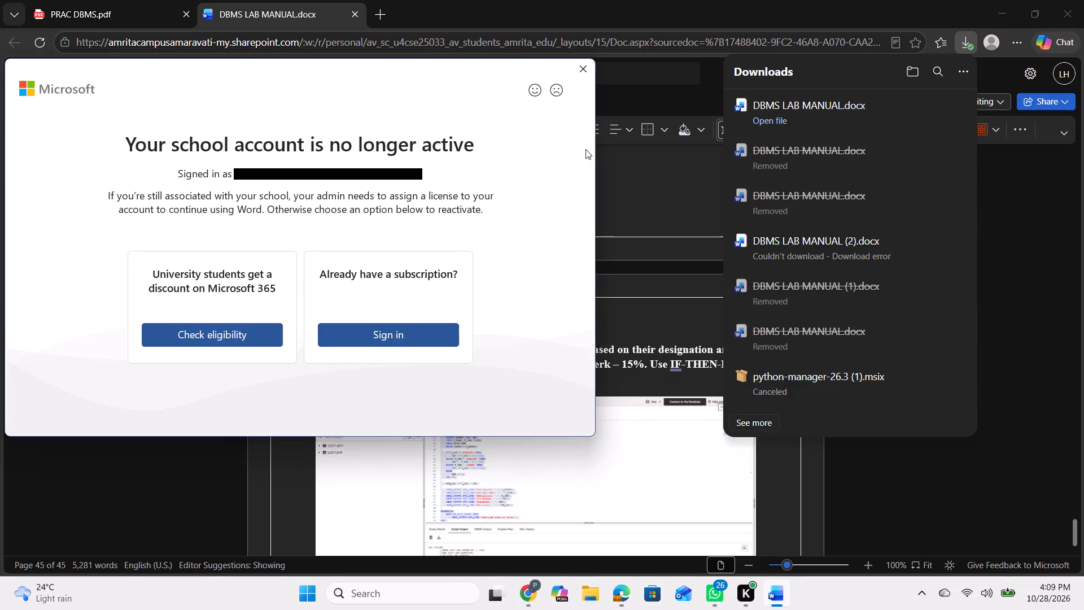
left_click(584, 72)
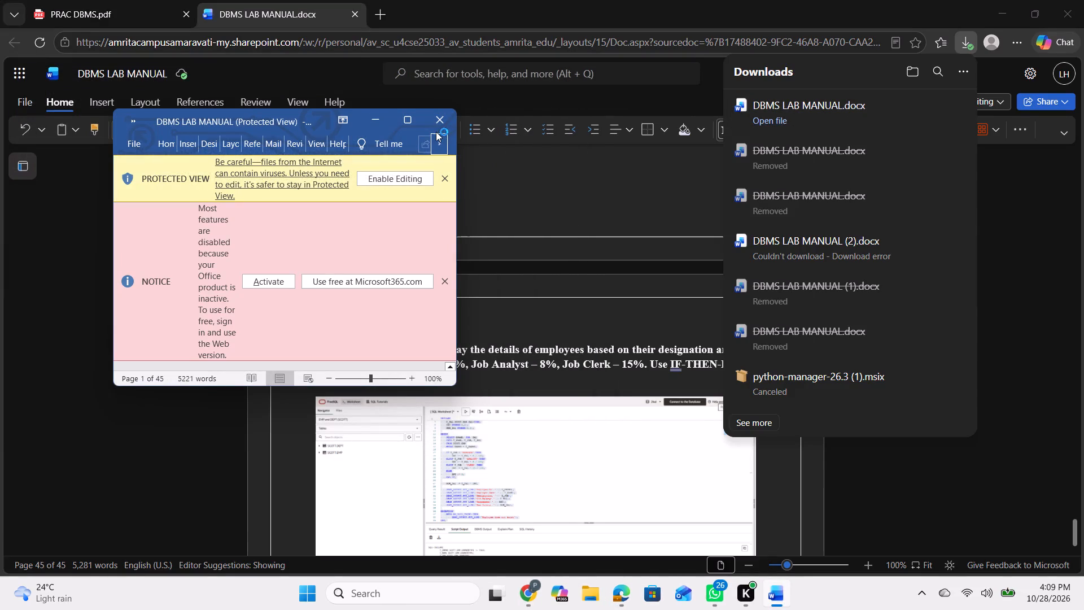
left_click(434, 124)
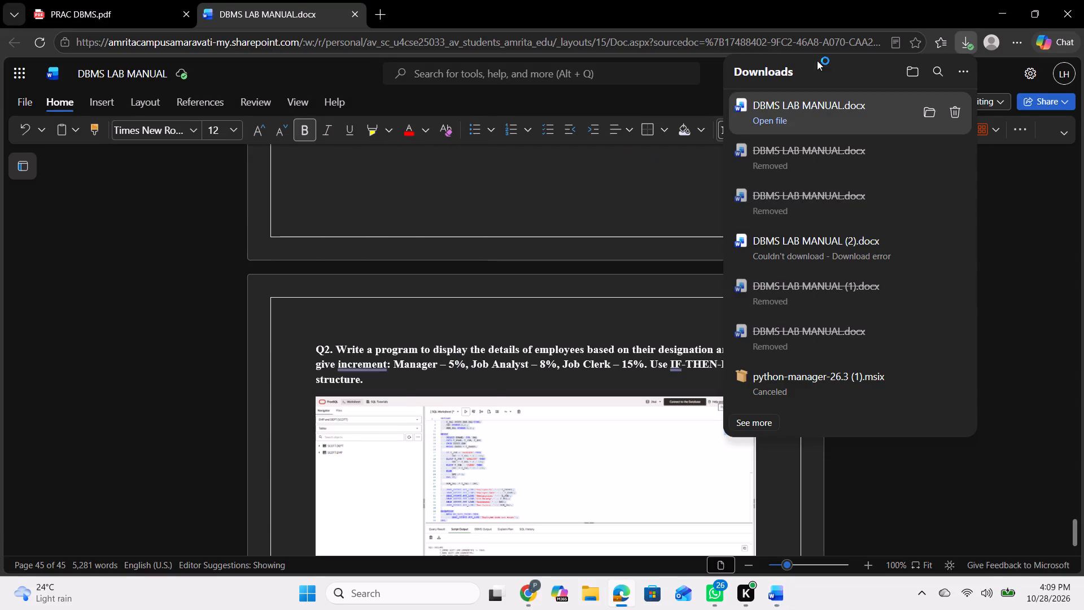
Open the newly downloaded DBMS LAB MANUAL.docx in desktop Word, dismiss the account notice and maximize the window.
left_click(775, 121)
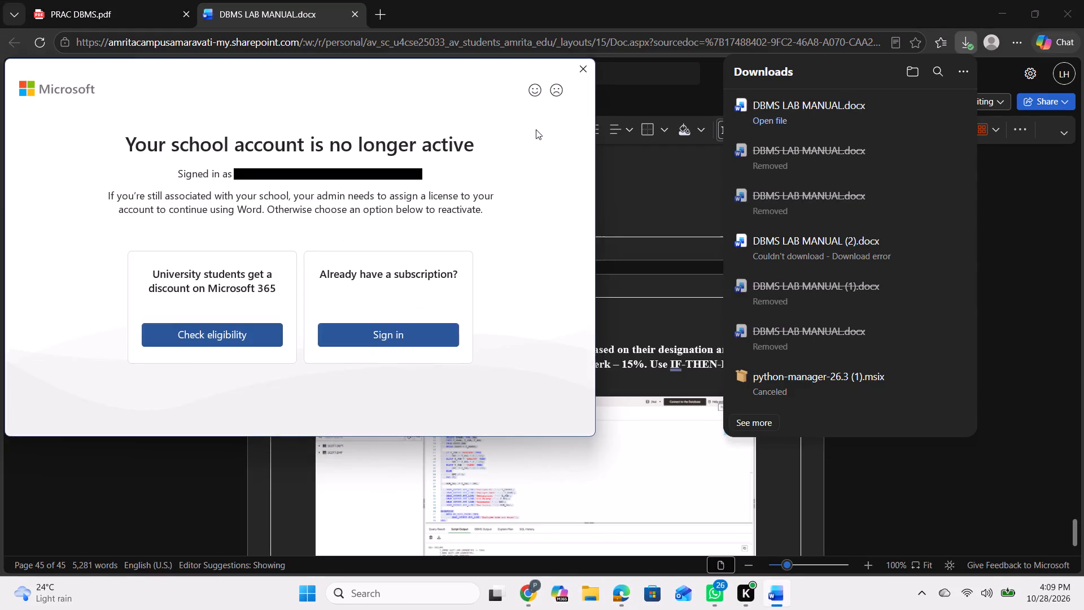
key("Escape")
left_click(410, 115)
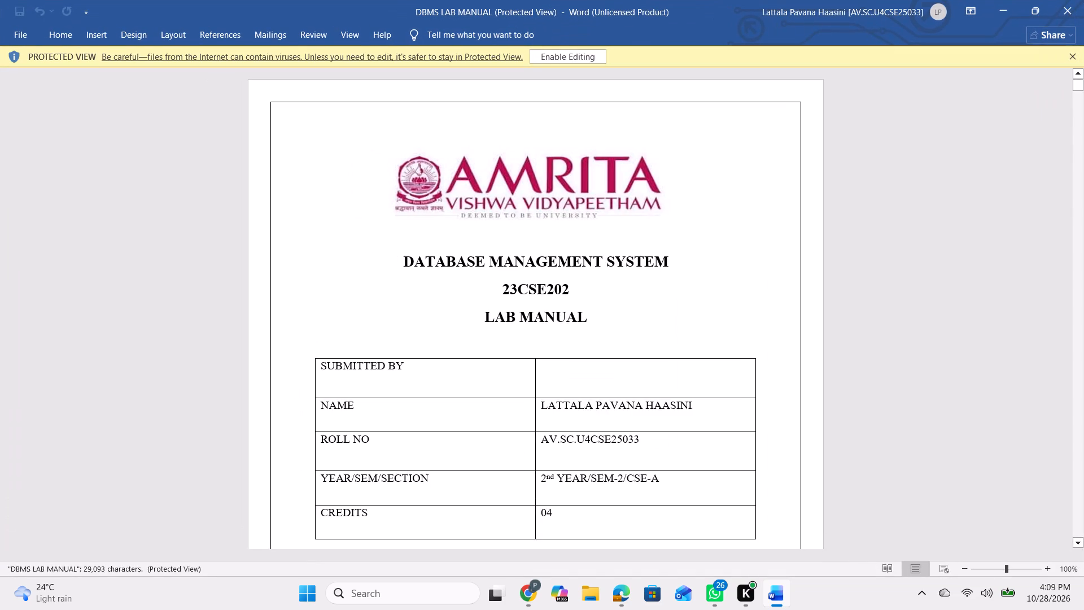
Check in the downloaded copy how PL/SQL questions Q1 to Q3 and their screenshots fall across the last pages.
scroll(612, 322, "down", 20)
scroll(612, 322, "down", 12)
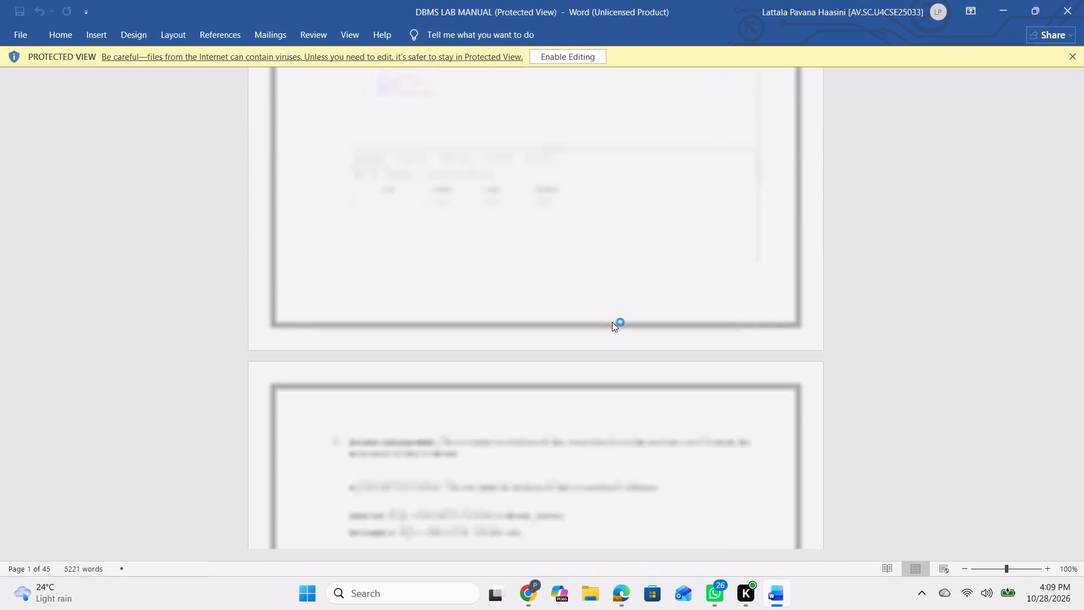
scroll(612, 322, "down", 15)
scroll(612, 322, "up", 2)
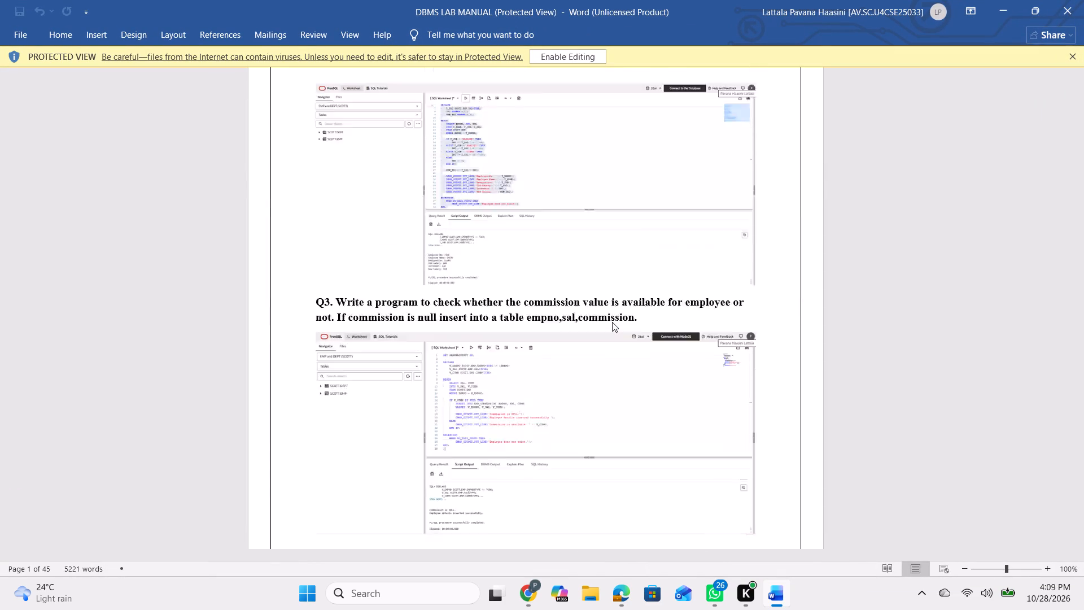
scroll(612, 322, "up", 5)
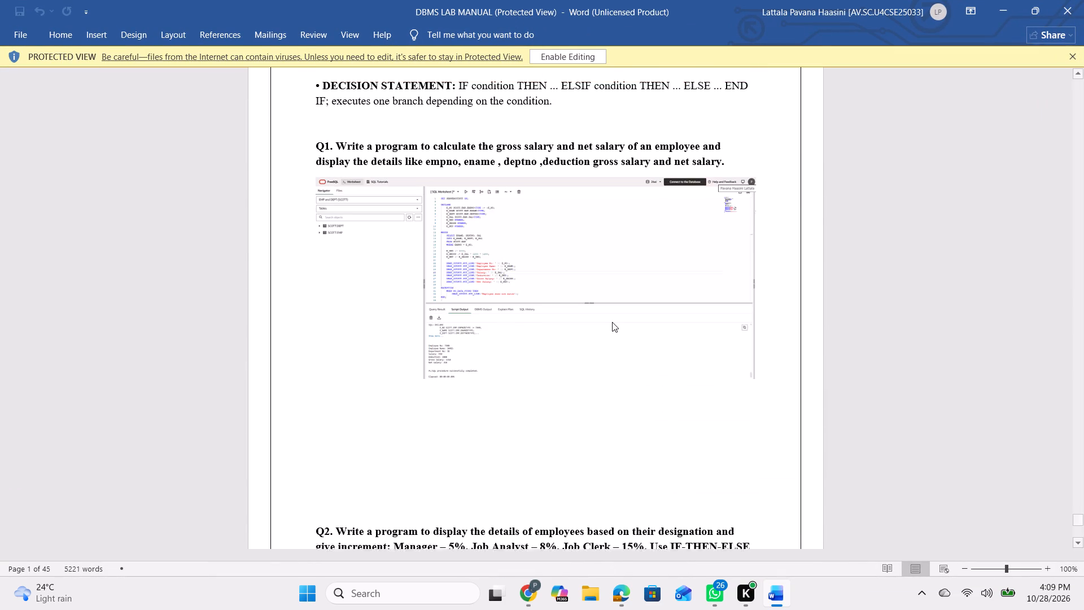
scroll(612, 322, "up", 3)
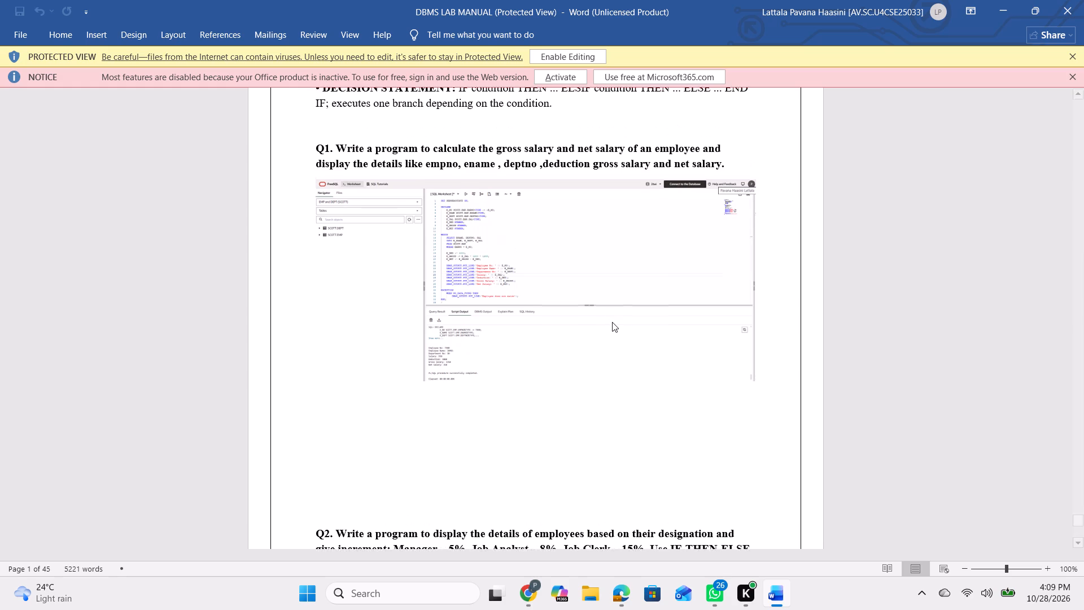
scroll(612, 322, "up", 1)
scroll(773, 286, "down", 1)
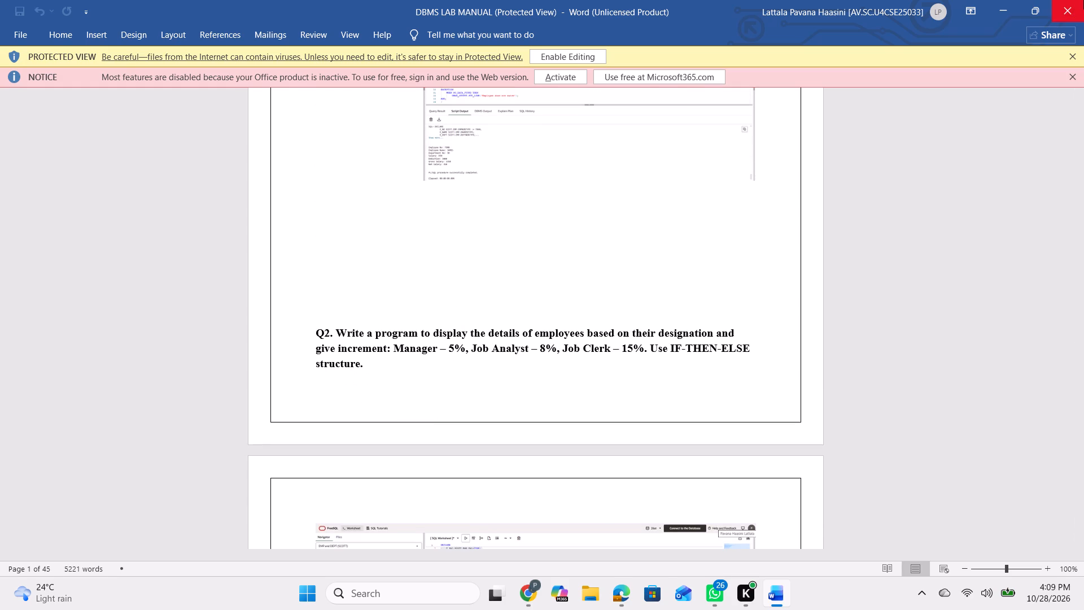
Close the desktop Word copy, delete that DBMS LAB MANUAL.docx download from Edge's downloads list and return to the online document.
left_click(1083, 0)
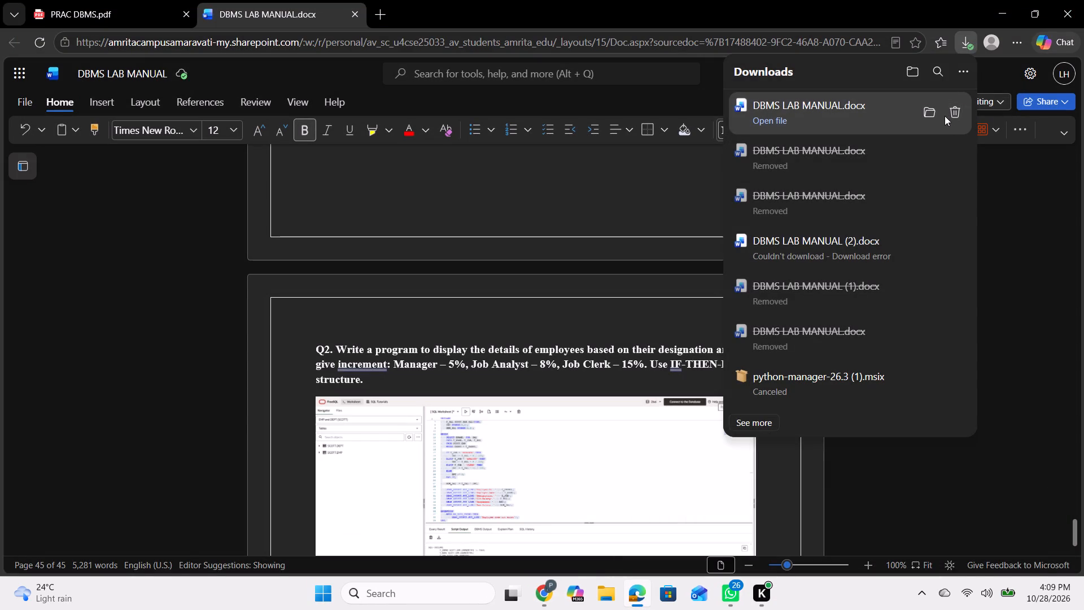
left_click(950, 114)
left_click(1034, 386)
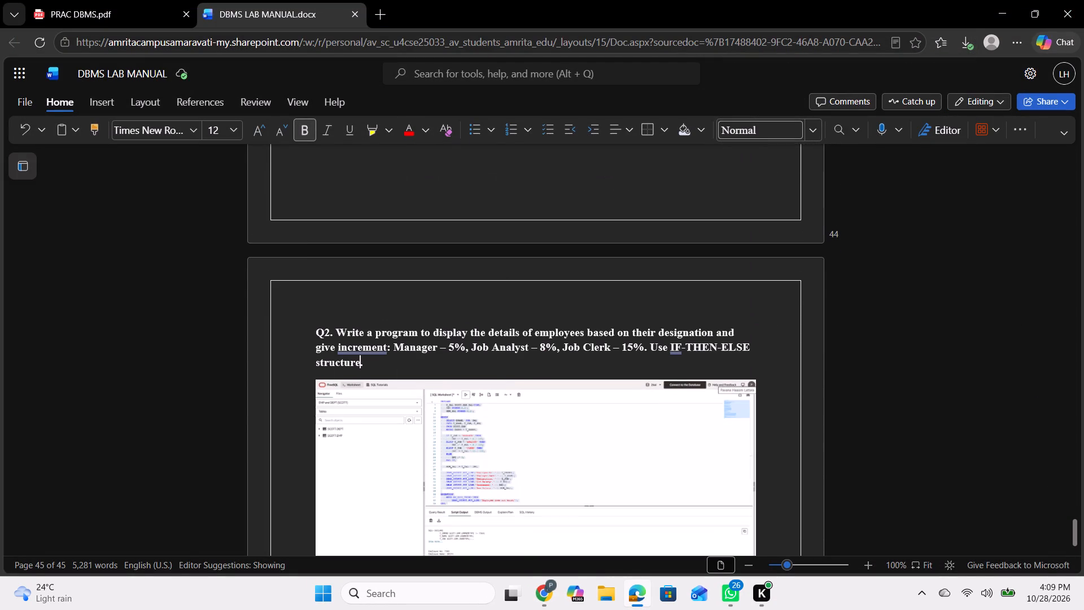
Insert four more empty lines before PL/SQL question Q2 in the online document, checking the Q3 page below.
left_click(311, 323)
key("Return")
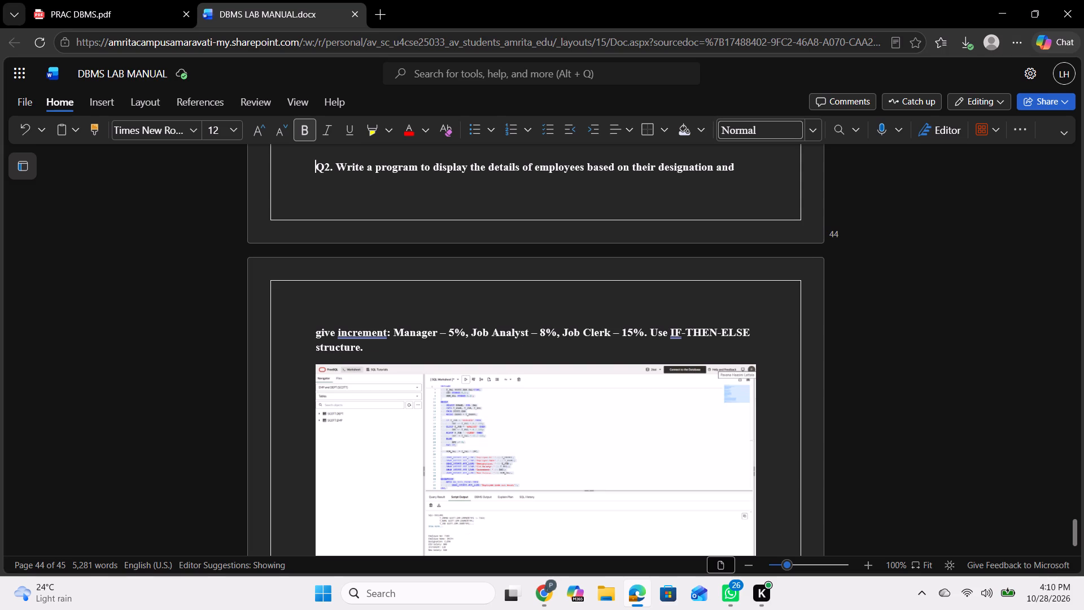
key("Return")
key("Return")
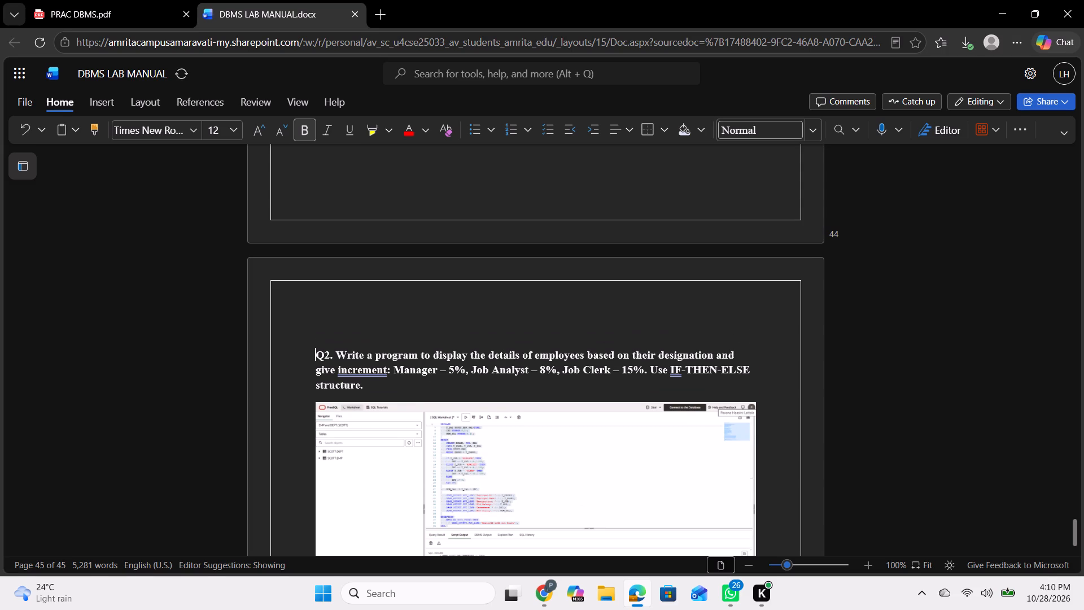
scroll(311, 323, "down", 7)
scroll(311, 323, "up", 1)
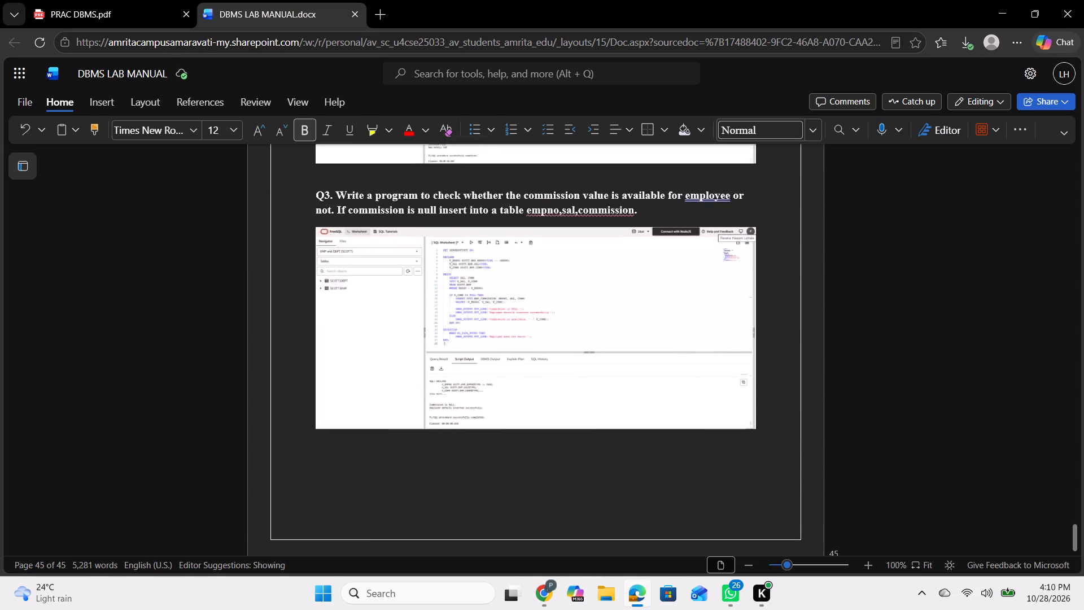
scroll(311, 323, "up", 1)
key("Return")
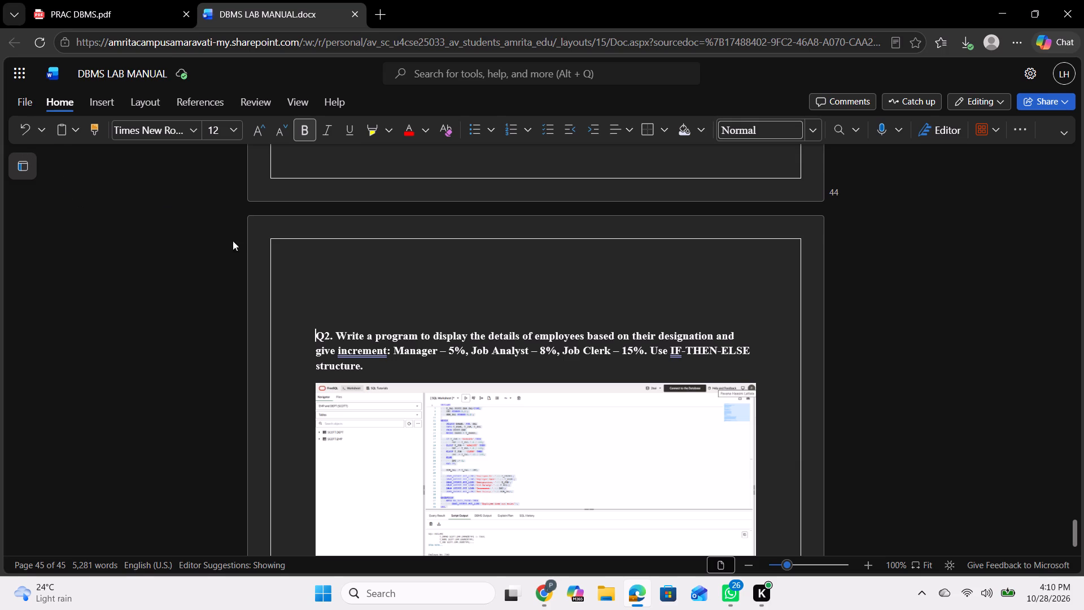
Download a new copy of the online DBMS LAB MANUAL document.
left_click(22, 98)
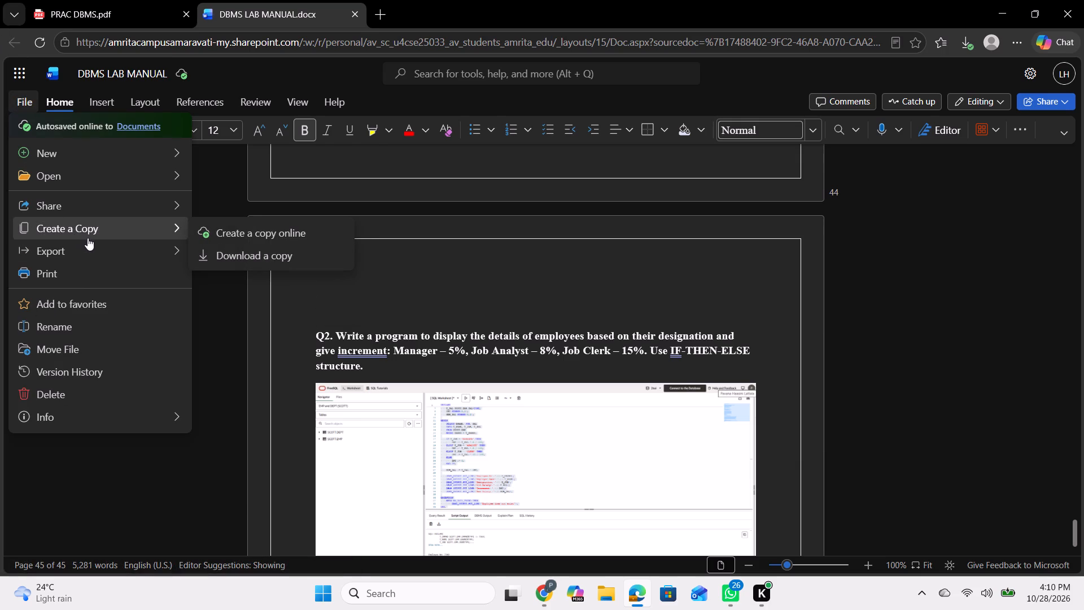
left_click(208, 250)
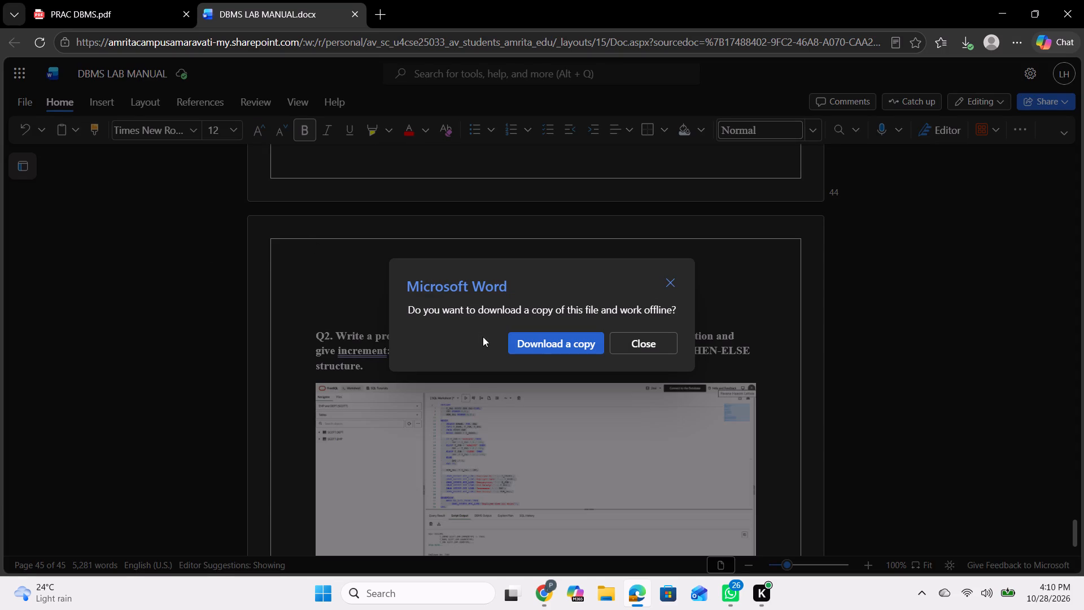
left_click(521, 342)
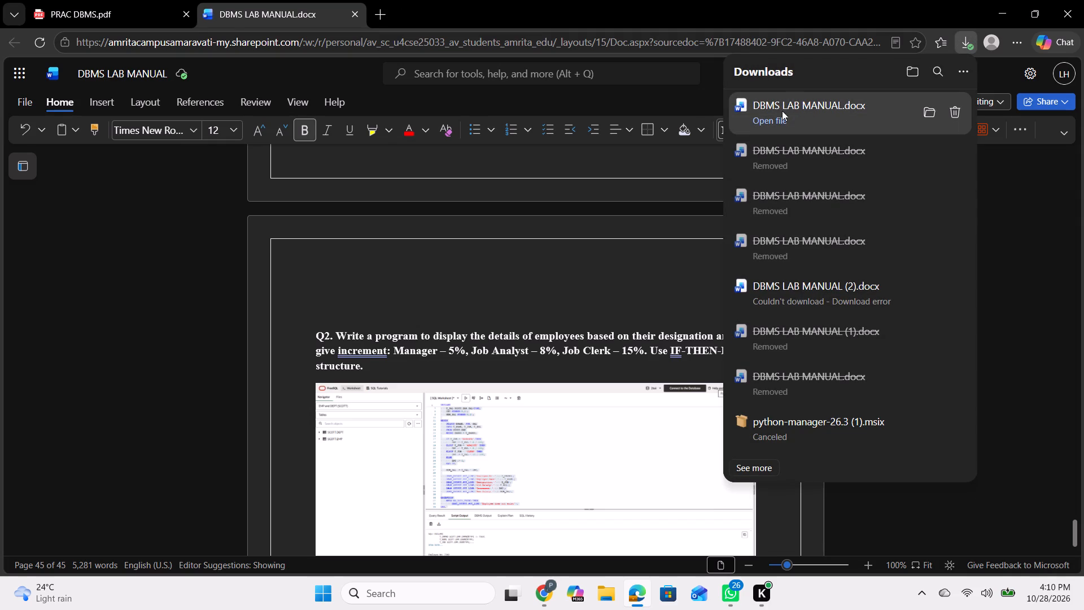
Open the newly downloaded DBMS LAB MANUAL.docx in desktop Word and dismiss the account notice.
left_click(771, 120)
key("Escape")
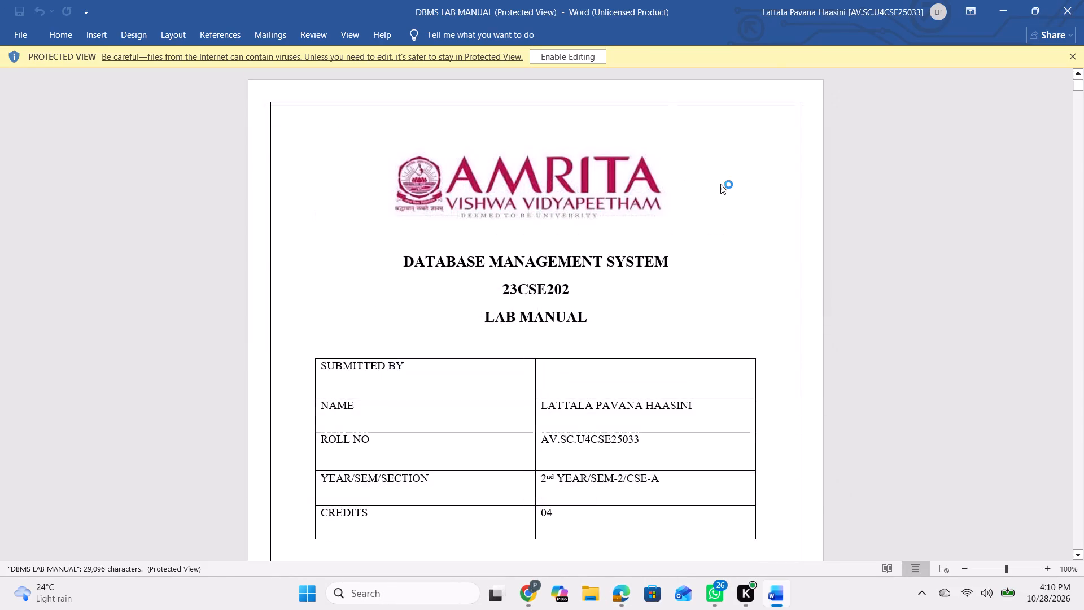
Examine the last pages of the new copy for the placement of questions Q2 and Q3 with their screenshots.
scroll(780, 348, "down", 12)
scroll(780, 348, "down", 20)
scroll(780, 348, "down", 15)
scroll(780, 348, "down", 13)
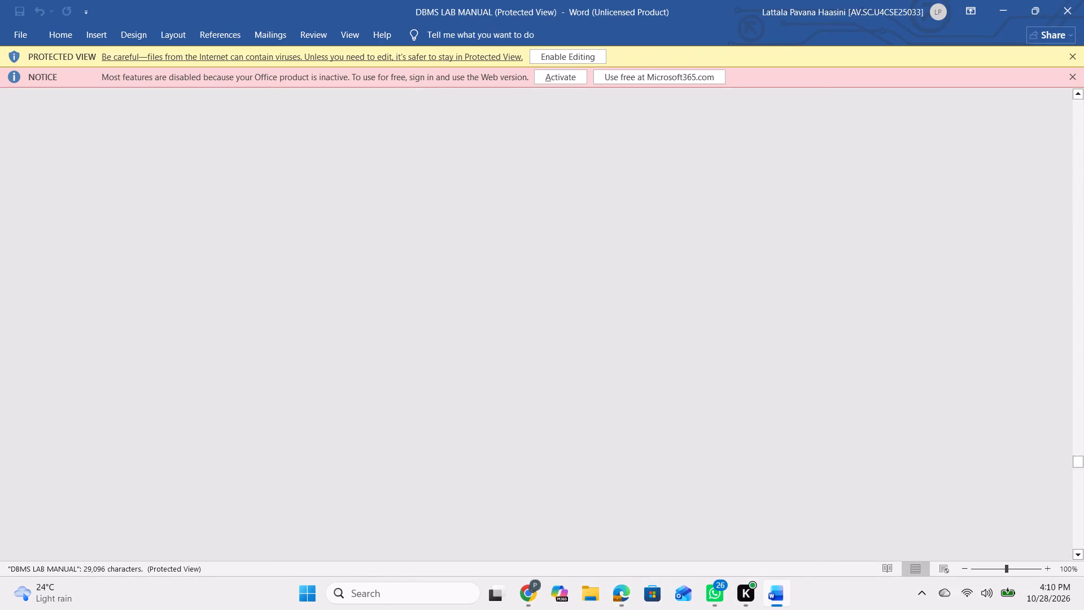
scroll(780, 348, "down", 11)
scroll(780, 348, "down", 16)
scroll(780, 348, "down", 15)
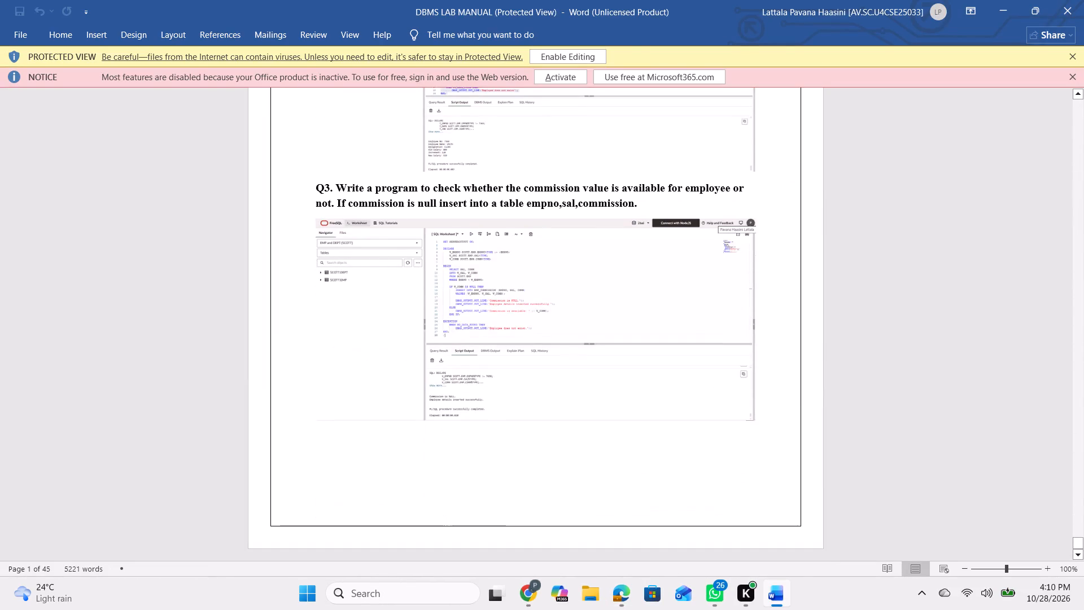
scroll(780, 348, "down", 6)
scroll(780, 348, "up", 3)
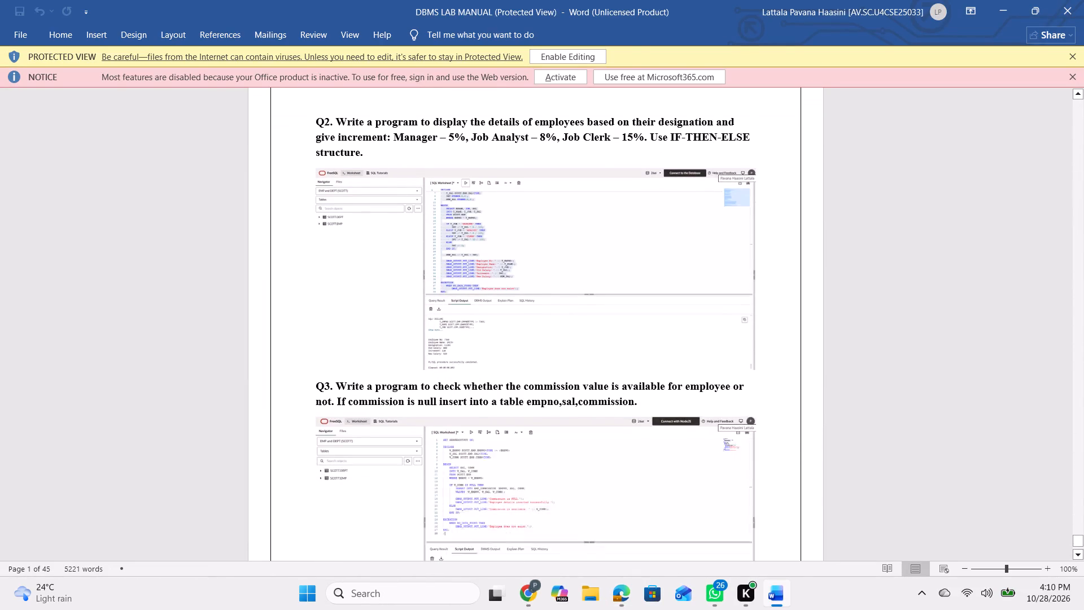
scroll(780, 348, "up", 3)
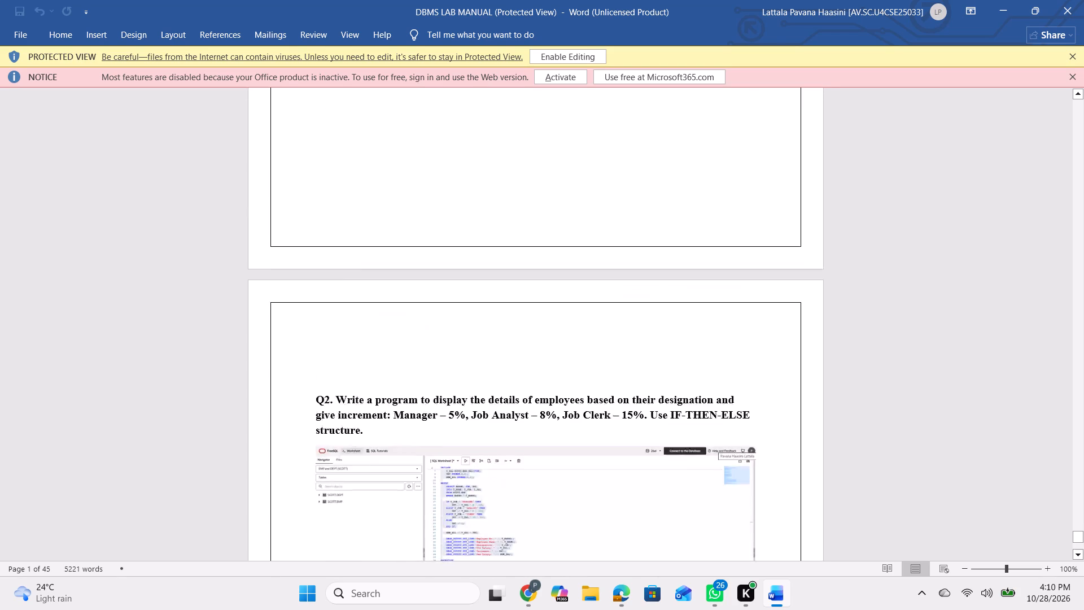
scroll(780, 348, "up", 1)
scroll(780, 348, "down", 8)
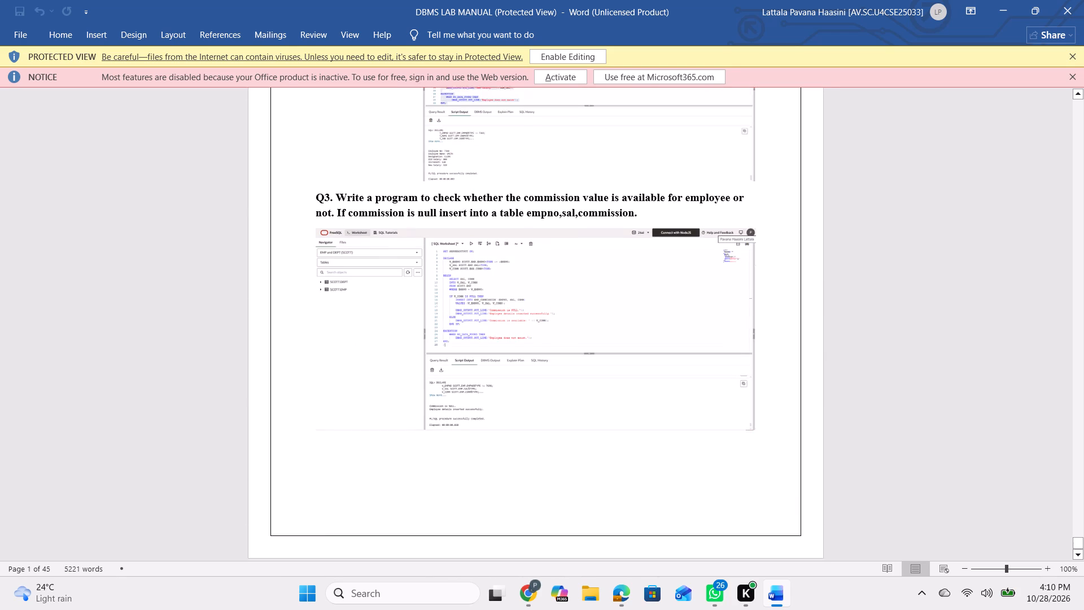